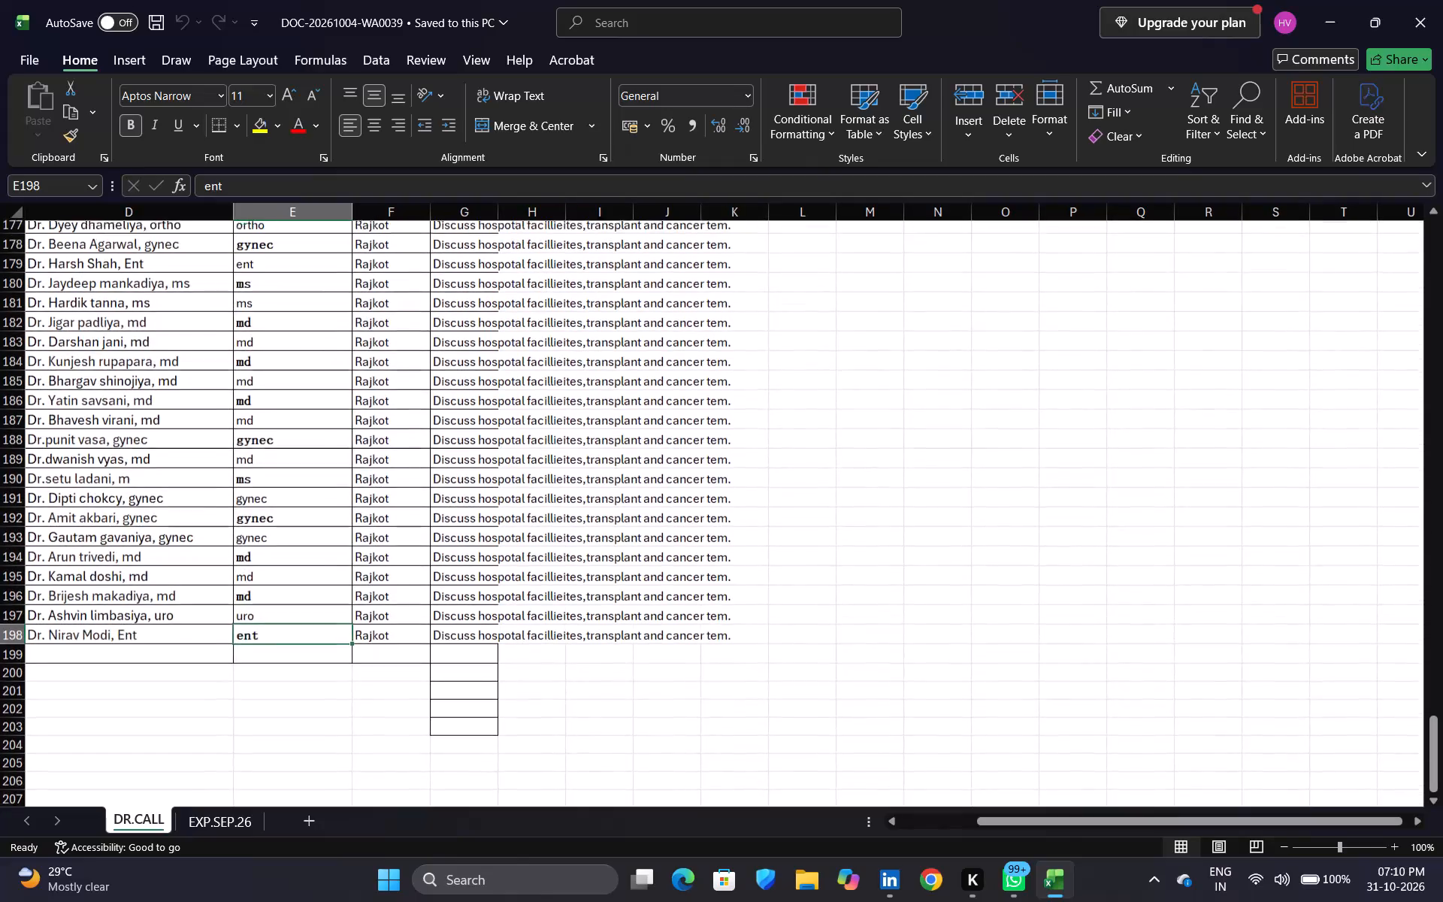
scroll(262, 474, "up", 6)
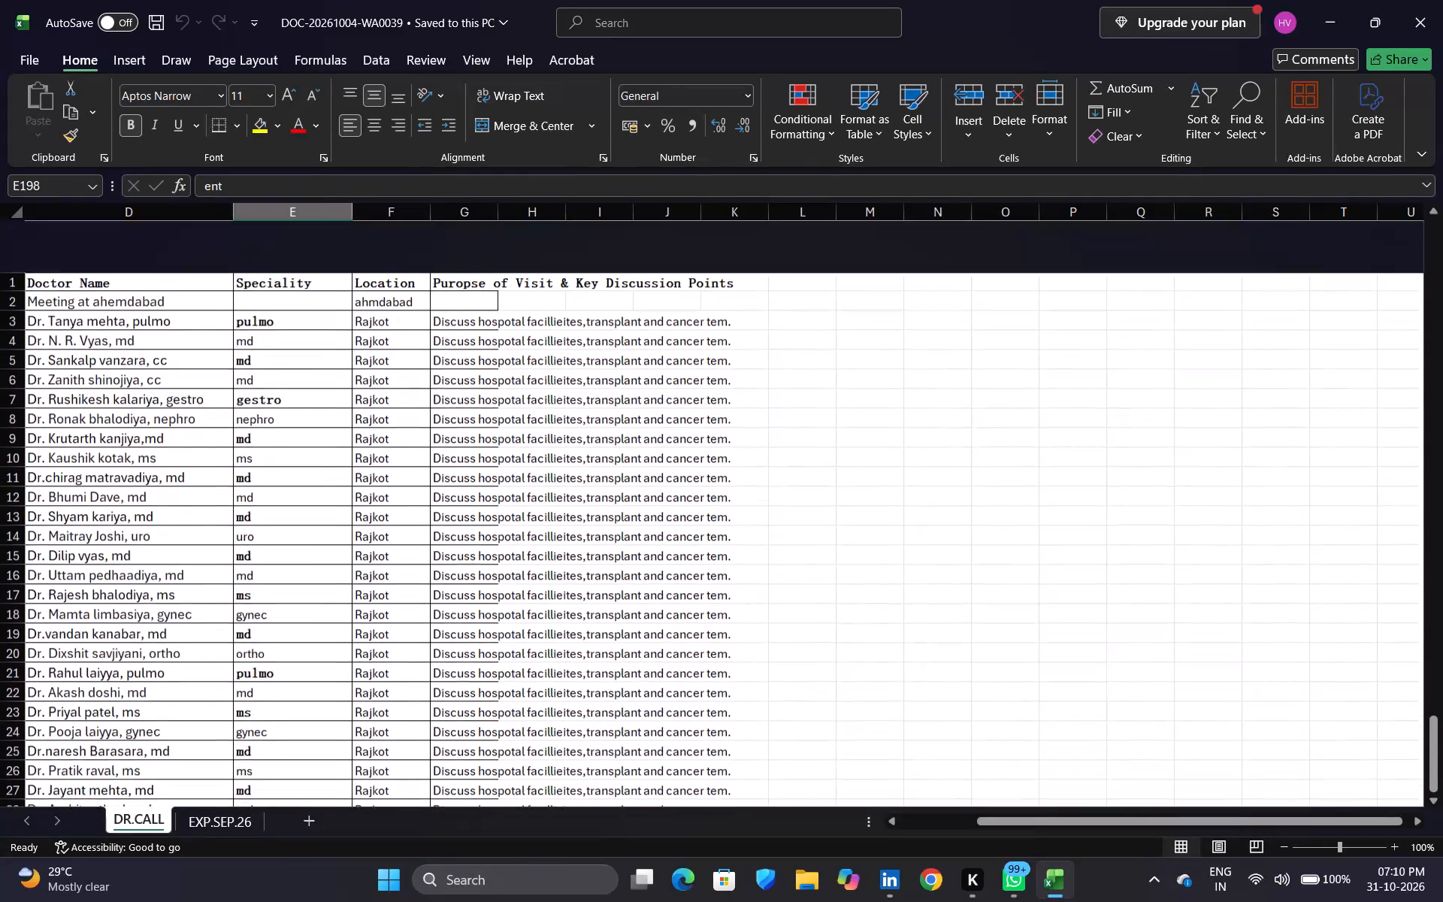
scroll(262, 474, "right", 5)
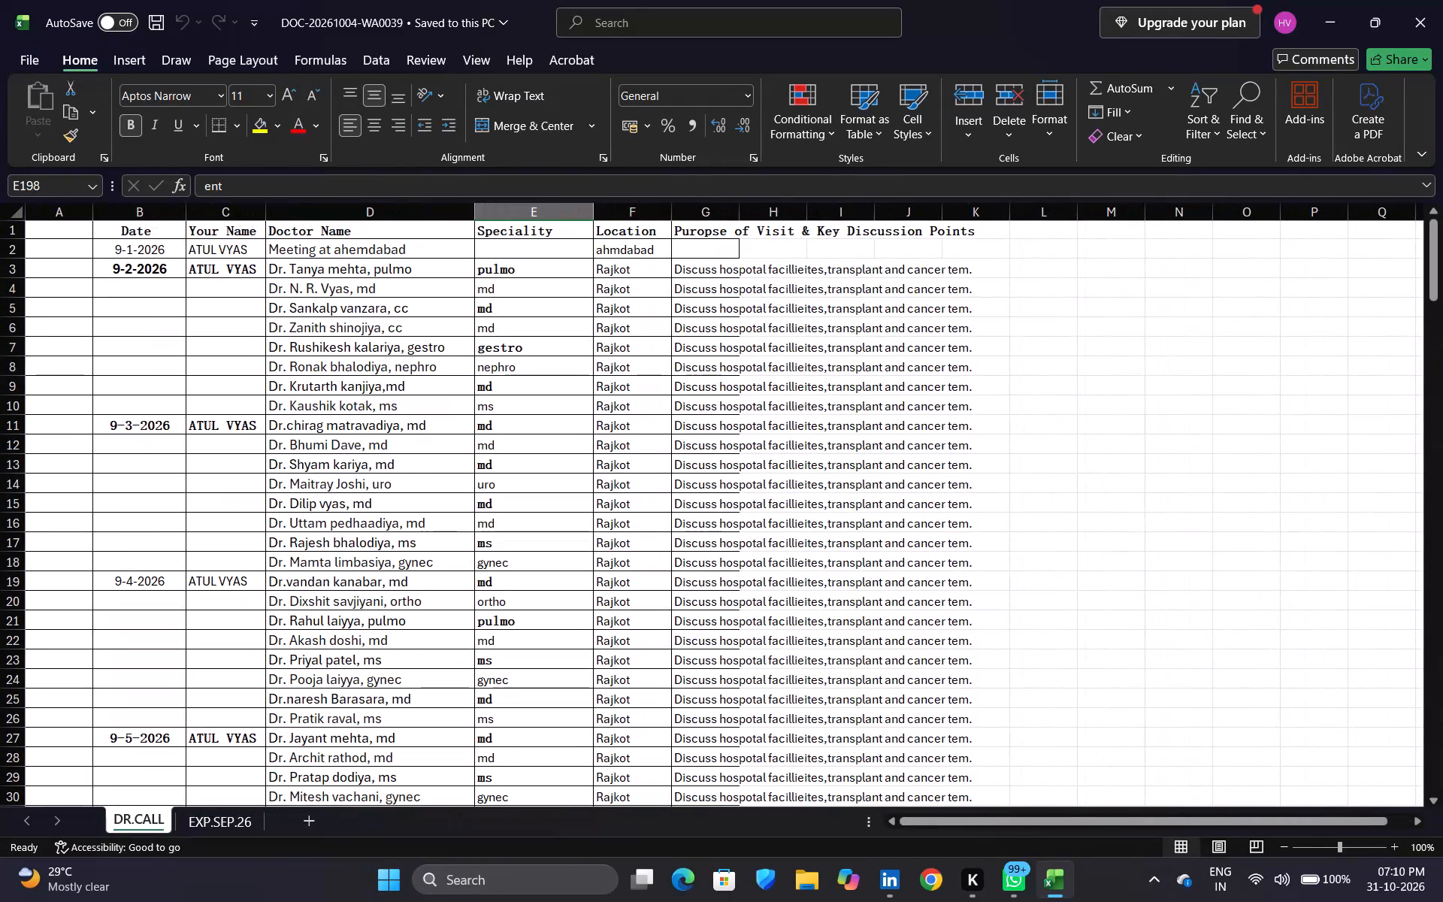
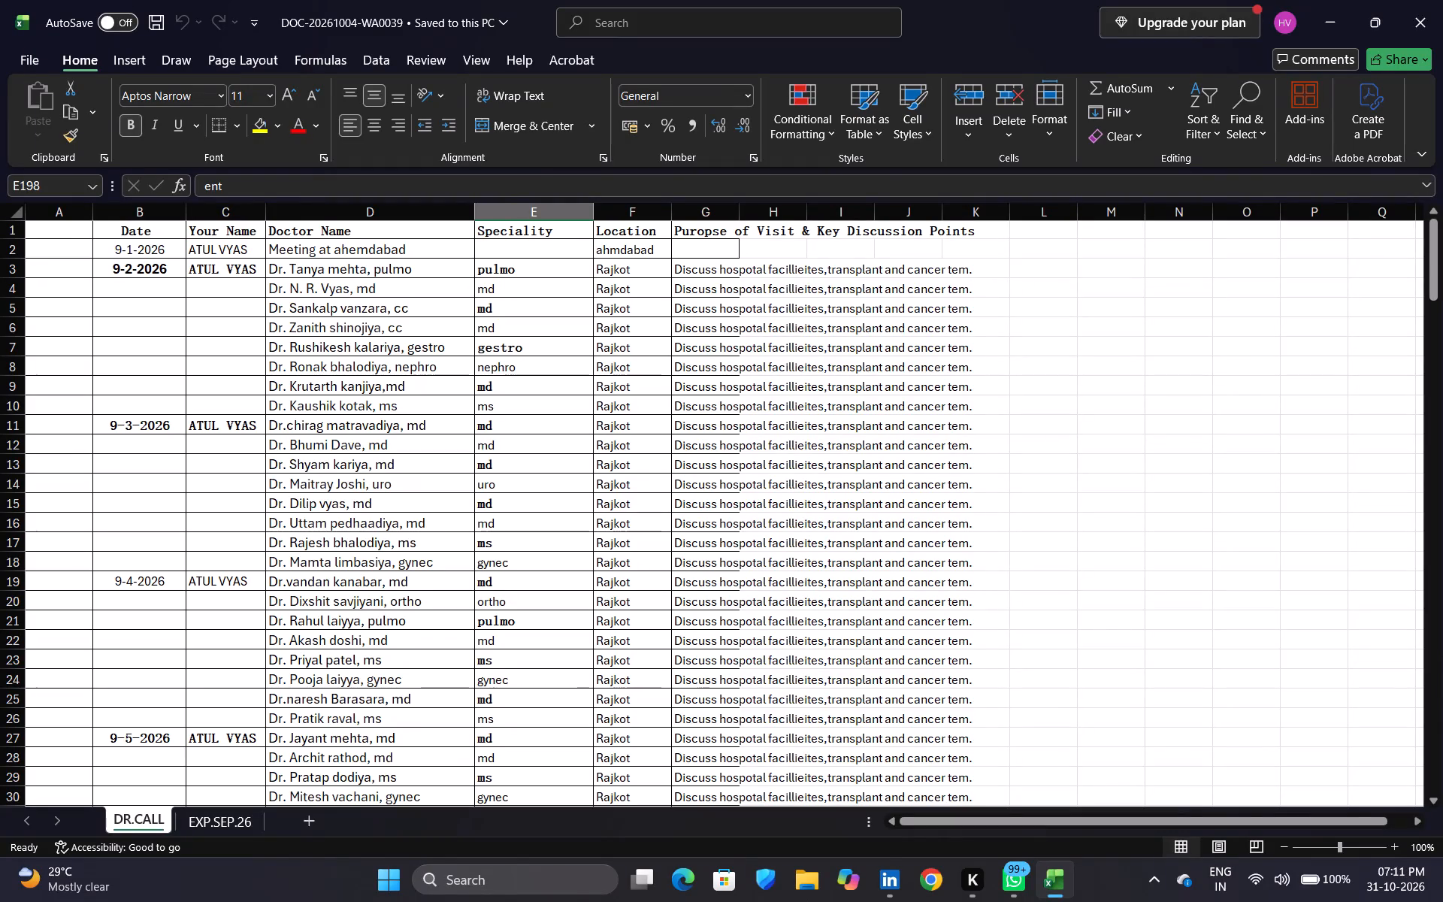
Select the first date entry in the Date column, cell B2, on the DR.CALL sheet.
left_click(133, 254)
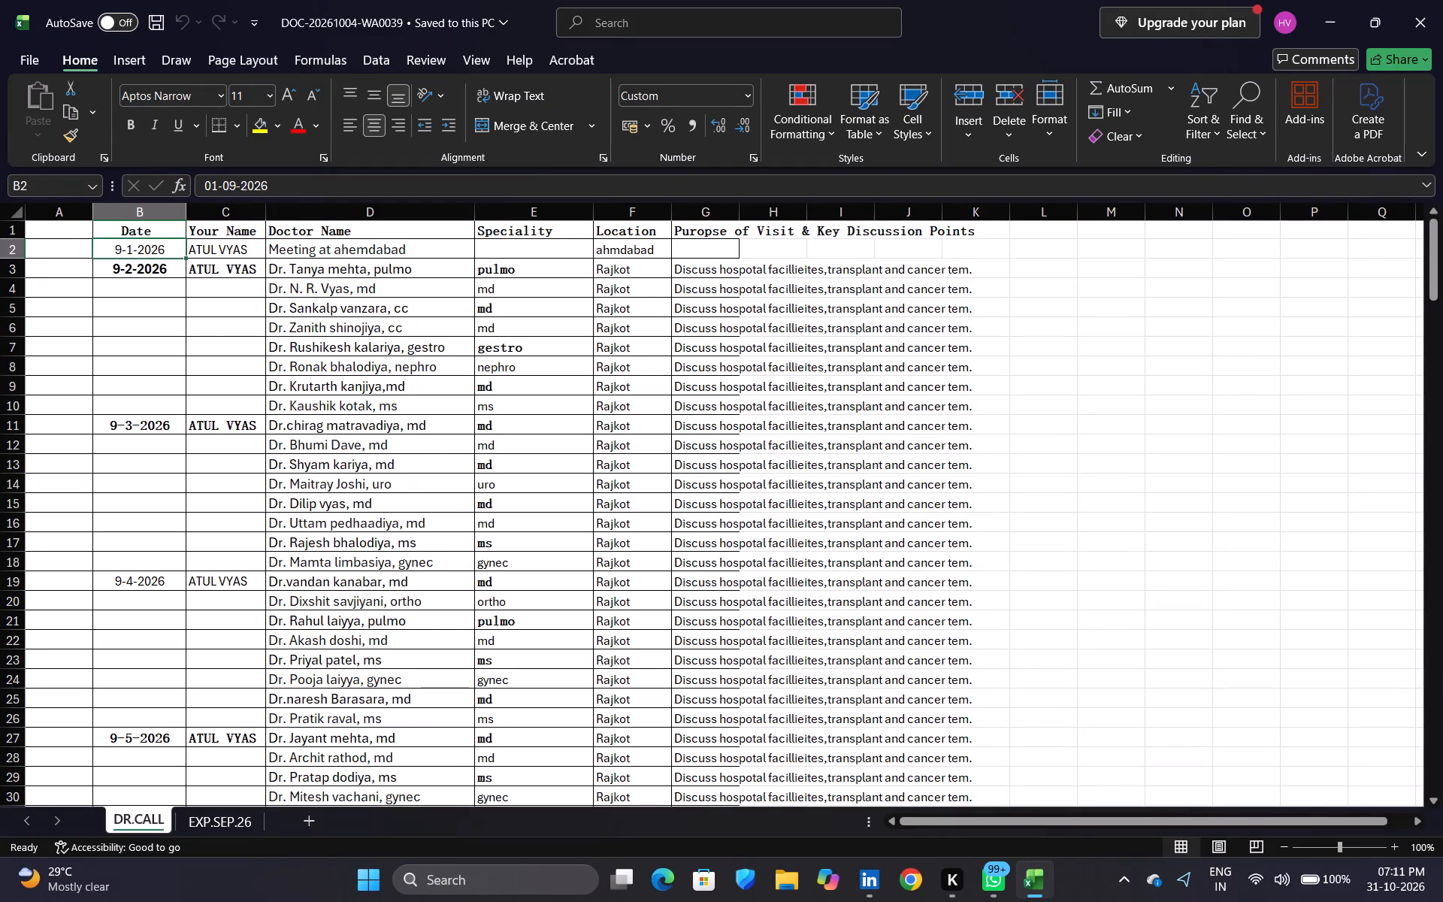
Review the dated doctor visit entries on the DR.CALL sheet, from early September through the late-September rows.
left_click(146, 316)
scroll(146, 316, "down", 6)
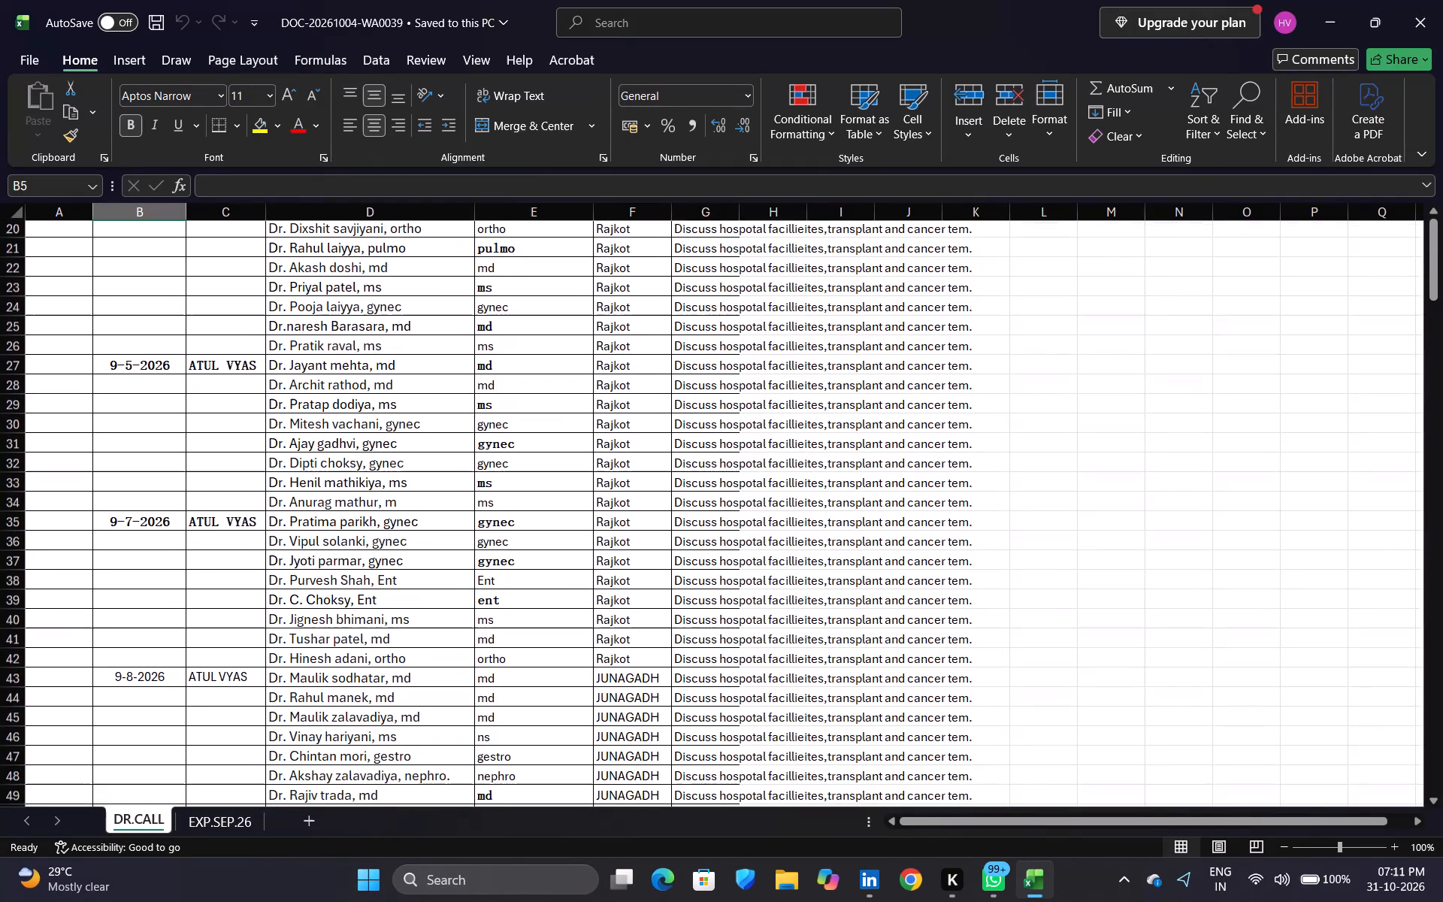
scroll(146, 316, "down", 13)
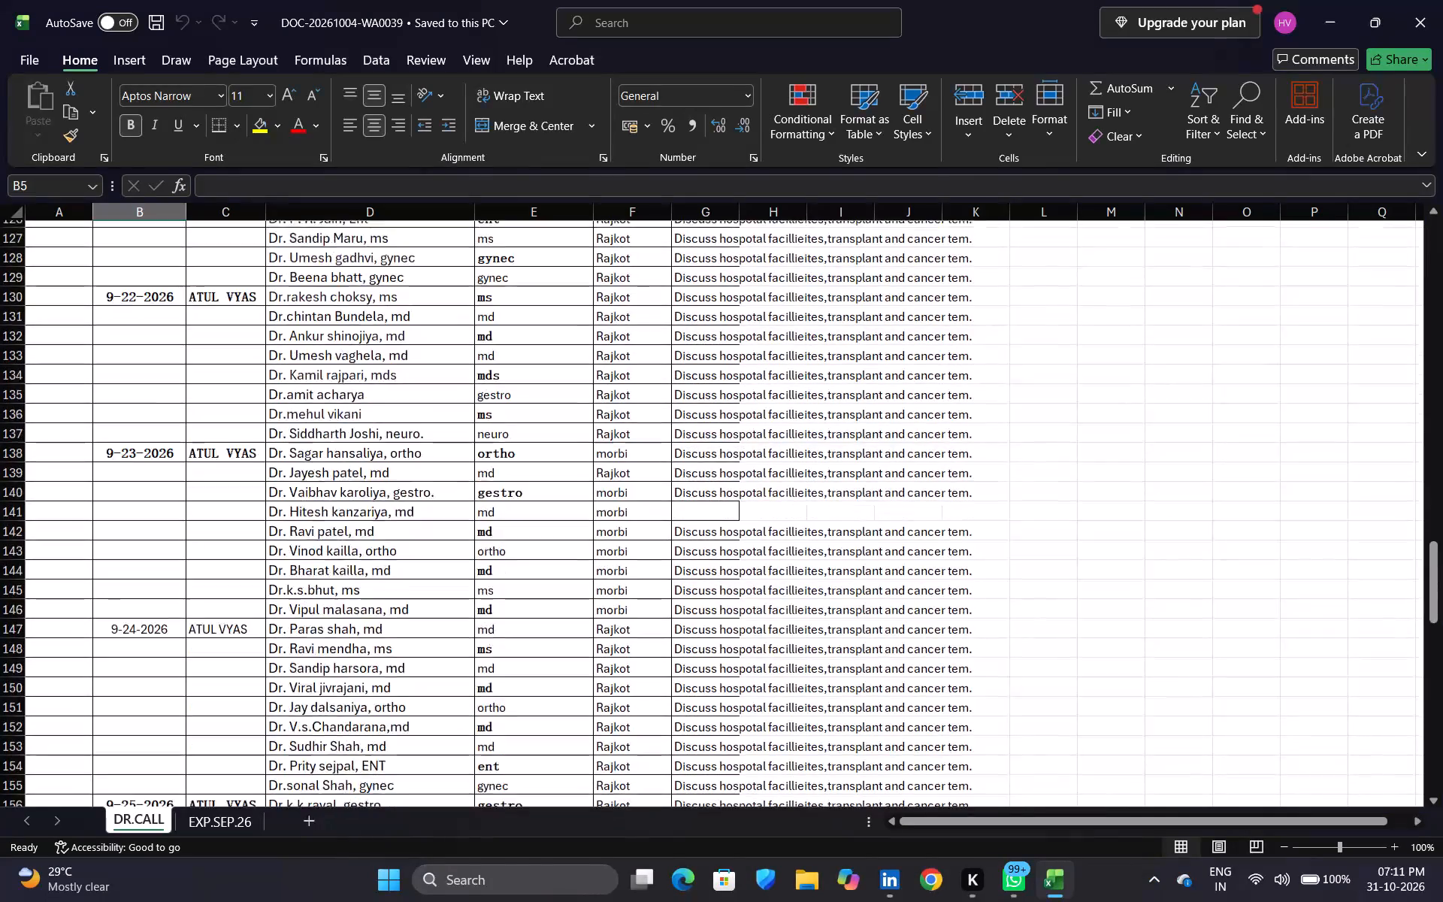
Open the EXP.SEP.26 sheet and examine its daily expense rows down to the total and sign-off rows.
left_click(215, 817)
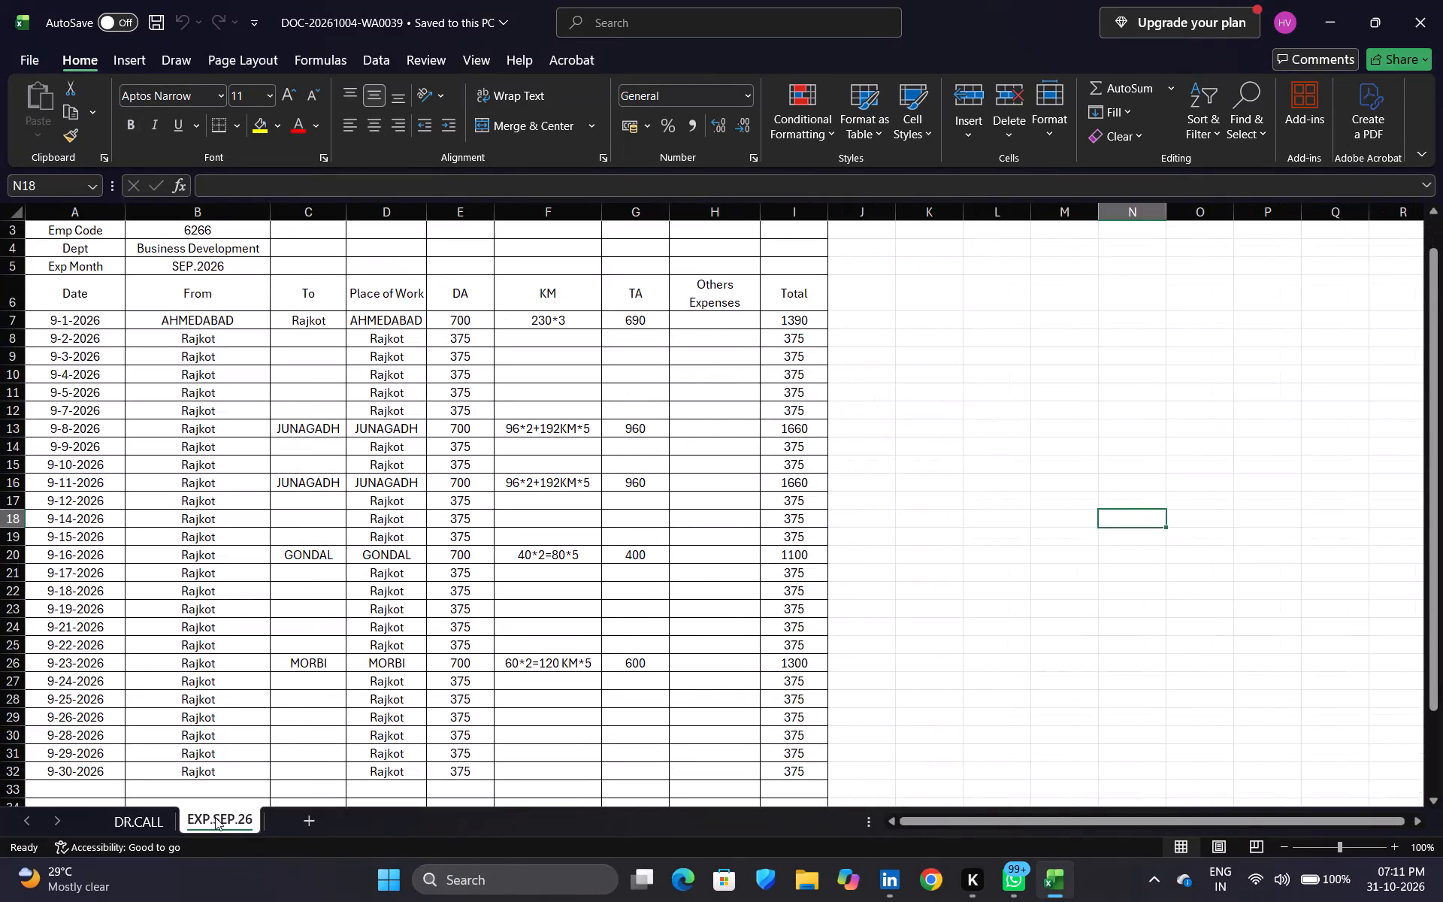
scroll(253, 545, "right", 3)
scroll(253, 545, "down", 5)
scroll(253, 545, "up", 8)
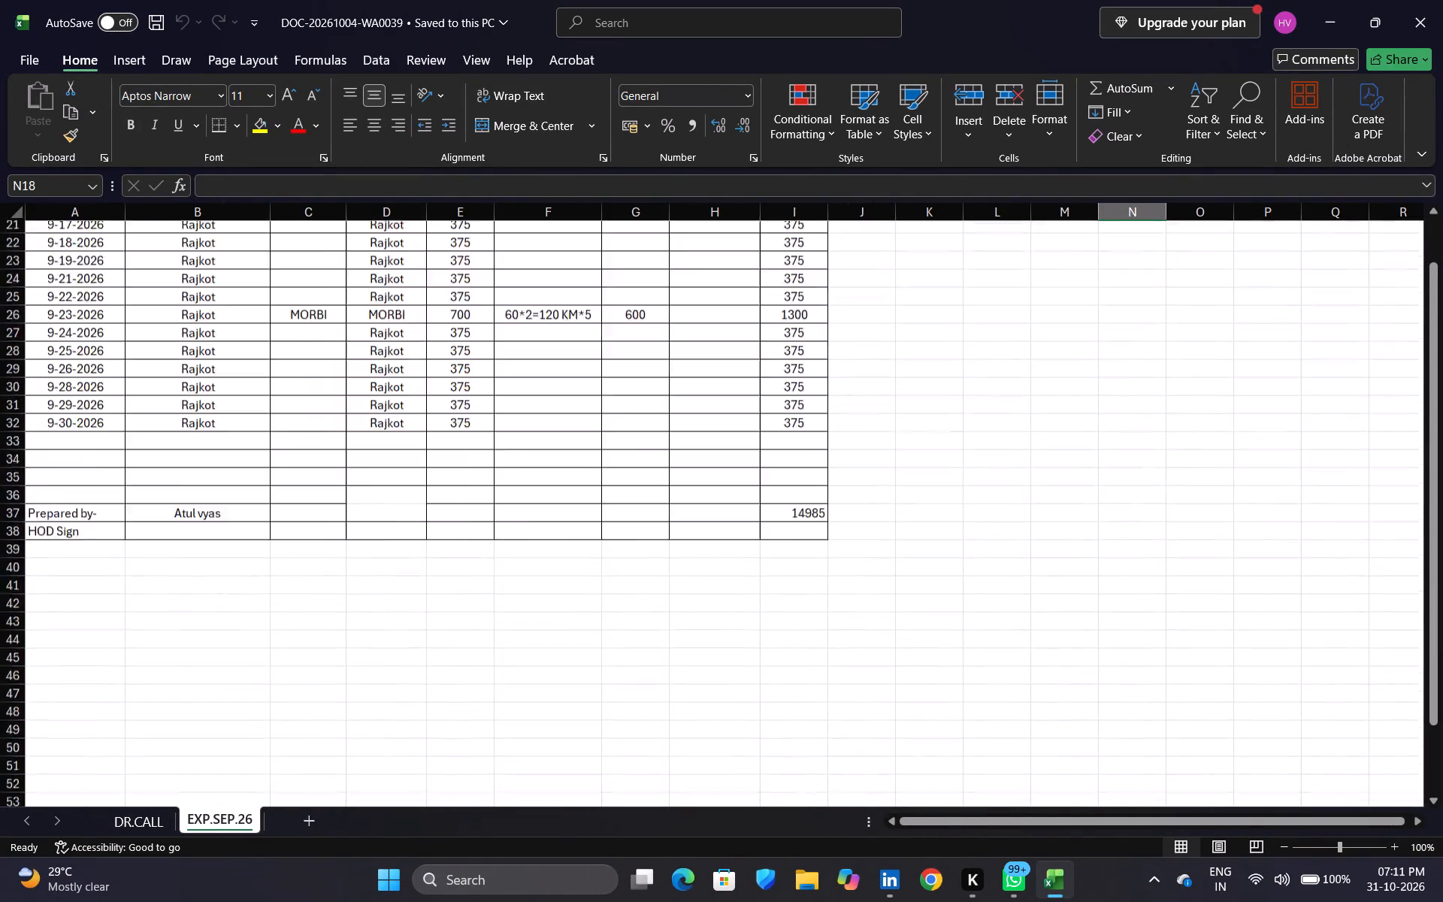
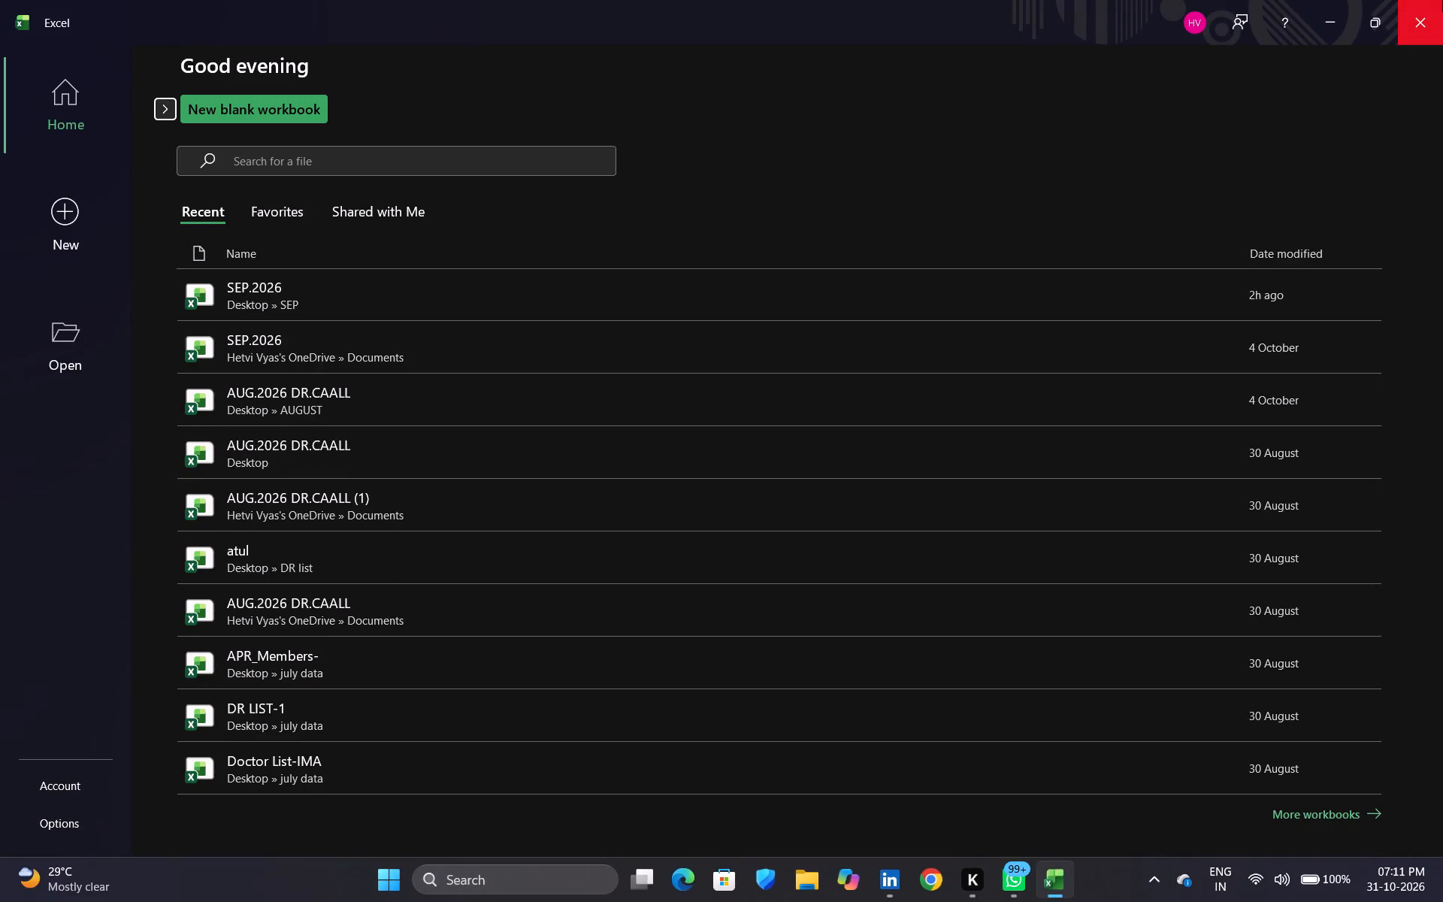
Open the recent SEP.2026 workbook stored in the Desktop » SEP folder.
left_click(275, 285)
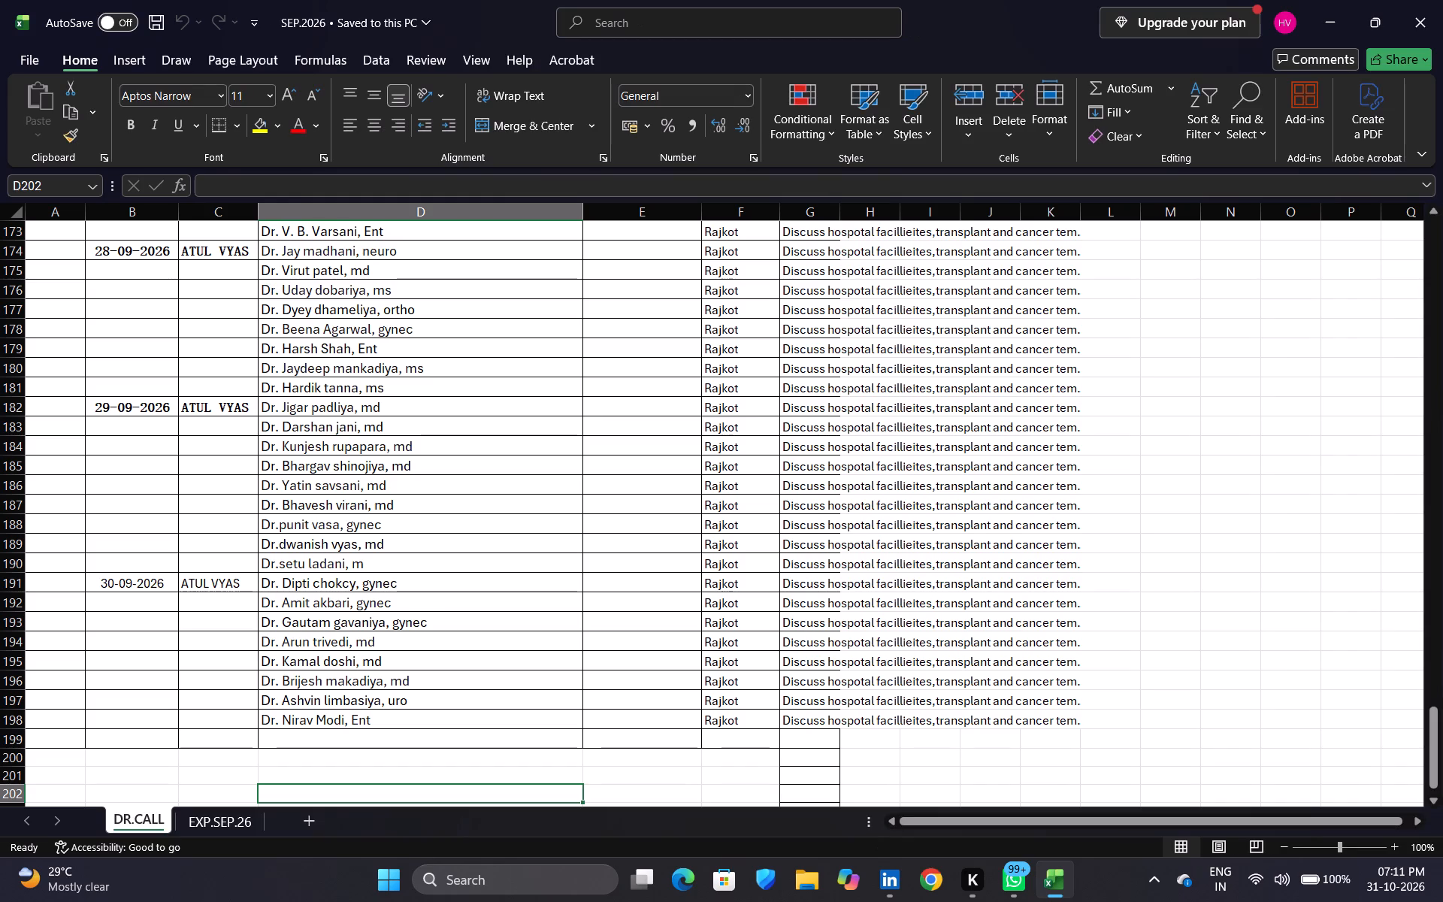
Clear the first two dates in the Date column of the DR.CALL sheet, cells B2 and B3.
scroll(168, 568, "up", 11)
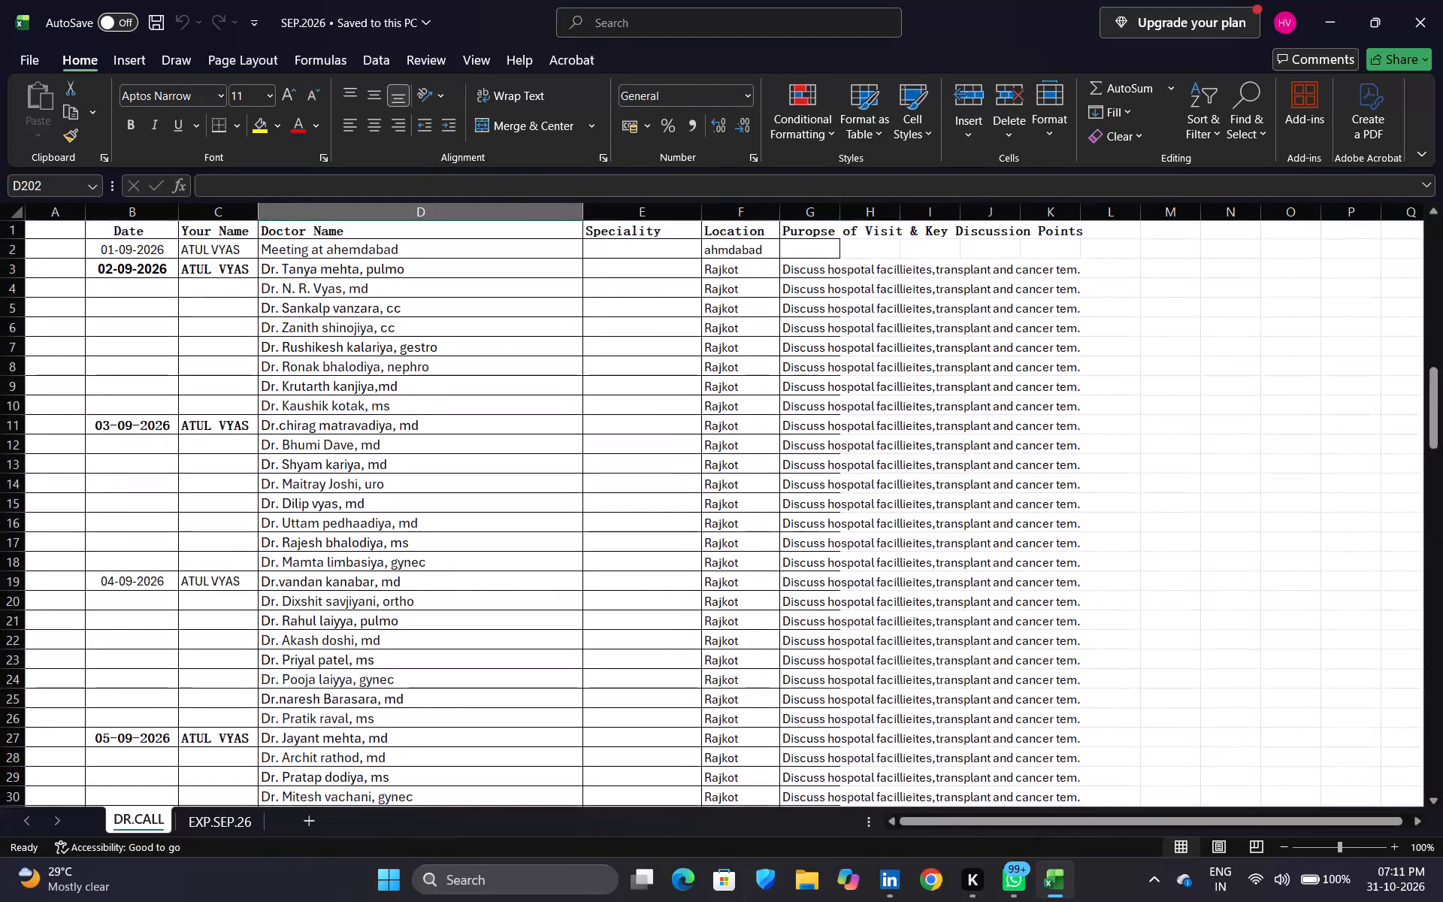
scroll(168, 568, "right", 3)
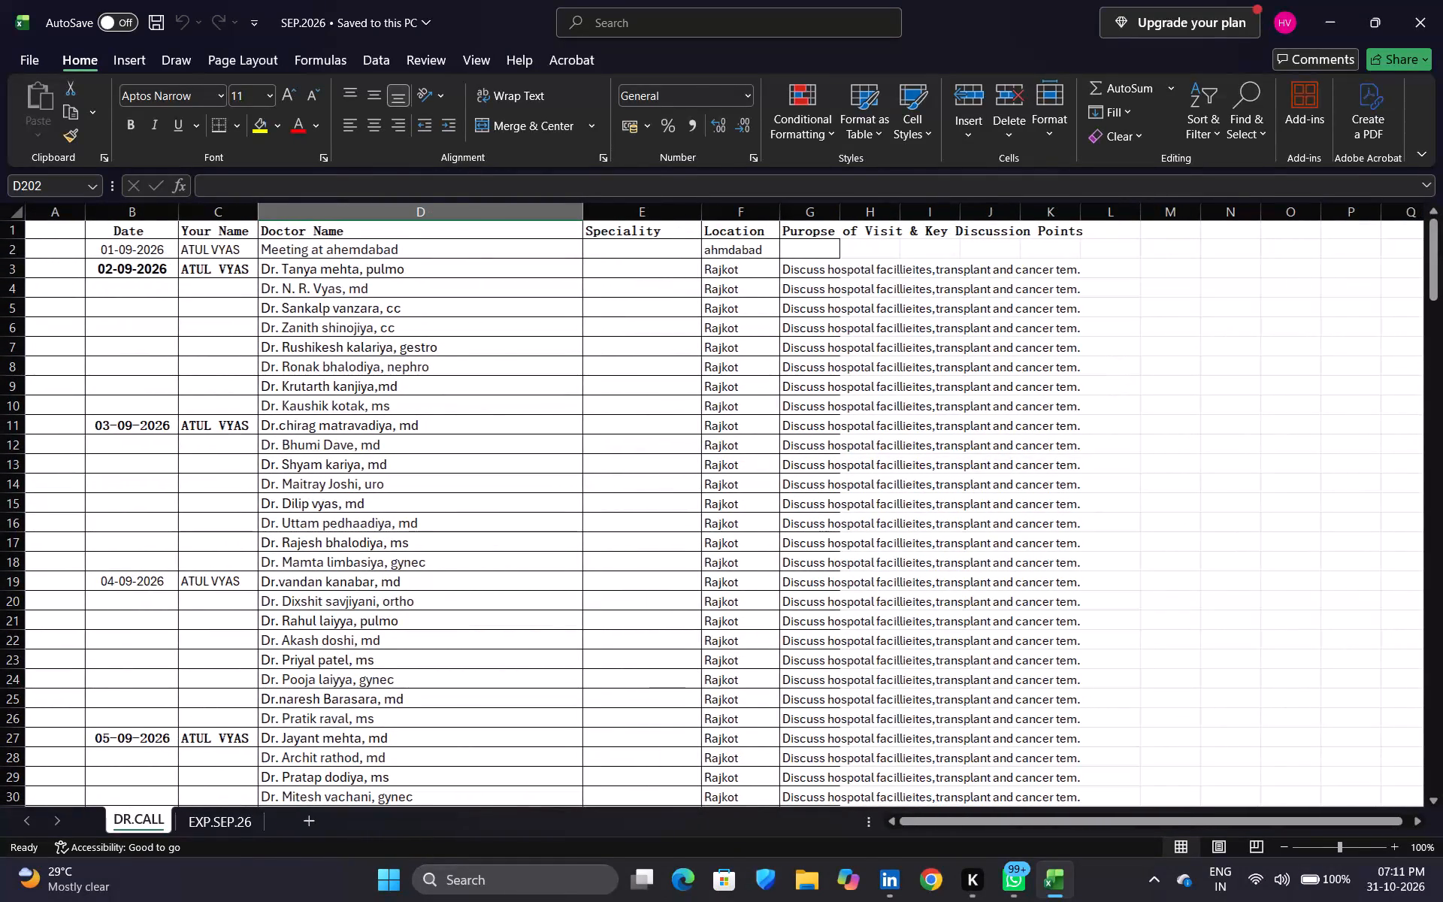
left_click(129, 247)
left_click(154, 259)
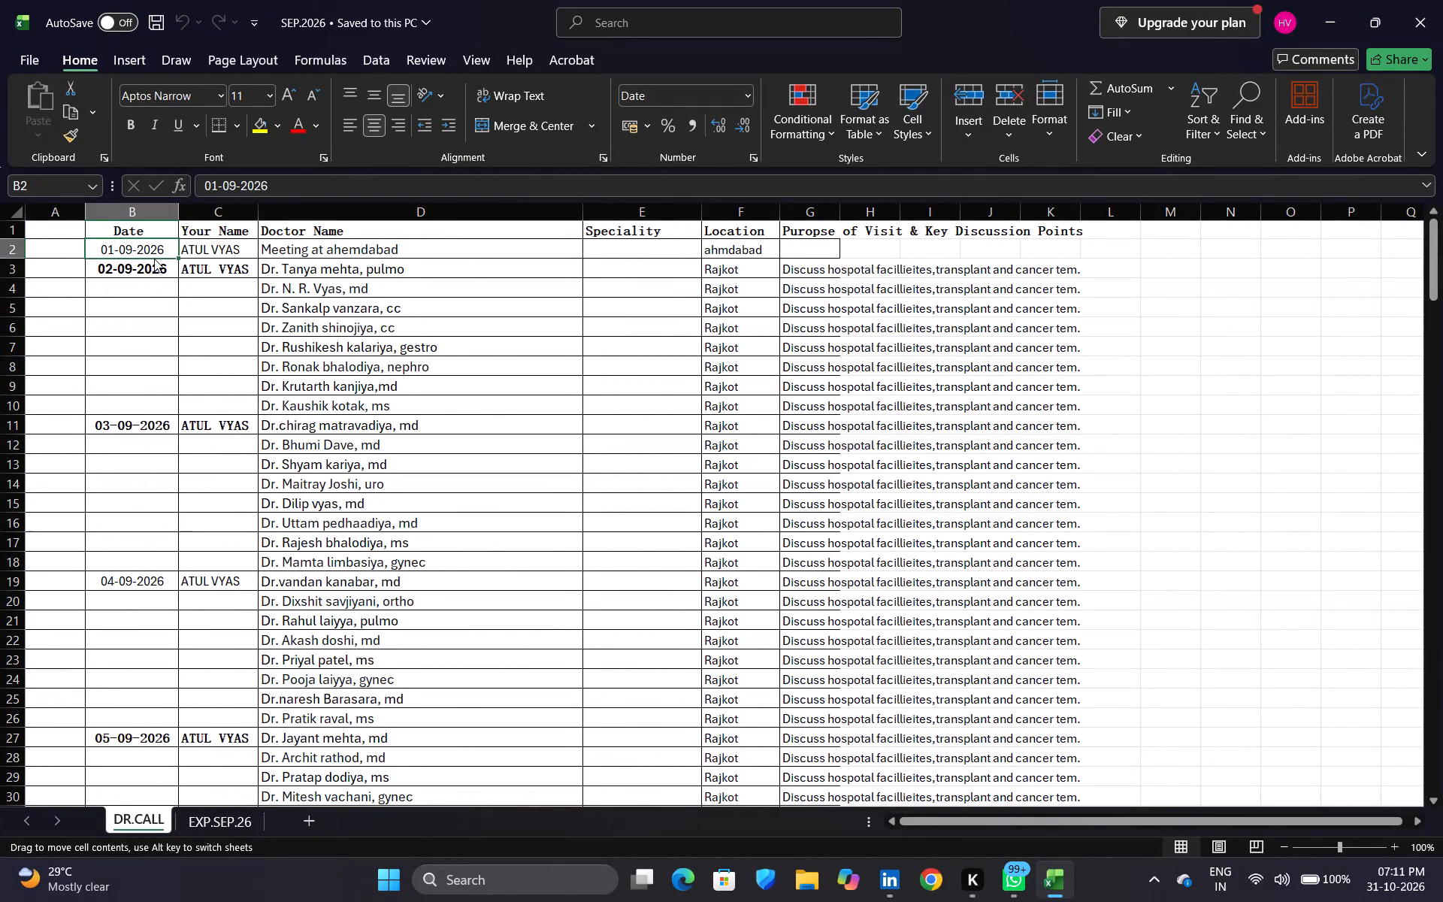
left_click(128, 255)
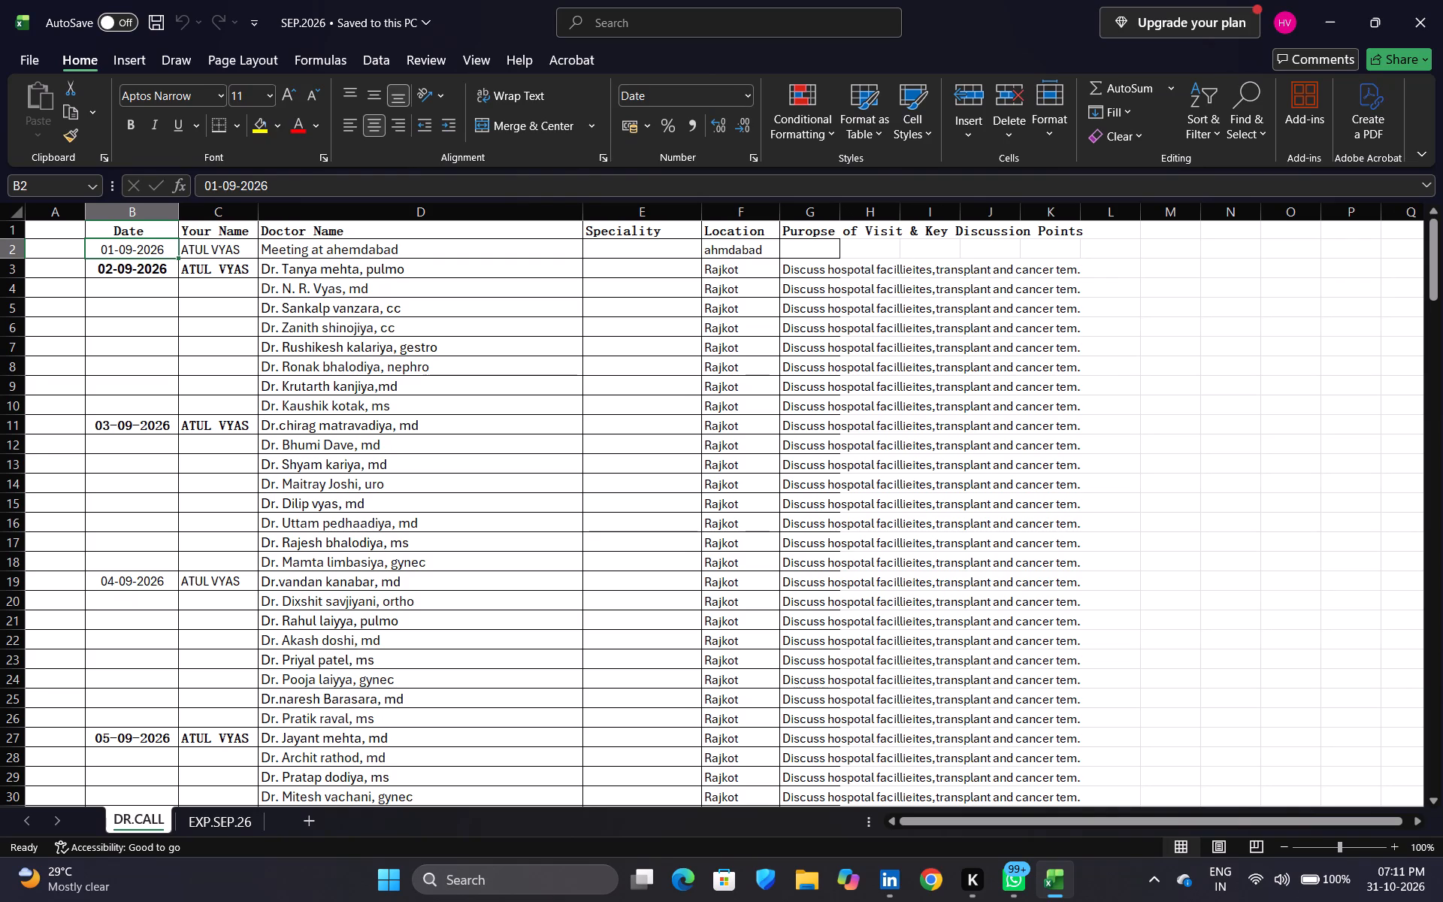
key("BackSpace")
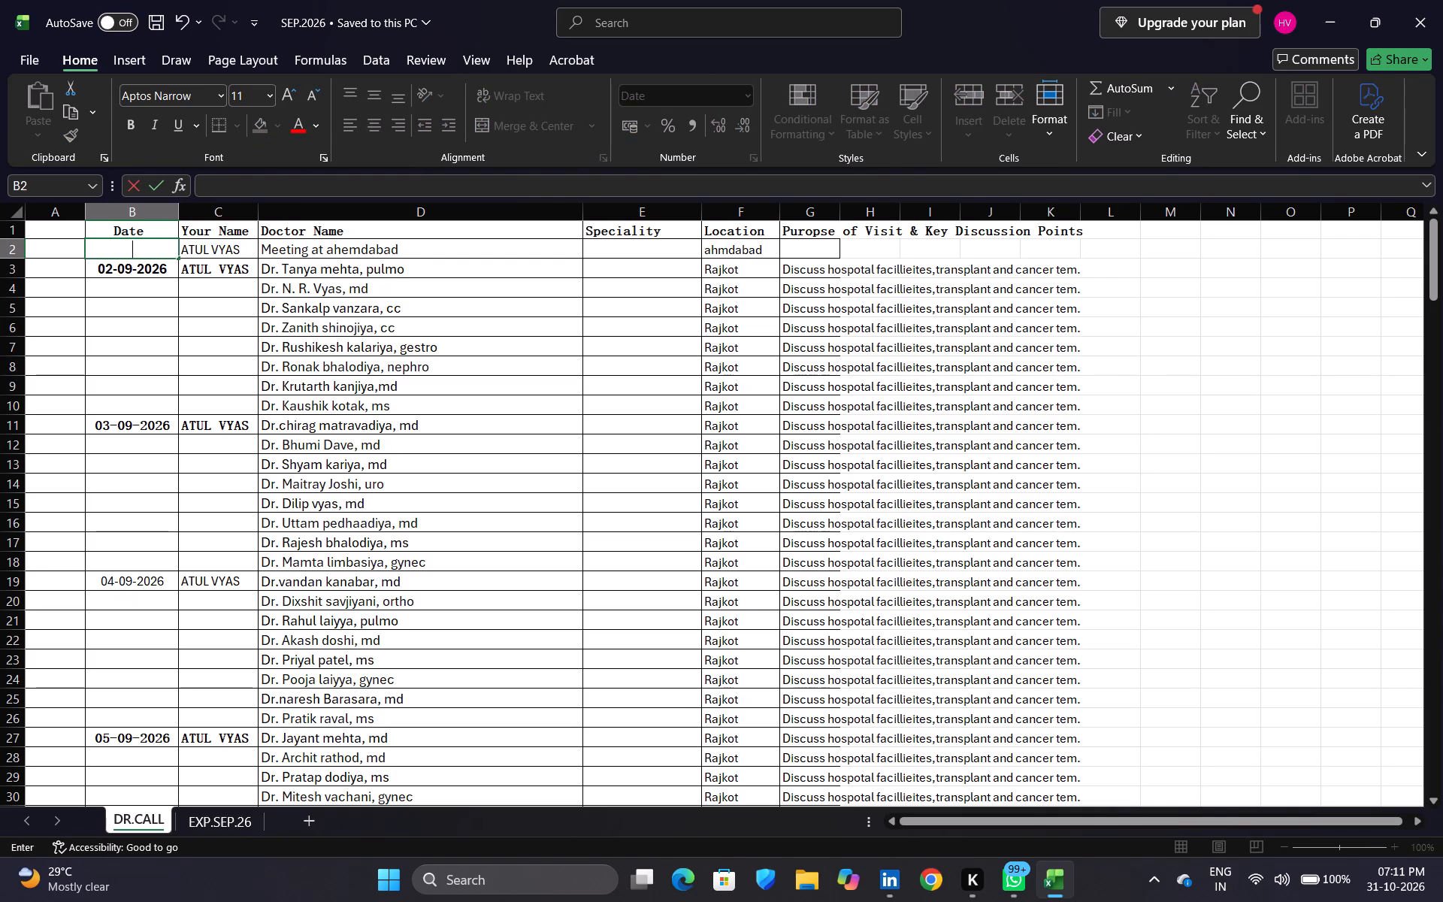
left_click(141, 280)
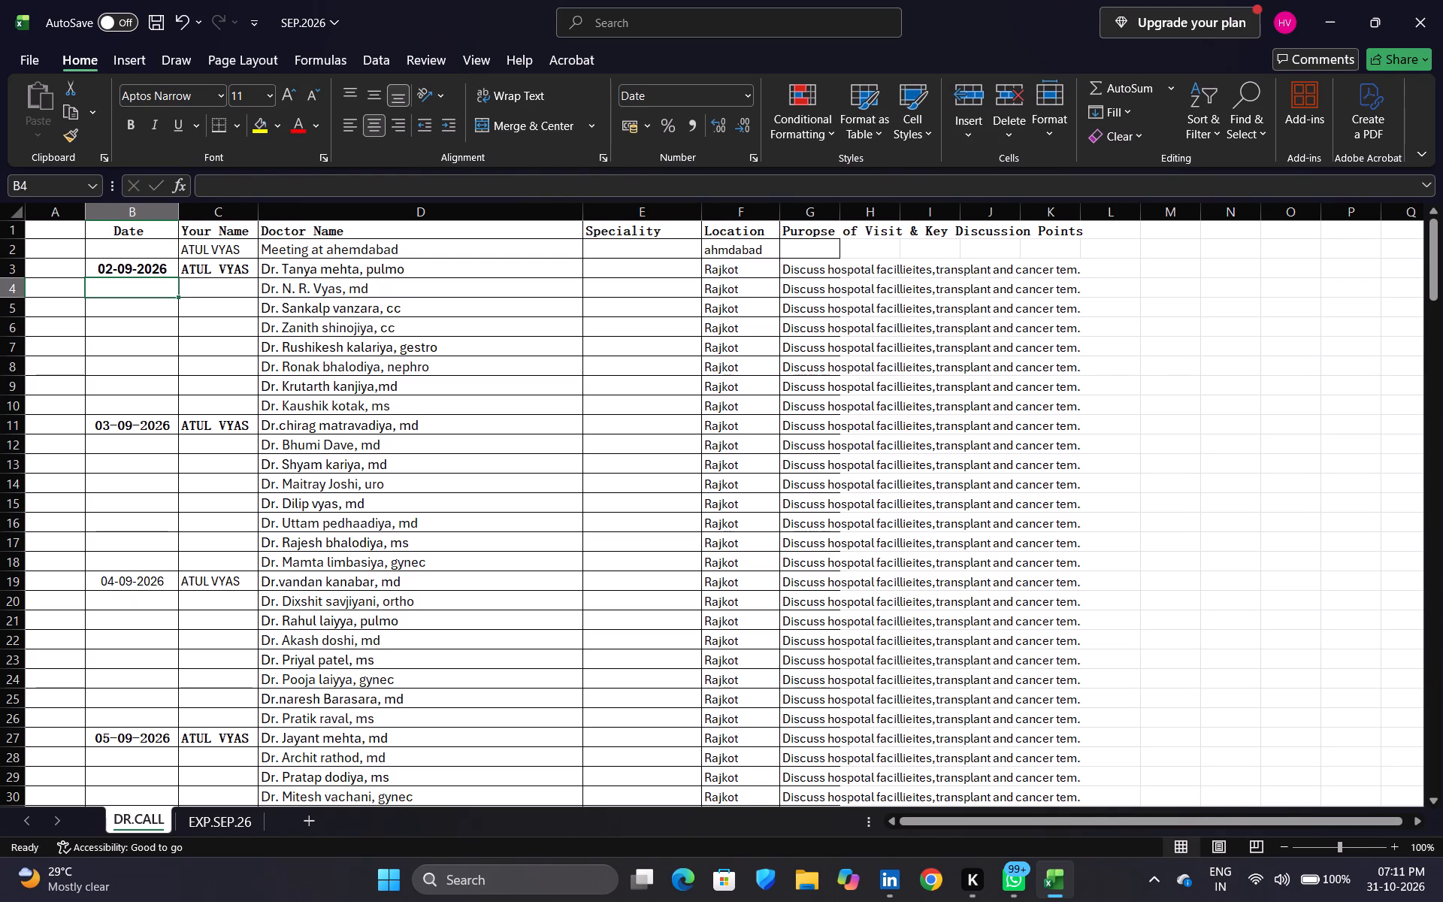
key("Up")
key("BackSpace")
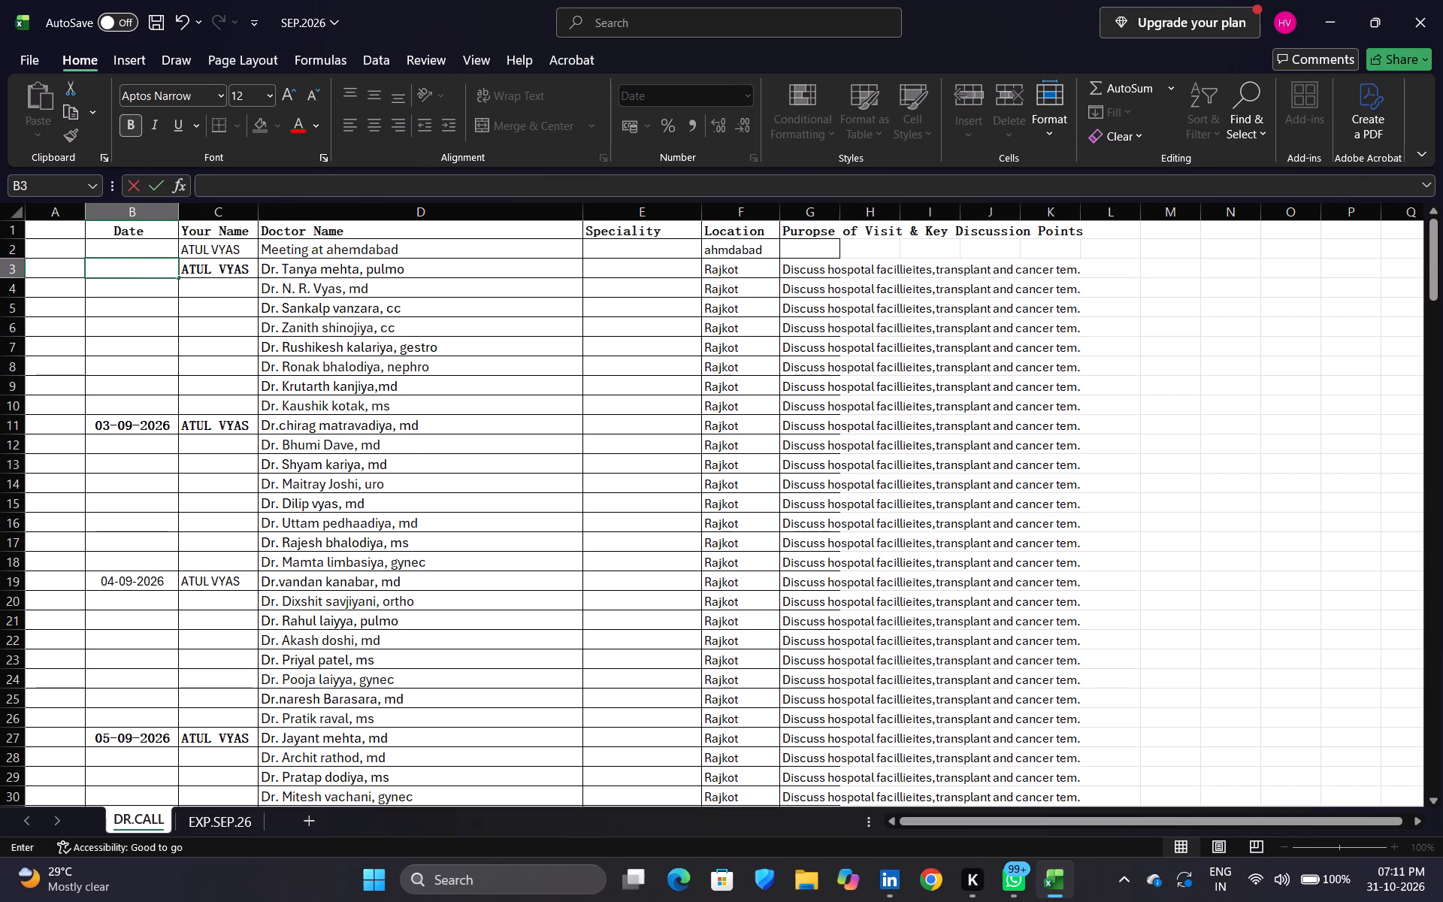
Clear the doctor name, your name and location entries in row 2 (D2, C2, F2), plus the name in C3.
left_click(310, 249)
key("BackSpace")
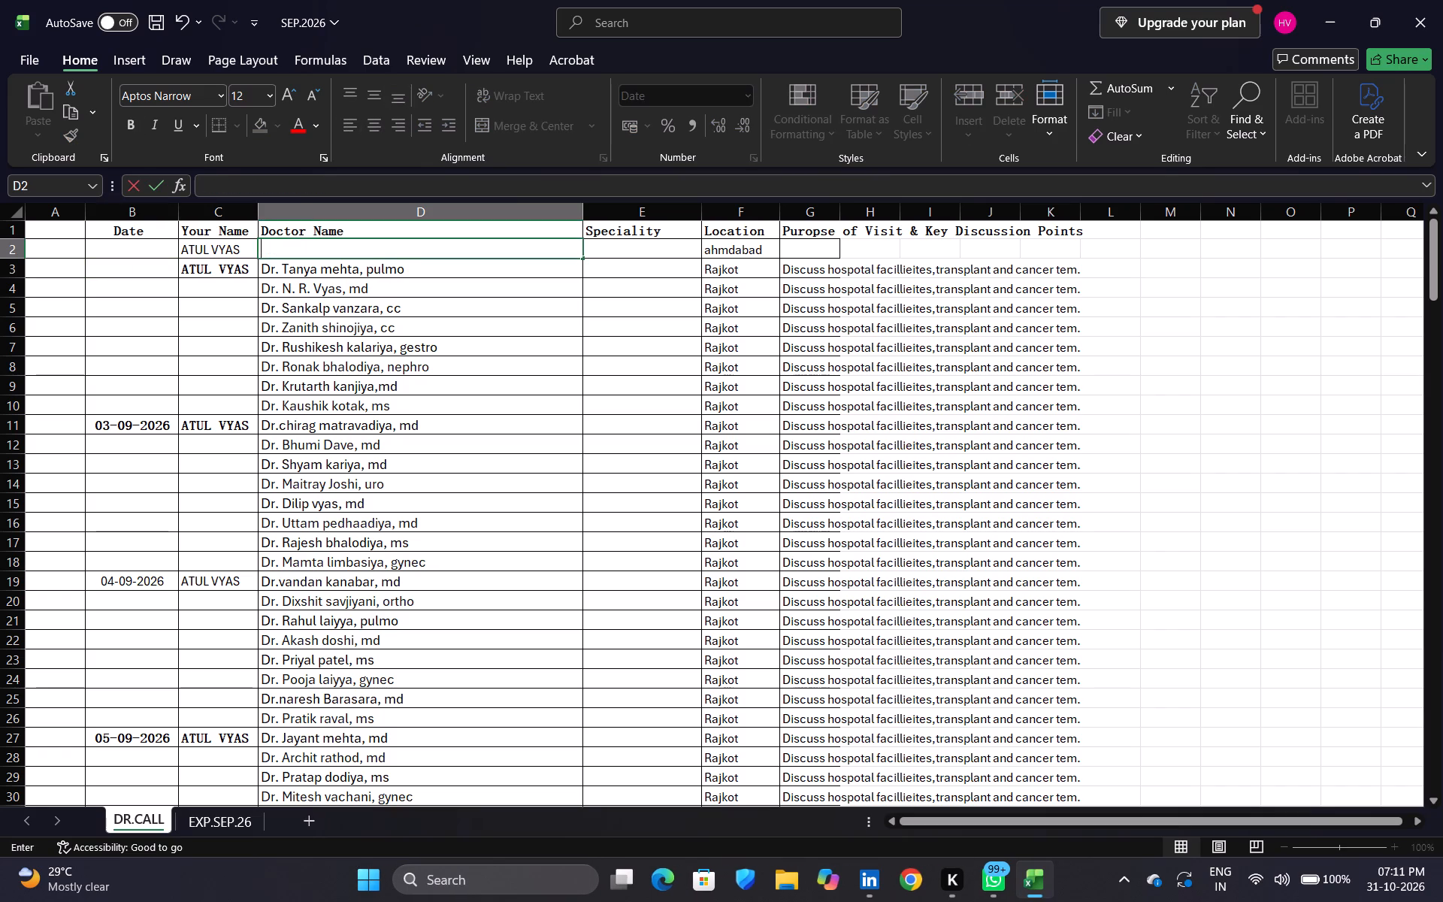
left_click(235, 252)
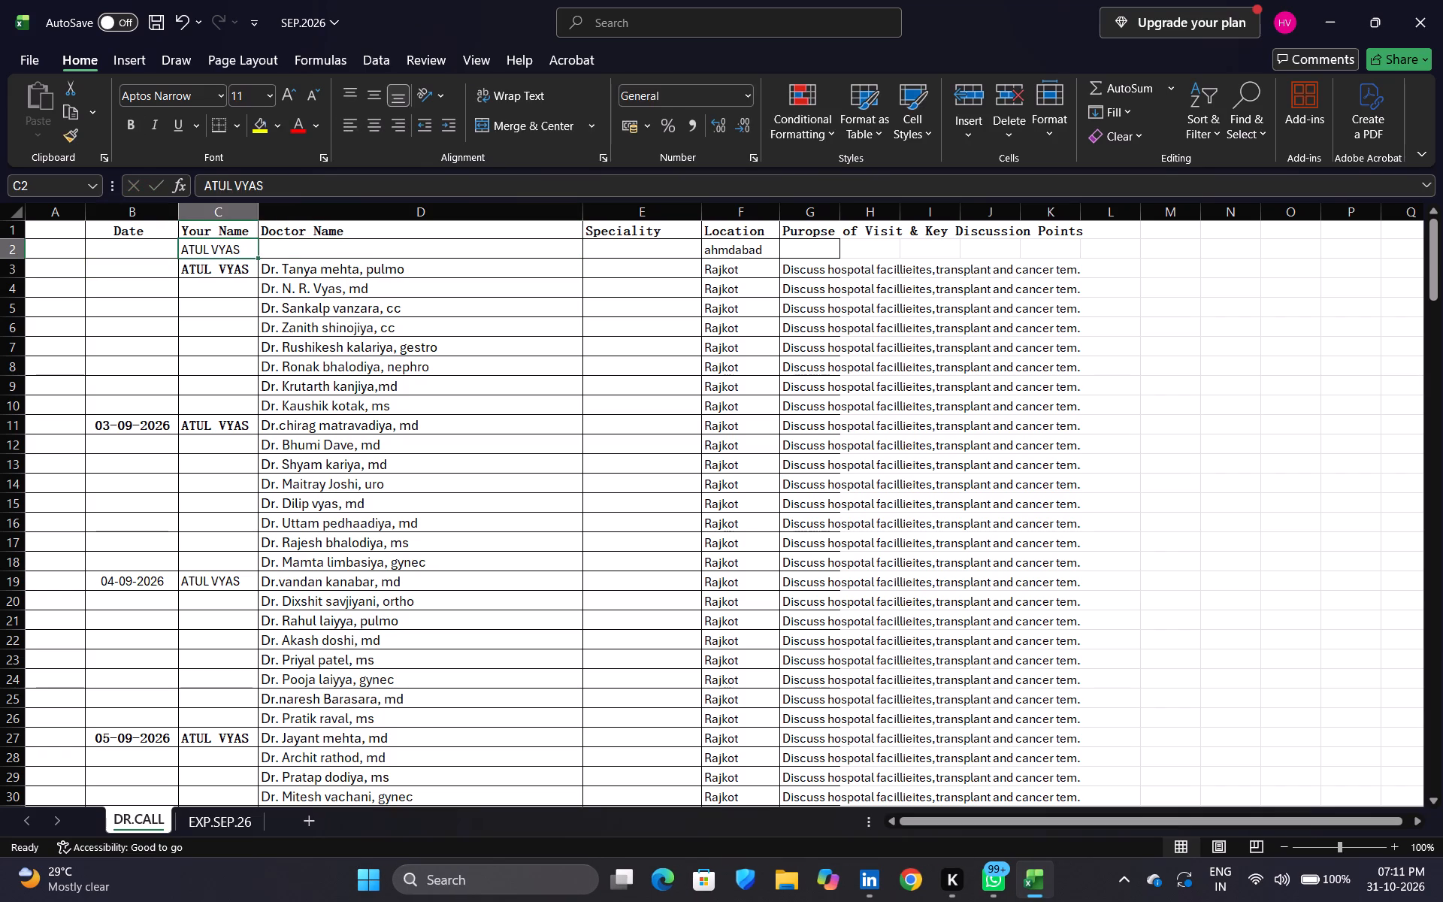
key("BackSpace")
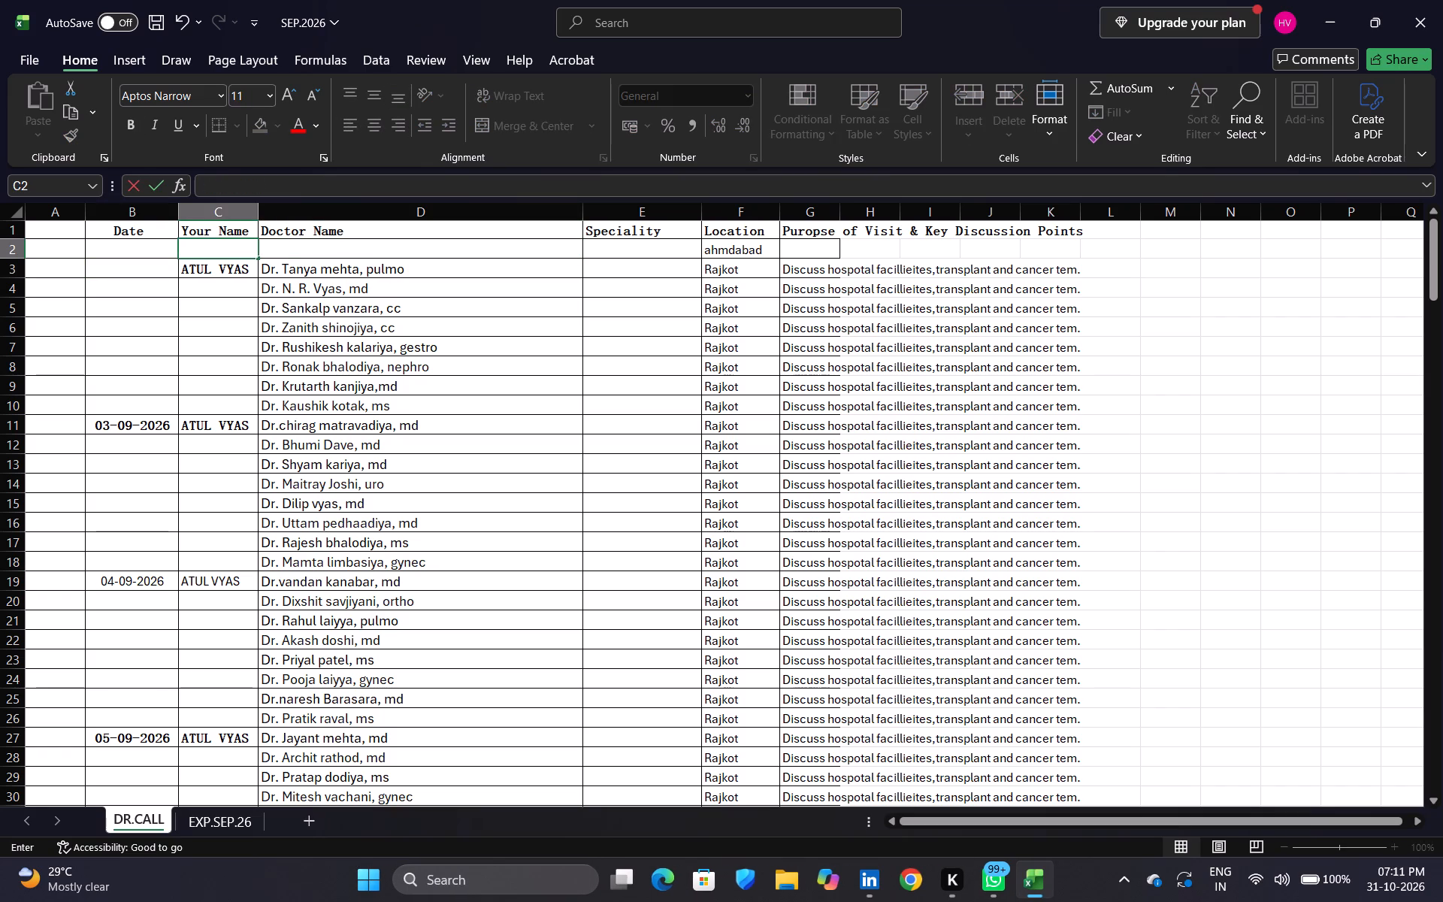
left_click(734, 256)
key("BackSpace")
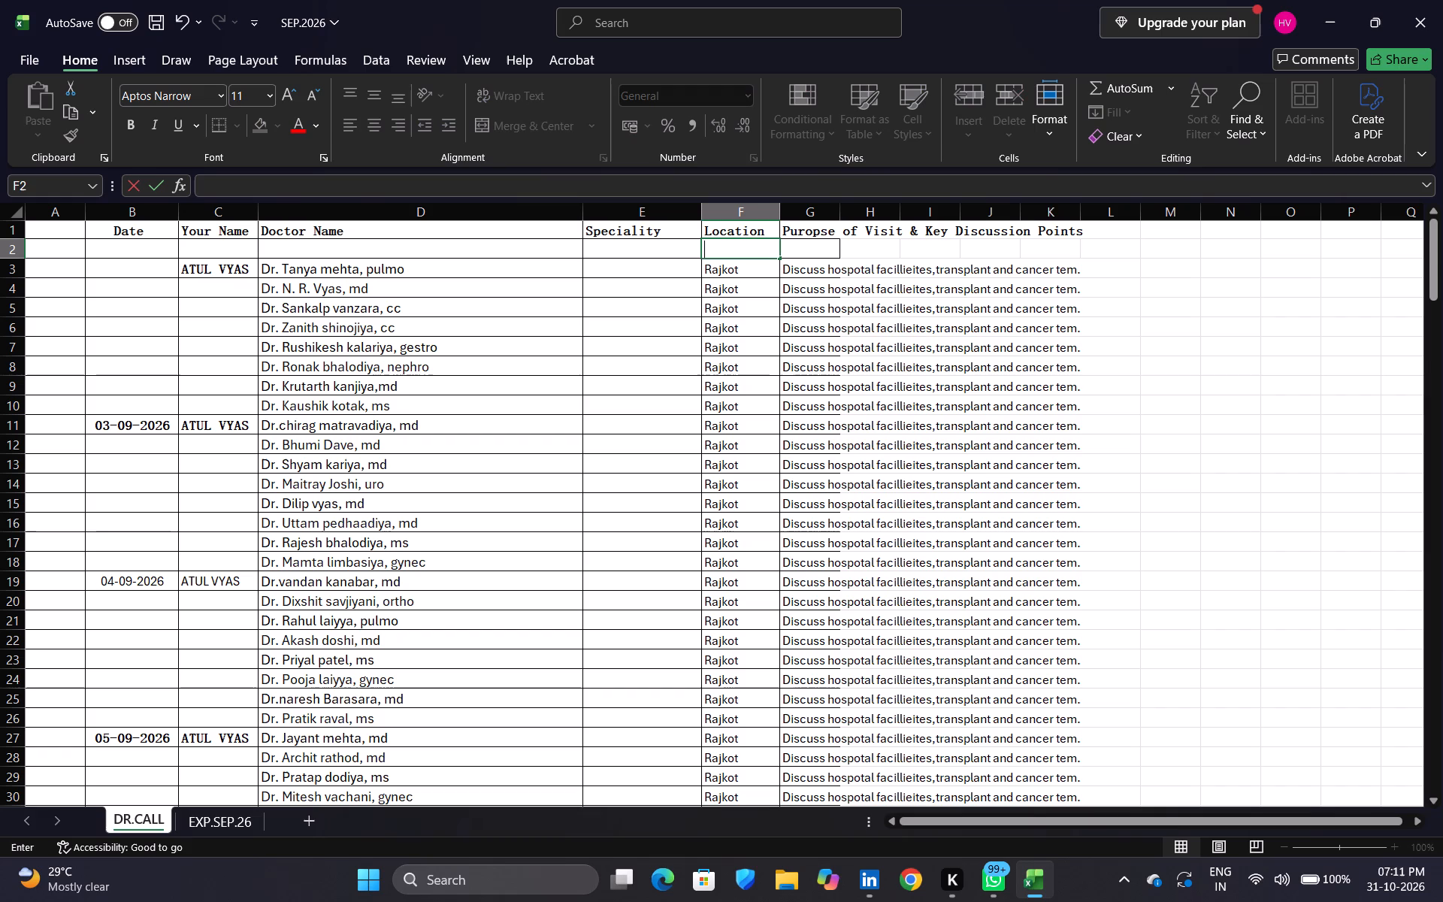
left_click(228, 272)
key("BackSpace")
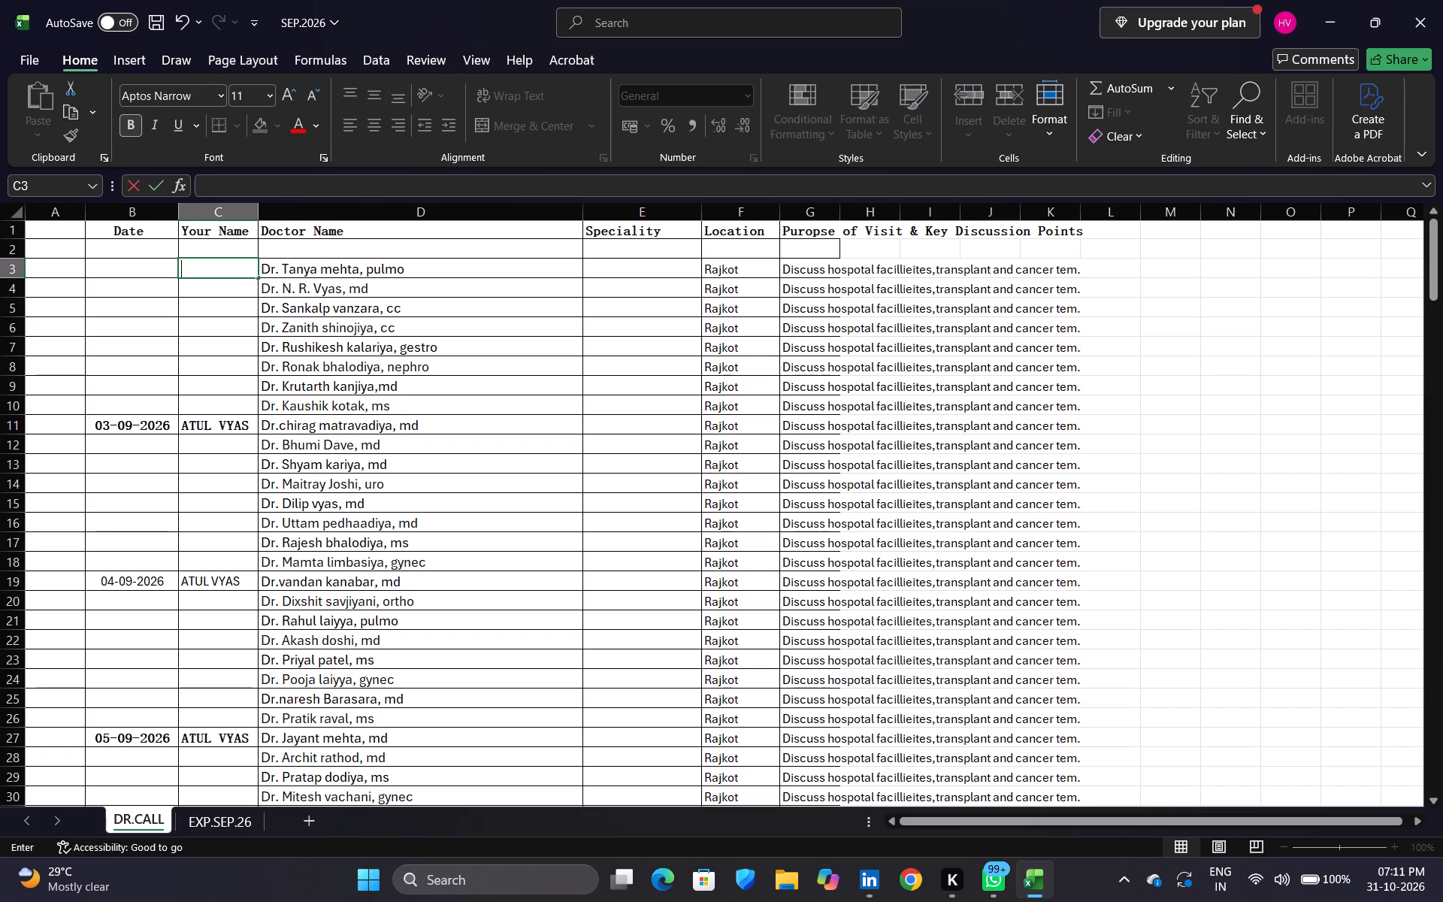
Try to clear the Doctor Name column entries as one range from D3 down to D199.
left_click(269, 267)
key("shift+Down")
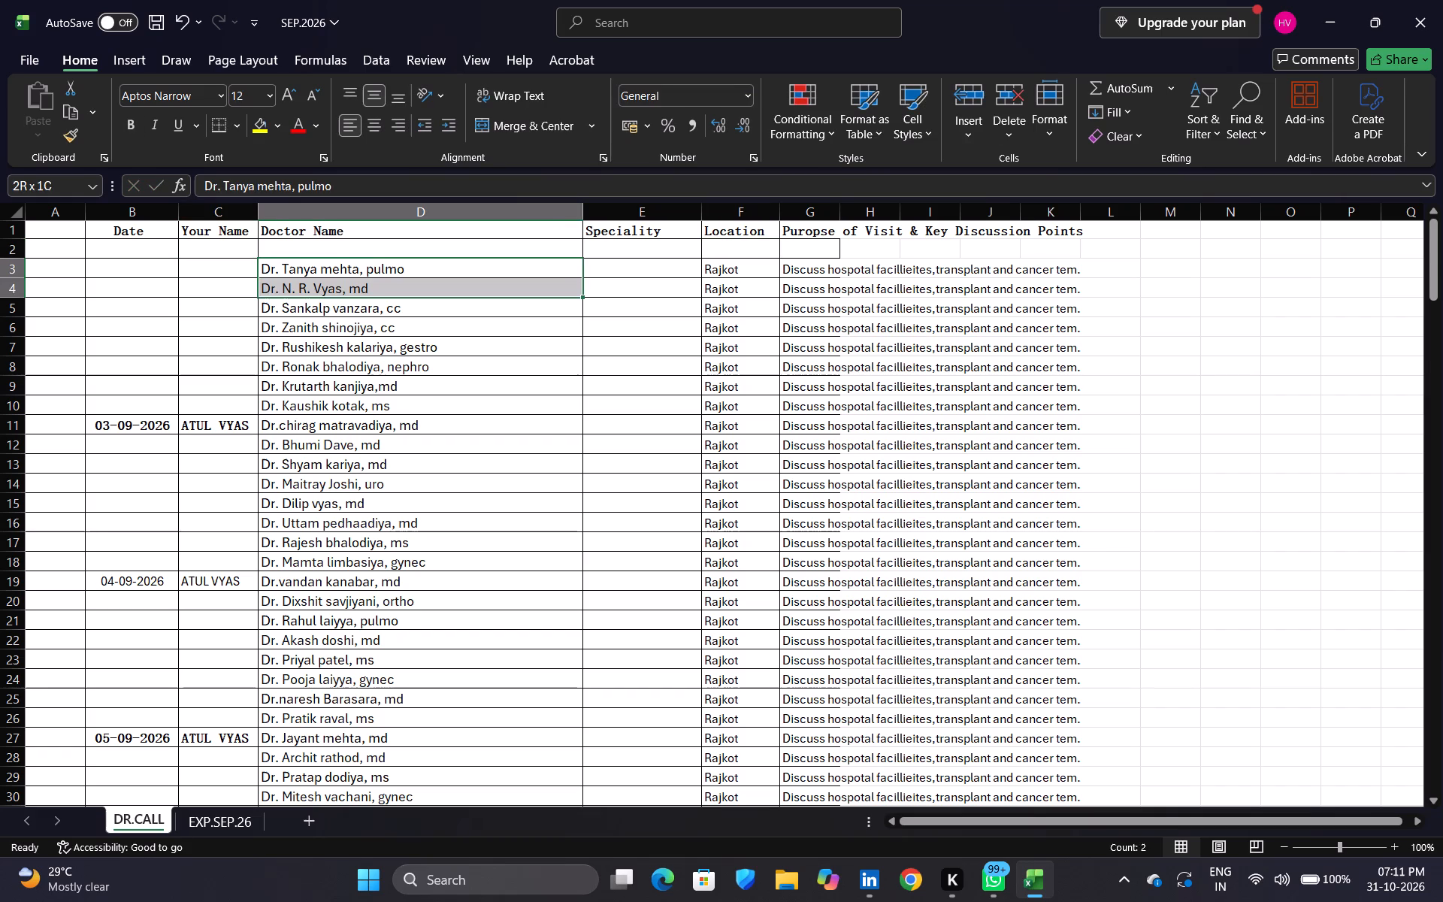
key("shift+Down")
key("shift+Down")
key("shift+Down")
key("shift+Down")
key("shift+Down")
key("shift+Down")
key("shift+Down")
key("shift+Down")
key("shift+Down")
key("shift+Down")
key("shift+Down")
key("shift+Down")
key("shift+Down")
key("shift+Down")
key("shift+Down")
key("shift+Down")
key("shift+Down")
key("shift+Down")
key("shift+Down")
key("shift+Down")
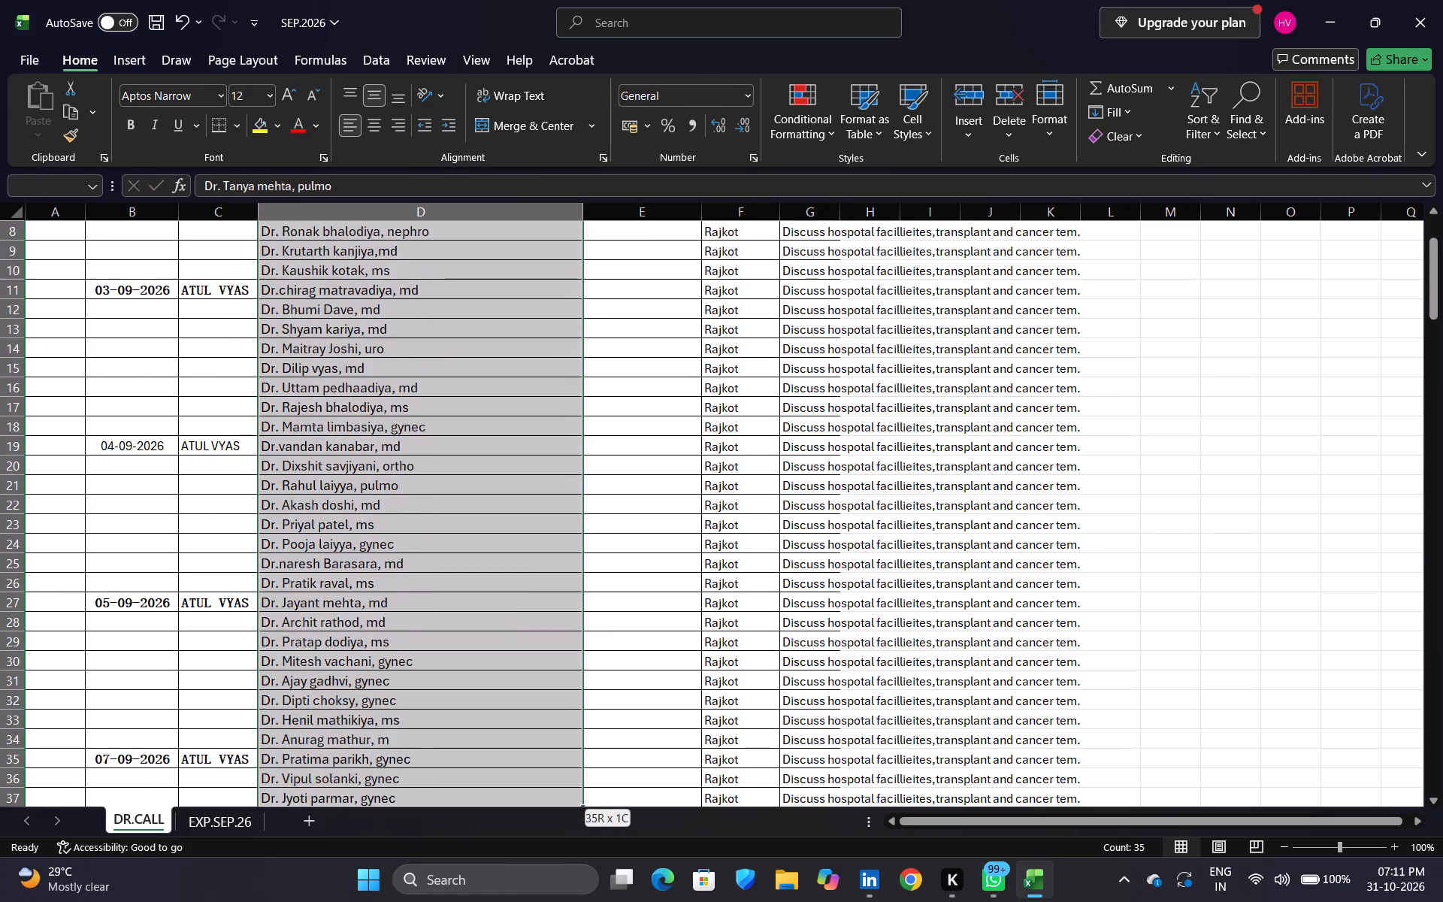
key("shift+Down")
key("shift+Down")
key("shift+Down")
key("shift+Down")
key("shift+Down")
key("shift+Down")
key("shift+Down")
key("shift+Down")
key("shift+Down")
key("shift+Down")
key("shift+Down")
key("shift+Down")
key("shift+Down")
key("shift+Down")
key("shift+Down")
key("shift+Down")
key("shift+Down")
key("shift+Down")
key("shift+Down")
key("shift+Down")
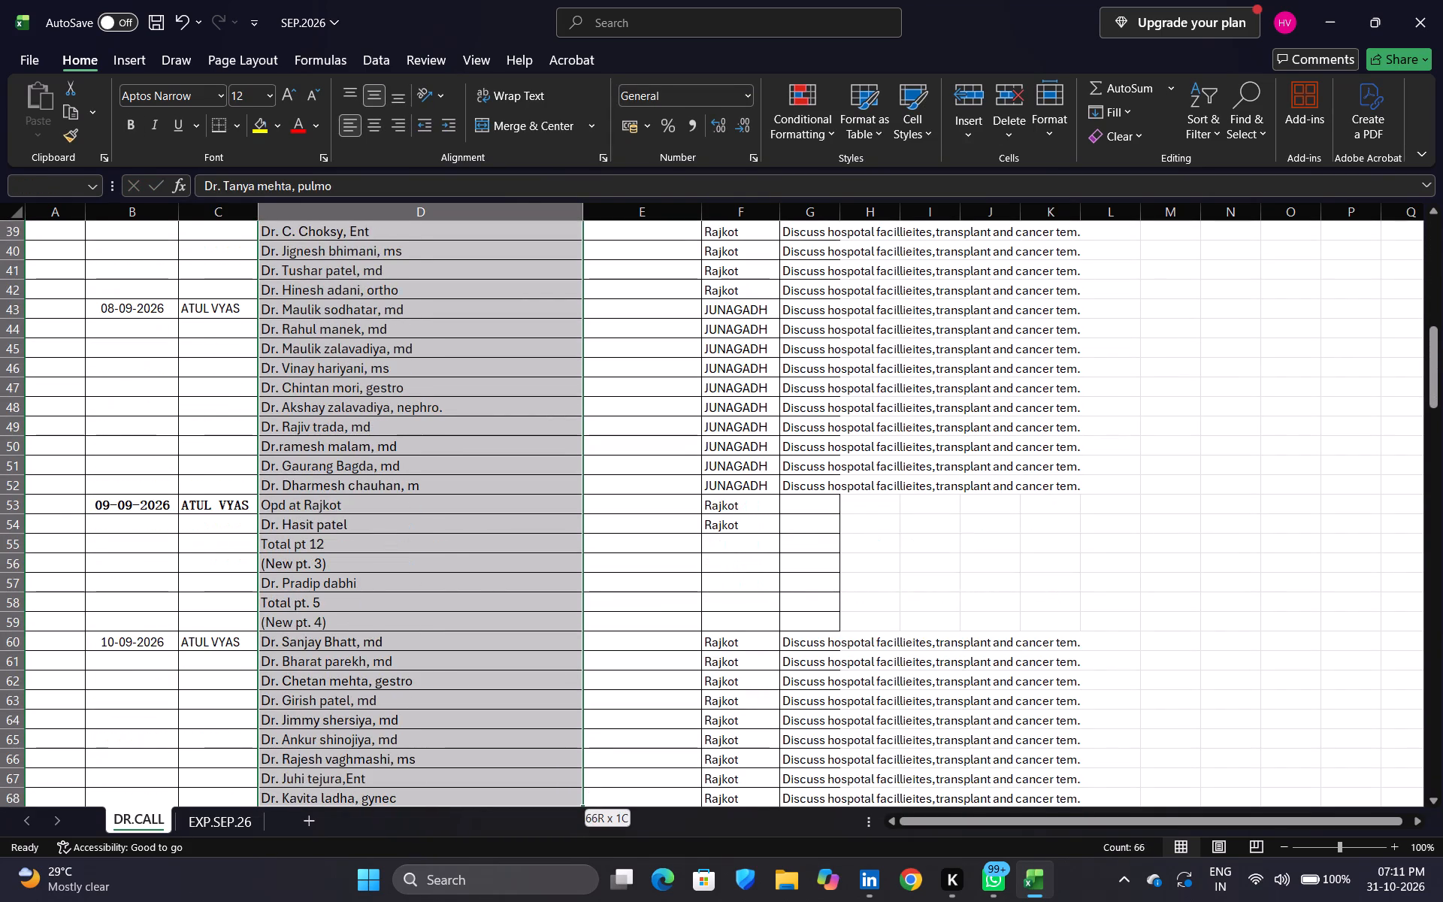
key("shift+Down")
key("shift+Down")
key("shift+Down")
key("shift+Down")
key("shift+Down")
key("shift+Down")
key("shift+Down")
key("shift+Down")
key("shift+Down")
key("shift+Down")
key("shift+Down")
key("shift+Down")
key("shift+Down")
key("shift+Down")
key("shift+Down")
key("shift+Down")
key("shift+Down")
key("shift+Down")
key("shift+Down")
key("shift+Down")
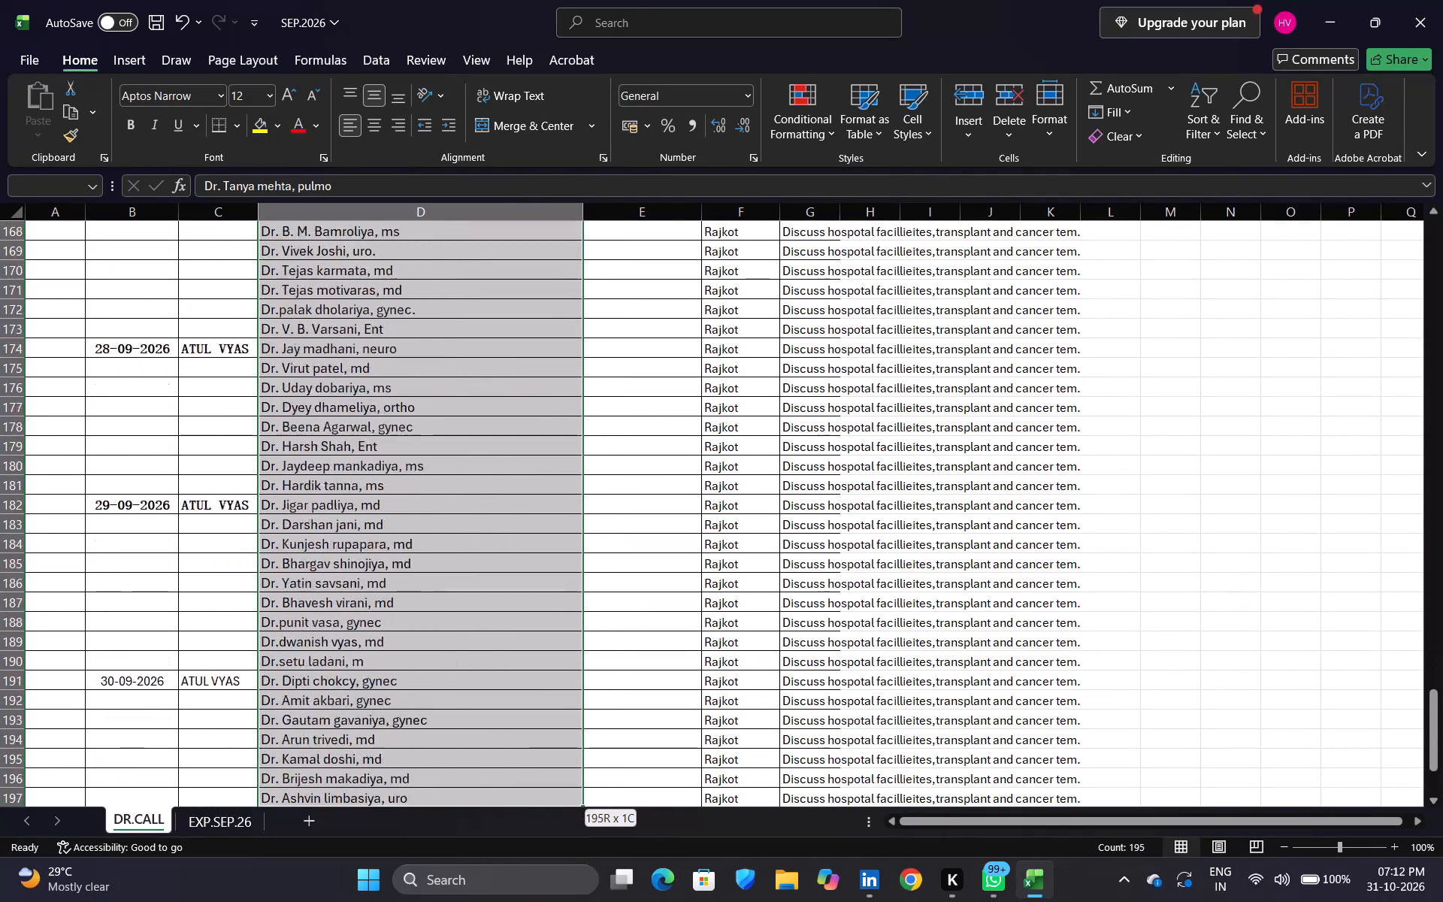
key("shift+Up")
key("shift+Up")
key("shift+Up")
key("shift+Up")
key("shift+Up")
key("shift+Up")
key("shift+Up")
key("shift+Up")
key("shift+Up")
key("shift+Up")
key("shift+Up")
key("shift+Up")
key("shift+Up")
key("shift+Up")
key("shift+Up")
key("shift+Up")
key("shift+Up")
key("shift+Up")
key("shift+Up")
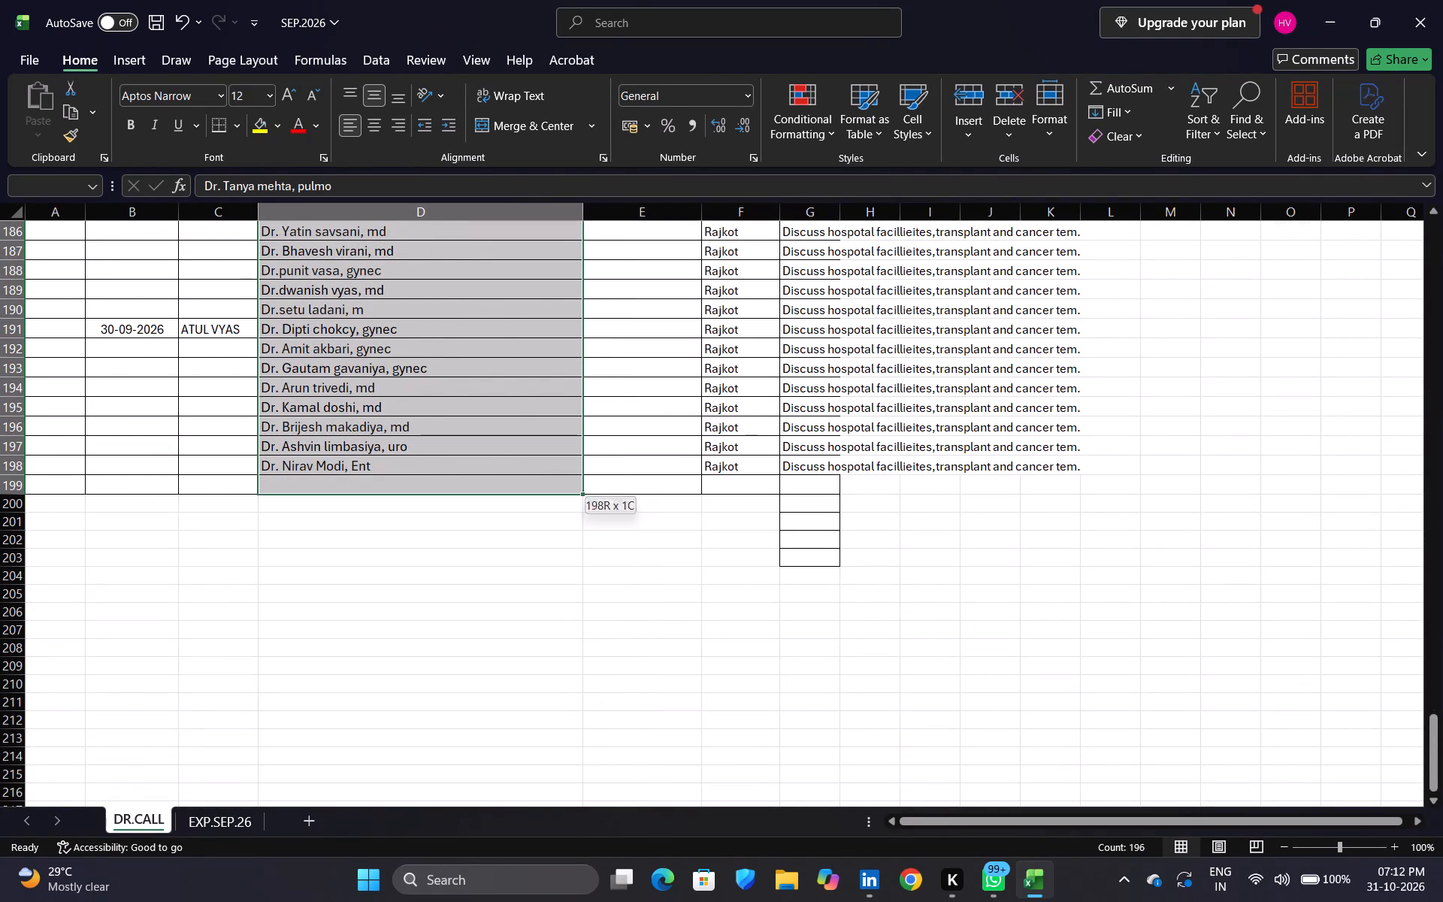
key("shift+Down")
key("shift+Down")
key("BackSpace")
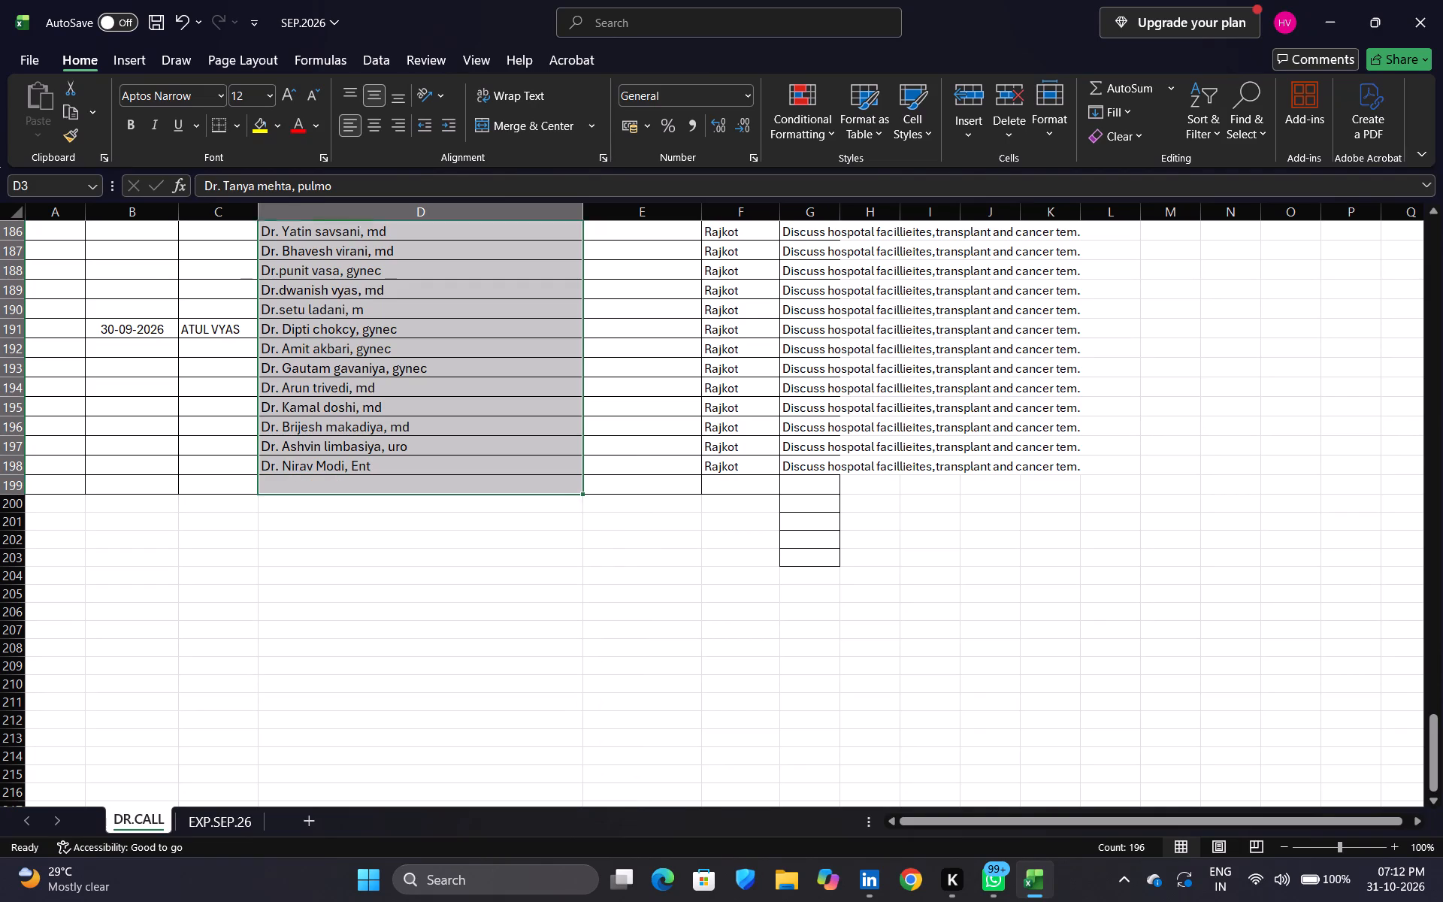
scroll(339, 311, "up", 7)
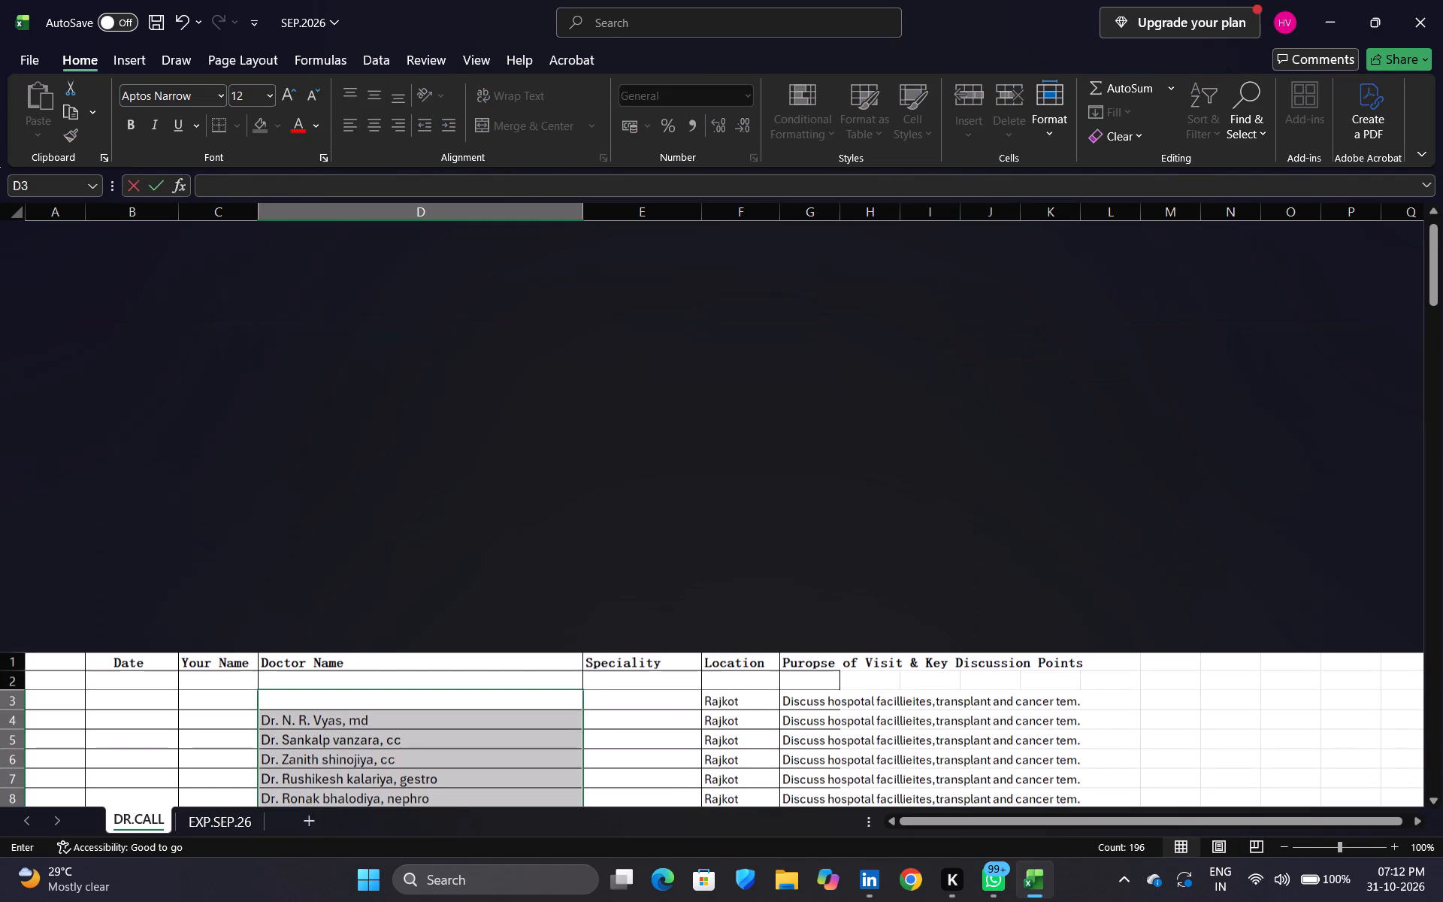
Clear the Doctor Name entries in cells D3 through D5 on the DR.CALL sheet.
scroll(339, 311, "down", 7)
scroll(339, 311, "up", 2)
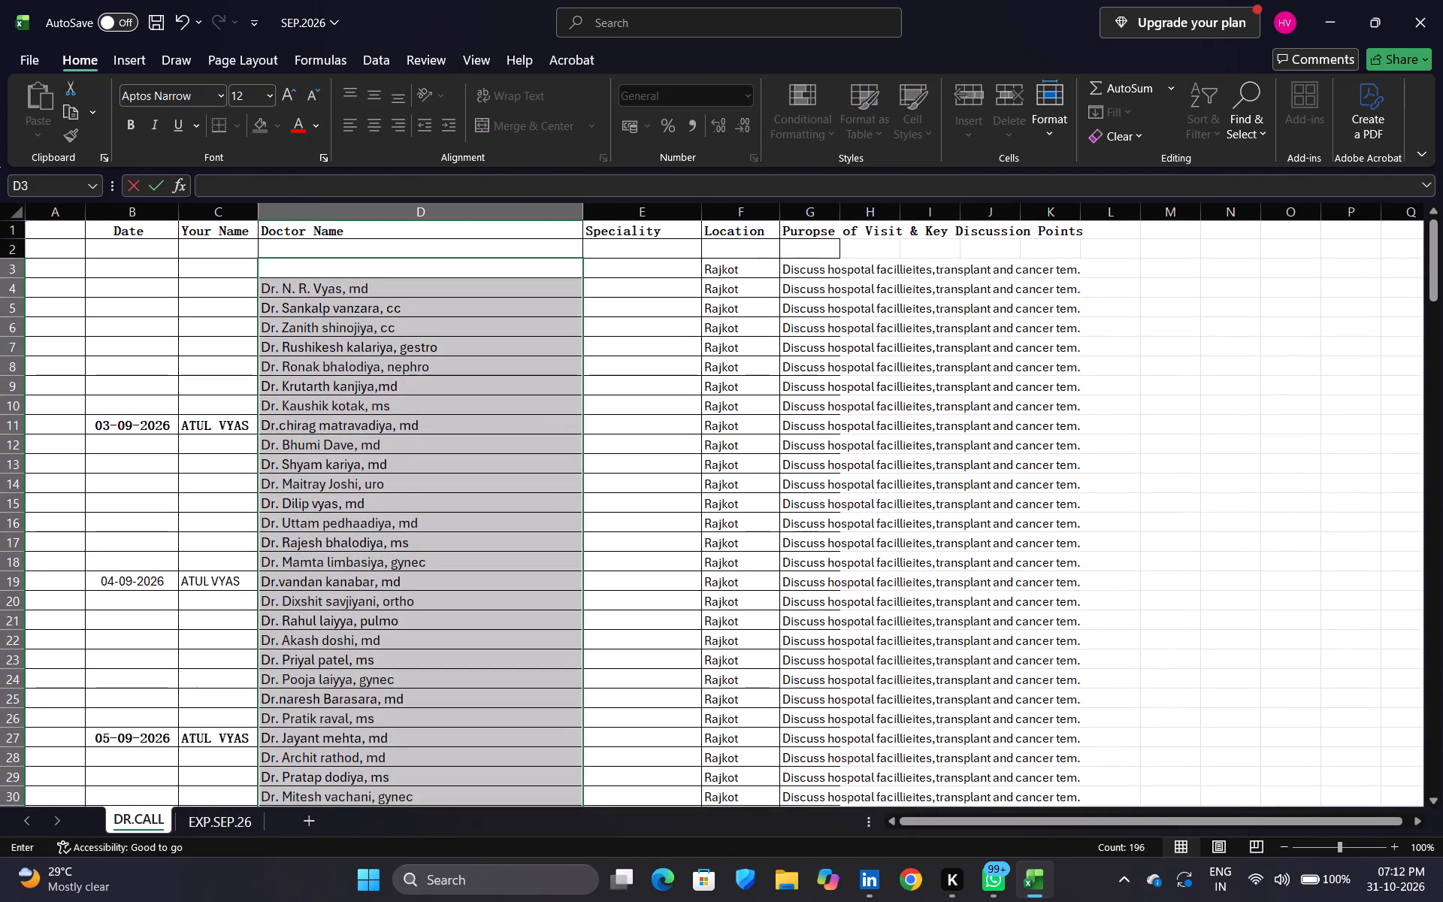
key("BackSpace")
key("BackSpace")
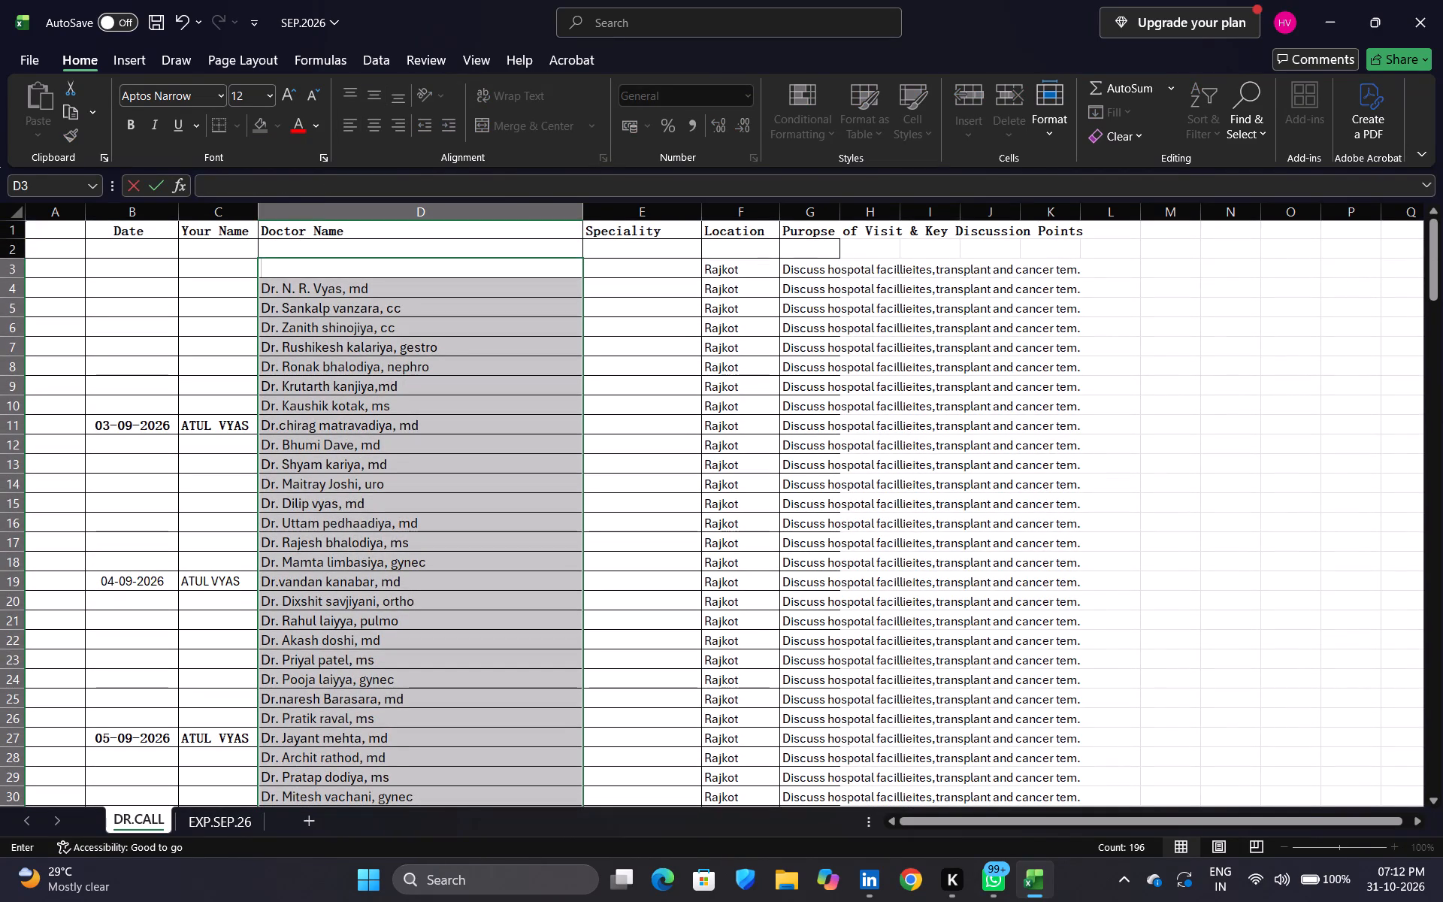
key("Down")
key("BackSpace")
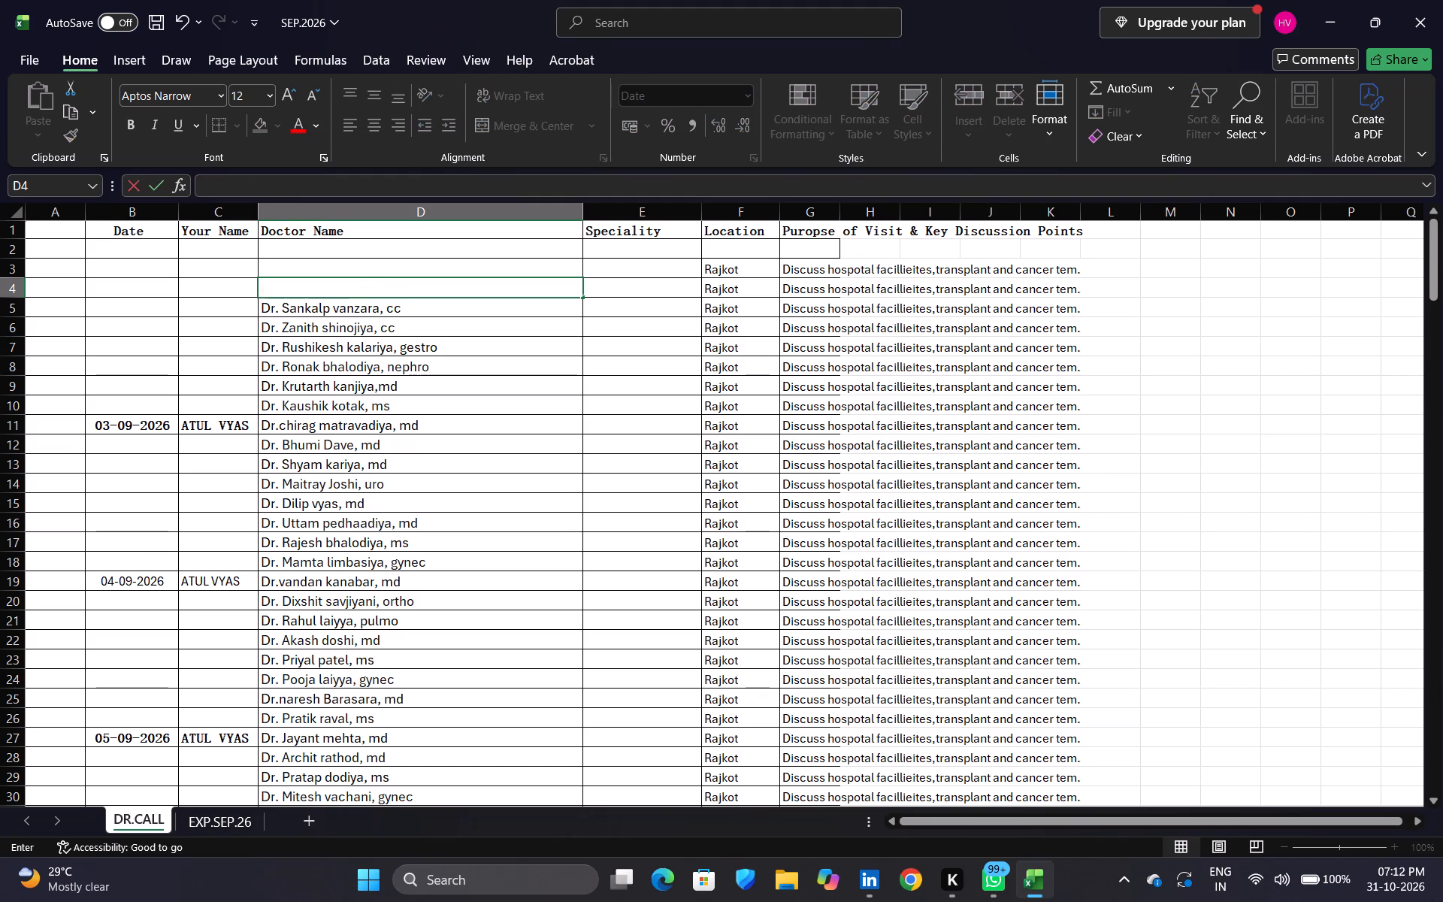
key("Down")
key("BackSpace")
key("Down")
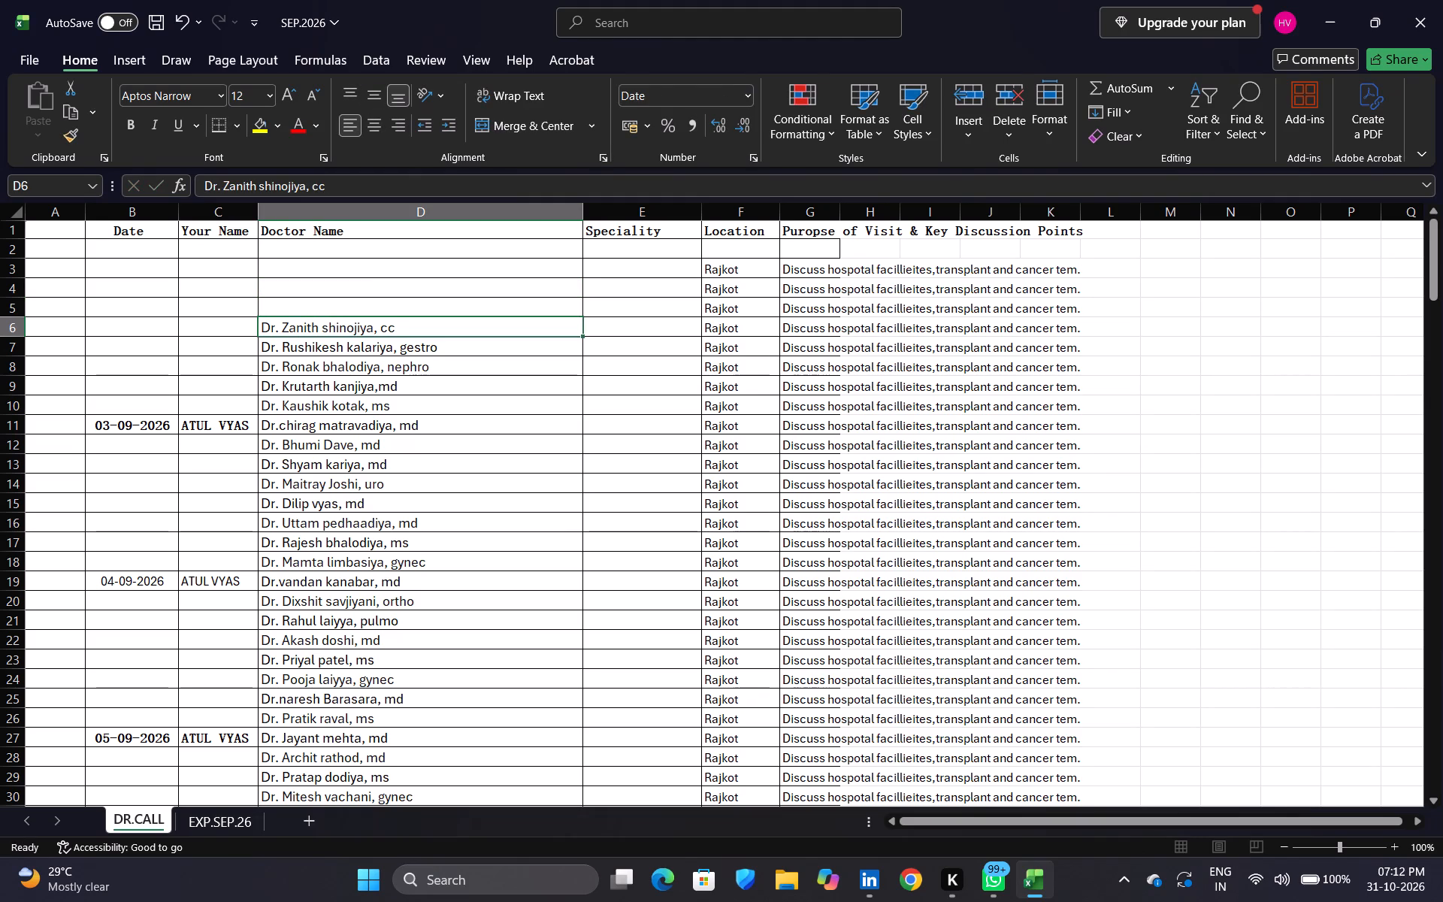
Clear the Doctor Name entries in cells D6 through D10 on the DR.CALL sheet.
key("BackSpace")
key("Down")
key("BackSpace")
key("Down")
key("BackSpace")
key("Down")
key("BackSpace")
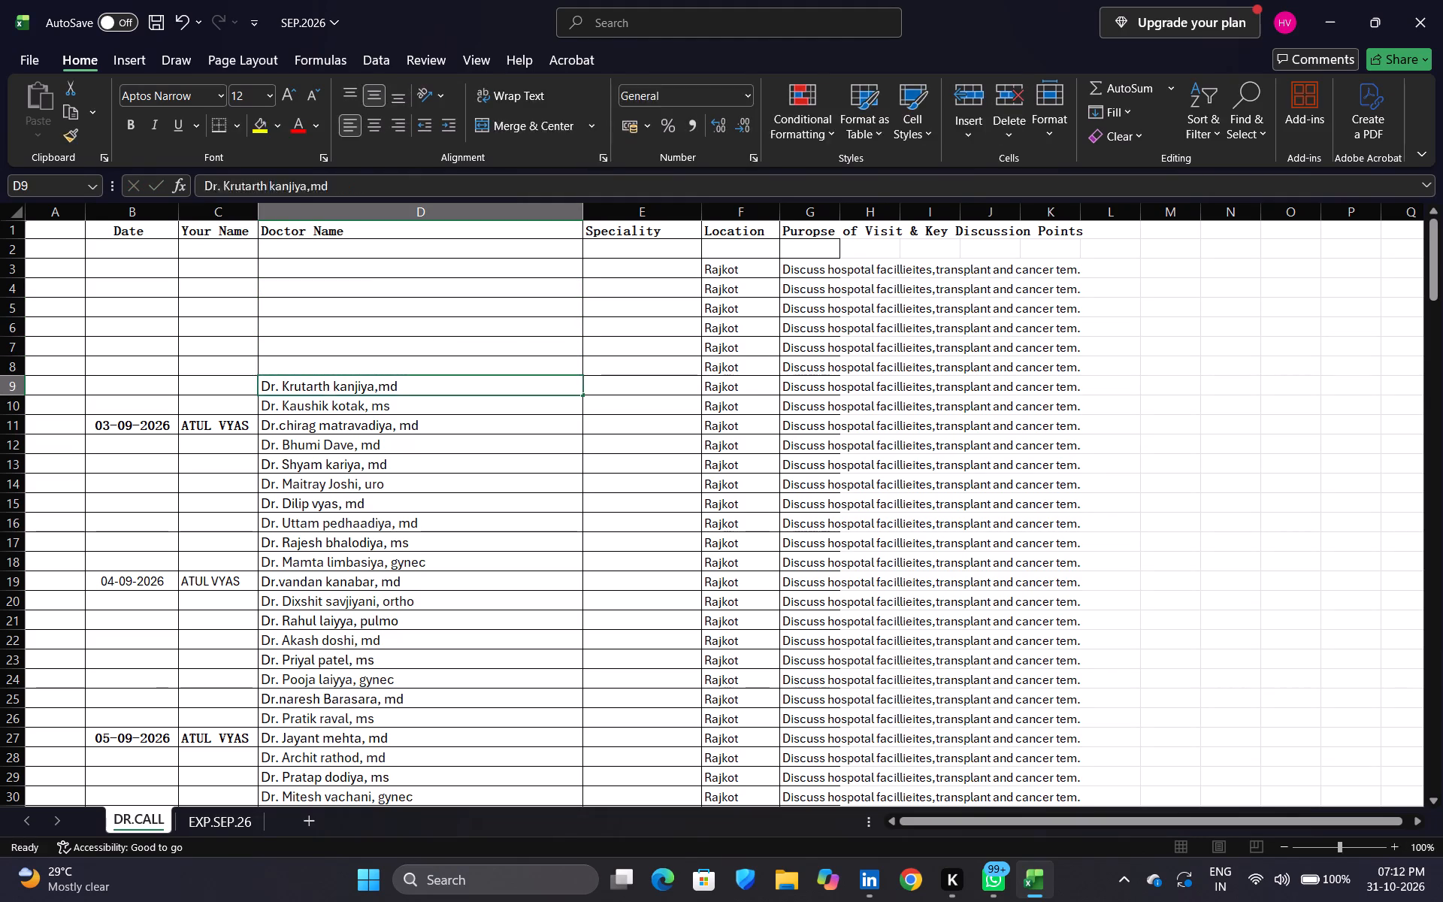
key("Down")
key("BackSpace")
Clear the Doctor Name entries of the 03-09-2026 block, cells D11 through D18.
key("Down")
key("BackSpace")
key("Down")
key("BackSpace")
key("Down")
key("BackSpace")
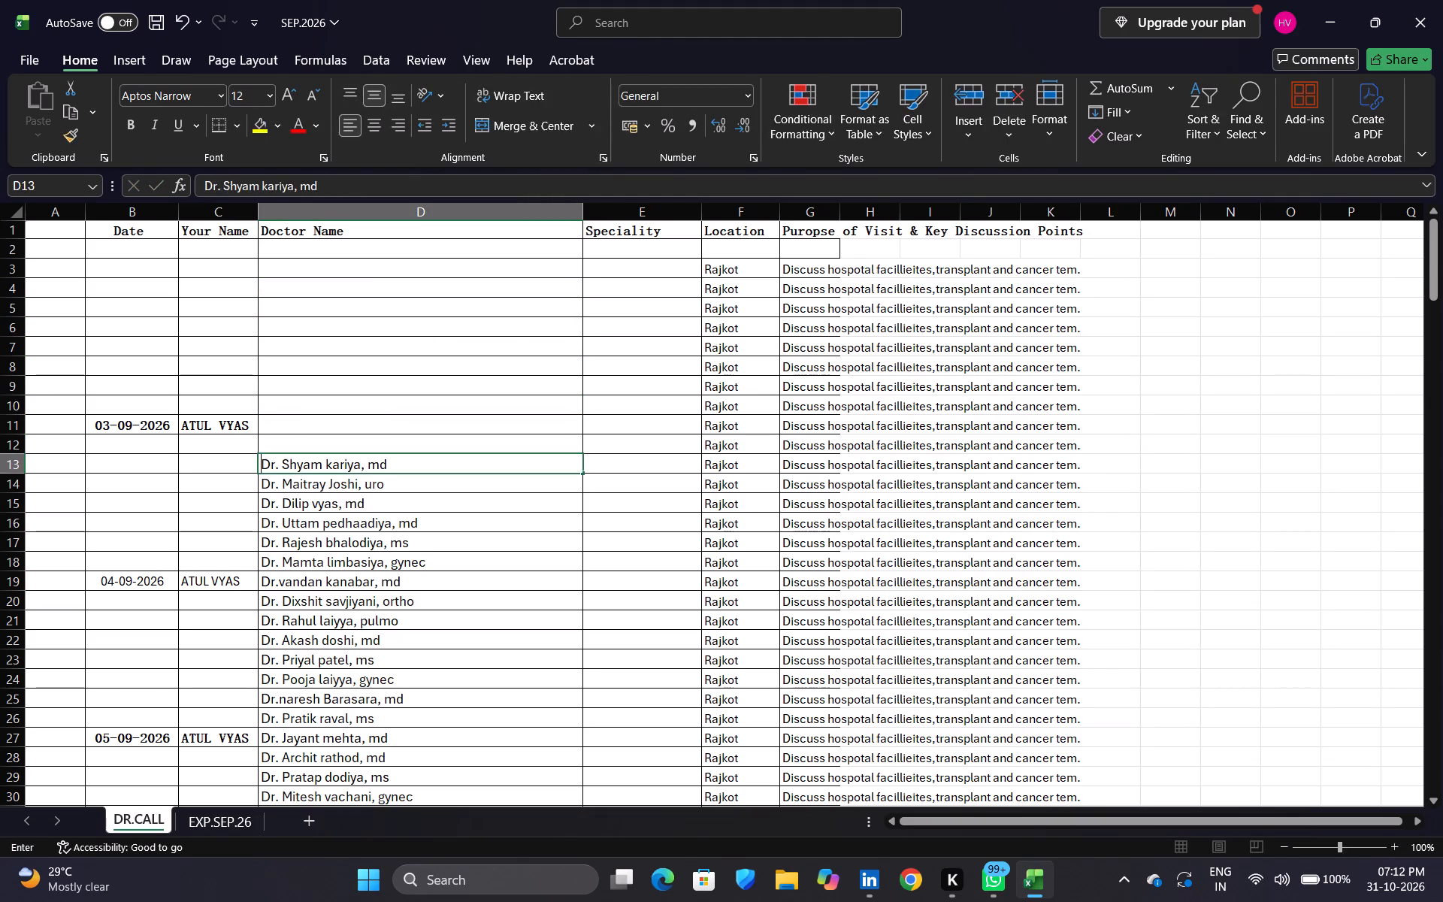
key("Down")
key("BackSpace")
key("Down")
key("BackSpace")
key("Down")
key("BackSpace")
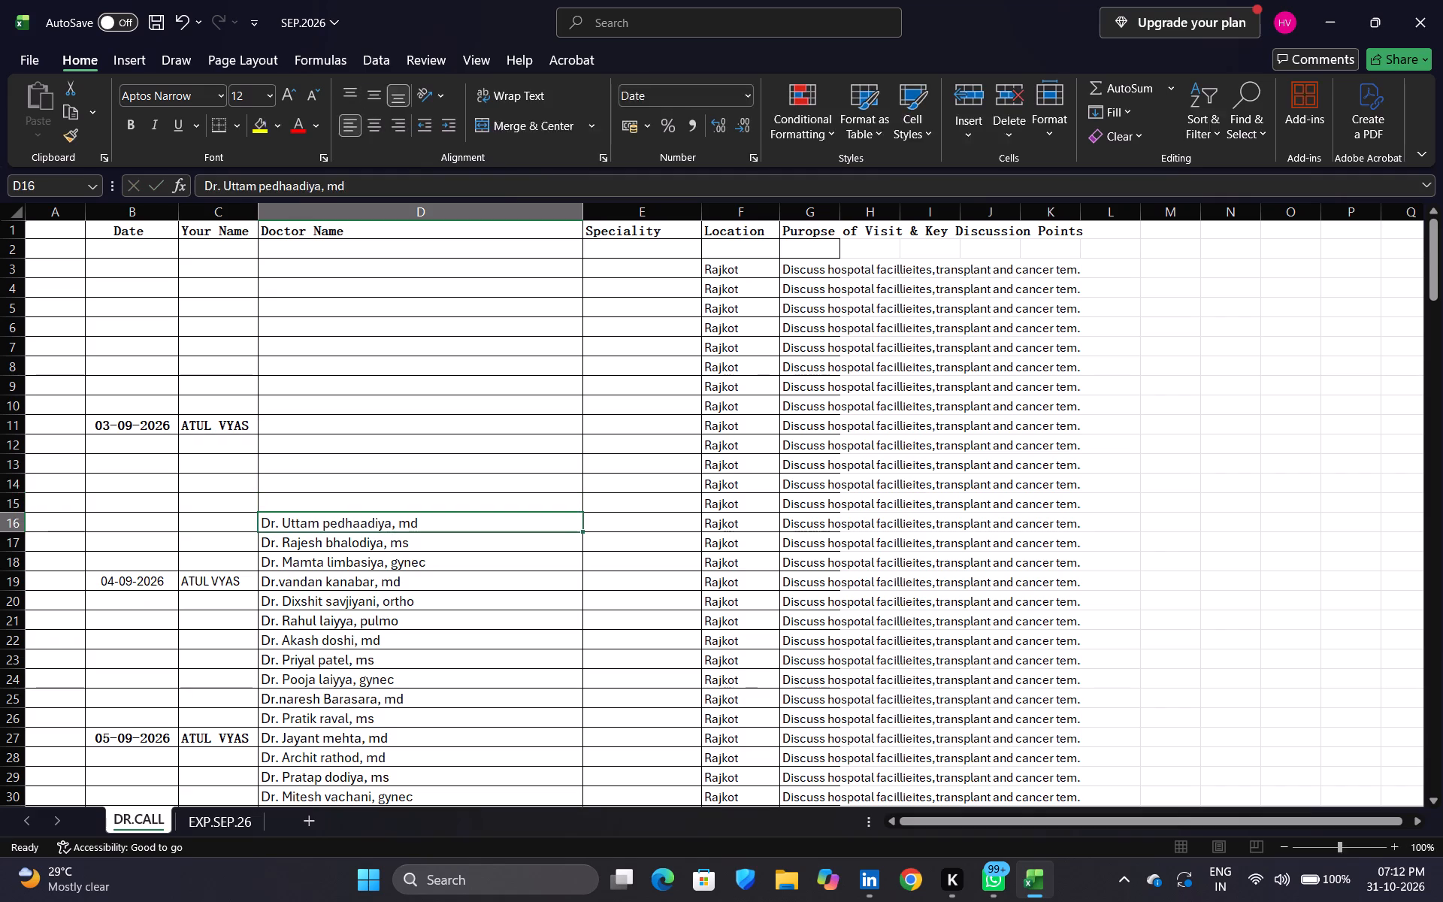
key("Down")
key("BackSpace")
key("Down")
key("BackSpace")
Clear the Doctor Name entries in cells D19 through D25 of the 04-09-2026 block.
key("Down")
key("BackSpace")
key("Down")
key("BackSpace")
key("Down")
key("BackSpace")
key("Down")
key("BackSpace")
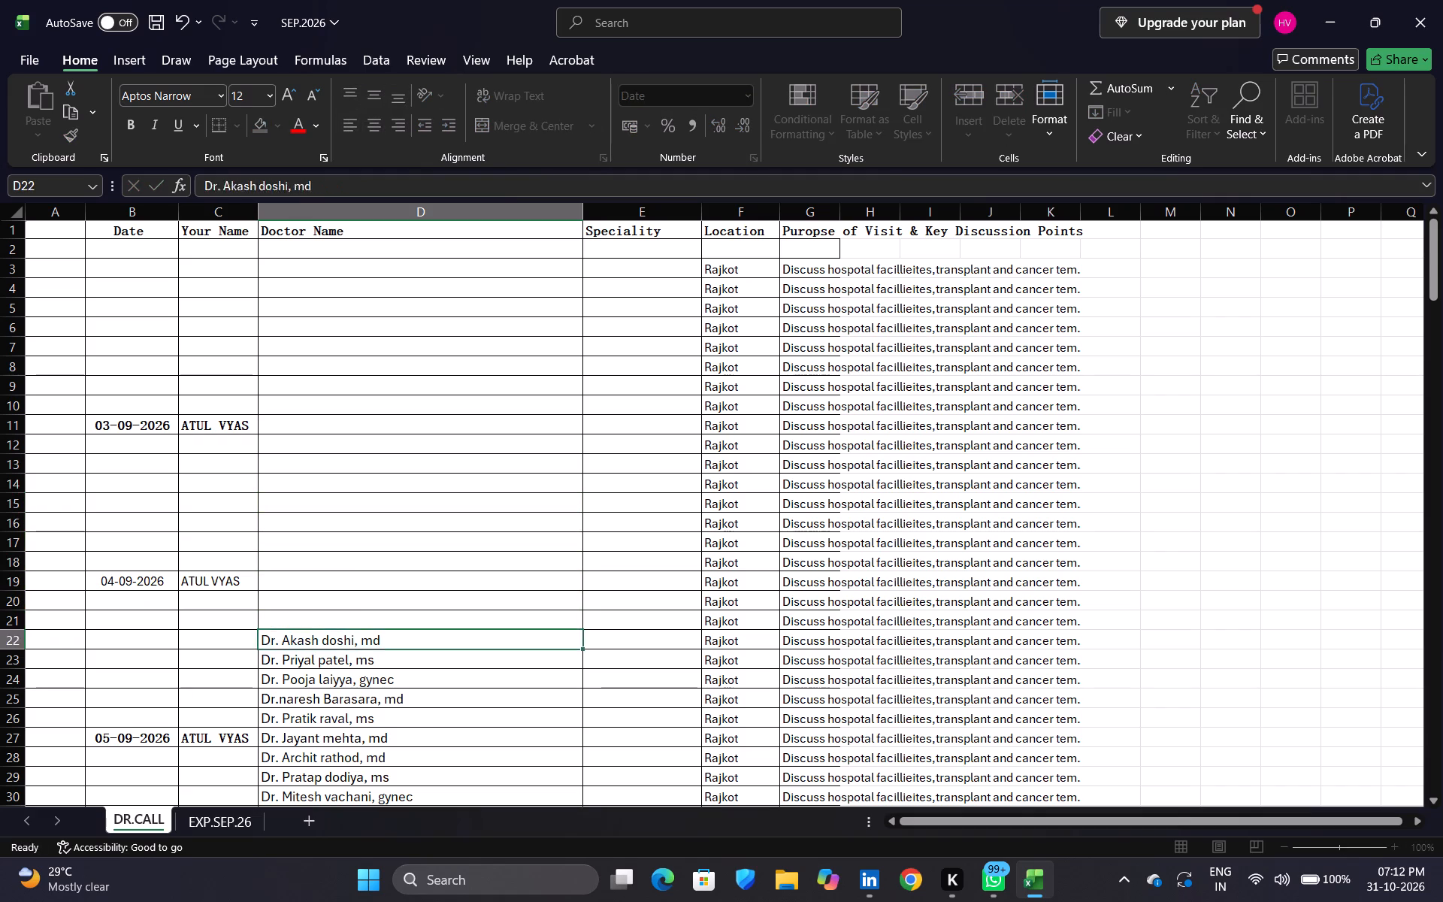
key("Down")
key("BackSpace")
key("Down")
key("BackSpace")
key("Down")
key("BackSpace")
Clear the first two Doctor Name entries of the 05-09-2026 block, cells D27 and D28.
key("Down")
key("Down")
key("BackSpace")
key("Down")
key("BackSpace")
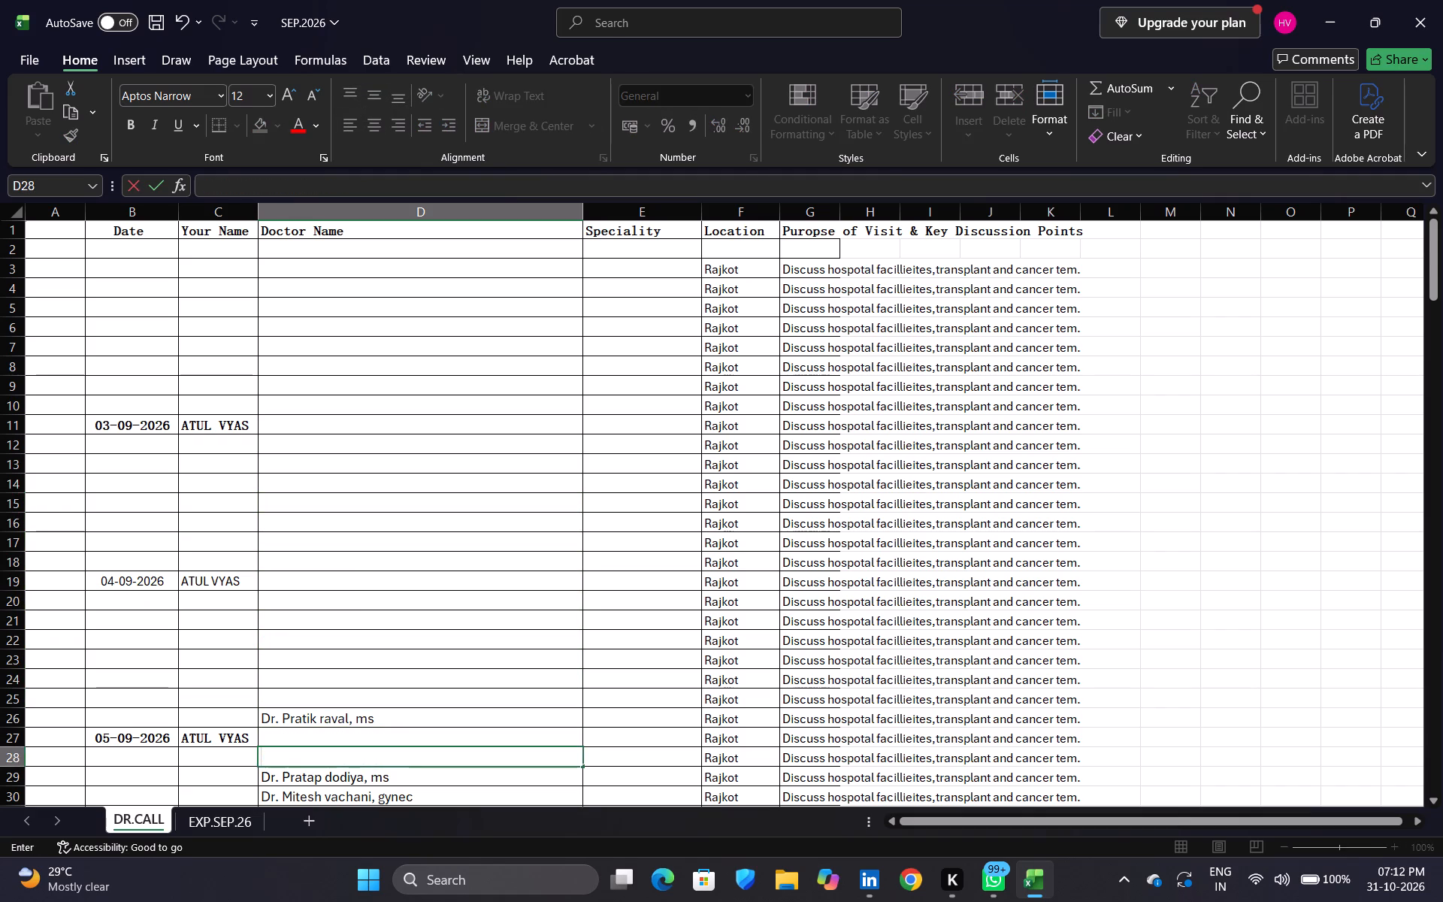
Clear the skipped Doctor Name entry in cell D26, the last row of the 04-09-2026 block.
left_click(380, 299)
key("Up")
key("Up")
key("Up")
key("Down")
key("Down")
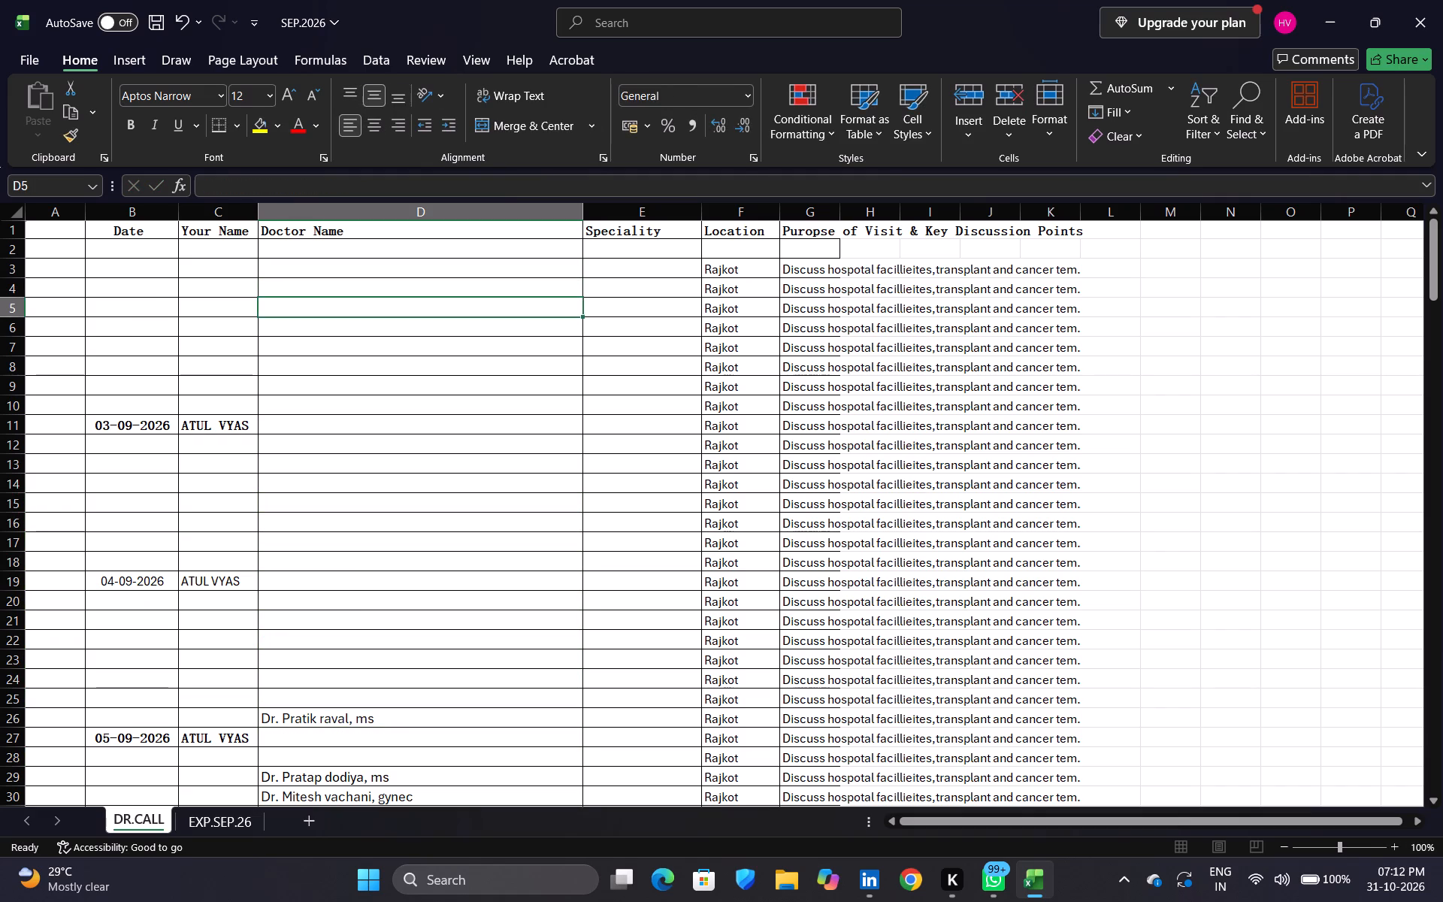
key("Down")
left_click(404, 716)
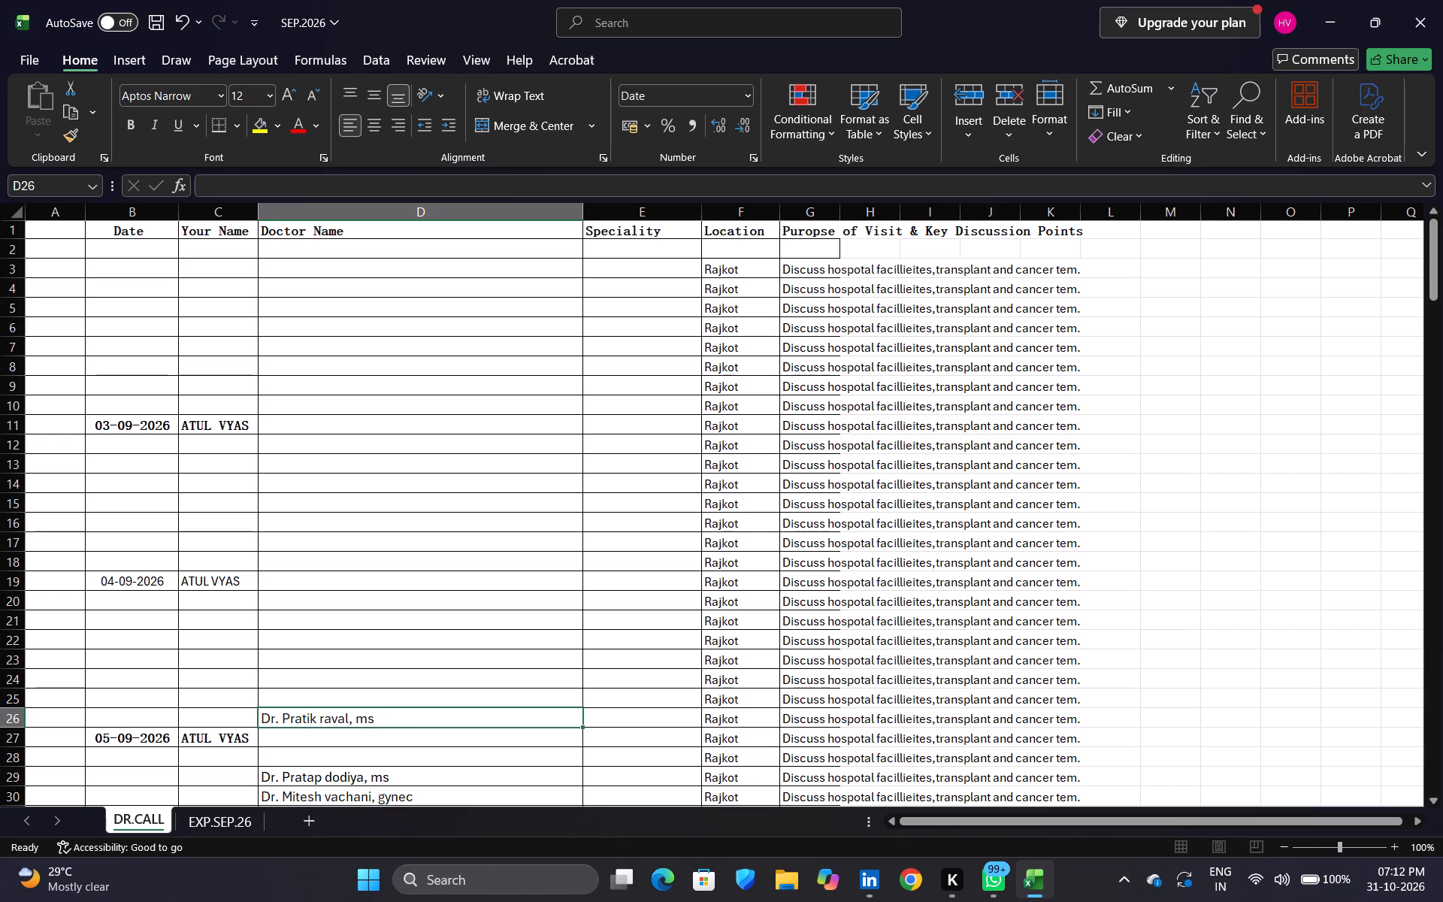
key("BackSpace")
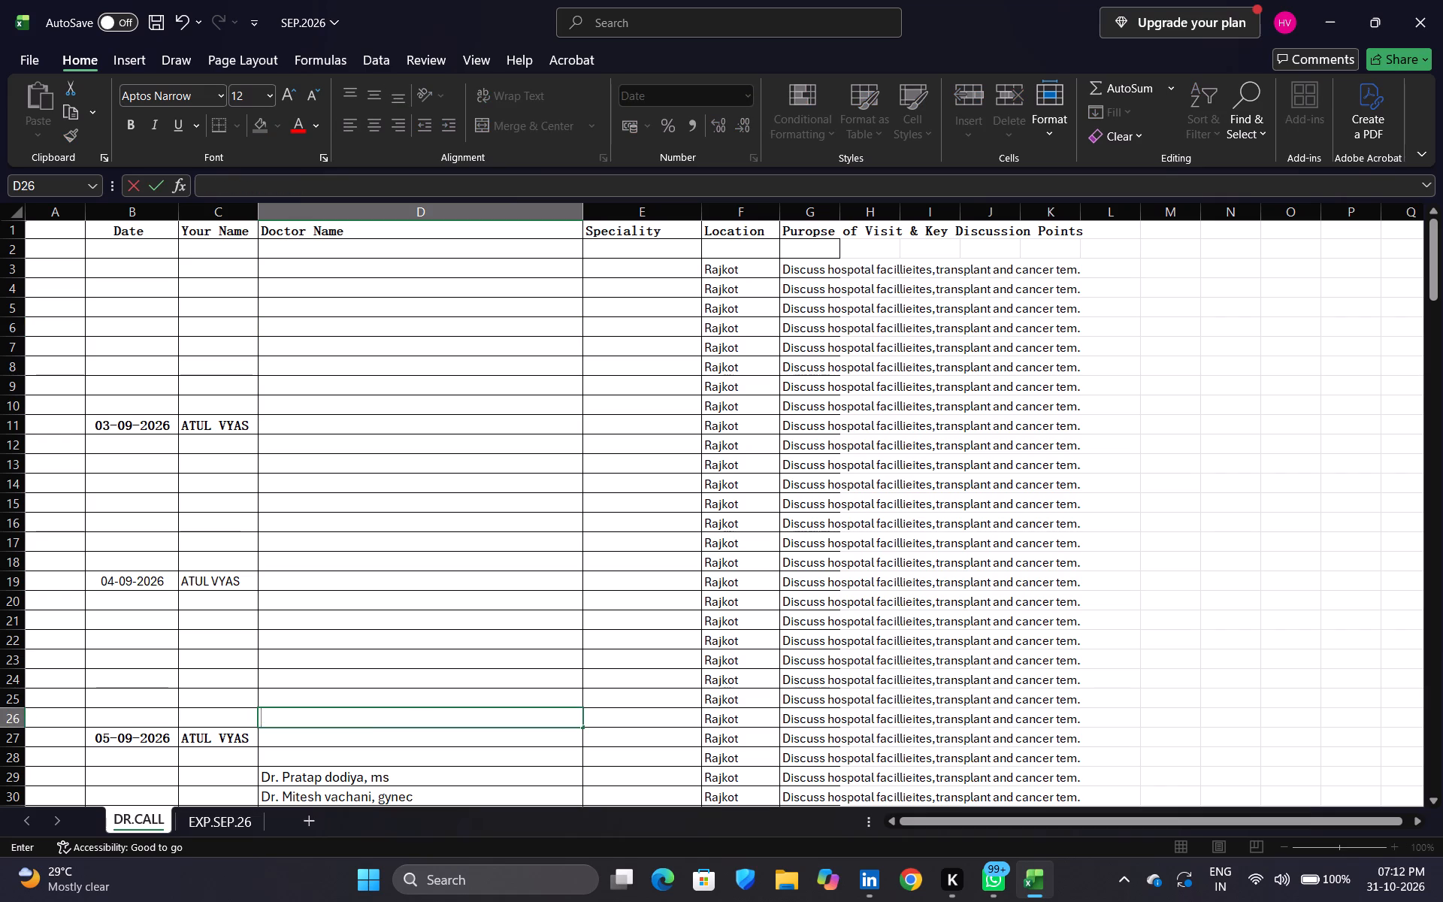
Clear the 03-09-2026 date in cell B11 and the Your Name entry beside it in C11.
left_click(162, 431)
key("BackSpace")
key("Right")
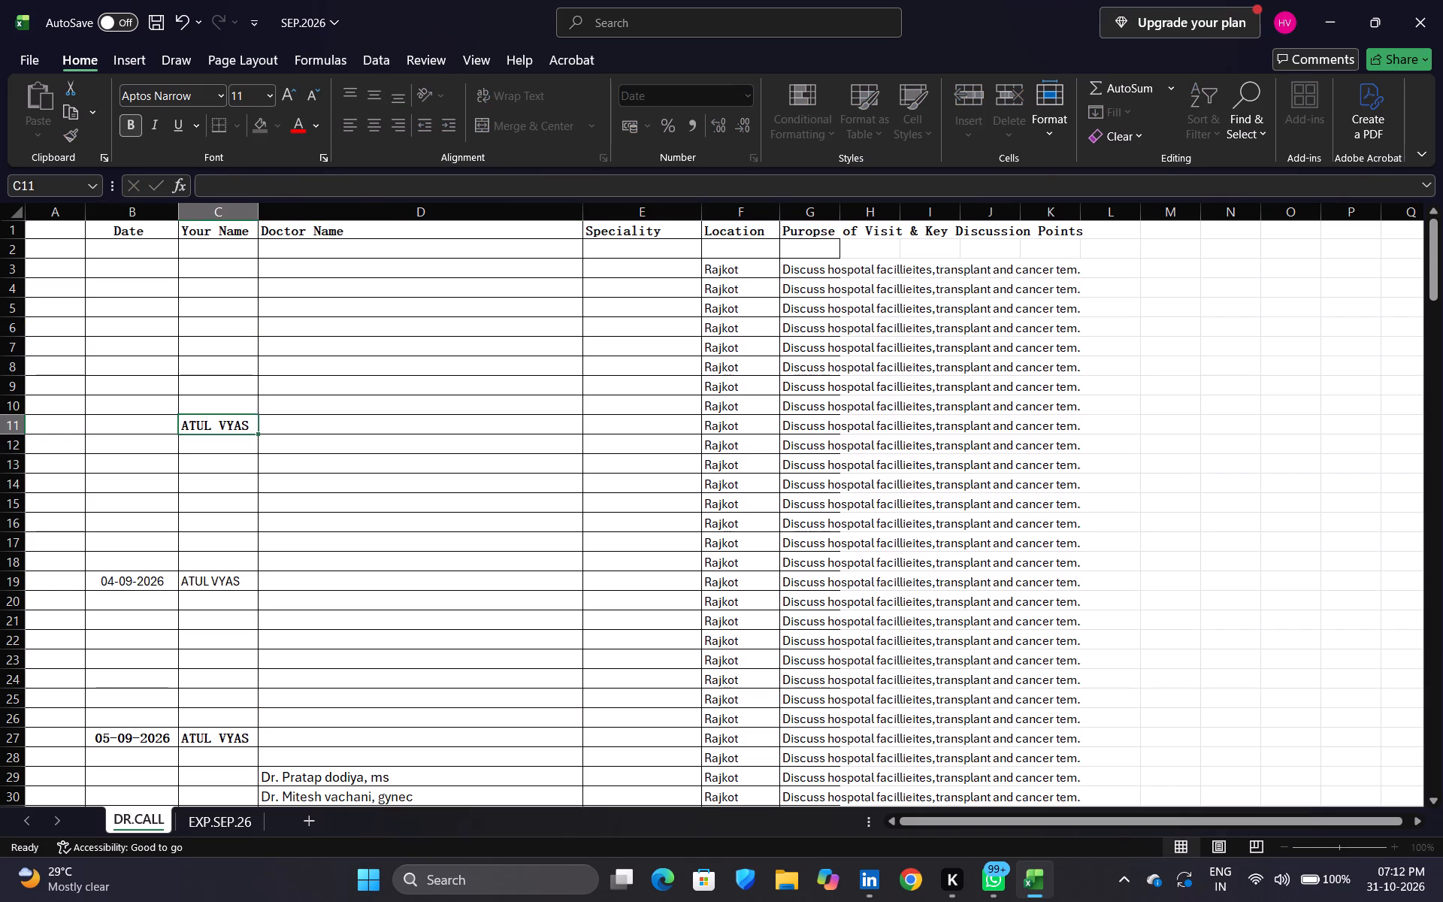
key("BackSpace")
Clear the Your Name entry in cell C19 and the 04-09-2026 date beside it in B19.
key("Down")
key("Down")
key("Down")
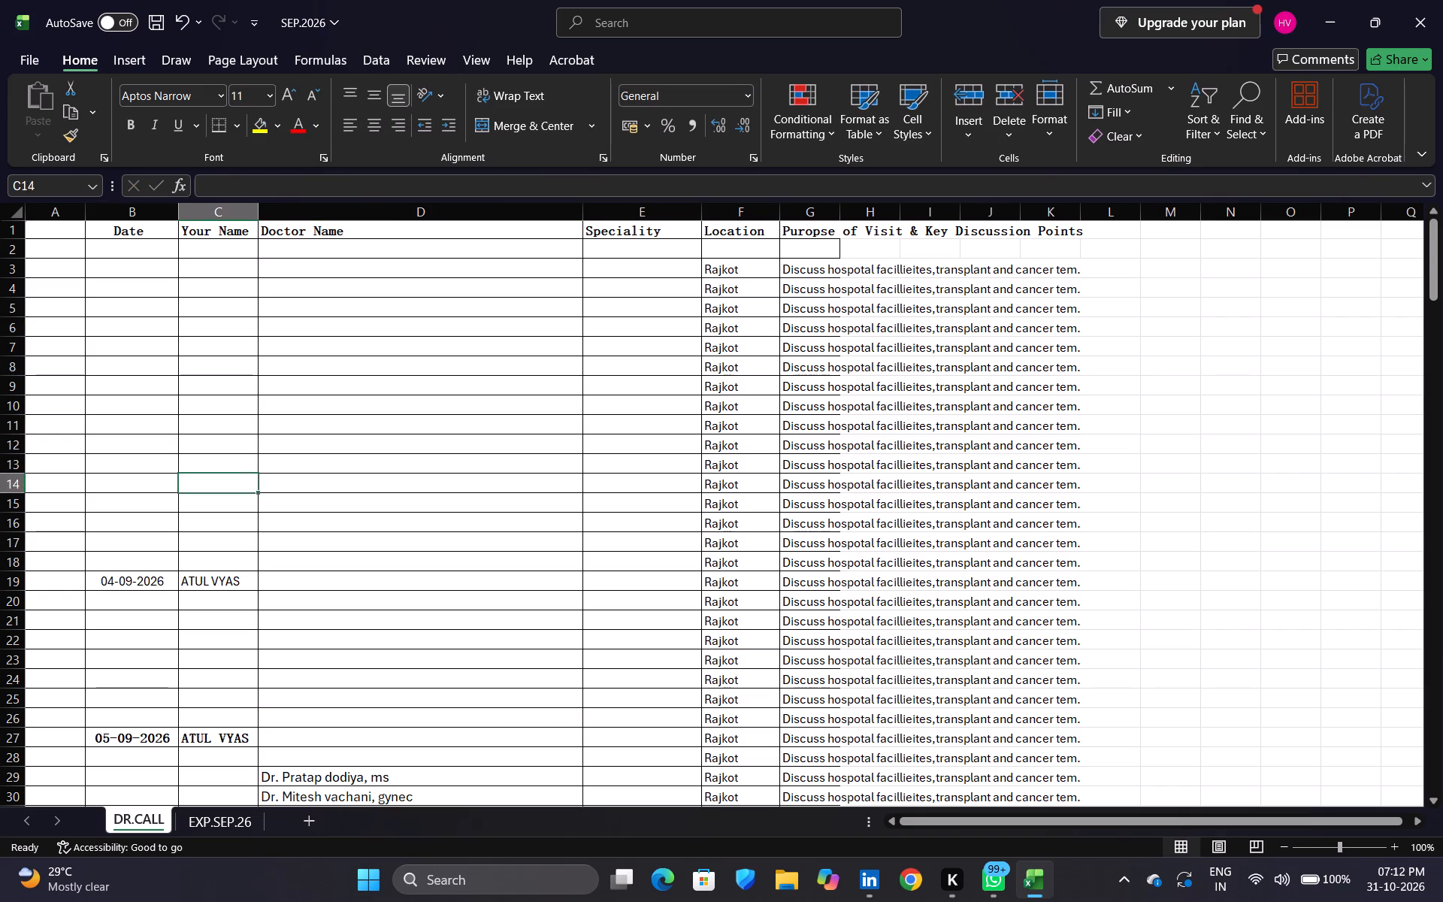
key("Down")
key("Down")
key("Down")
key("Down")
key("Down")
key("BackSpace")
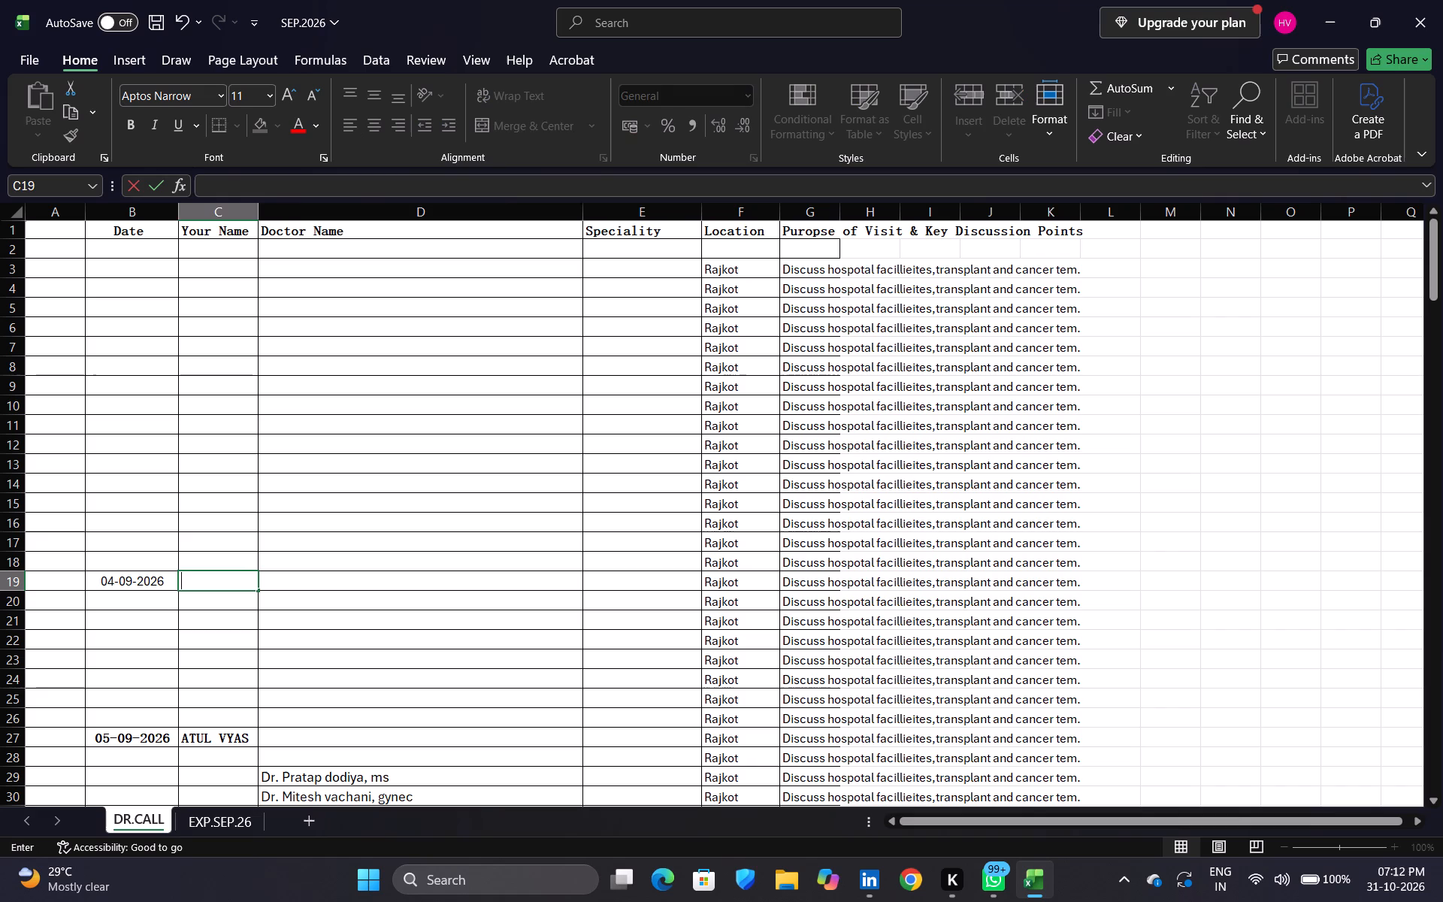
key("Left")
key("BackSpace")
Clear the 05-09-2026 date in cell B27 and the Your Name entry beside it in C27.
key("Down")
key("Down")
key("Down")
key("Down")
key("Down")
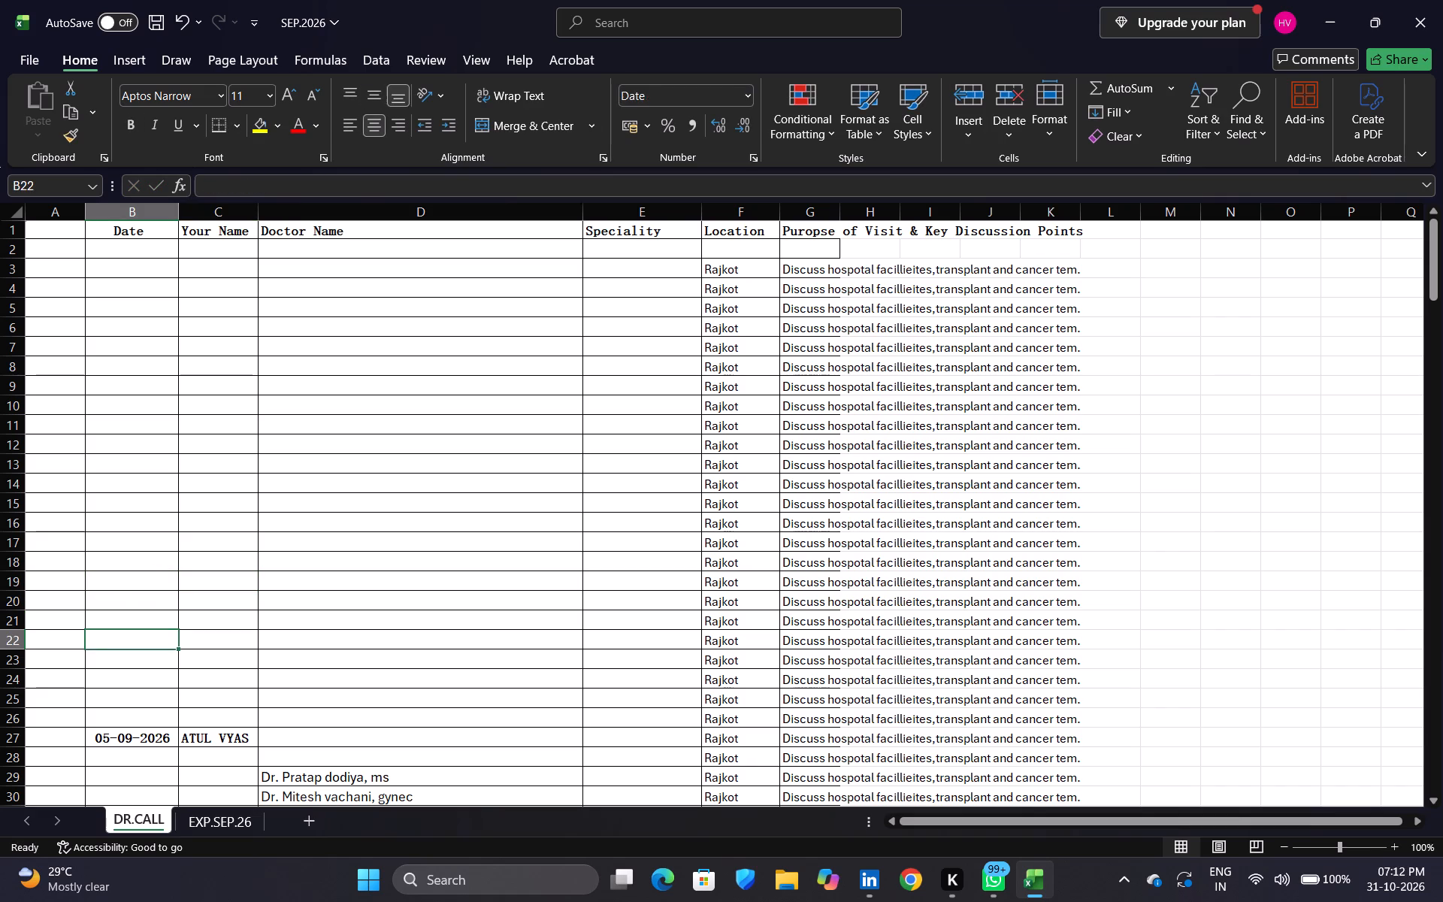
key("Down")
key("Down")
key("Down")
key("BackSpace")
key("Right")
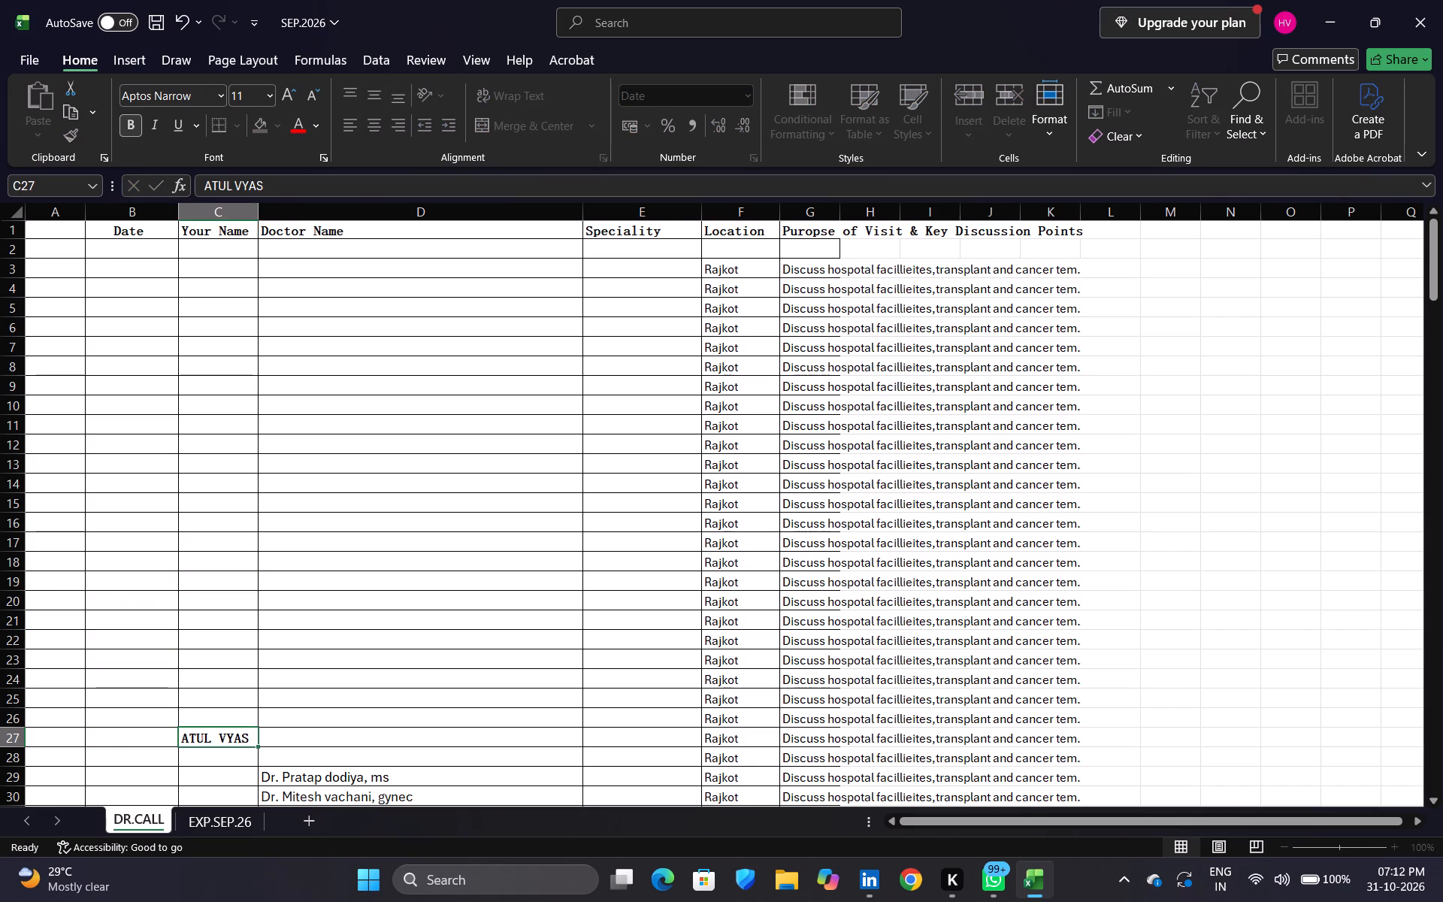
key("BackSpace")
scroll(677, 416, "down", 3)
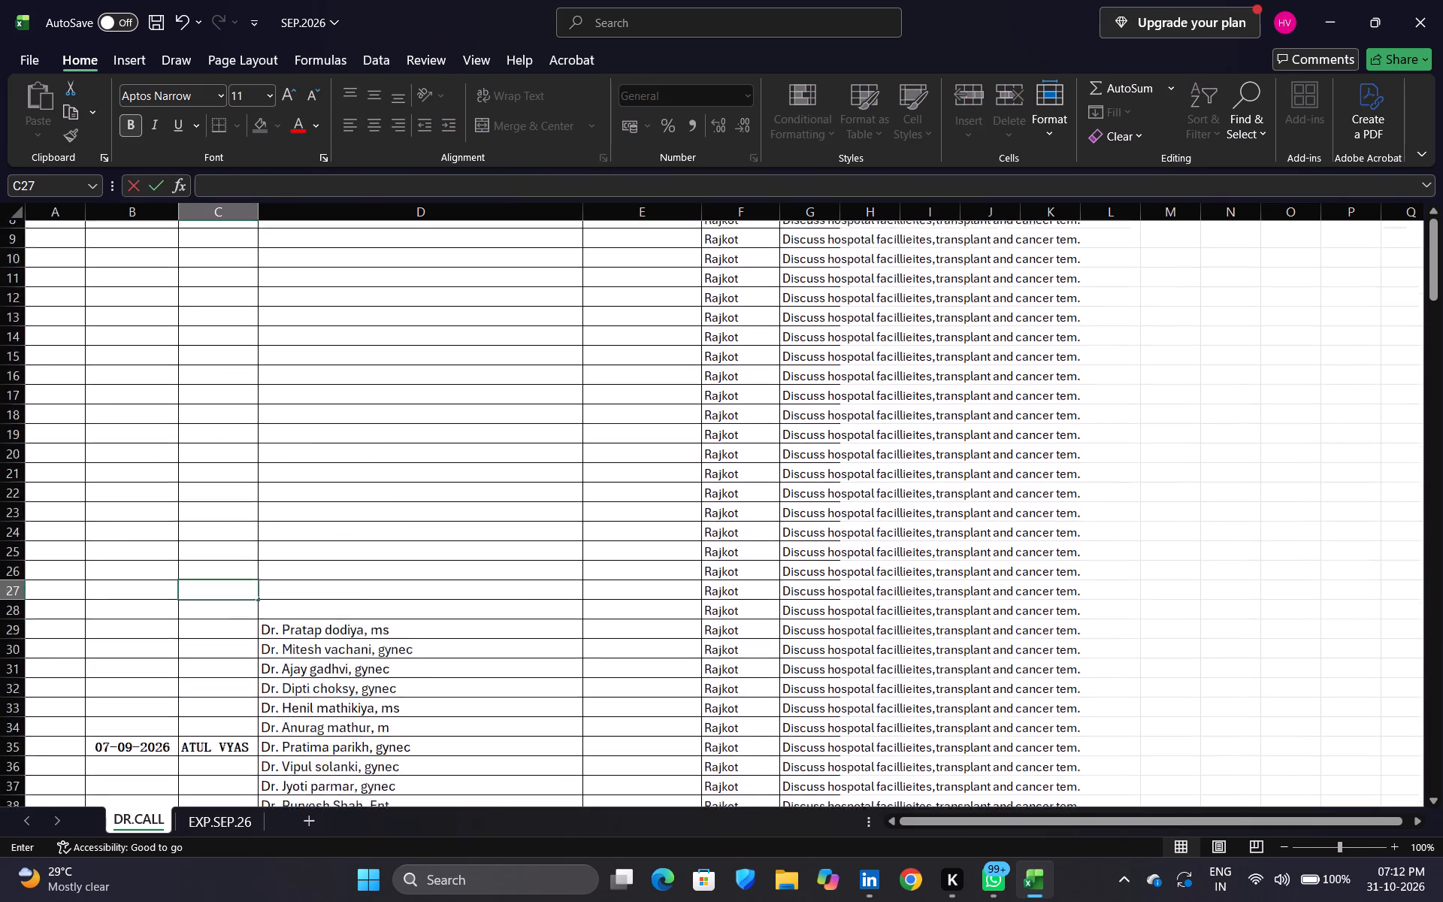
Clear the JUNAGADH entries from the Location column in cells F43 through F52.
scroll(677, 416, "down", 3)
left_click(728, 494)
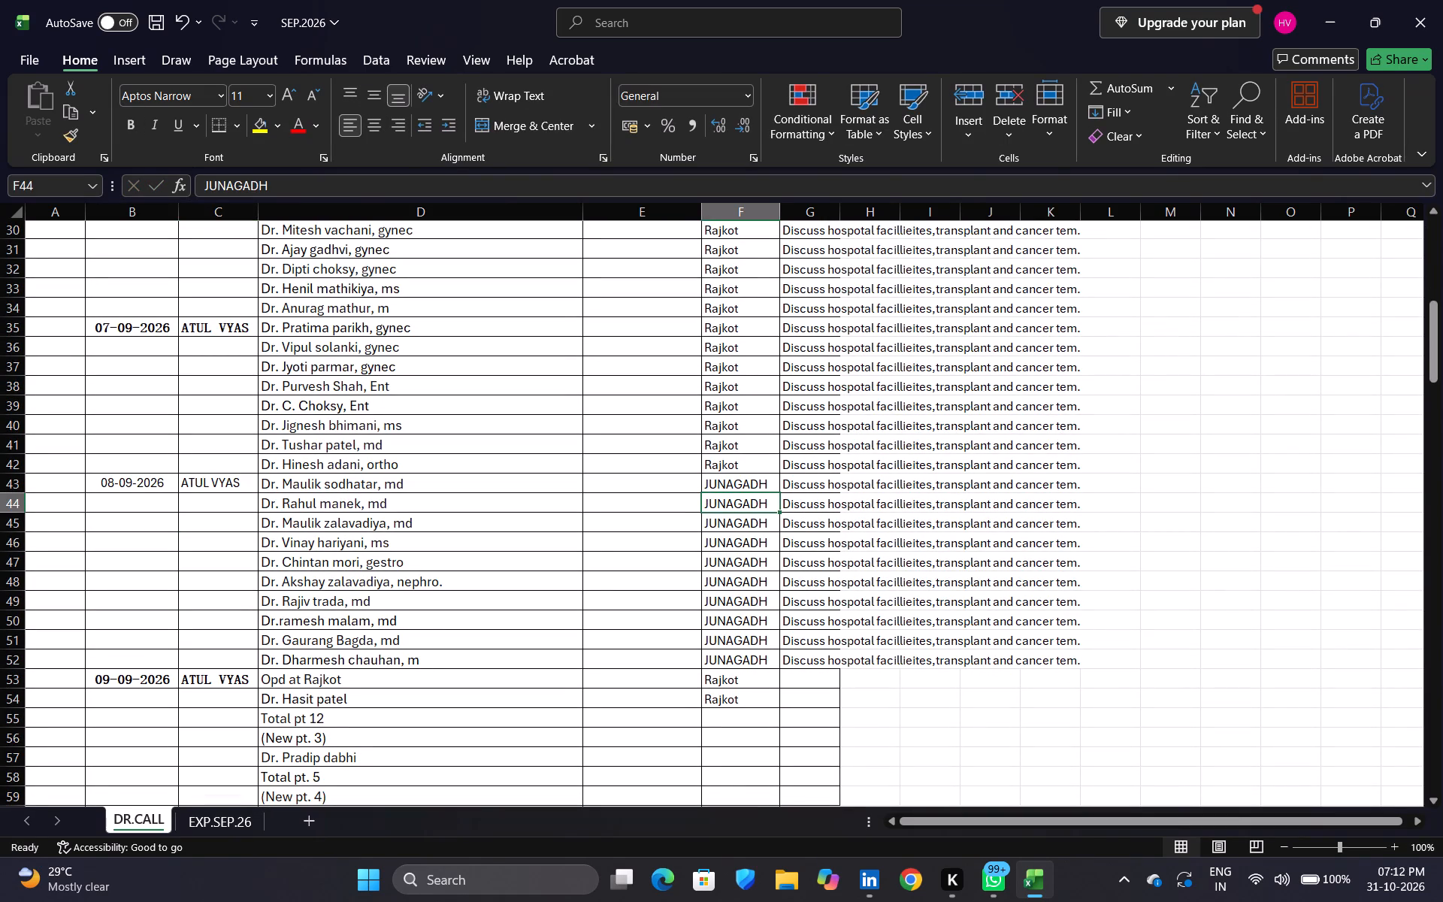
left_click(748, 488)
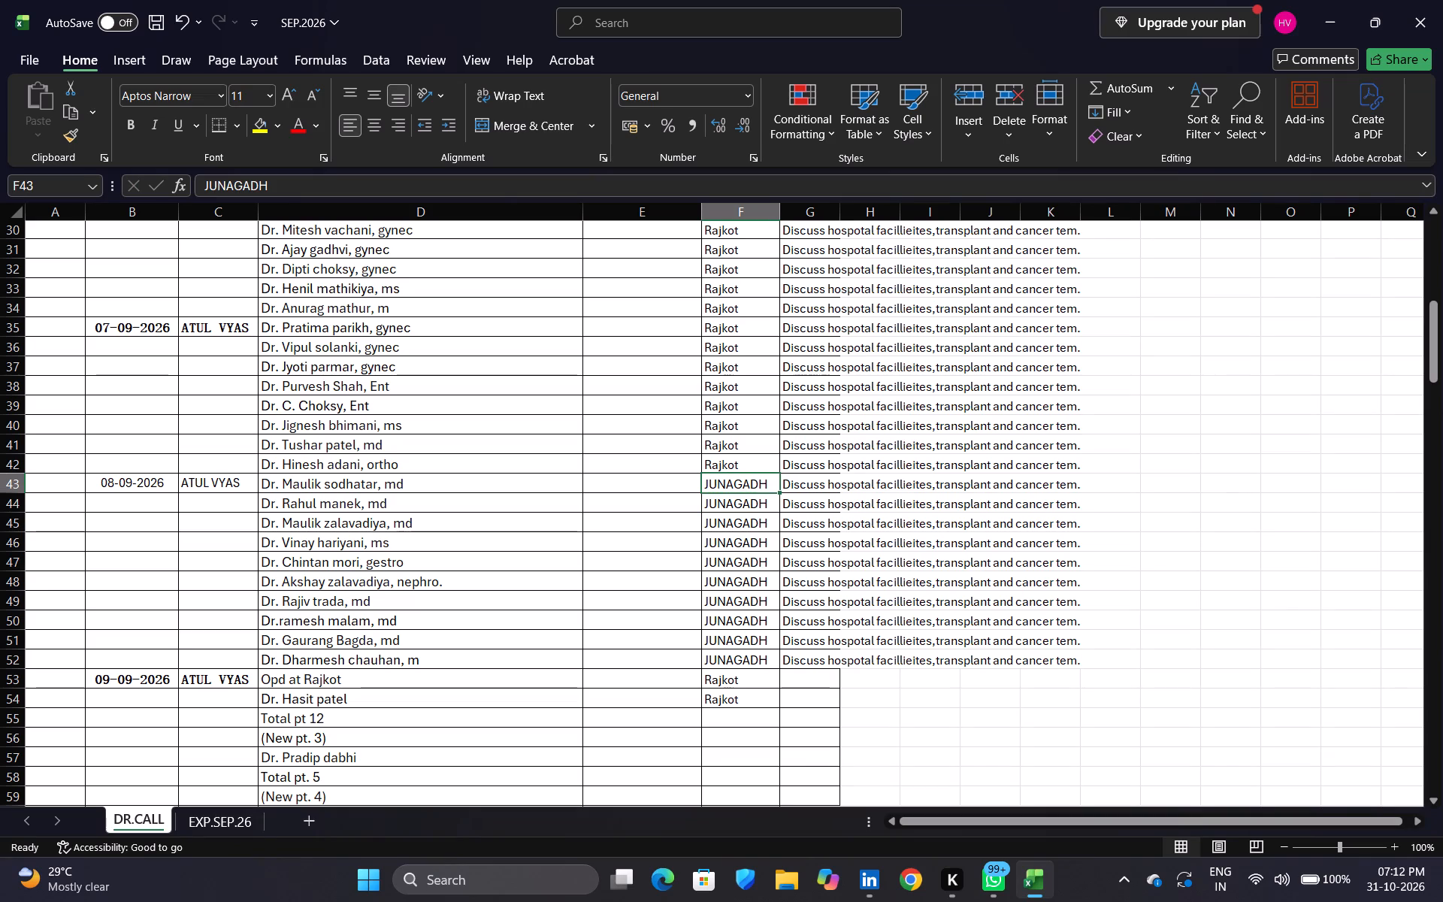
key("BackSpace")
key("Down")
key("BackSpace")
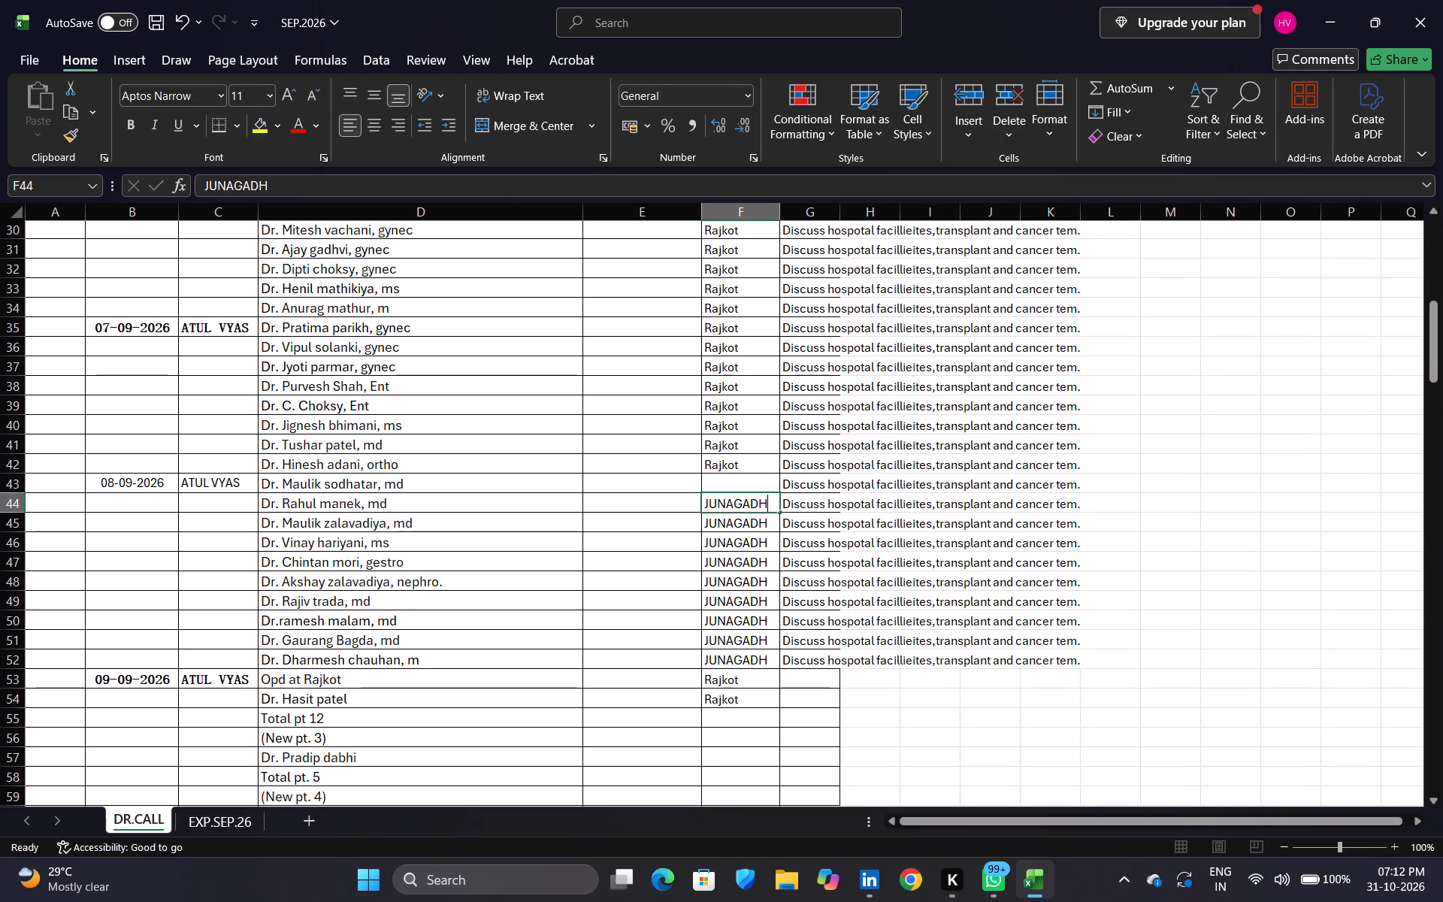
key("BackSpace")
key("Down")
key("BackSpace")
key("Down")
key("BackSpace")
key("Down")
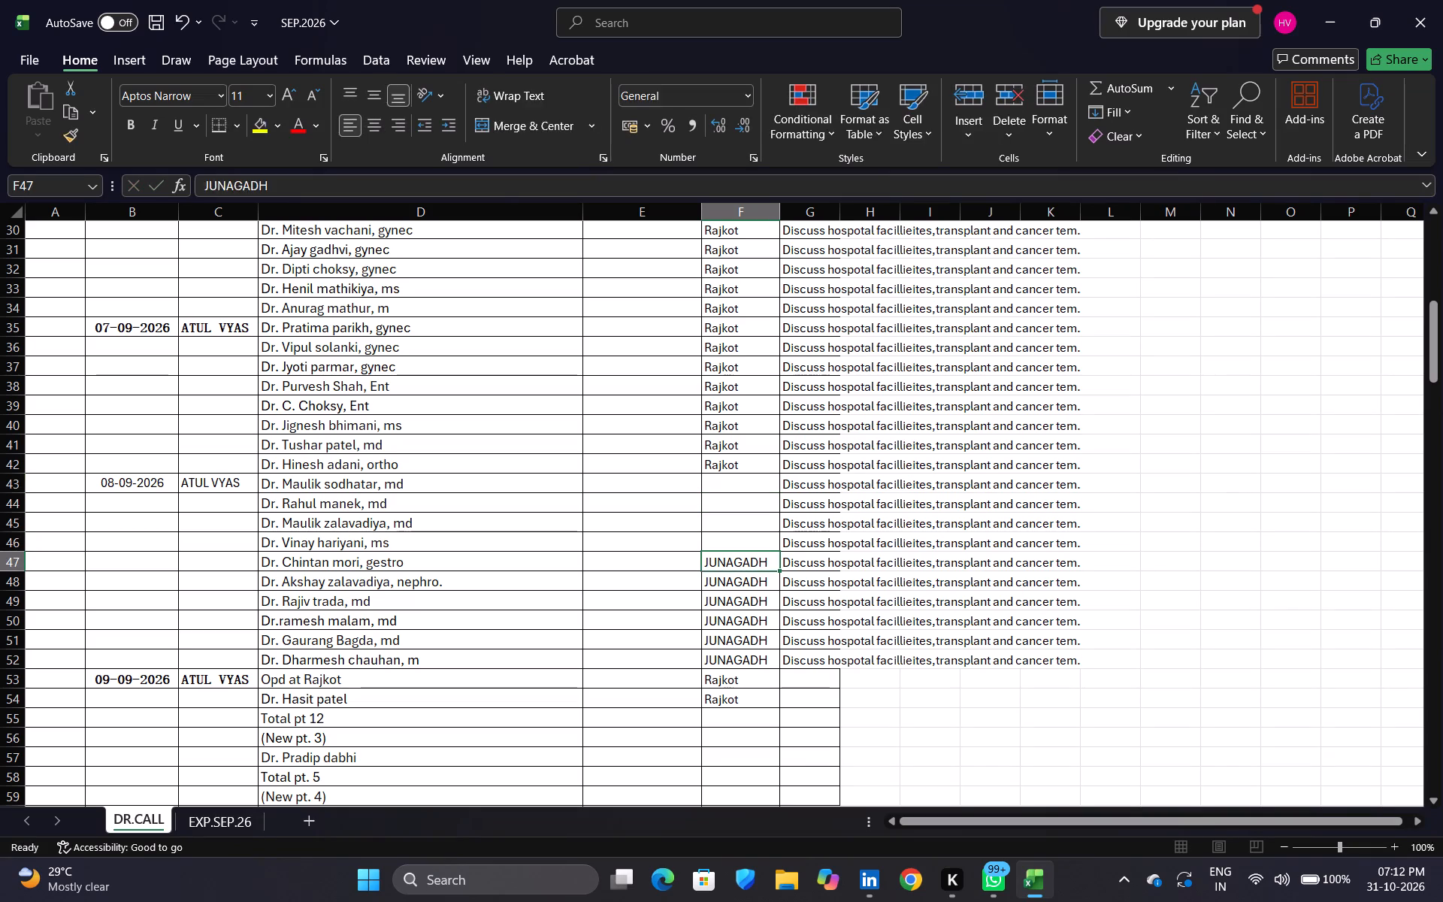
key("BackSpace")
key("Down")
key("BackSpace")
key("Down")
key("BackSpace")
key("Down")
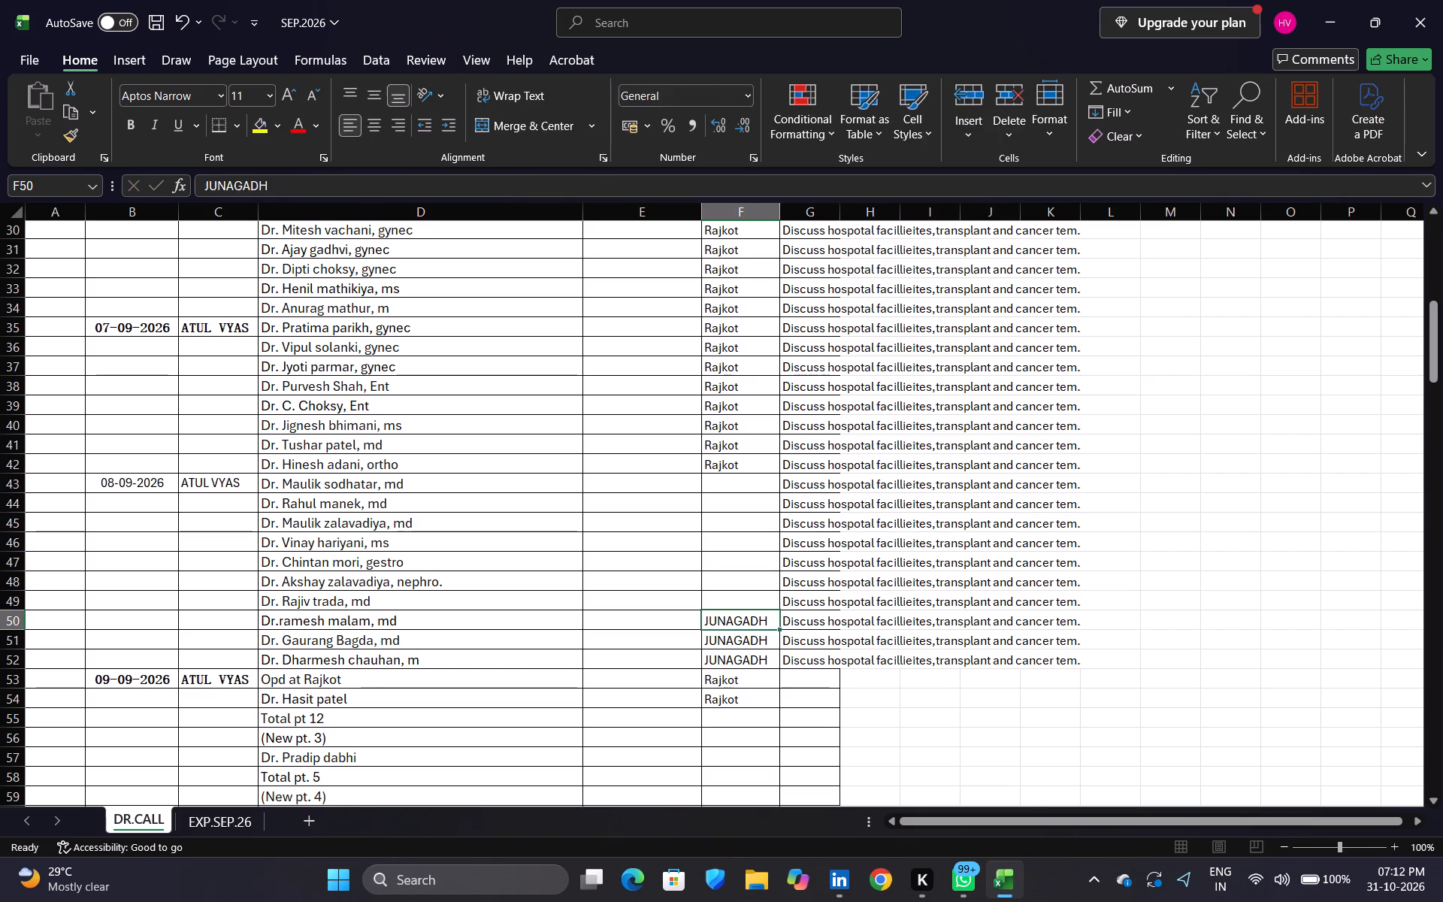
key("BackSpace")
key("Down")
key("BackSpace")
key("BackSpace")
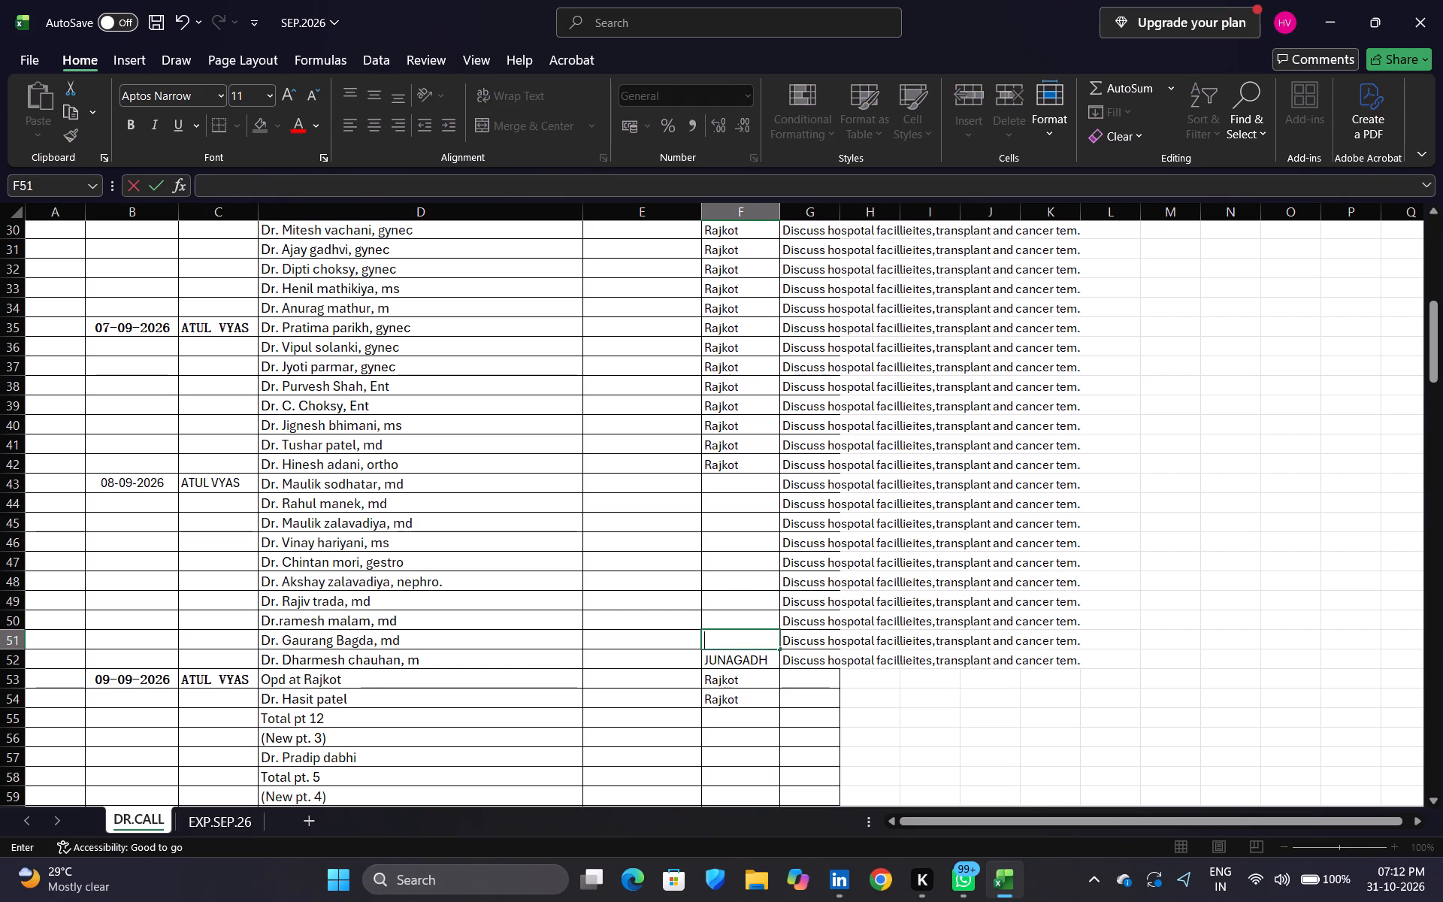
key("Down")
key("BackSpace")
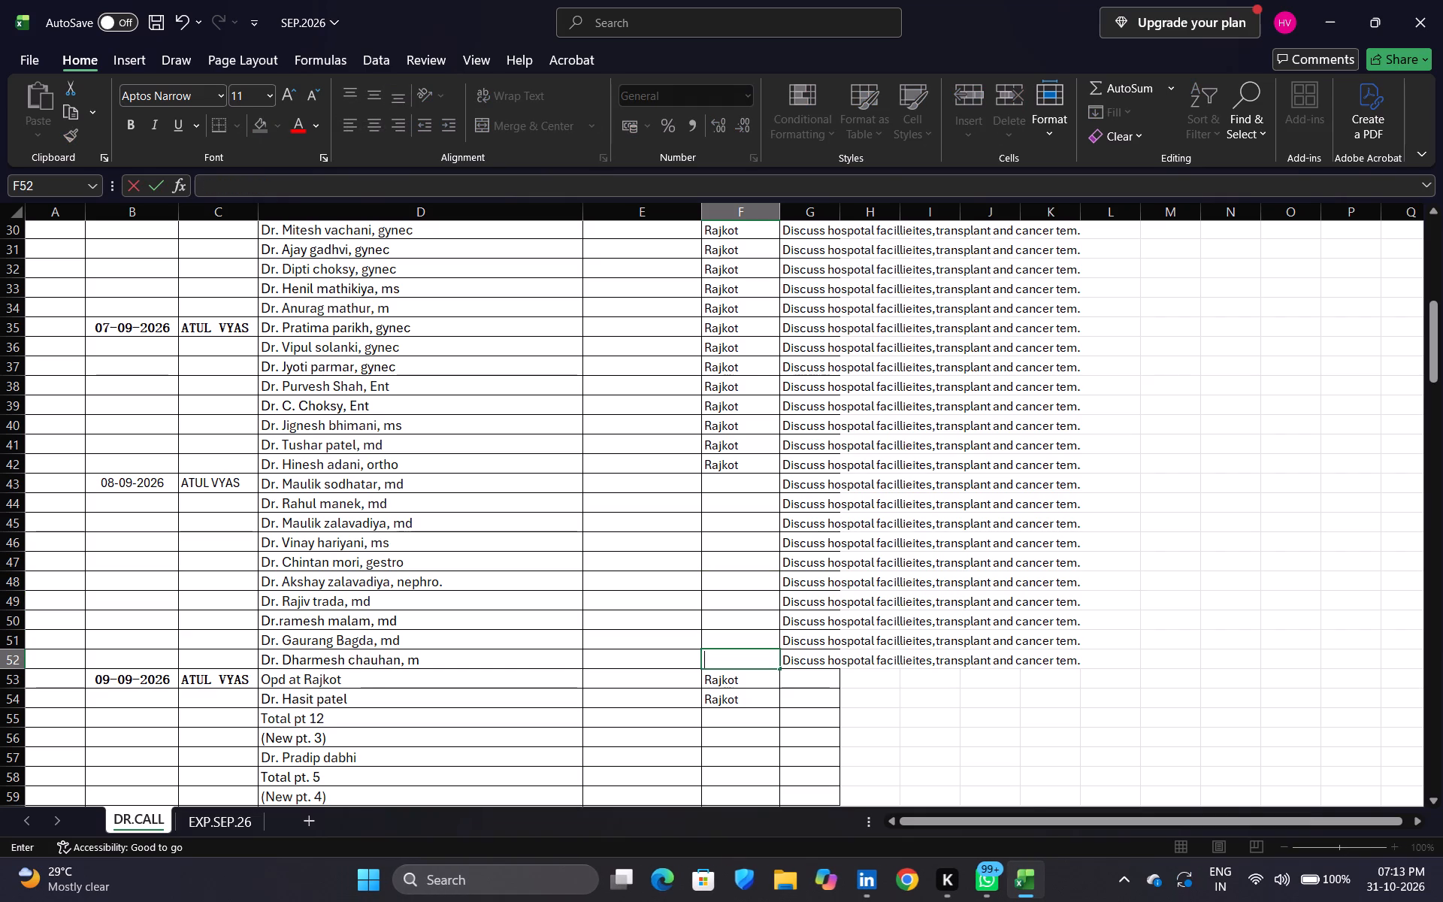
Copy the Rajkot location from cell F42 into cells F43 through F45.
left_click(725, 469)
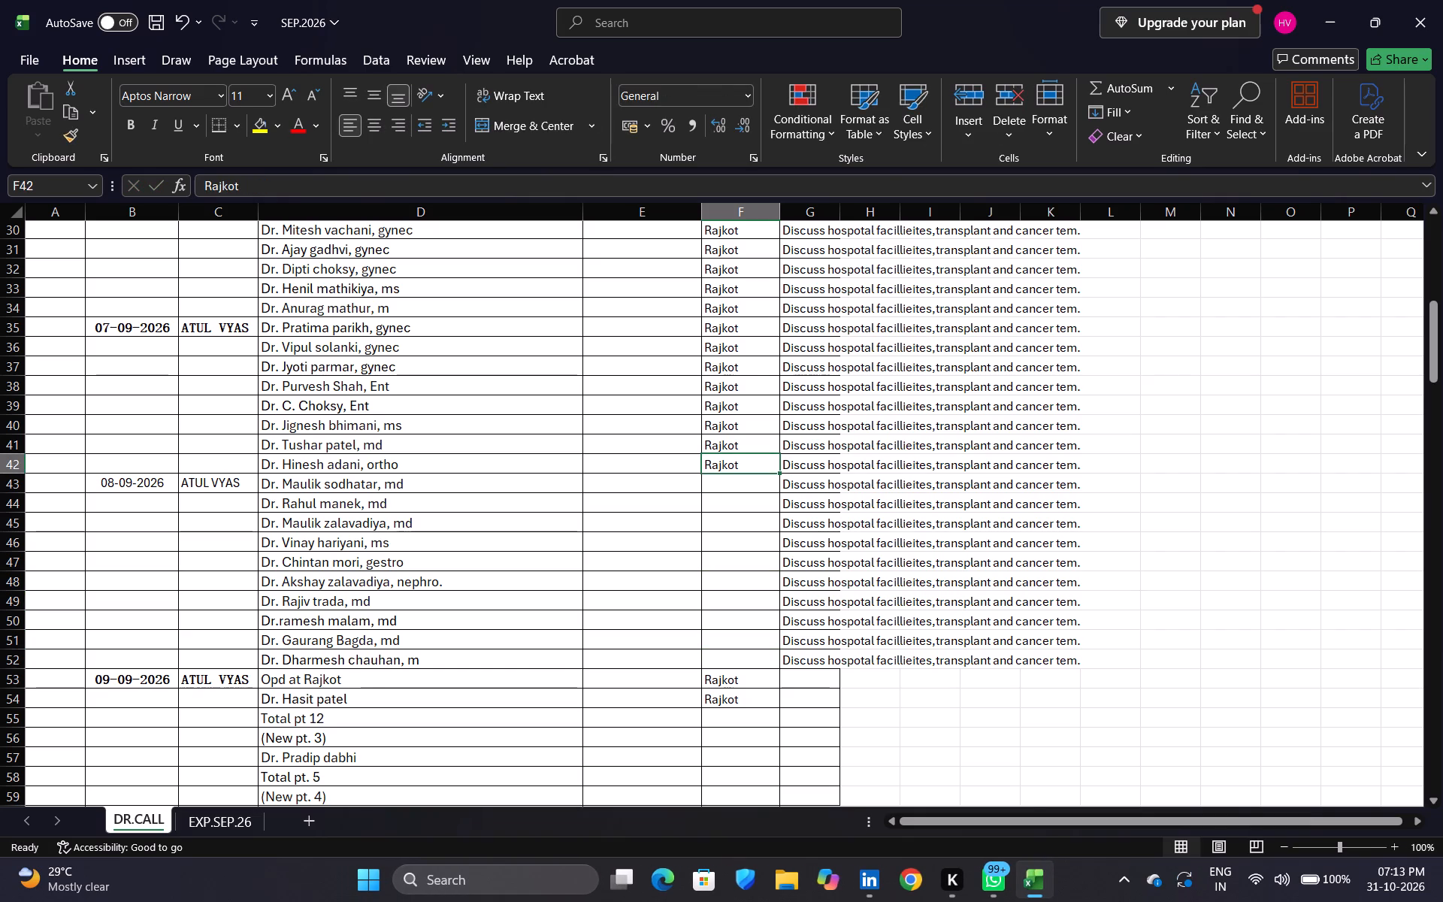
key("ctrl+c")
left_click(722, 486)
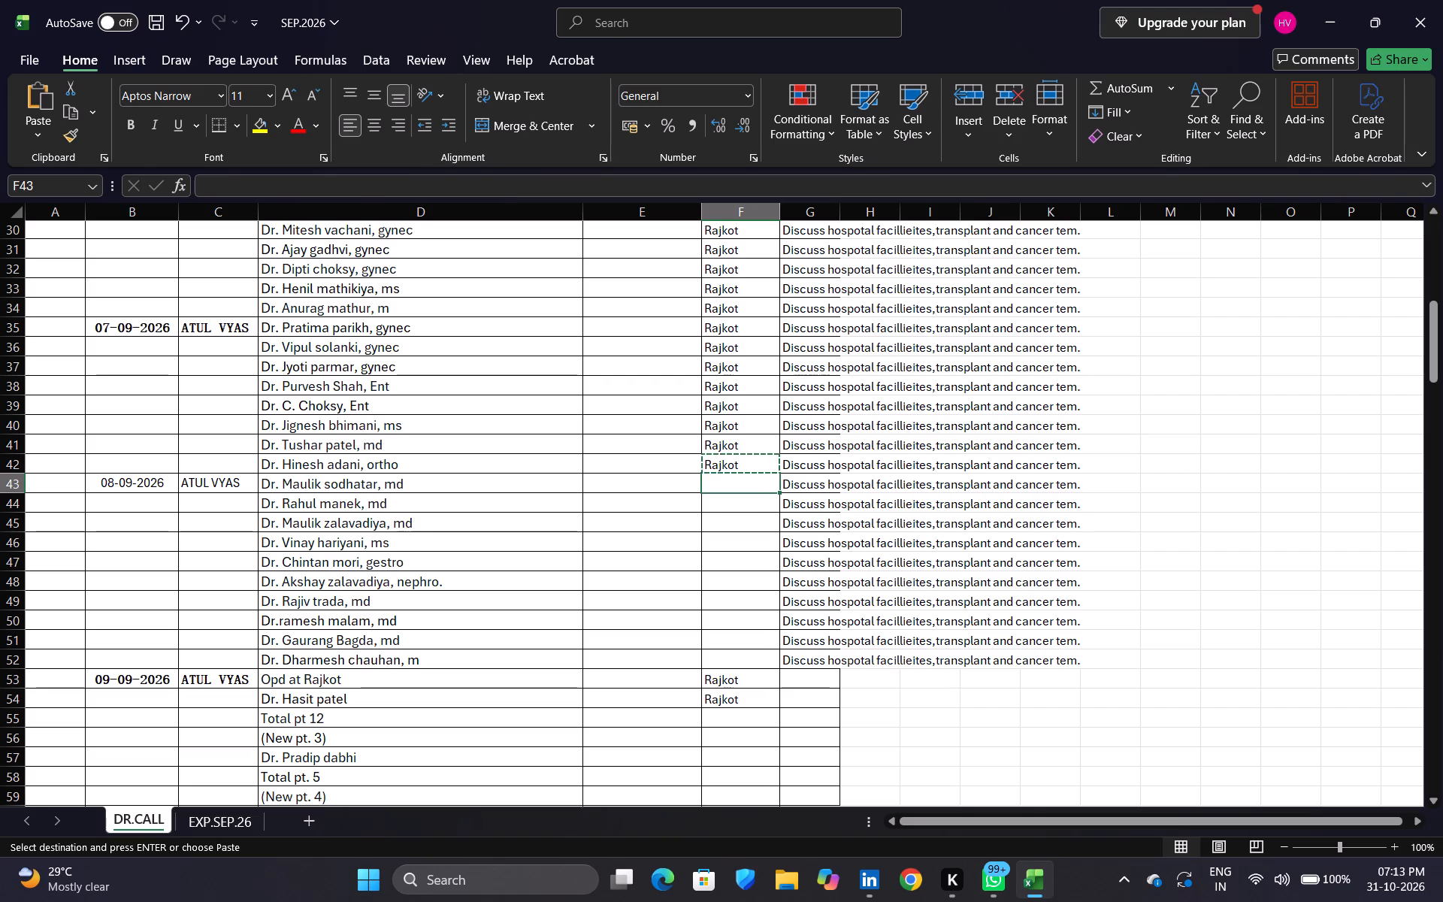
key("ctrl+v")
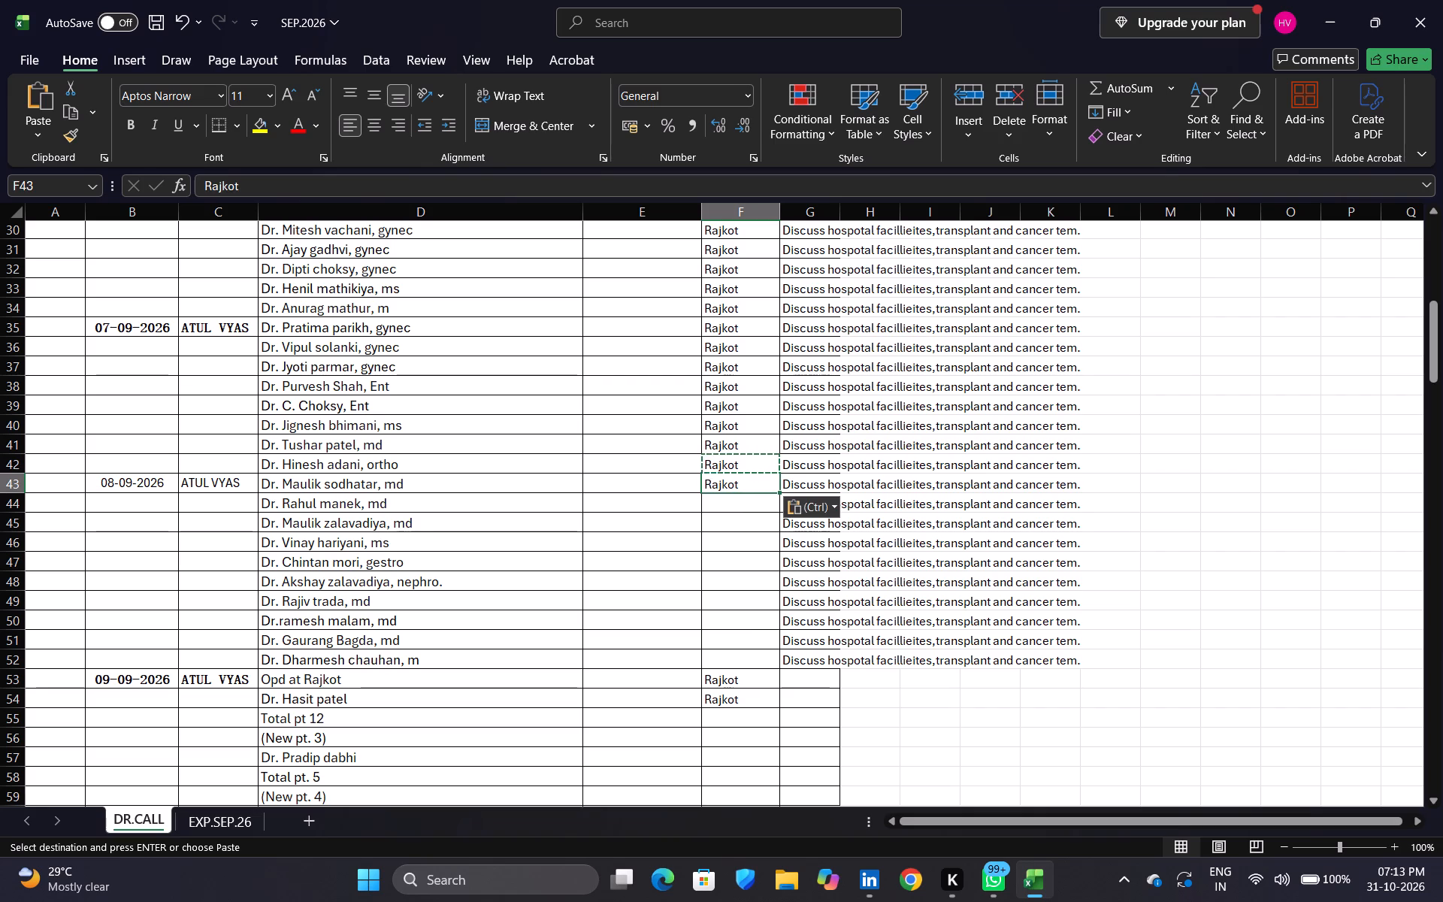
key("Down")
key("ctrl+v")
key("Down")
key("ctrl+v")
Fill the remaining empty Location cells of the 08-09-2026 block, F52 up to F46, with the copied Rajkot.
key("ctrl+Down")
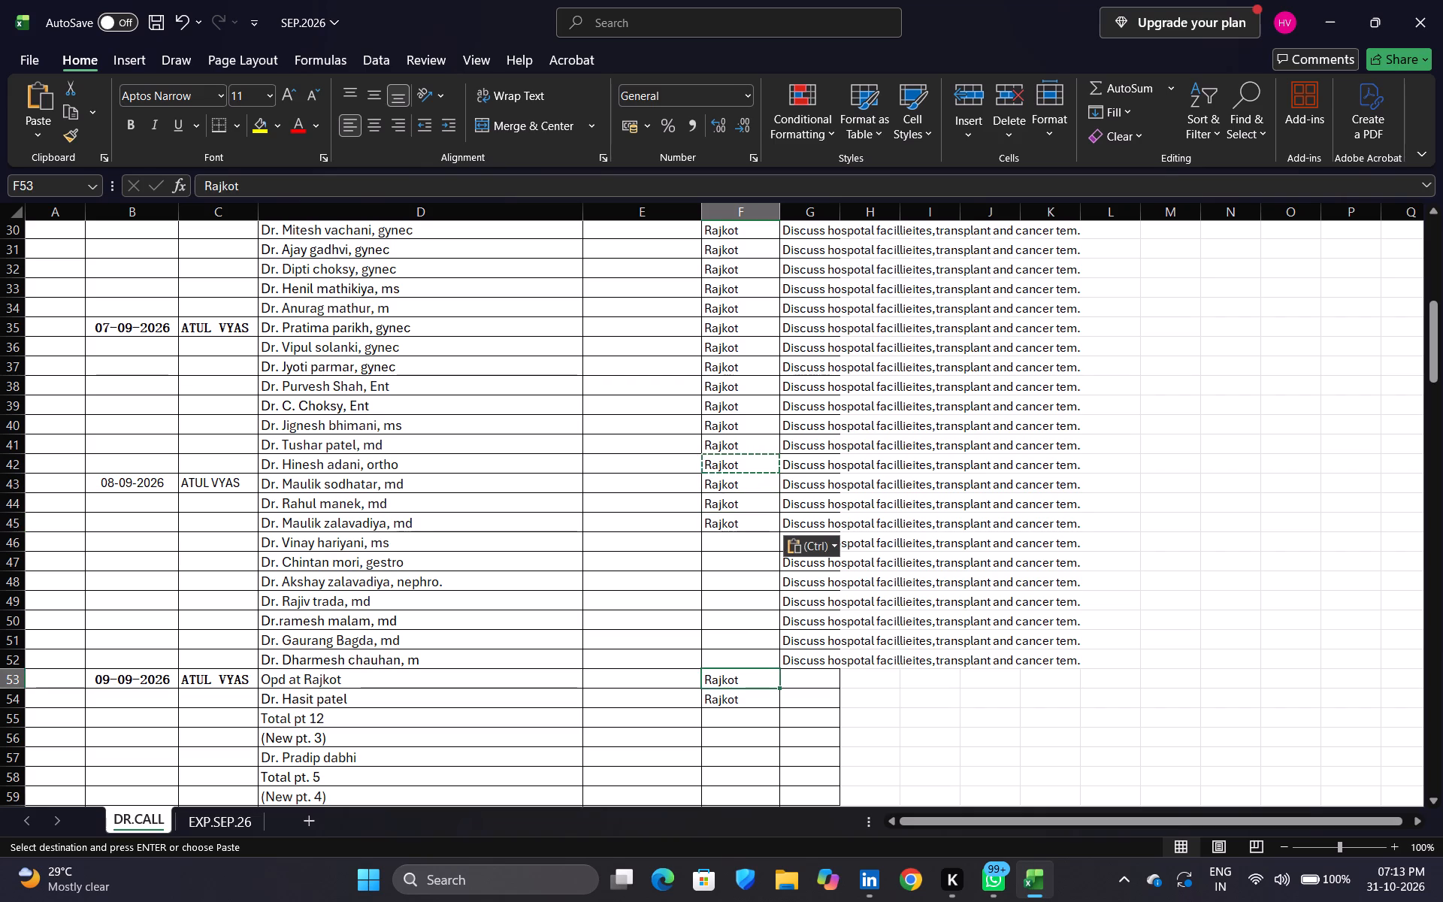
key("Up")
key("ctrl+v")
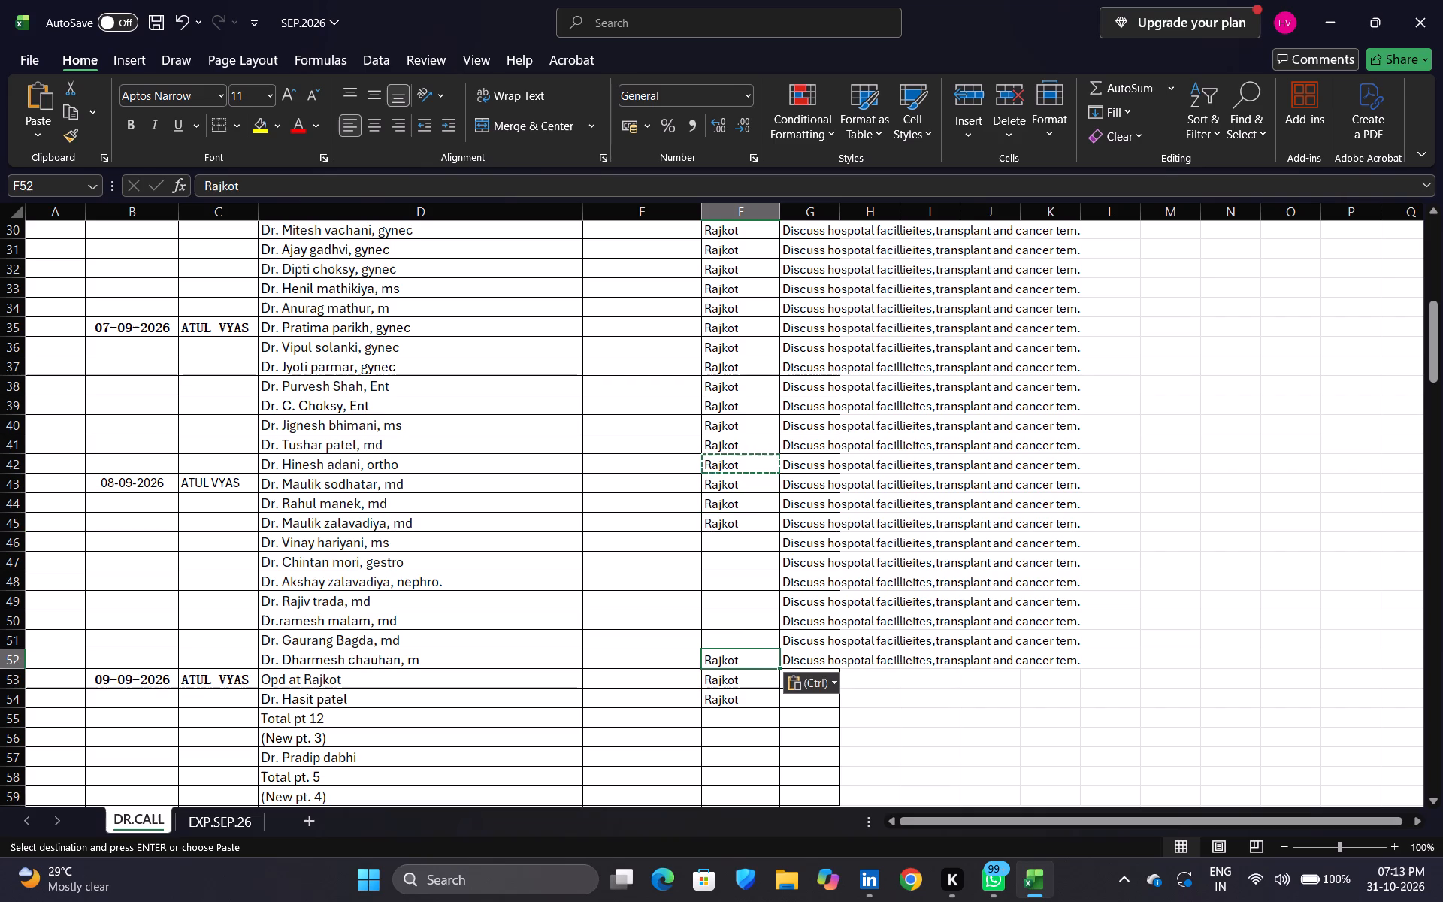
key("Up")
key("ctrl+v")
key("Up")
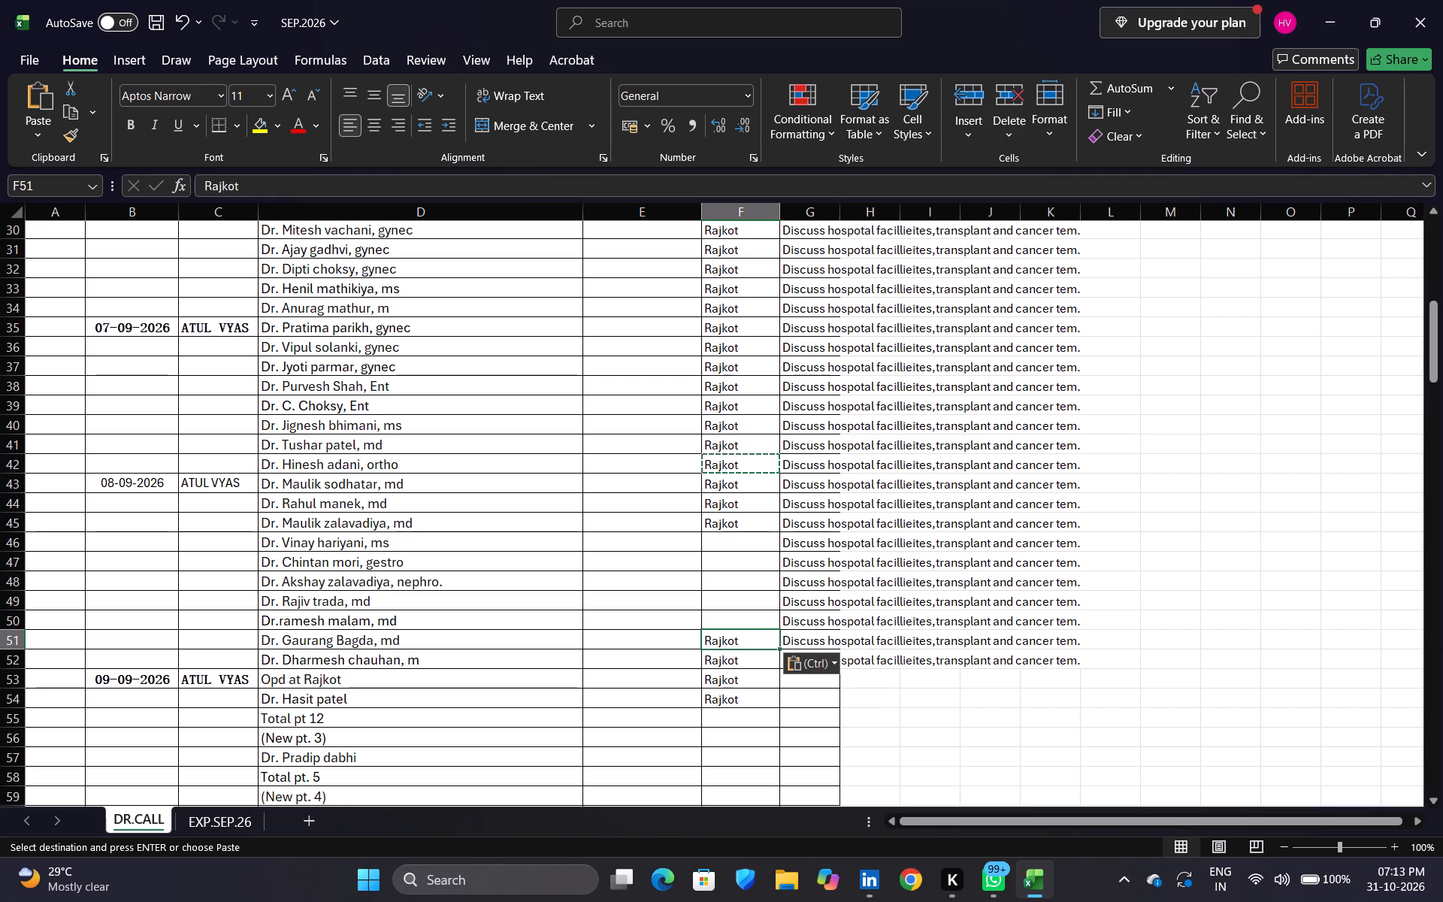
key("ctrl+v")
key("Up")
key("ctrl+v")
key("Up")
key("ctrl+v")
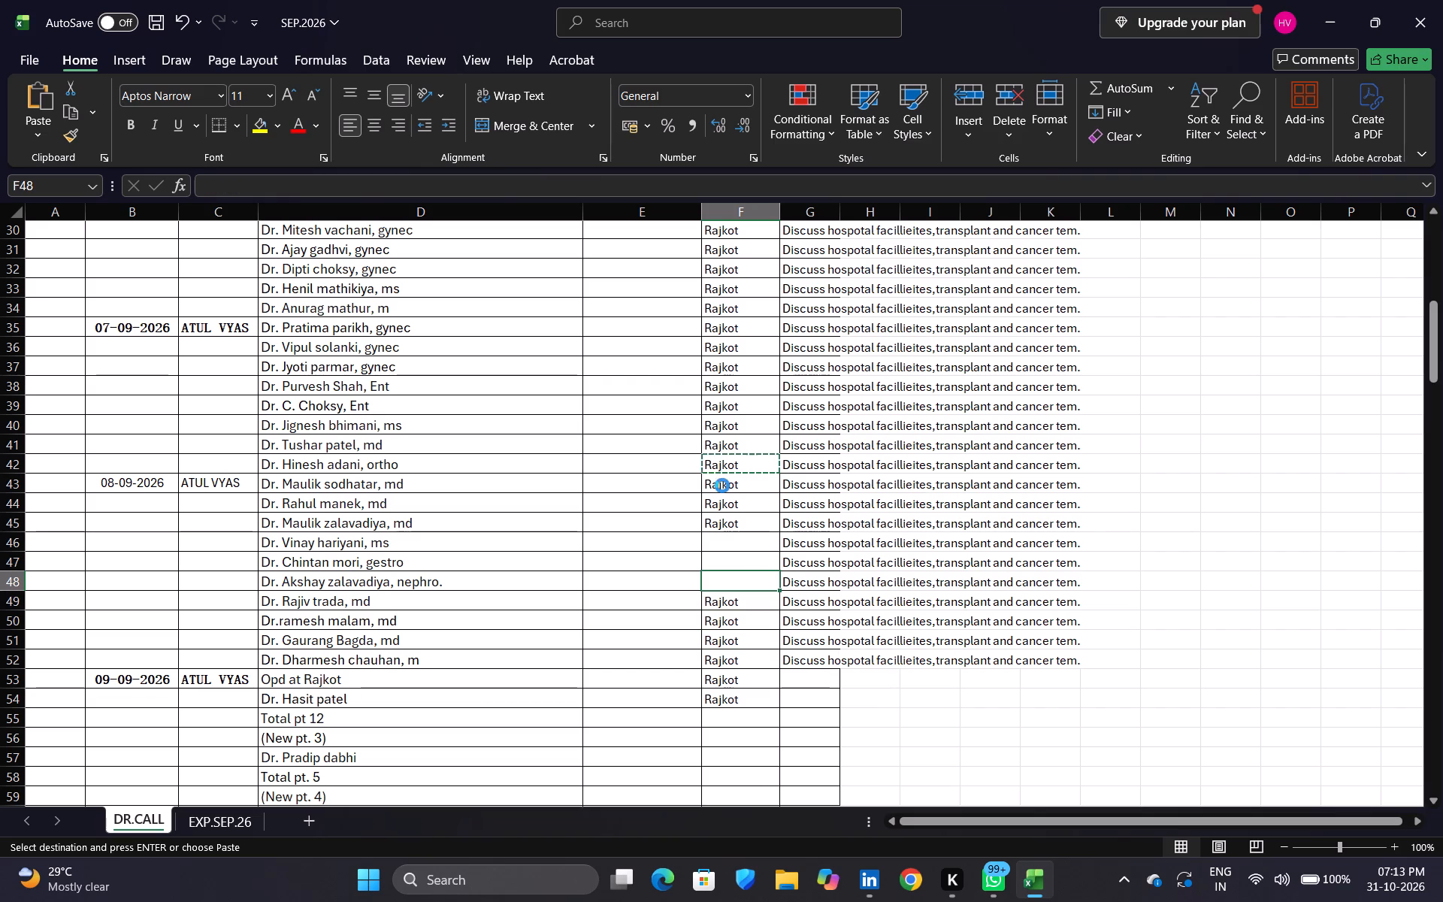
key("Up")
key("ctrl+v")
key("Up")
key("ctrl+v")
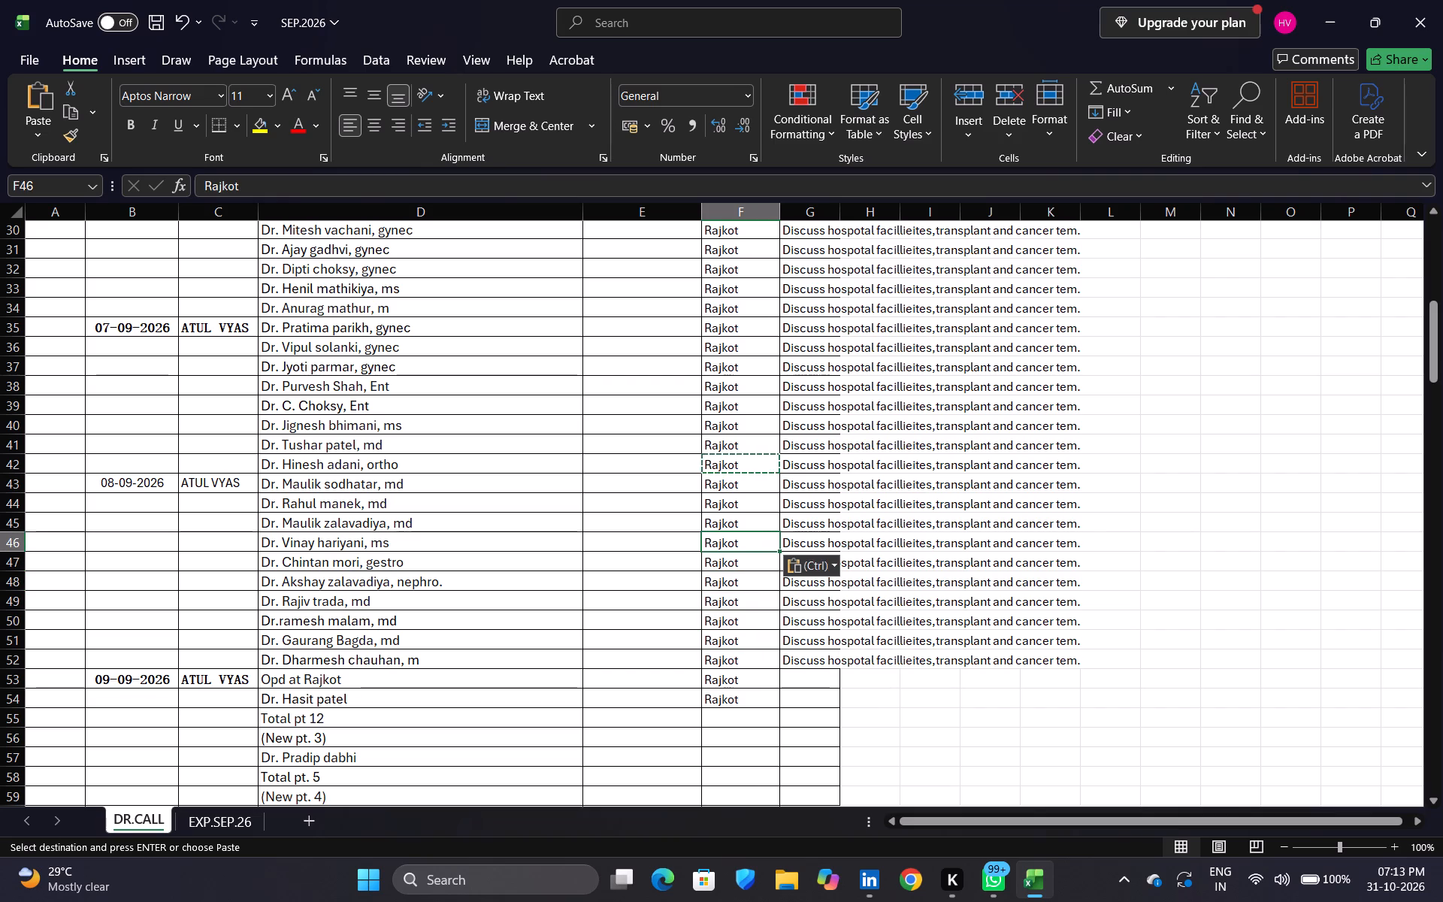
Fill the empty Location cells of the 09-09-2026 block, F55 through F59, with the copied Rajkot.
scroll(693, 557, "down", 3)
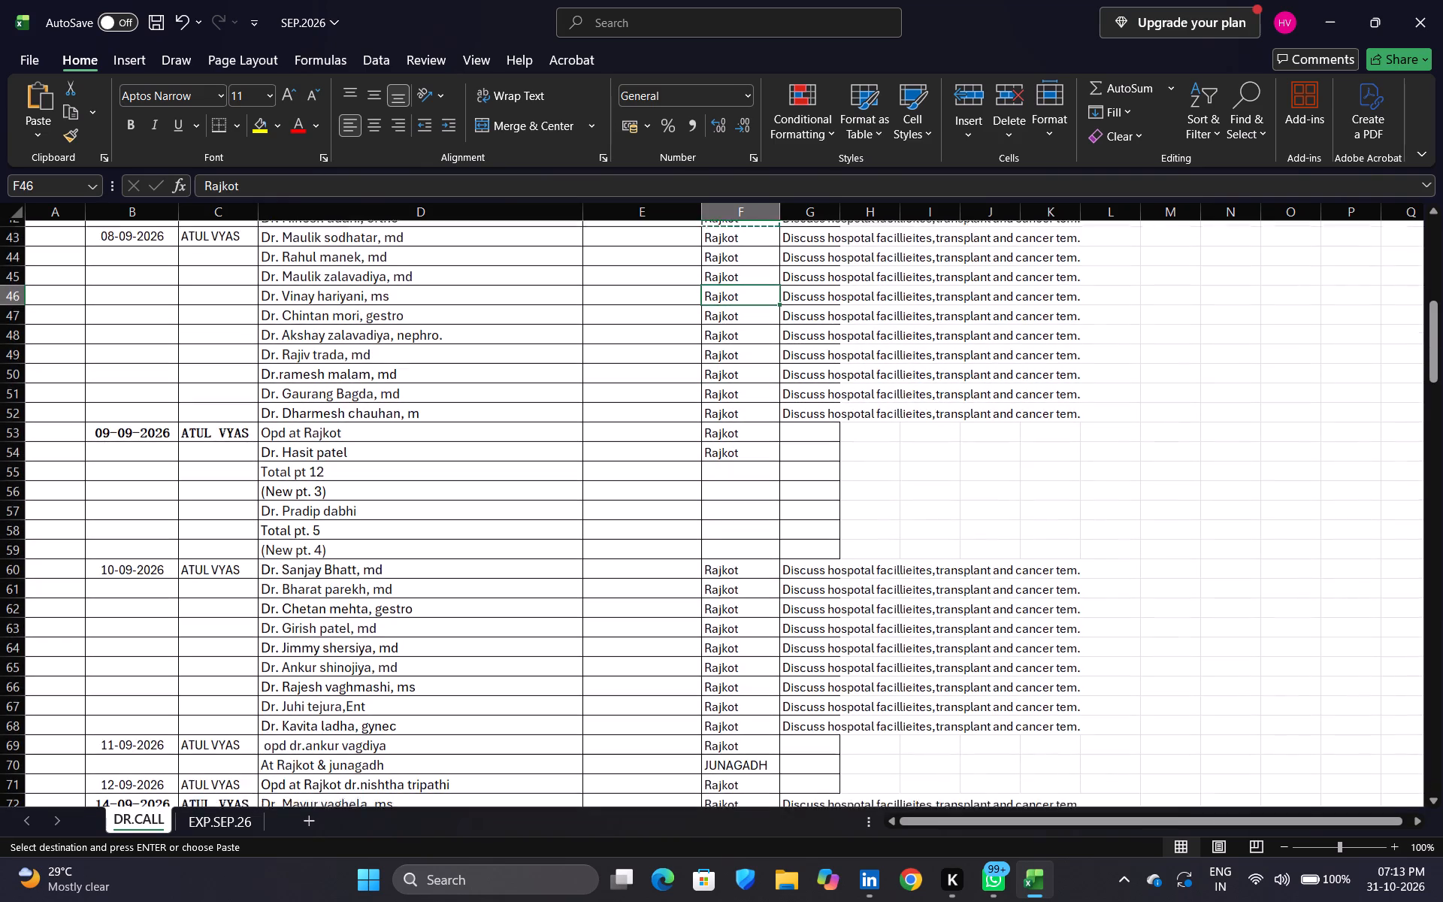
scroll(693, 557, "down", 2)
left_click(726, 359)
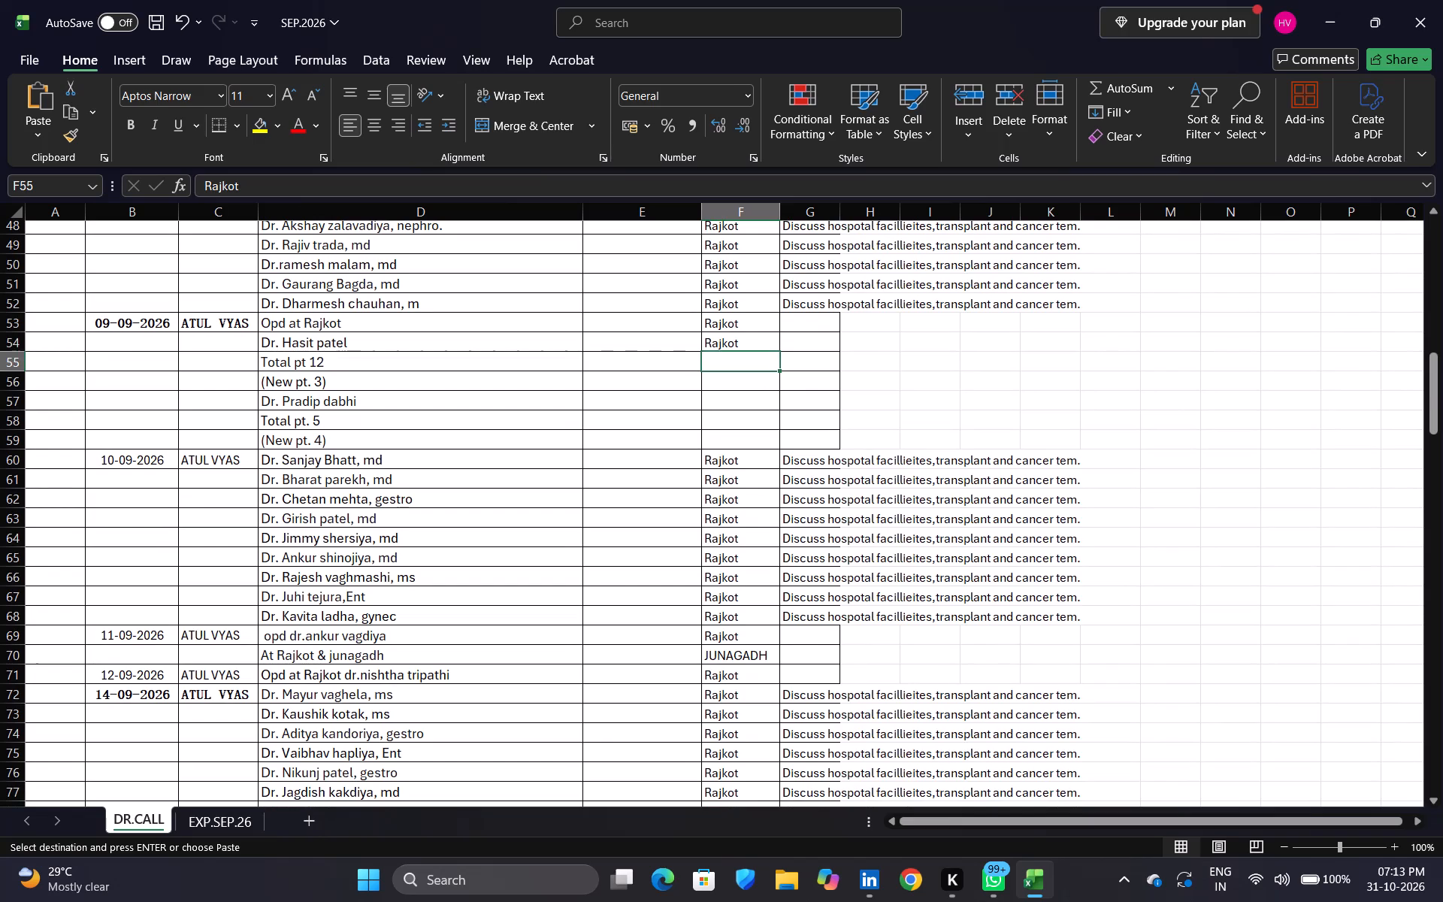
key("ctrl+v")
key("Left")
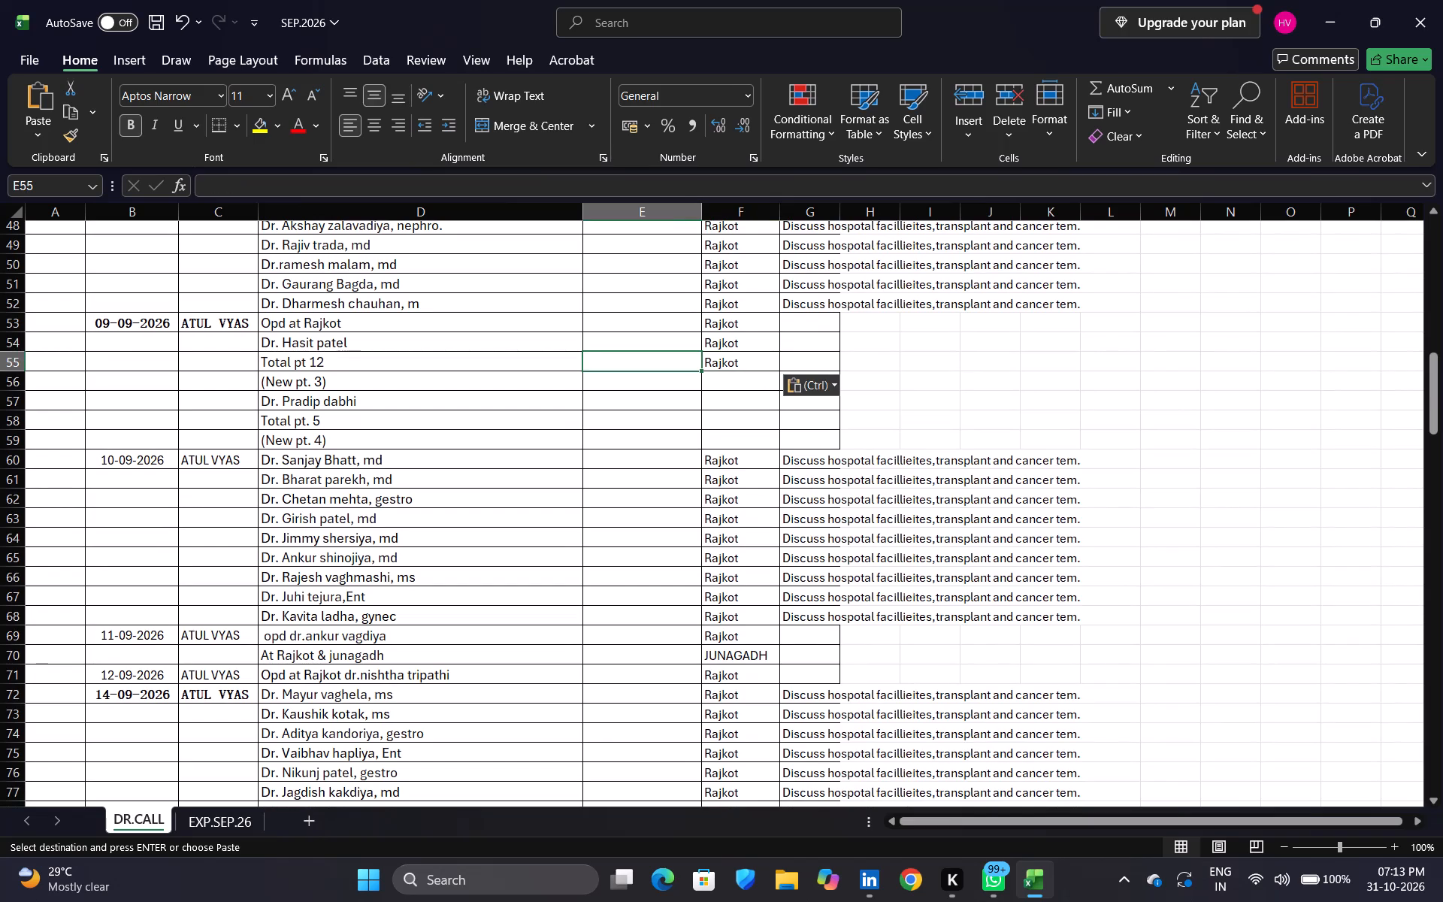
key("Right")
key("Down")
key("Down")
key("Up")
key("ctrl+v")
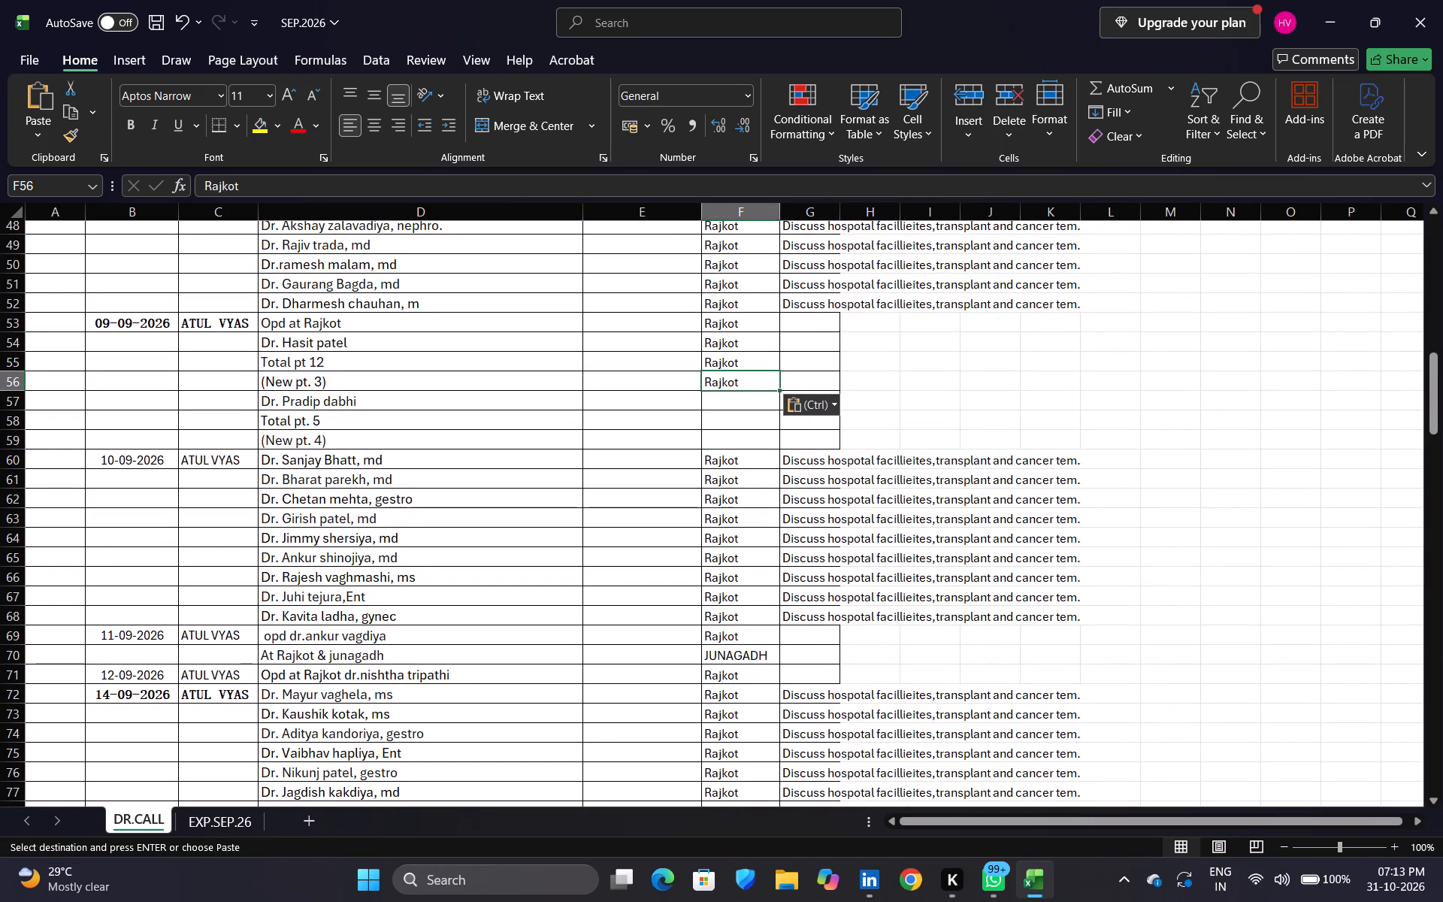
key("Down")
key("ctrl+v")
key("Down")
key("ctrl+v")
key("ctrl+Down")
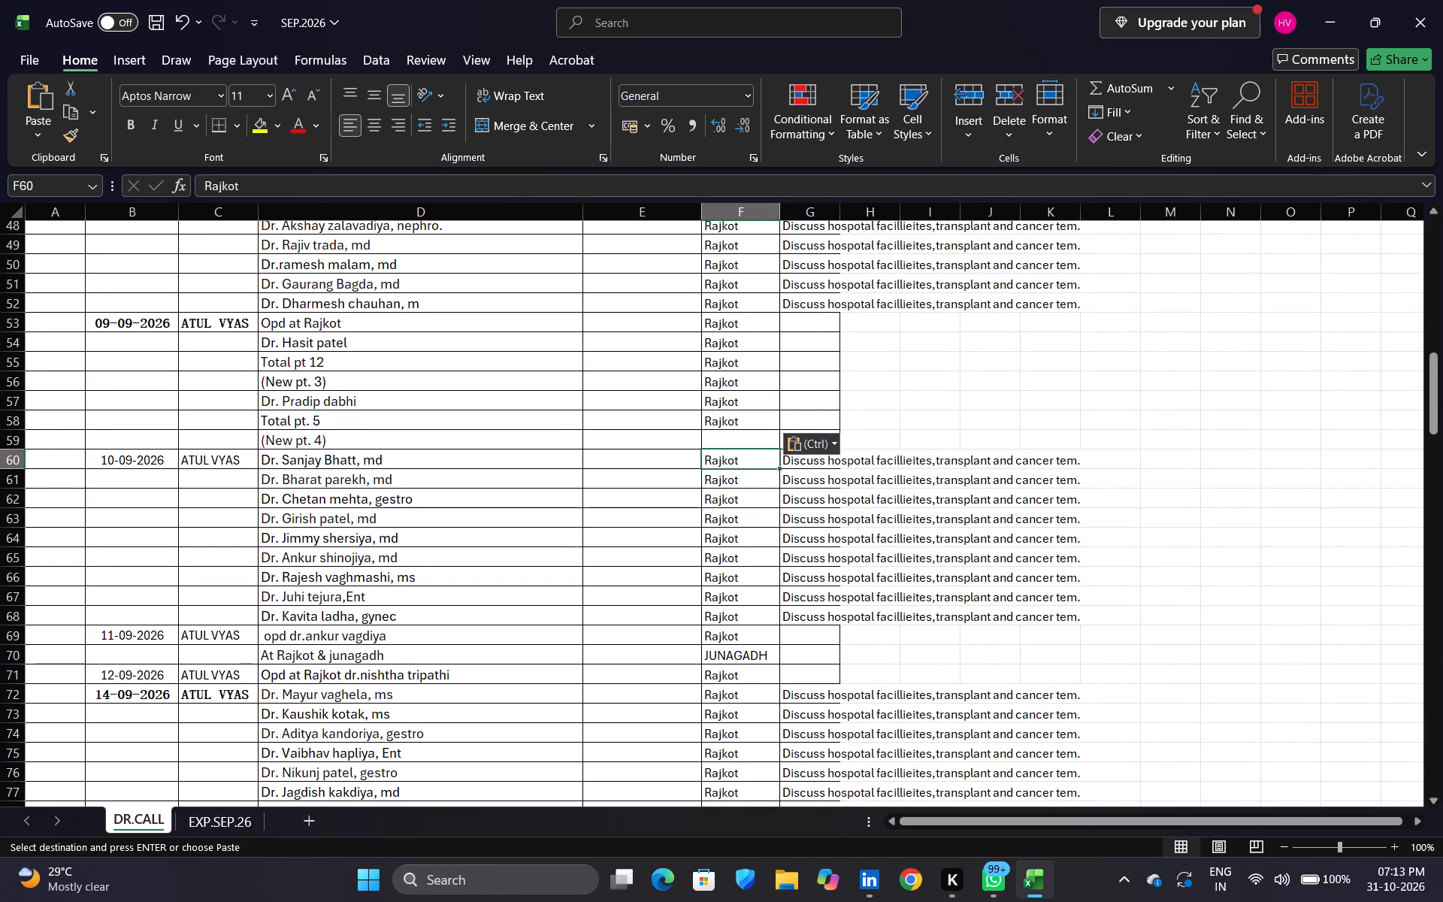
key("Up")
key("Up")
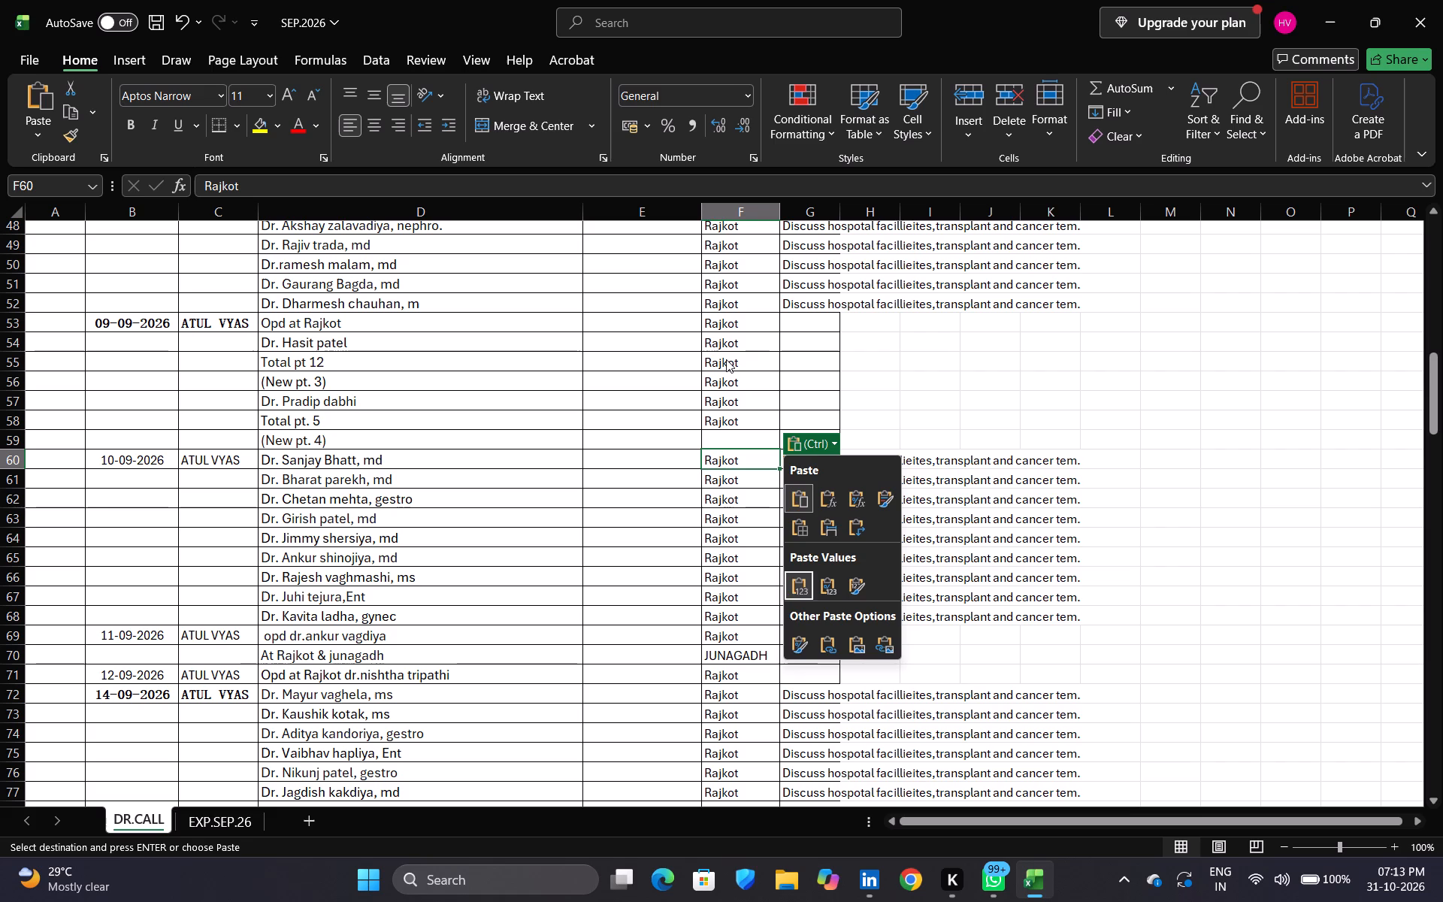
key("Down")
left_click(725, 430)
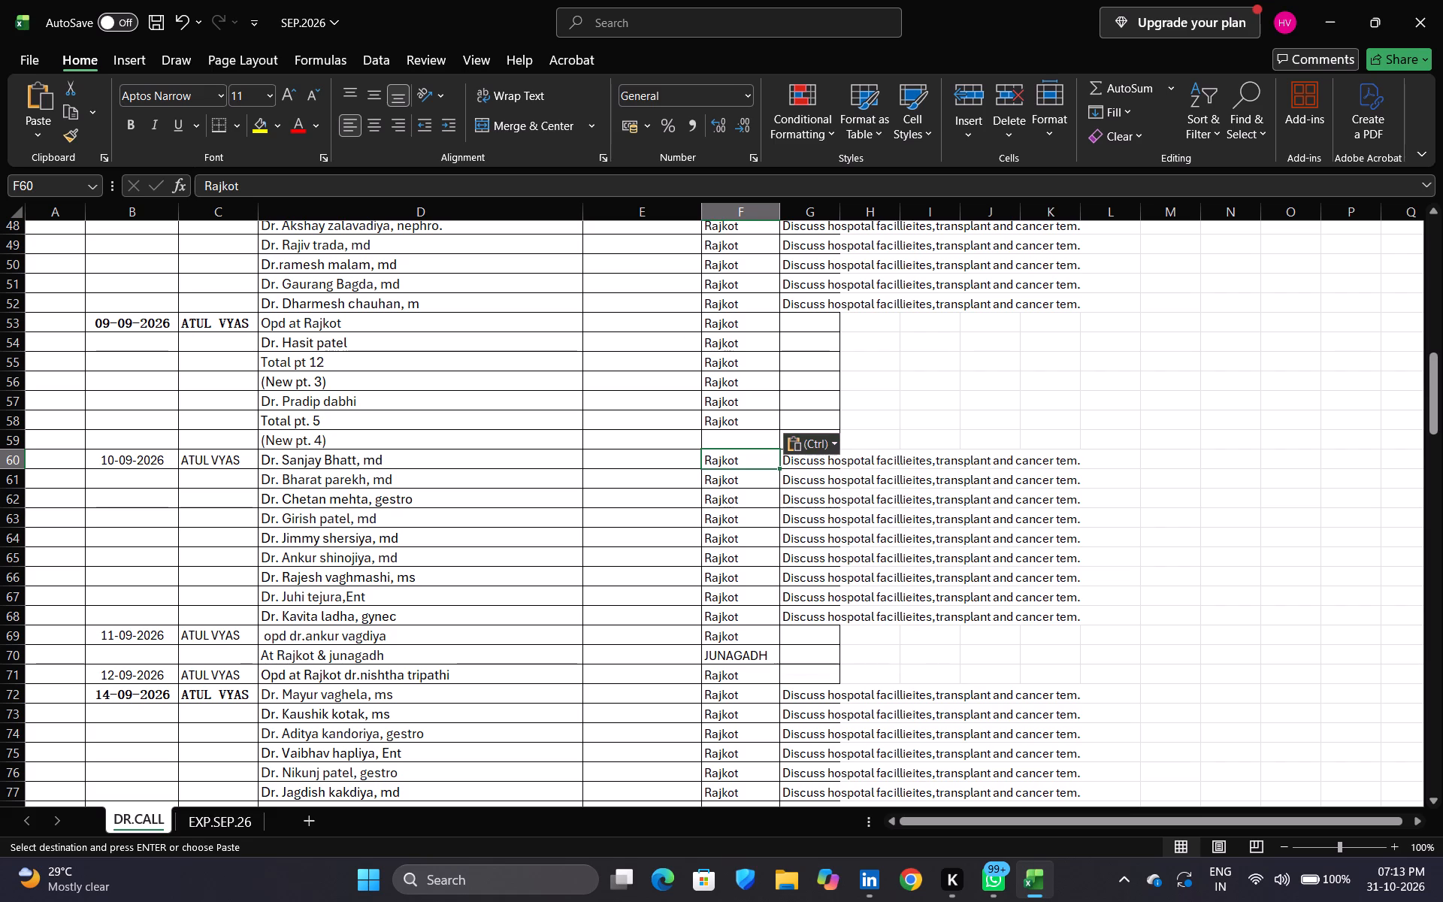
left_click(718, 439)
key("ctrl+v")
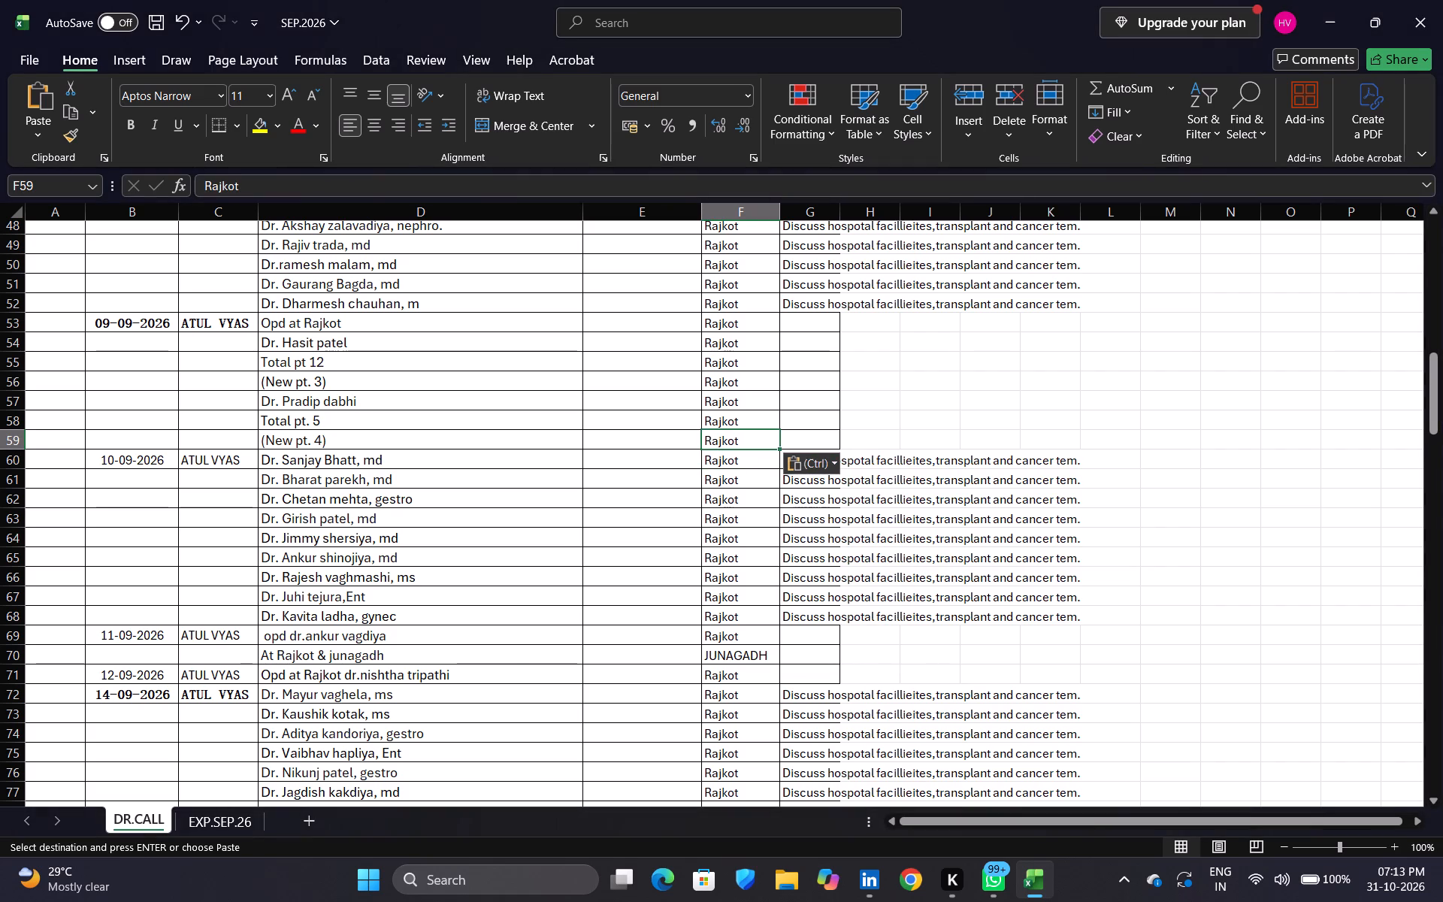
Replace the JUNAGADH location in cell F70 with the copied Rajkot.
key("Down")
key("Down")
key("Down")
key("Down")
key("Down")
key("Down")
key("Down")
key("Down")
key("Down")
key("Down")
key("Down")
key("Down")
key("Down")
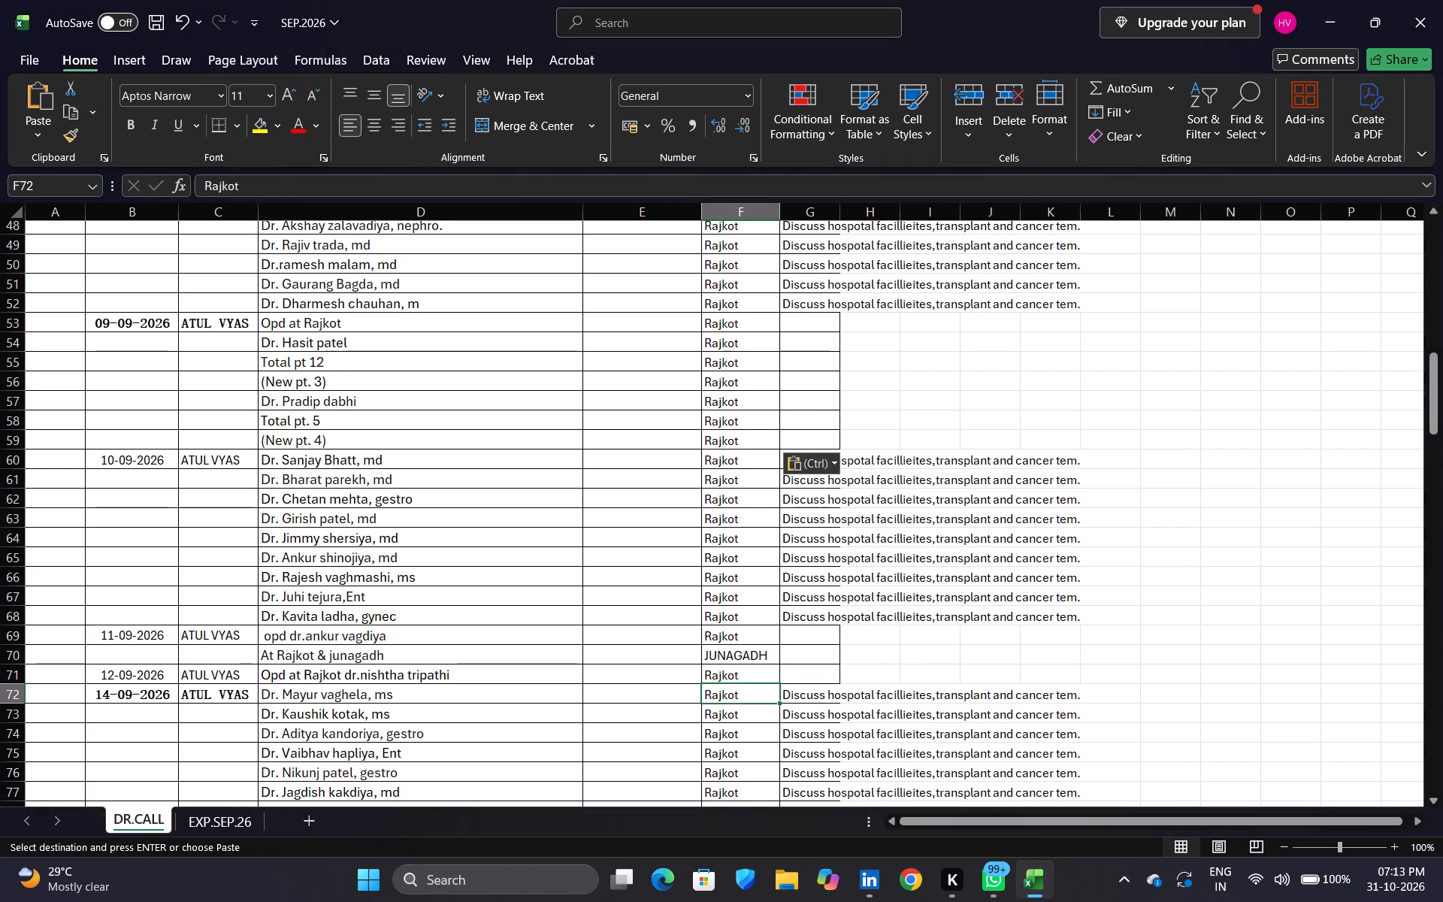
key("Up")
key("Up")
key("ctrl+v")
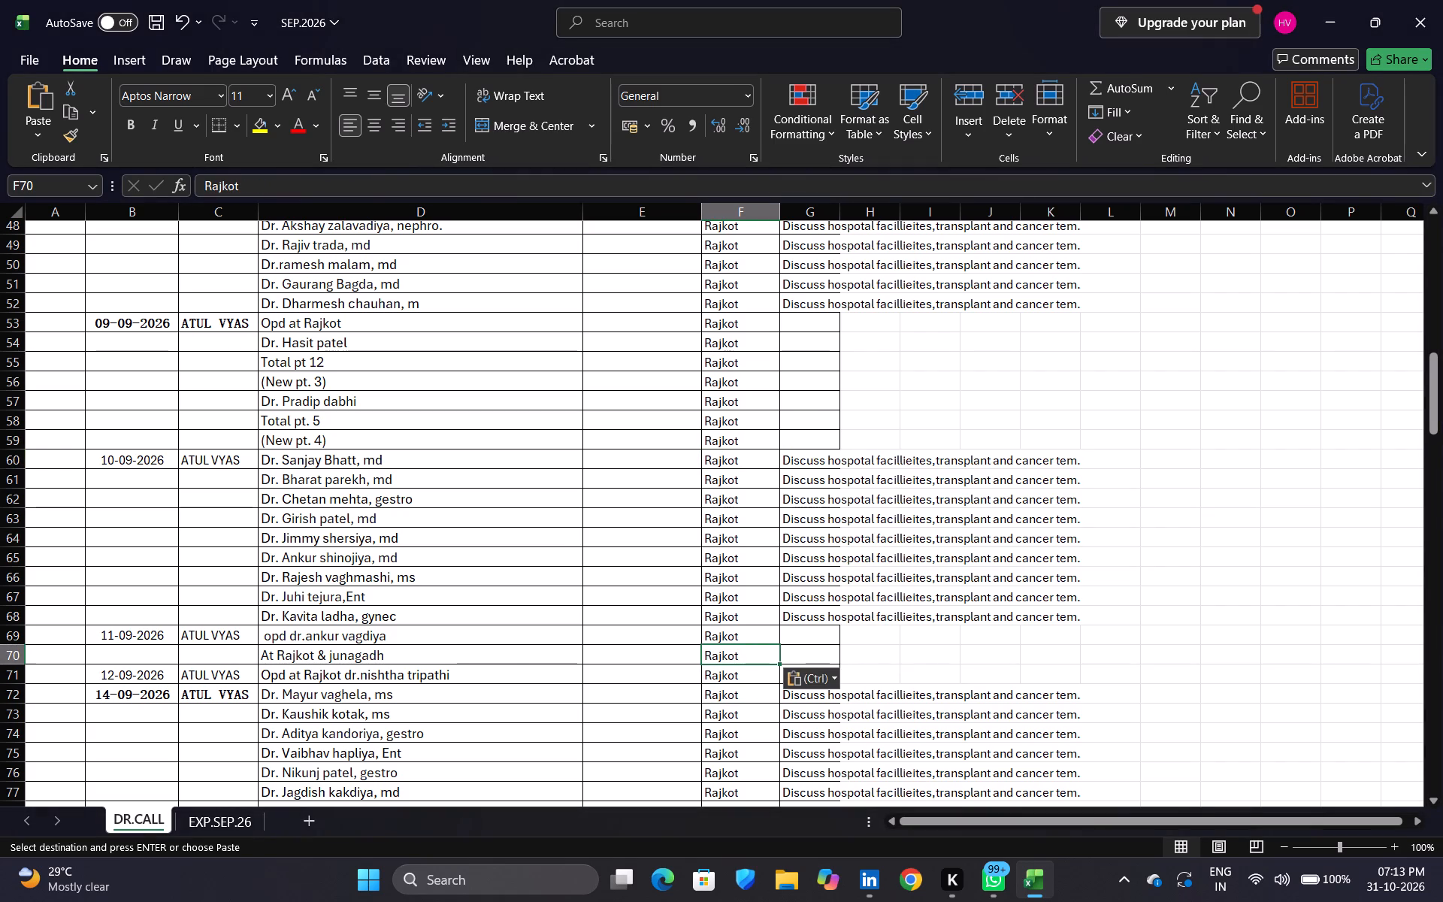
Replace the first three GONDAL locations of the 16-09-2026 block, F88 through F90, with the copied Rajkot.
scroll(718, 439, "down", 7)
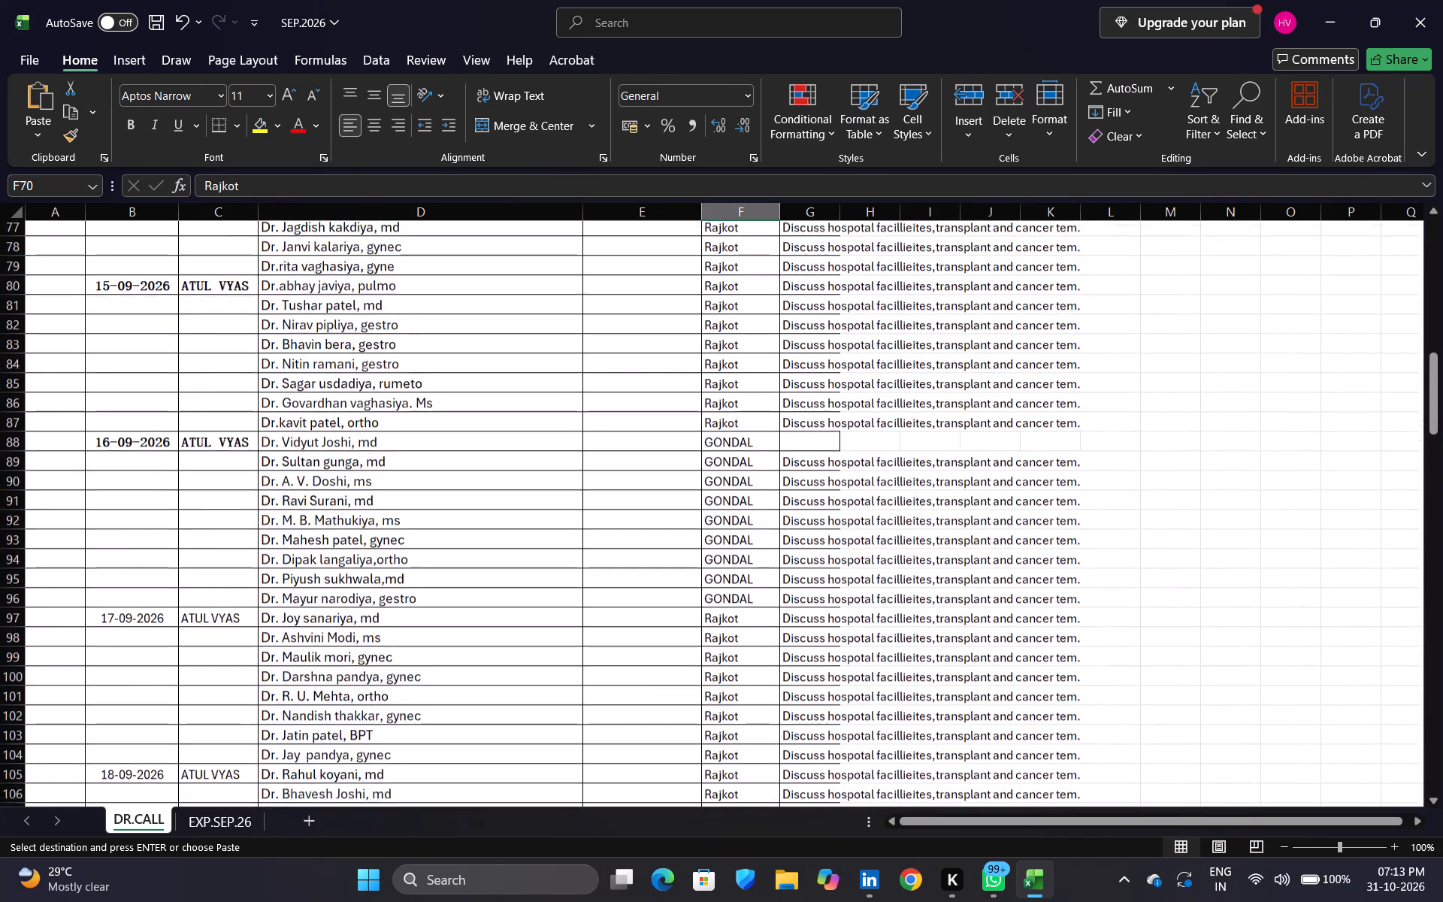
scroll(718, 439, "down", 2)
scroll(718, 439, "right", 1)
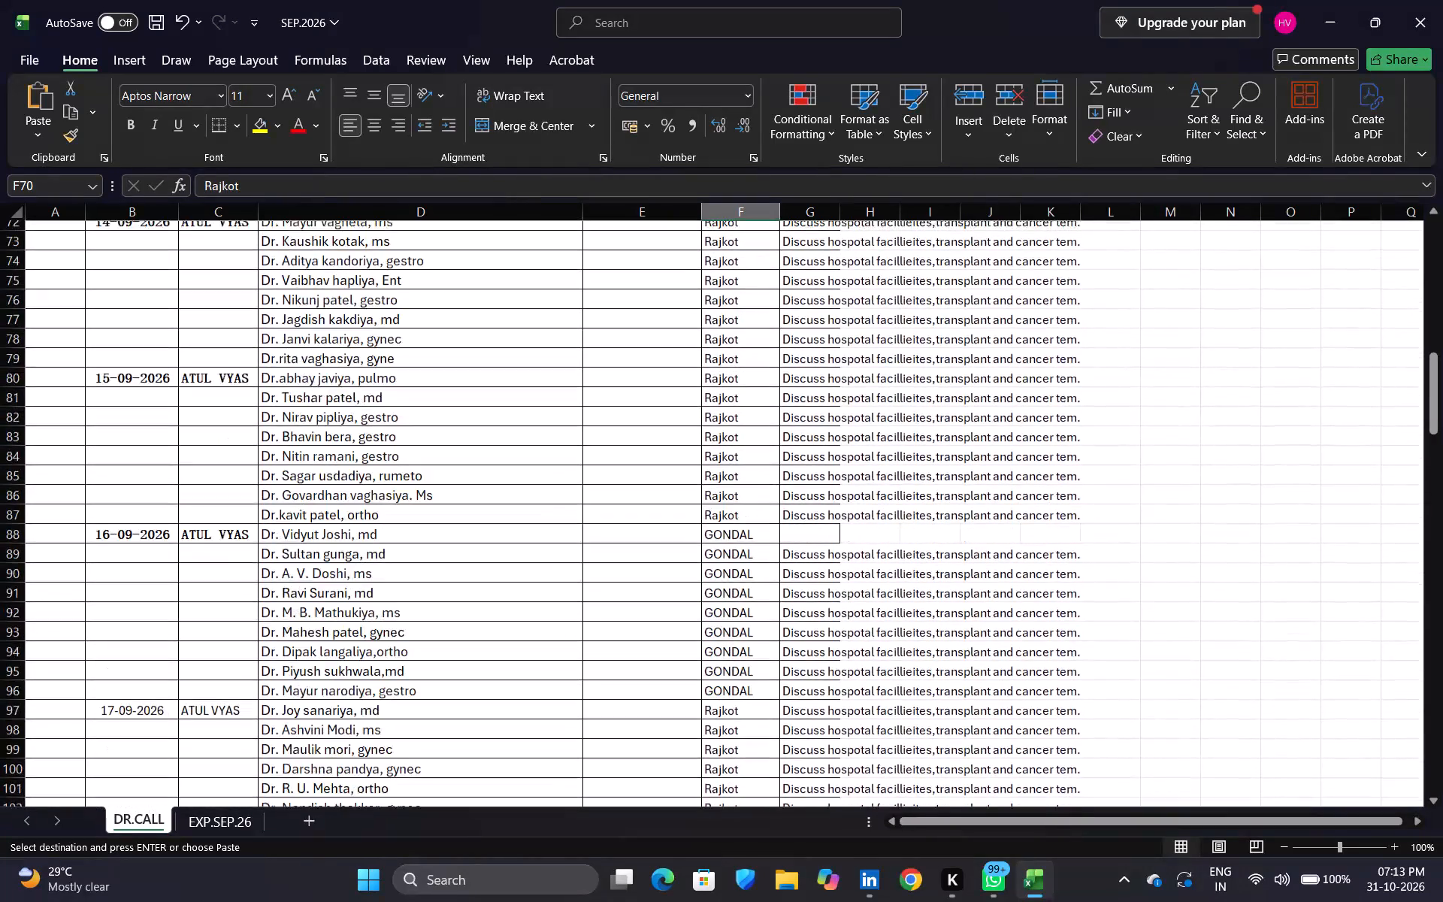
scroll(718, 439, "right", 1)
left_click(733, 434)
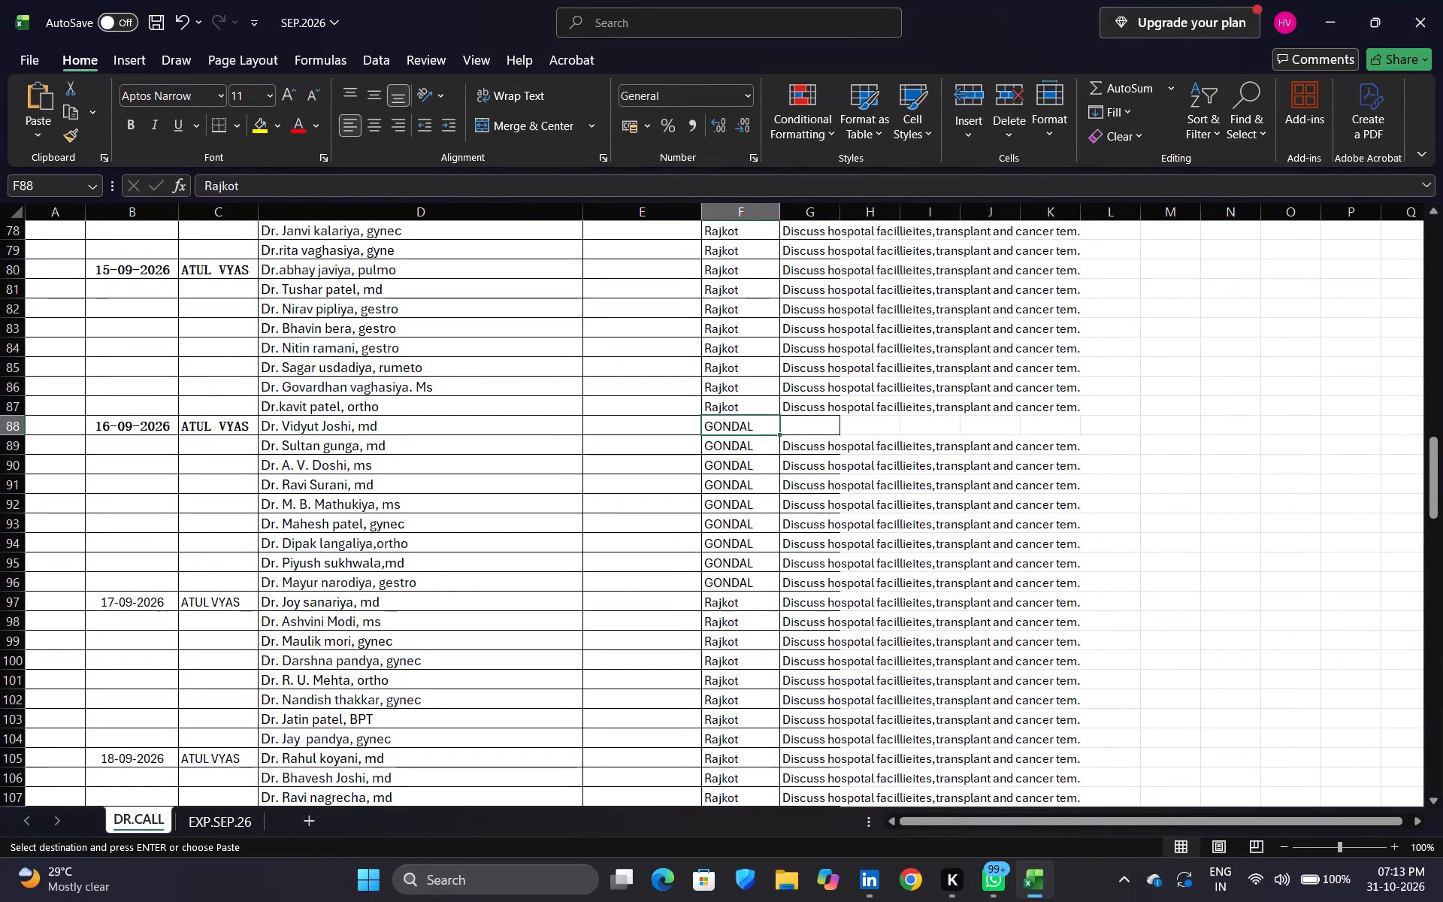
key("ctrl+v")
key("Down")
key("ctrl+v")
key("Down")
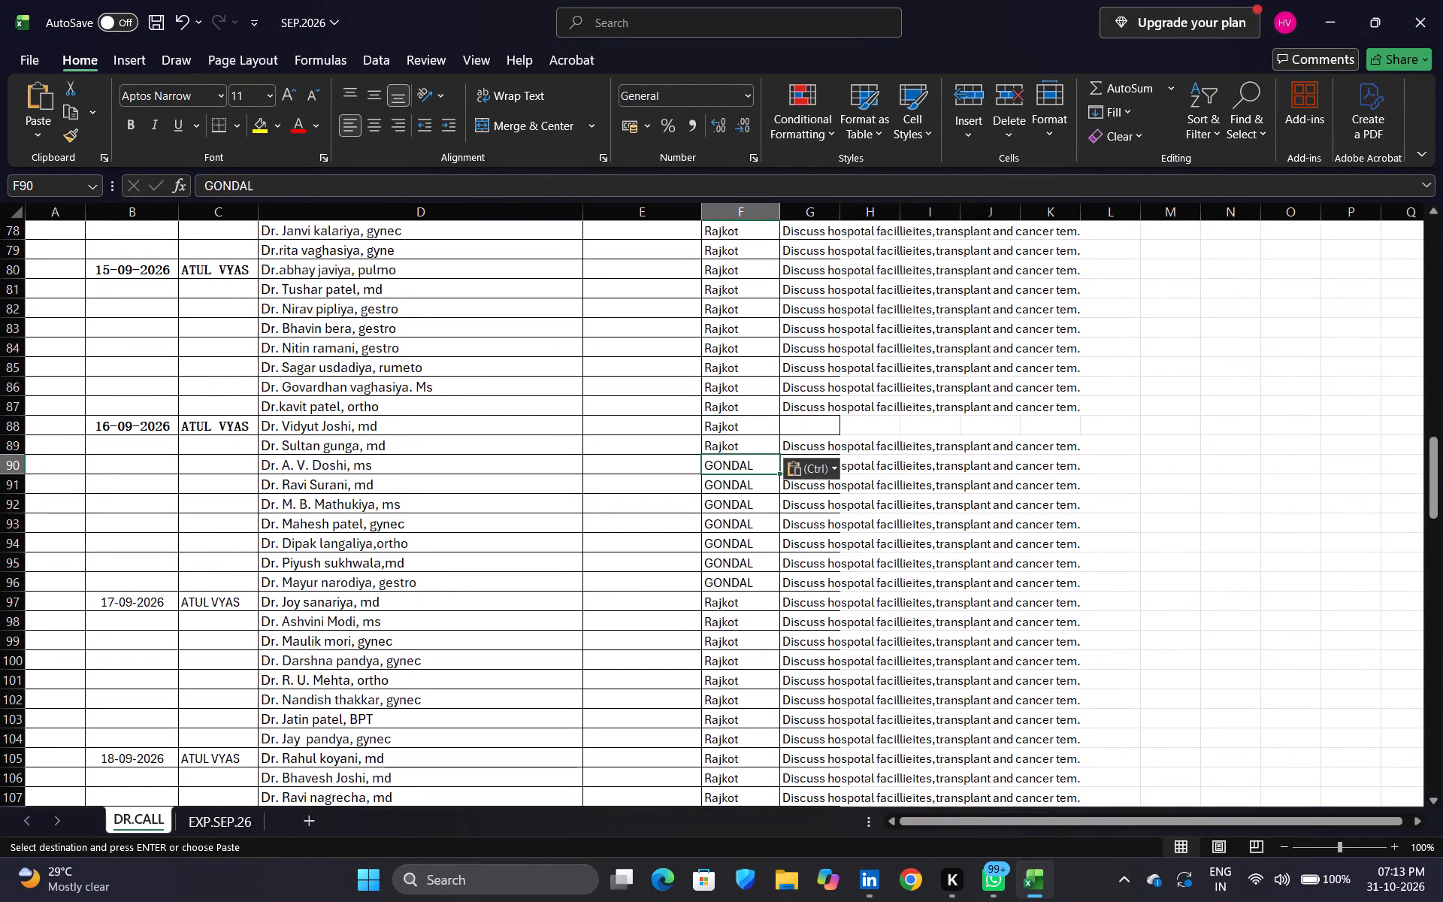
key("ctrl+v")
Replace every morbi location in the 23-09-2026 block, from F146 up to F138, with the copied Rajkot.
key("ctrl+Down")
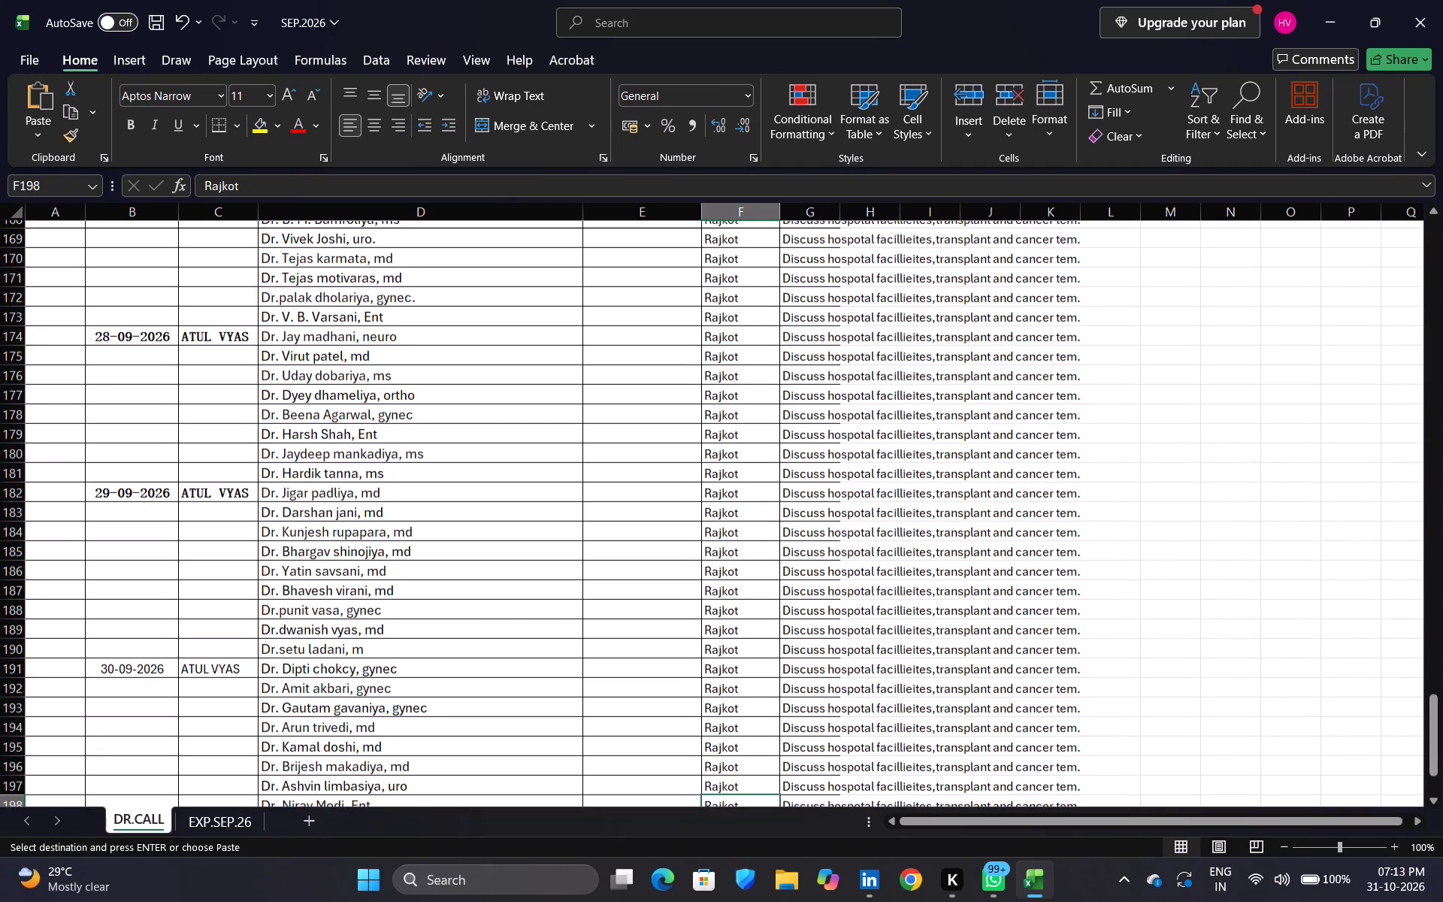
scroll(733, 434, "up", 2)
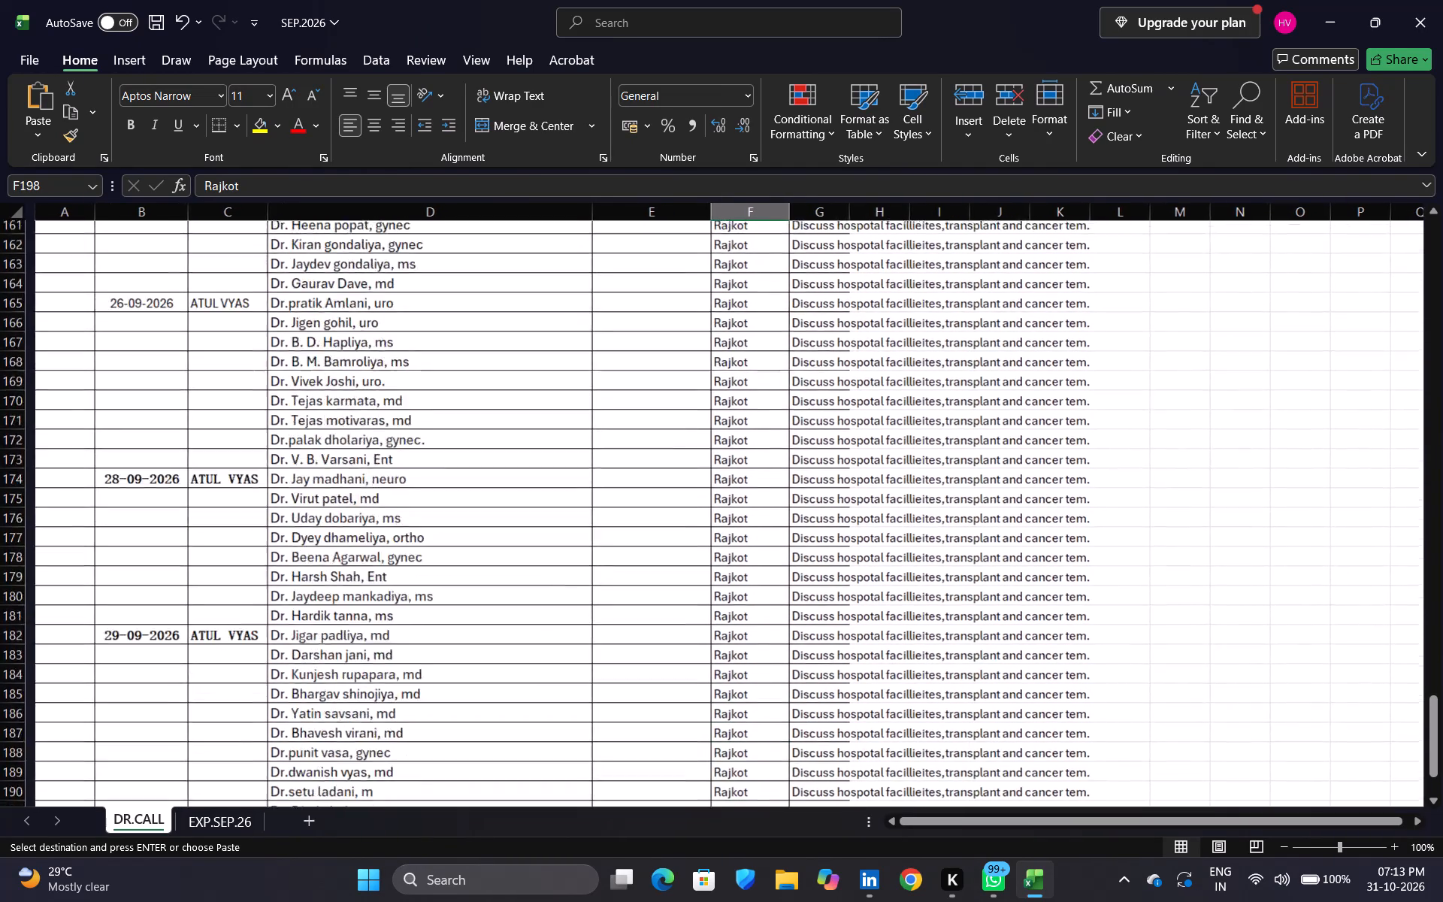
scroll(733, 434, "up", 4)
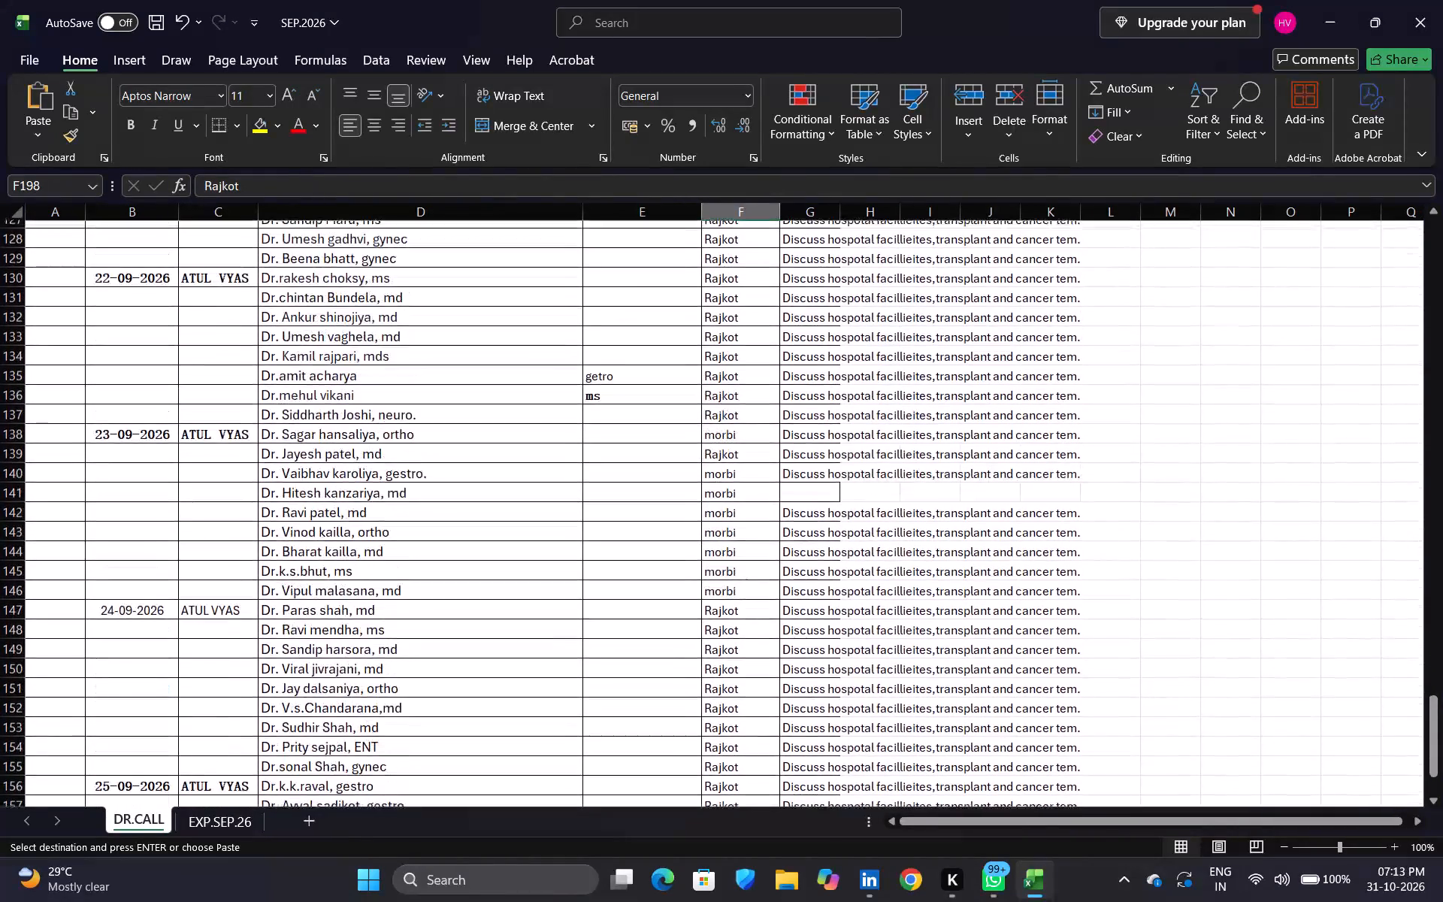
scroll(733, 434, "up", 1)
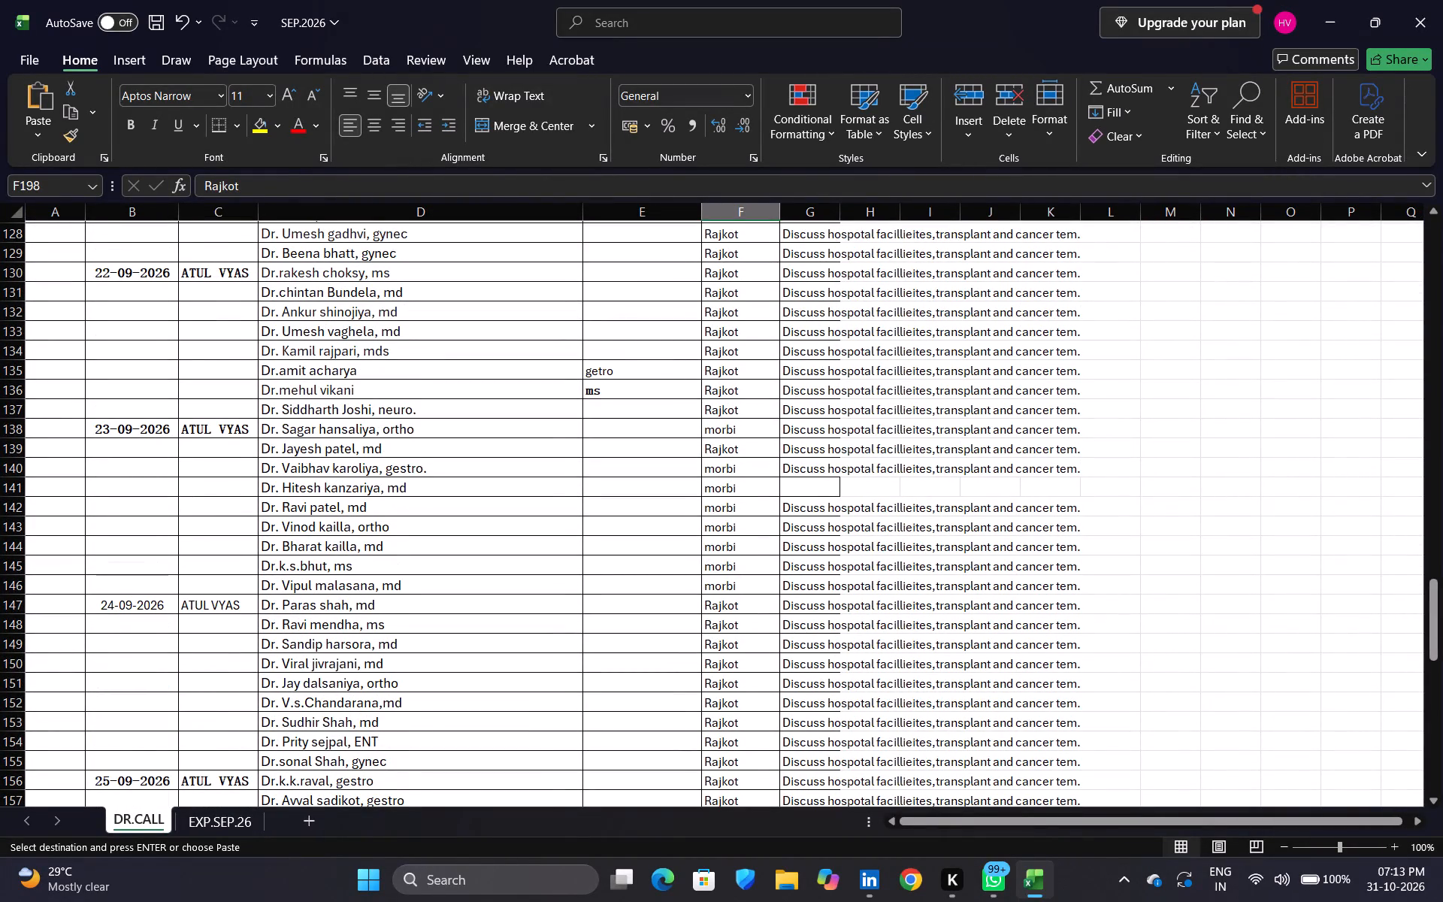
left_click(728, 588)
key("ctrl+v")
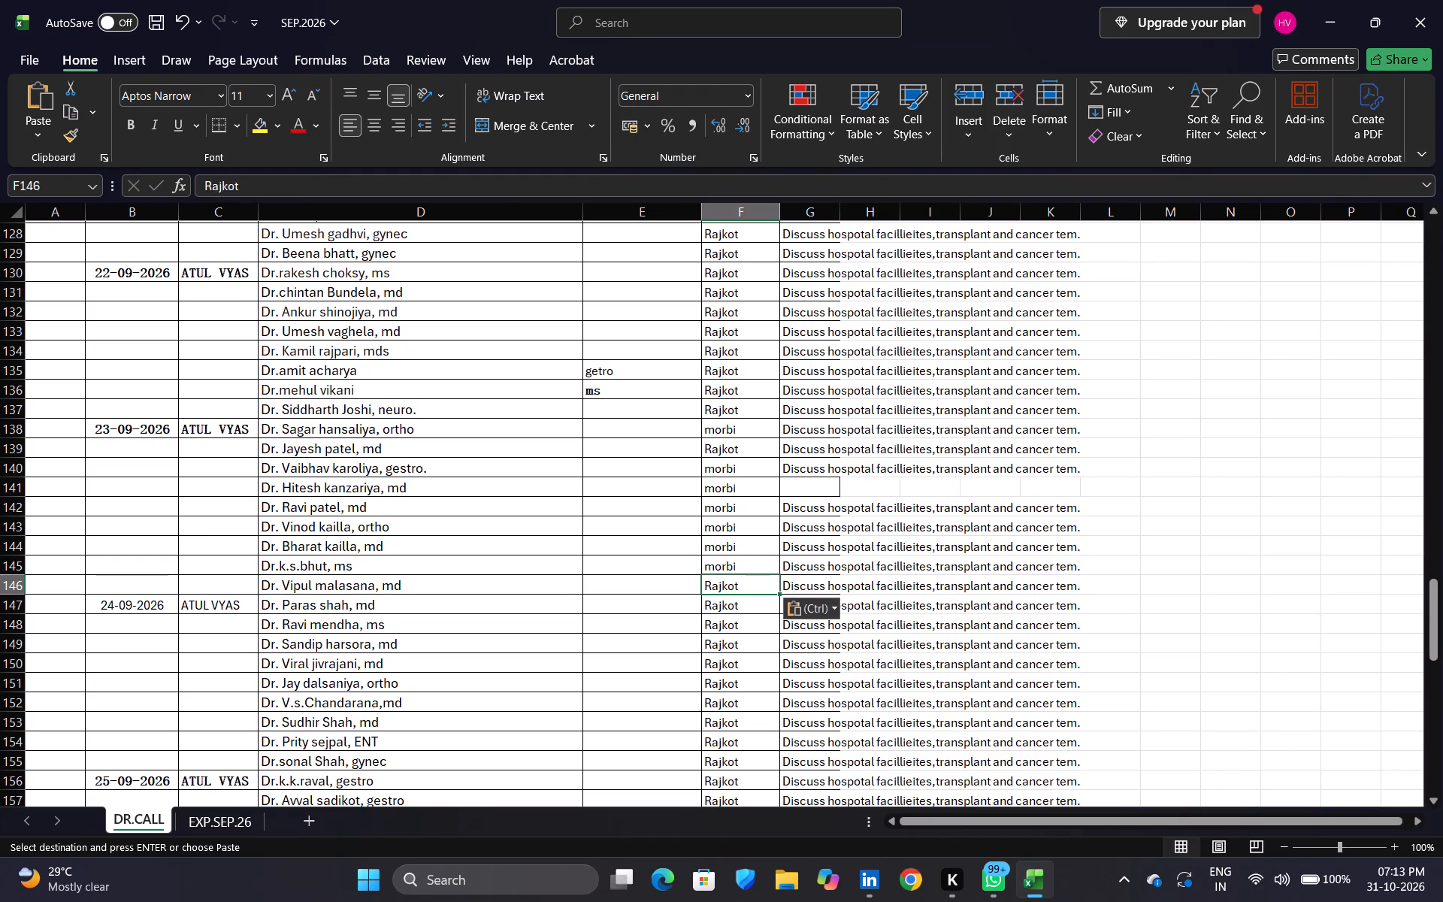
key("Up")
key("ctrl+v")
key("Up")
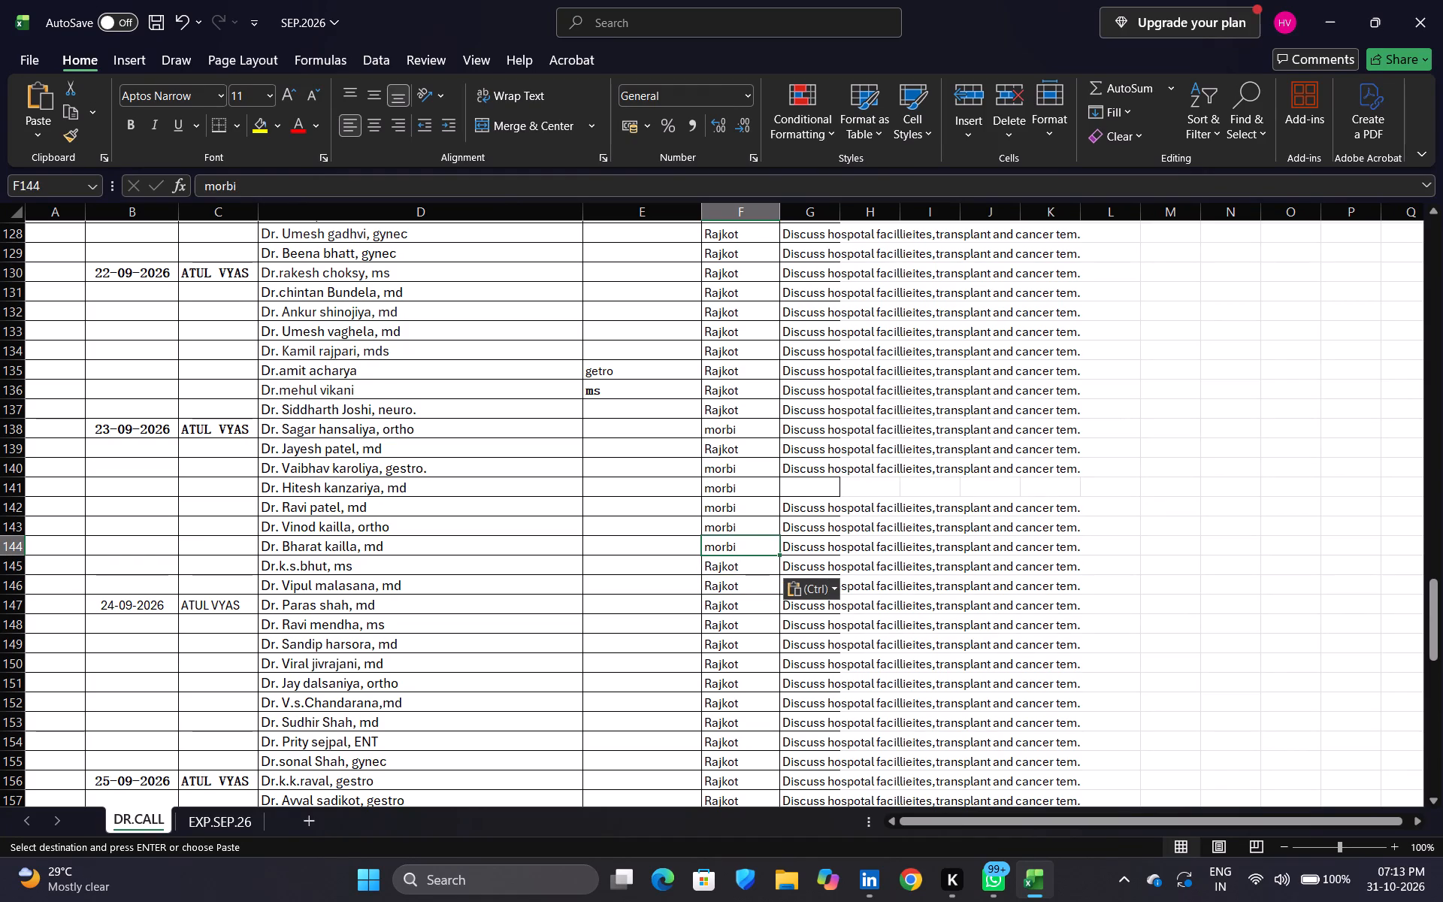
key("ctrl+v")
key("Up")
key("ctrl+v")
key("Up")
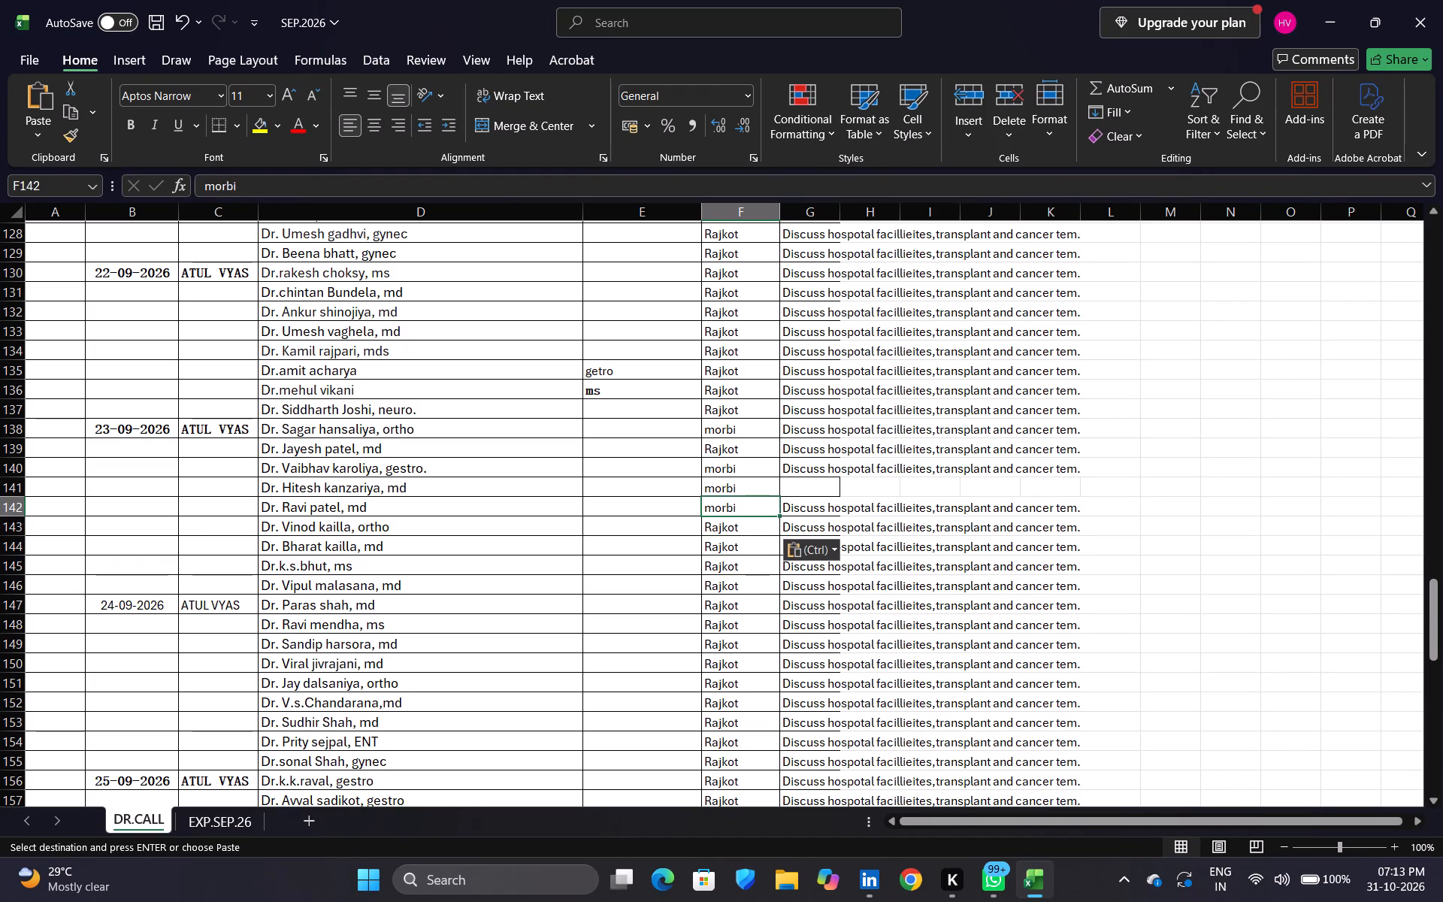
key("ctrl+v")
key("Up")
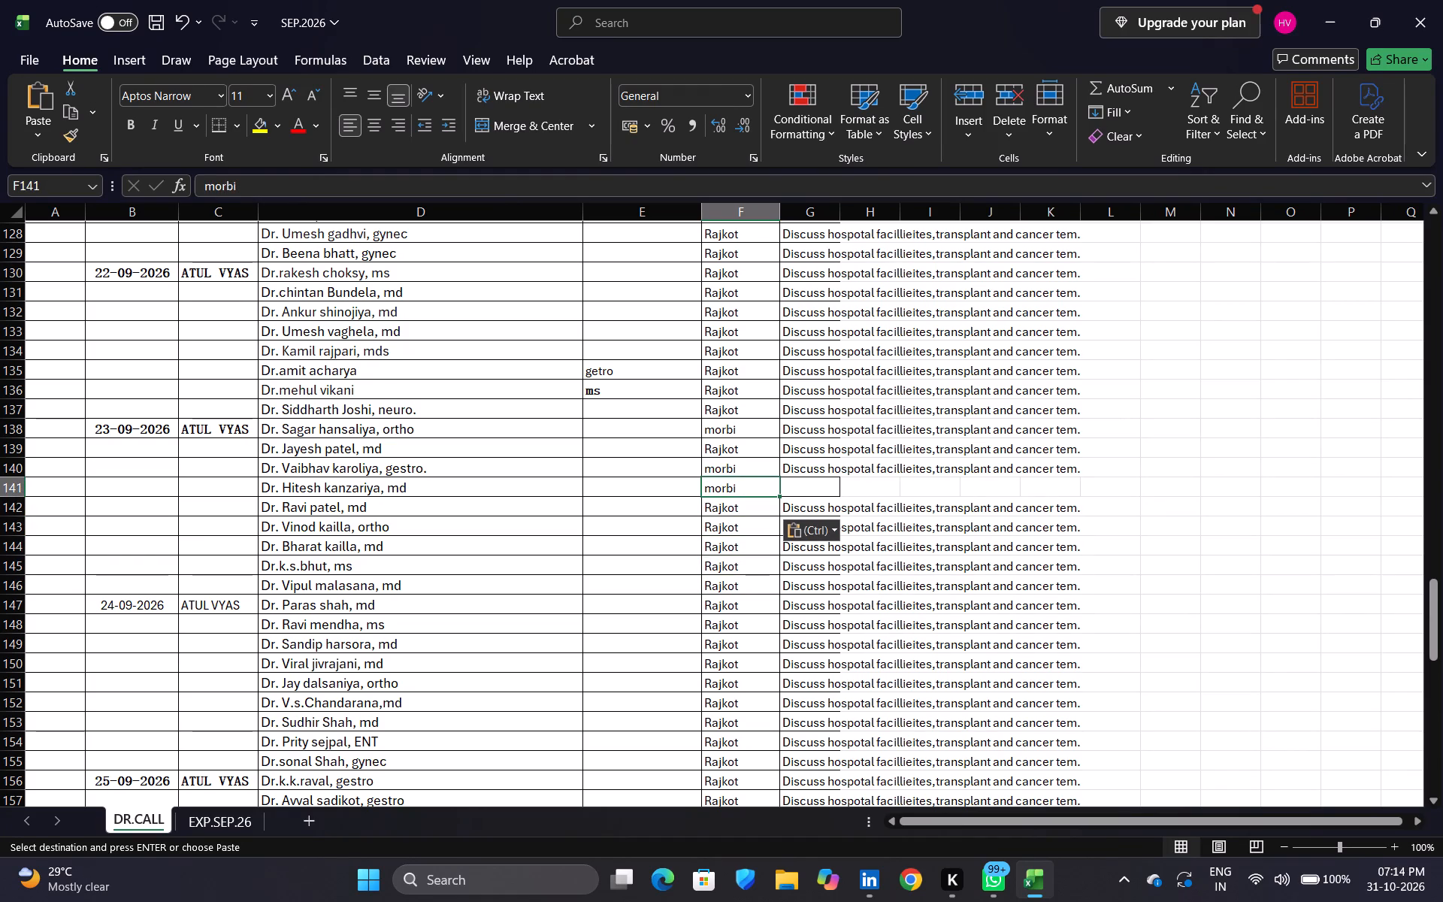
key("ctrl+v")
key("Up")
key("ctrl+v")
key("Up")
key("Up")
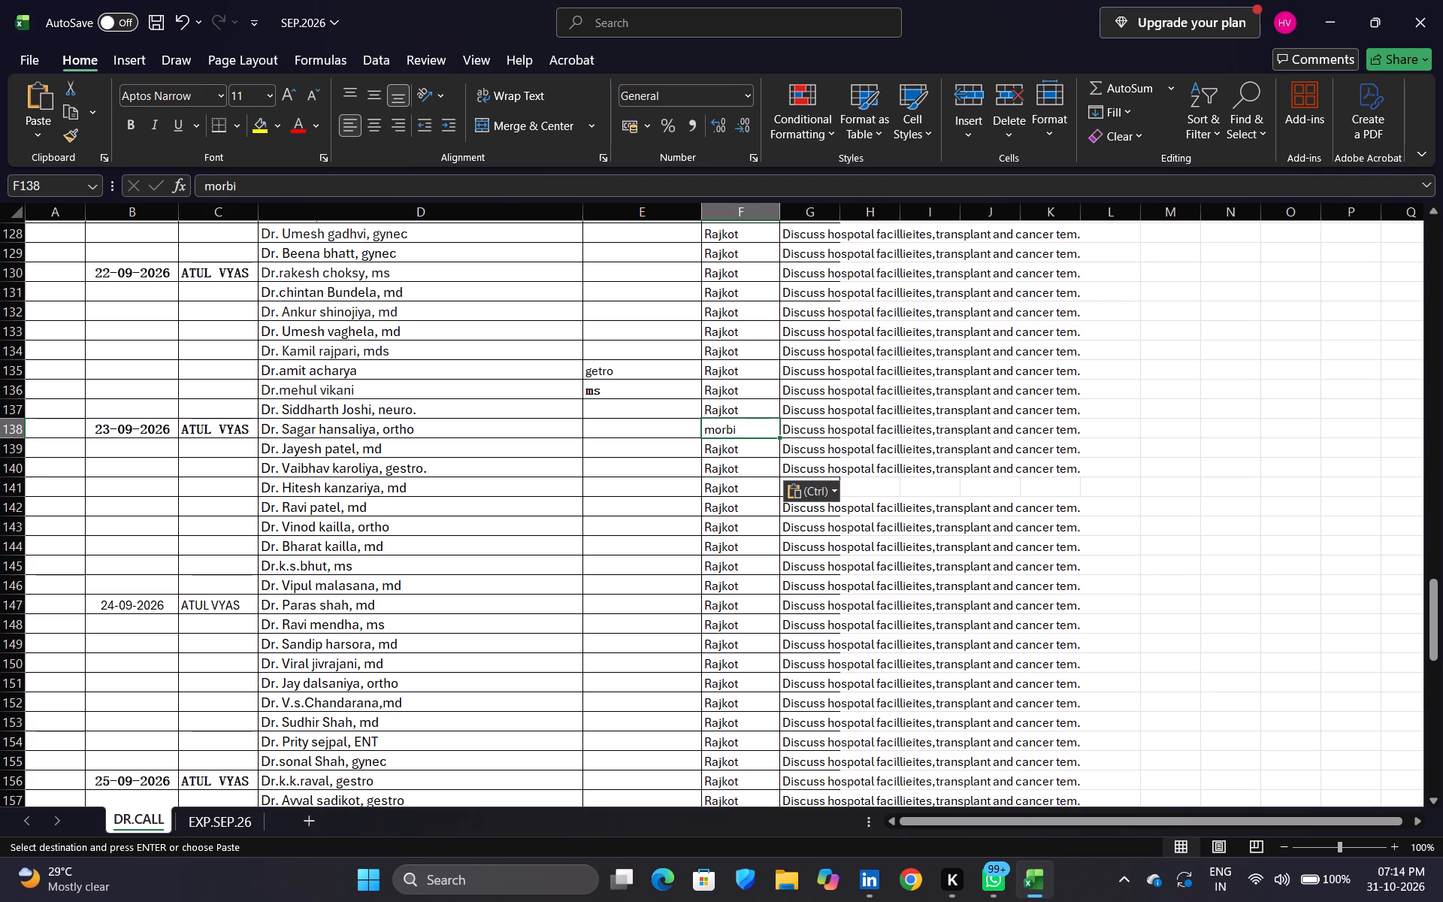
key("ctrl+v")
Replace the GONDAL locations in F91 through F94 of the 16-09-2026 block with the copied Rajkot.
key("Up")
key("Up")
key("Up")
key("Up")
key("Up")
key("Up")
key("Up")
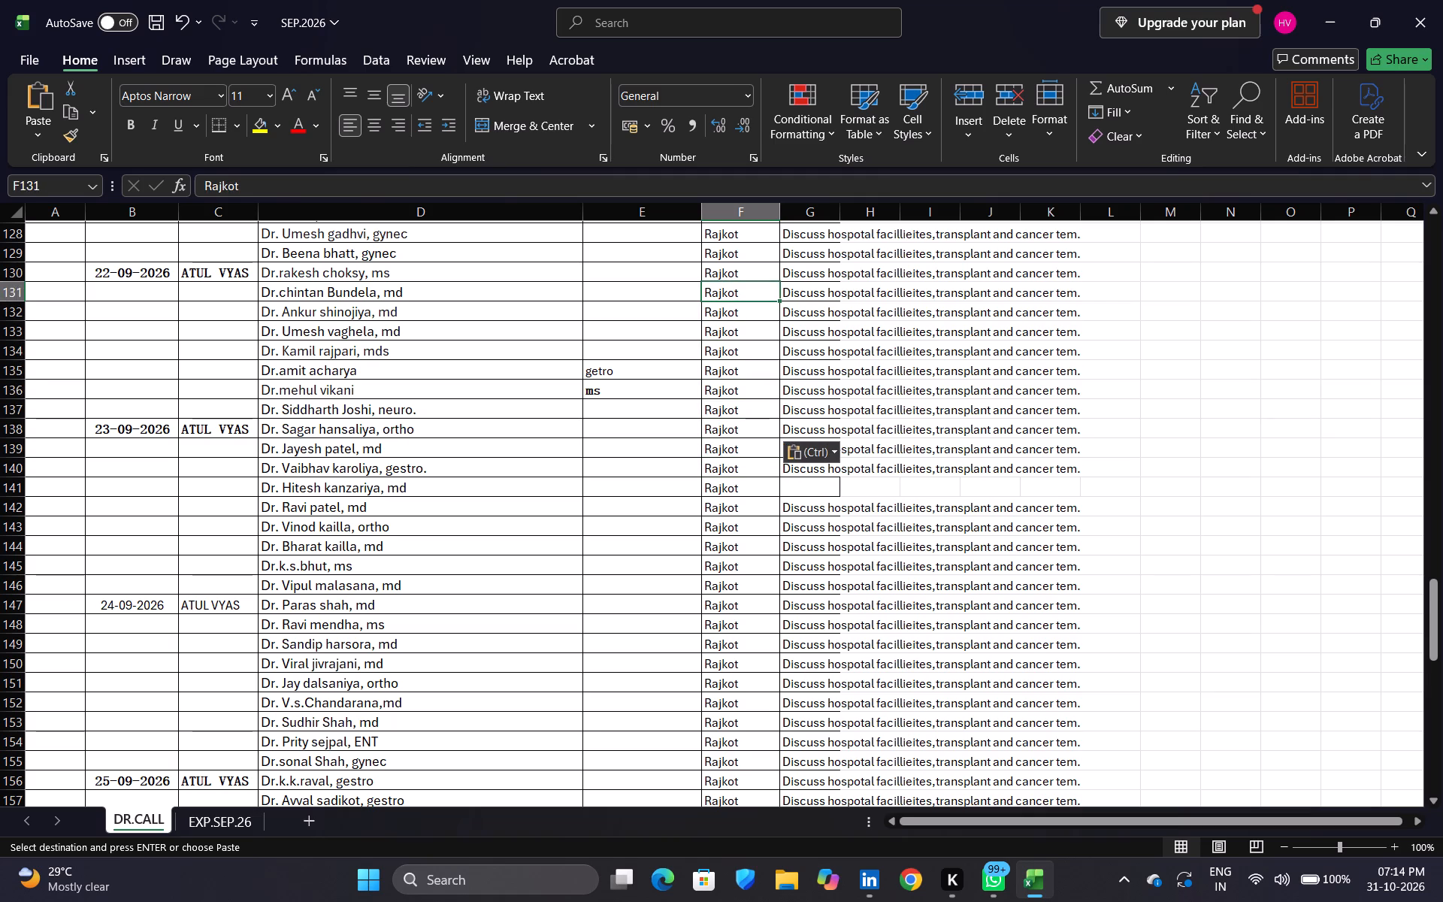
key("Up")
key("Up")
key("Up")
key("Up")
key("Up")
key("Up")
key("Up")
key("Up")
key("Up")
key("Up")
key("Up")
key("Up")
key("Up")
key("Up")
key("Up")
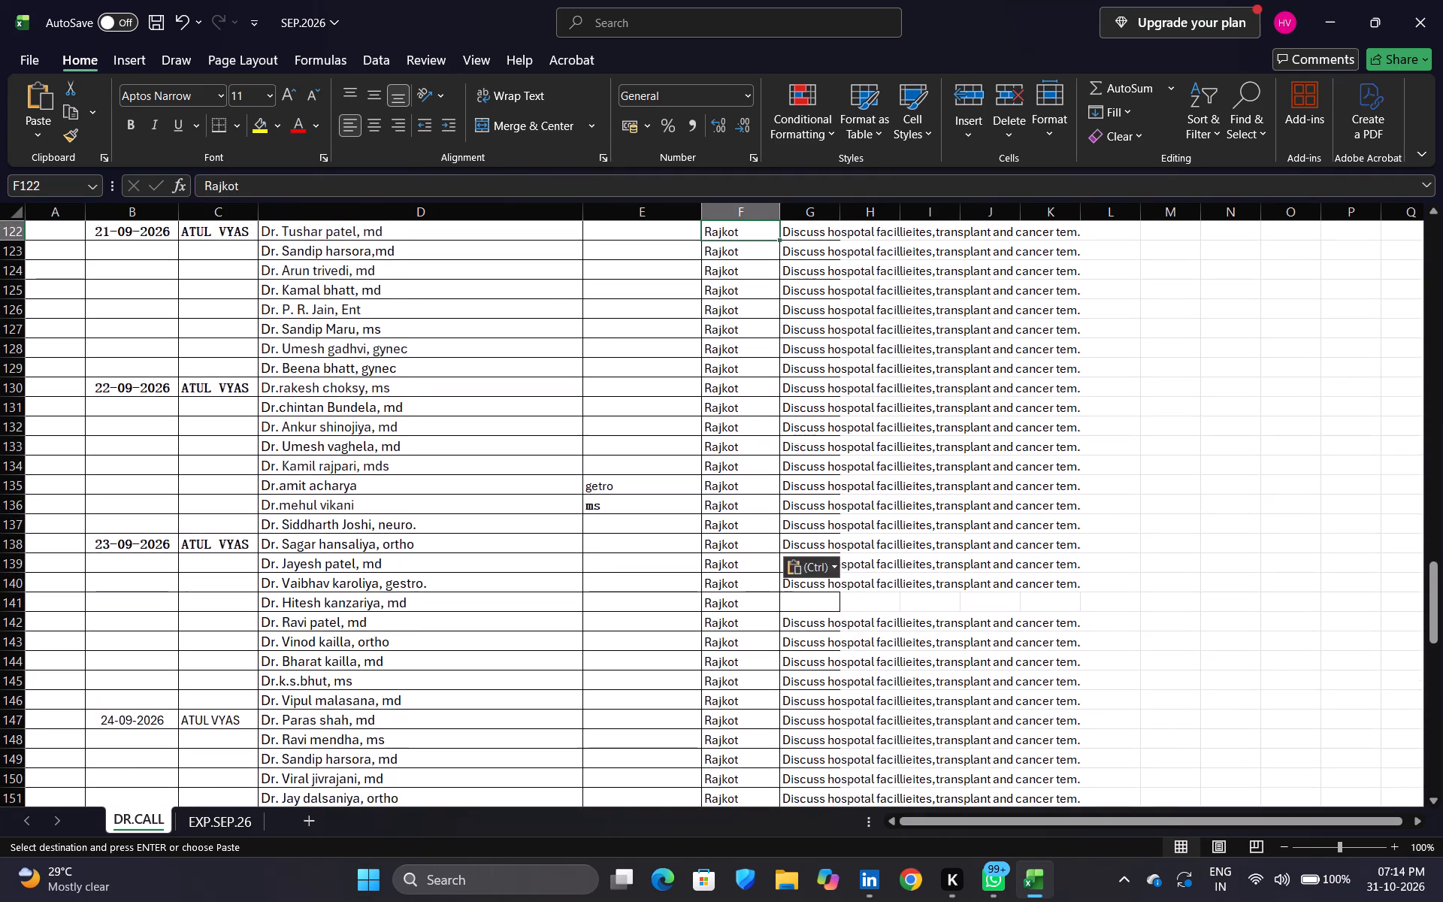
key("Up")
key("Up")
key("Up")
key("Up")
key("Up")
key("Up")
key("Up")
key("Up")
key("Up")
key("Up")
key("Up")
key("Up")
key("Up")
key("Up")
key("Up")
key("Up")
key("Up")
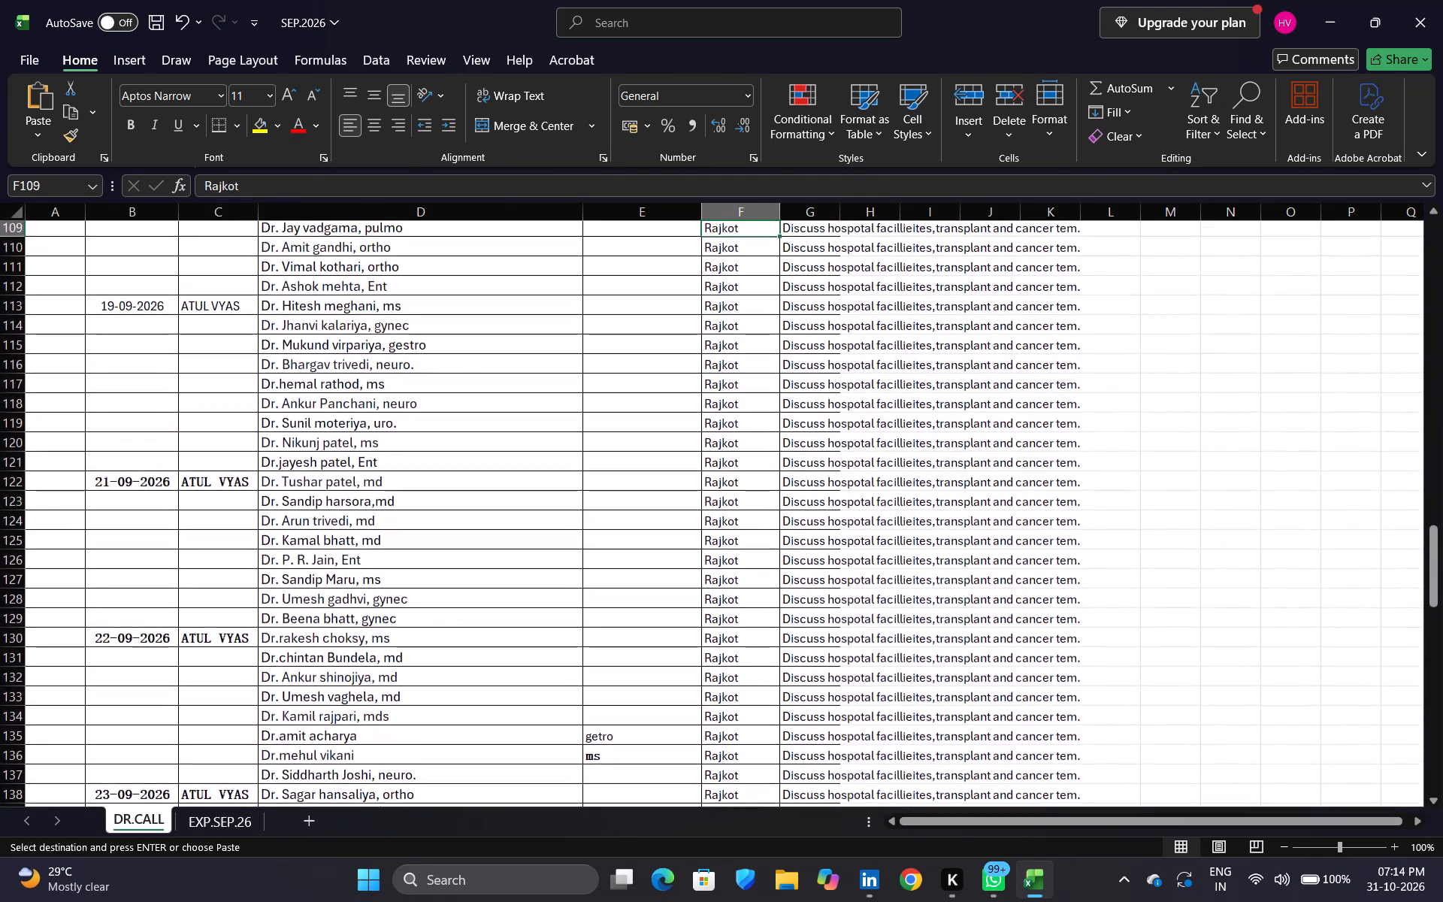
key("Up")
key("Up")
key("Up")
key("Up")
key("Up")
key("Up")
key("Up")
key("Up")
key("Up")
key("Up")
key("Up")
key("Up")
key("Up")
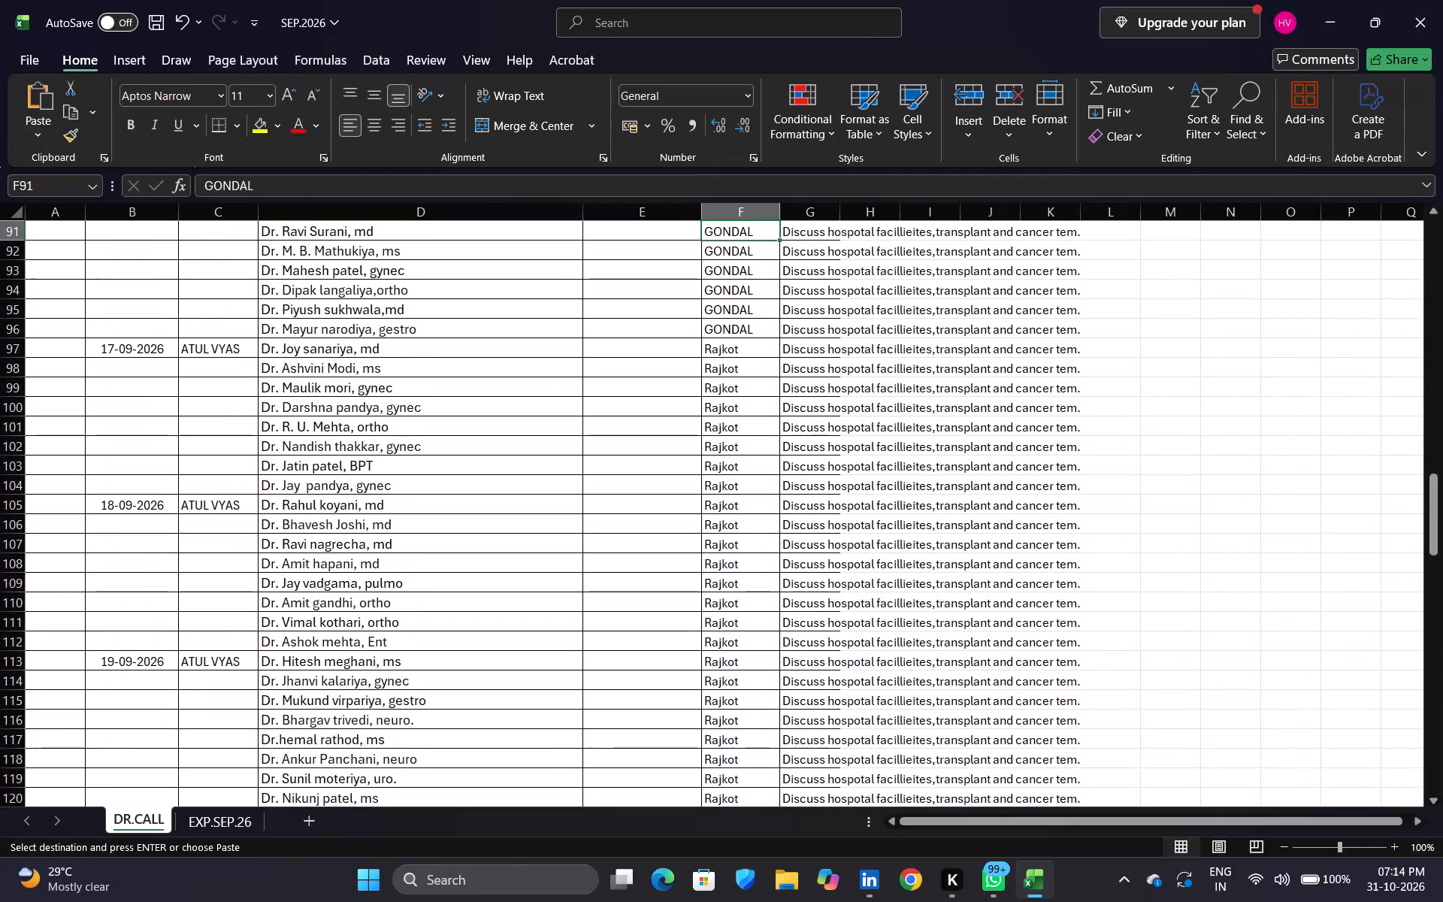
key("Up")
key("Down")
key("Down")
key("ctrl+v")
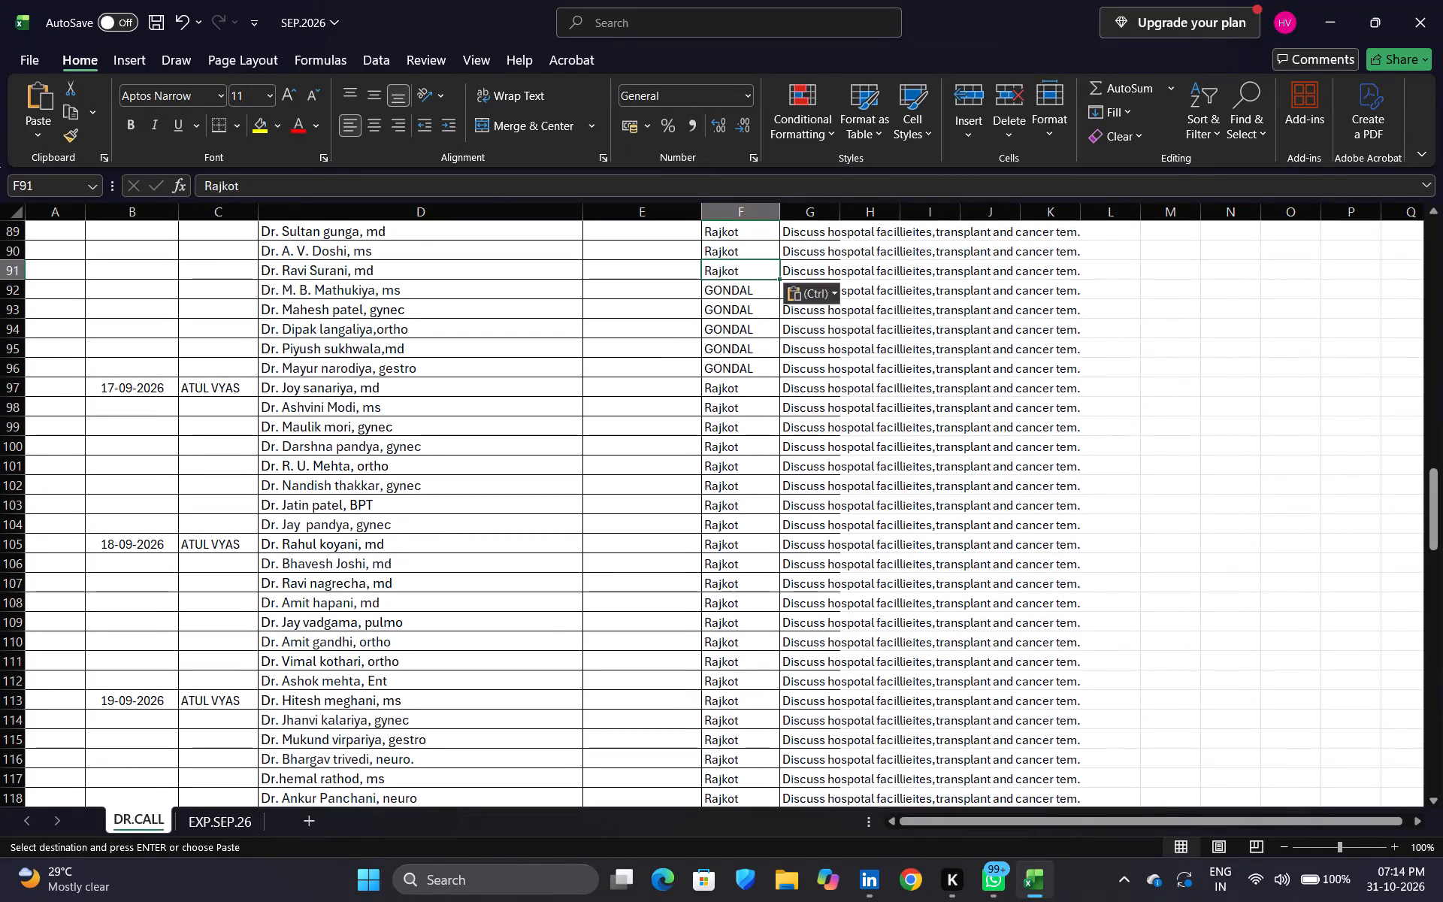
key("Down")
key("ctrl+v")
key("Down")
key("ctrl+v")
key("Down")
key("ctrl+v")
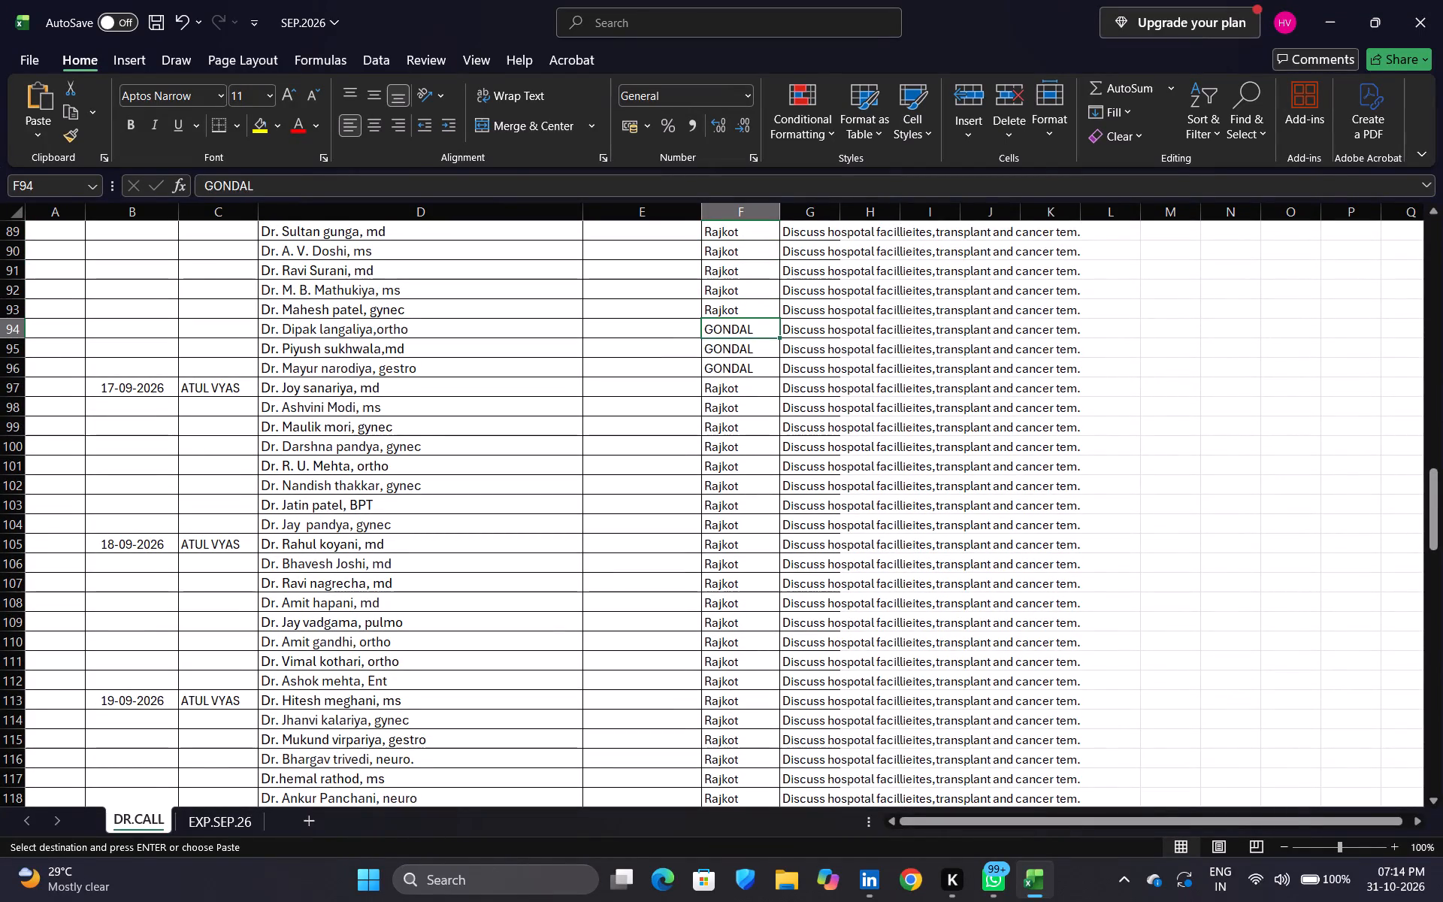
Replace the last two GONDAL locations, F95 and F96, with the copied Rajkot.
key("ctrl+Down")
scroll(728, 588, "up", 1)
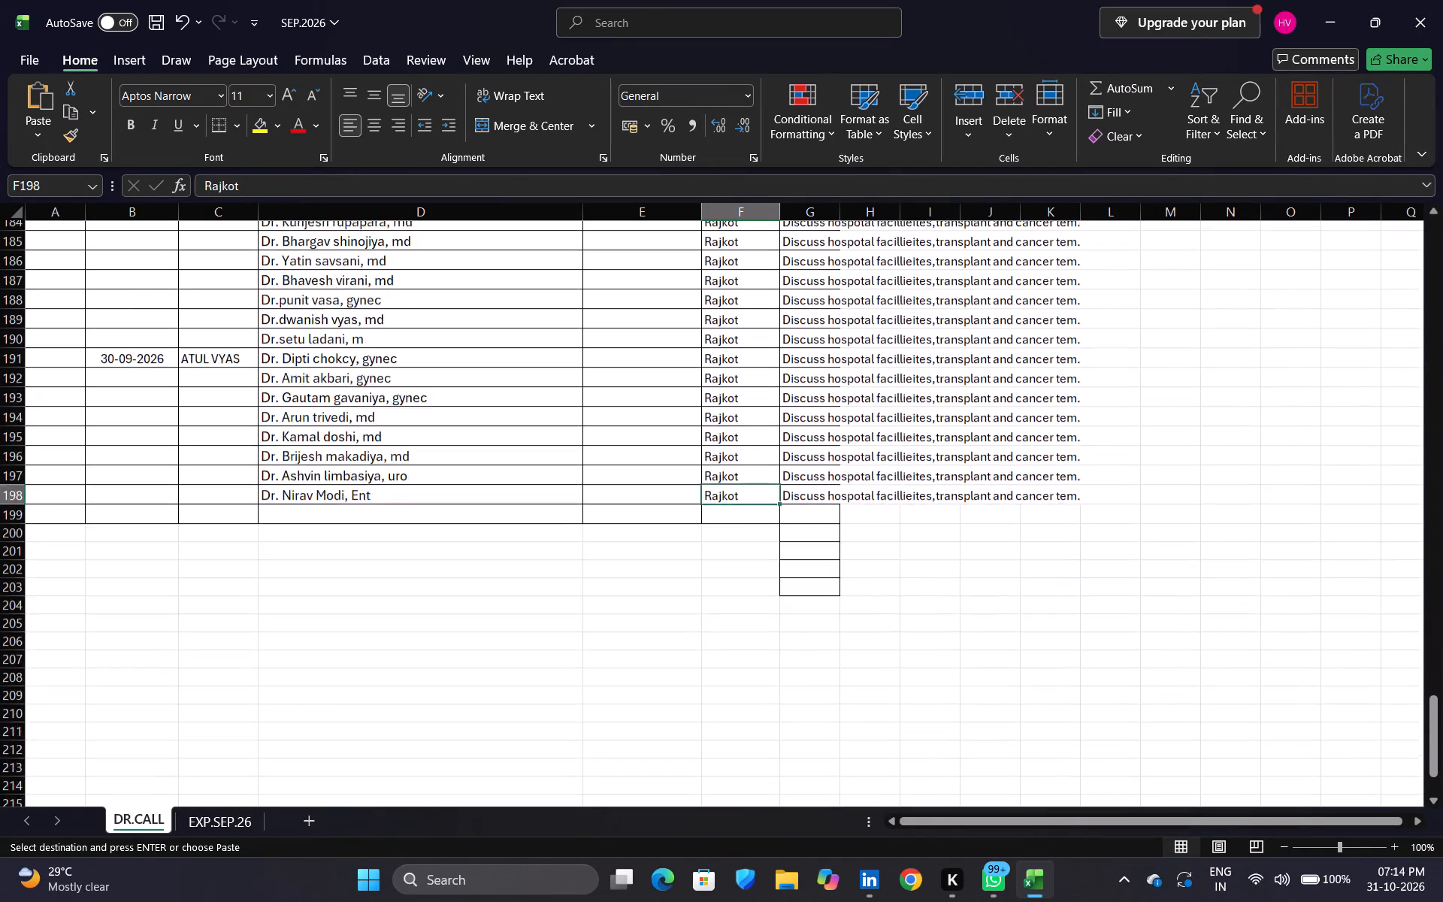
scroll(728, 588, "up", 3)
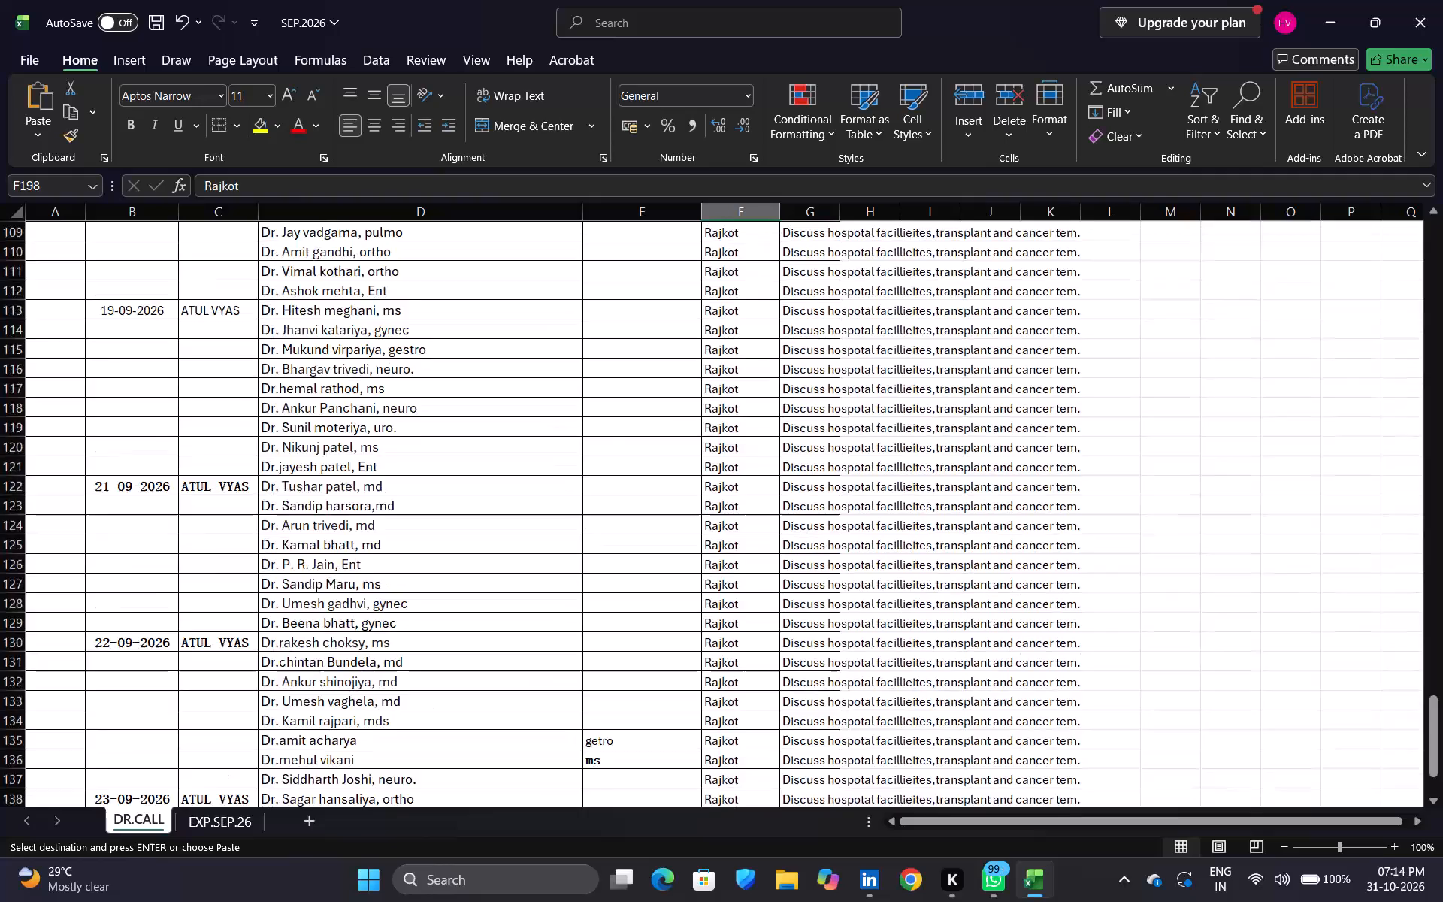
scroll(728, 588, "up", 2)
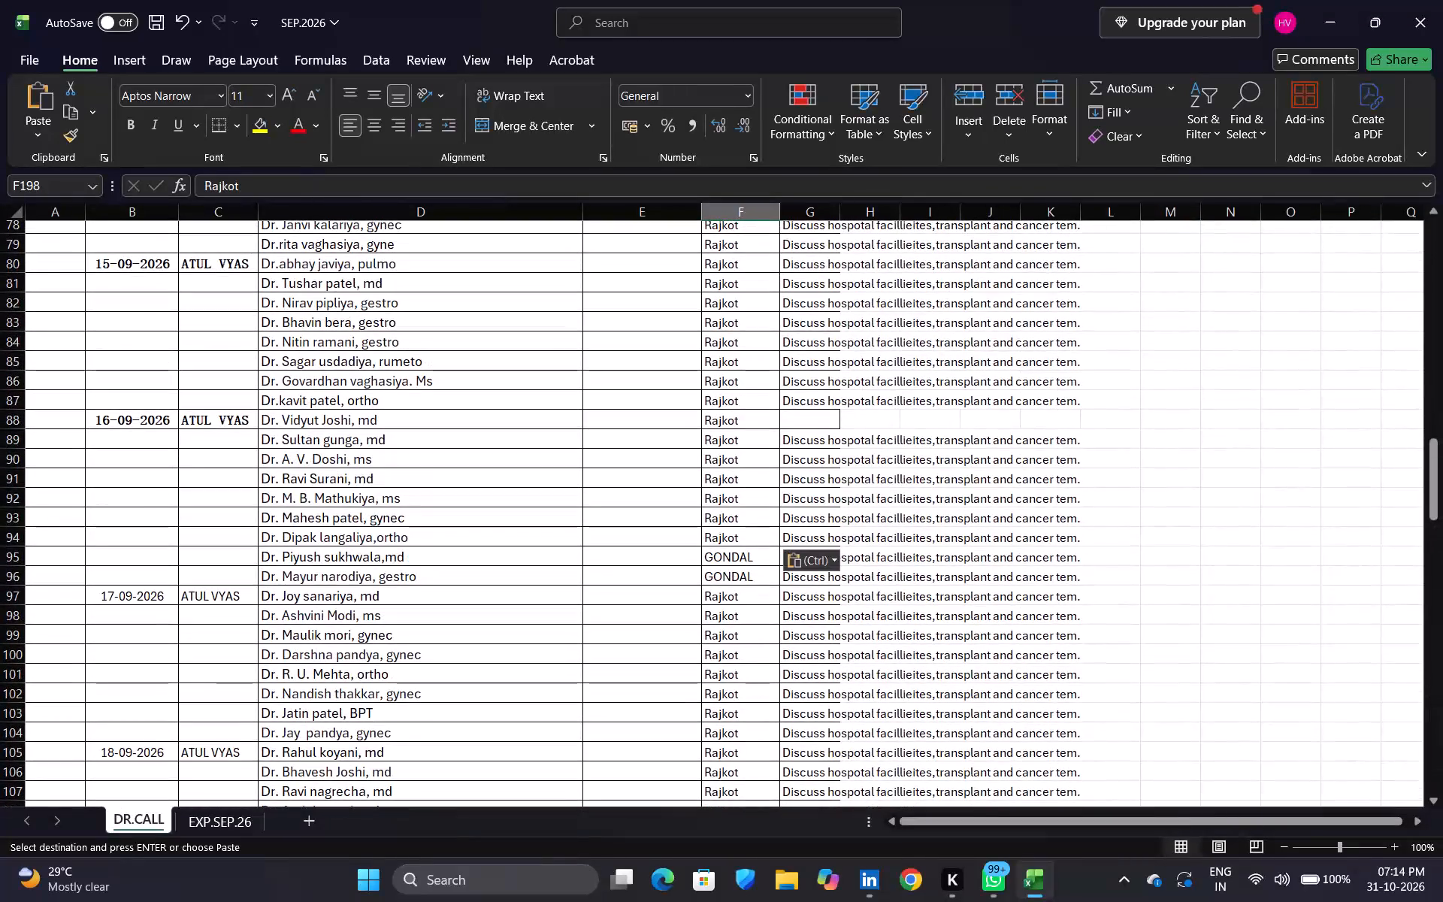
left_click(733, 561)
key("ctrl+v")
key("Down")
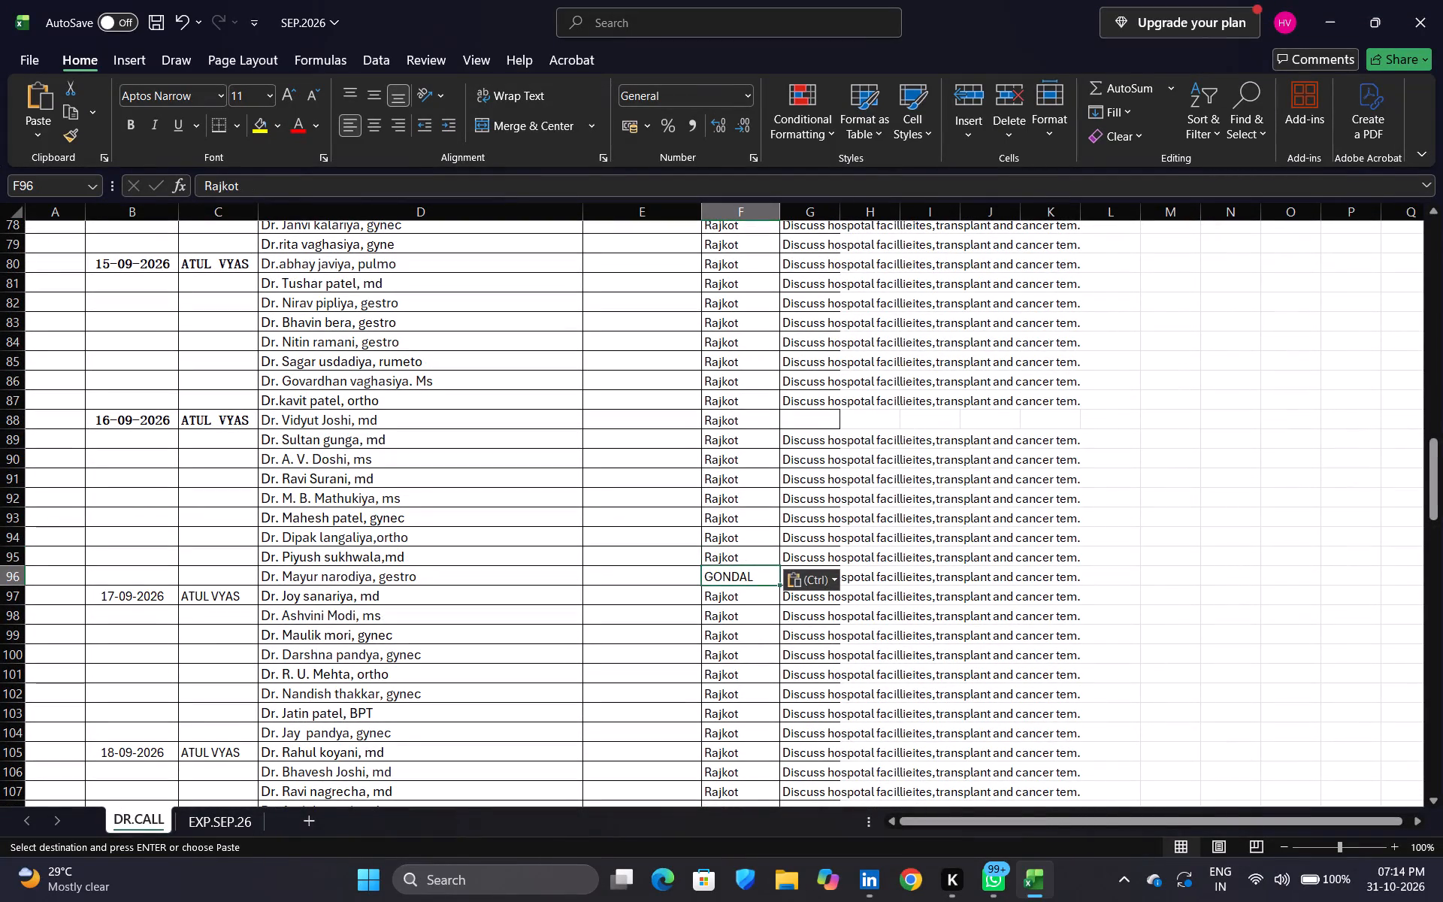
key("ctrl+v")
Copy the hospital facilities, transplant and cancer discussion remark from G140:K140 into the empty row below, starting at G141.
scroll(733, 561, "down", 8)
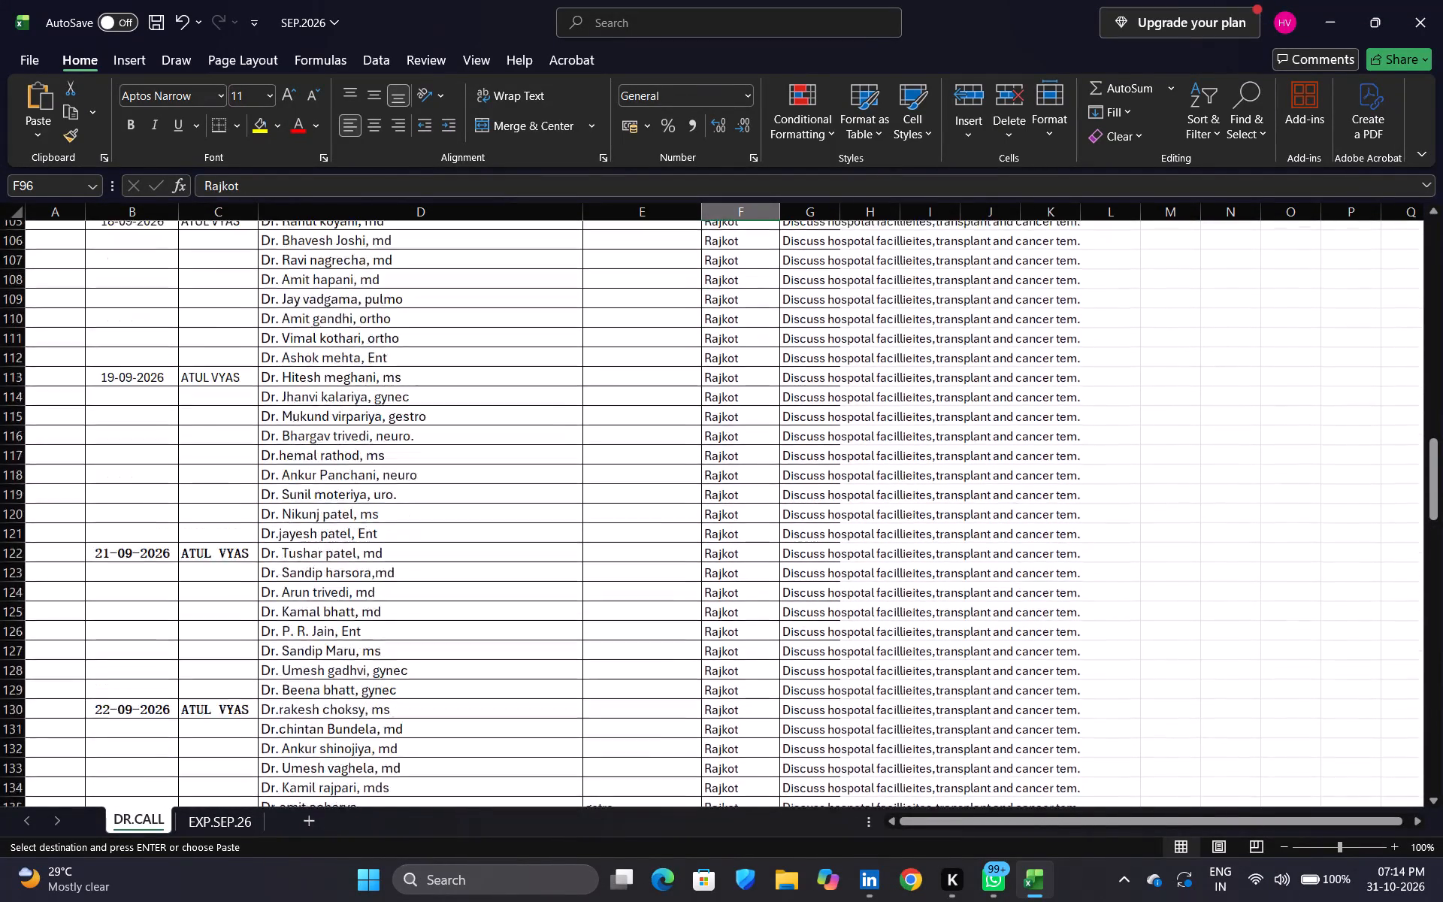
scroll(733, 561, "down", 3)
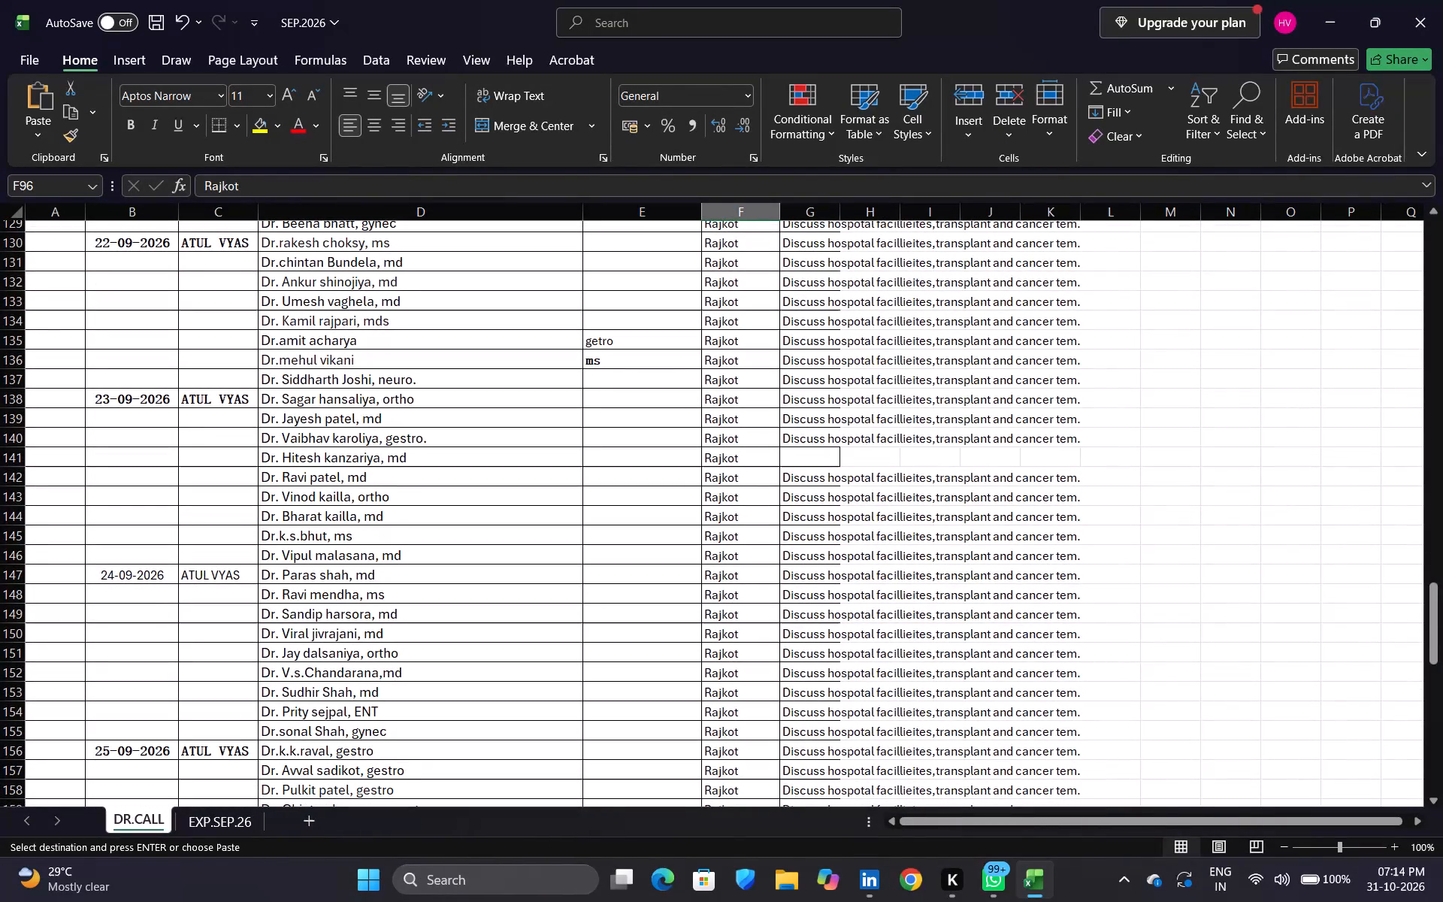
left_click(888, 433)
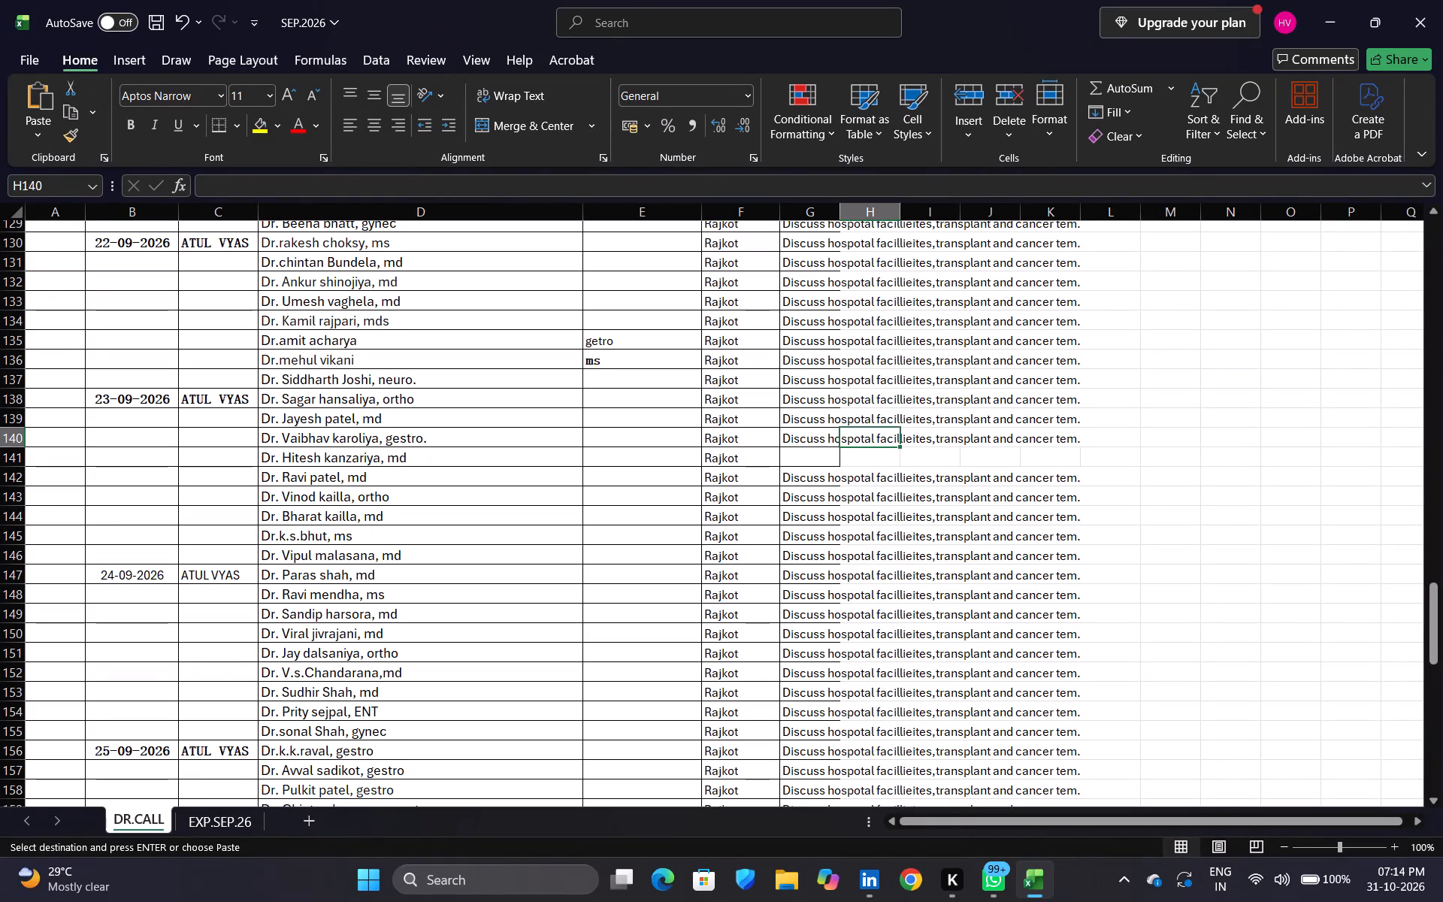
left_click(812, 441)
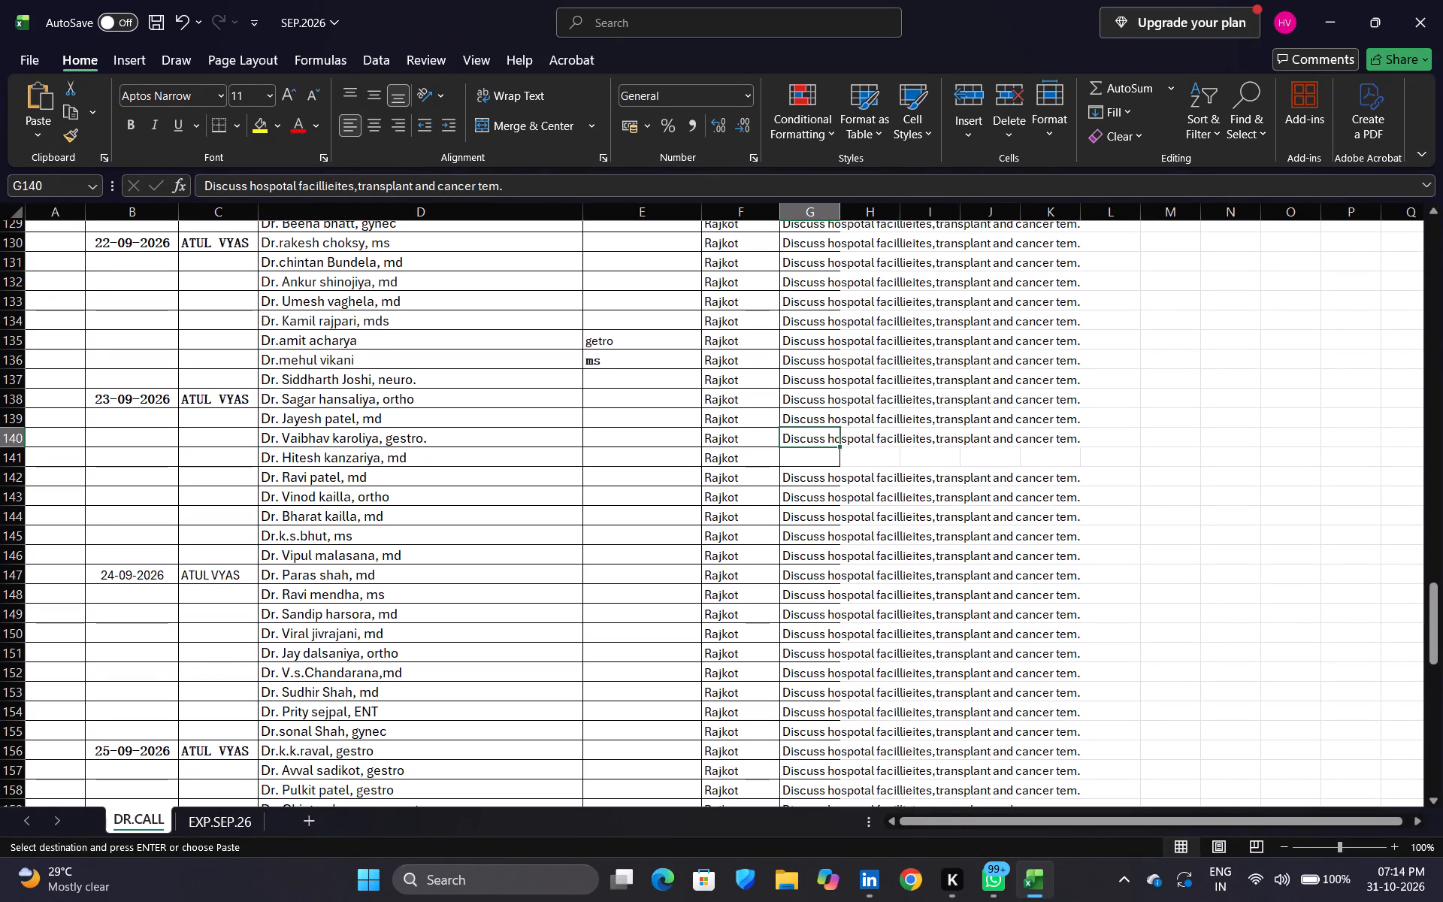
key("shift+Right")
key("shift+Right")
key("shift+Right")
key("shift+Right")
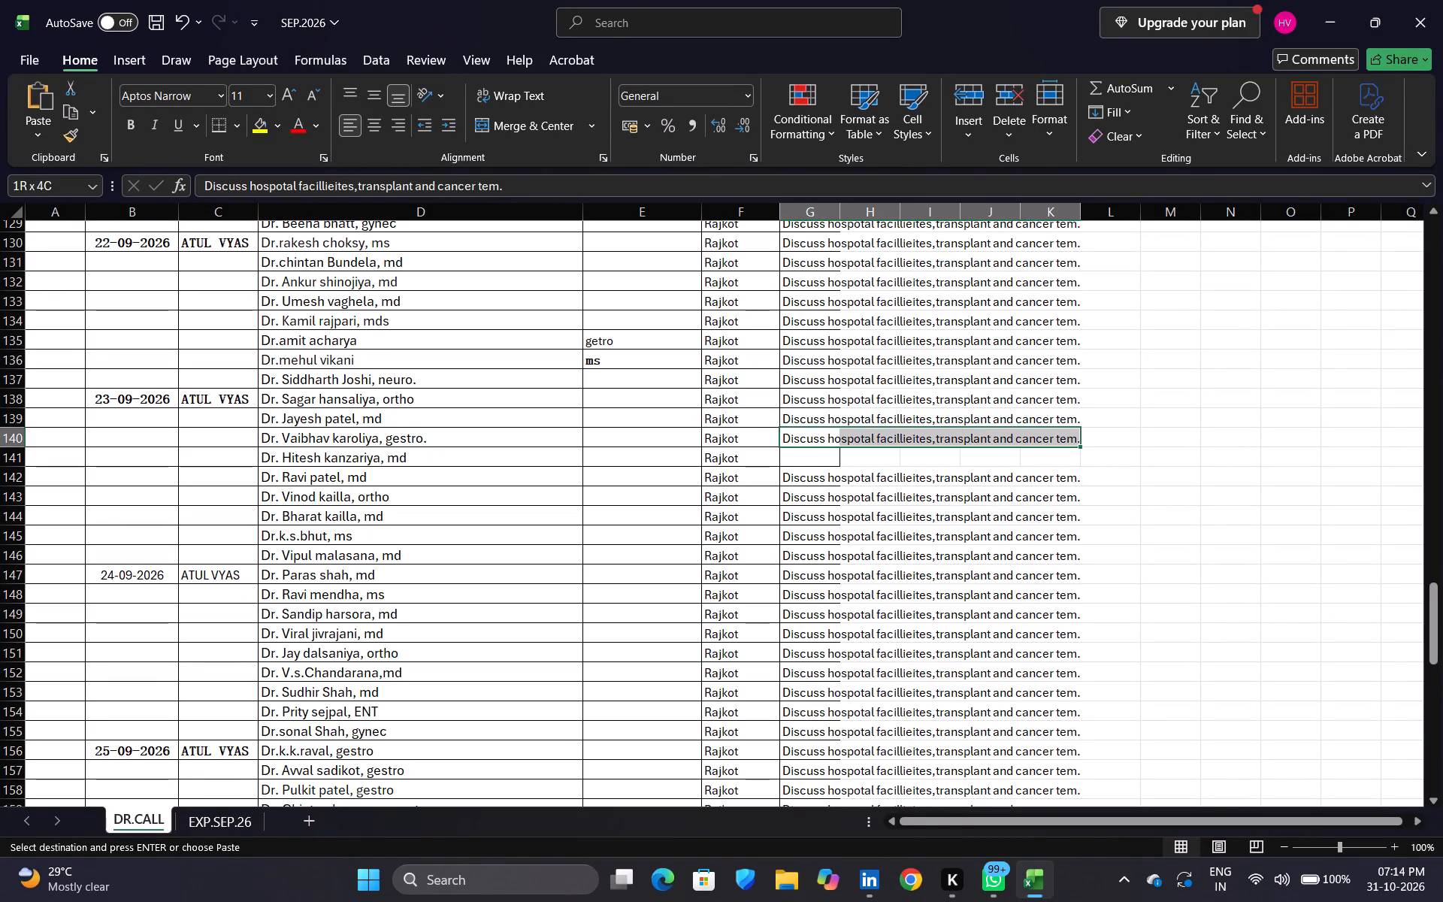
key("shift+Right")
key("shift+Left")
key("ctrl+c")
key("Down")
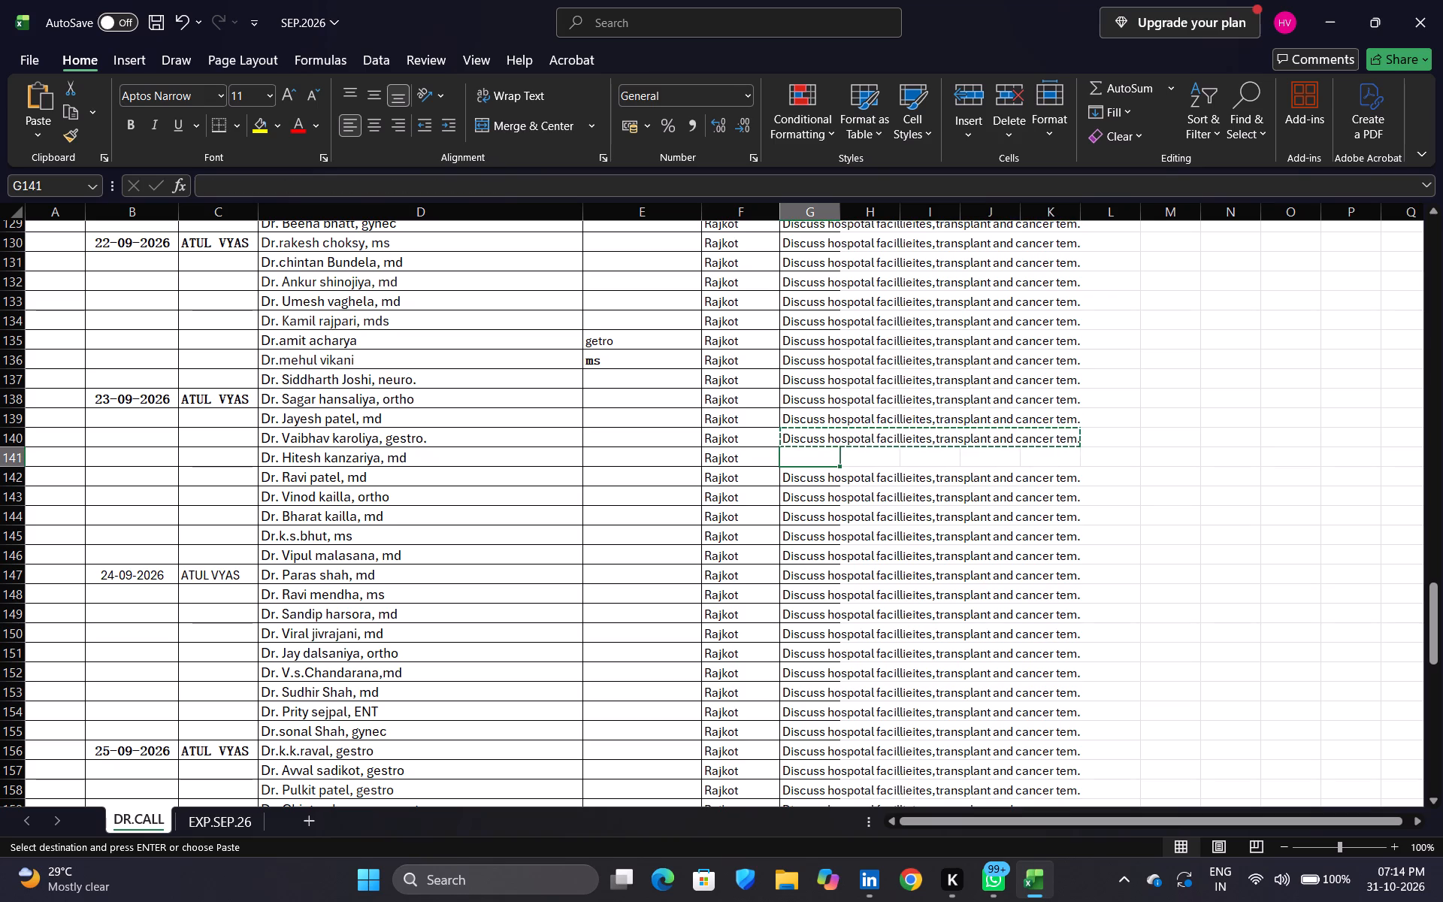
key("ctrl+v")
Fill the empty remark cell G88 at the start of the 16-09-2026 block with the copied discussion remark.
scroll(812, 441, "down", 4)
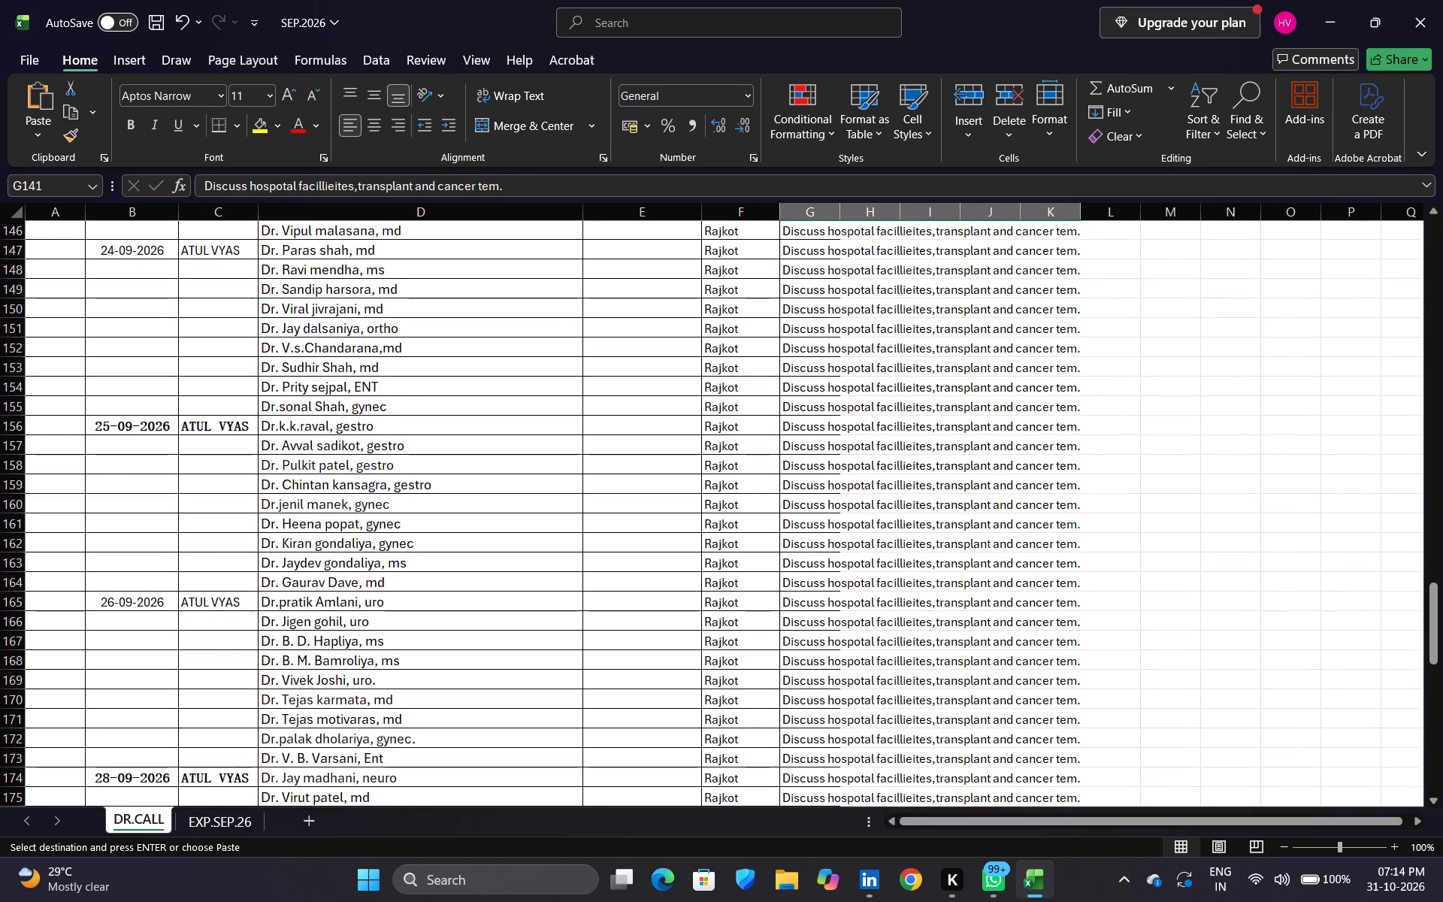
scroll(812, 441, "down", 2)
scroll(812, 441, "up", 14)
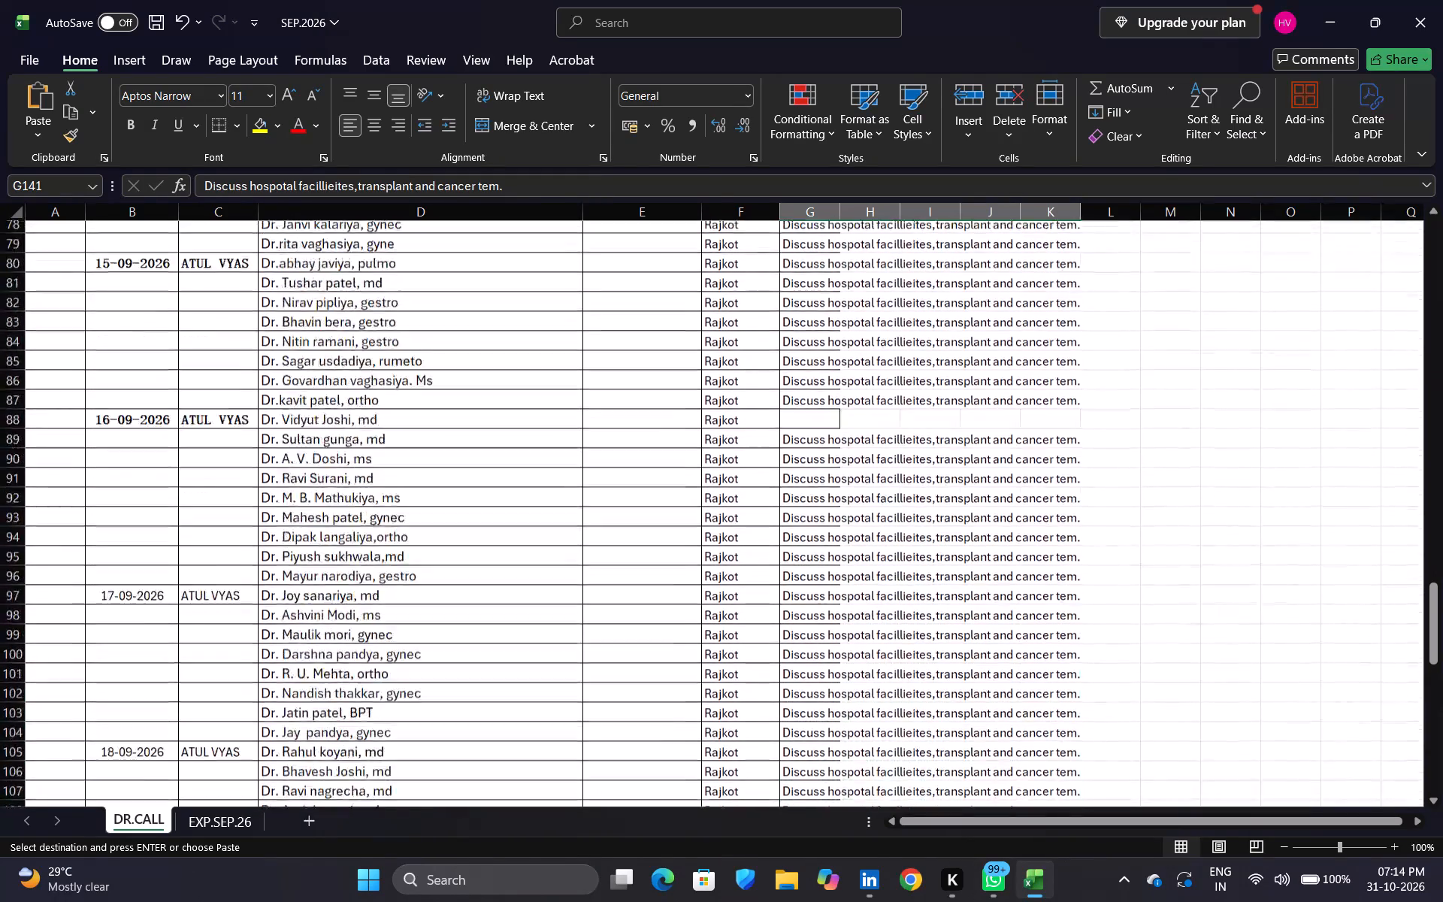
scroll(812, 441, "down", 3)
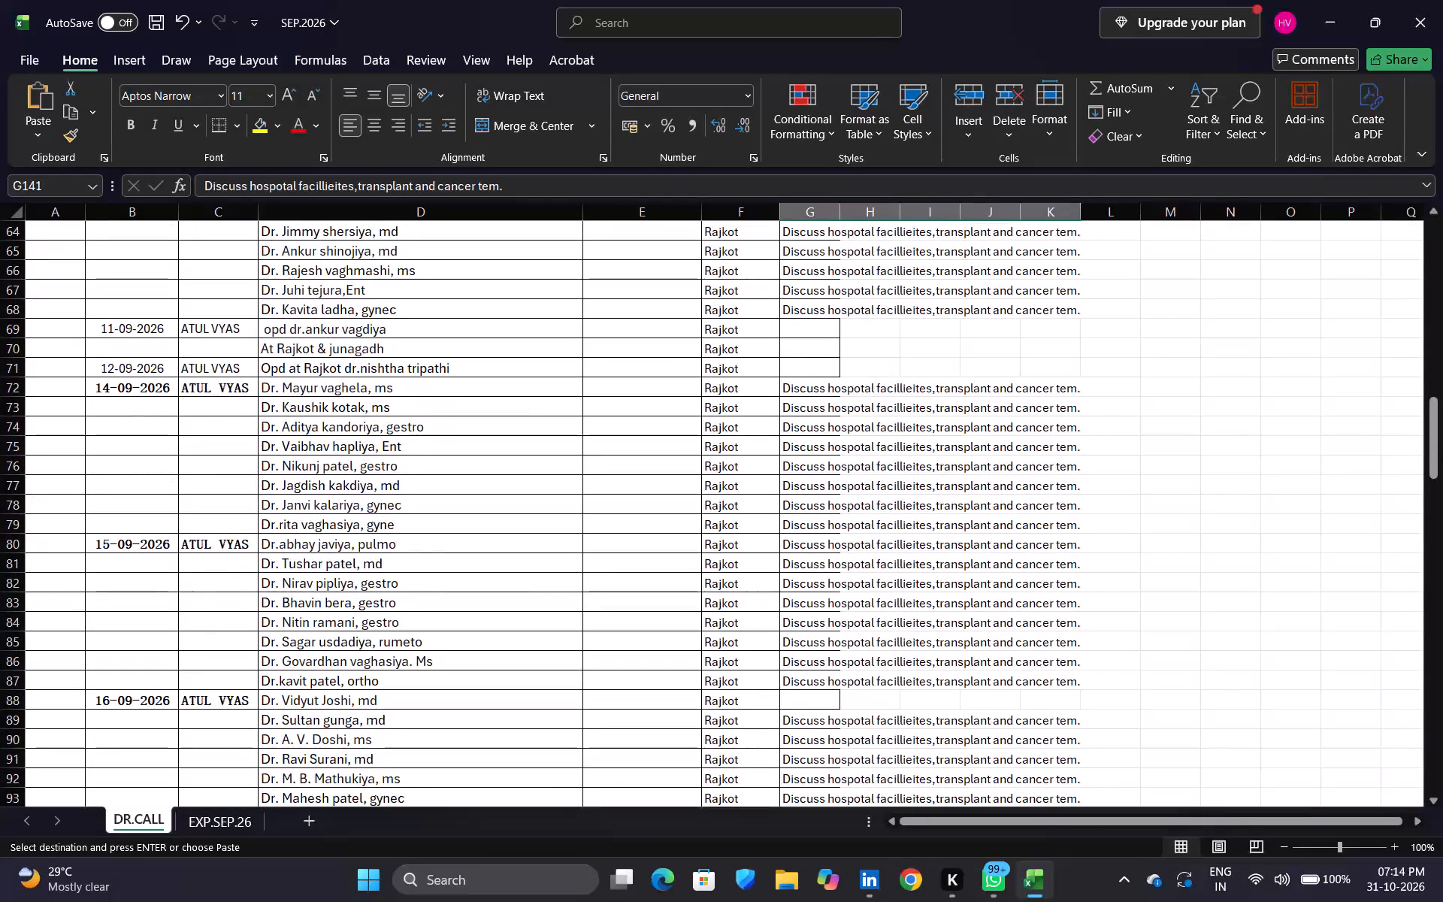
left_click(815, 698)
key("ctrl+v")
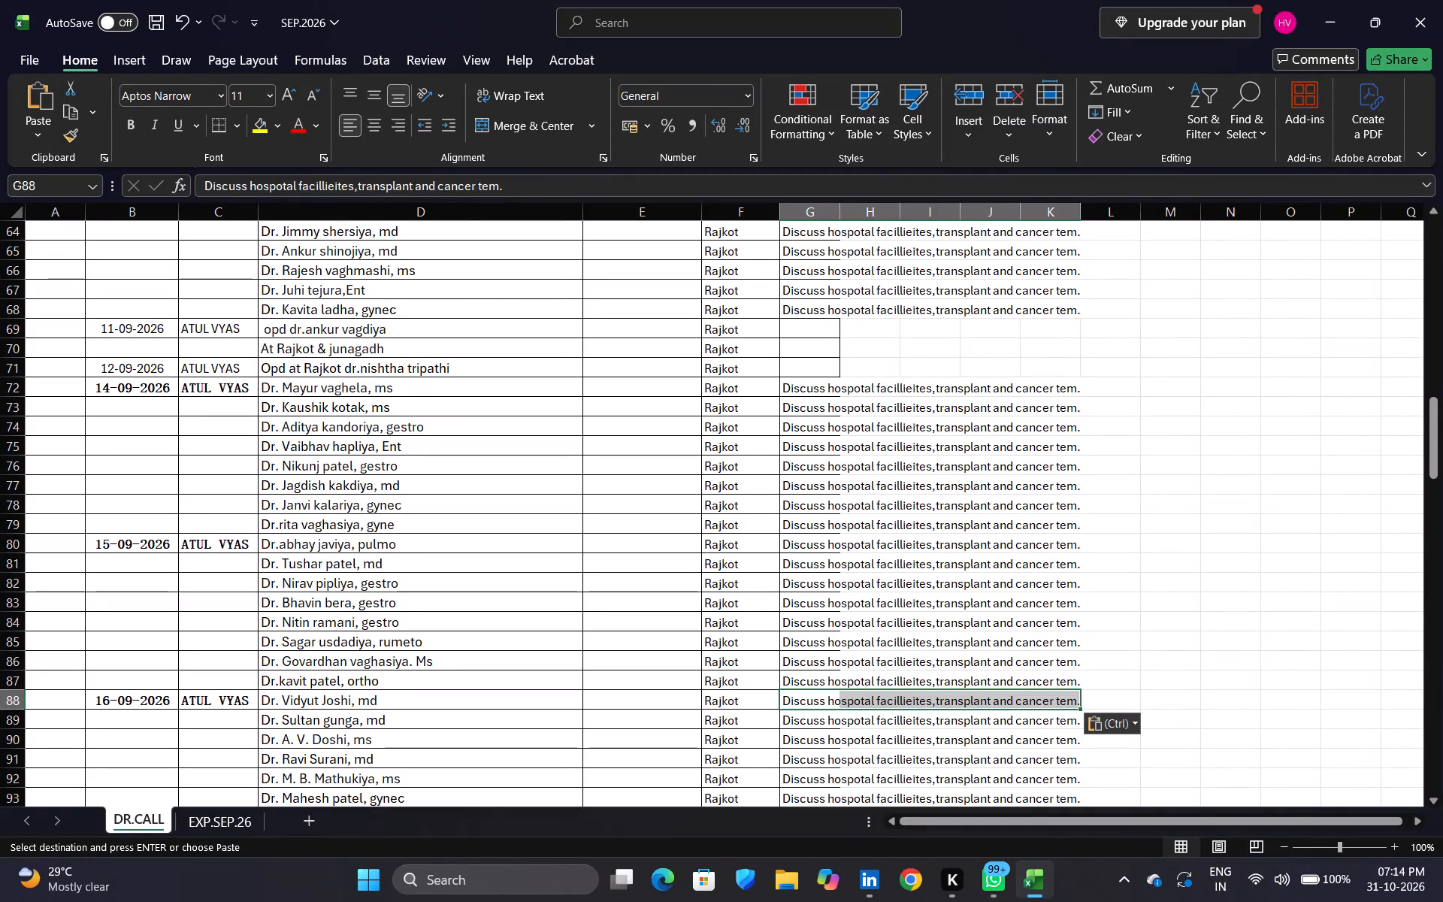
Fill the empty remark cells G69, G70 and G71 of the 11-09-2026 and 12-09-2026 entries with the copied discussion remark.
left_click(806, 327)
key("ctrl+v")
left_click(806, 351)
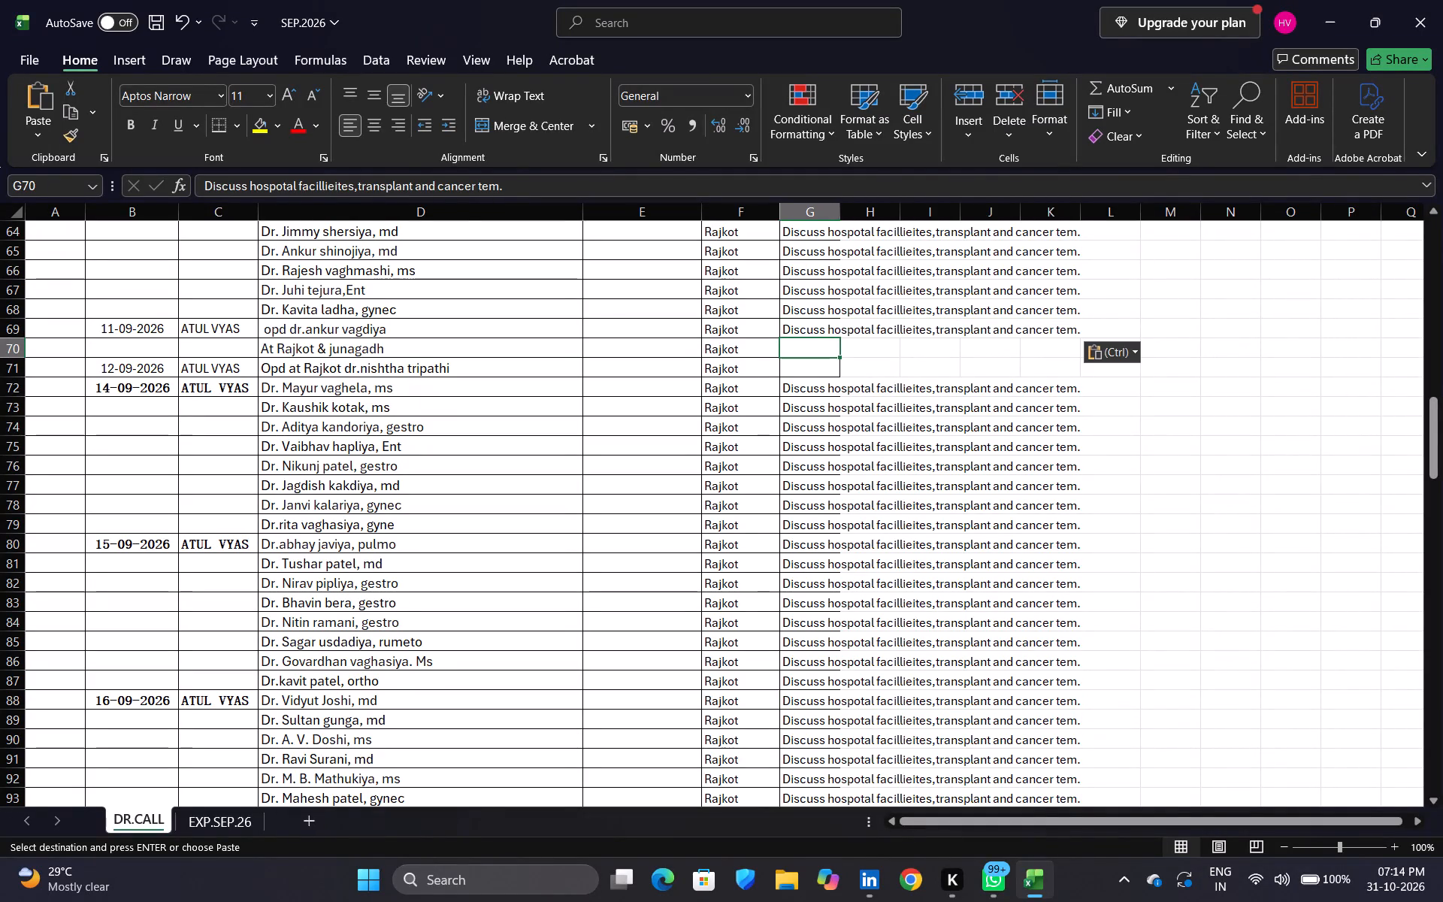
key("ctrl+v")
left_click(812, 377)
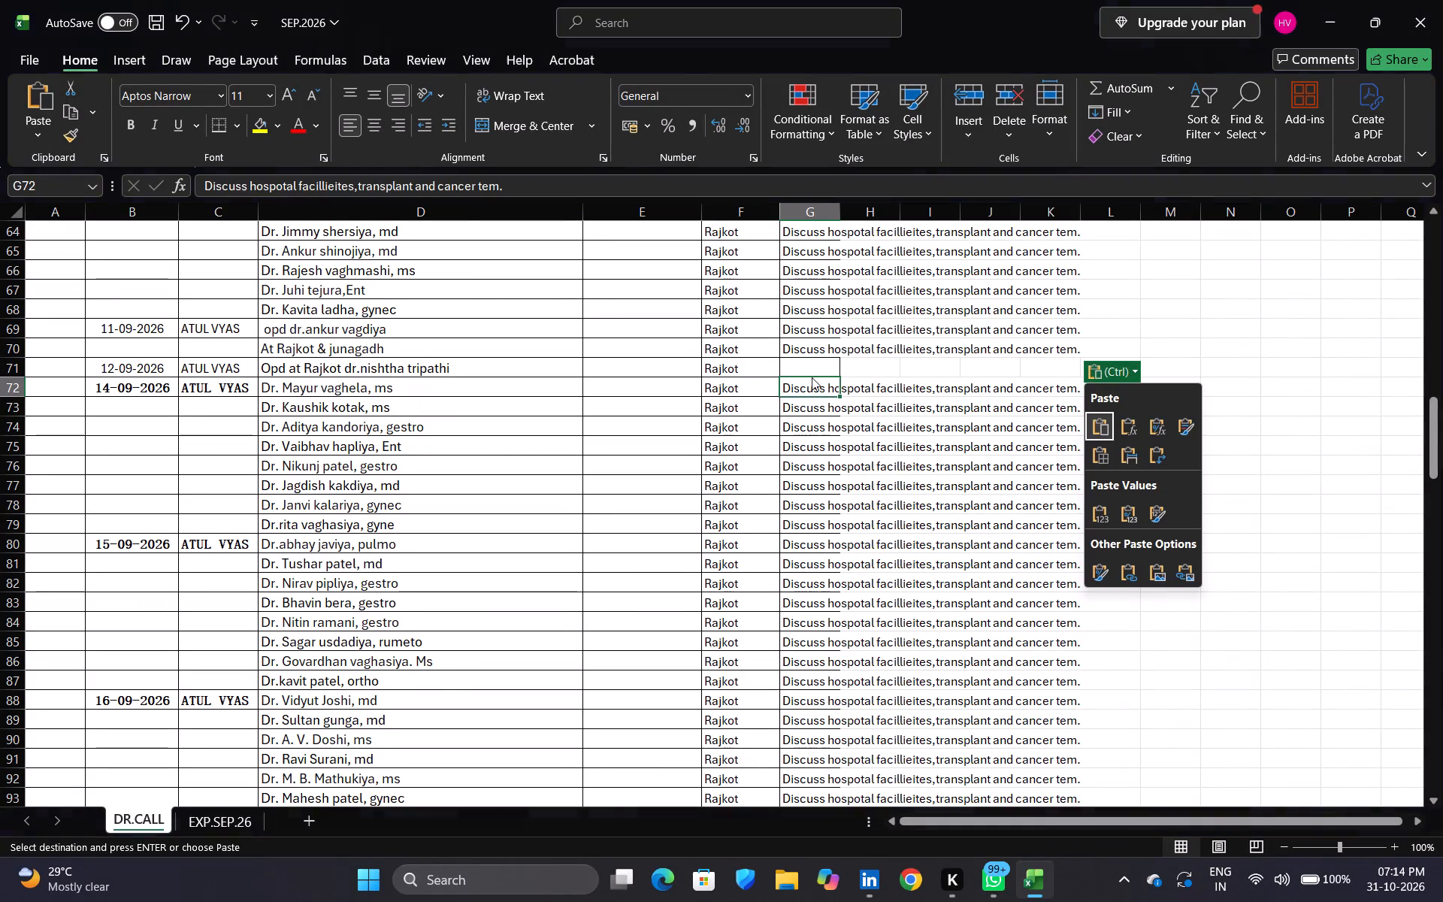
left_click(815, 359)
left_click(810, 364)
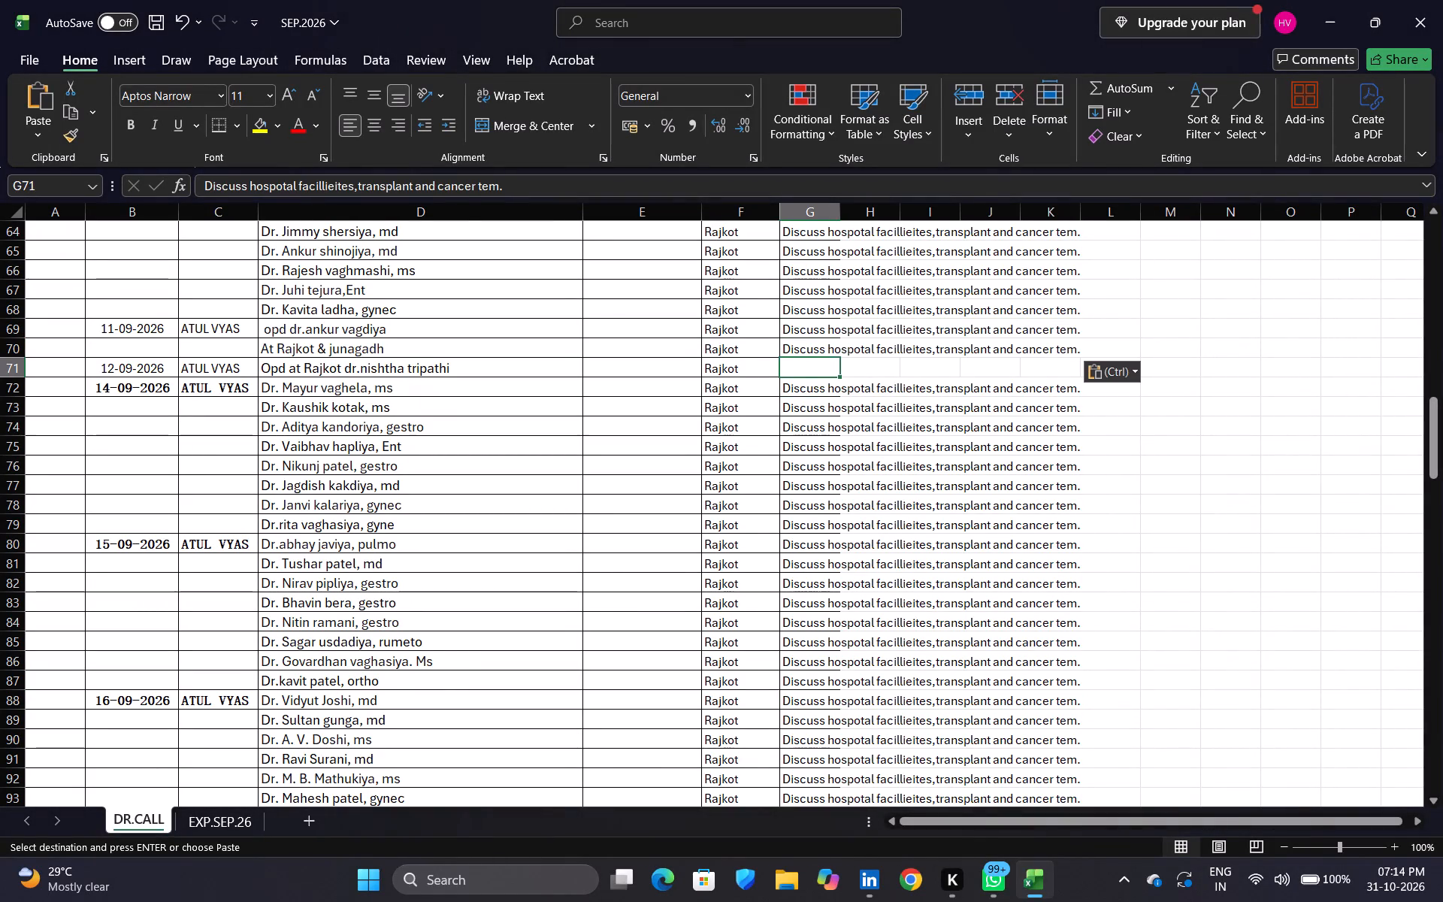
key("ctrl+v")
Clear the stray specialty entries ms in E136 and getro in E135 of the 22-09-2026 block.
scroll(833, 415, "down", 11)
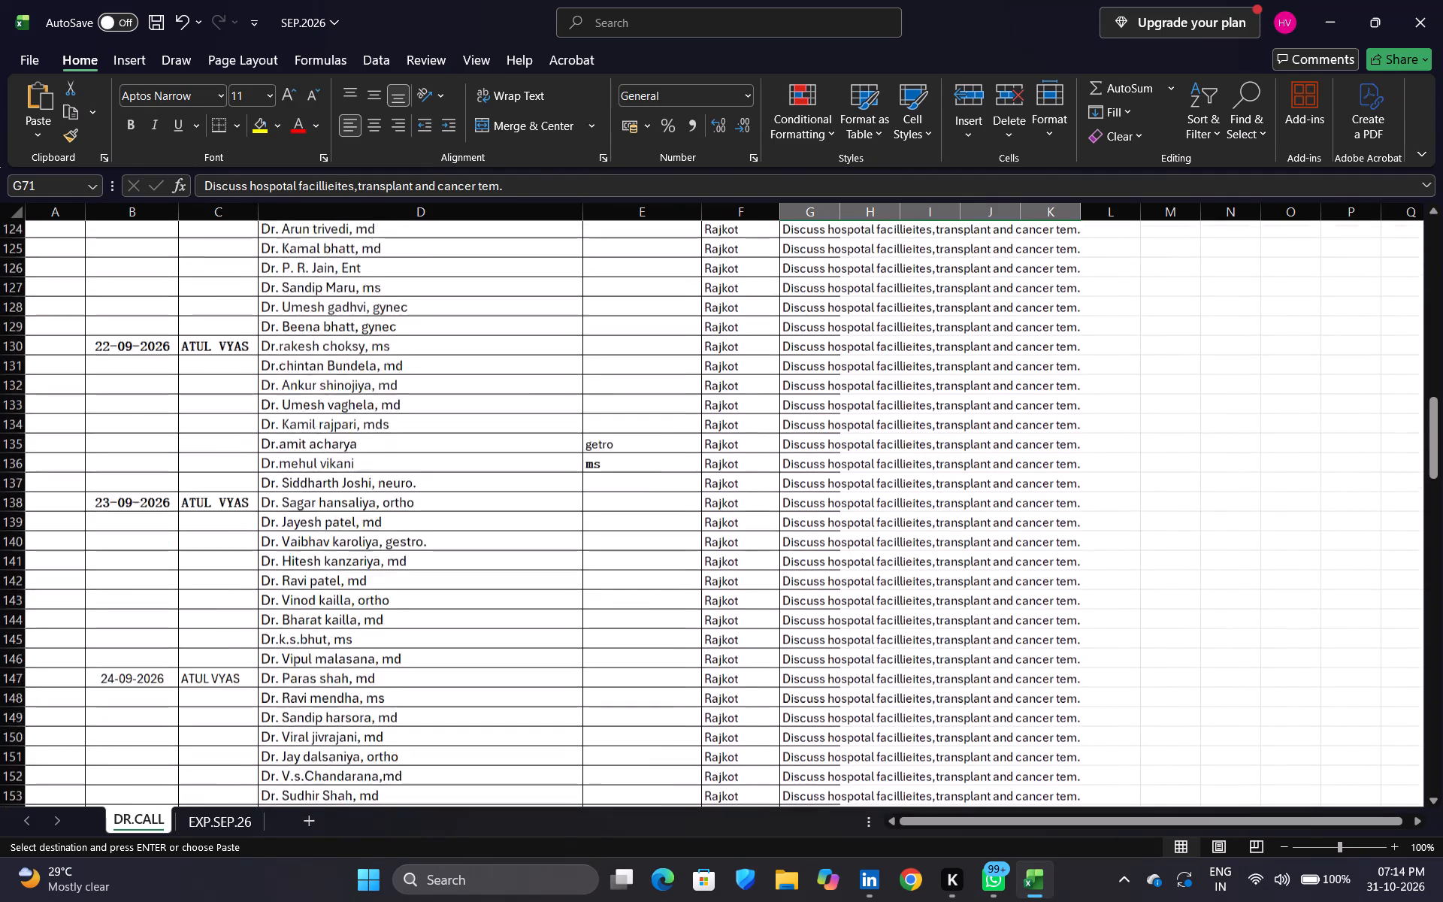
scroll(833, 415, "down", 4)
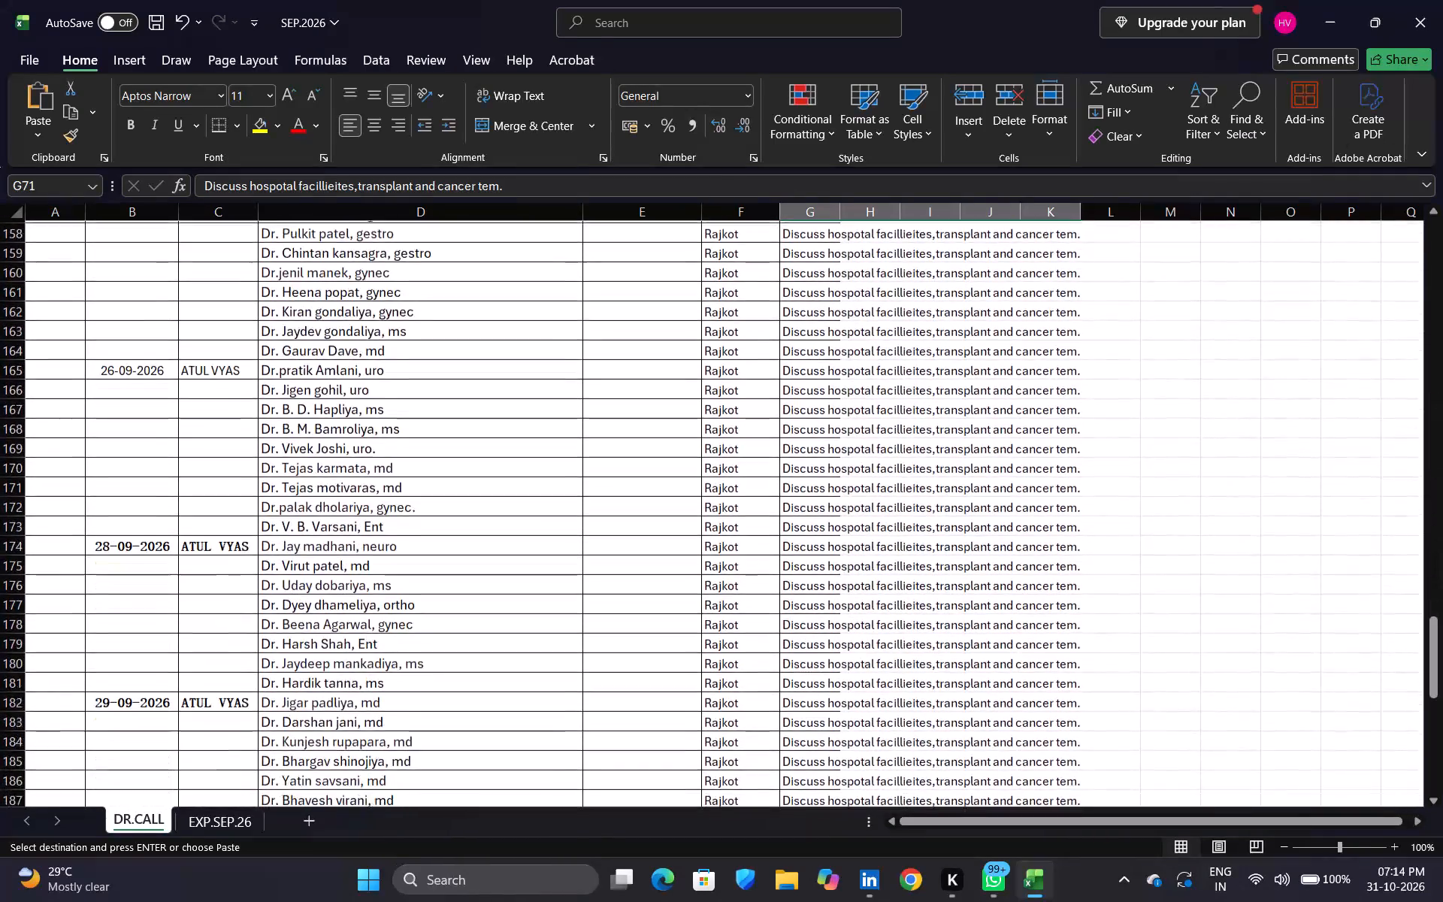
scroll(833, 415, "down", 3)
scroll(833, 415, "up", 8)
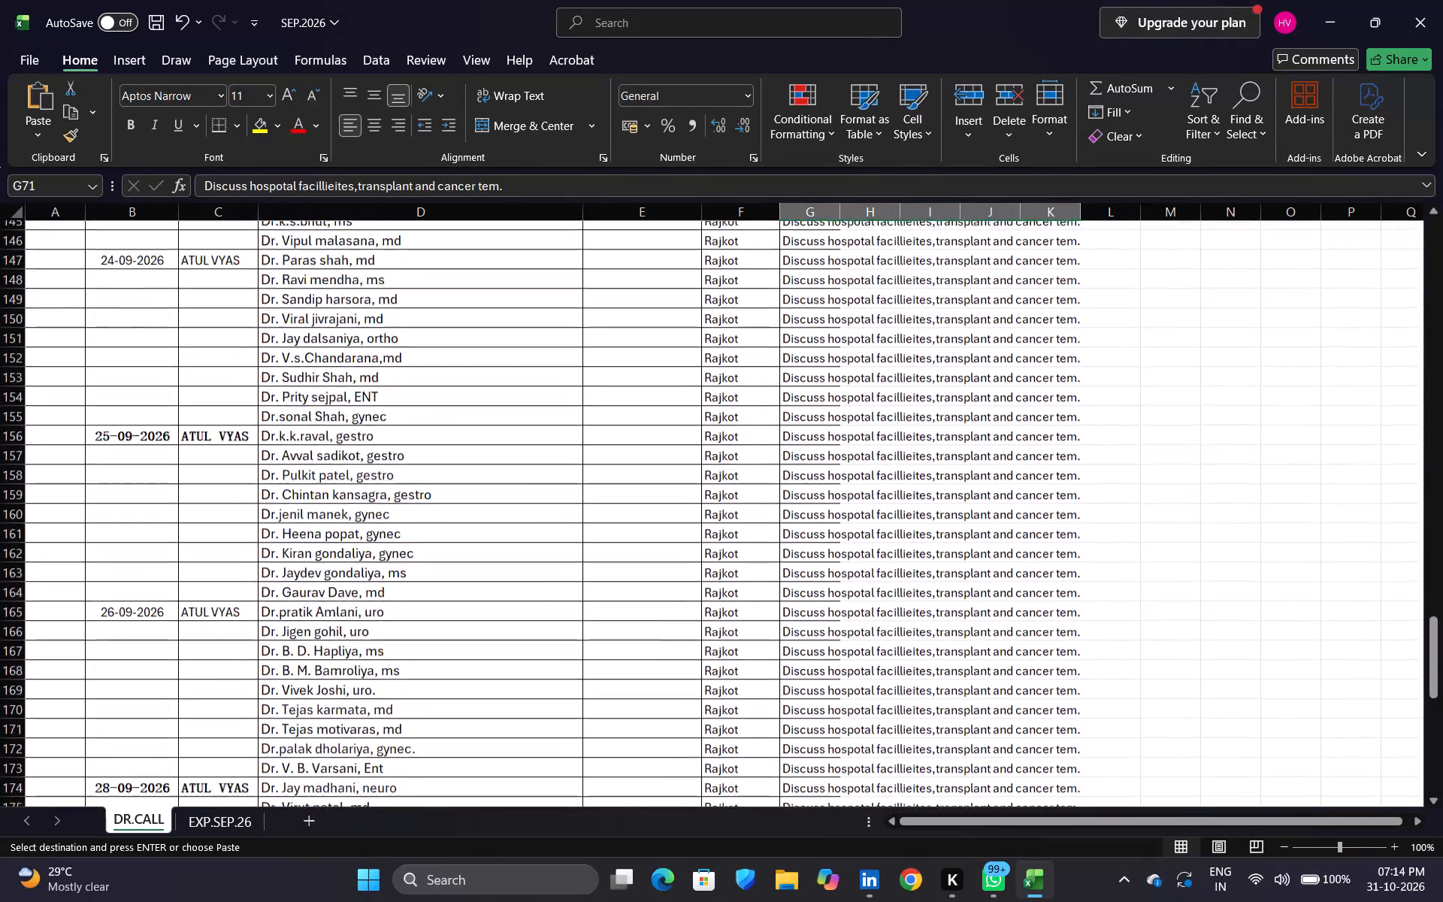
scroll(833, 415, "up", 2)
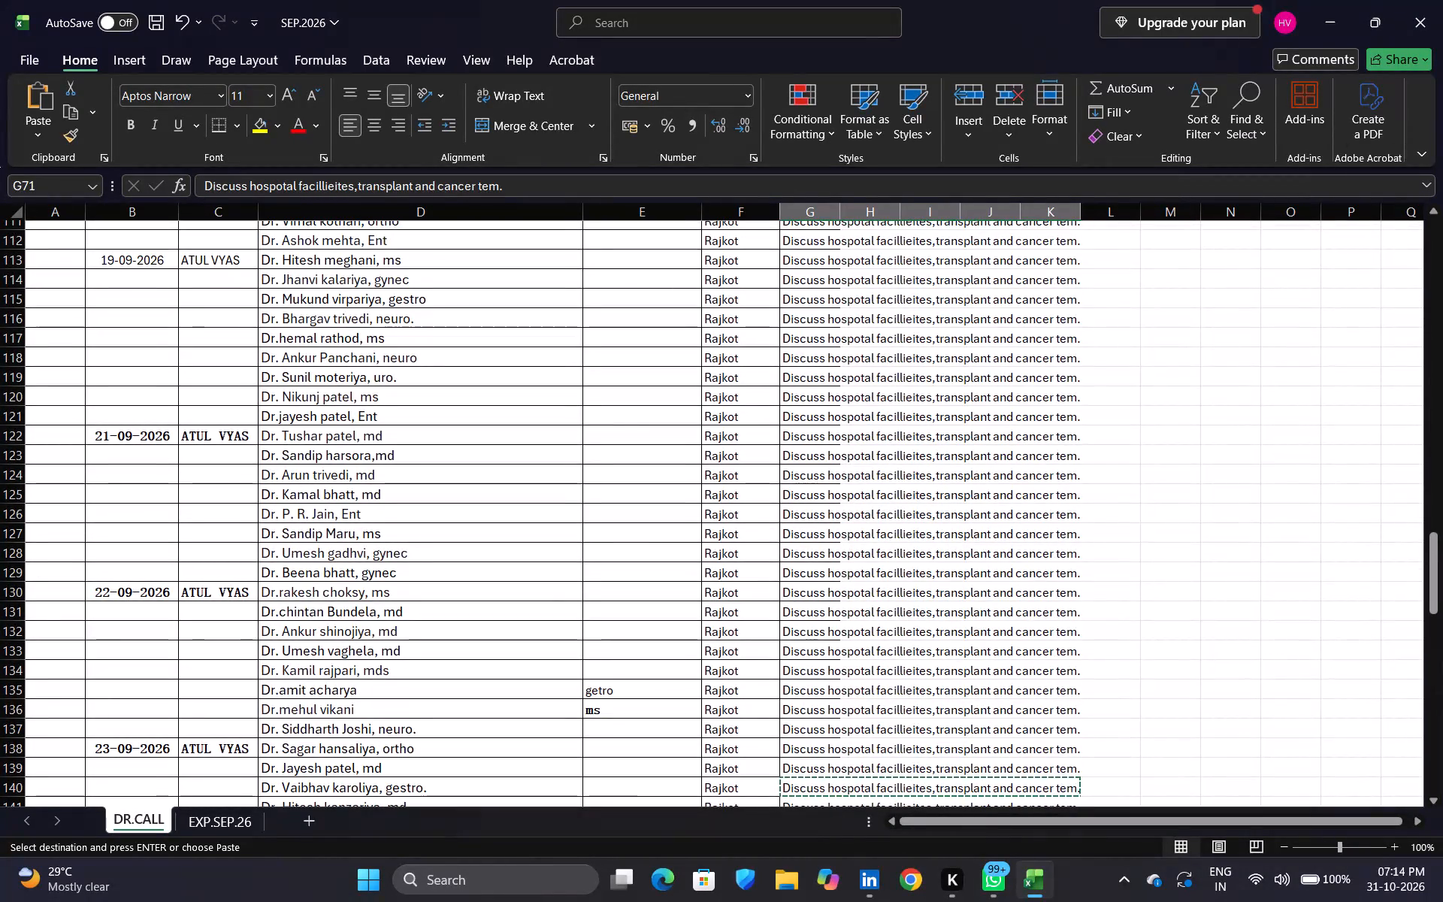
left_click(642, 711)
key("BackSpace")
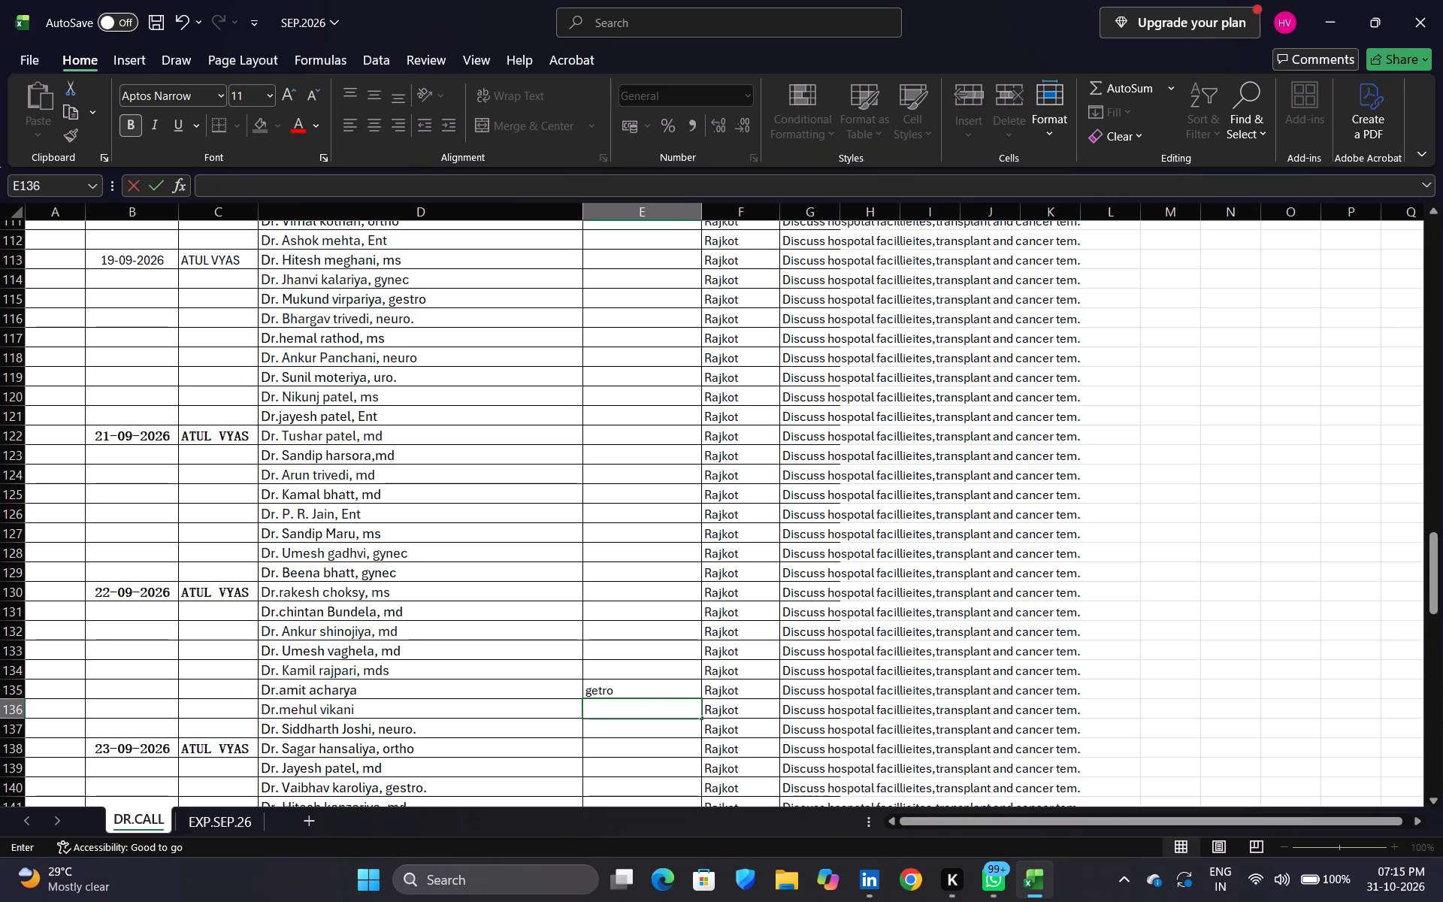
key("Up")
key("BackSpace")
Clear the doctor names in D29 through D34, above the 07-09-2026 block.
scroll(642, 711, "up", 7)
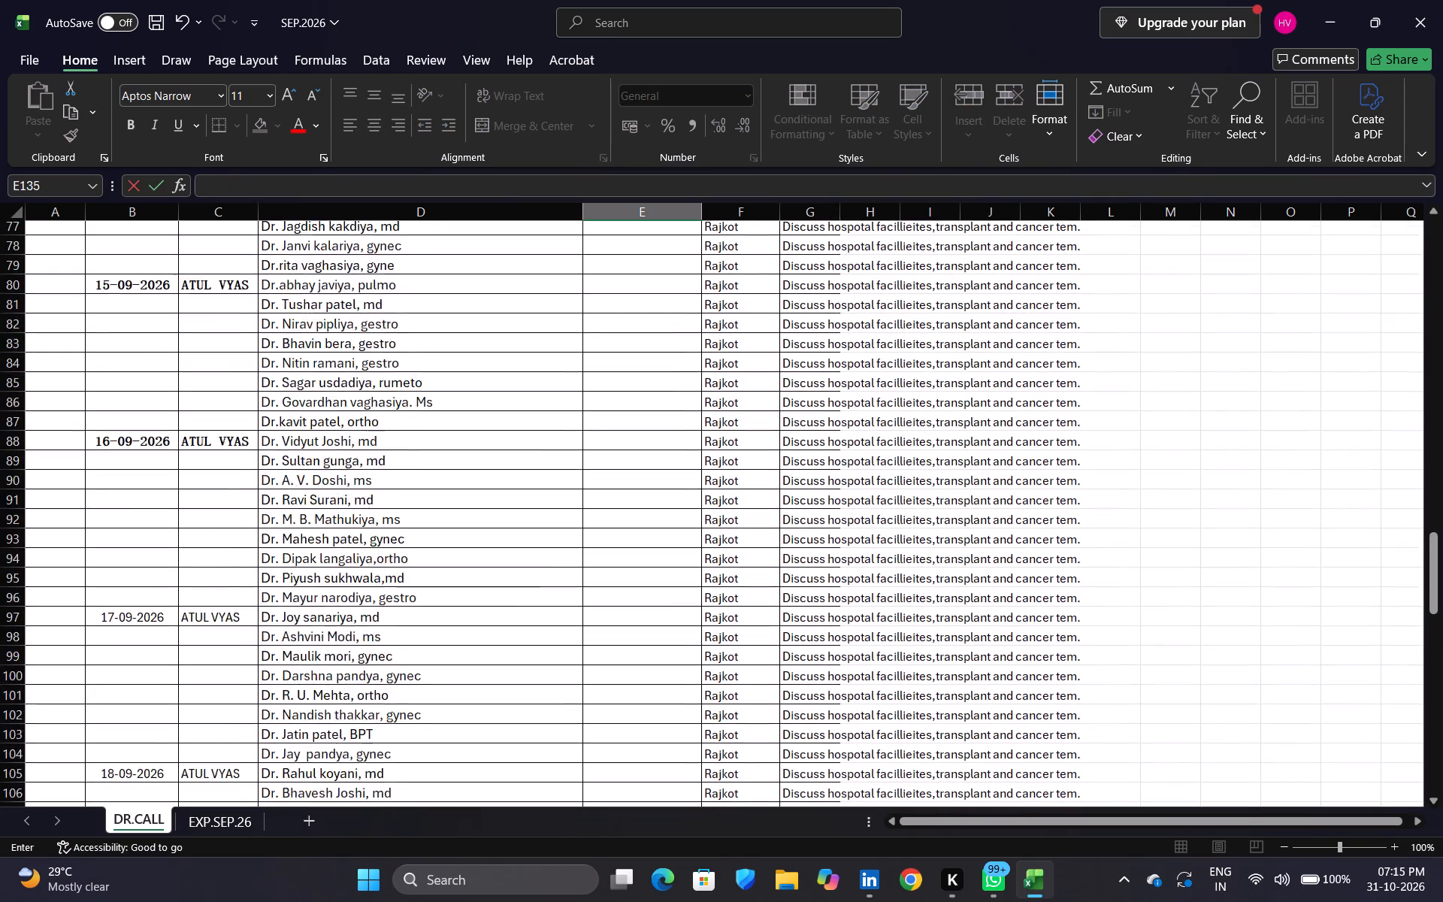
scroll(642, 711, "up", 8)
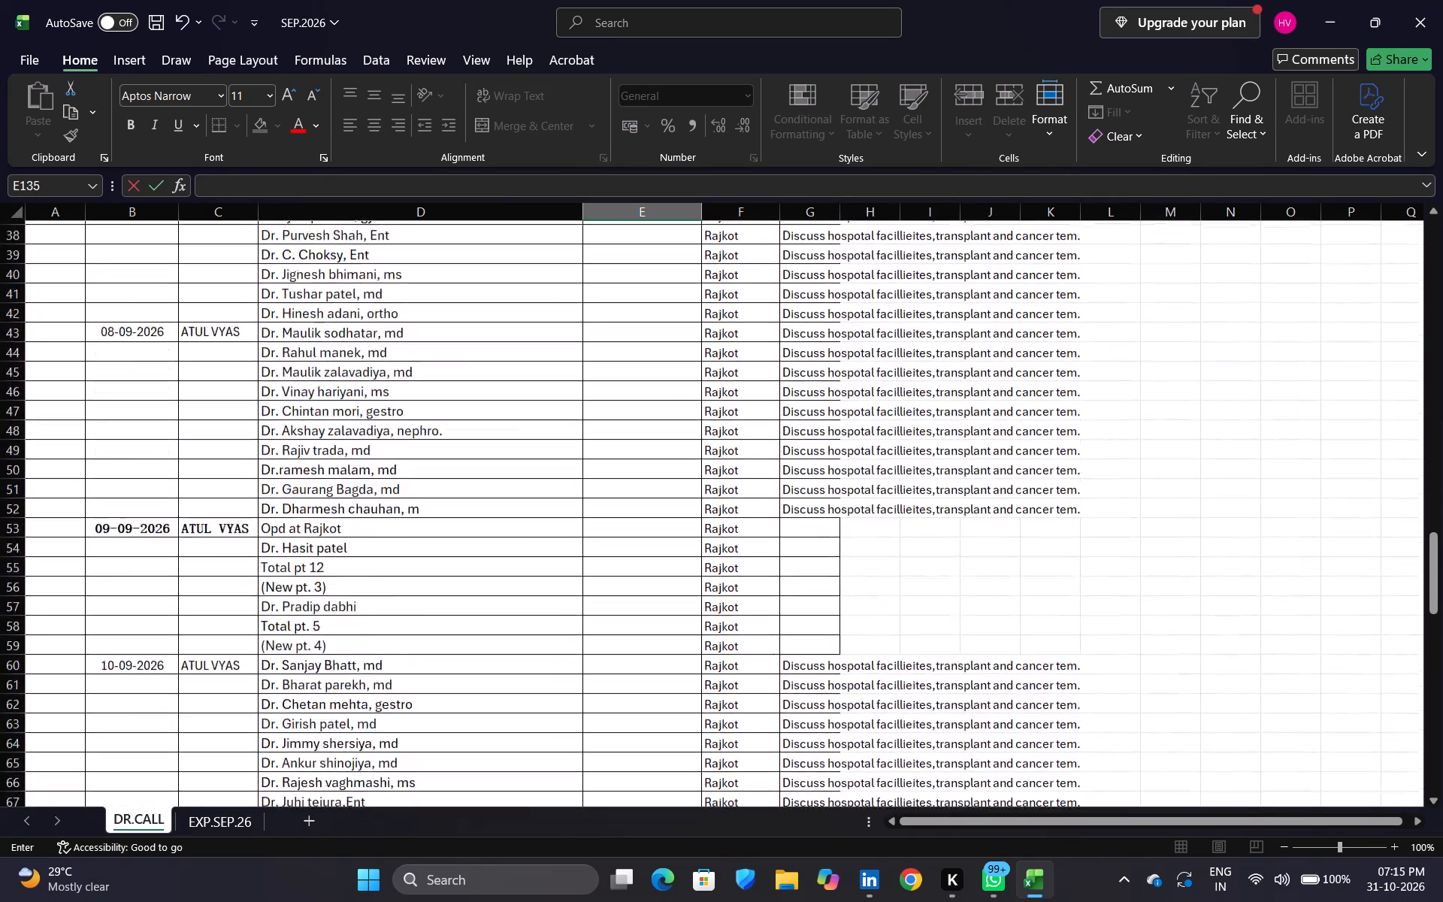
scroll(642, 711, "up", 10)
scroll(642, 711, "down", 3)
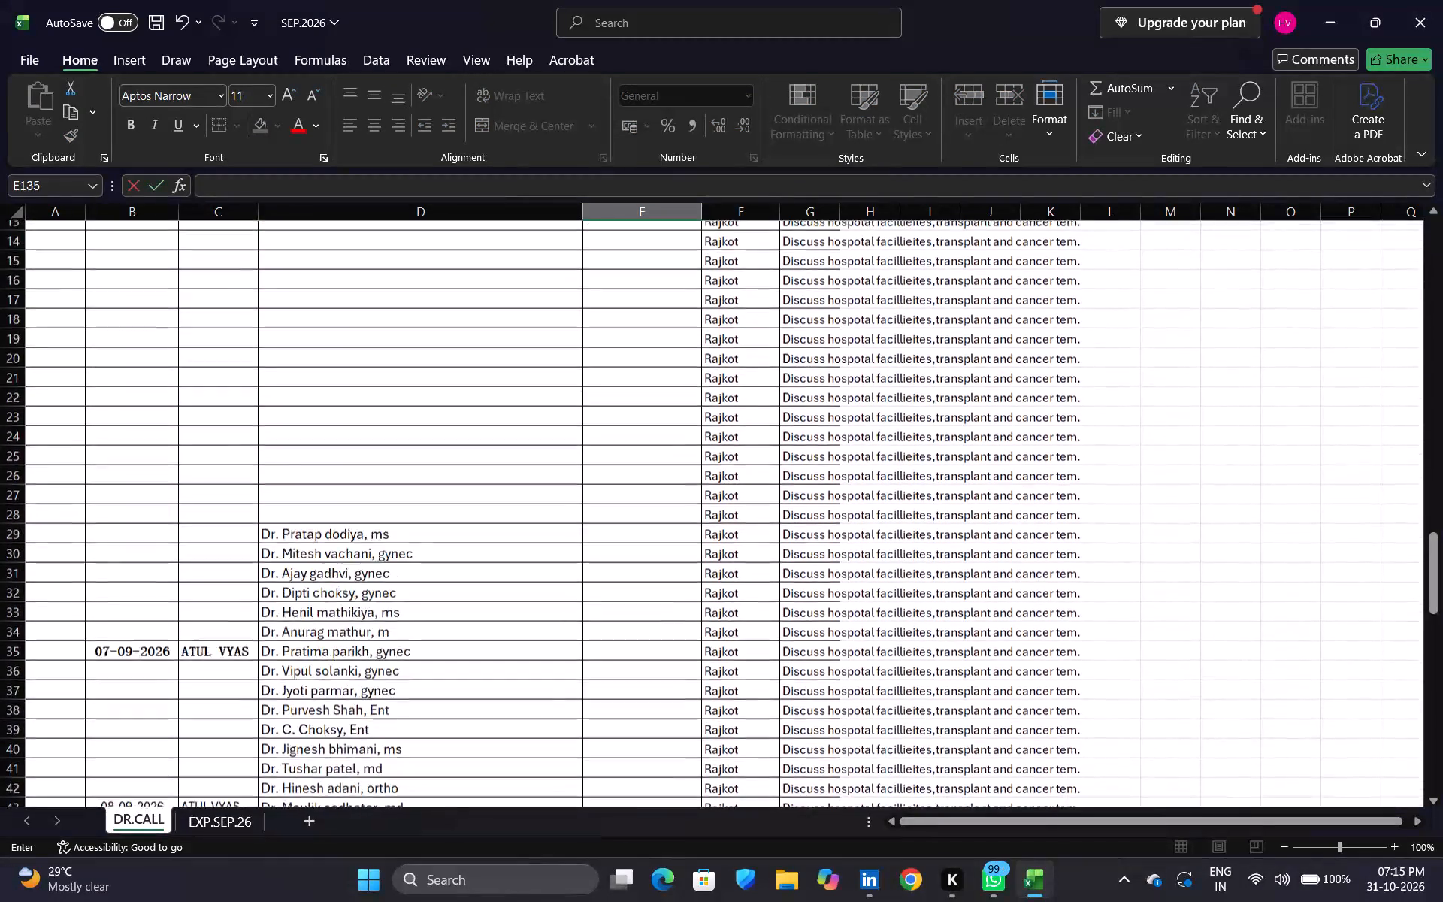
scroll(642, 711, "down", 2)
scroll(642, 711, "up", 5)
scroll(643, 697, "down", 3)
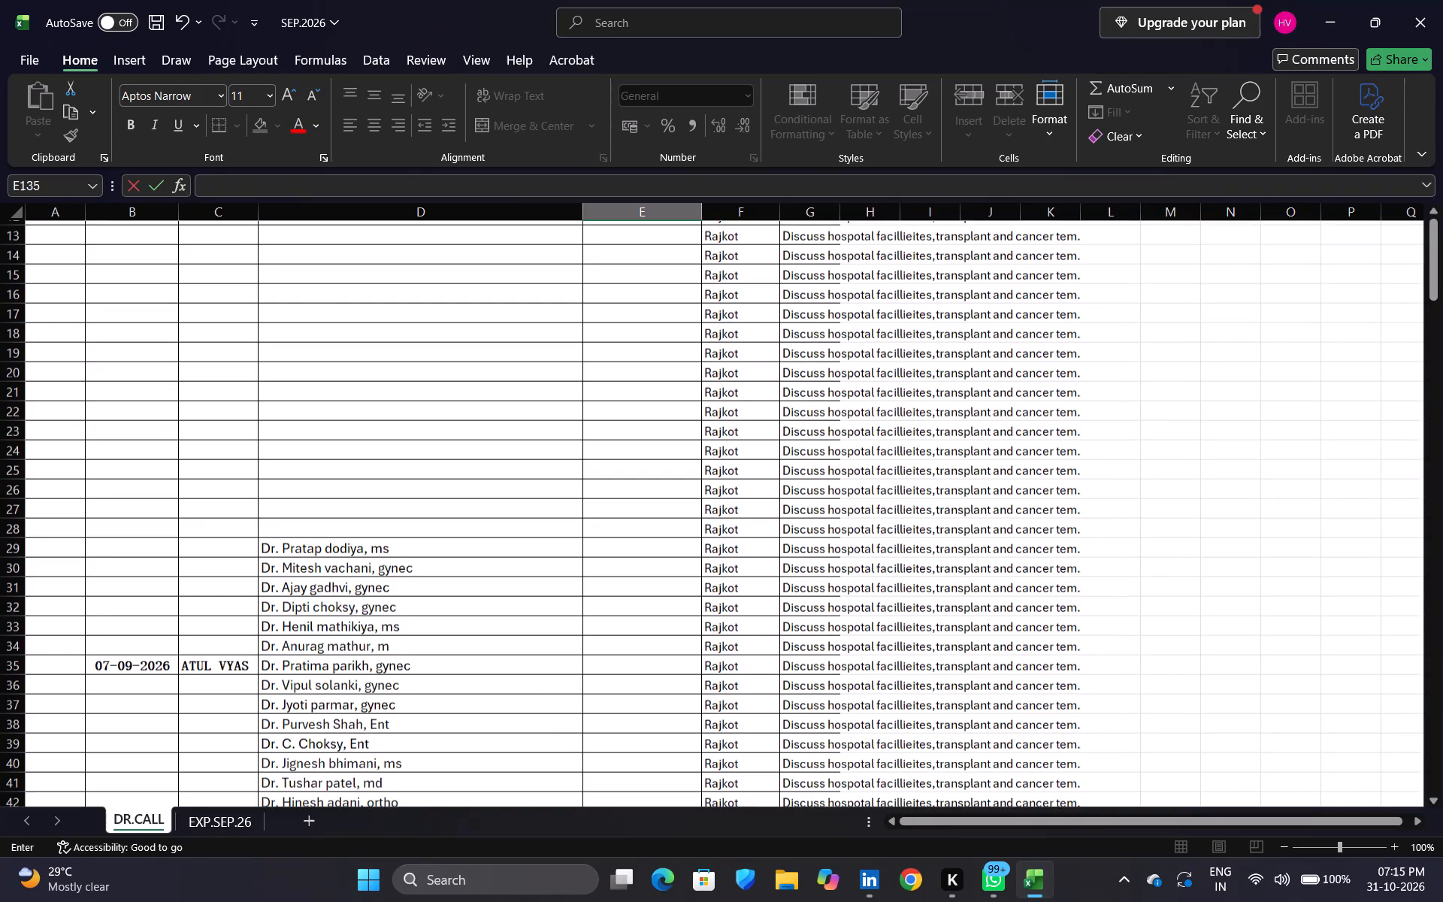
scroll(643, 697, "down", 1)
left_click(330, 486)
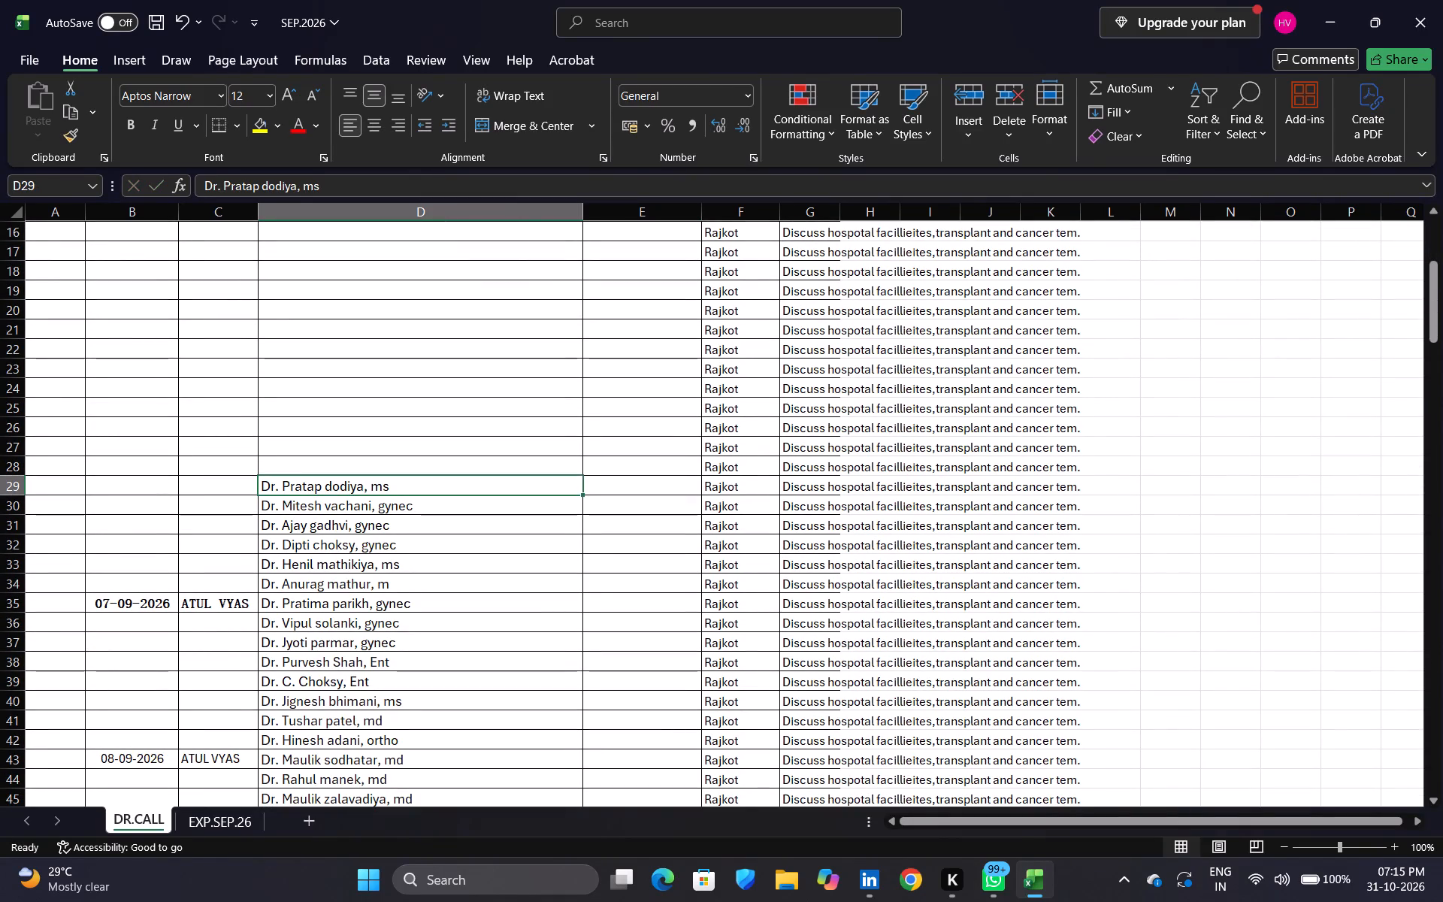
key("BackSpace")
key("Down")
key("BackSpace")
key("Down")
key("BackSpace")
key("Down")
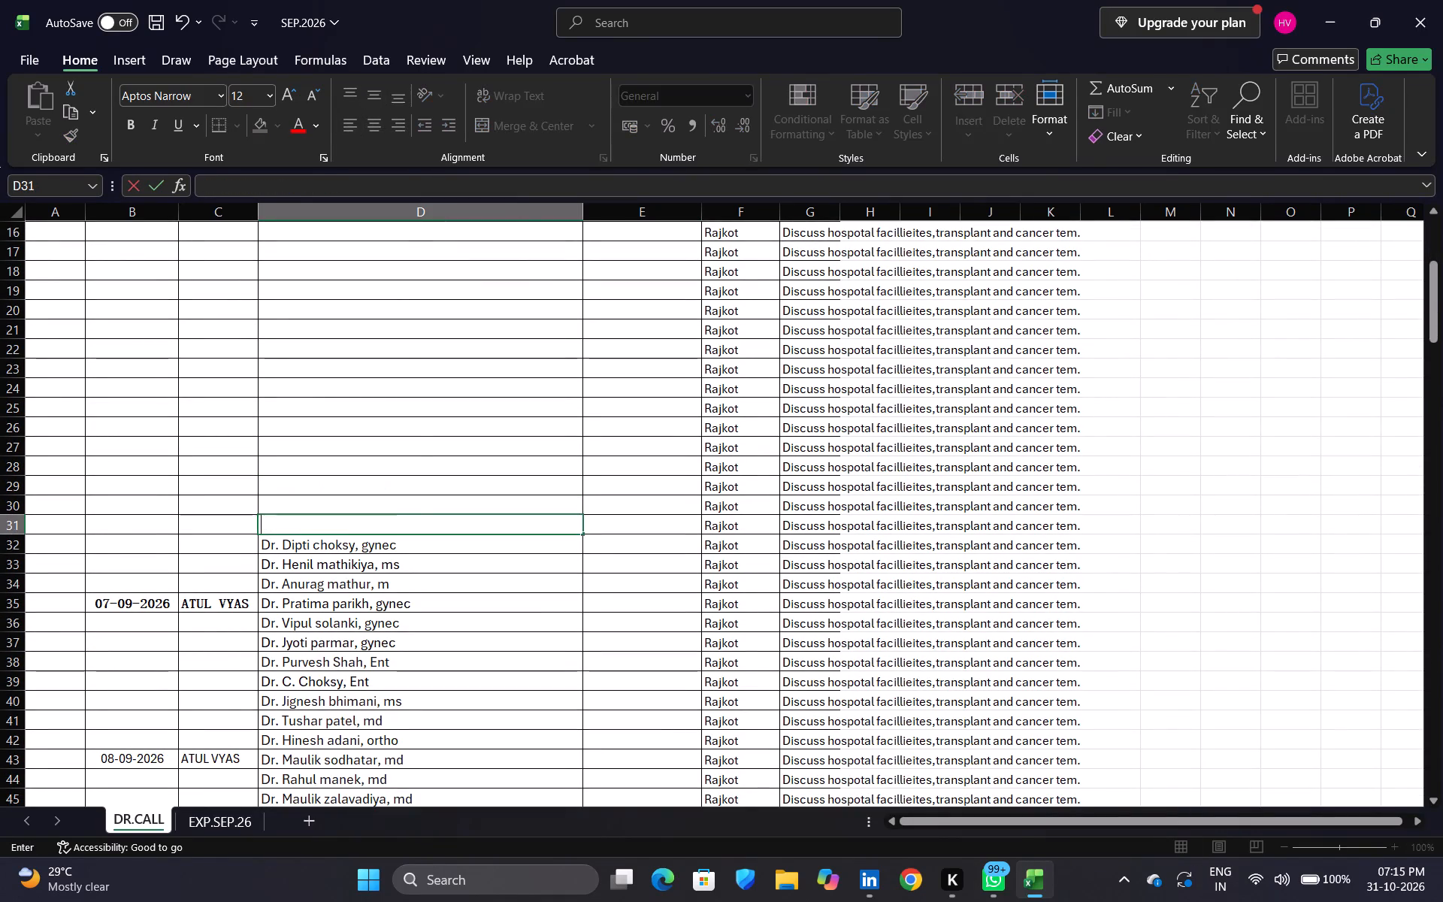
key("BackSpace")
key("Down")
key("BackSpace")
key("Down")
key("BackSpace")
key("Down")
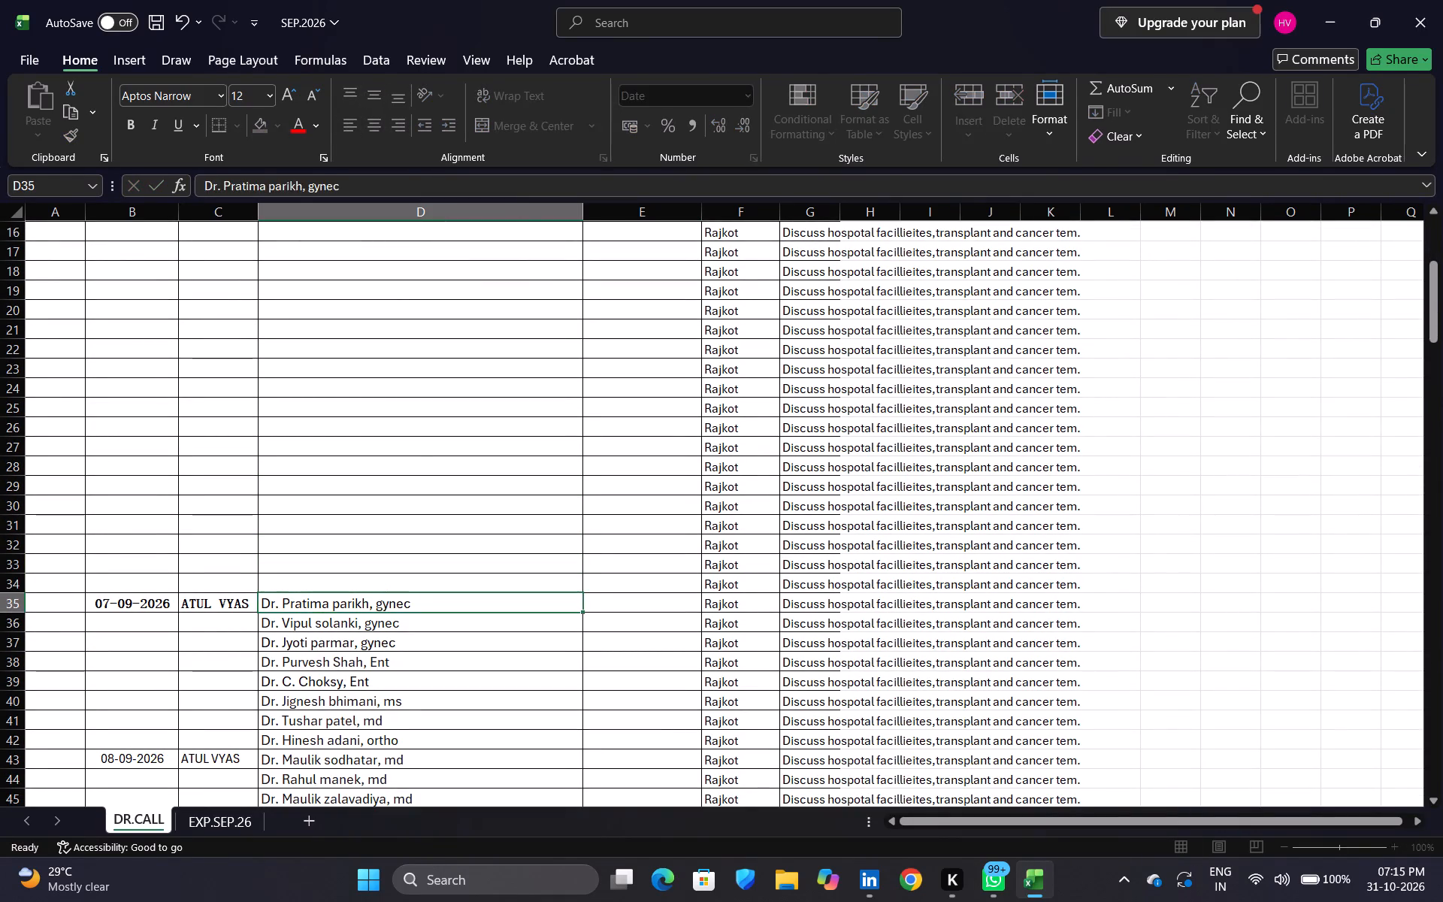
Clear the doctor names in D35 through D40 of the 07-09-2026 block.
key("BackSpace")
key("Down")
key("BackSpace")
key("Down")
key("BackSpace")
key("Down")
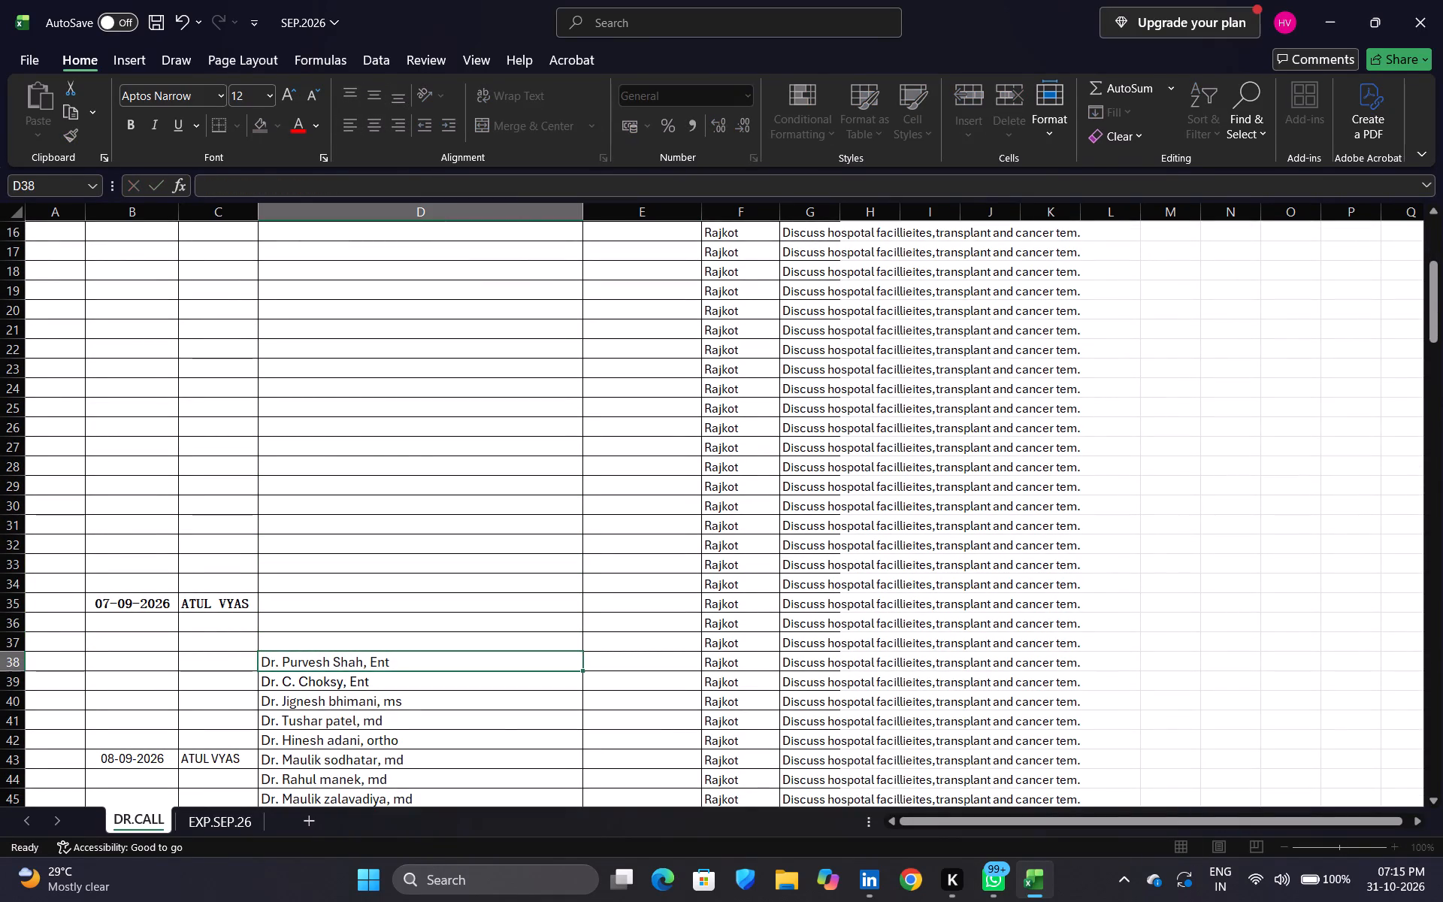
key("BackSpace")
key("Down")
key("BackSpace")
key("Down")
key("BackSpace")
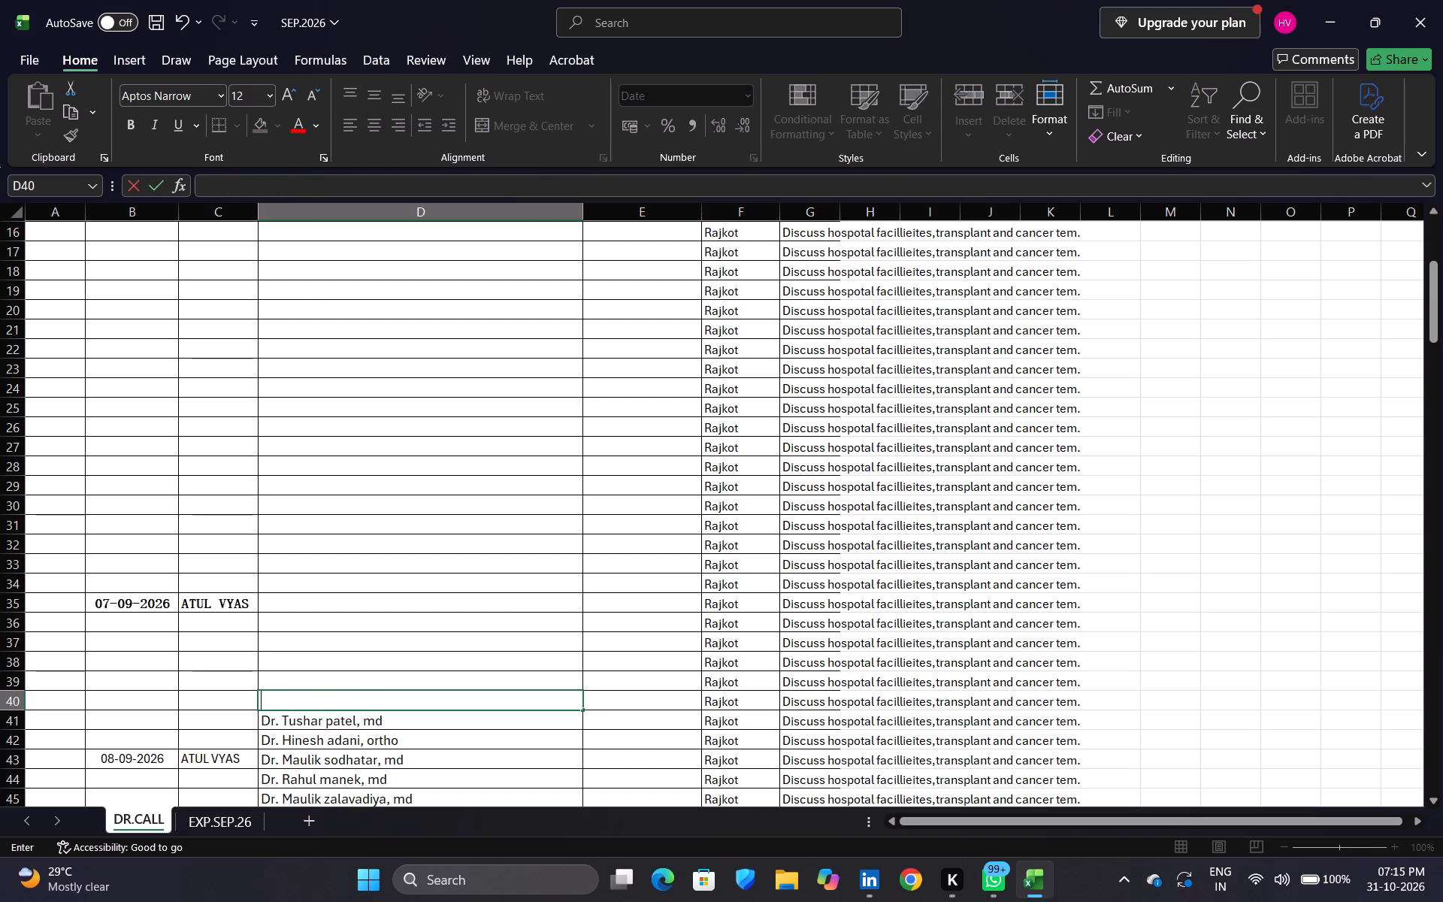
key("Down")
key("Down")
key("Down")
key("Down")
key("Up")
key("Left")
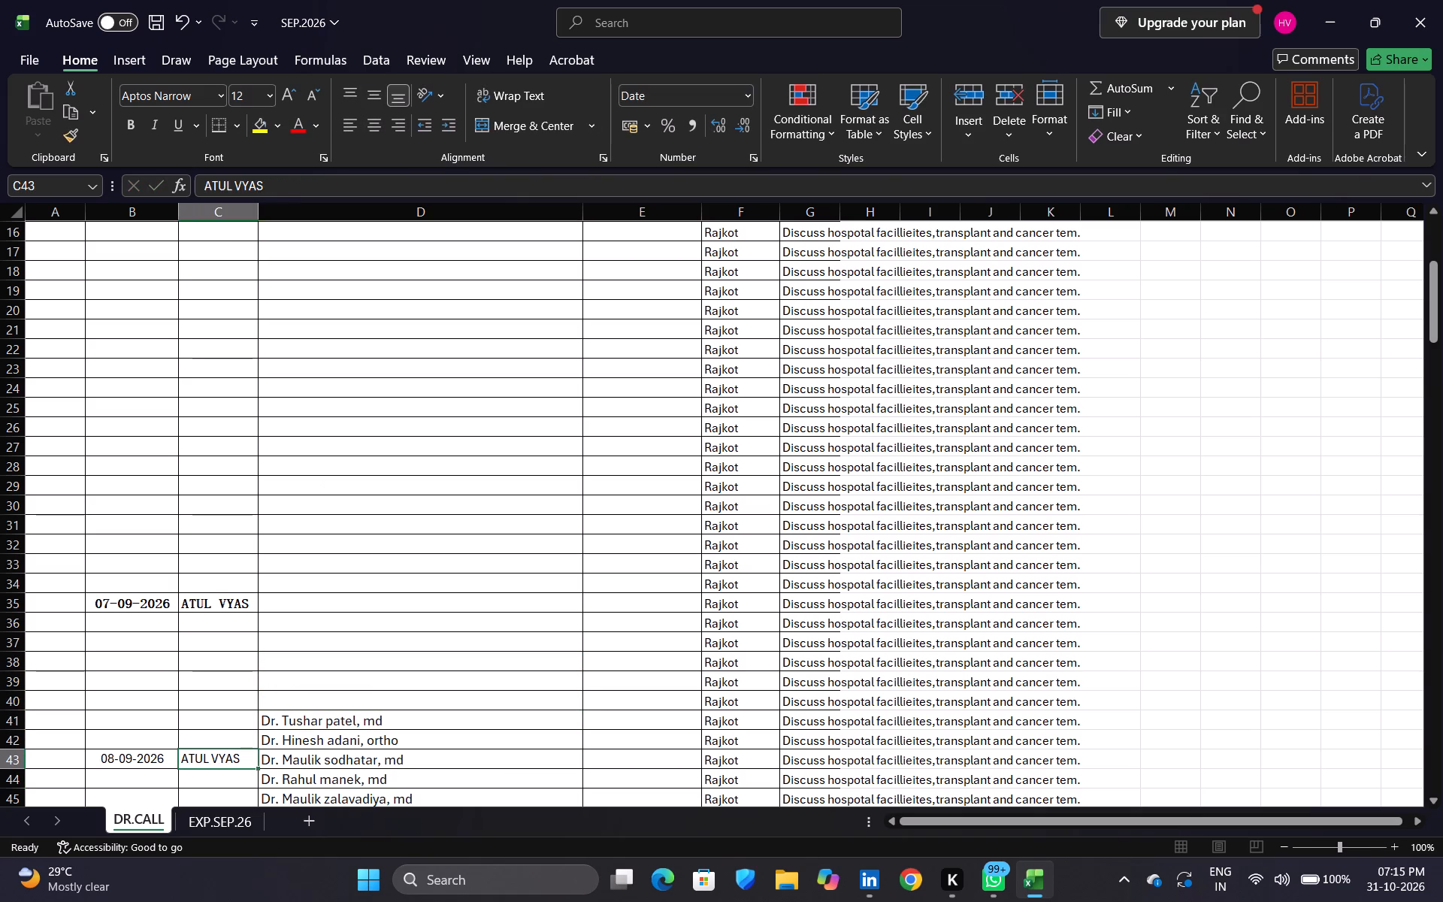
key("Up")
key("Up")
key("Up")
key("Up")
key("Up")
key("Up")
key("Up")
key("Up")
key("BackSpace")
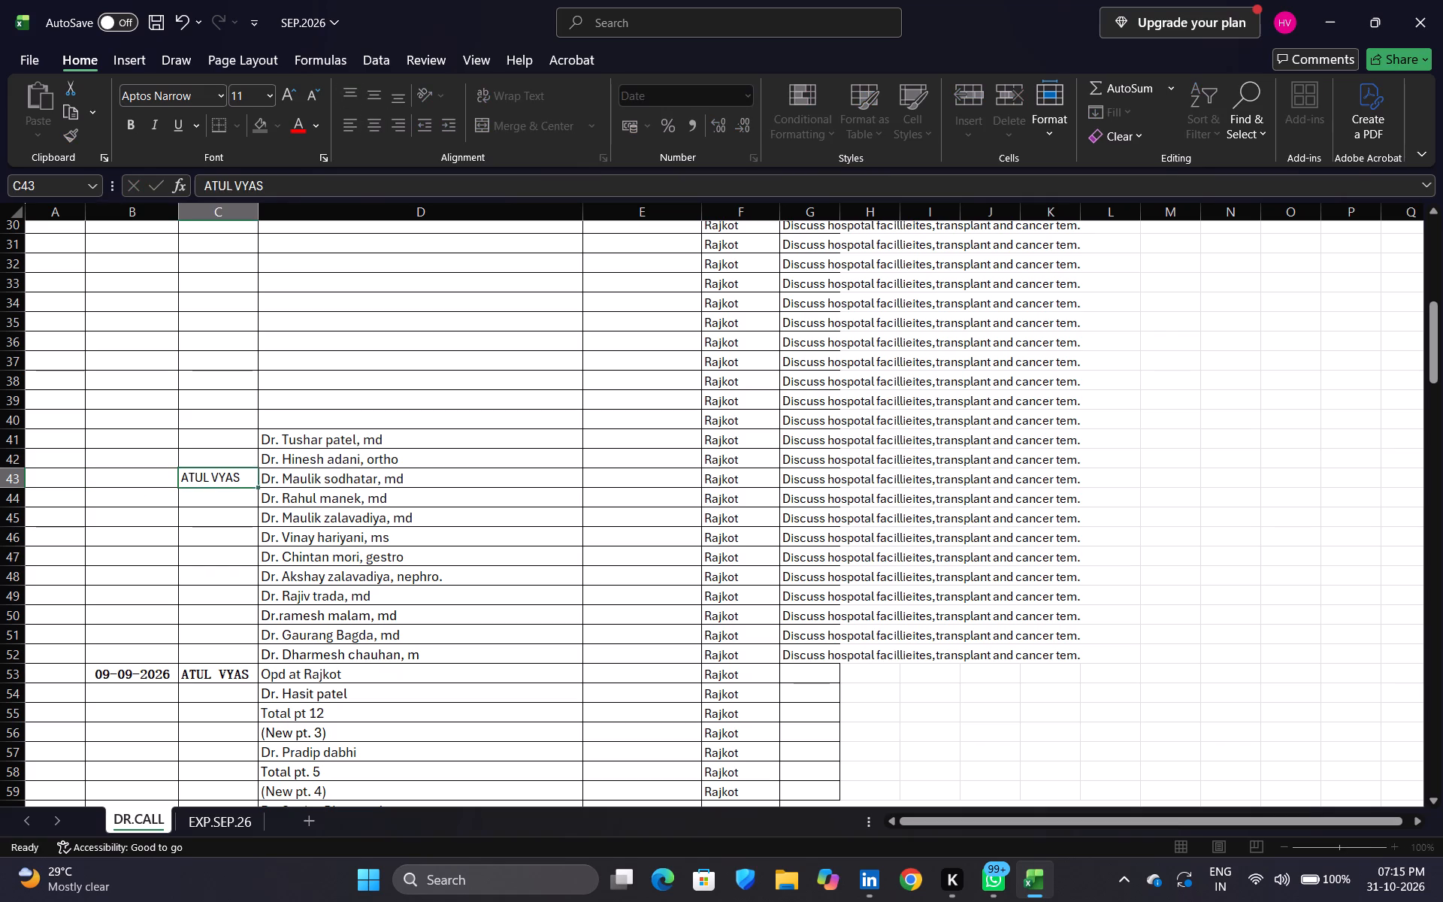
key("BackSpace")
key("Right")
key("BackSpace")
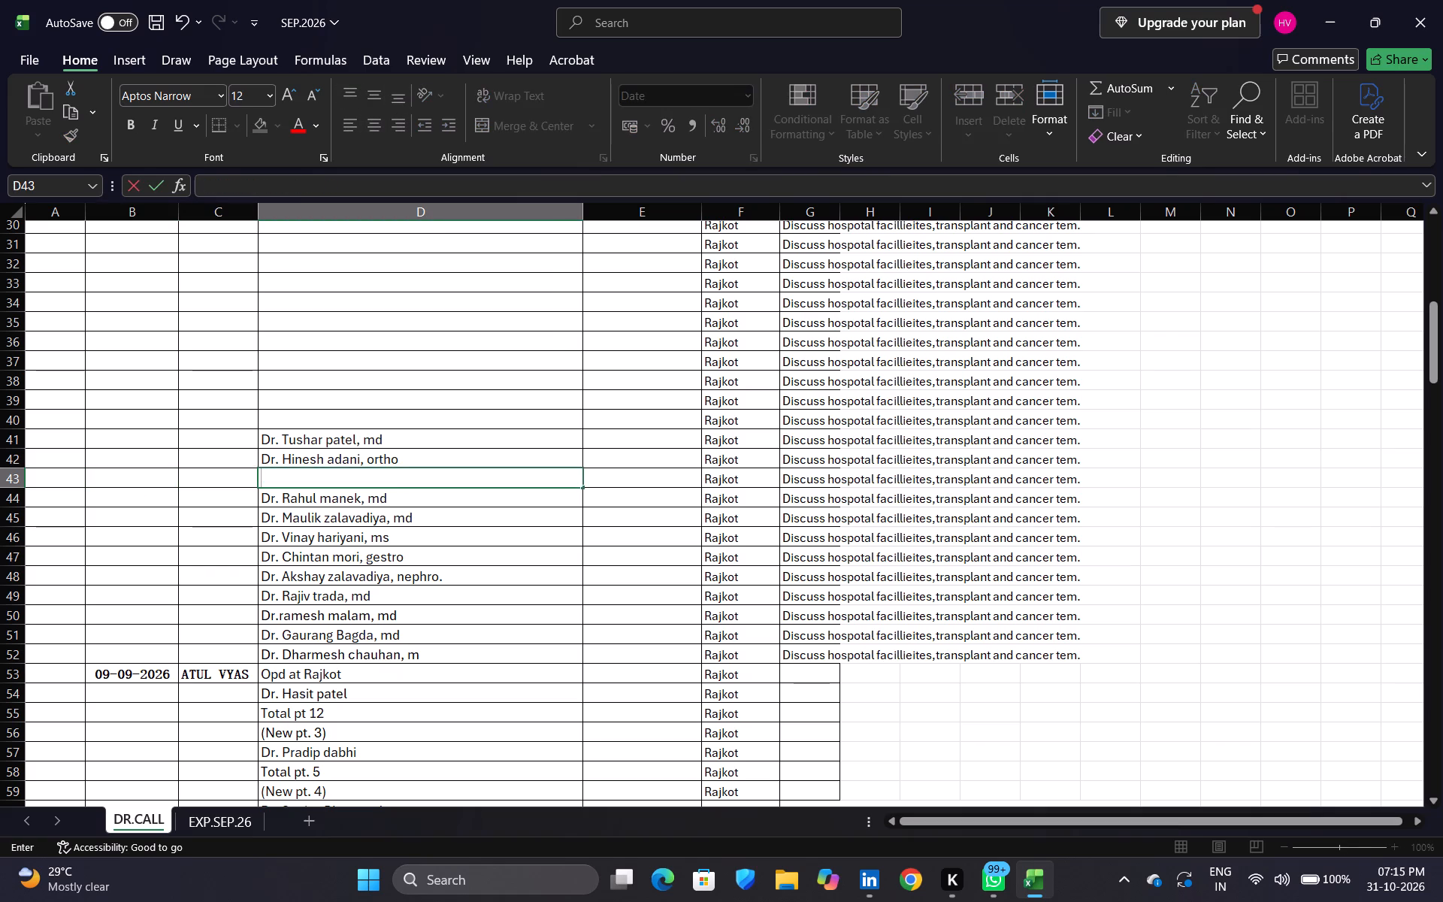
Clear the two remaining doctor names in D42 and D41, just above row 43.
key("Up")
key("BackSpace")
key("Up")
key("BackSpace")
key("Down")
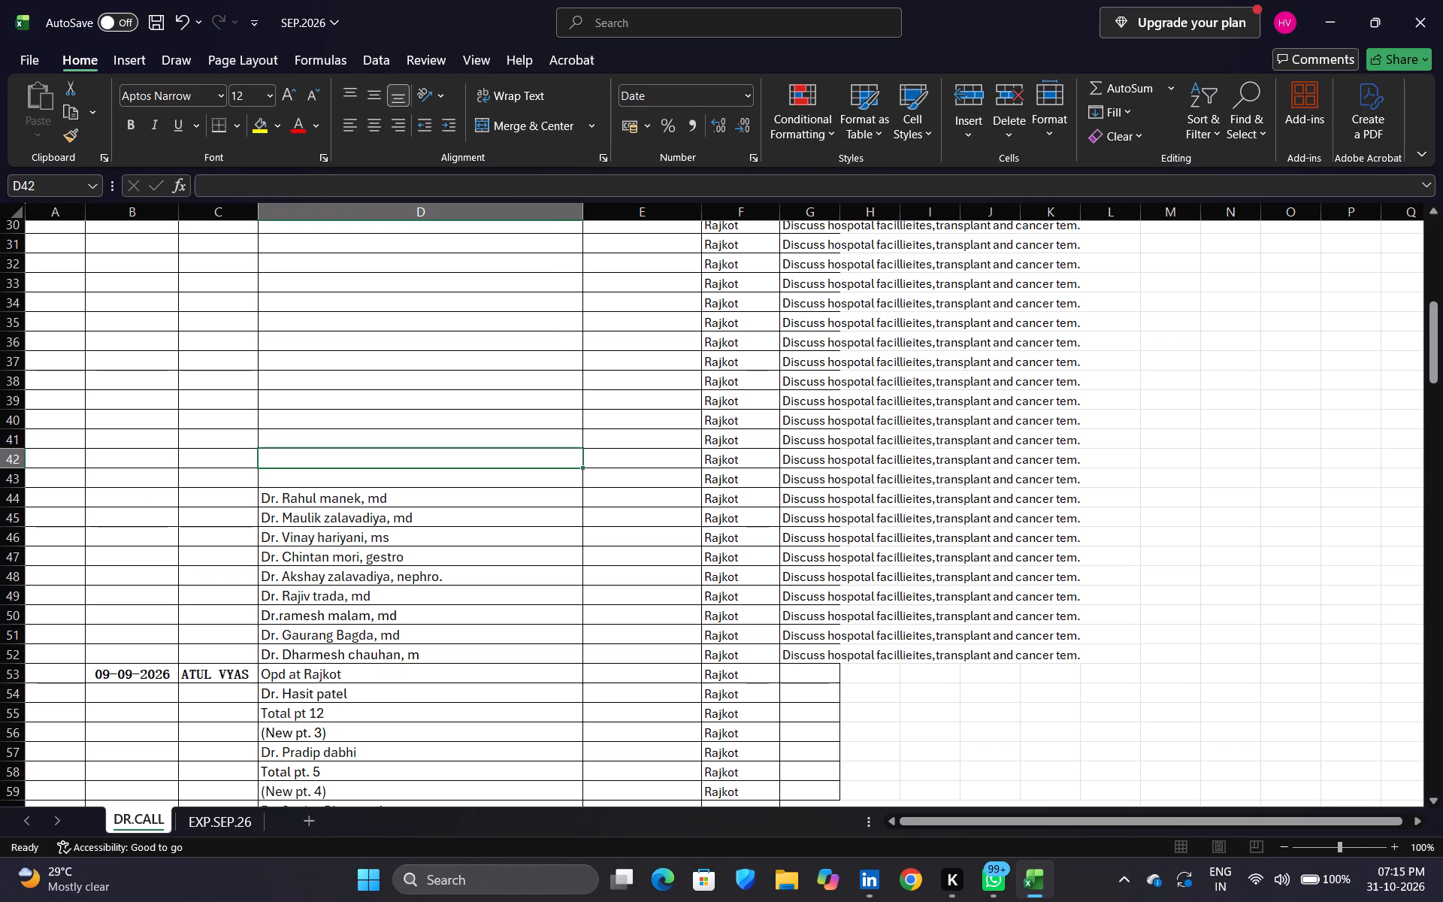
Clear the doctor names in D44 through D47 of the former 08-09-2026 block.
key("Down")
key("Down")
key("BackSpace")
key("Down")
key("BackSpace")
key("Down")
key("BackSpace")
key("Down")
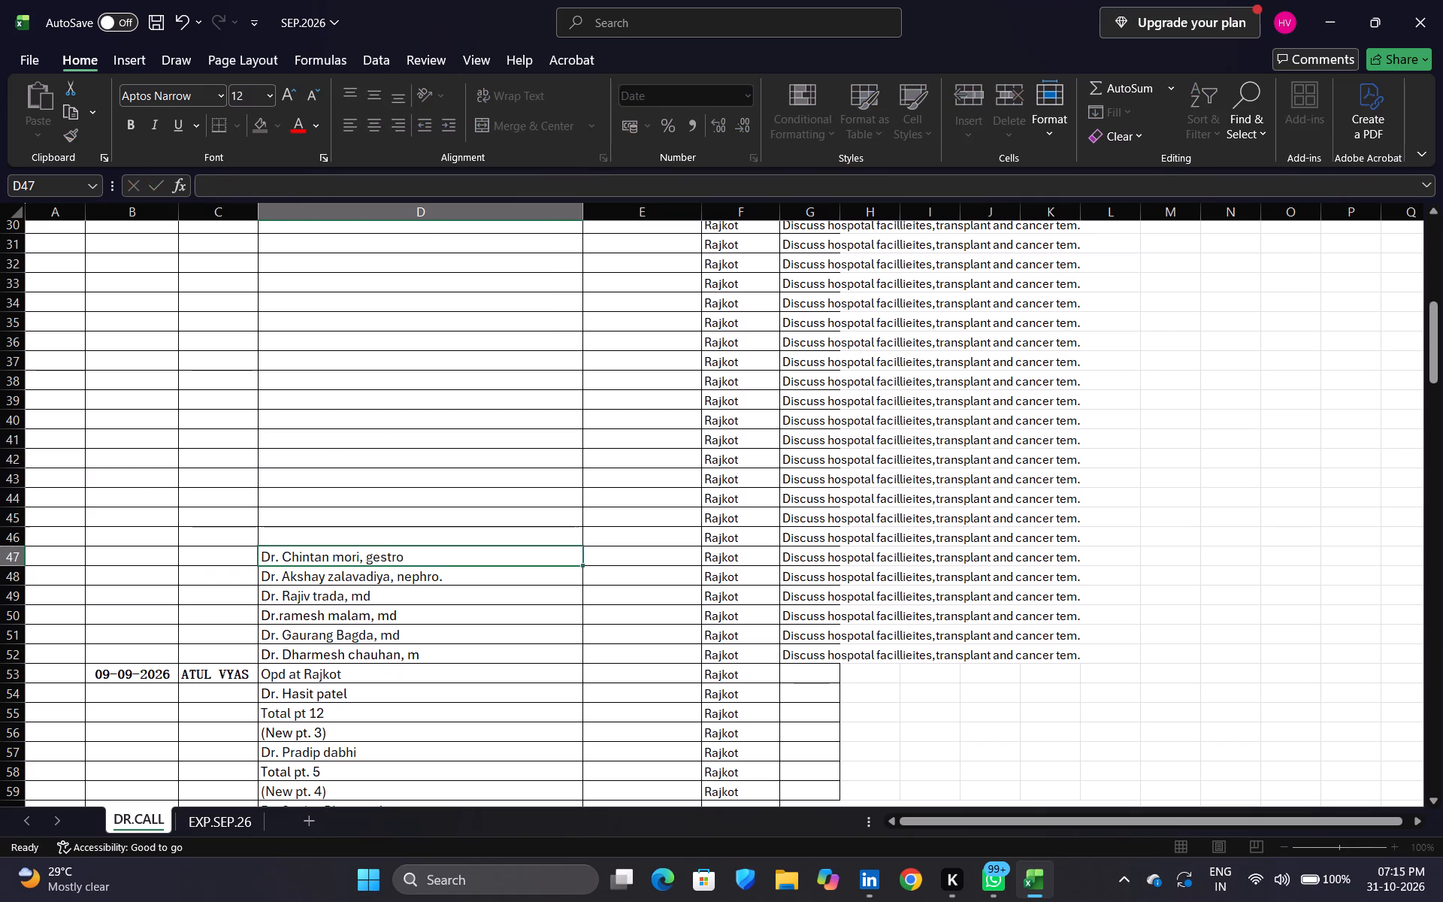
key("BackSpace")
key("Down")
Clear the doctor names in D48 through D52, down to the start of the 09-09-2026 block.
key("BackSpace")
key("BackSpace")
key("Down")
key("BackSpace")
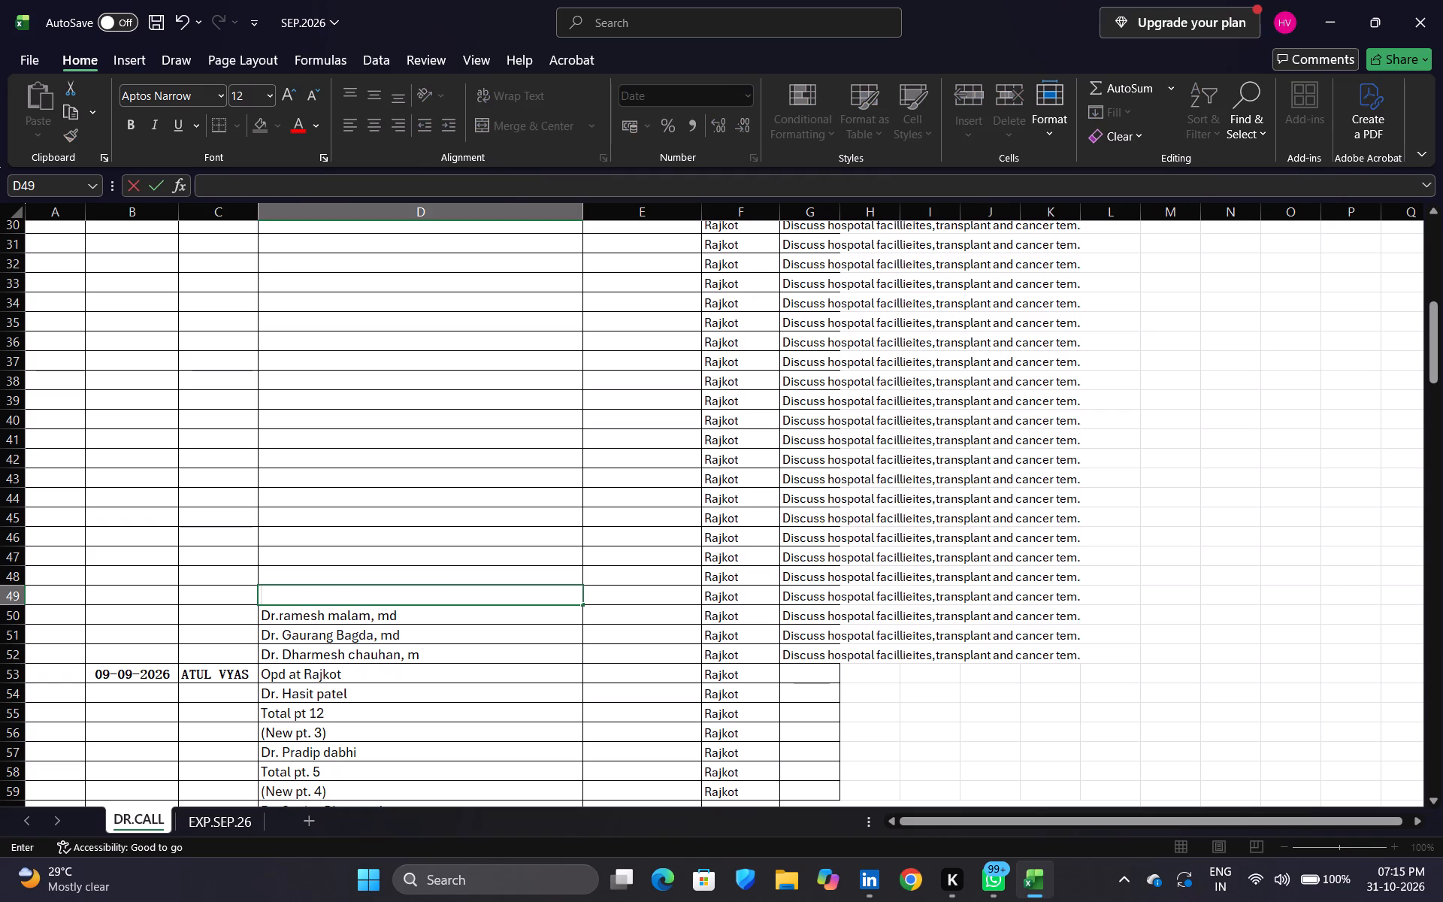
key("Down")
key("BackSpace")
key("Down")
key("BackSpace")
key("Down")
key("BackSpace")
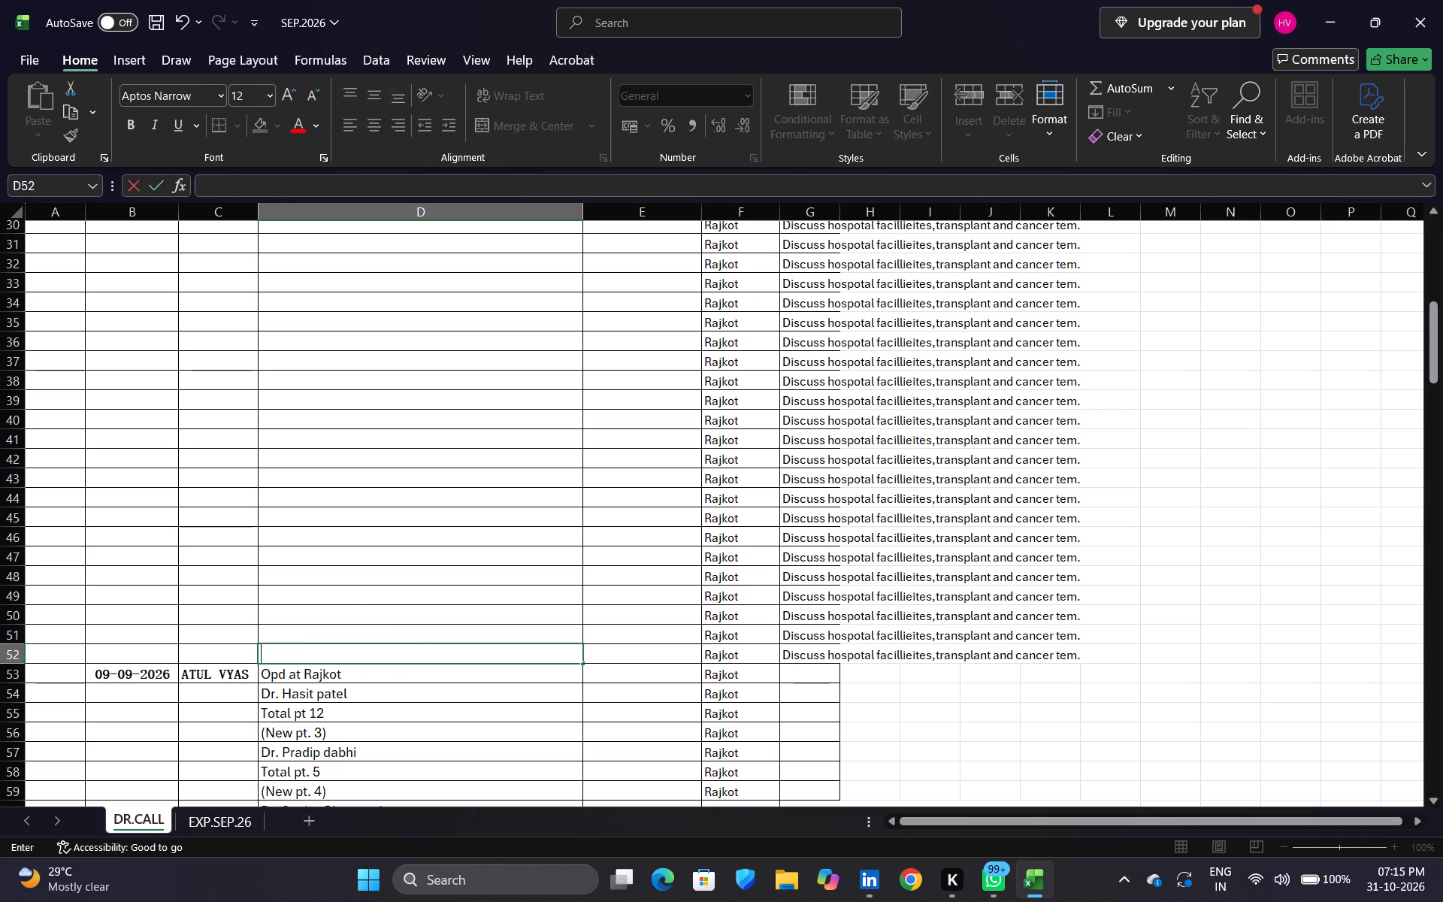
Clear the OPD, doctor and patient total entries in D53 through D55 of the 09-09-2026 block.
key("Down")
key("BackSpace")
key("Down")
key("BackSpace")
key("Down")
key("BackSpace")
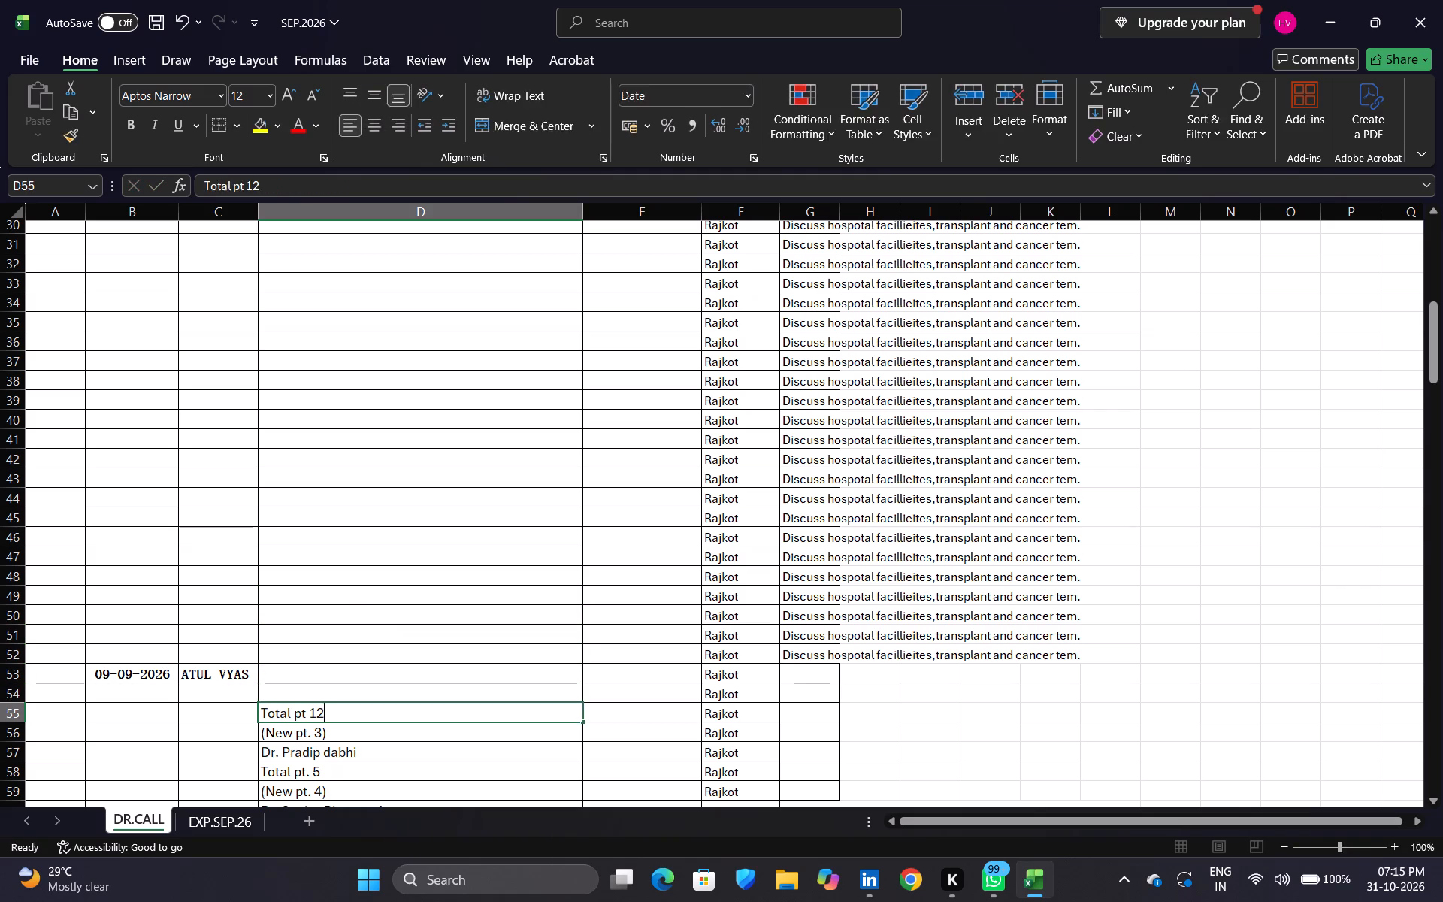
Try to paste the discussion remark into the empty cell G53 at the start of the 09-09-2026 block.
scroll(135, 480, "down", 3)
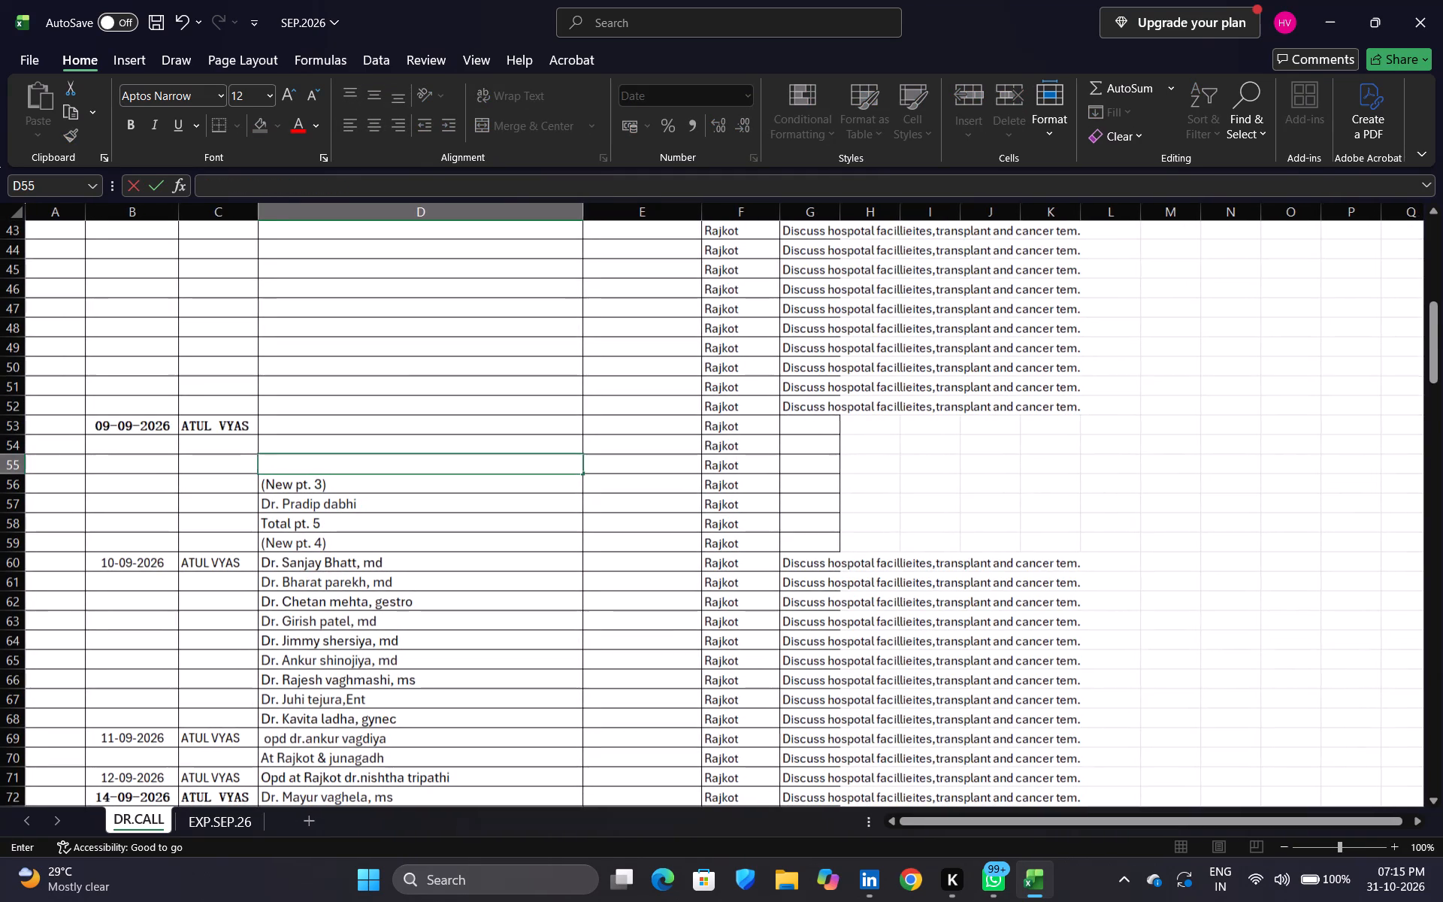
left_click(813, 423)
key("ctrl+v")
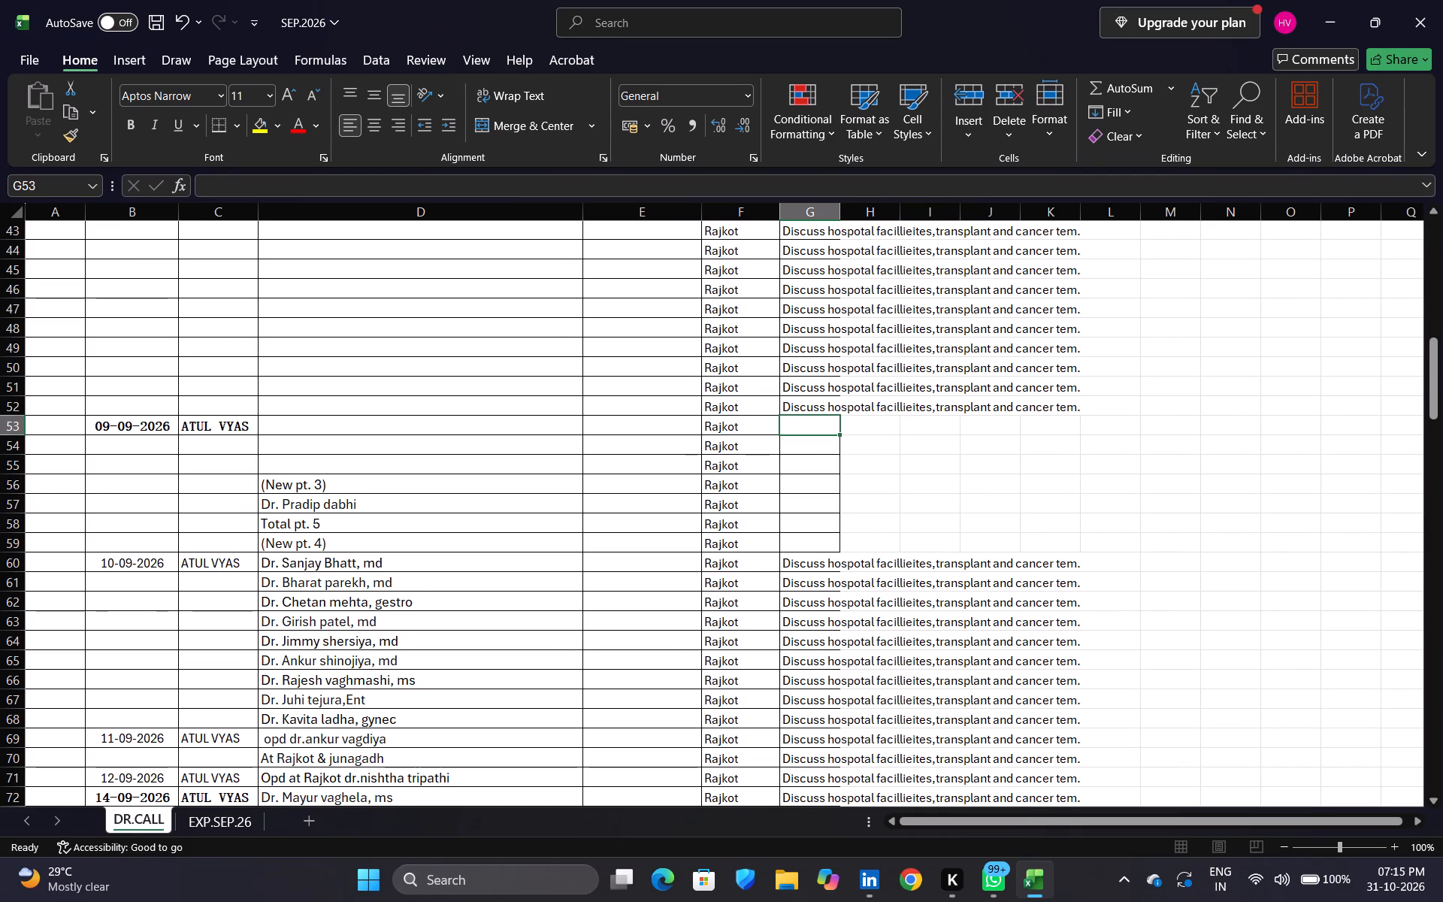
Copy the discussion remark range G52:K52 into rows 53 and 54 of the 09-09-2026 block, starting in column G.
left_click(802, 413)
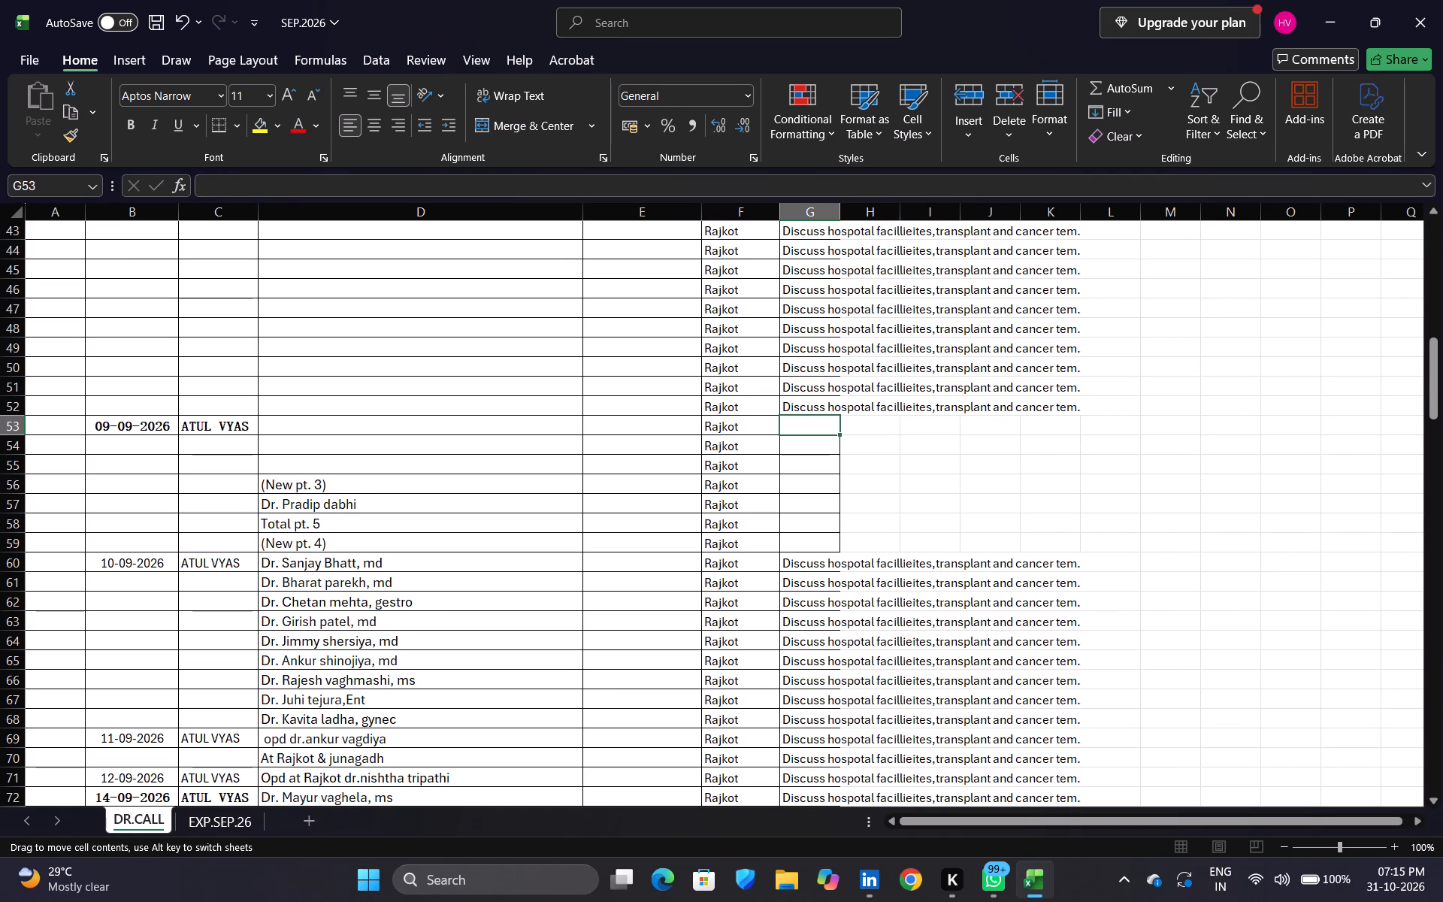
left_click(799, 408)
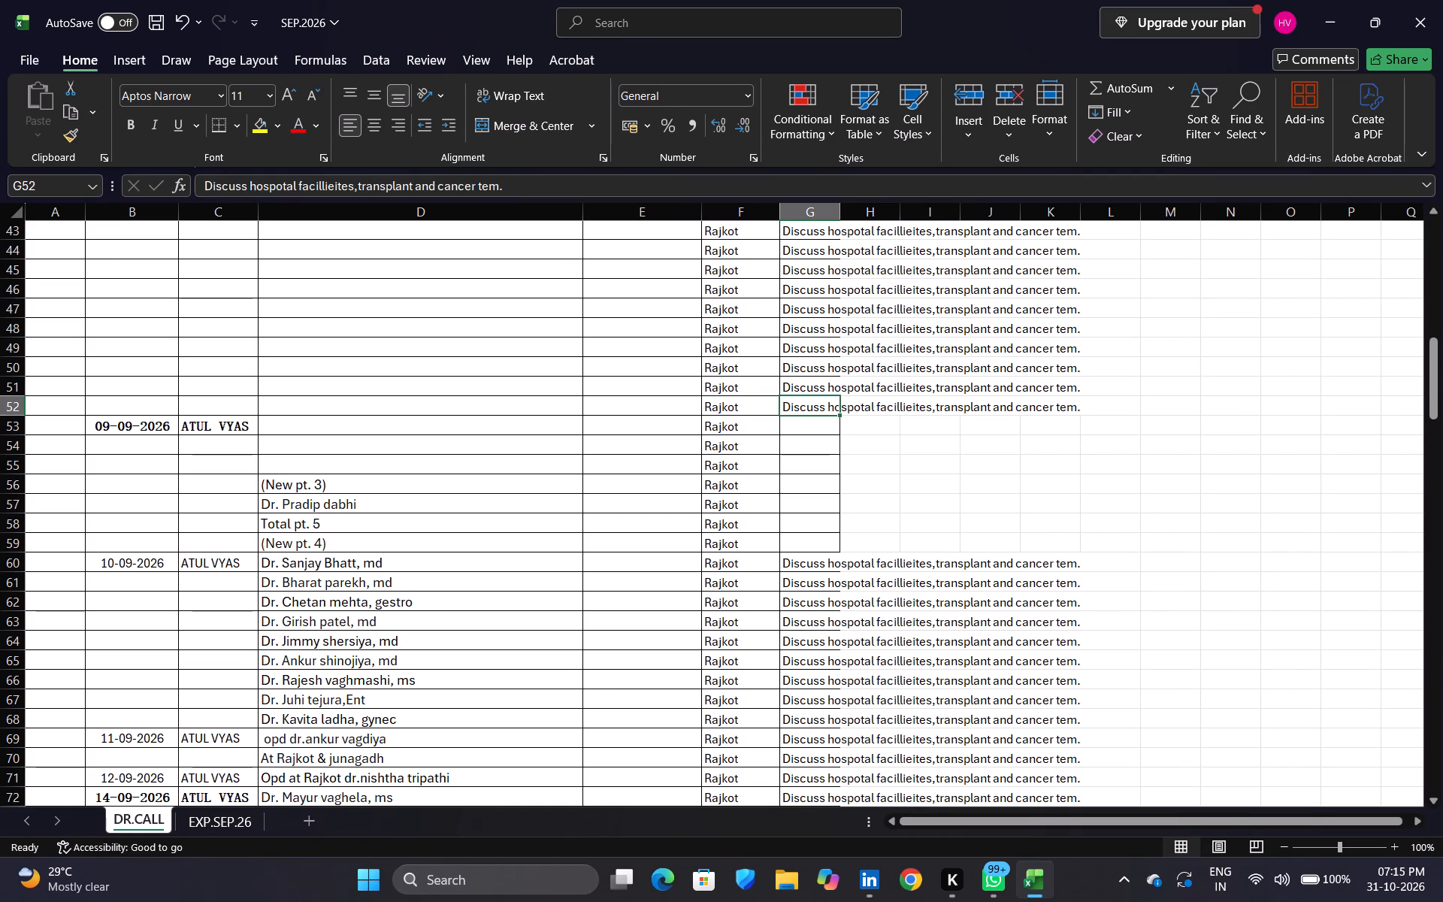
key("ctrl+c")
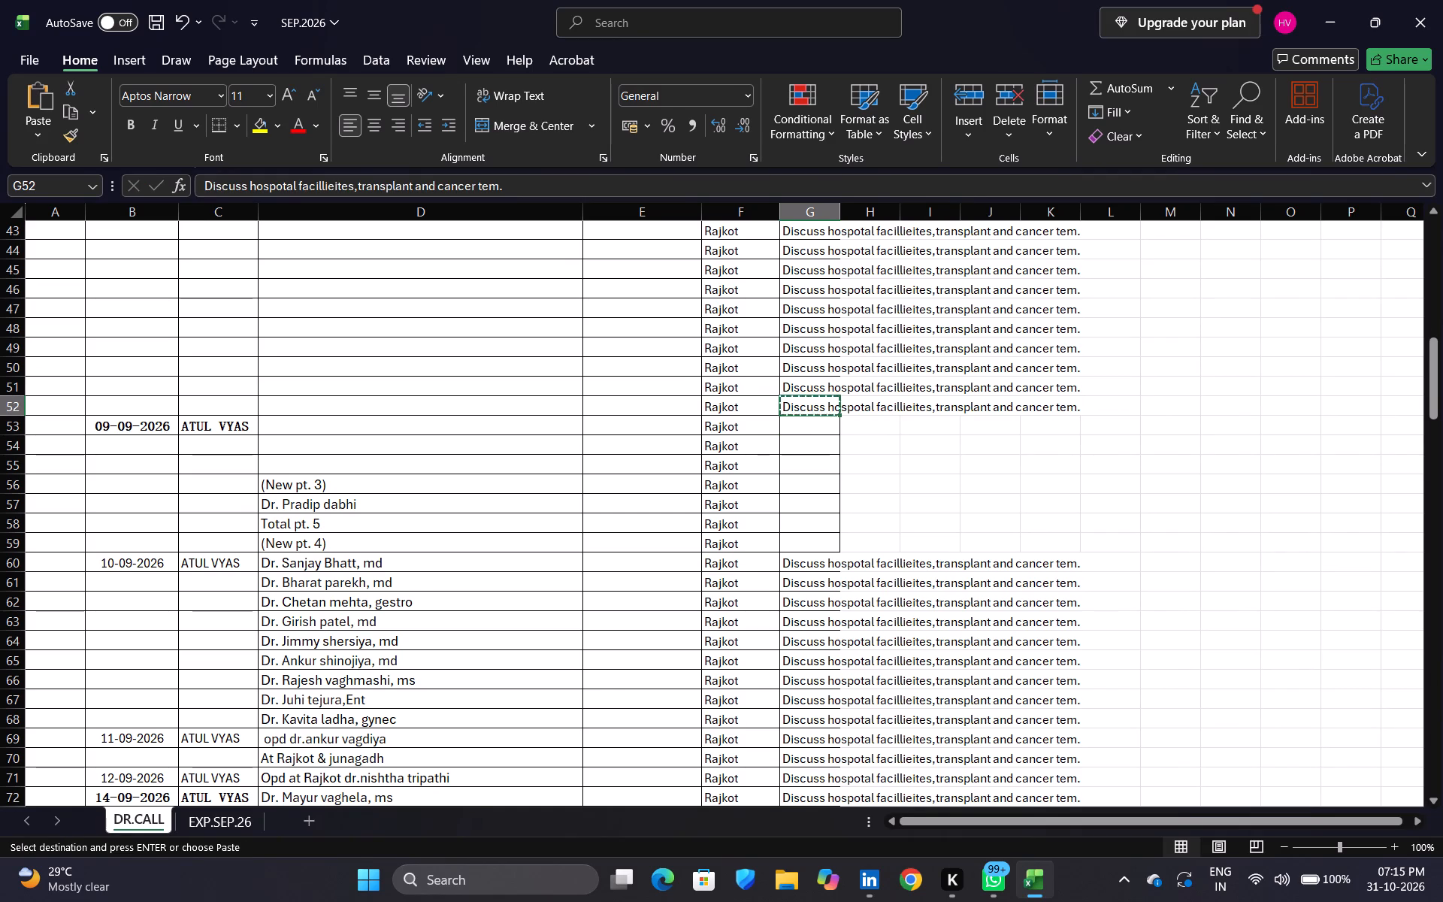
key("shift+Right")
key("shift+Right")
key("shift+Right")
key("shift+Right")
key("ctrl+c")
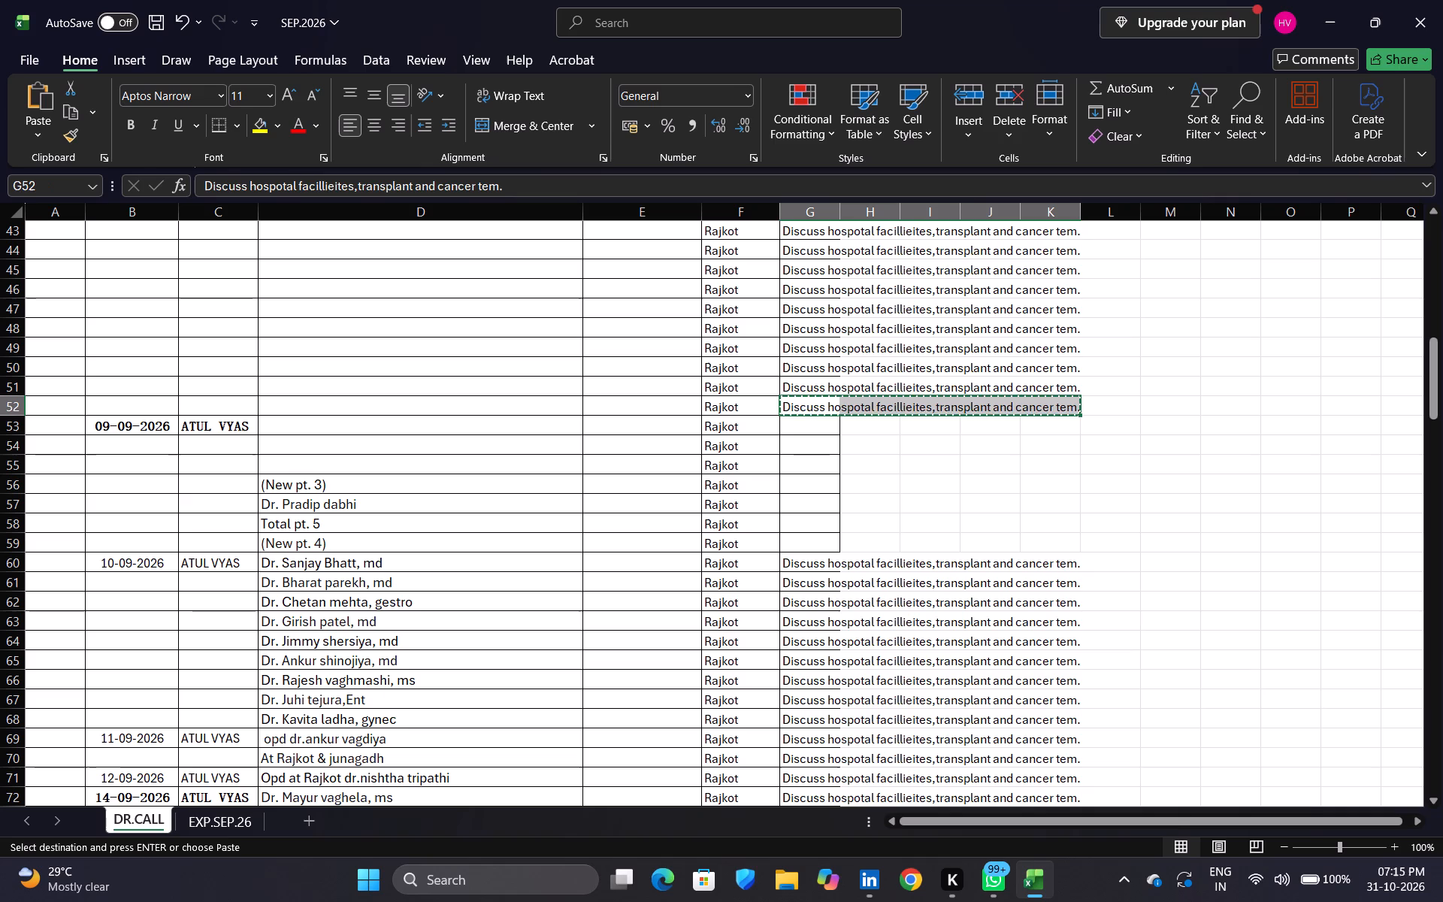
left_click(812, 424)
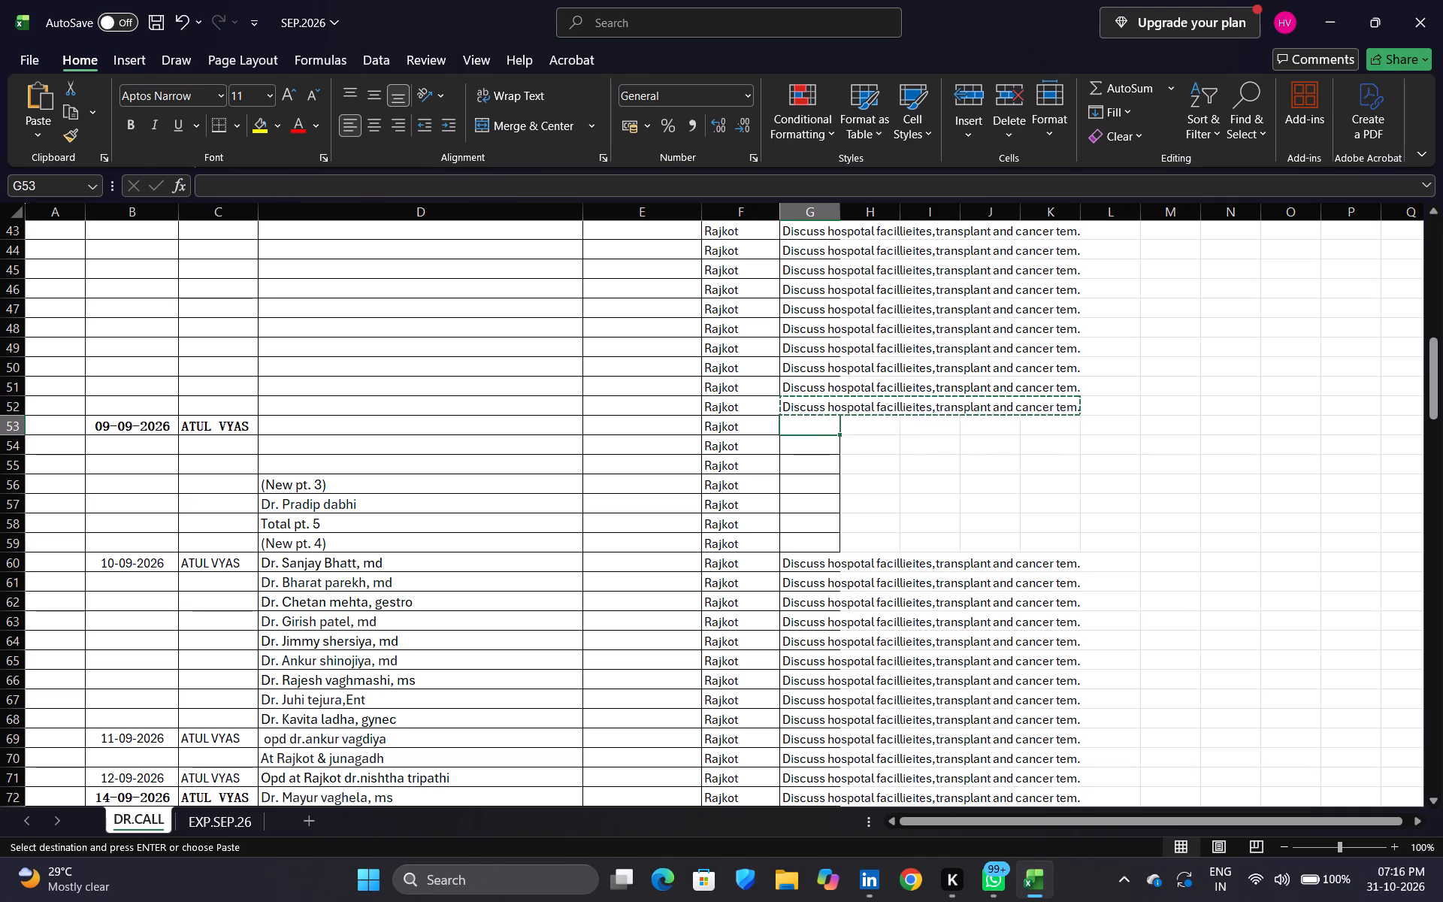
key("ctrl+v")
key("Down")
key("ctrl+v")
Paste the copied discussion remark into the empty cells G55 through G59, completing the 09-09-2026 block.
key("ctrl+Down")
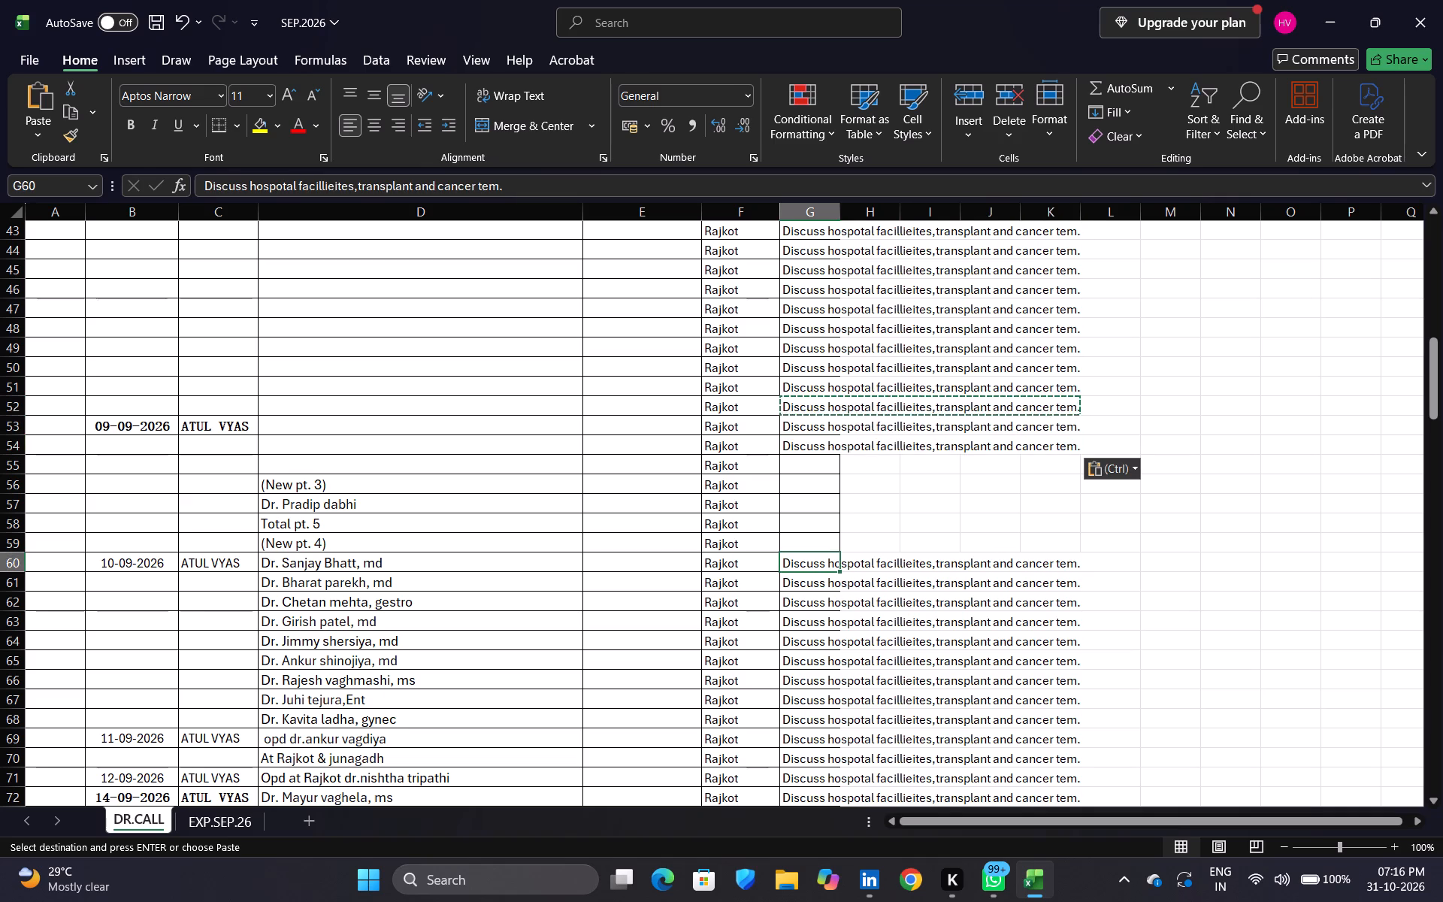
key("Up")
key("Up")
key("Up")
key("Up")
key("Up")
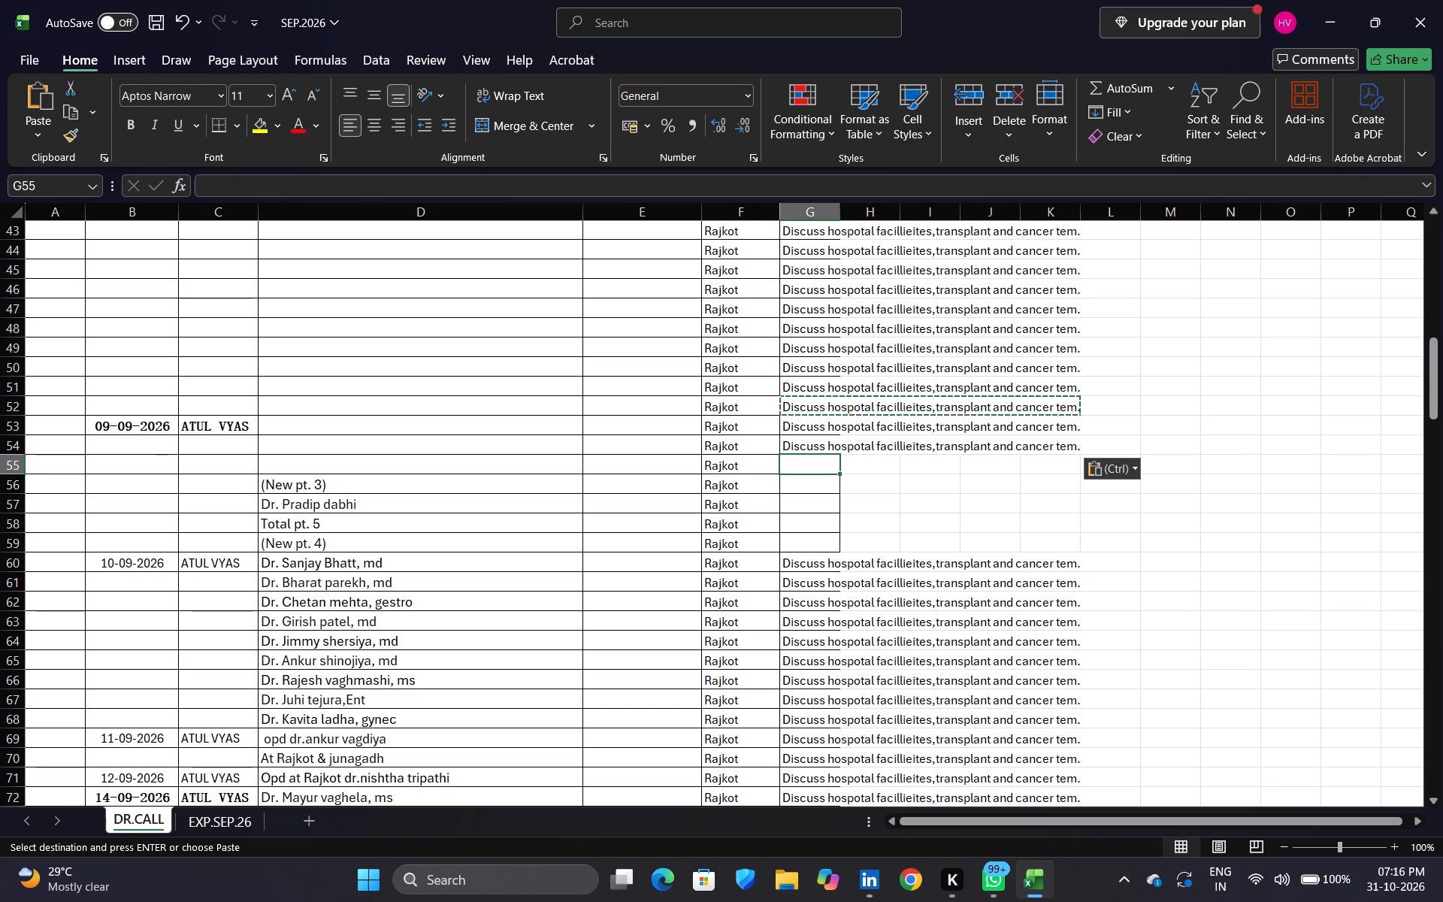
left_click(815, 465)
key("ctrl+v")
key("Down")
key("ctrl+v")
key("Down")
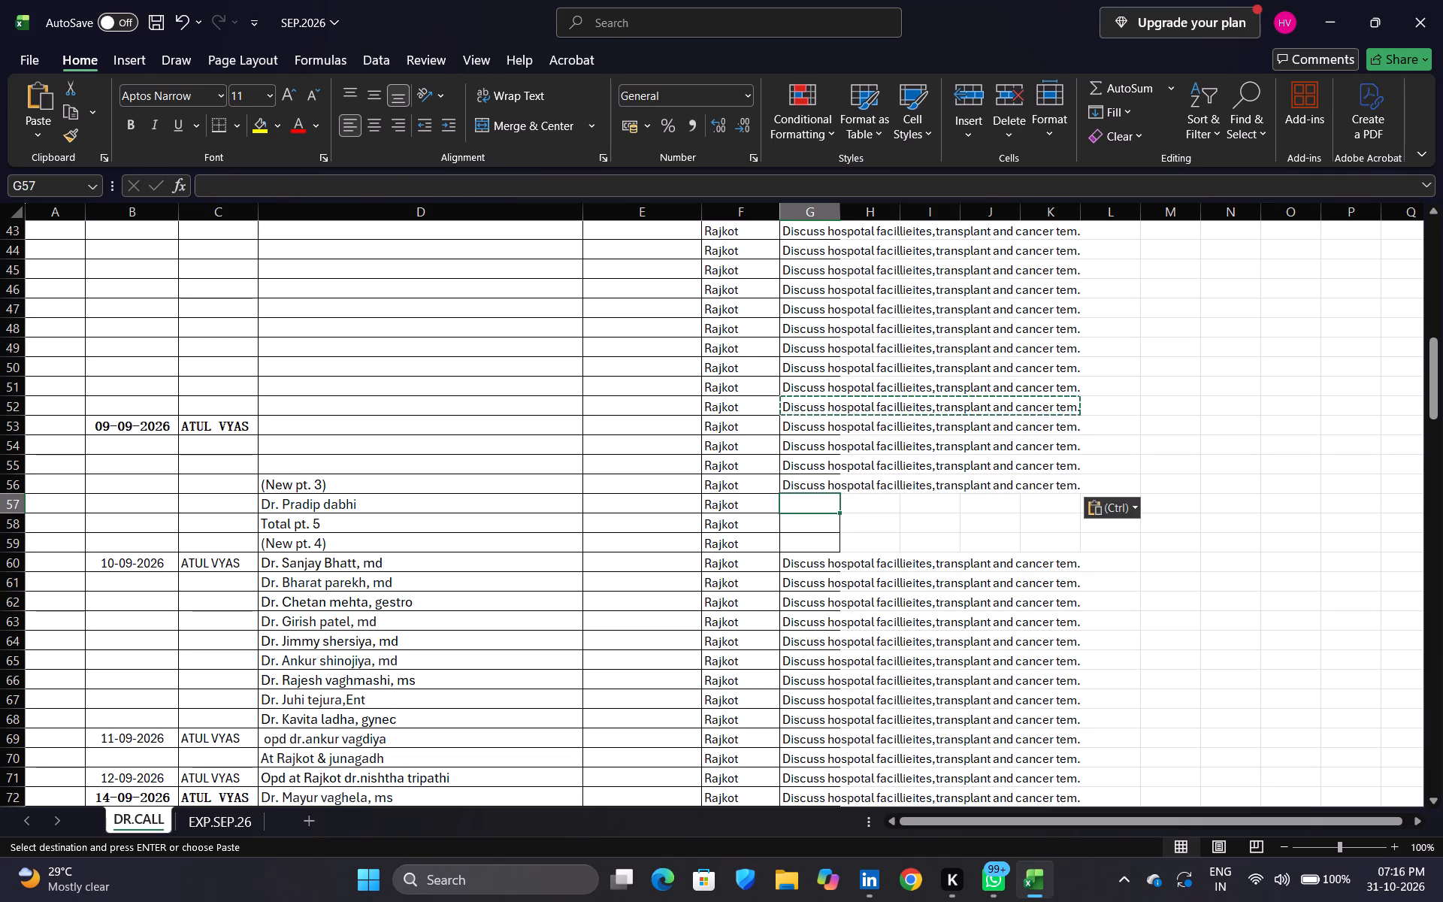
key("ctrl+v")
key("Down")
key("ctrl+v")
key("Down")
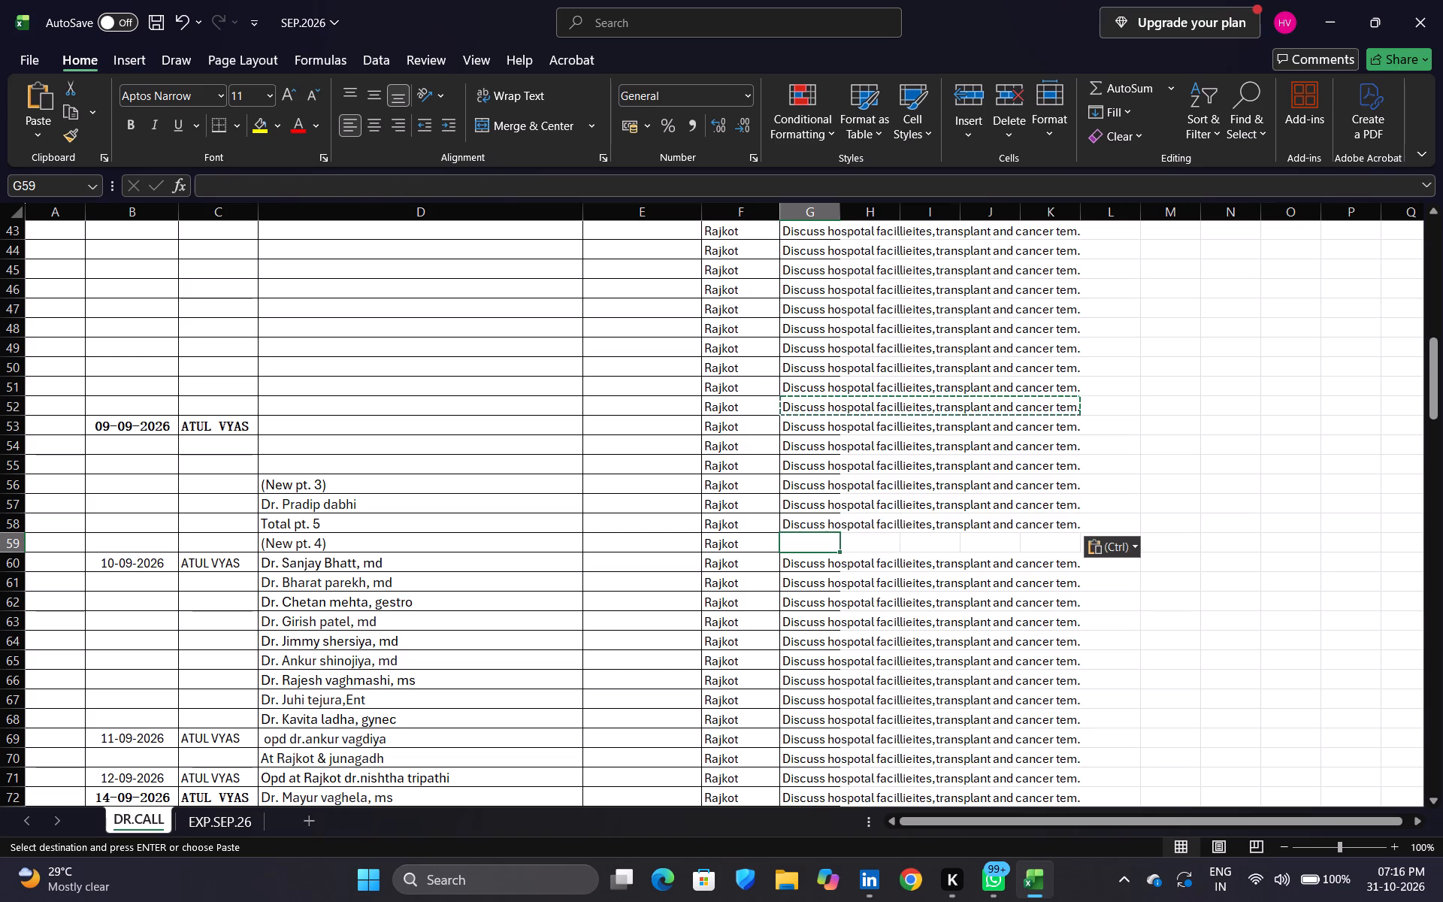
key("ctrl+v")
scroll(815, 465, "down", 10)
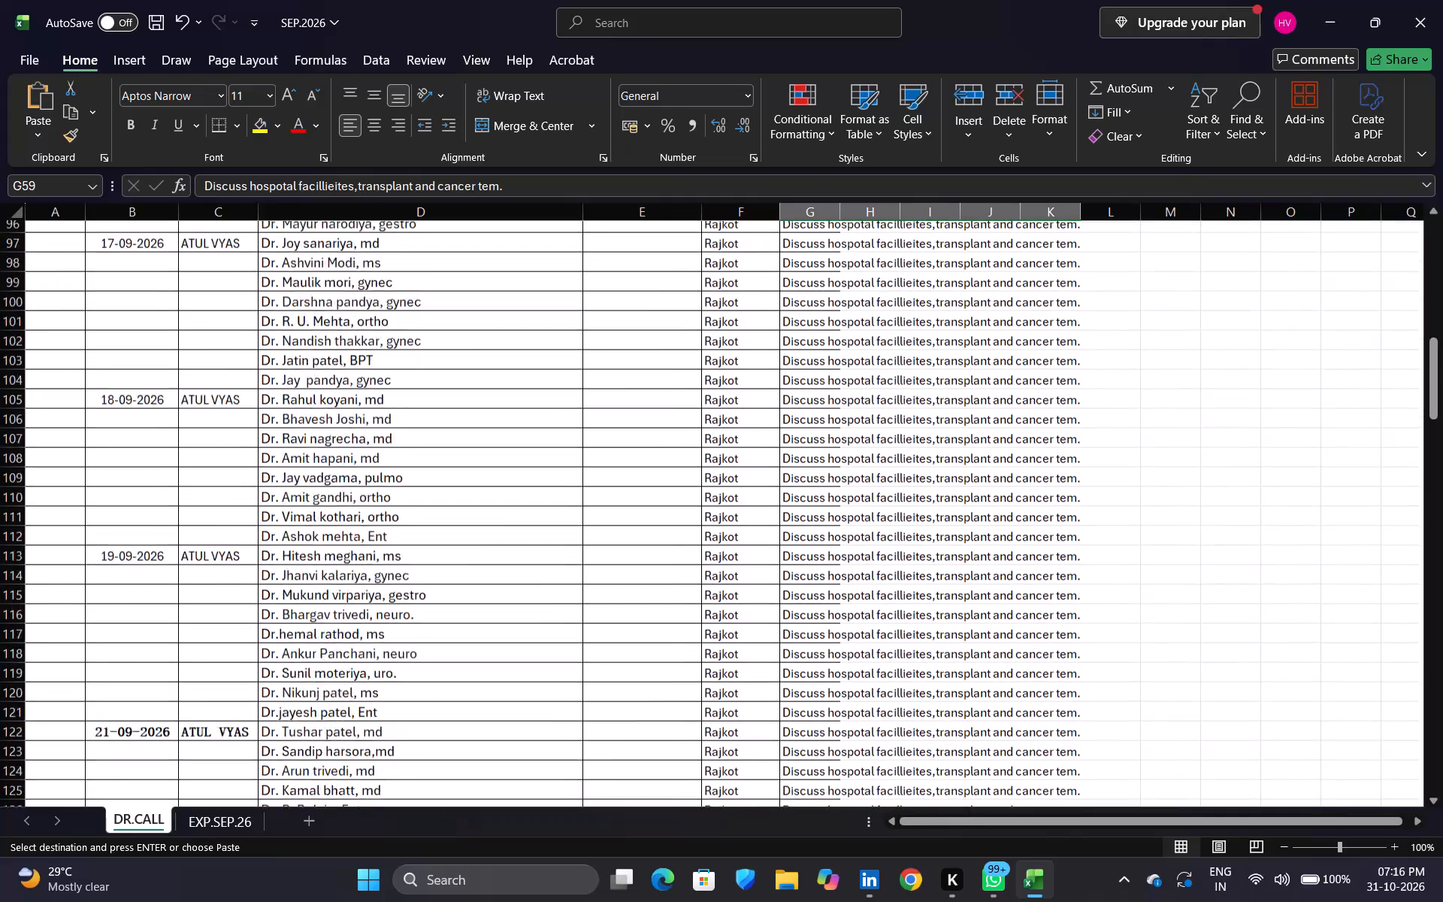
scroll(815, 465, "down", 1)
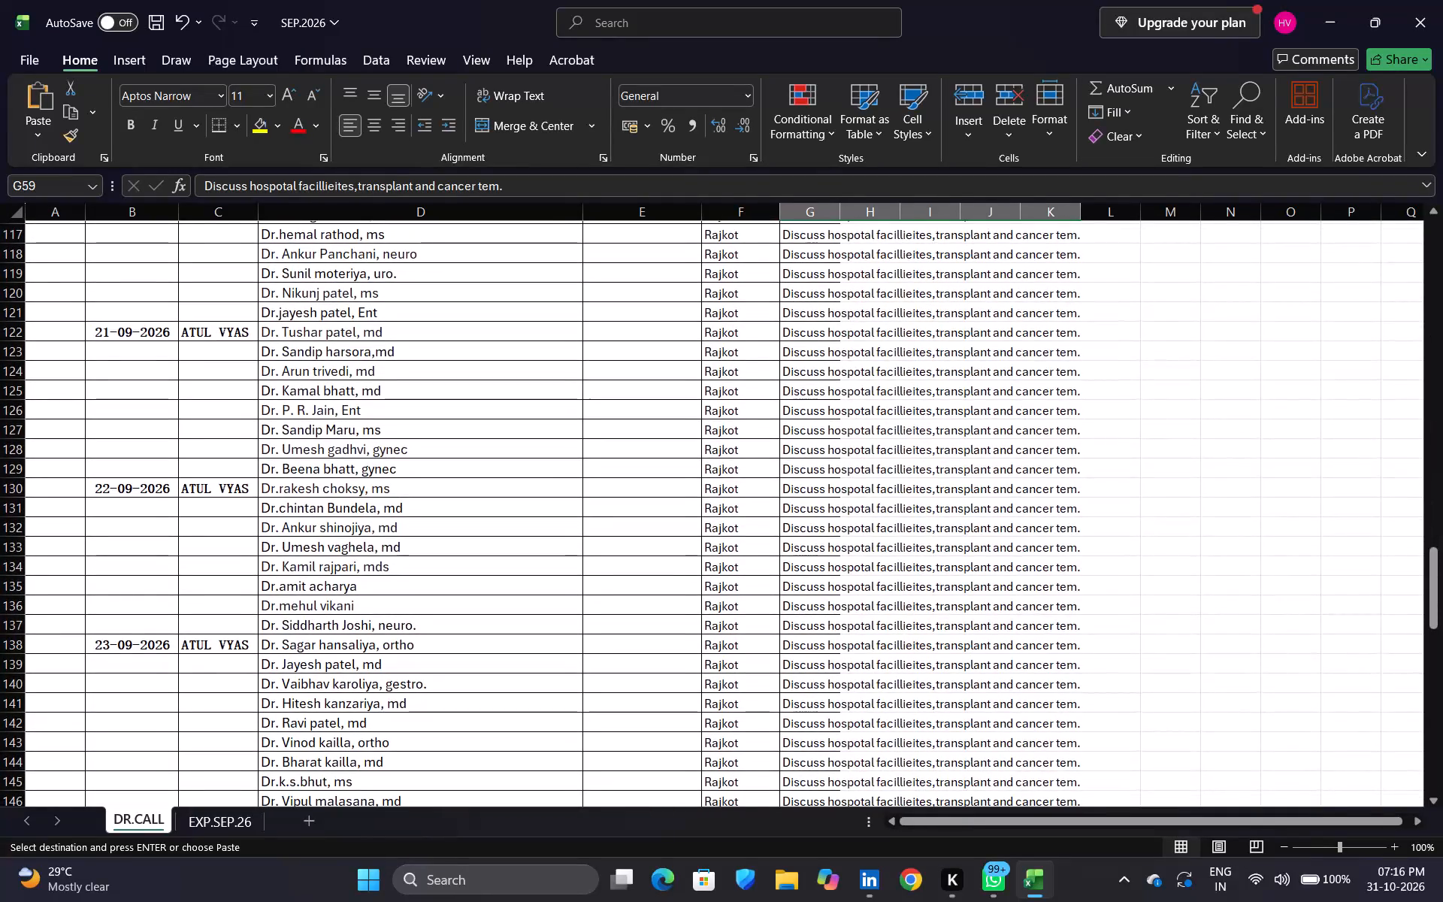
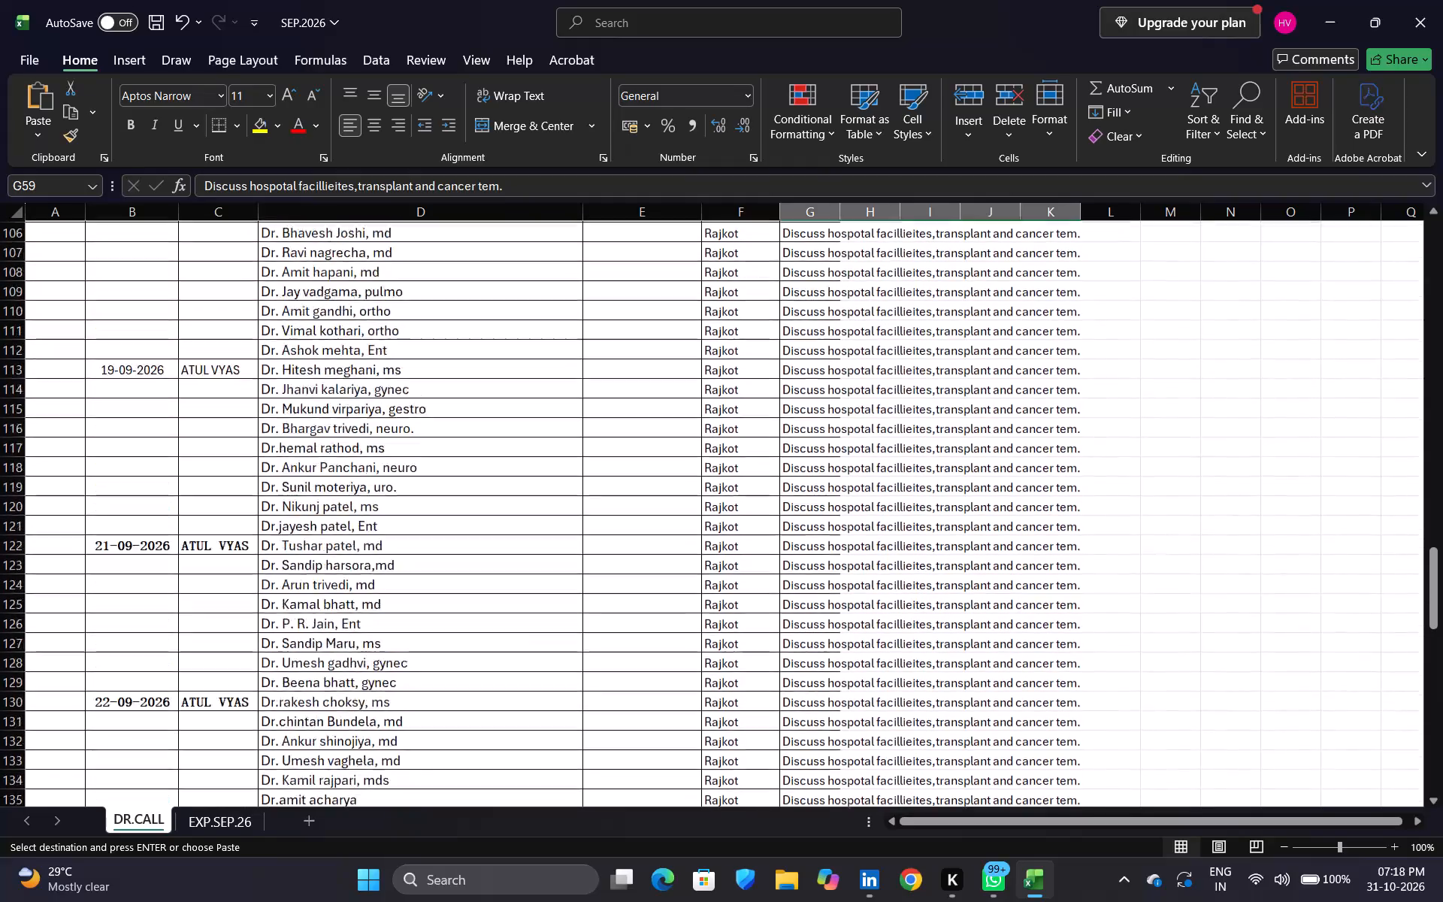
Clear the date in B53 and the staff name in C53 of the 09-09-2026 block.
scroll(377, 568, "up", 7)
scroll(377, 568, "down", 6)
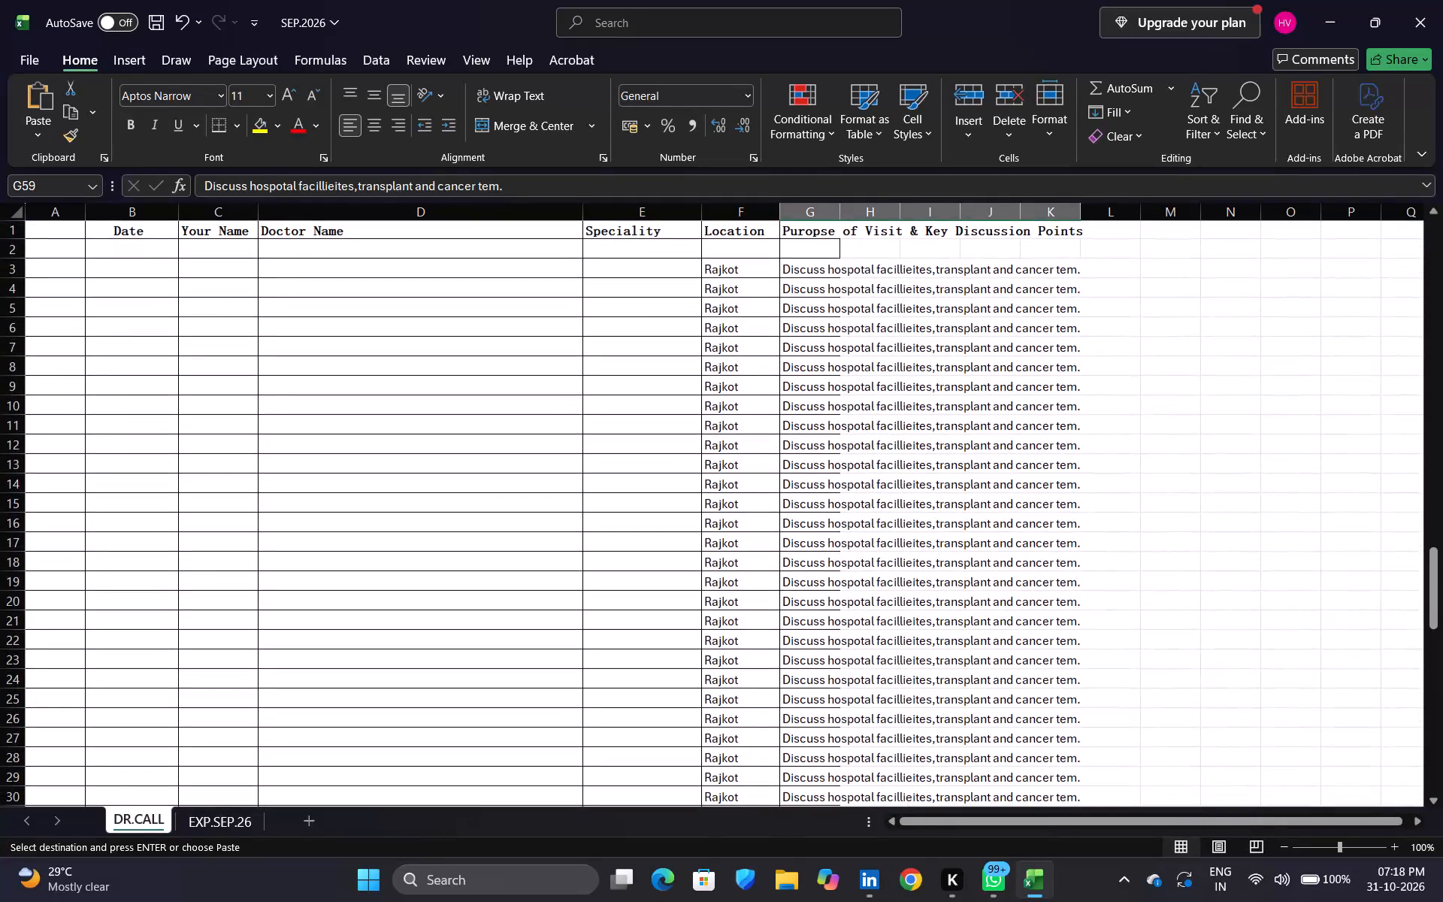
scroll(377, 568, "down", 6)
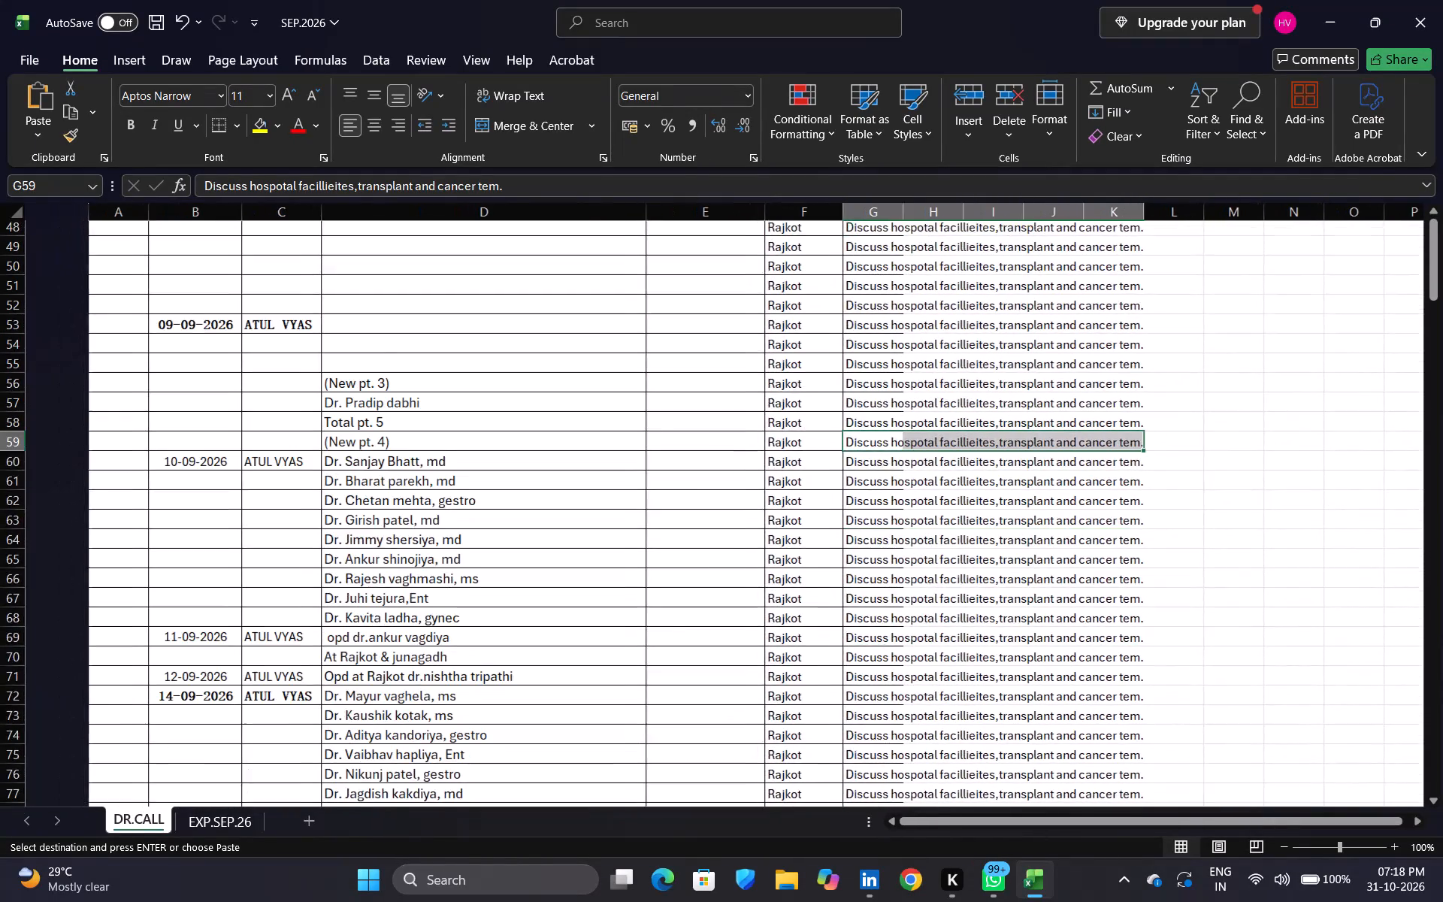
scroll(377, 568, "down", 2)
left_click(141, 323)
key("BackSpace")
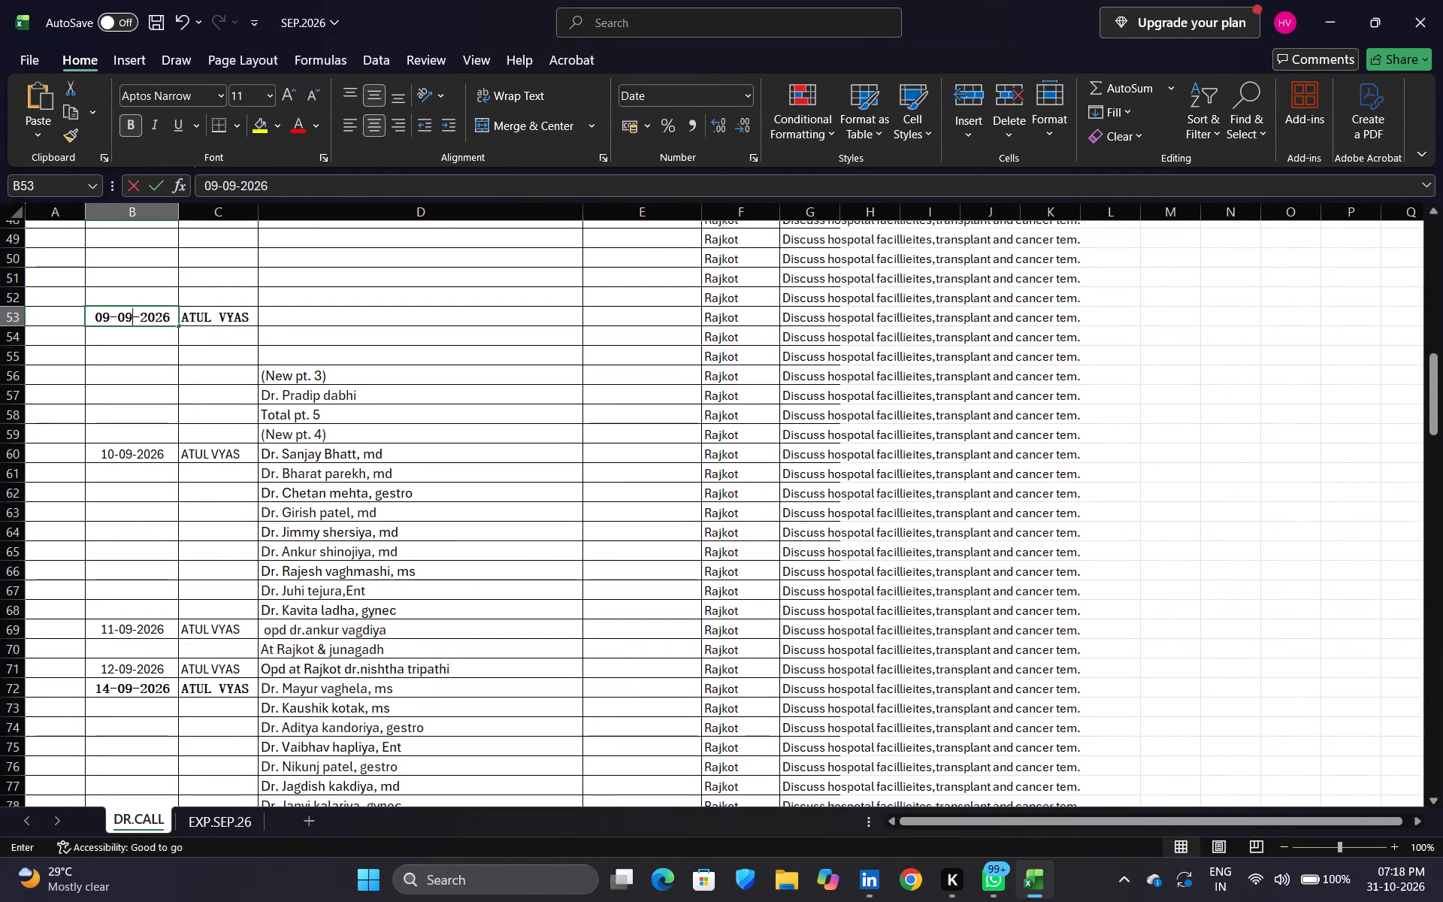
key("Down")
key("Right")
key("Up")
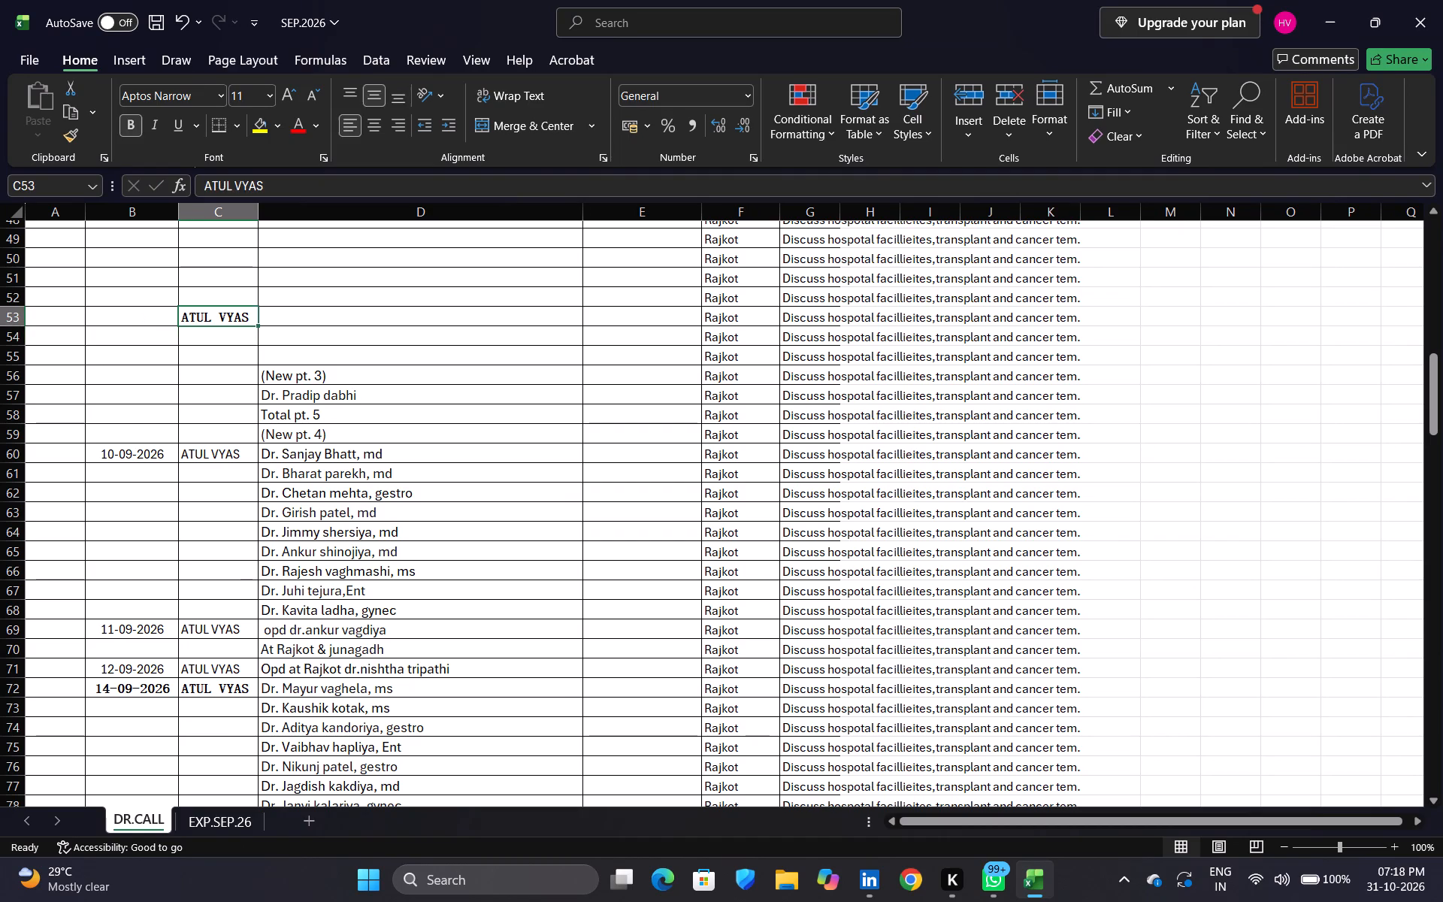
key("BackSpace")
Clear the remaining doctor and patient count entries in D56 through D59 of the 09-09-2026 block.
left_click(319, 385)
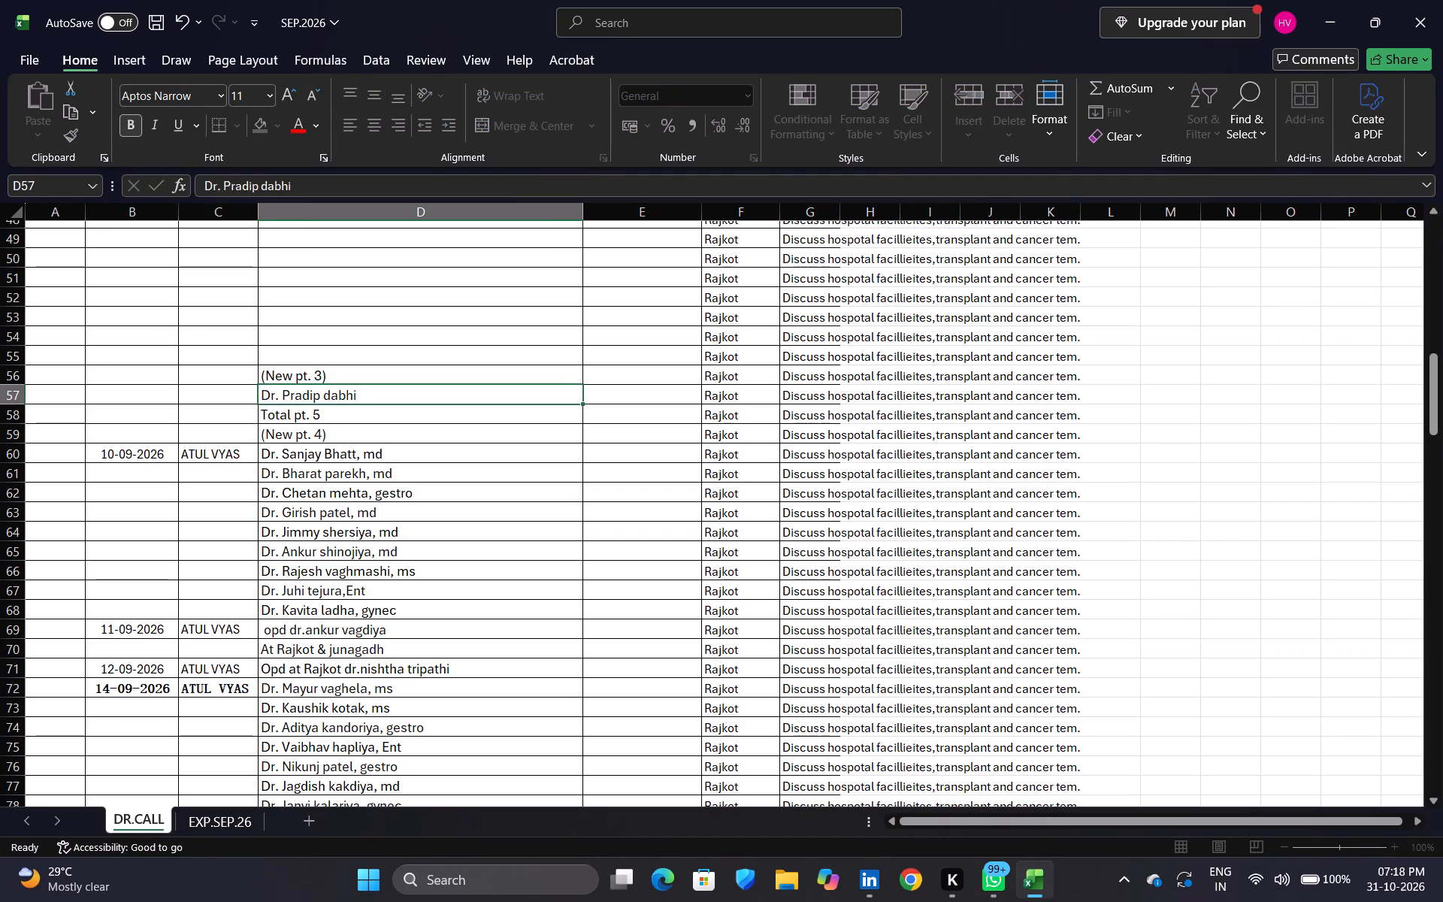
key("BackSpace")
key("Up")
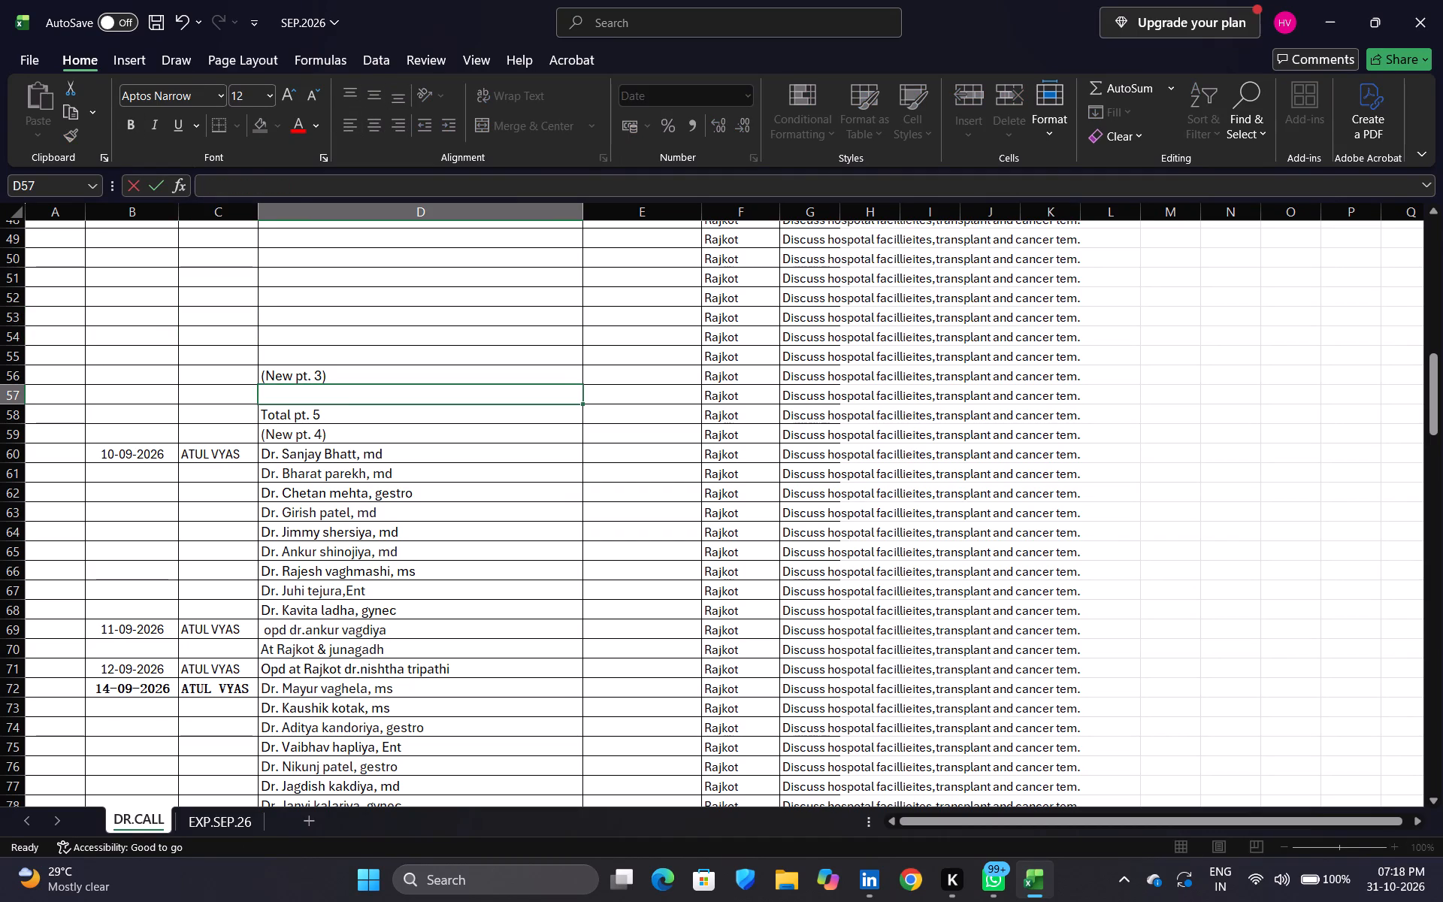
key("BackSpace")
key("Down")
key("Down")
key("BackSpace")
key("Down")
key("BackSpace")
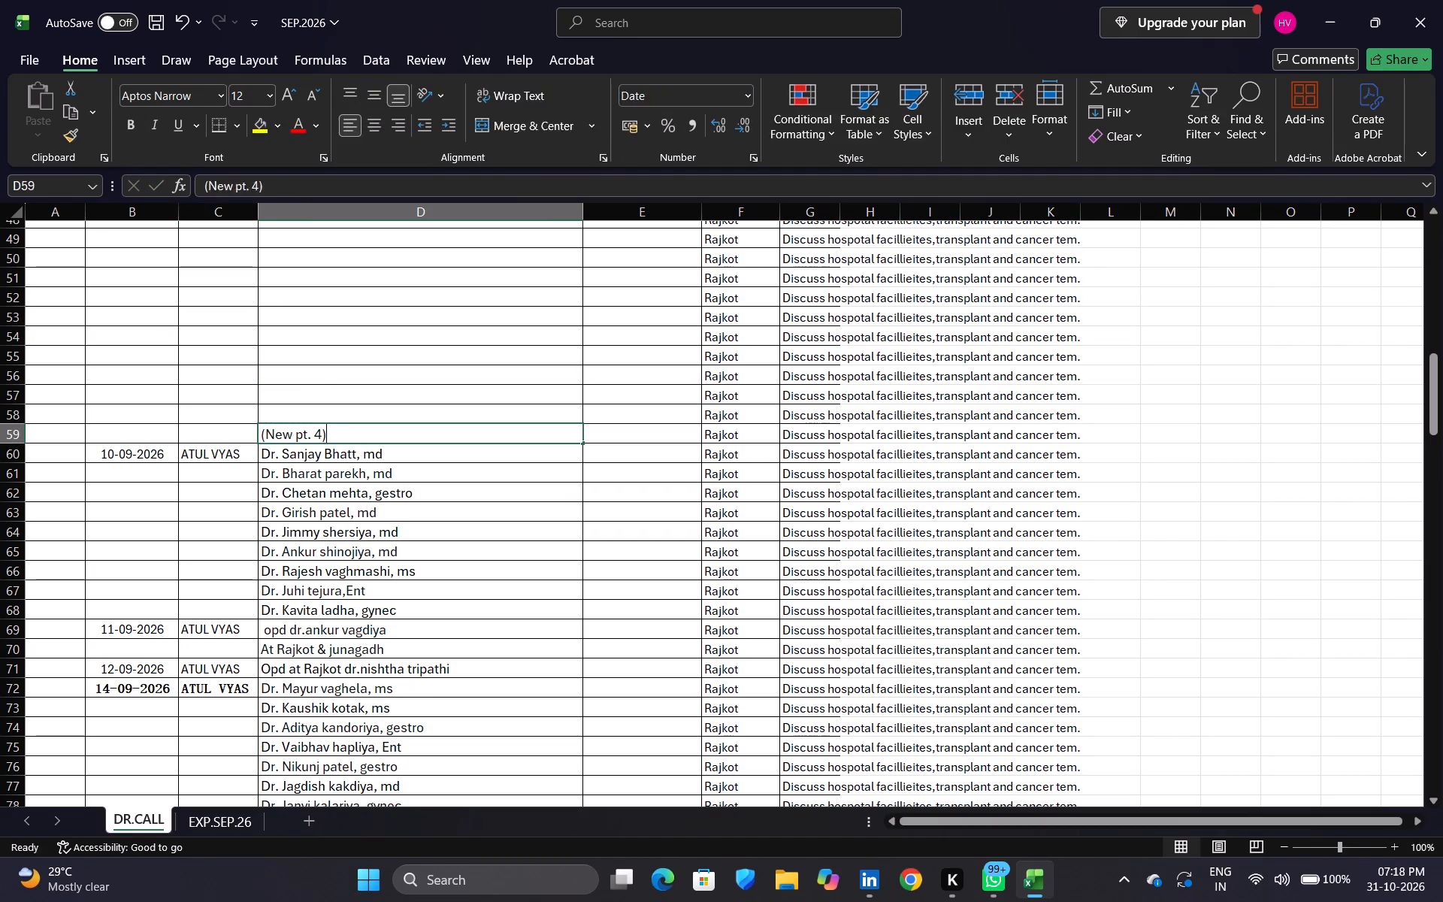
Clear the doctor, staff name and date in row 60, the first row of the 10-09-2026 block.
key("Down")
key("BackSpace")
key("Left")
key("BackSpace")
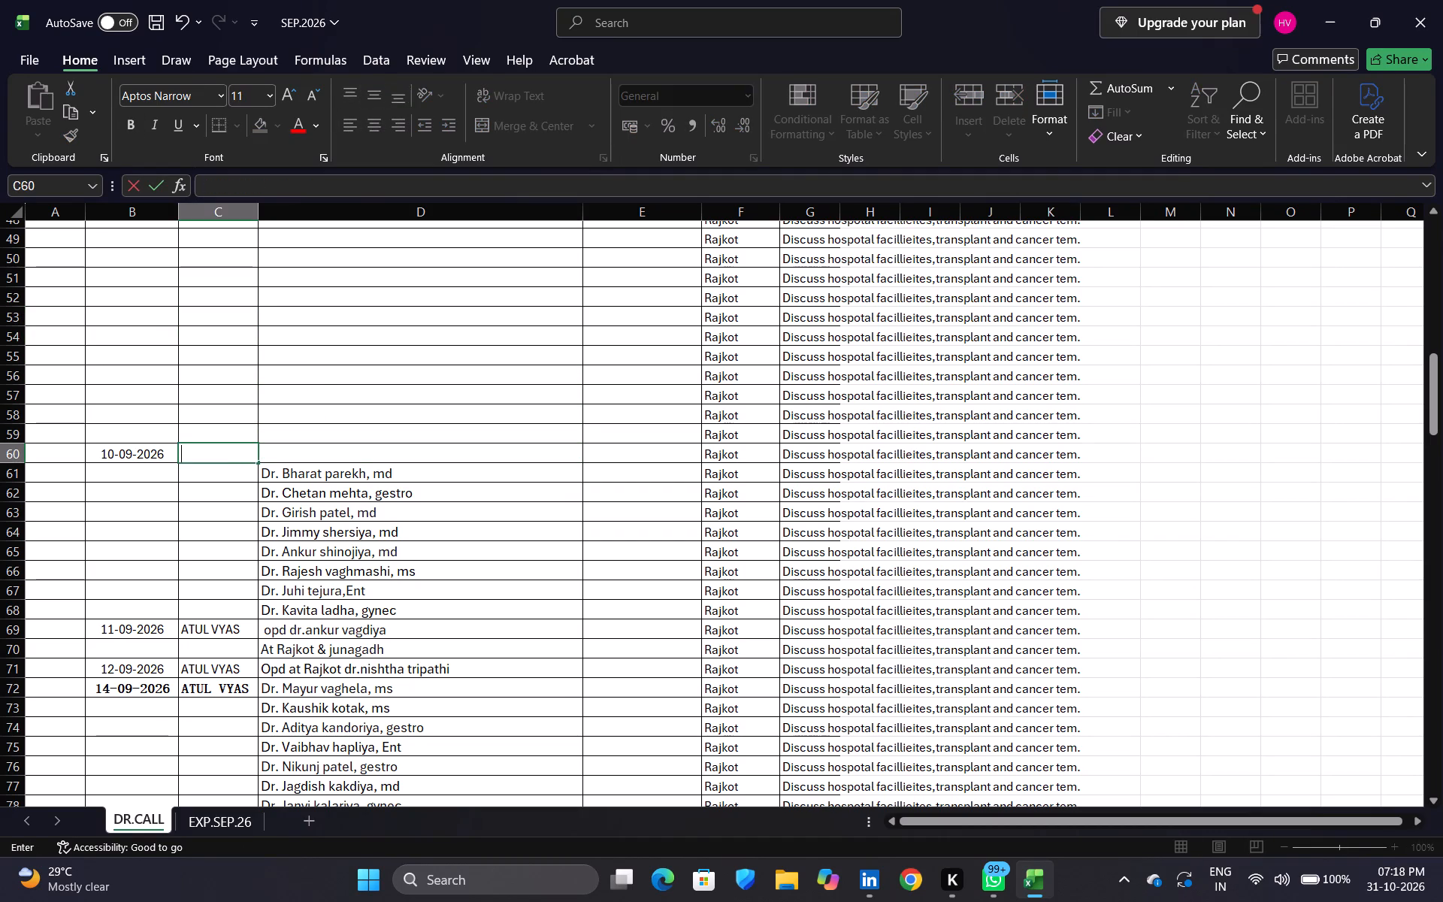
key("Left")
key("BackSpace")
Clear the doctor entries in D61 through D64 of the 10-09-2026 block.
key("Right")
key("Right")
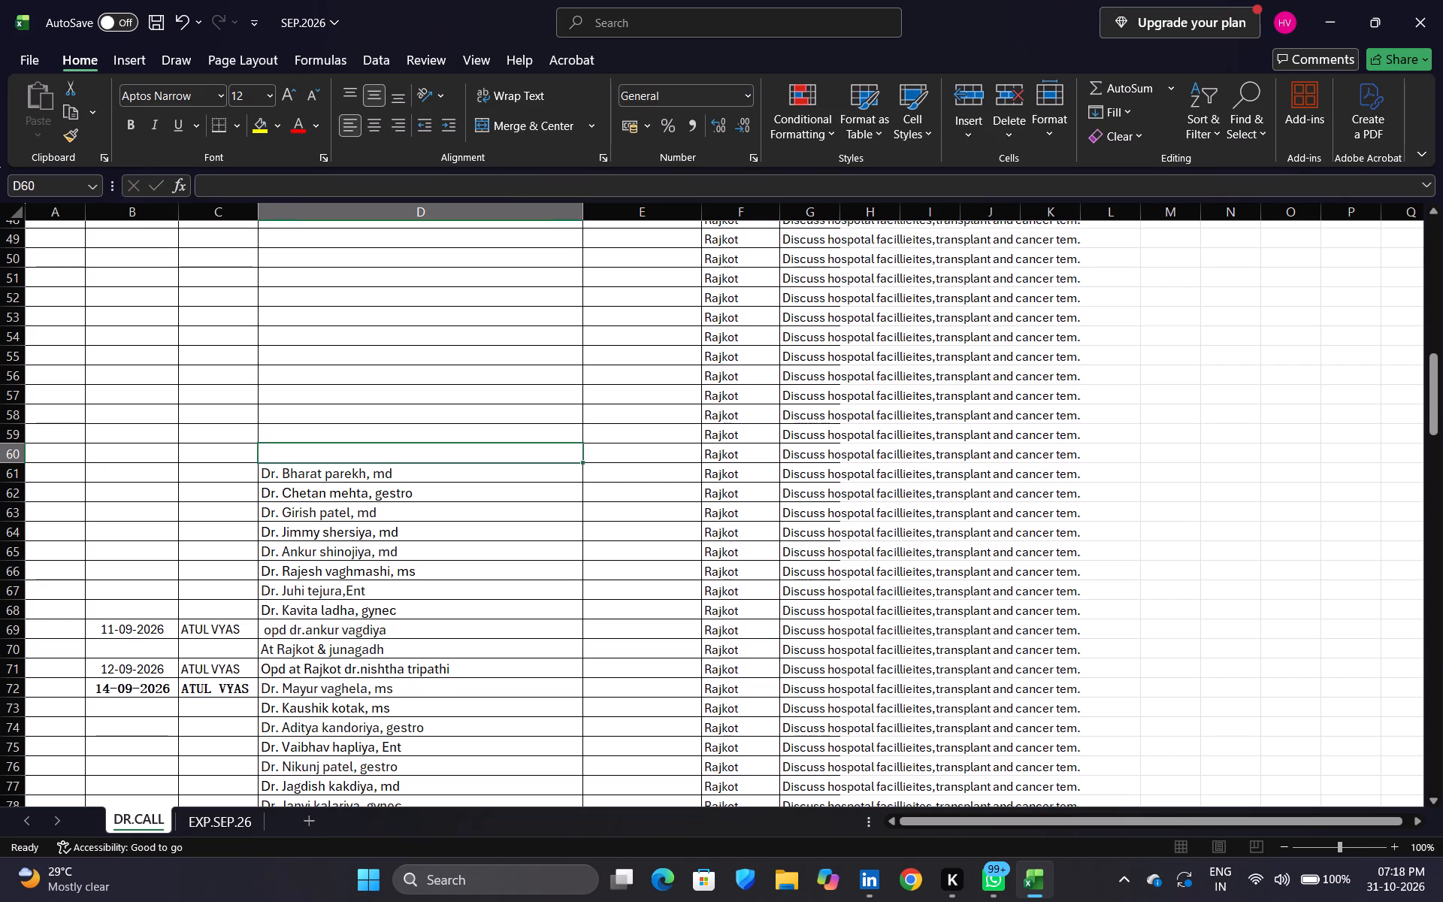
key("Down")
key("BackSpace")
key("Down")
key("BackSpace")
key("Down")
key("BackSpace")
key("Down")
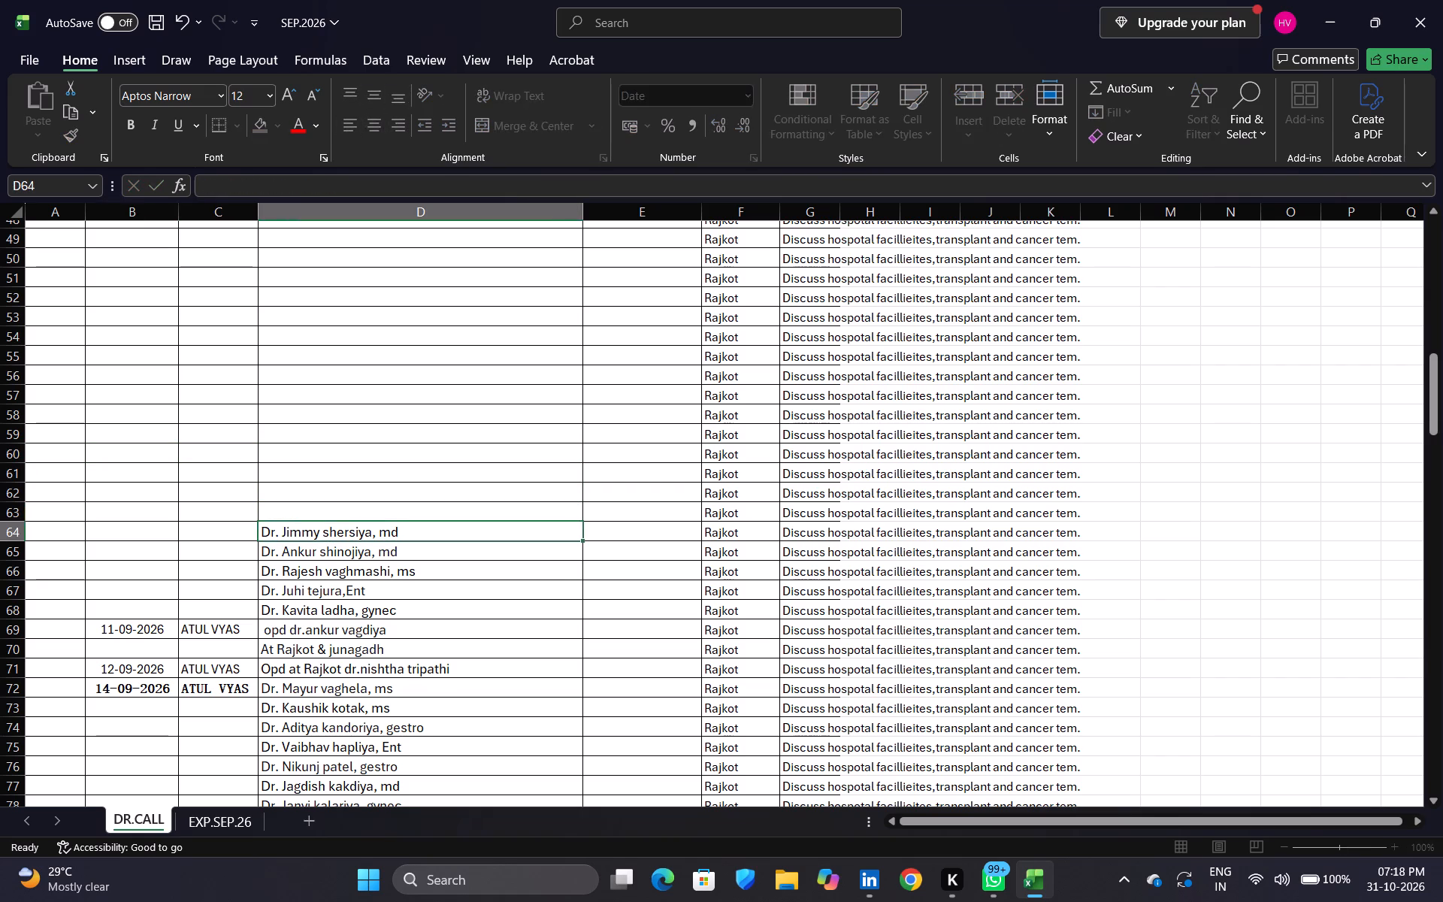
key("BackSpace")
Clear the doctor entries in D65 through D68, the rest of the 10-09-2026 block.
key("Down")
key("BackSpace")
key("Down")
key("BackSpace")
key("Down")
key("BackSpace")
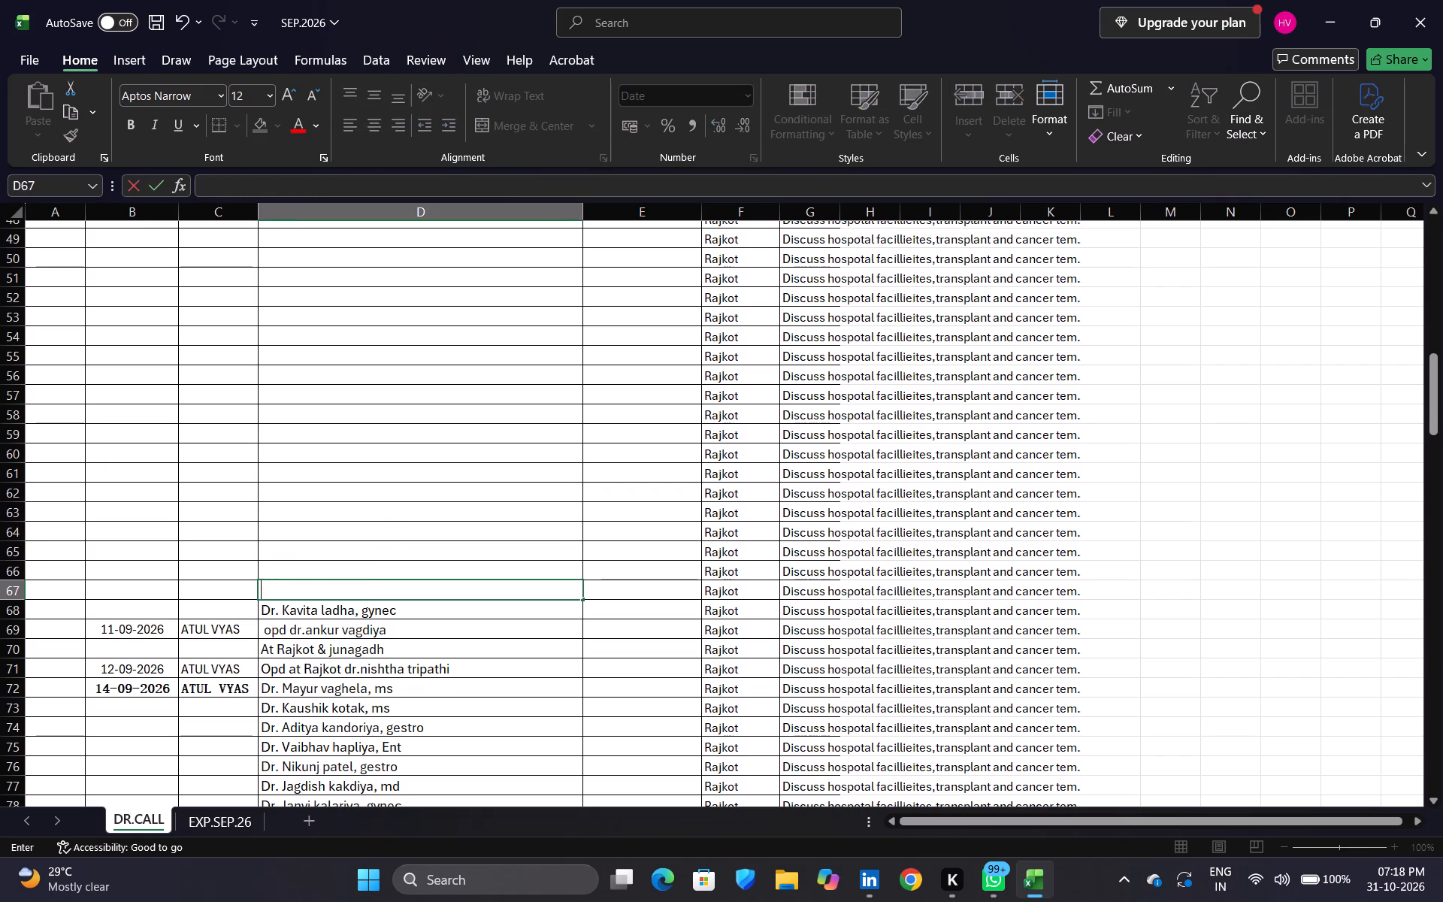
key("BackSpace")
key("Down")
key("BackSpace")
key("BackSpace")
Clear the 11-09-2026 block: the OPD and place entries in D69 and D70, the staff name in C69 and the date in B69.
key("Down")
key("BackSpace")
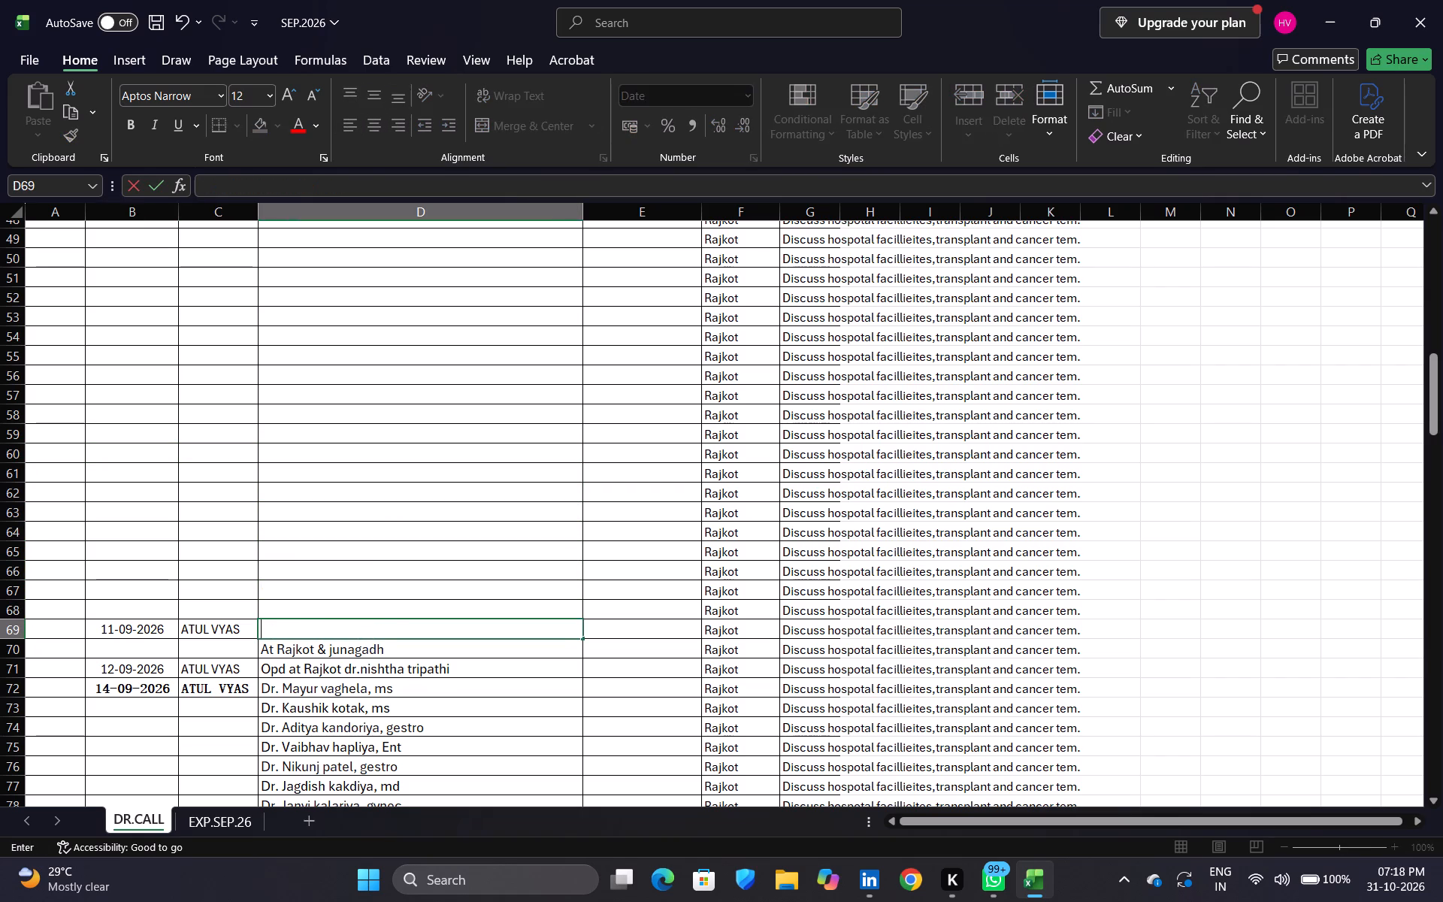
key("Down")
key("BackSpace")
key("Left")
key("BackSpace")
key("Up")
key("BackSpace")
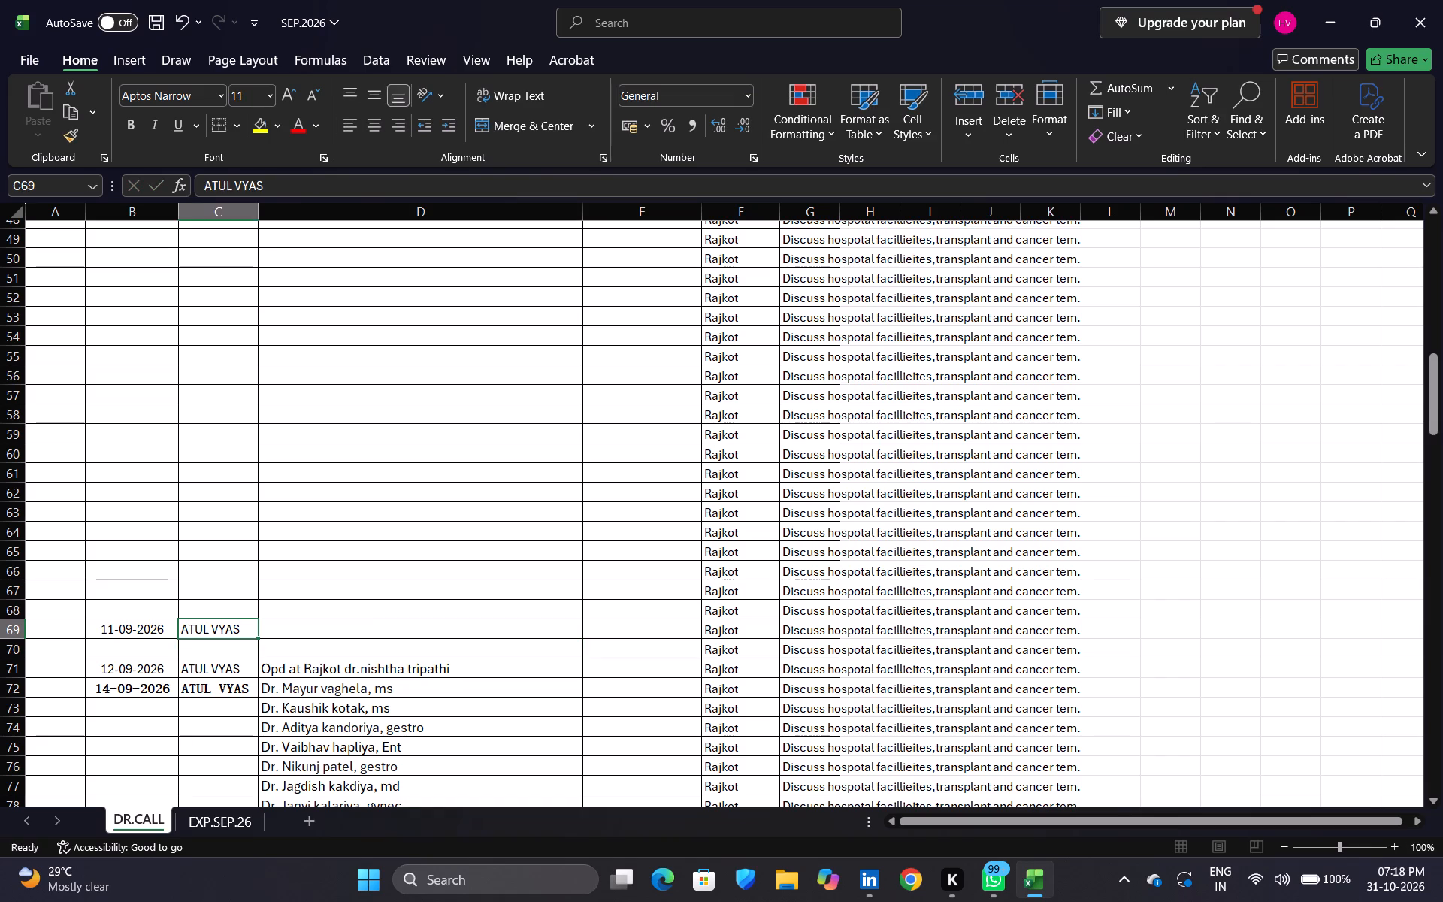
key("Left")
key("BackSpace")
Clear the dates and staff names in rows 71 and 72, plus the 12-09-2026 OPD entry in D71.
key("Down")
key("Down")
key("BackSpace")
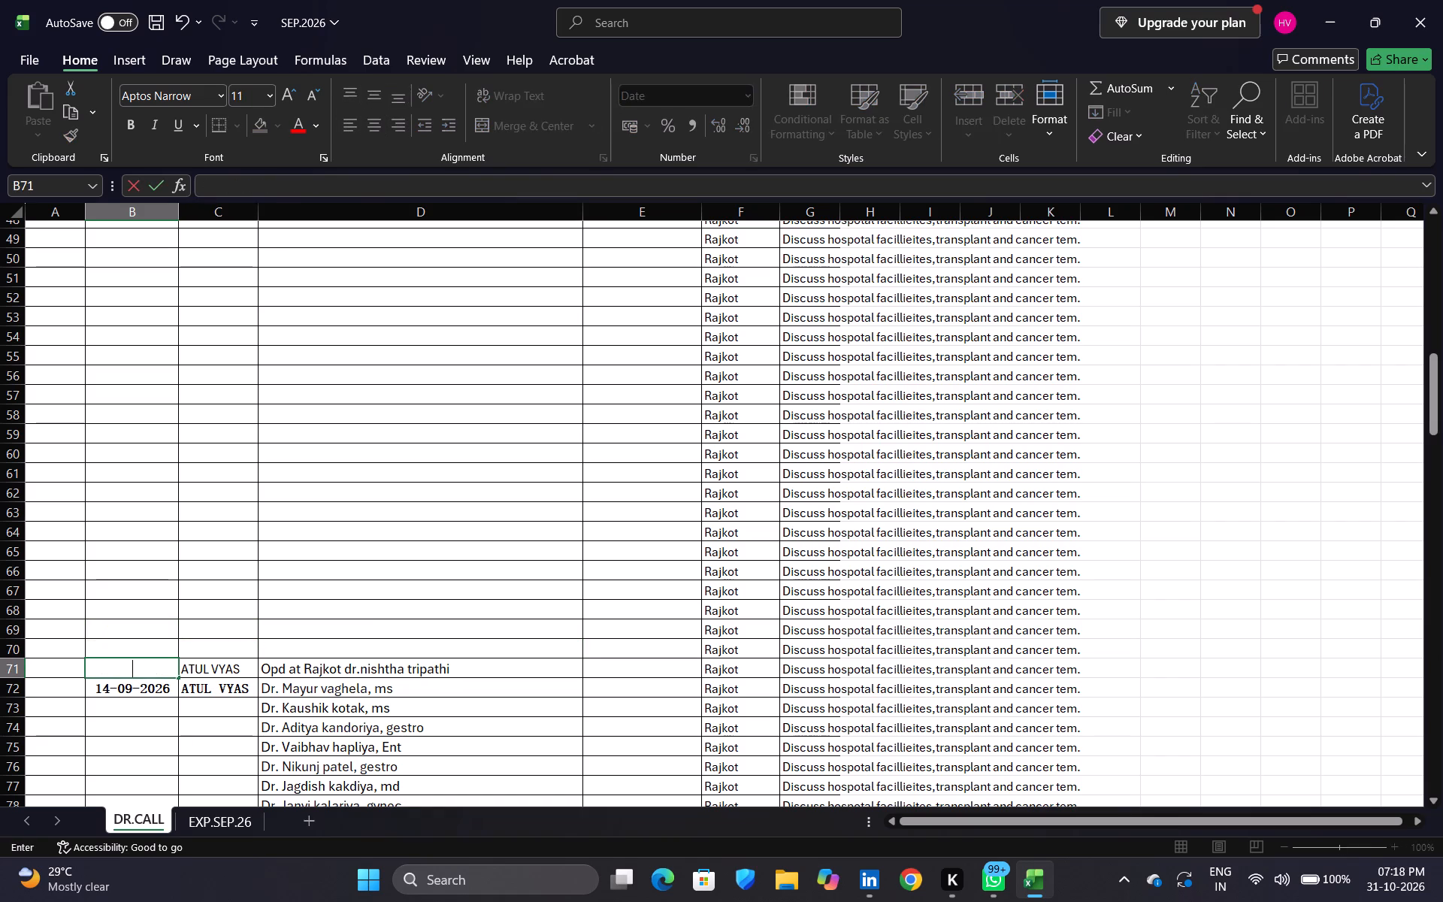
key("Down")
key("BackSpace")
key("Right")
key("BackSpace")
key("Up")
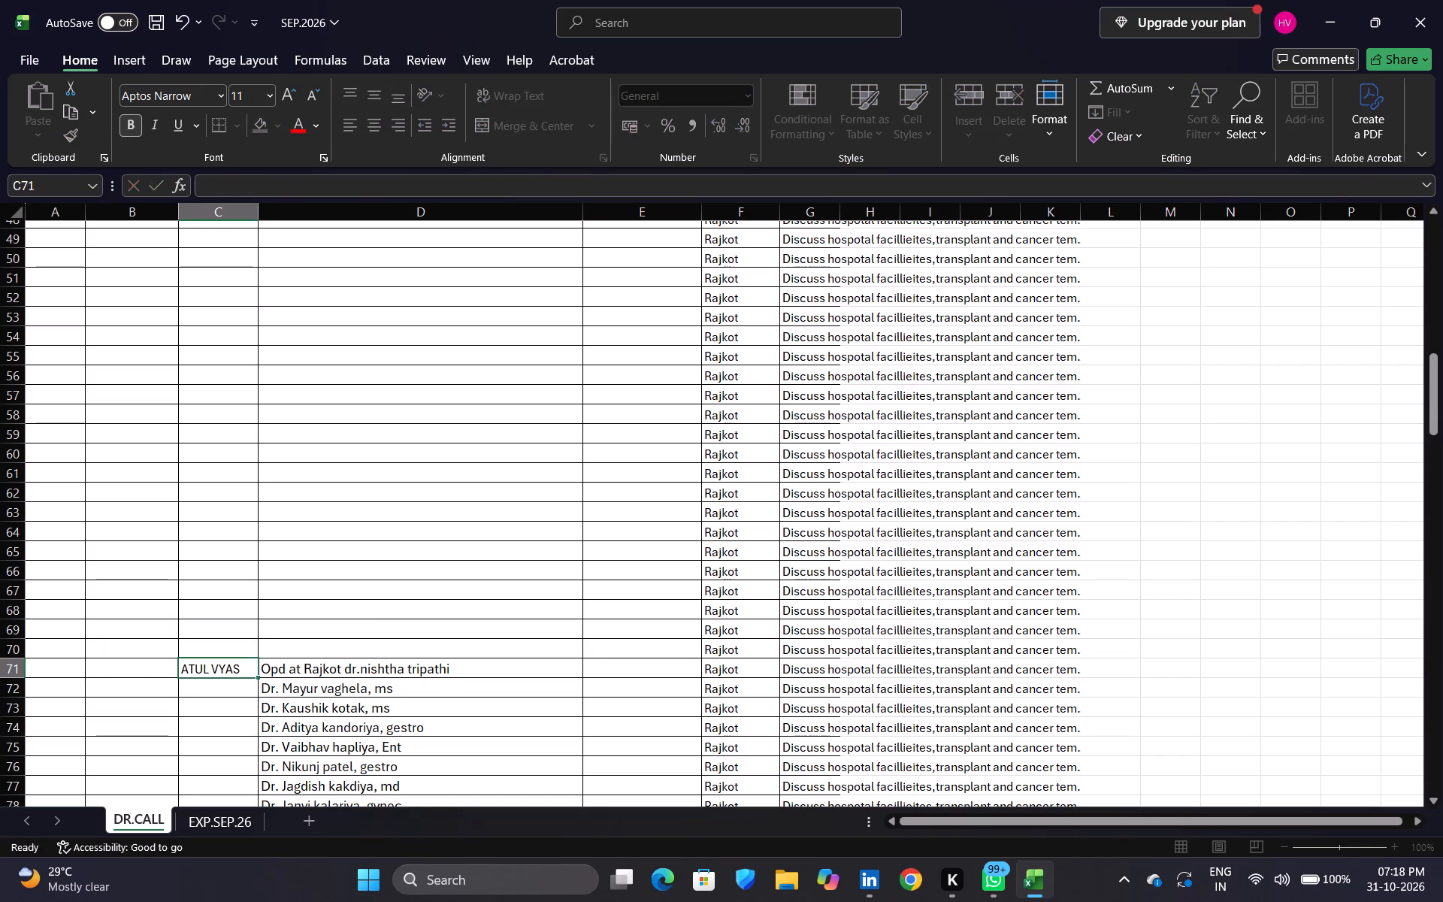
key("BackSpace")
key("Right")
key("BackSpace")
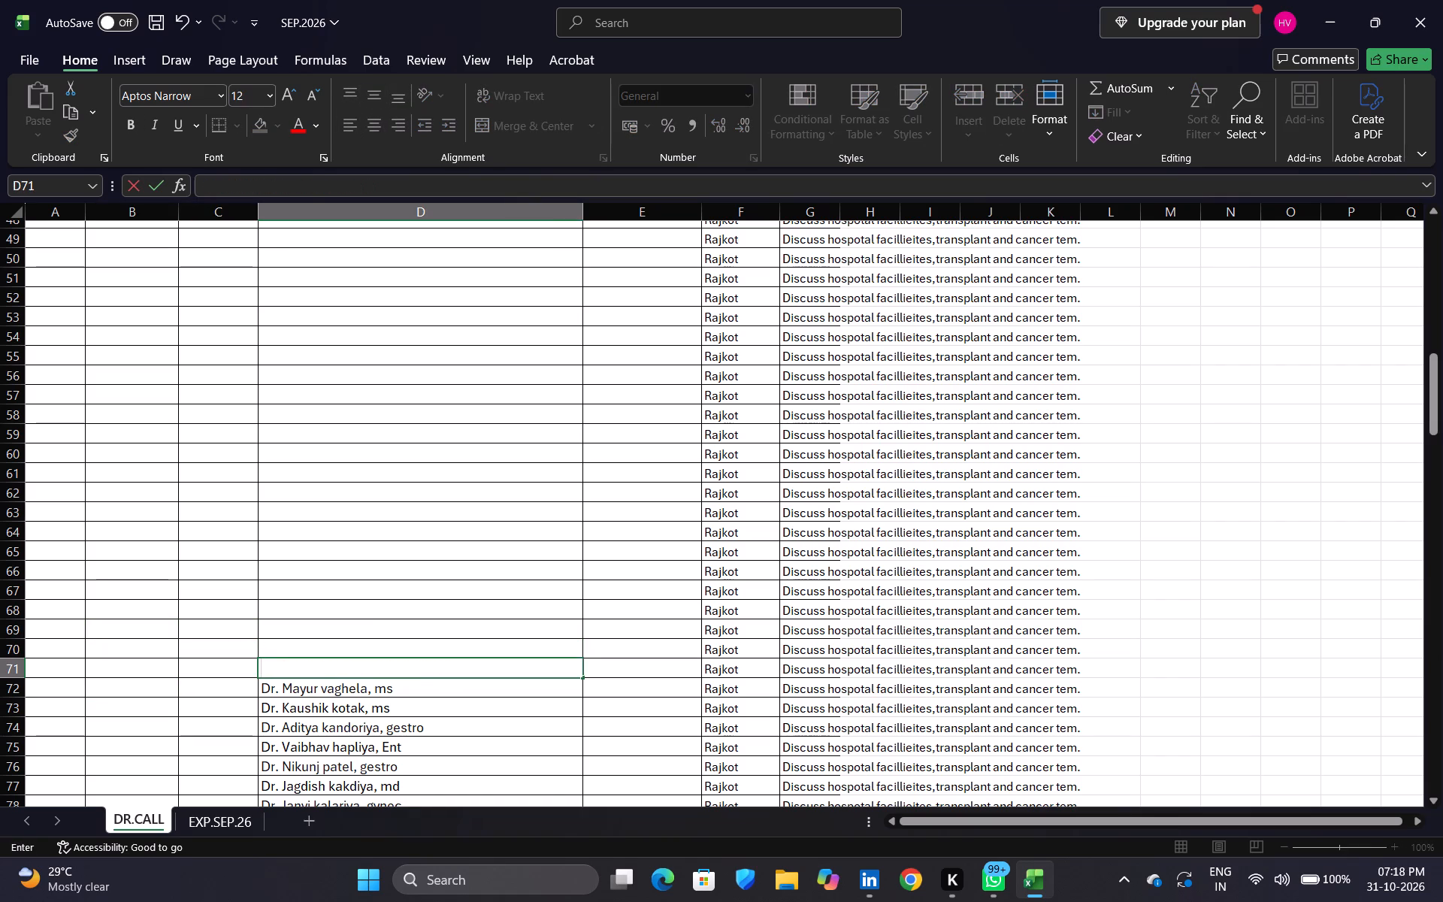
Clear the doctor entries in D72 through D79, going row by row down column D.
key("Down")
key("BackSpace")
key("Down")
key("BackSpace")
key("Down")
key("BackSpace")
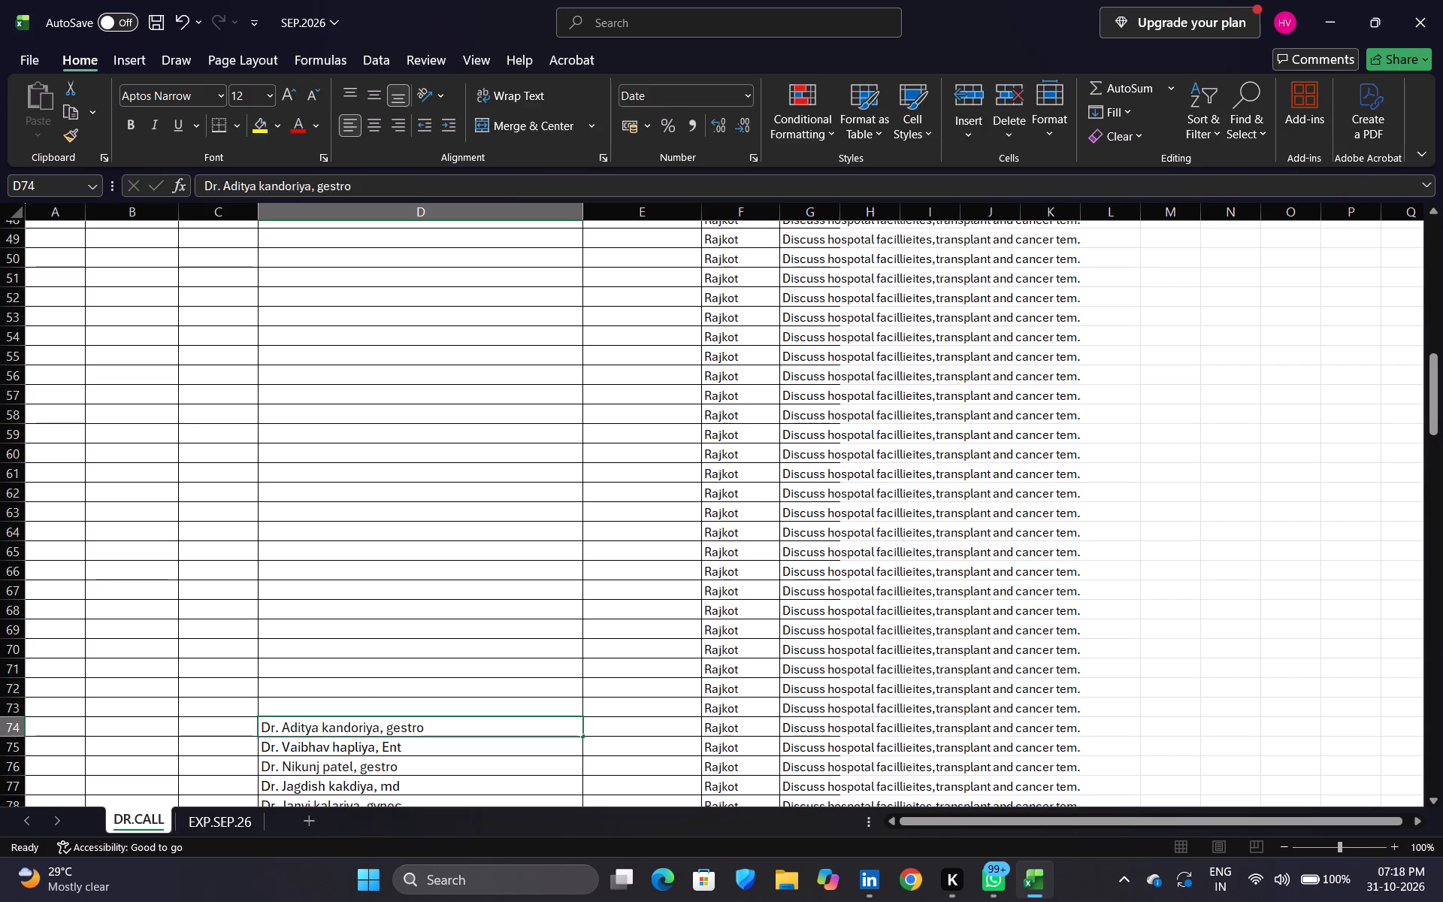
key("BackSpace")
key("Down")
key("BackSpace")
key("Down")
key("BackSpace")
key("Down")
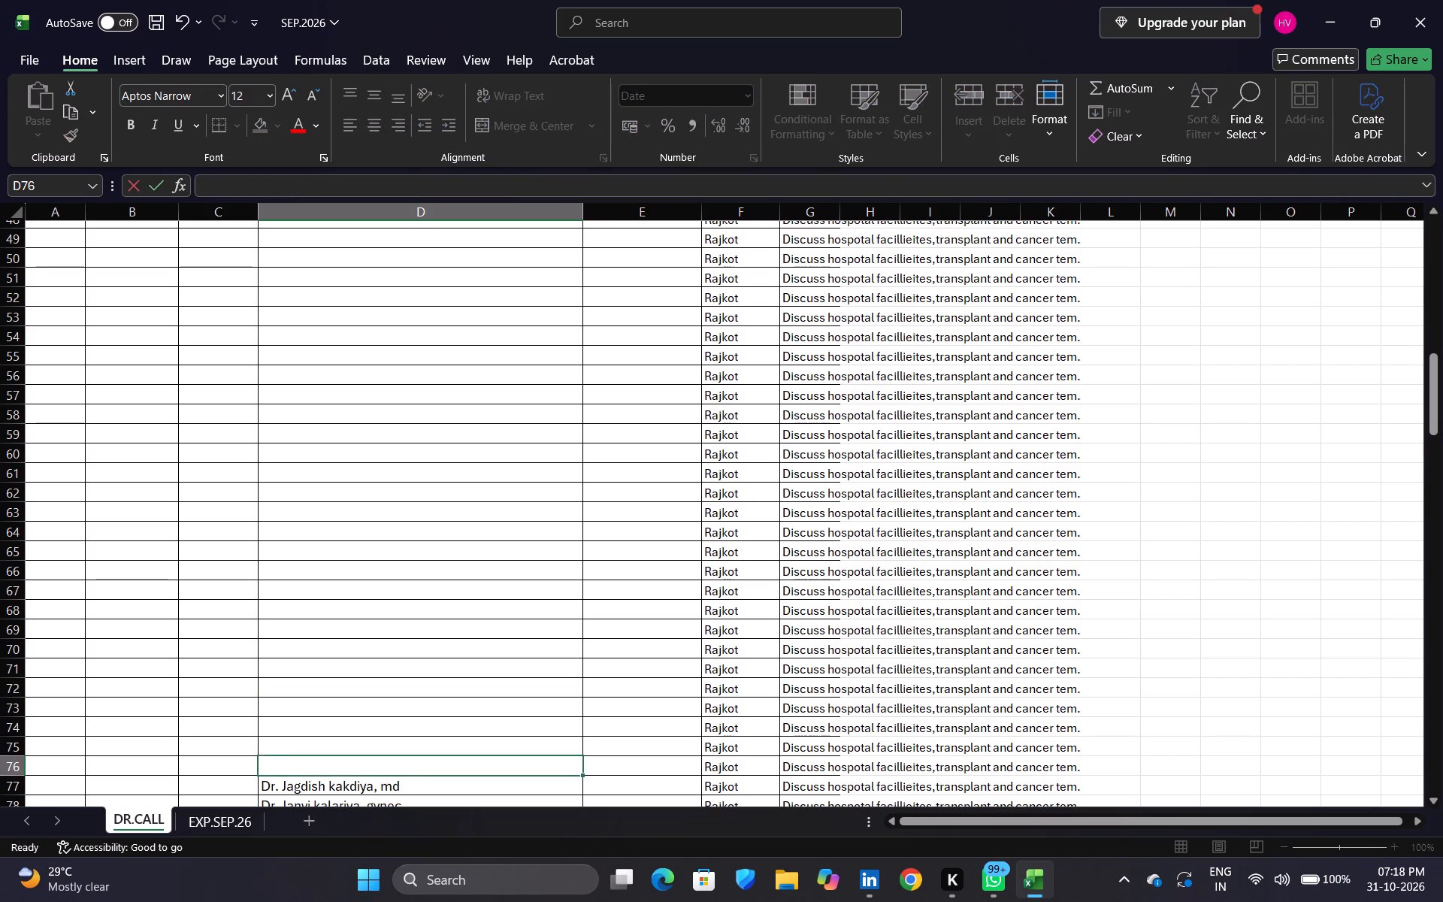
key("BackSpace")
key("Down")
key("BackSpace")
key("Down")
key("BackSpace")
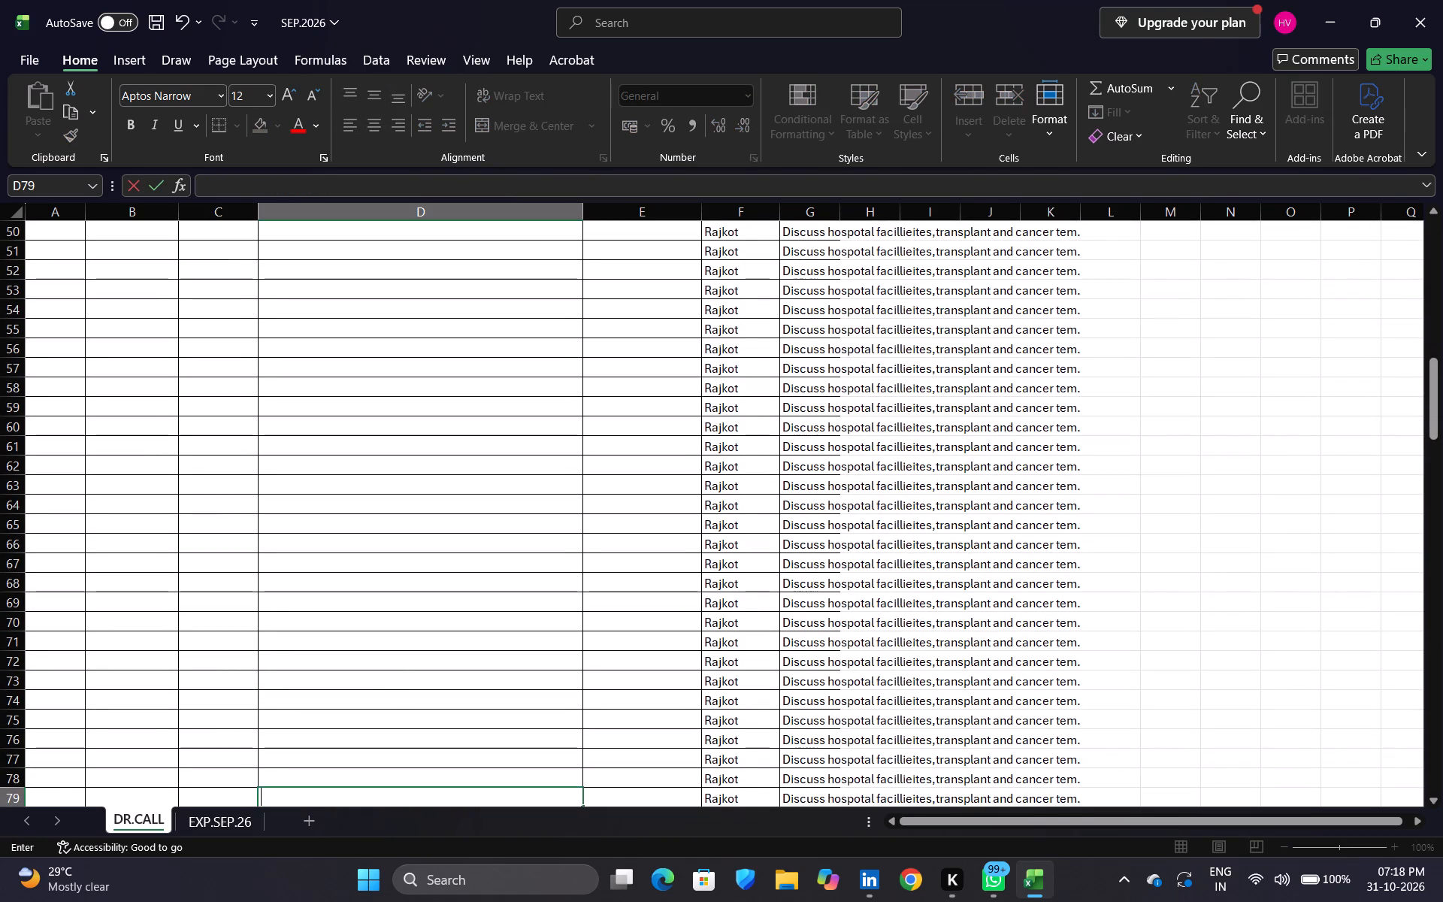
Clear the doctor entries in D198 up through D191, the 30-09-2026 block at the end of the log.
scroll(349, 174, "down", 4)
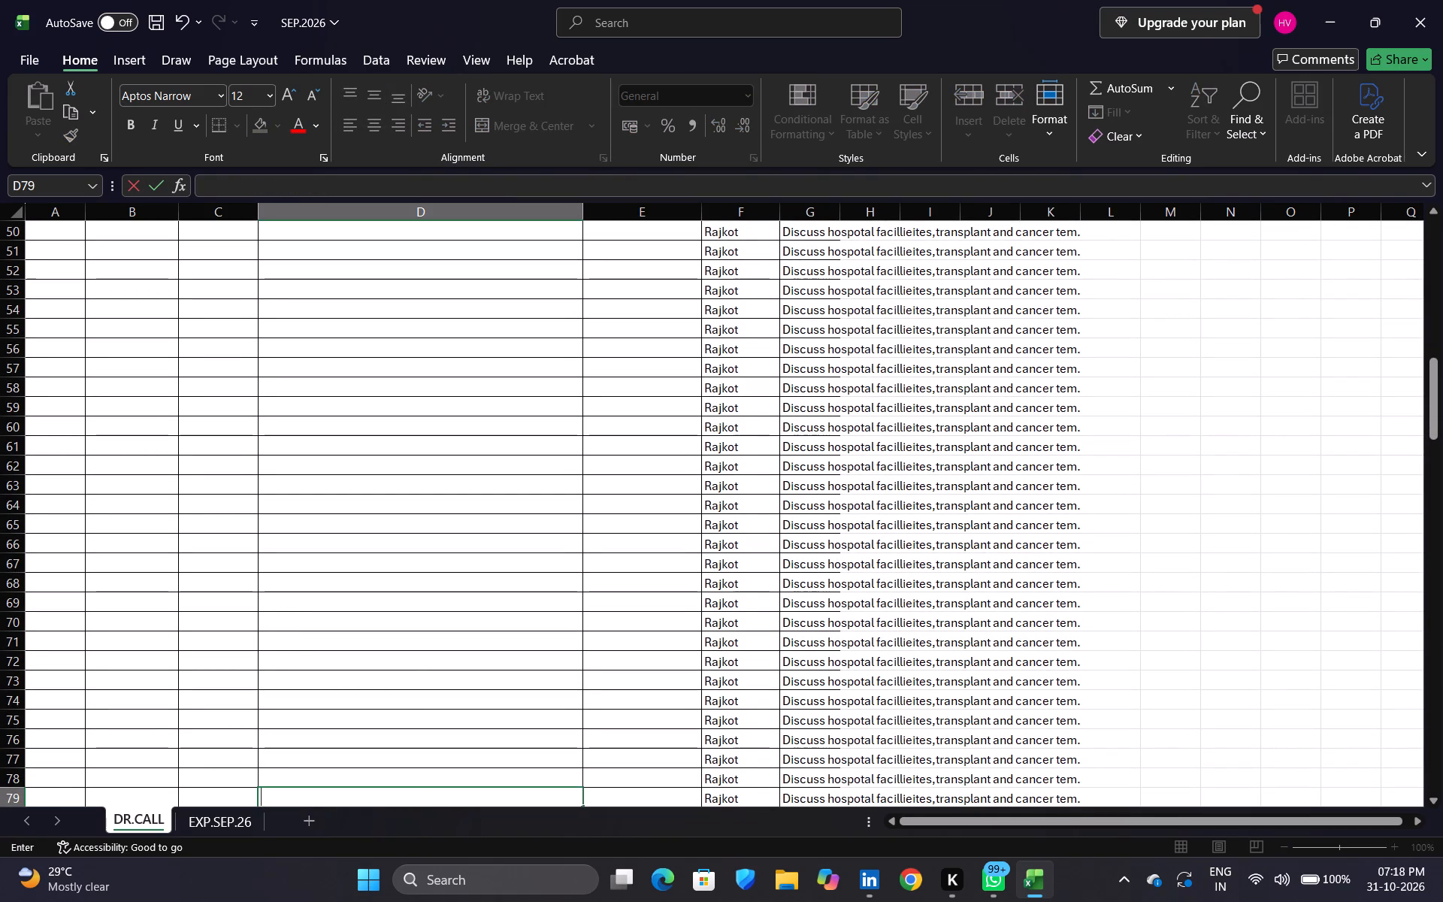
scroll(355, 347, "down", 16)
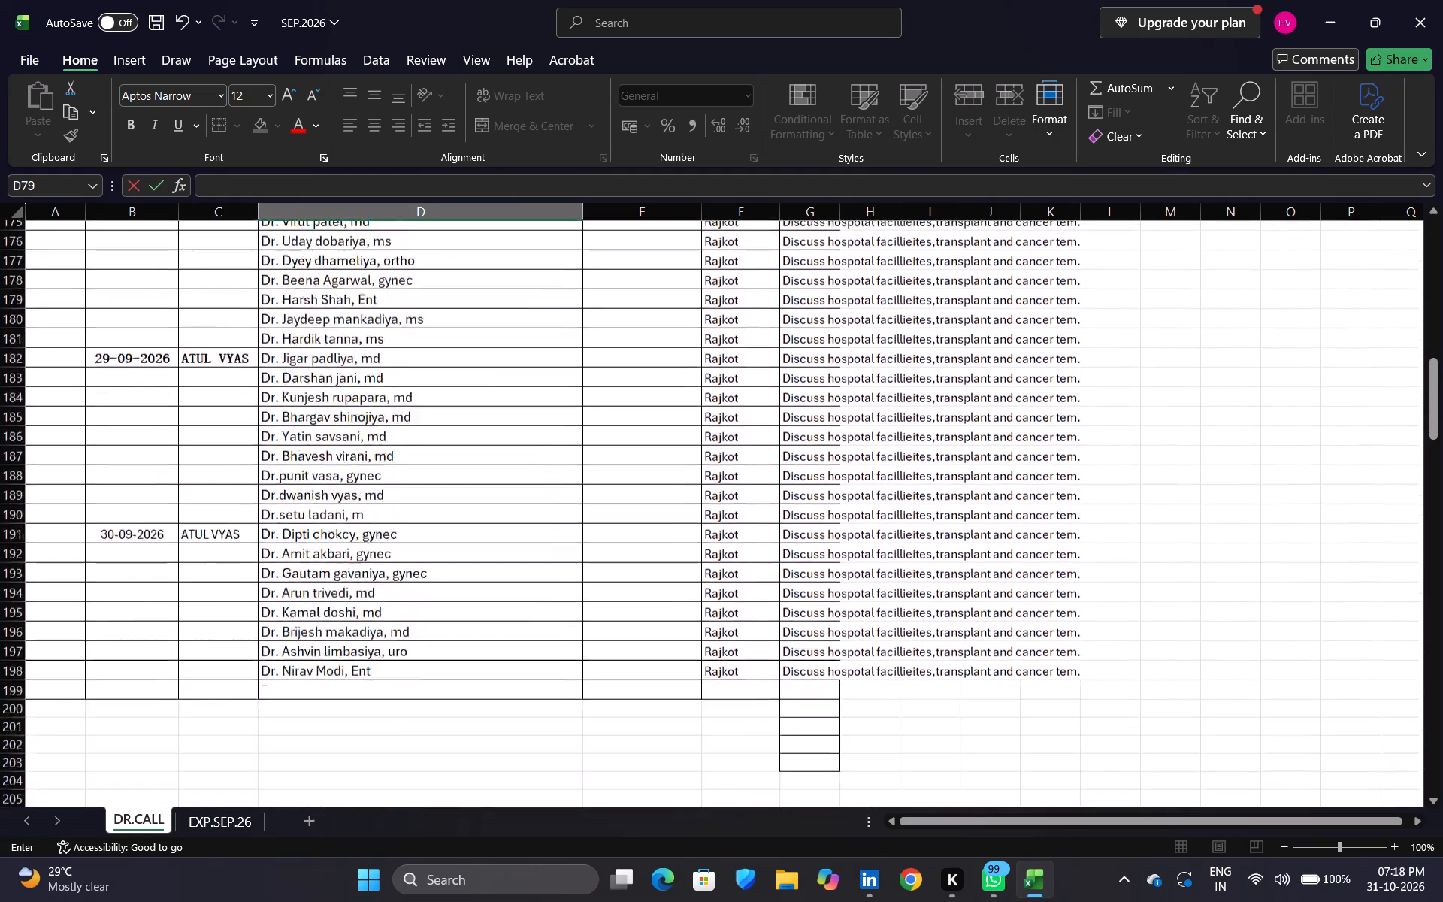
scroll(355, 347, "down", 2)
scroll(355, 347, "up", 11)
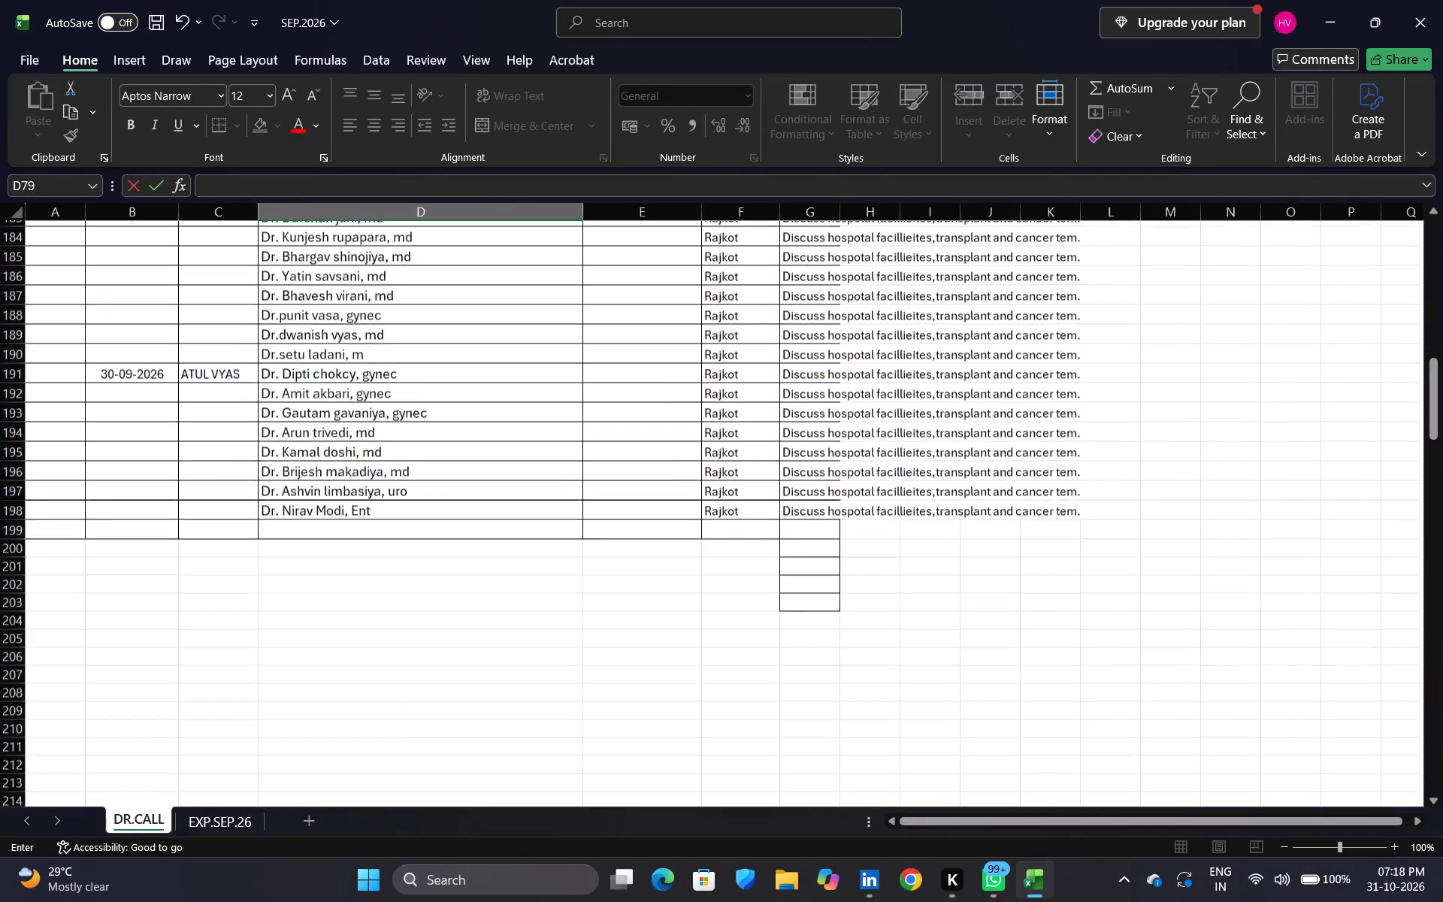
scroll(355, 347, "up", 1)
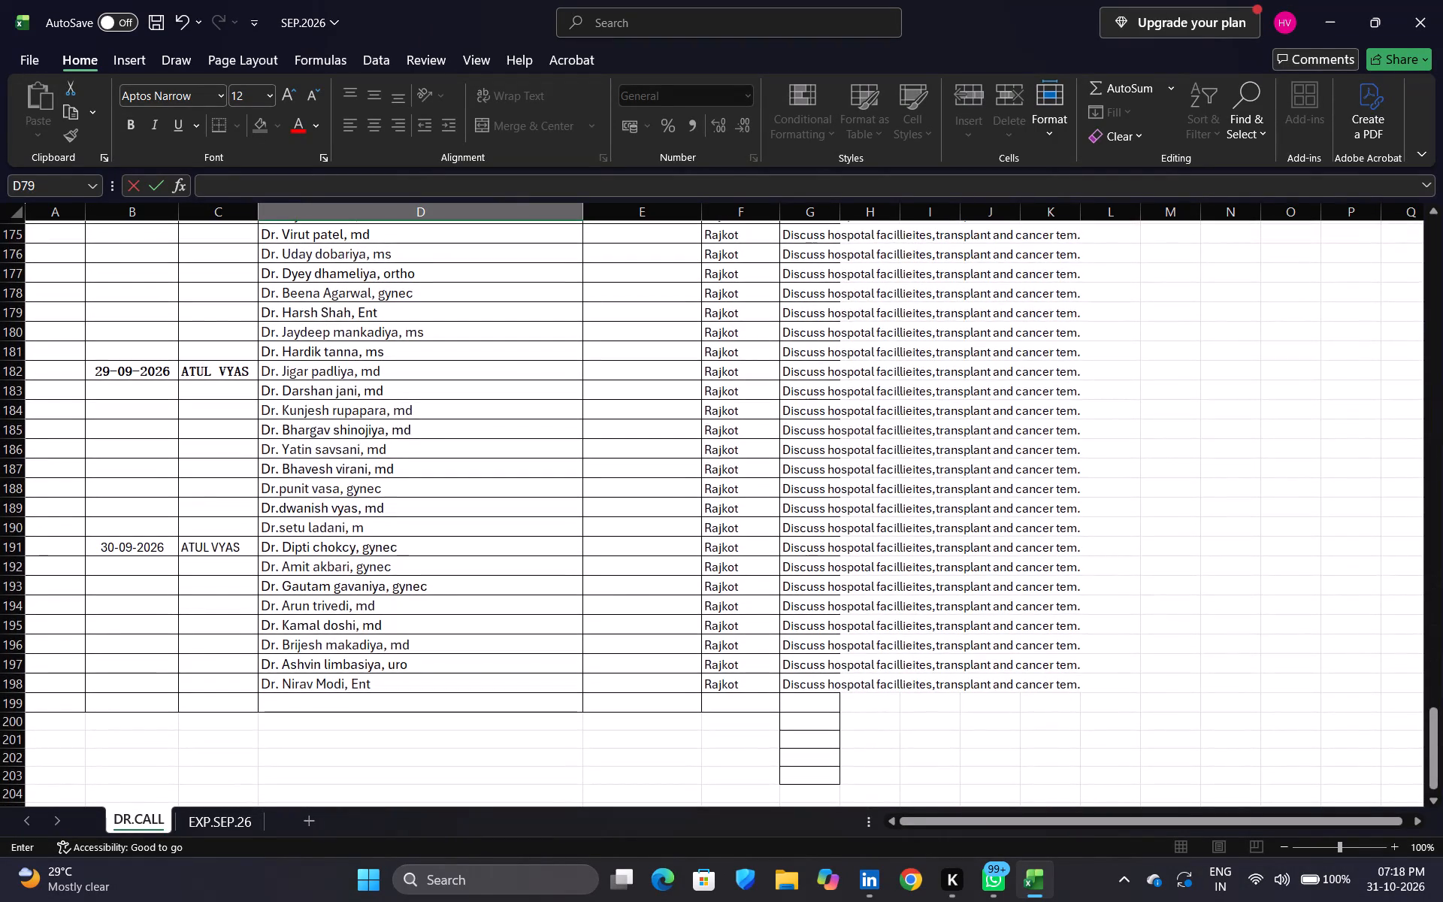
left_click(380, 685)
key("BackSpace")
key("Up")
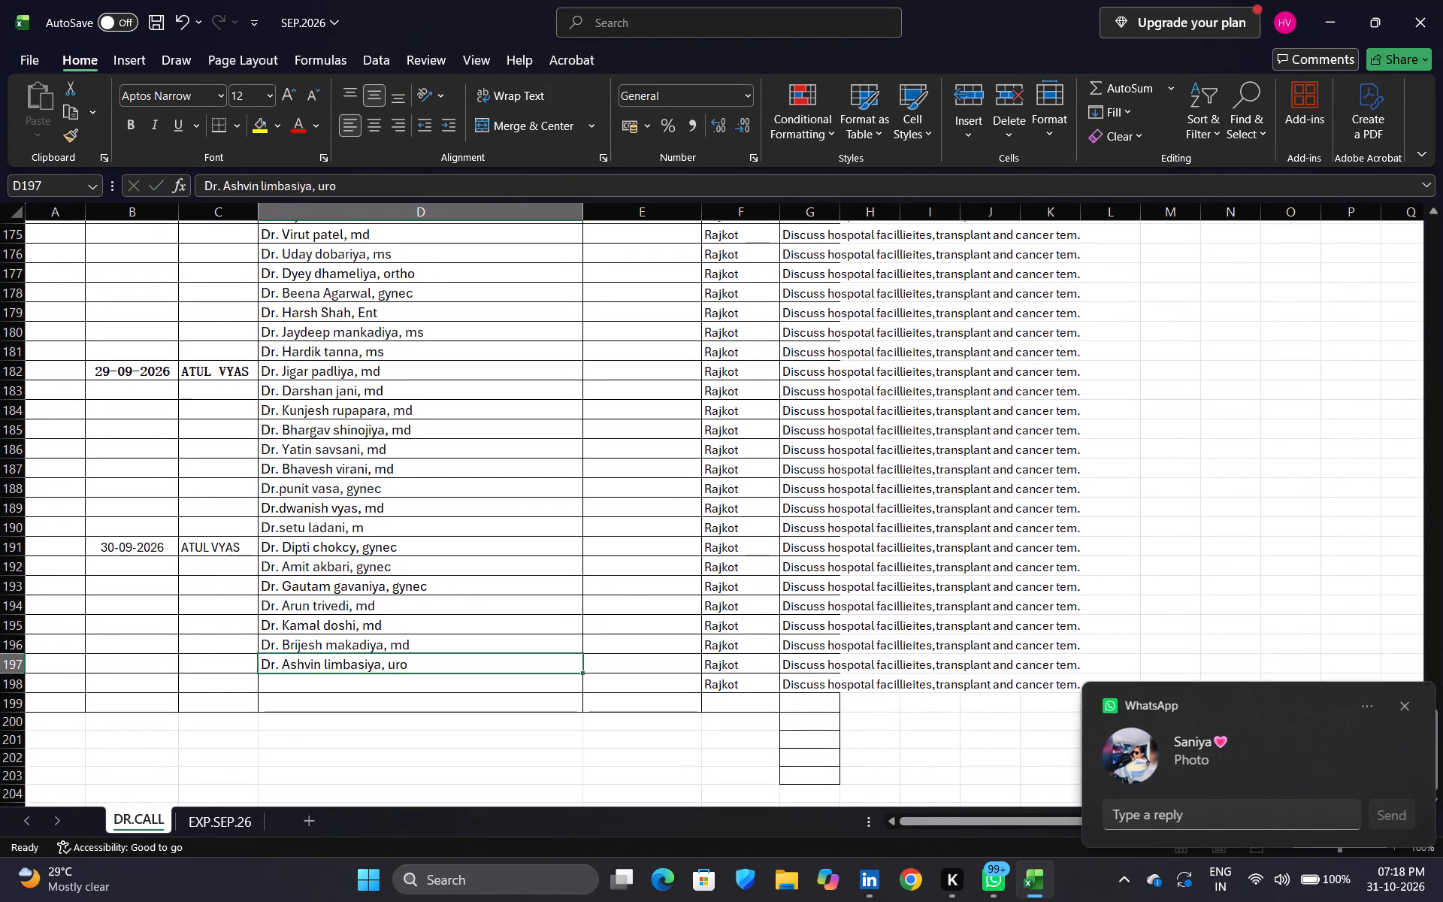
key("BackSpace")
key("Up")
key("BackSpace")
key("Up")
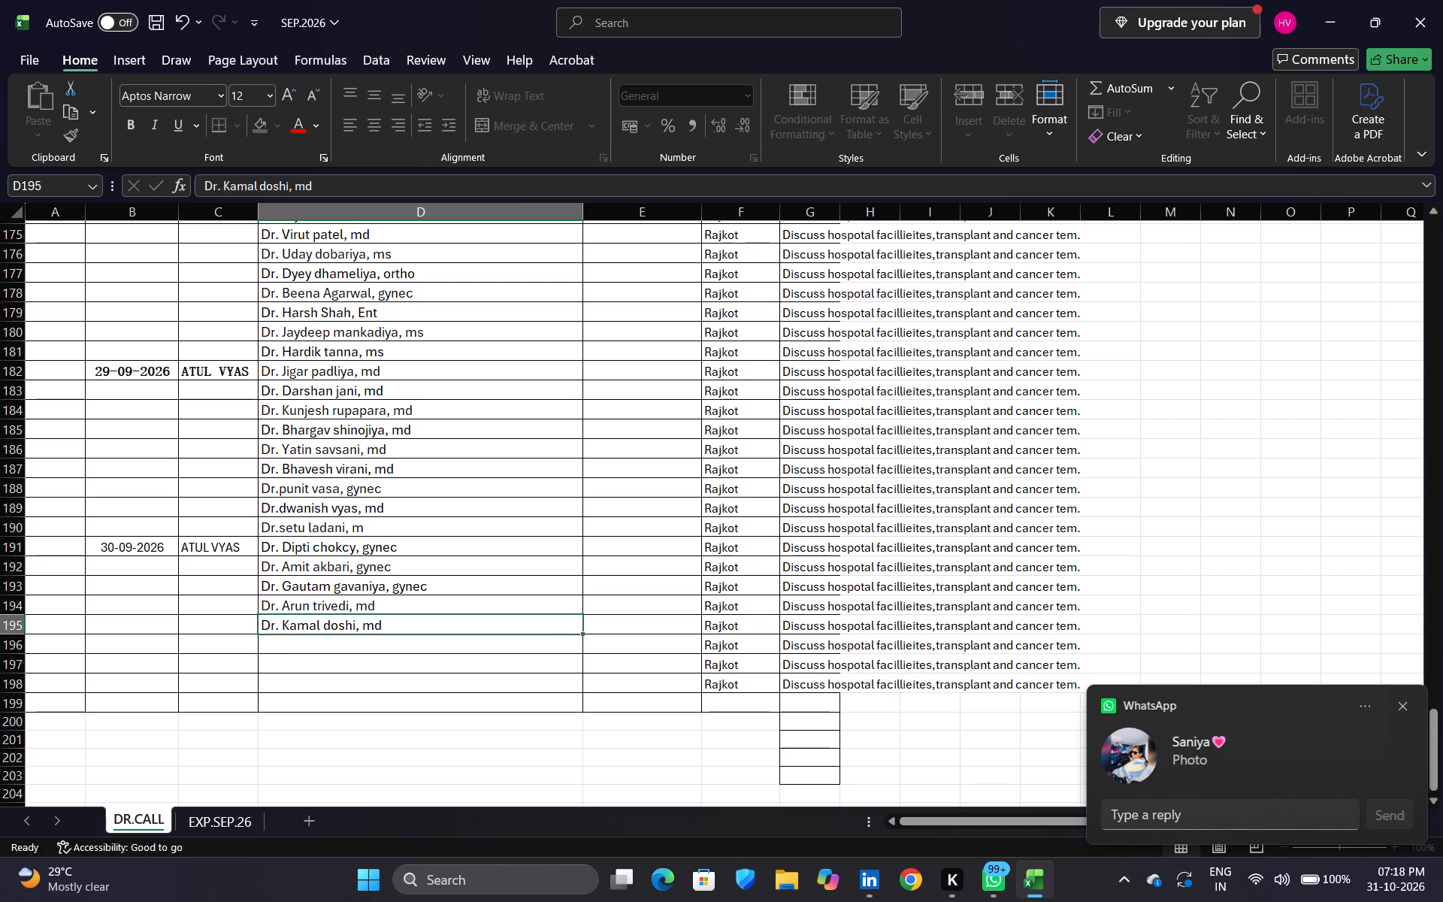
key("BackSpace")
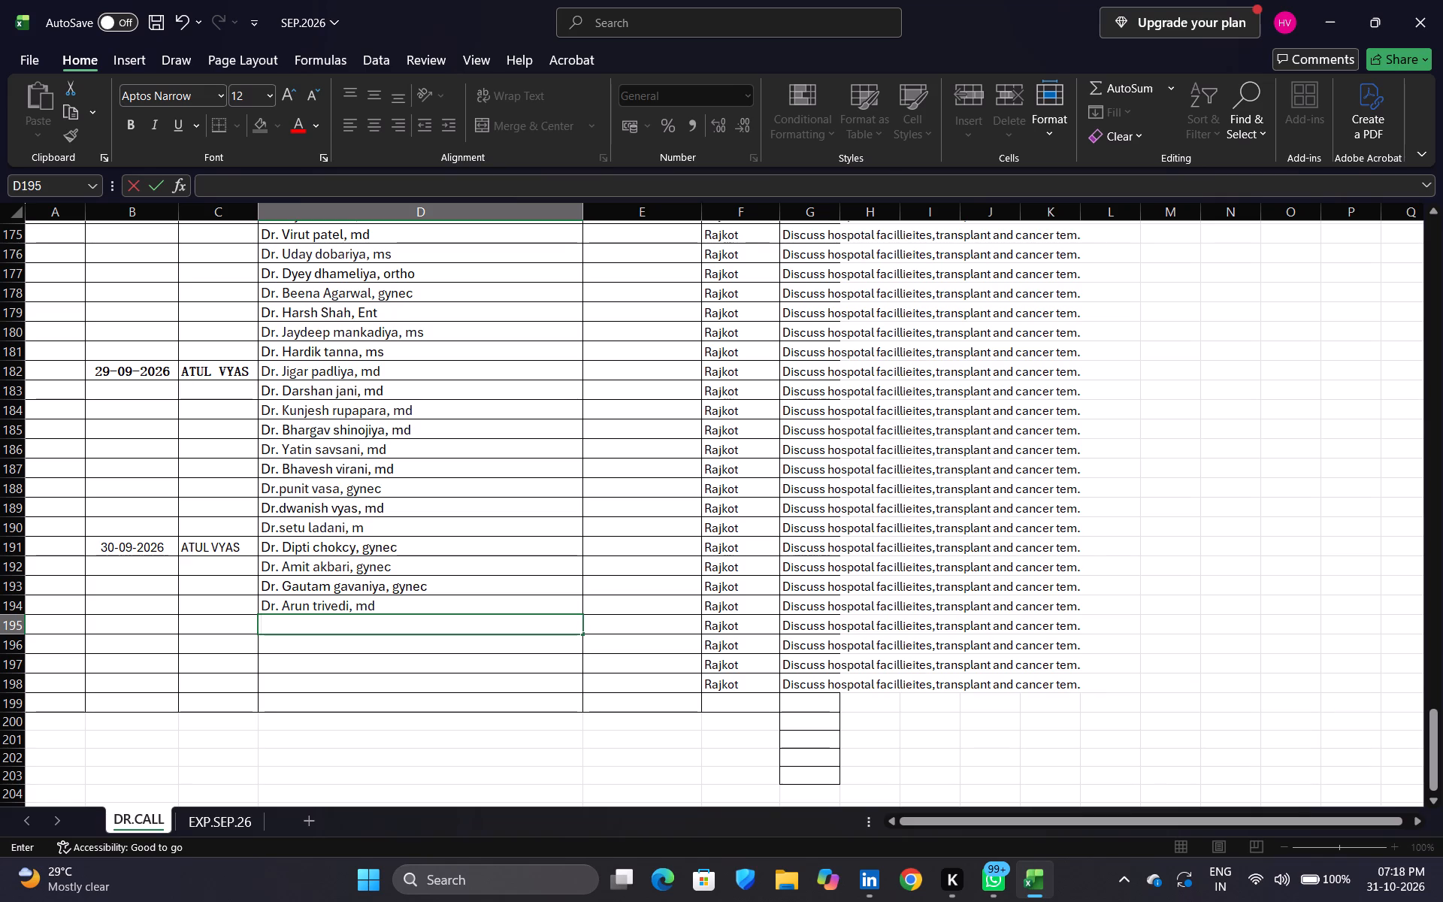
key("Up")
key("BackSpace")
key("Up")
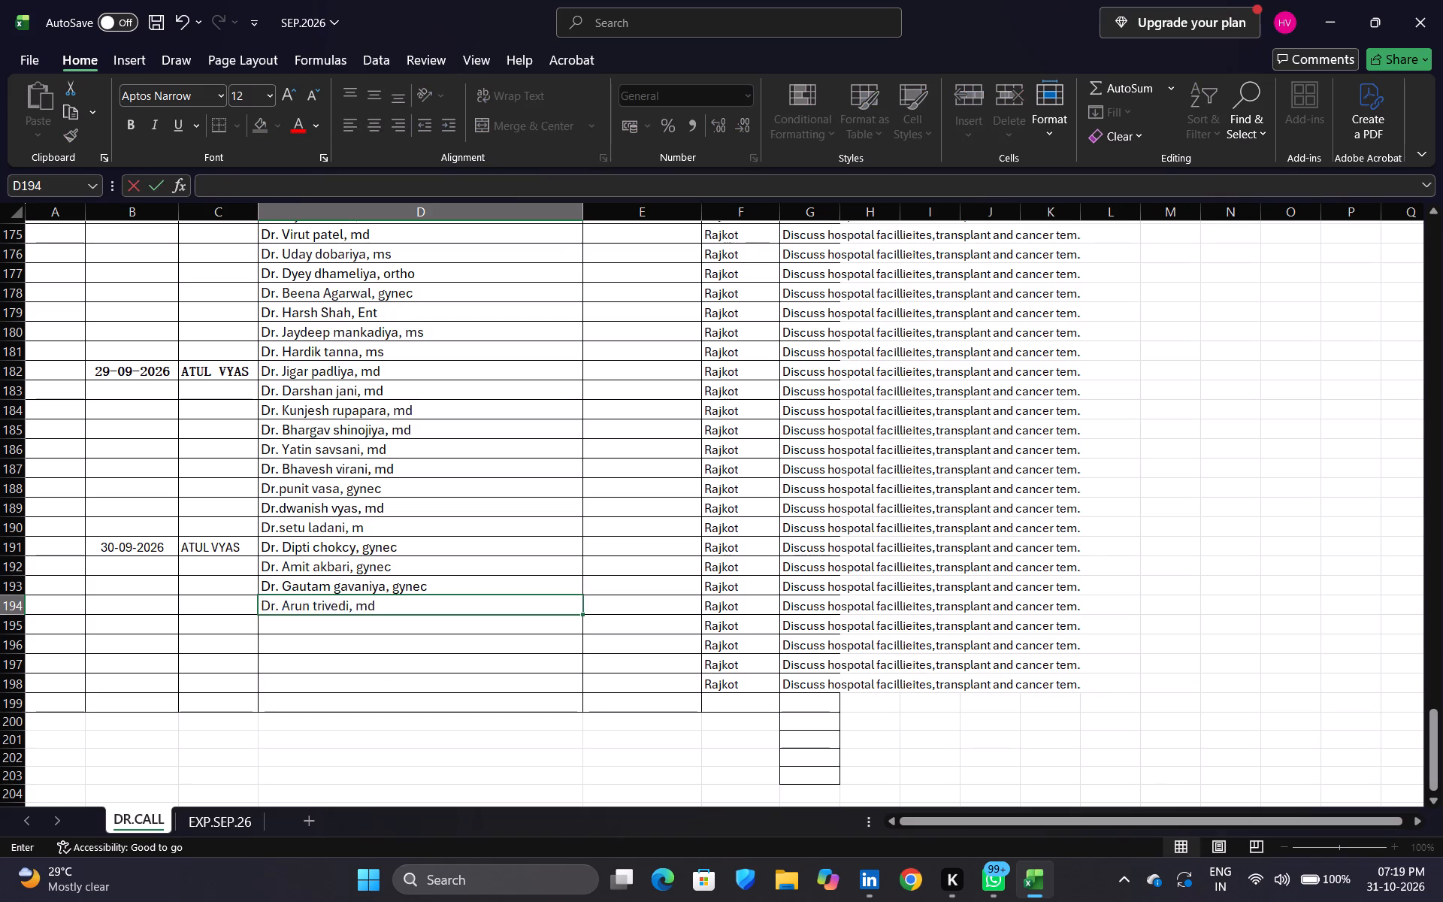
key("BackSpace")
key("Up")
key("BackSpace")
key("Up")
key("BackSpace")
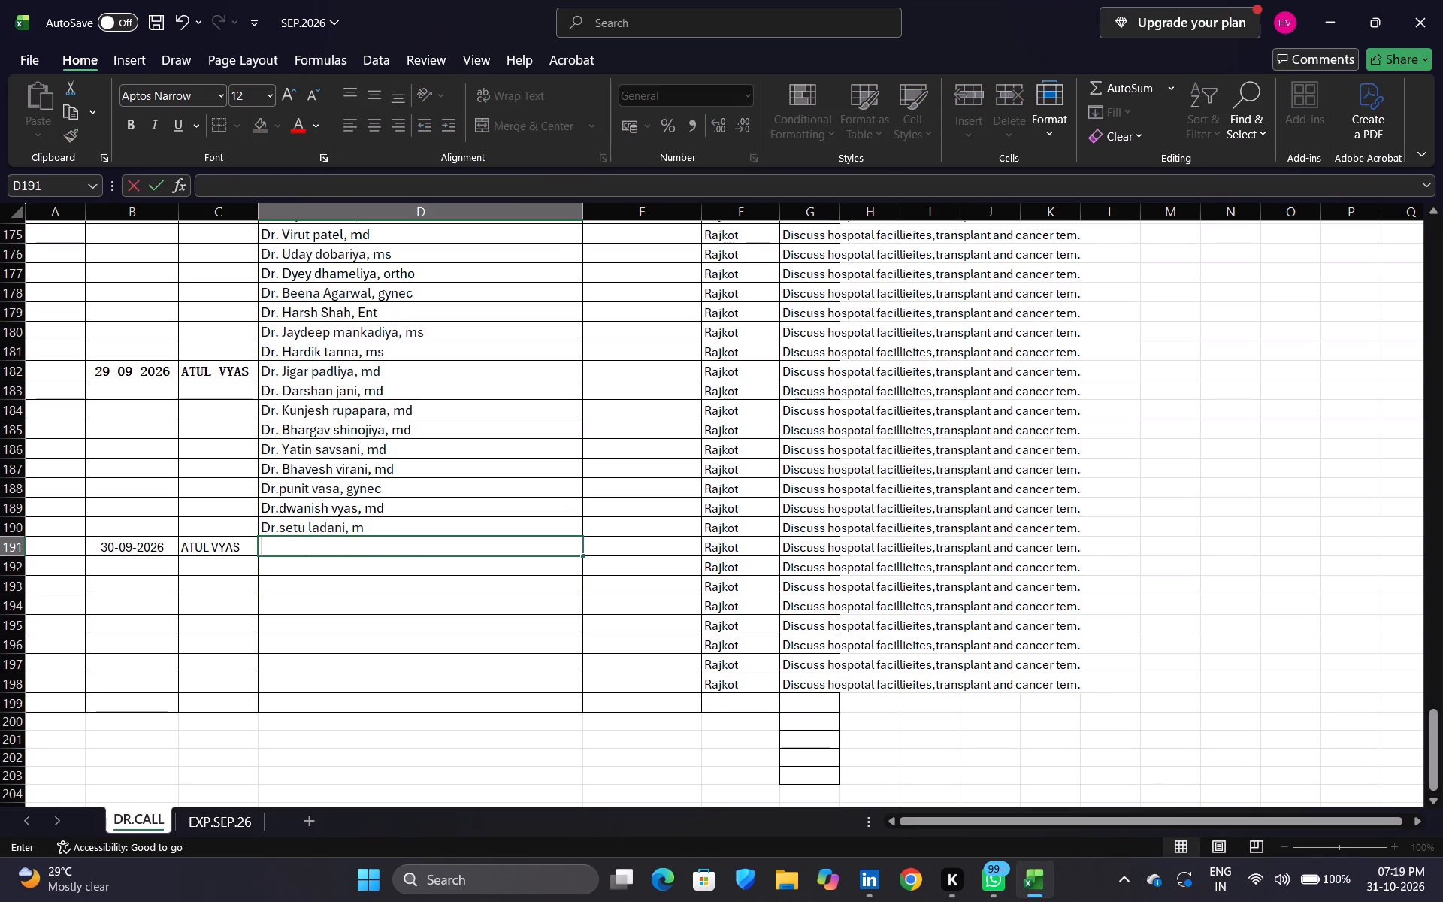
Clear the name in C191 and the date 30-09-2026 in B191.
key("Left")
key("BackSpace")
key("Left")
key("BackSpace")
Clear the doctor entries in D190 up through D182, the whole 29-09-2026 block.
key("Right")
key("Right")
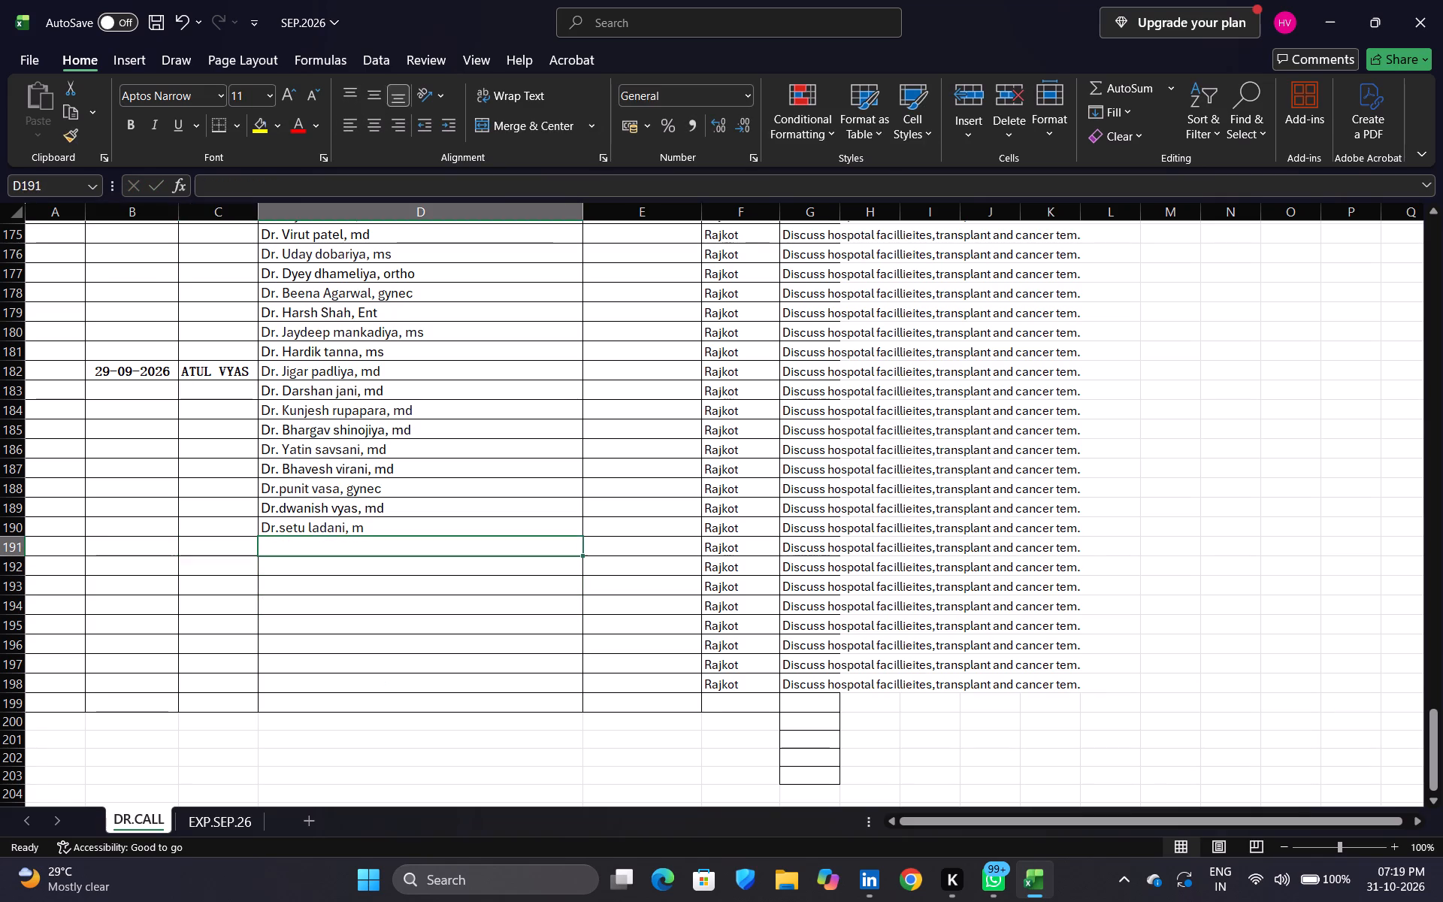
key("Up")
key("BackSpace")
key("Up")
key("BackSpace")
key("Up")
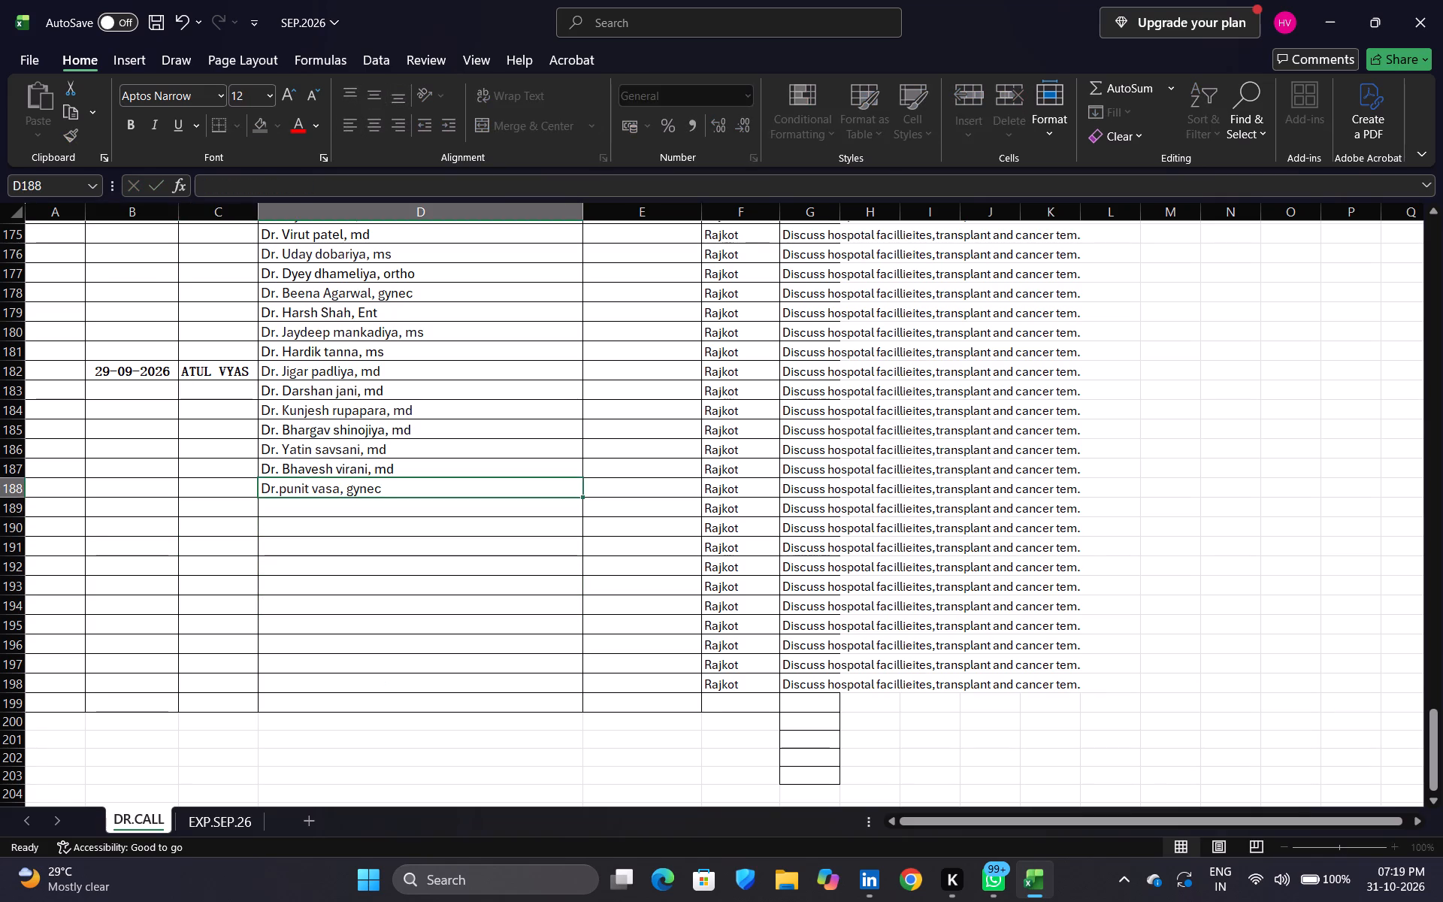
key("BackSpace")
key("Up")
key("BackSpace")
key("Up")
key("BackSpace")
key("Up")
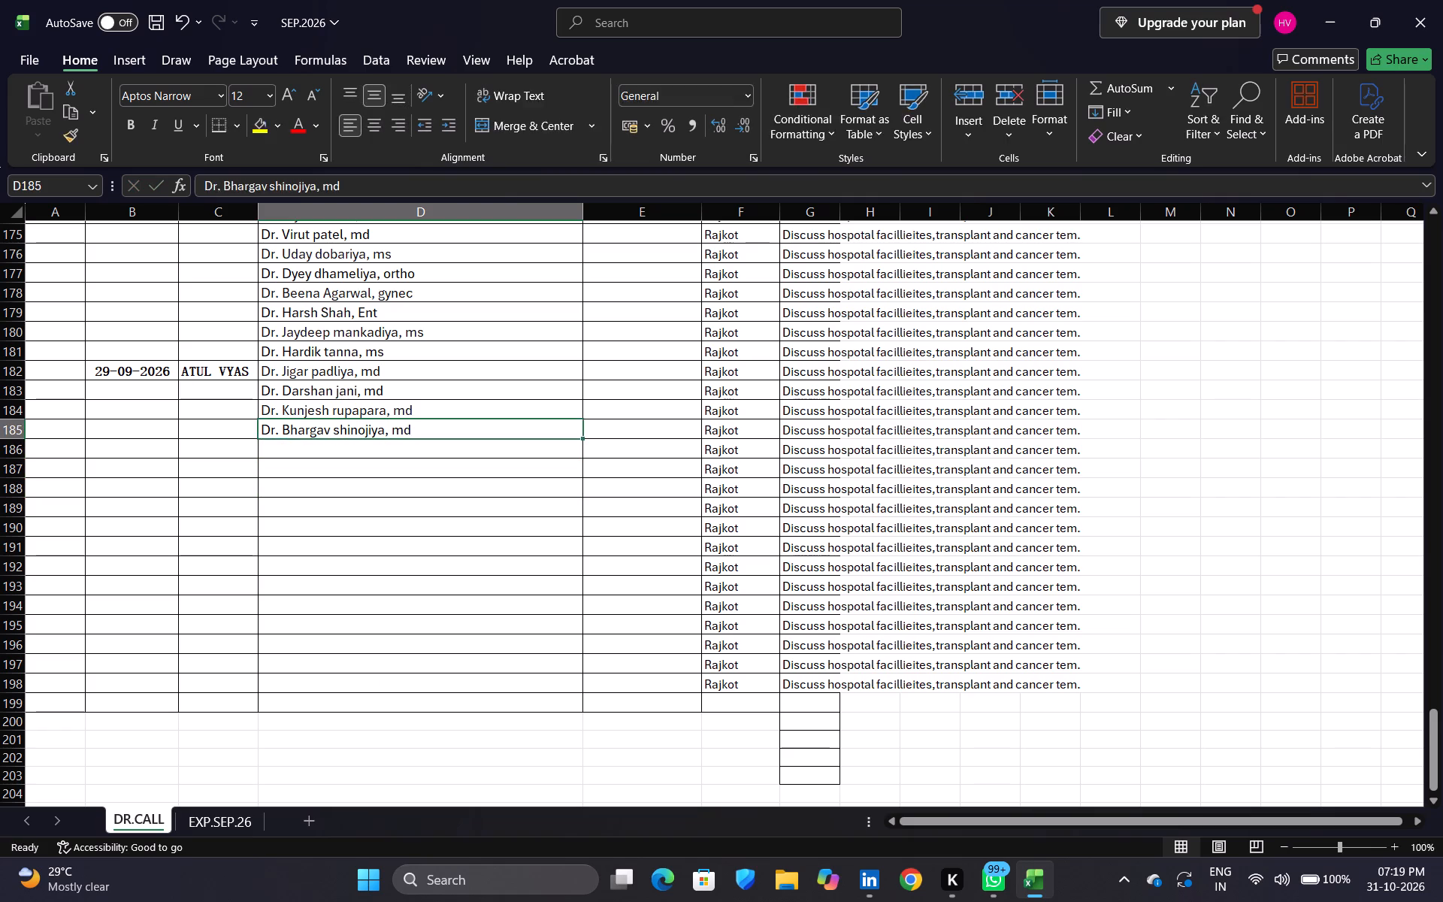
key("BackSpace")
key("Up")
key("BackSpace")
key("BackSpace")
key("Up")
key("BackSpace")
key("Up")
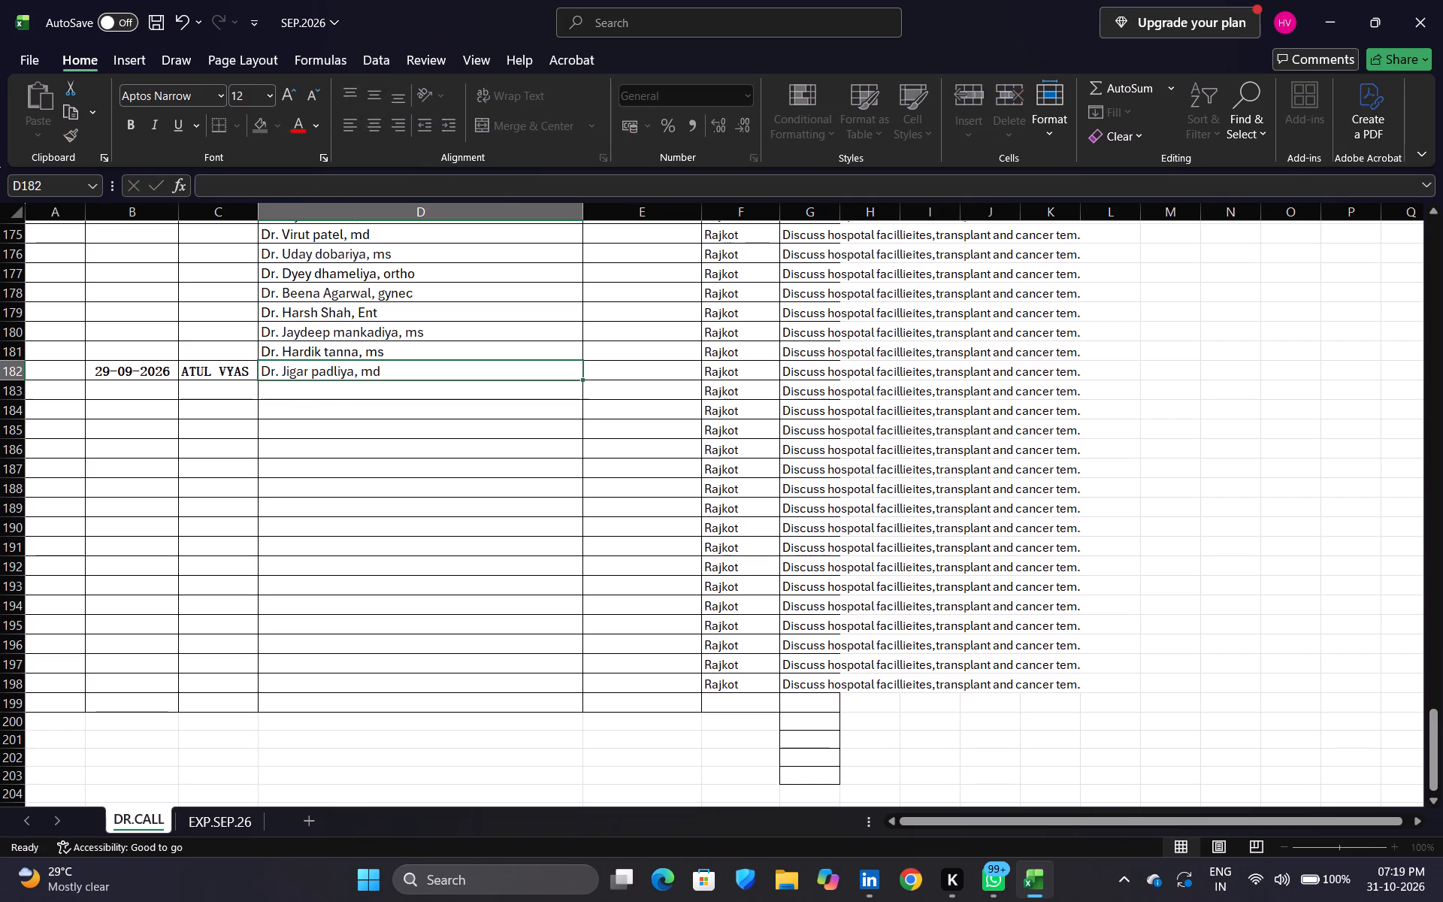
key("BackSpace")
Clear the name in C182 and the date 29-09-2026 in B182.
key("Left")
key("BackSpace")
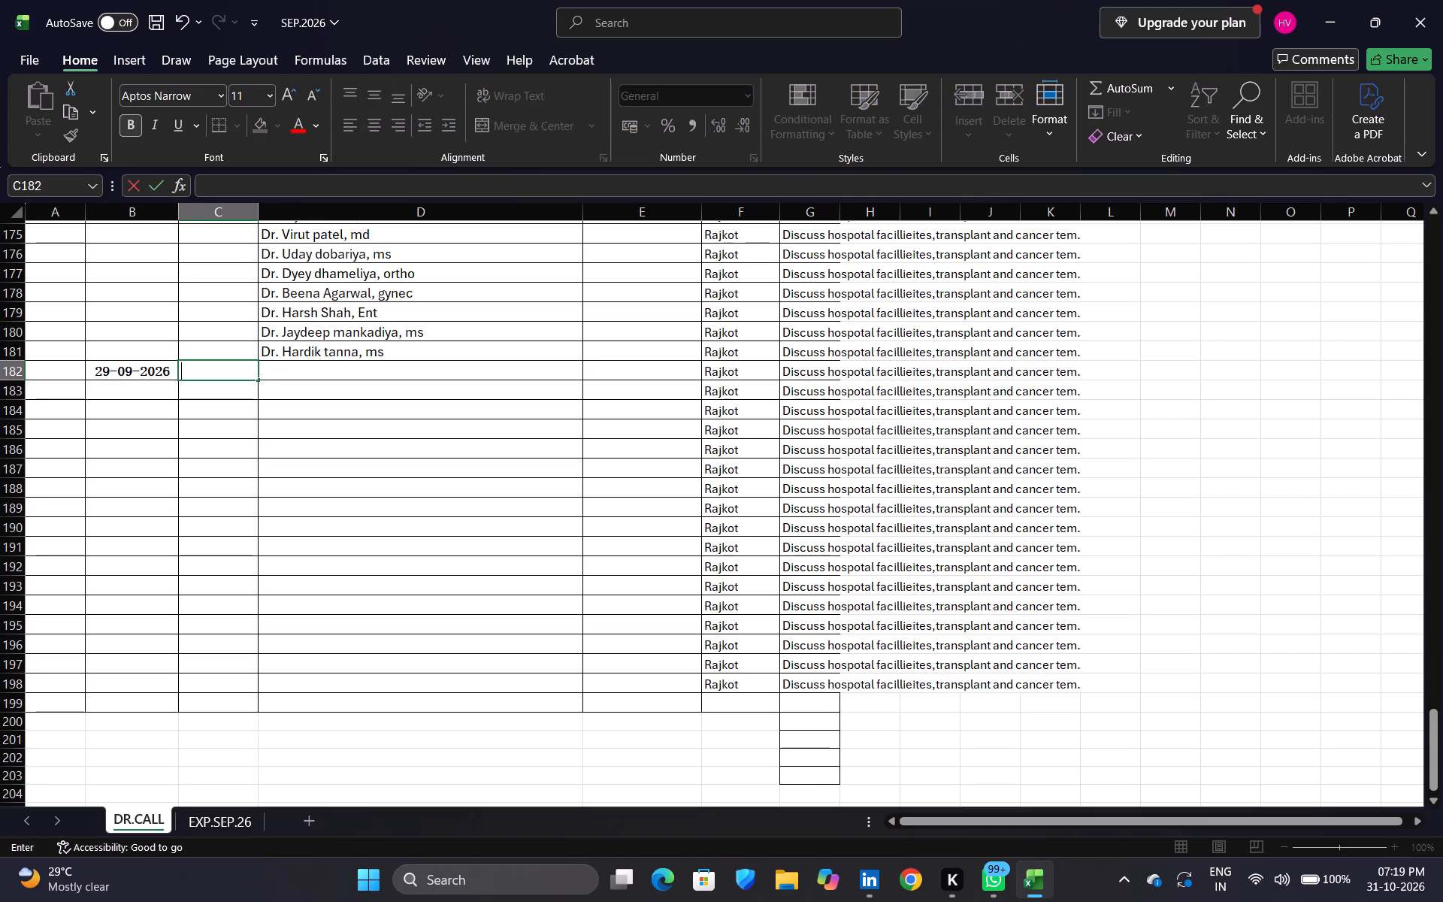
key("Left")
key("BackSpace")
Clear the doctor entries in D175 through D181 of the 28-09-2026 block, leaving its first row.
key("Up")
key("Up")
key("Right")
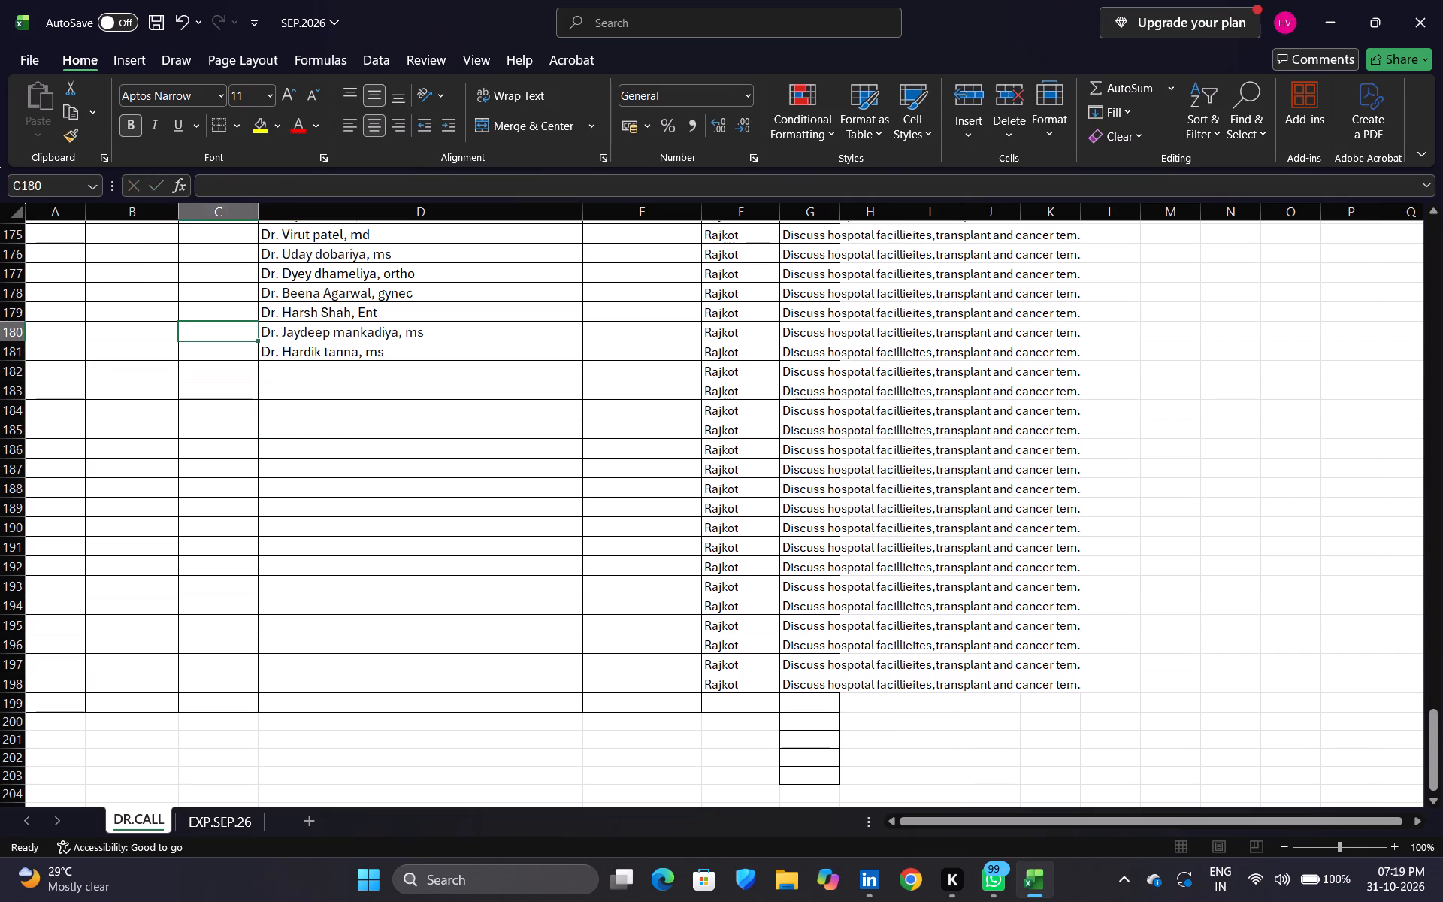
key("Right")
key("BackSpace")
key("Down")
key("BackSpace")
key("Up")
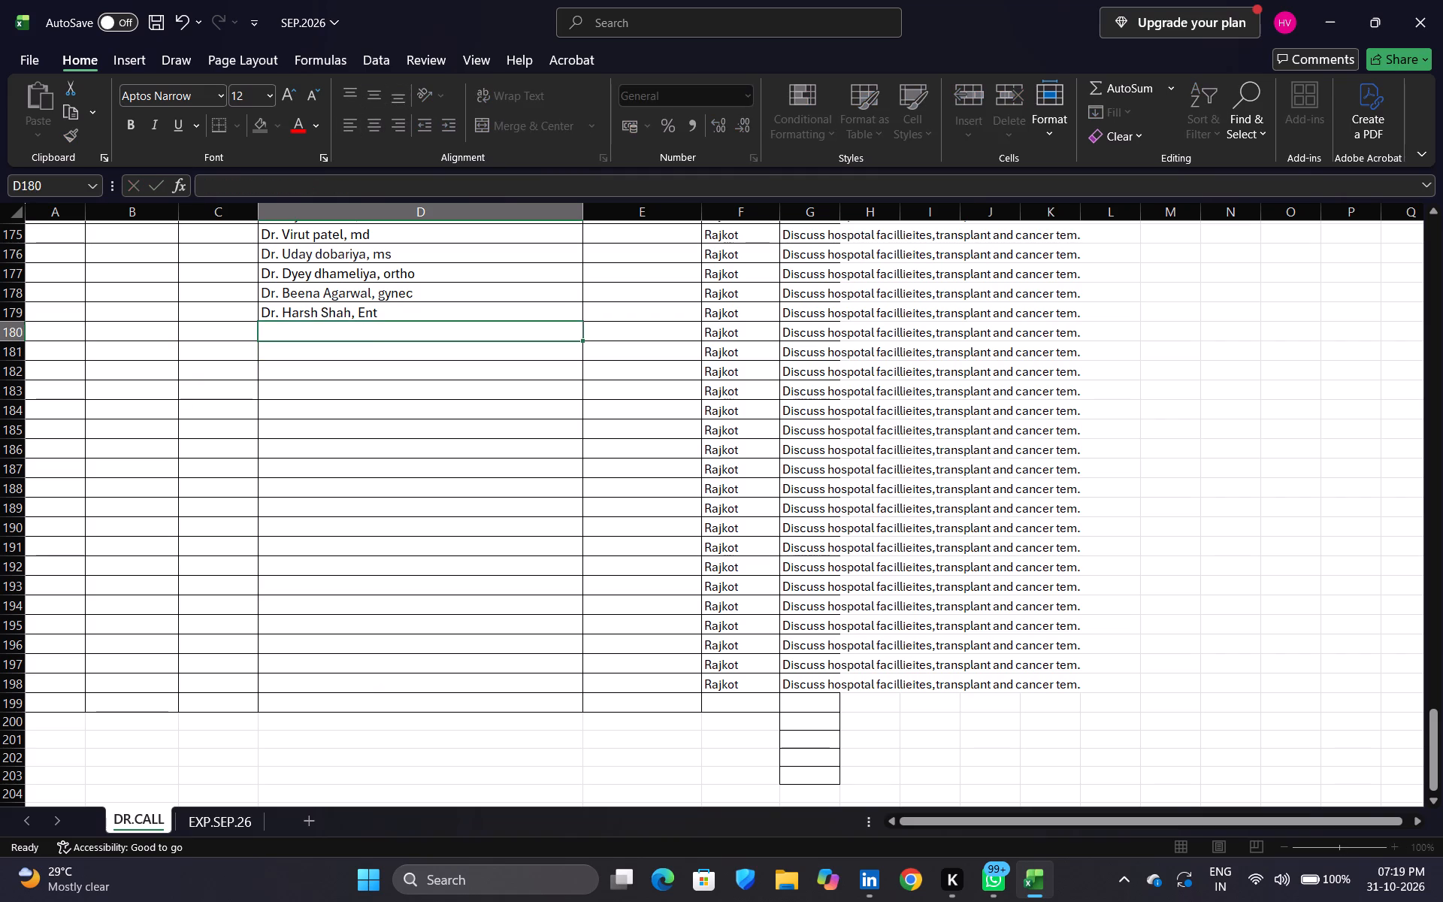
key("Up")
key("BackSpace")
key("Up")
key("BackSpace")
key("Up")
key("BackSpace")
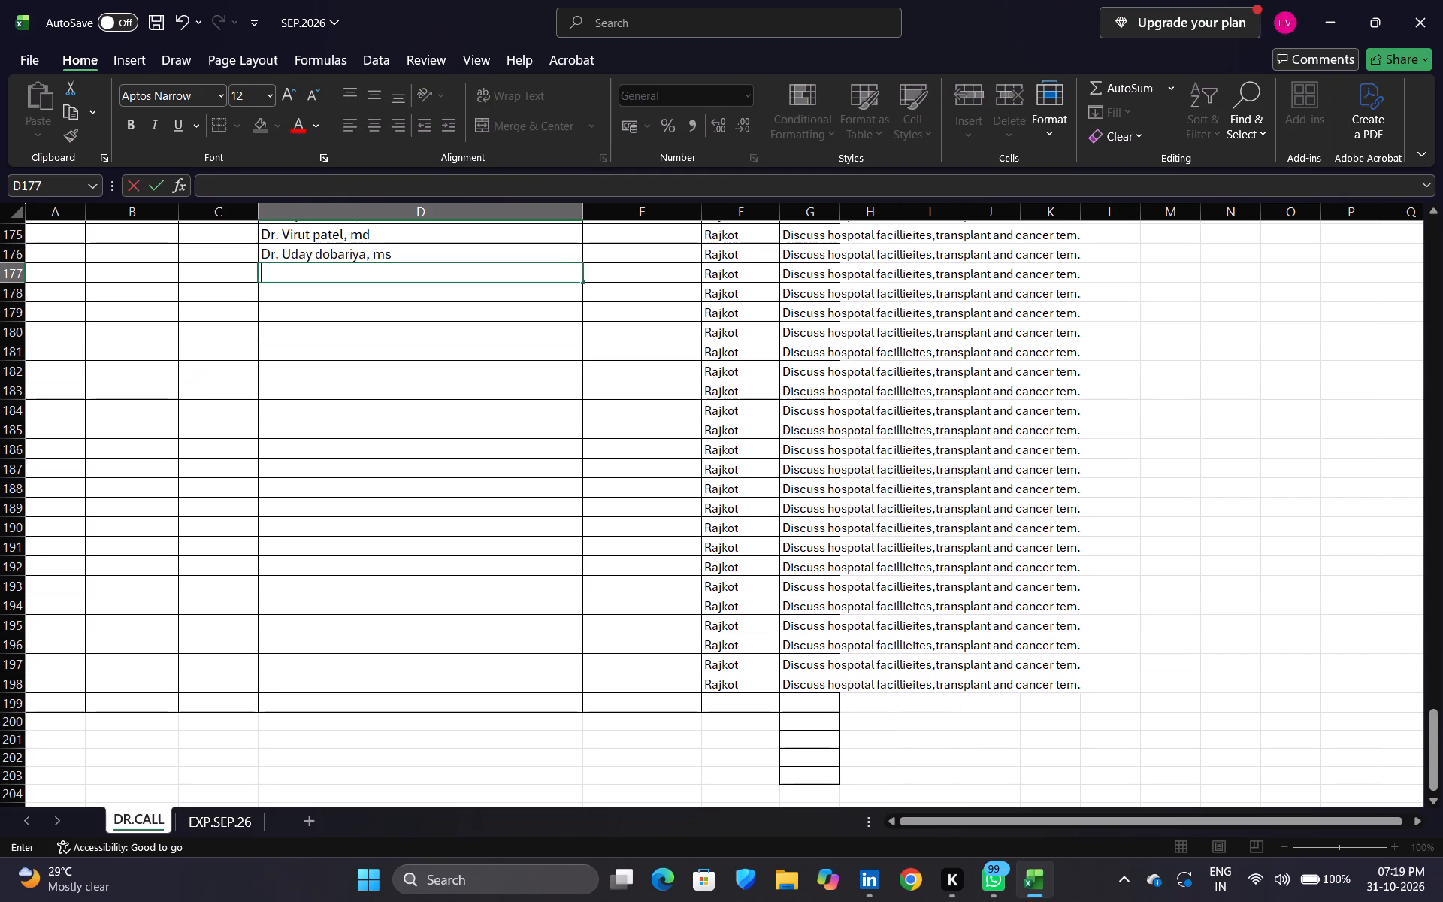
key("Up")
key("BackSpace")
key("Up")
key("BackSpace")
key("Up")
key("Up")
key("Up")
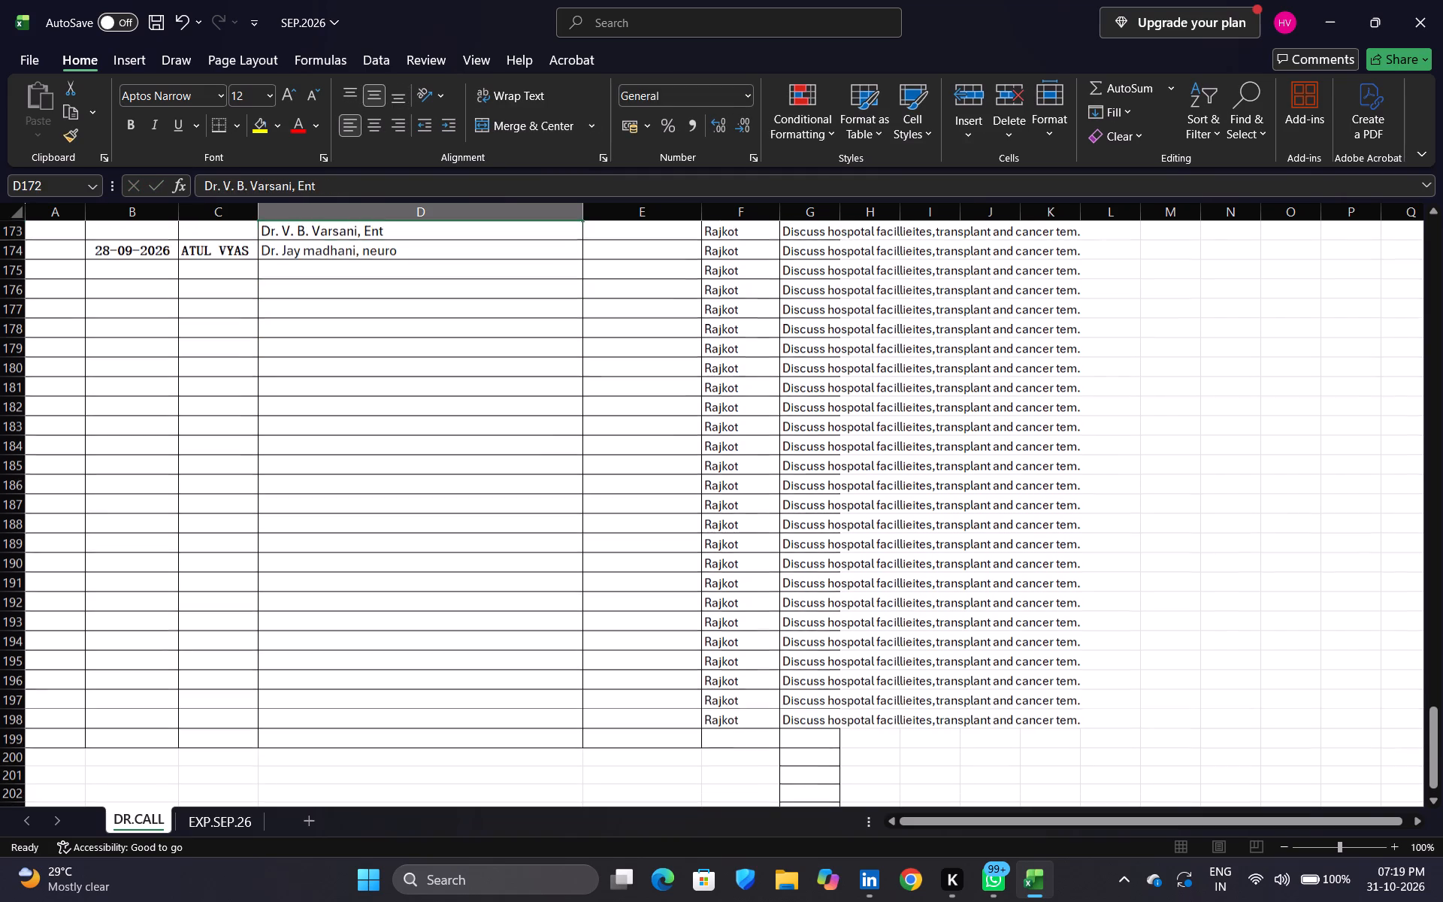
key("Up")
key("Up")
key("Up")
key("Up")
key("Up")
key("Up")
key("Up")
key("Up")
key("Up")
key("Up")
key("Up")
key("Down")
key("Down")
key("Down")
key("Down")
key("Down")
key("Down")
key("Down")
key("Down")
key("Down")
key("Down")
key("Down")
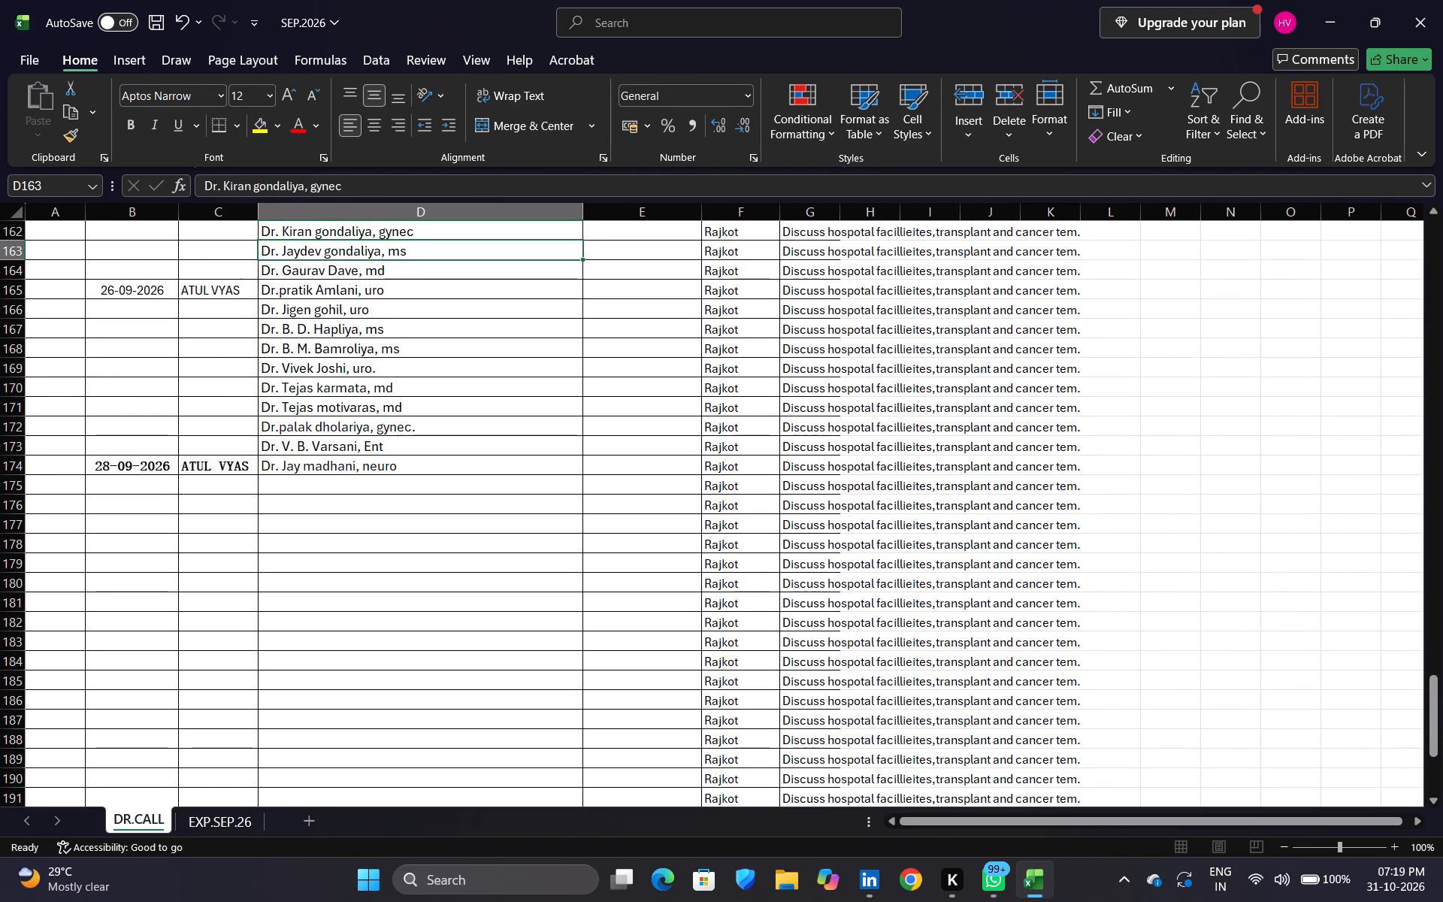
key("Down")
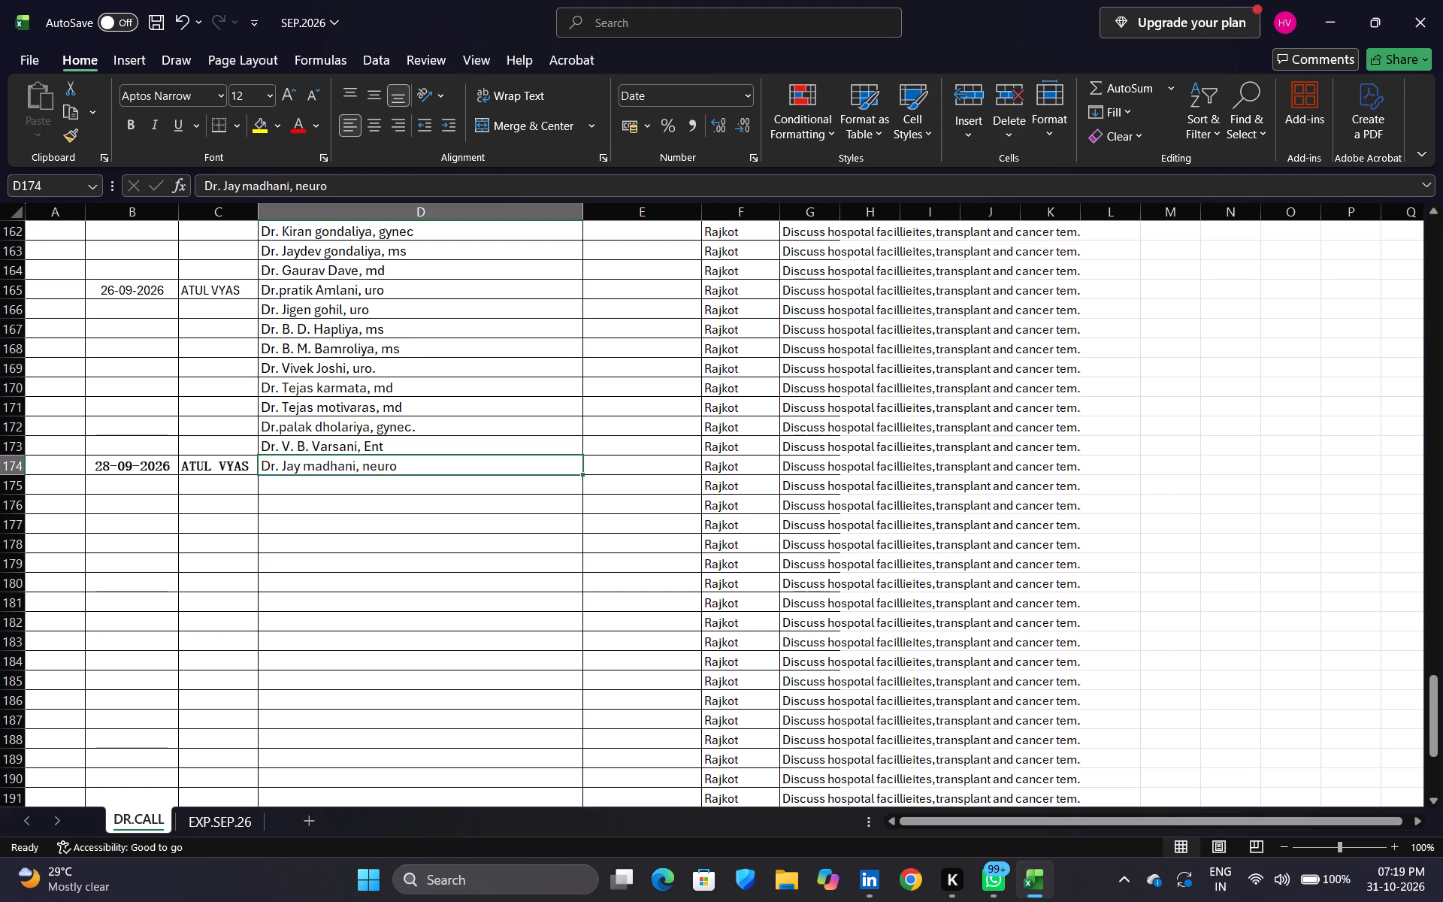
Try to clear the doctor entries D168 through D173 of the 26-09-2026 block together as one selection.
key("shift+Up")
key("shift+Up")
key("shift+Up")
key("shift+Up")
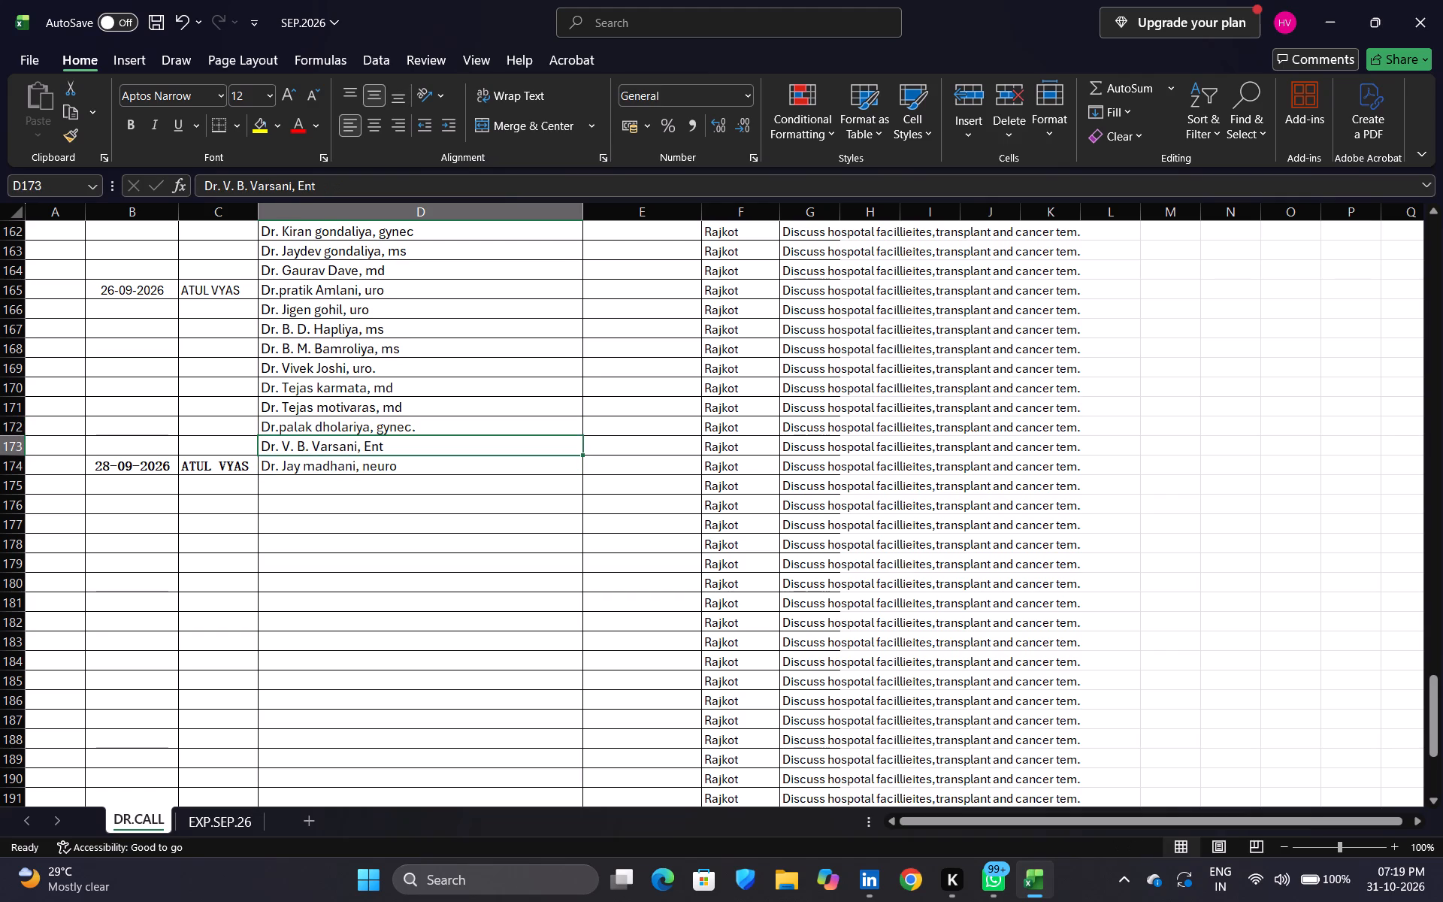
key("shift+Up")
key("shift+Up")
key("shift+Up")
key("shift+Up")
key("shift+Up")
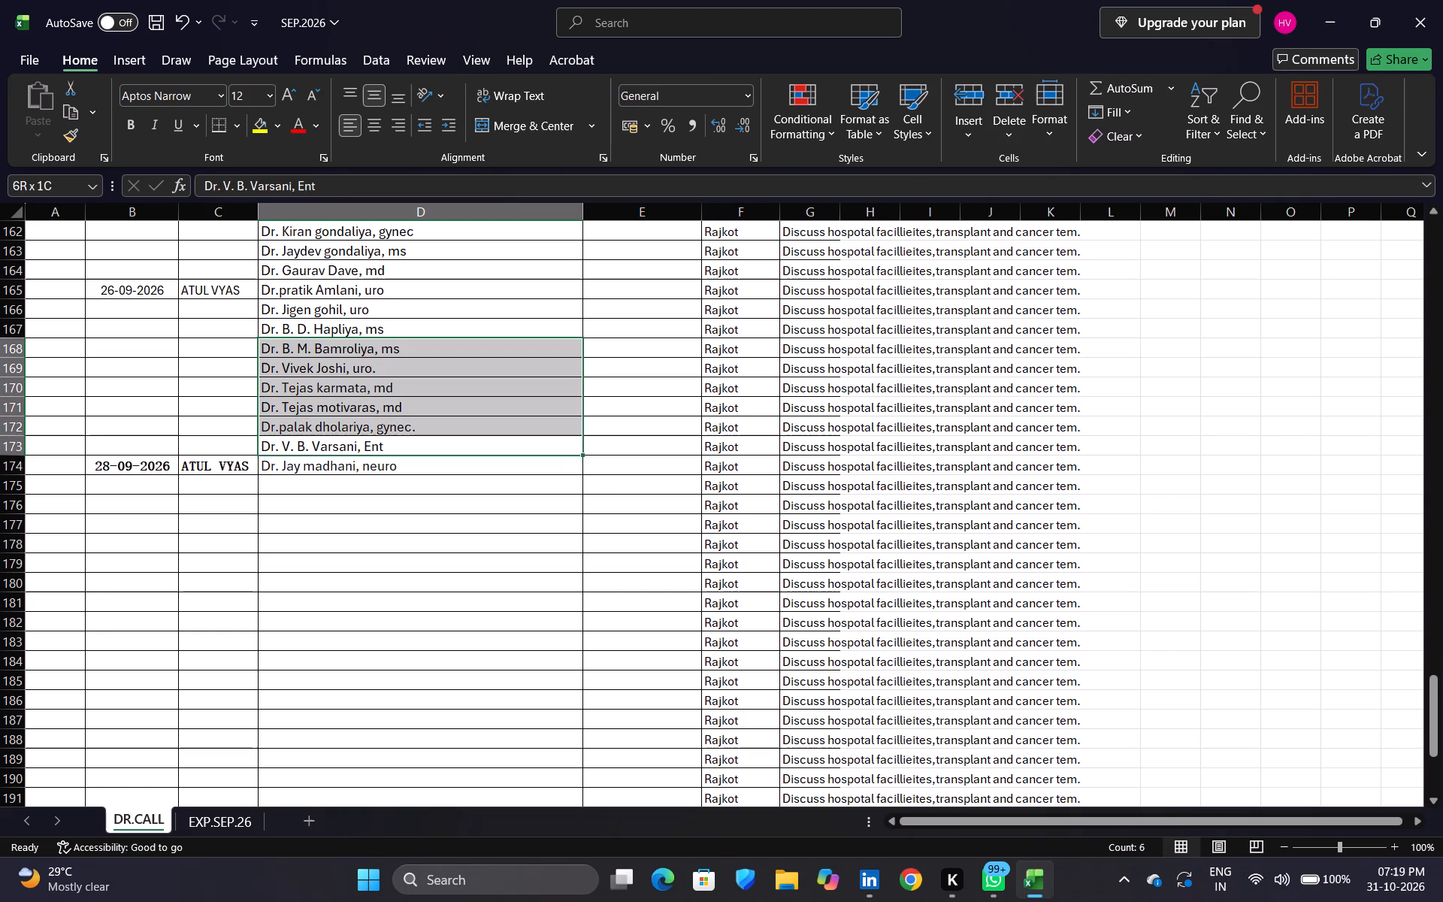
key("BackSpace")
key("BackSpace")
Clear the doctor, name and date 28-09-2026 from row 174.
key("Down")
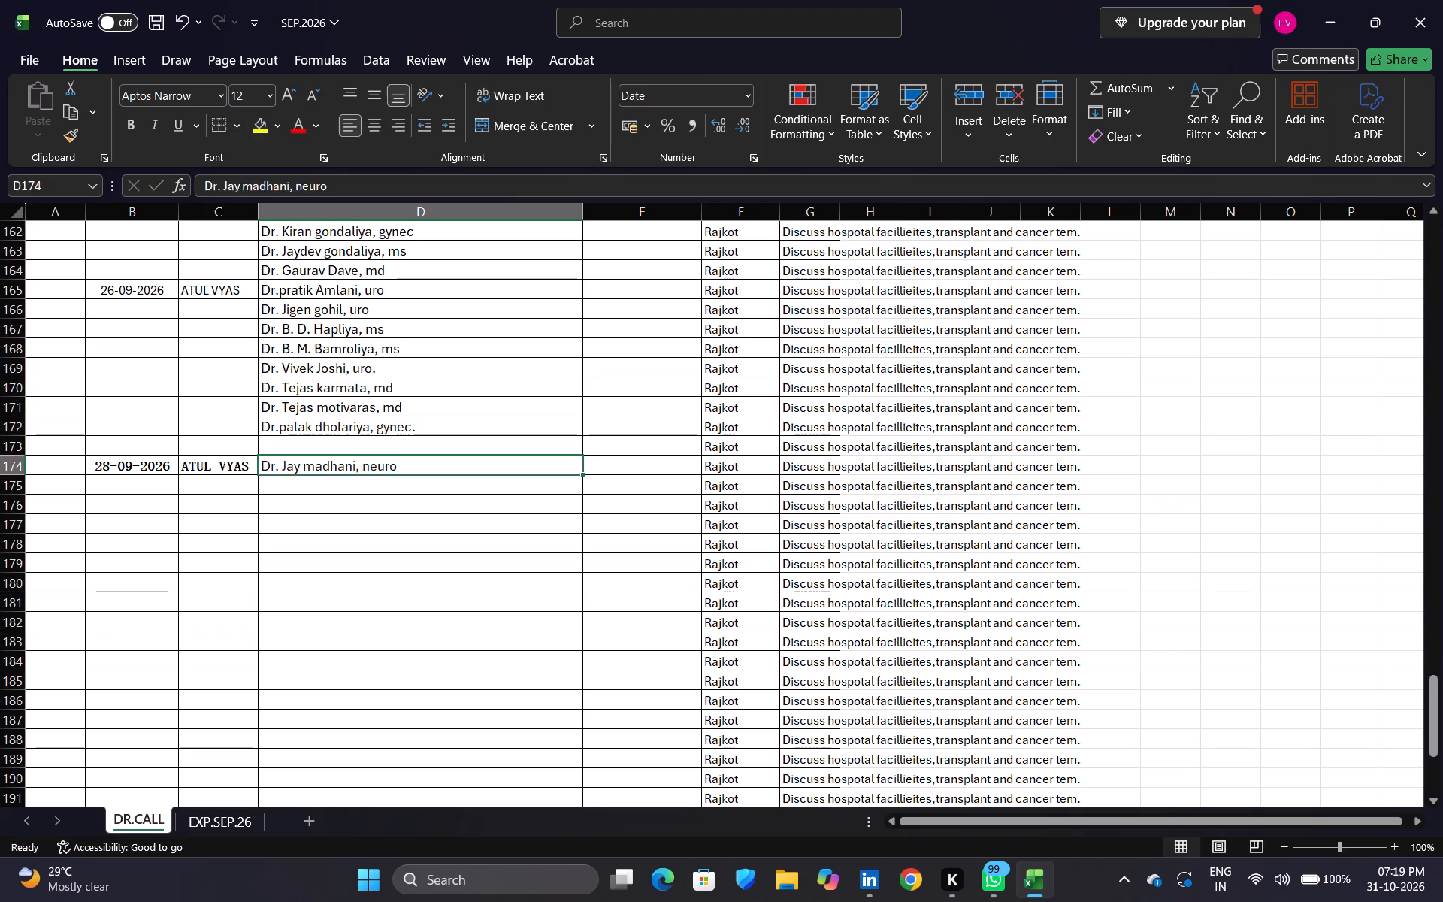
key("BackSpace")
key("Left")
key("BackSpace")
key("Left")
key("BackSpace")
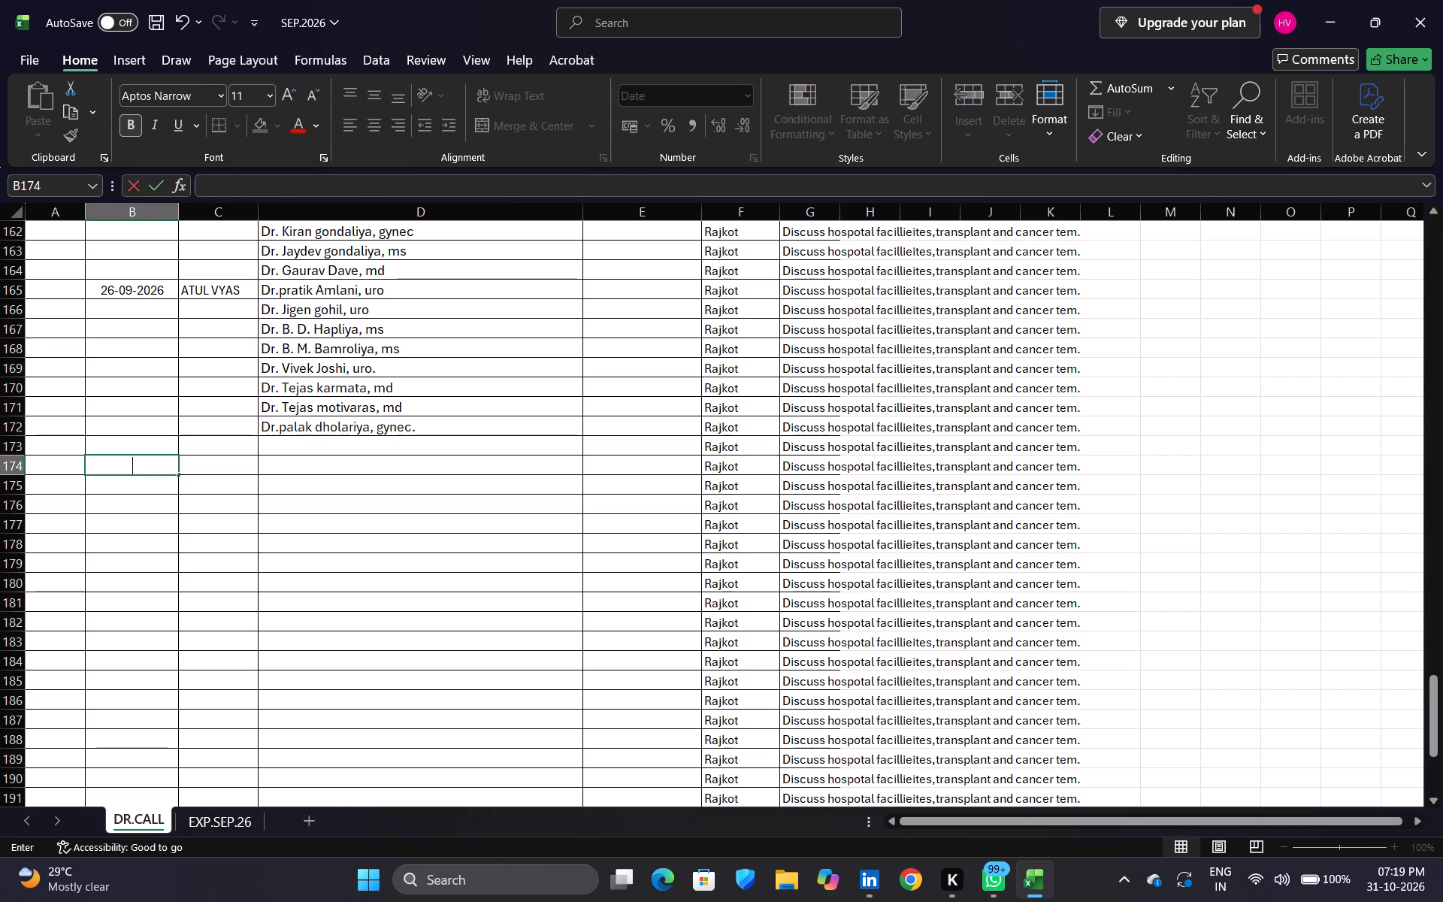
Clear the doctor entries in D165 through D172 of the 26-09-2026 block one cell at a time.
key("Right")
key("Right")
key("Up")
key("Up")
key("BackSpace")
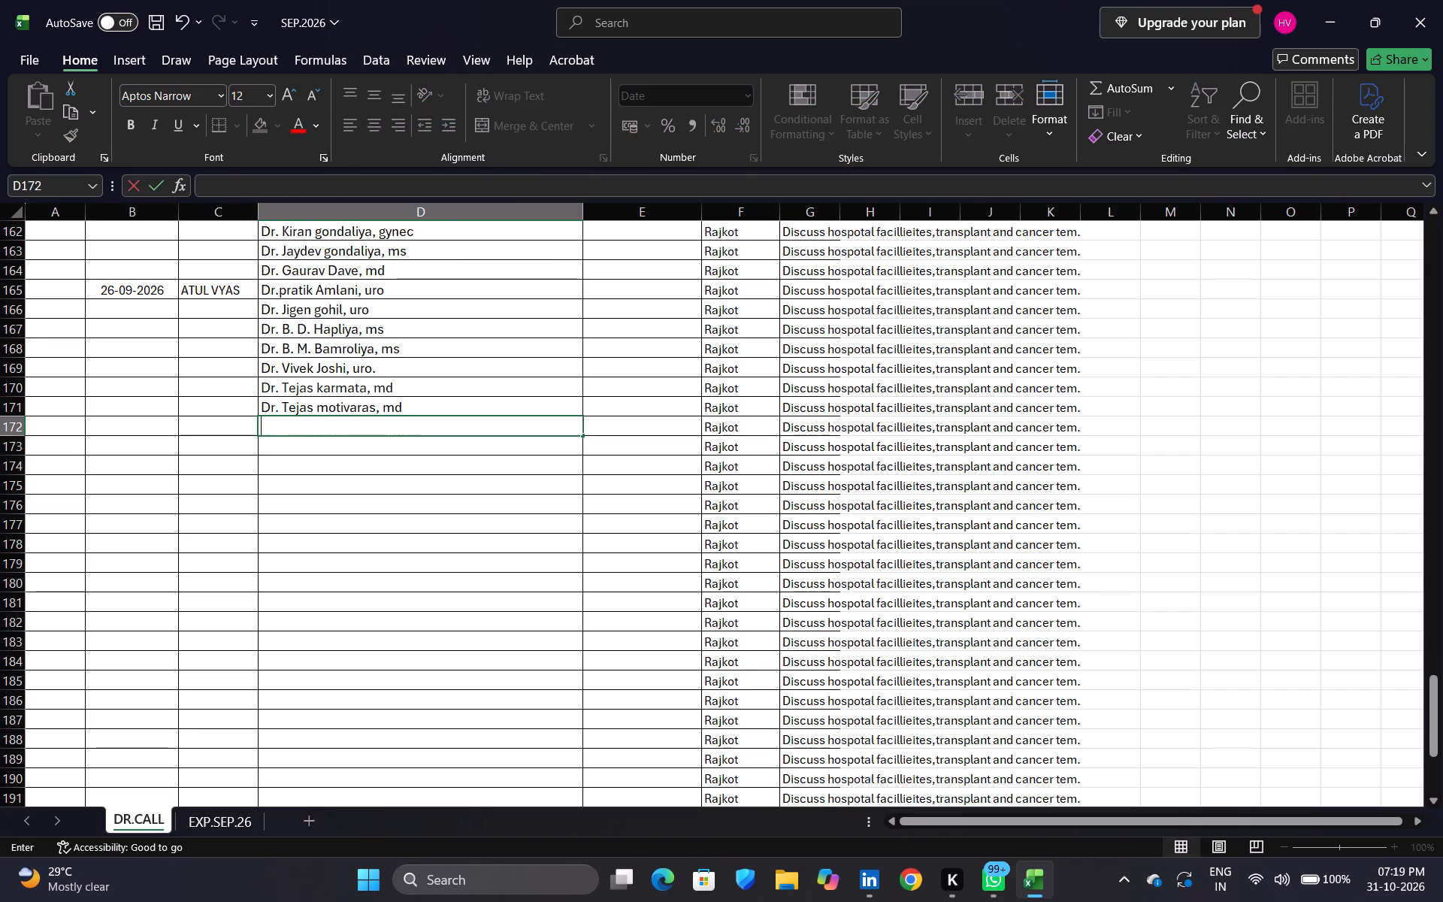
key("Up")
key("BackSpace")
key("BackSpace")
key("Up")
key("BackSpace")
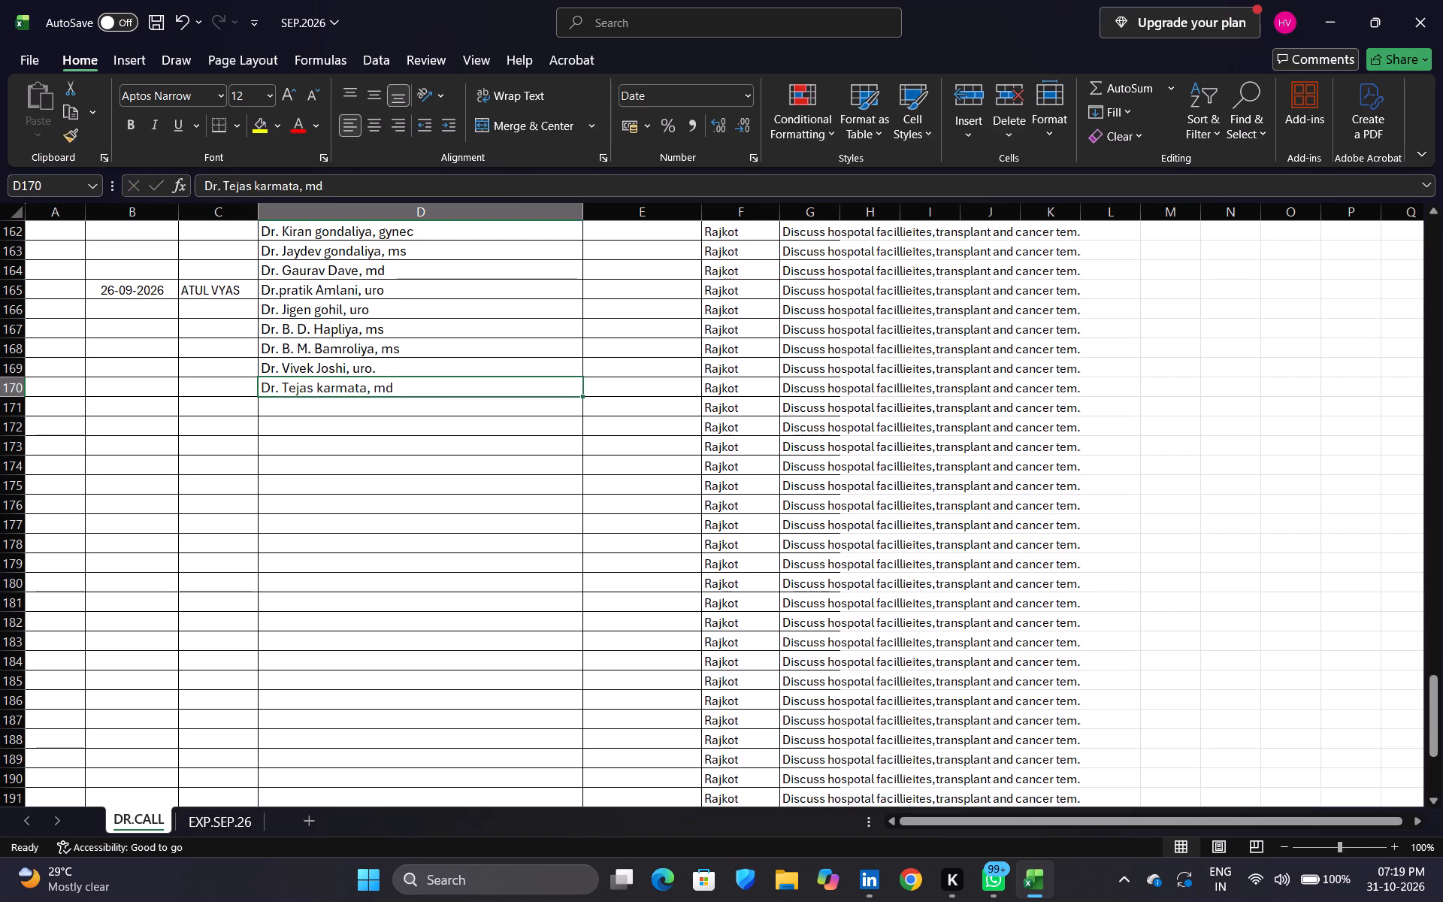
key("Up")
key("Up")
key("BackSpace")
key("Down")
key("BackSpace")
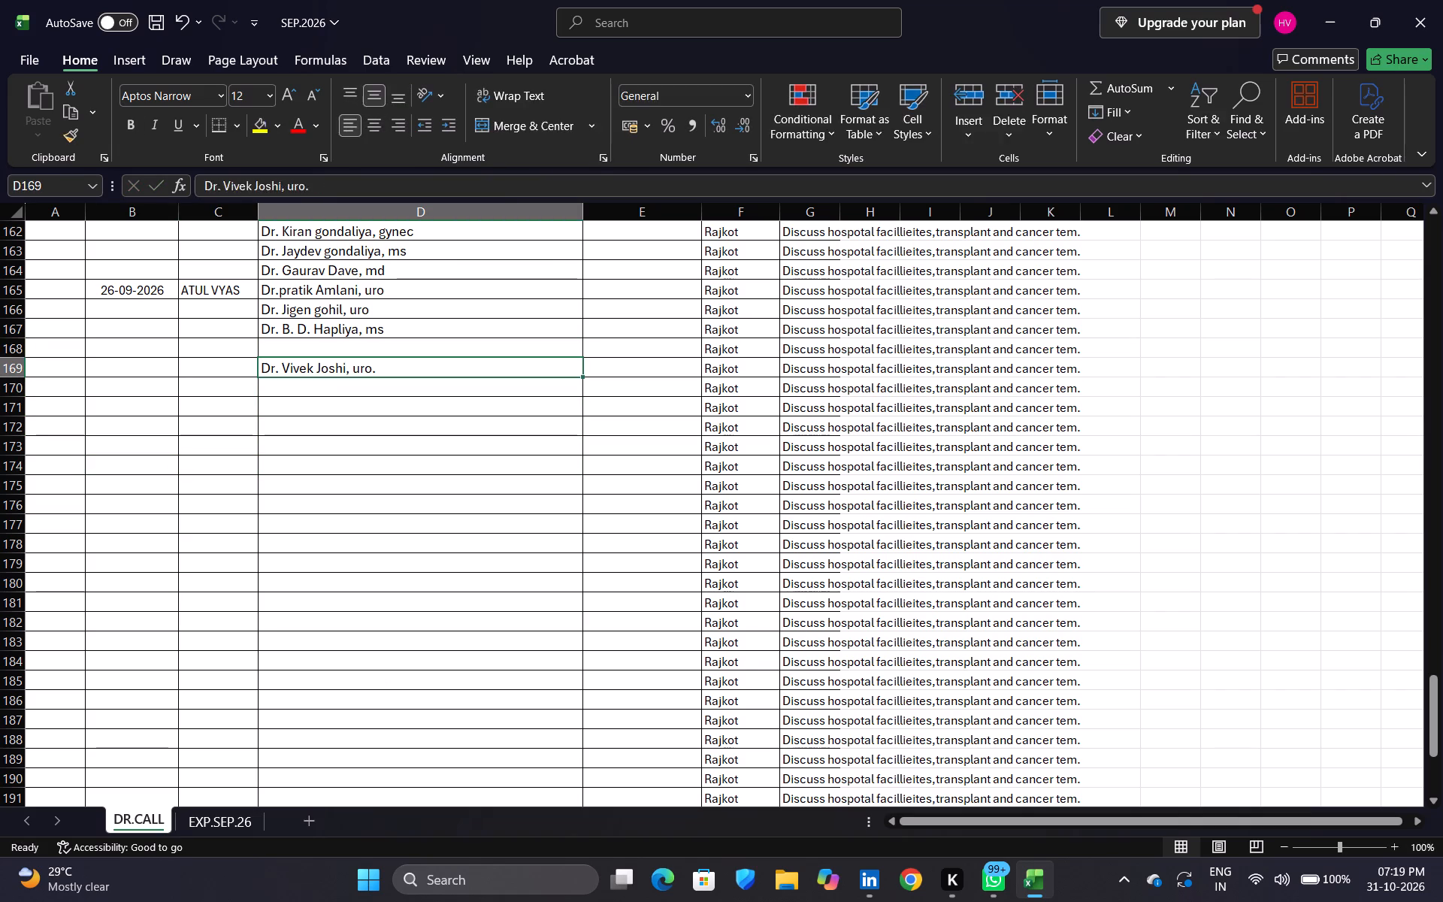
key("Up")
key("Up")
key("BackSpace")
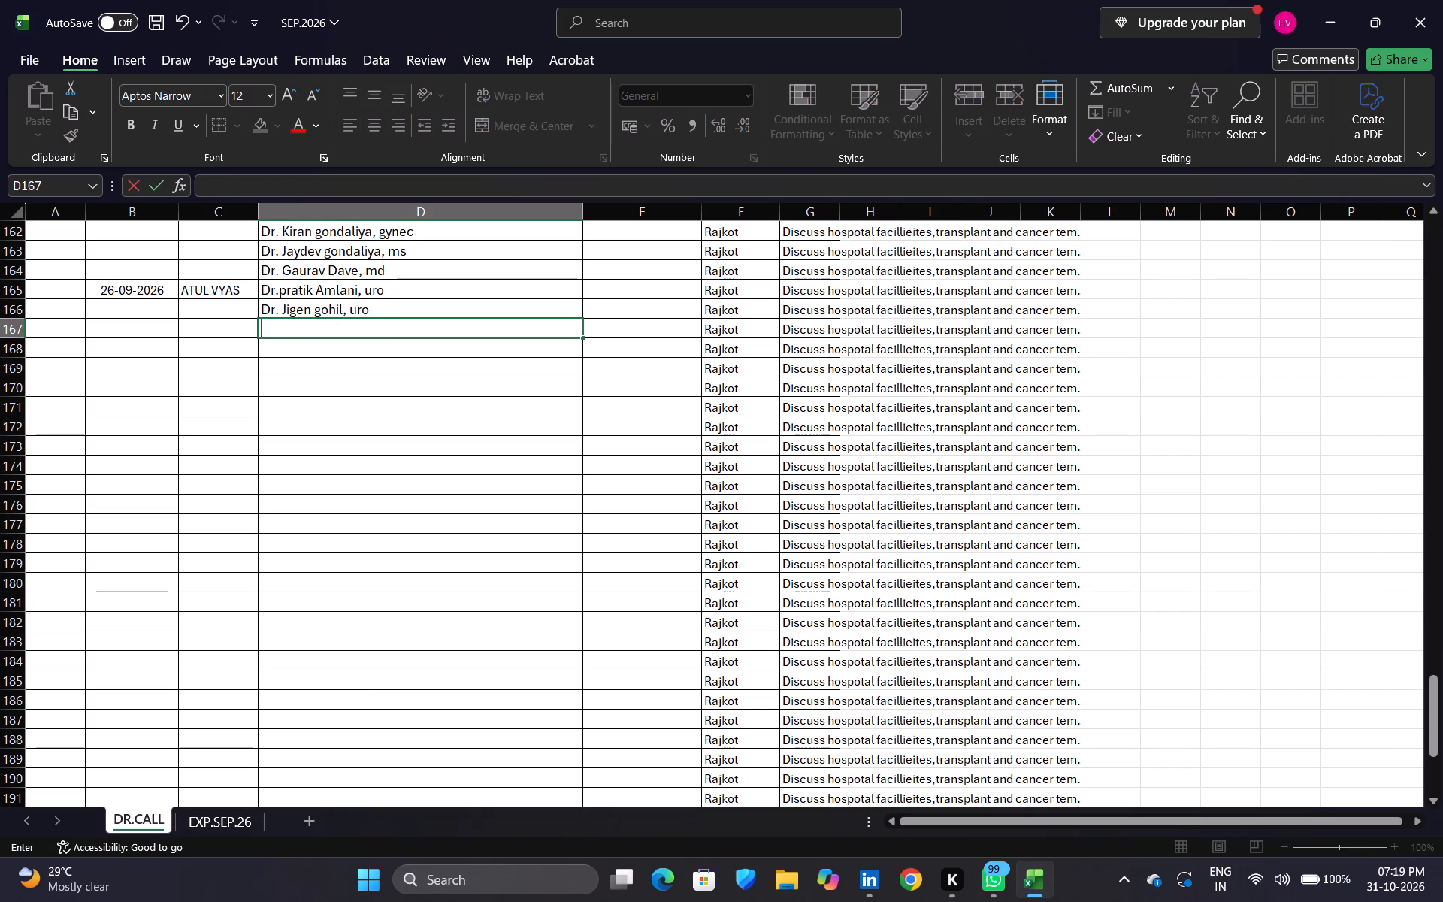
scroll(380, 685, "up", 4)
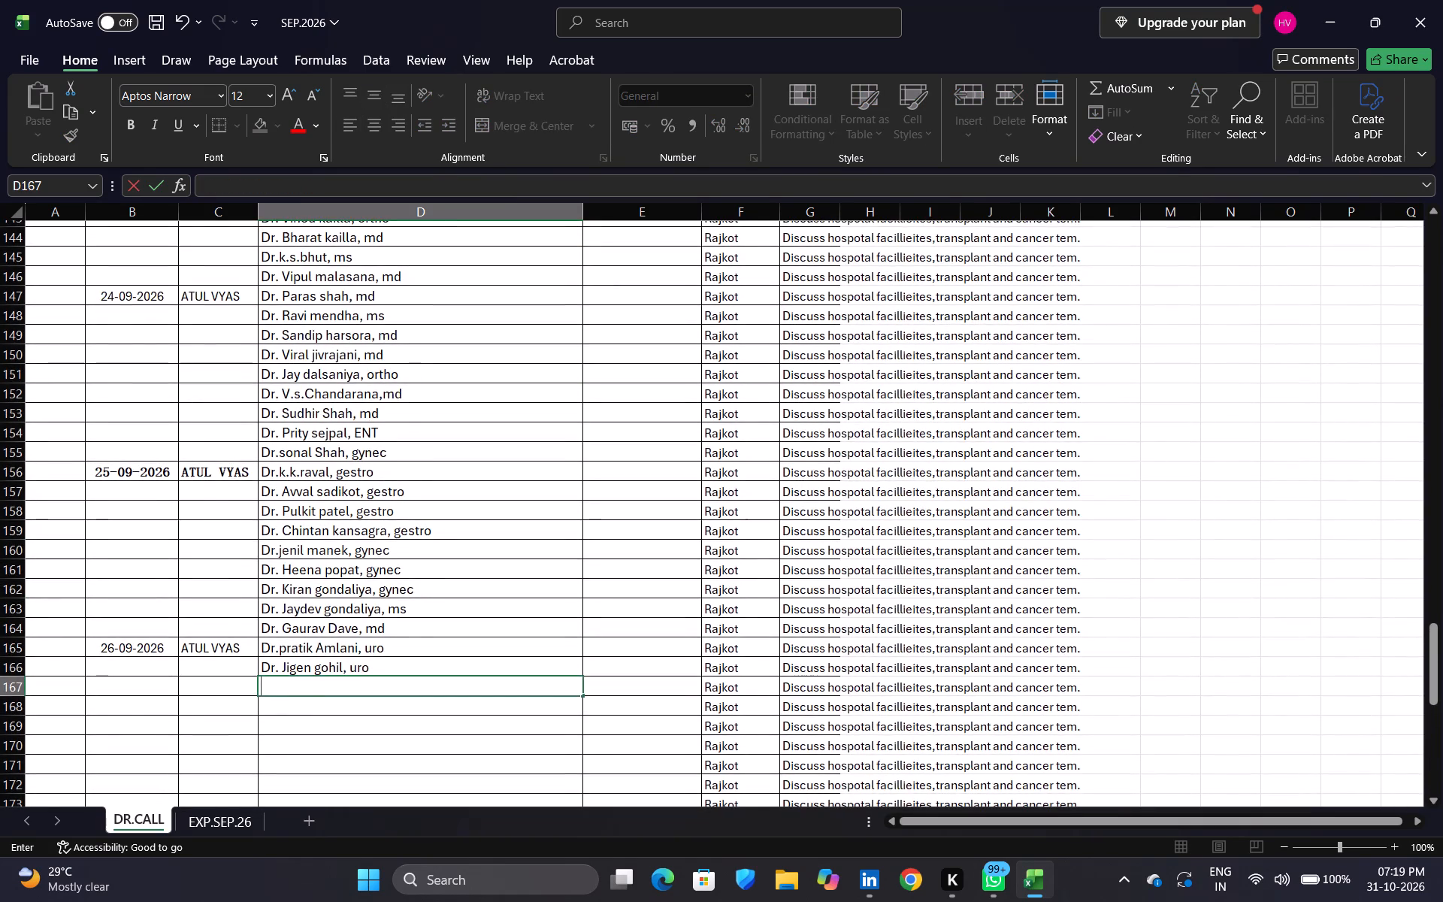
scroll(380, 685, "up", 1)
key("Up")
key("BackSpace")
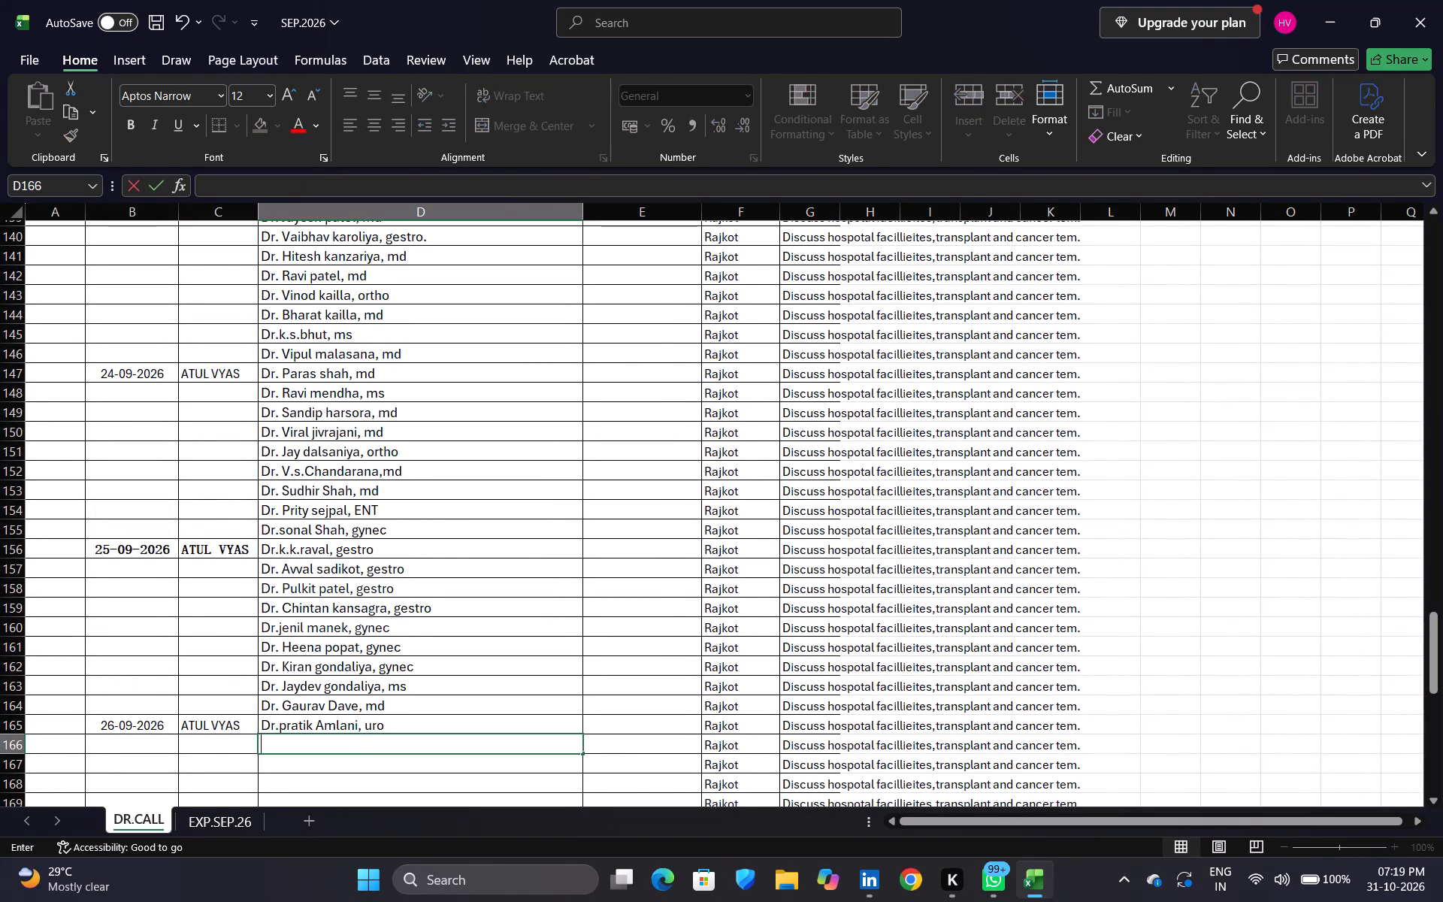
key("Up")
key("BackSpace")
Clear the name and the date 26-09-2026 from row 165, keeping its Rajkot location and remark.
key("Left")
key("BackSpace")
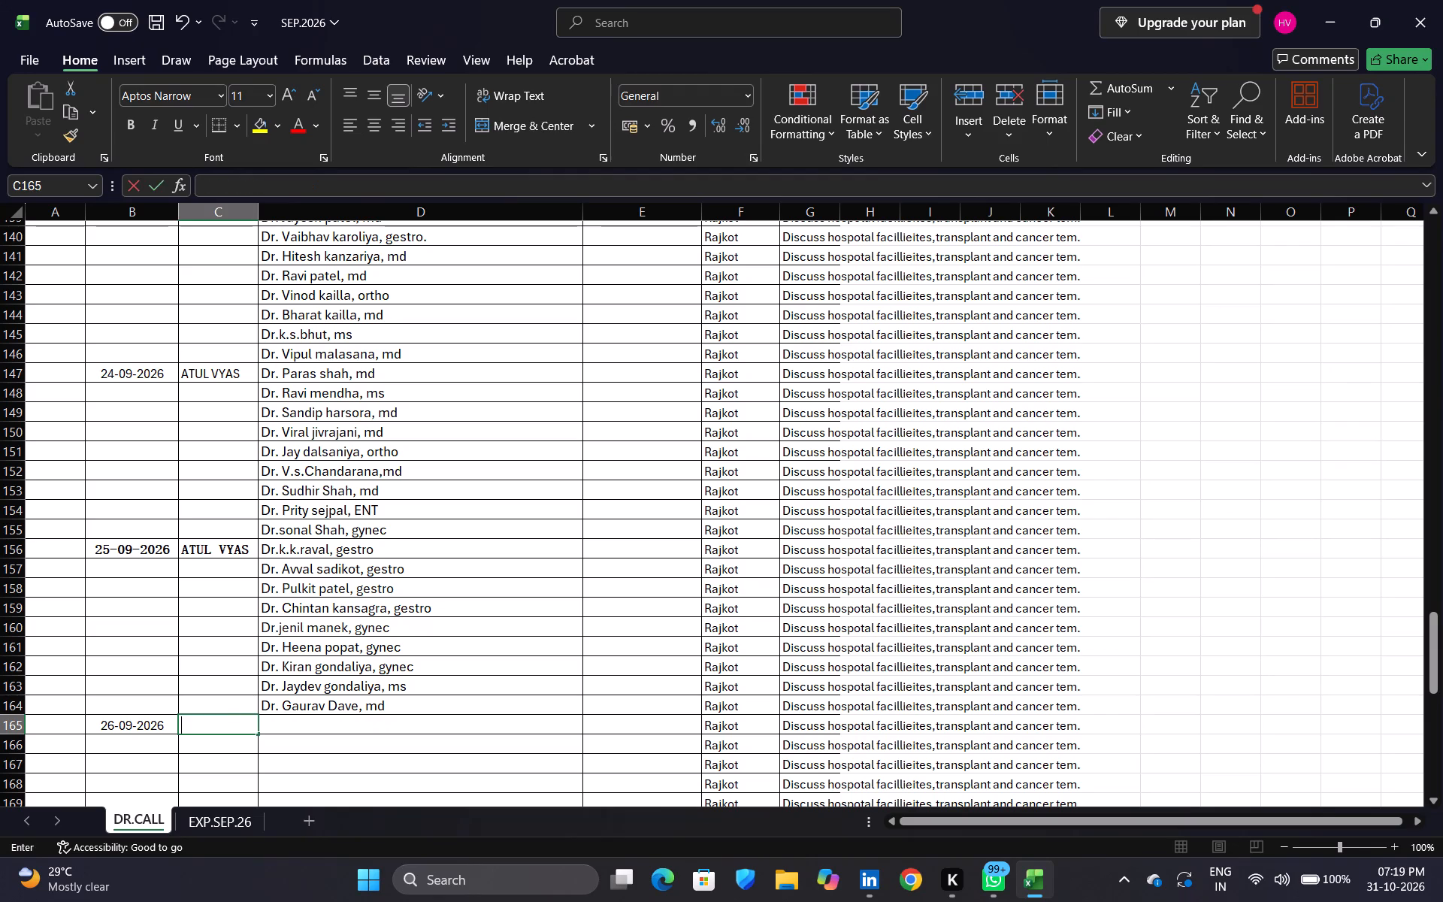
key("Left")
key("BackSpace")
Clear the doctor entries of the 25-09-2026 block one cell at a time, from D164 up to D156, plus D155 above it.
key("Right")
key("Right")
key("Up")
key("BackSpace")
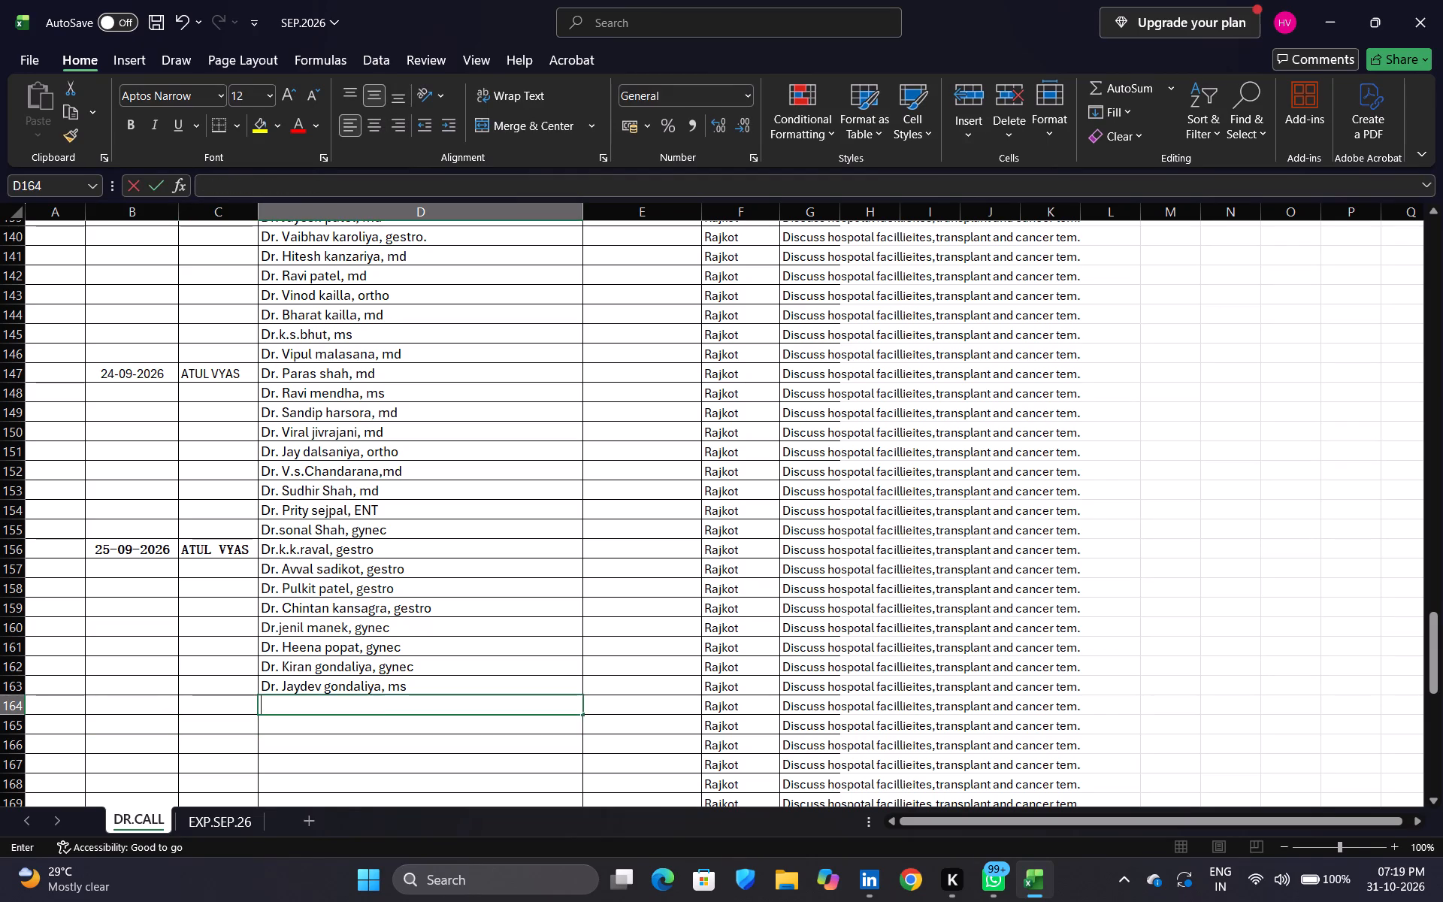
key("Up")
key("BackSpace")
key("Up")
key("BackSpace")
key("Up")
key("BackSpace")
key("Up")
key("BackSpace")
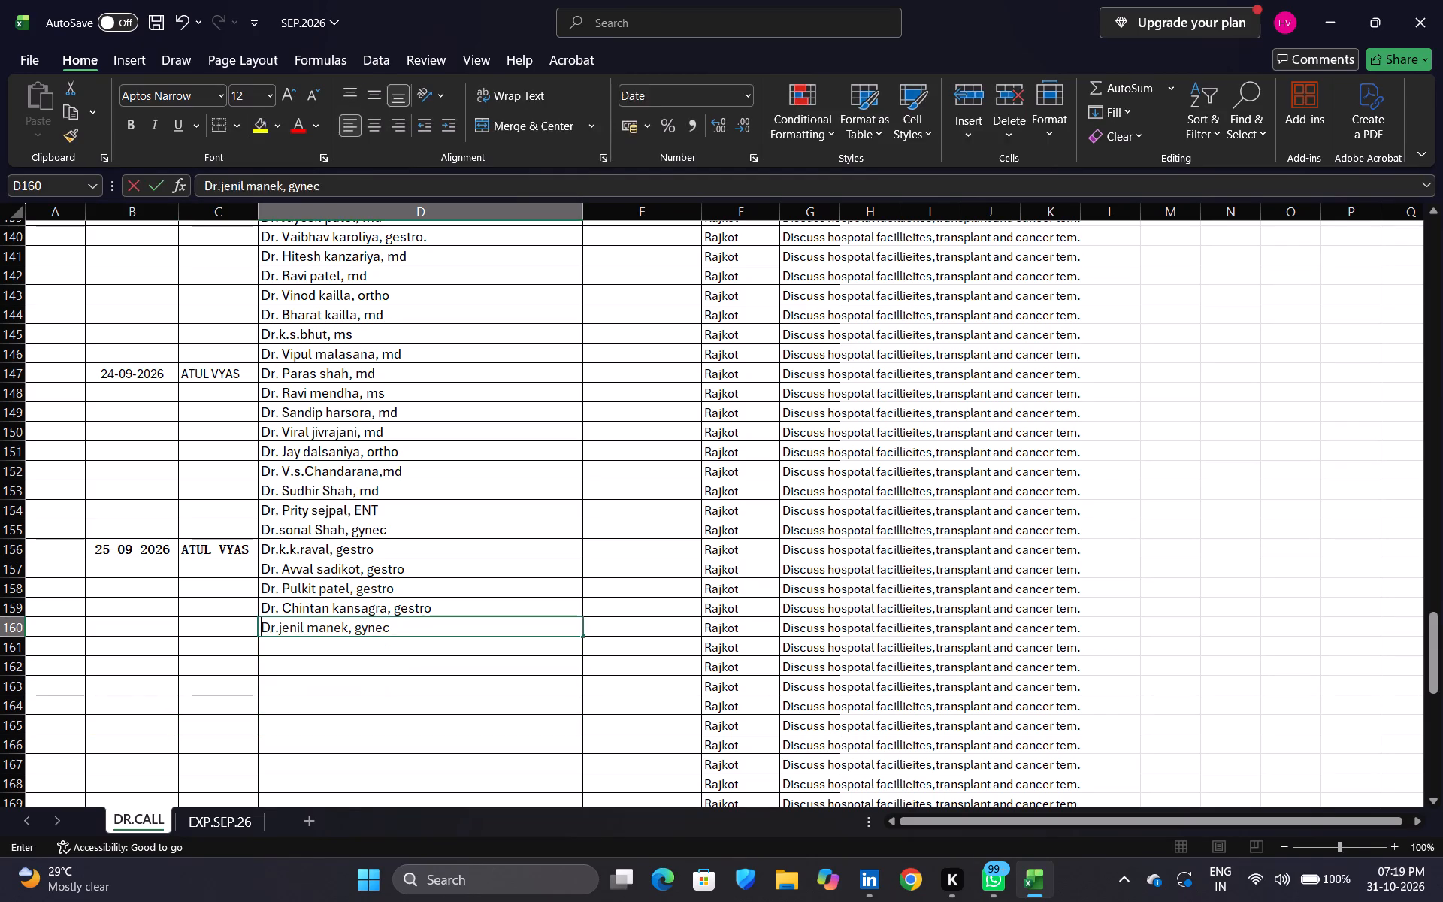
key("Up")
key("BackSpace")
key("BackSpace")
key("Up")
key("BackSpace")
key("Up")
key("BackSpace")
key("BackSpace")
key("Up")
key("BackSpace")
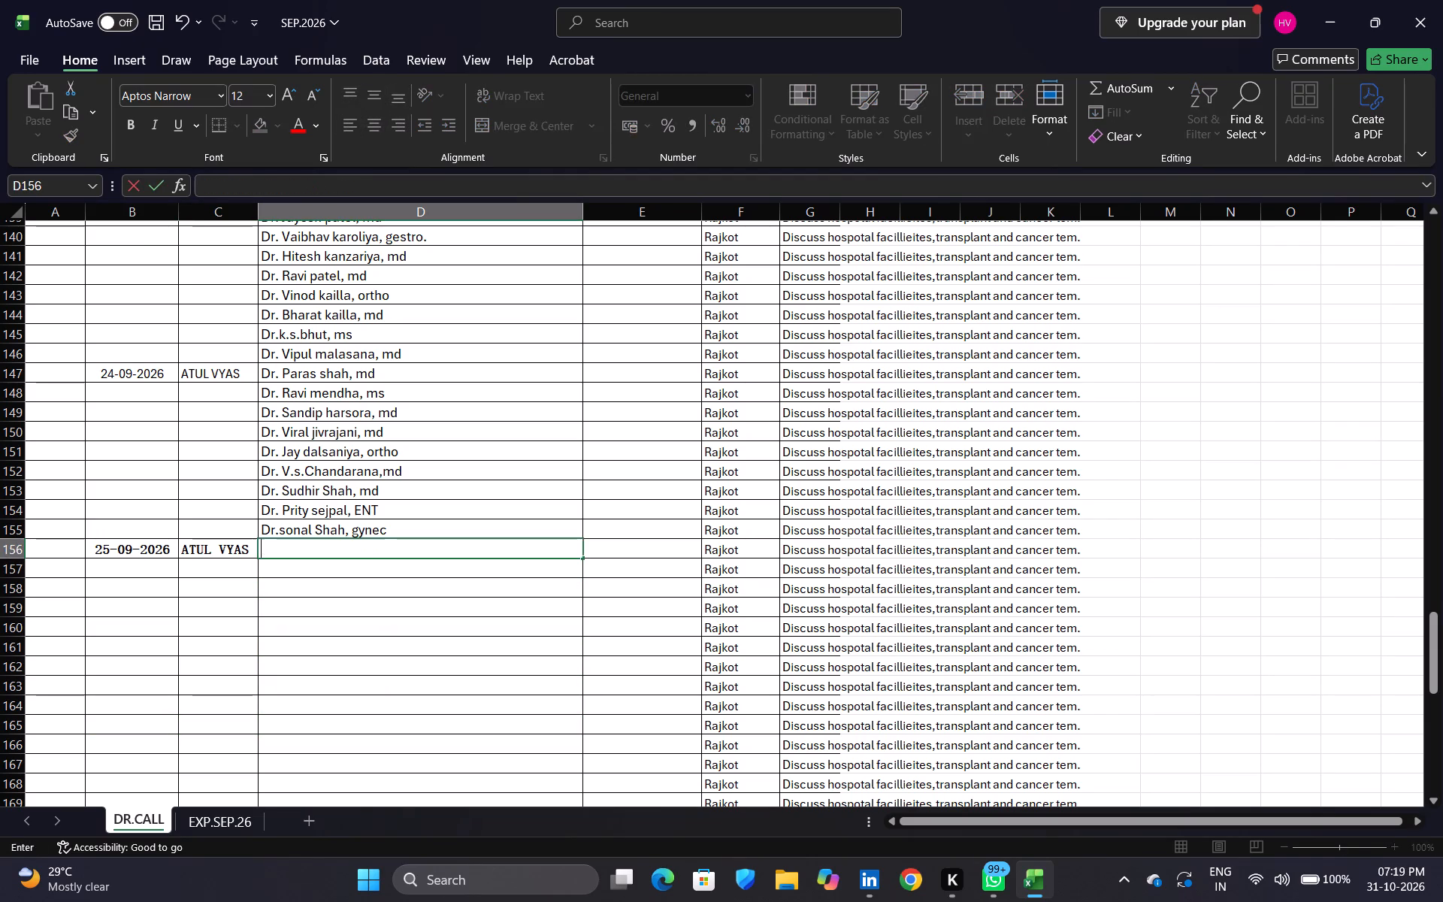
key("Up")
key("BackSpace")
Clear the name and the date 25-09-2026 from row 156.
key("Left")
key("Down")
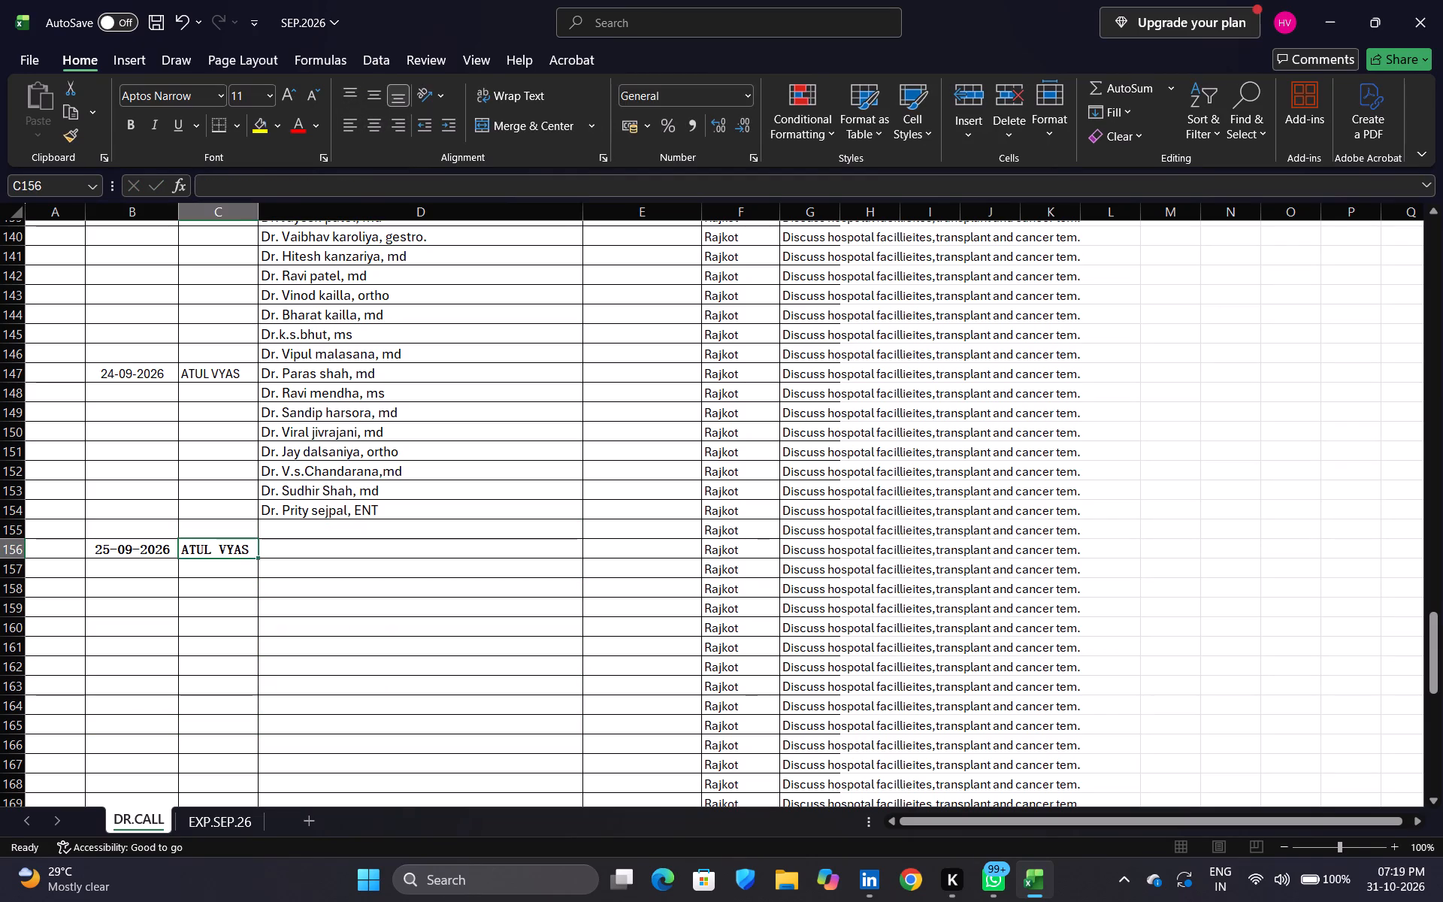
key("BackSpace")
key("Left")
key("BackSpace")
Clear the remaining doctor entries of the 24-09-2026 block, from D154 up to D147, keeping that row's date and name.
key("Right")
key("Right")
key("Up")
key("Up")
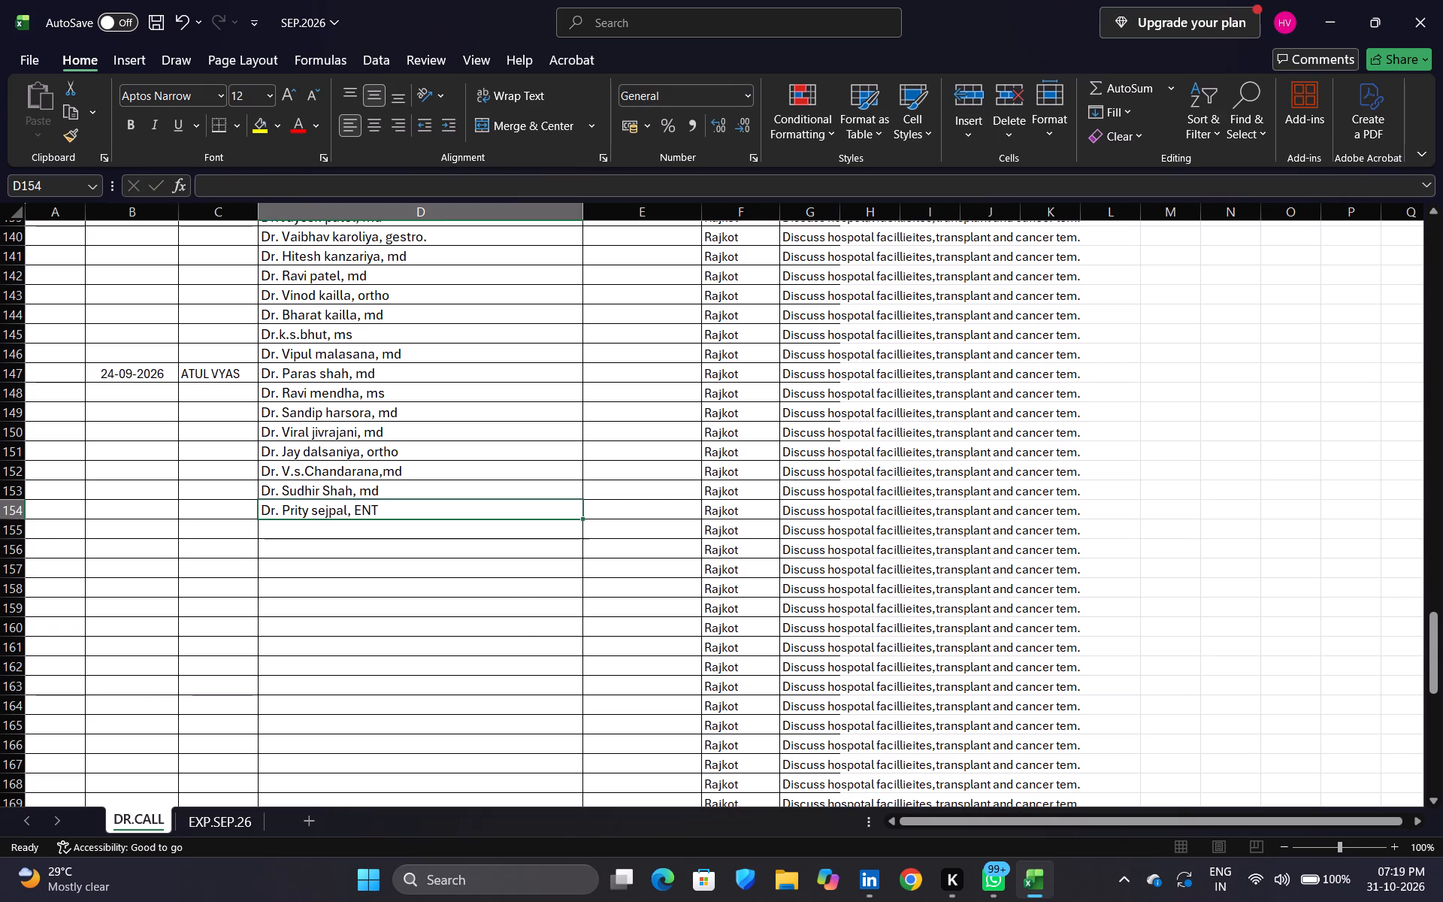
key("BackSpace")
key("Up")
key("BackSpace")
key("Up")
key("BackSpace")
key("BackSpace")
key("Up")
key("BackSpace")
key("Up")
key("BackSpace")
key("BackSpace")
key("Up")
key("BackSpace")
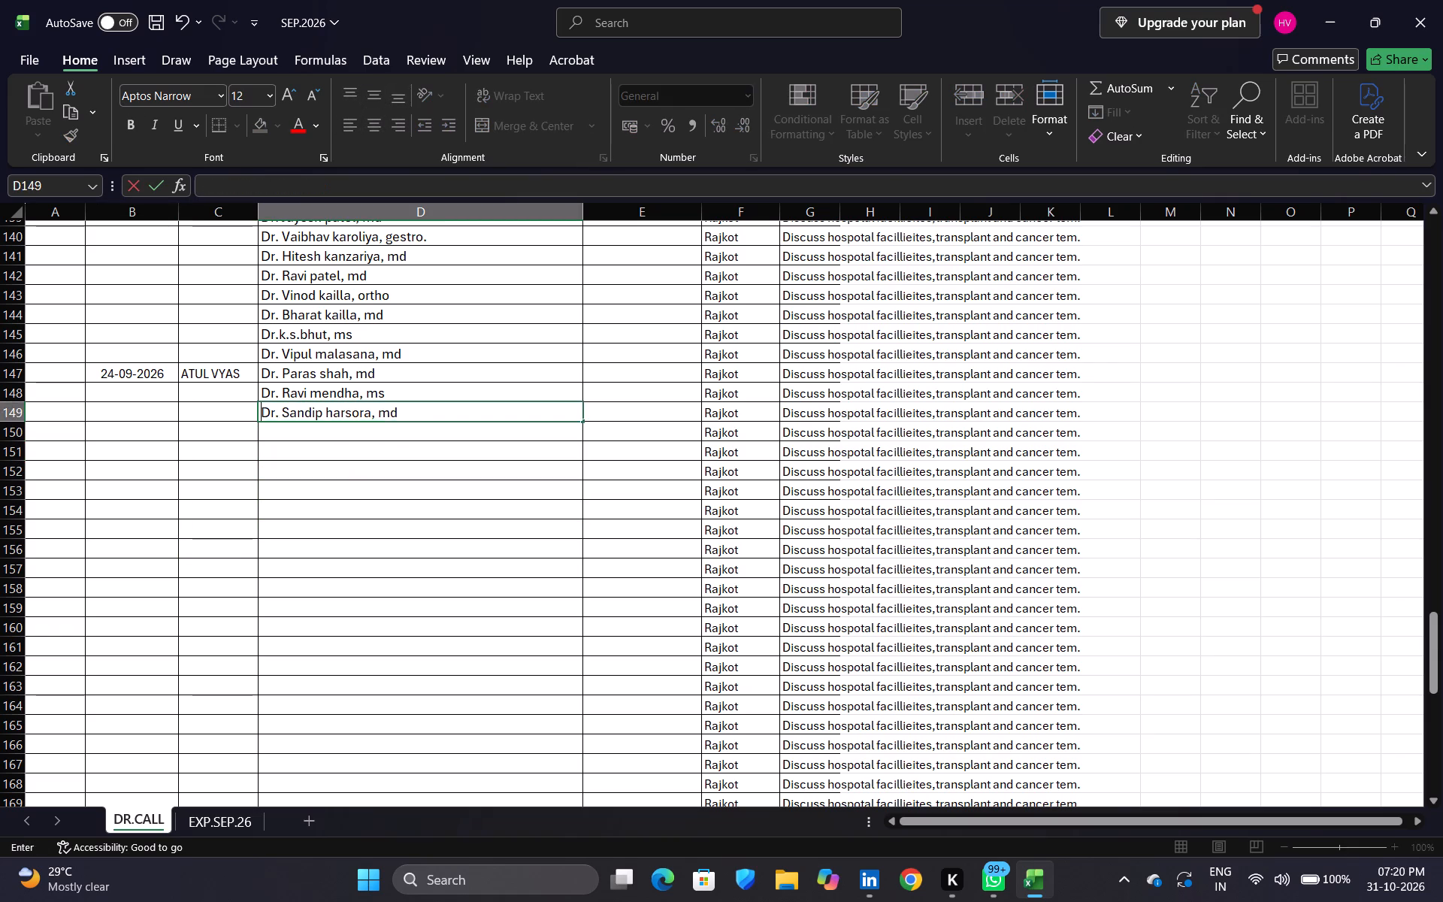
key("BackSpace")
key("BackSpace")
key("Up")
key("BackSpace")
key("Up")
key("BackSpace")
key("BackSpace")
Clear the doctor entries of the 23-09-2026 block, from D146 up to D138, one cell at a time.
key("Up")
key("BackSpace")
key("Up")
key("BackSpace")
key("Up")
key("BackSpace")
key("BackSpace")
key("Up")
key("BackSpace")
key("Up")
key("BackSpace")
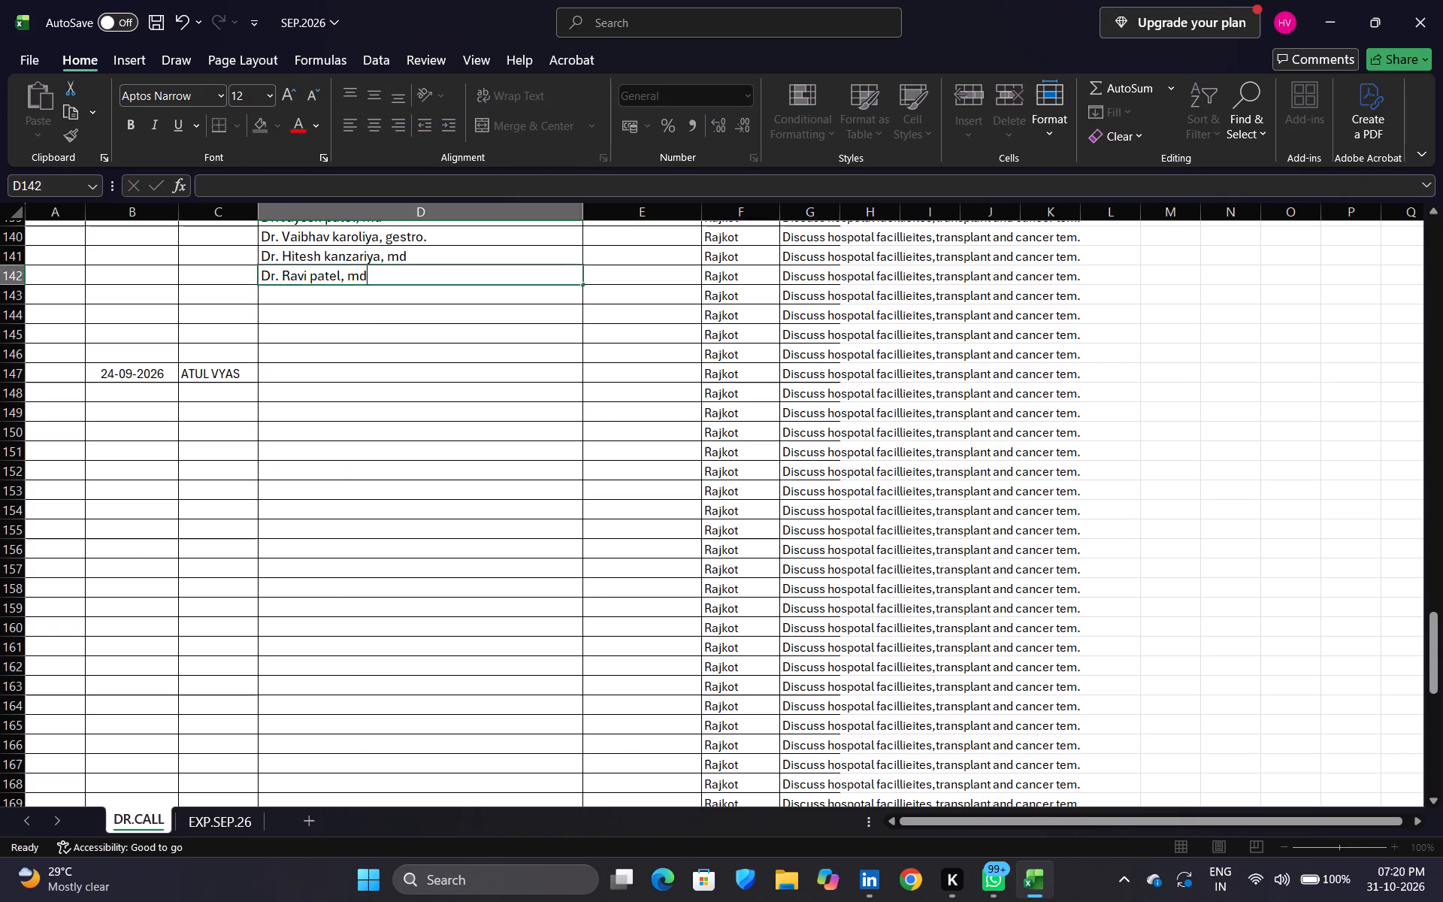
key("Up")
key("BackSpace")
key("BackSpace")
key("Up")
key("BackSpace")
key("Up")
key("BackSpace")
key("Up")
key("BackSpace")
Clear the doctor entries of the 22-09-2026 block, from D137 up to D130, one cell at a time.
key("Up")
key("BackSpace")
key("Up")
key("BackSpace")
key("Up")
key("BackSpace")
key("Up")
key("BackSpace")
key("BackSpace")
key("Up")
key("BackSpace")
key("Up")
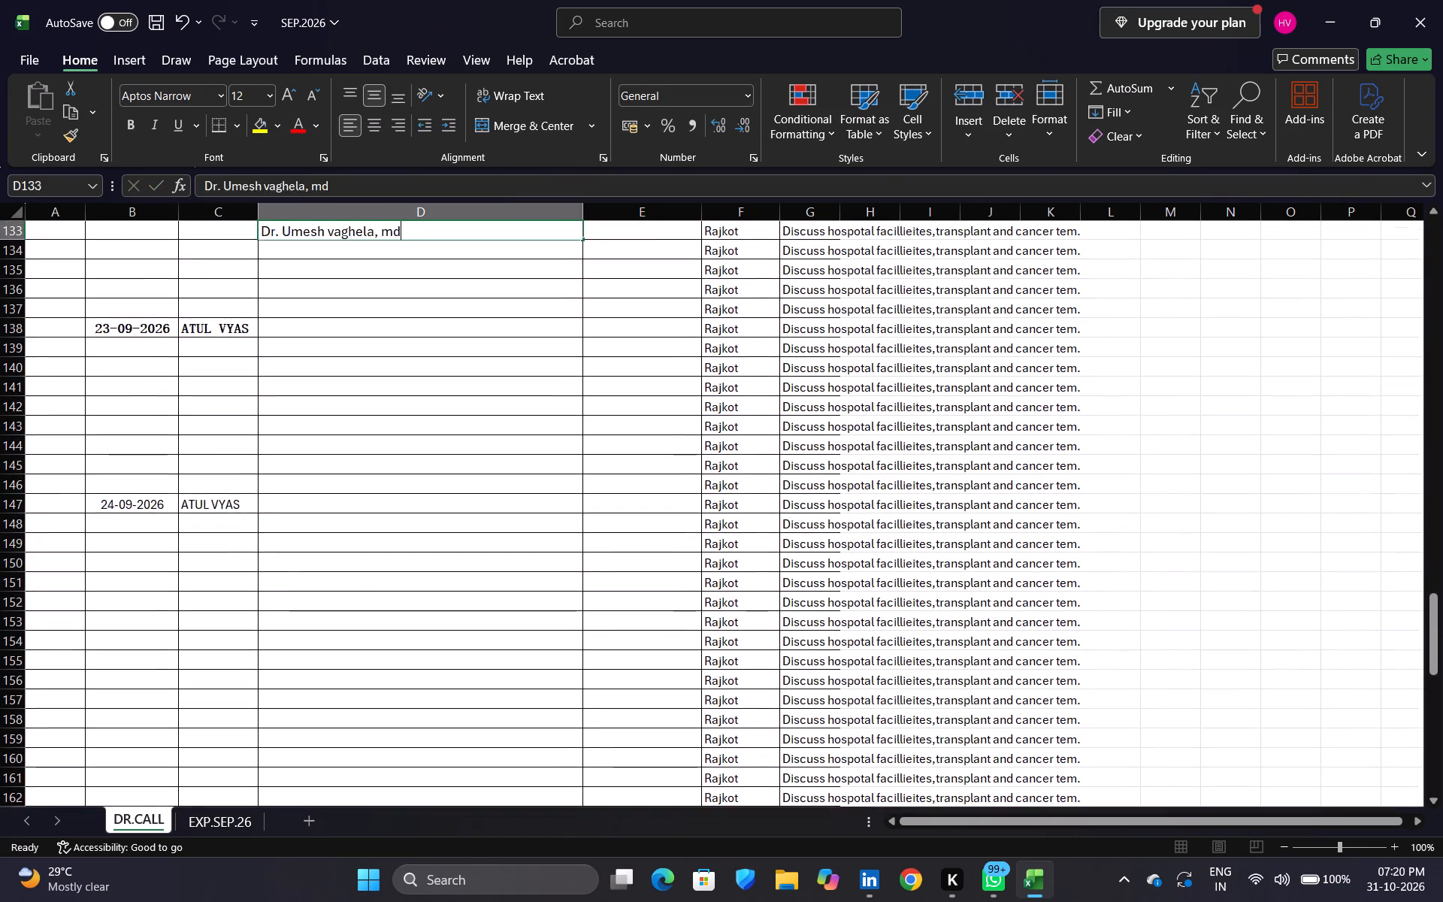
key("BackSpace")
key("Up")
key("BackSpace")
key("BackSpace")
key("Up")
key("BackSpace")
Clear the doctor entries of the 21-09-2026 block, from D129 up to D122, one cell at a time.
key("Up")
key("BackSpace")
key("Up")
key("BackSpace")
key("BackSpace")
key("Up")
key("BackSpace")
key("Up")
key("BackSpace")
key("BackSpace")
key("Up")
key("BackSpace")
key("Up")
key("BackSpace")
key("Up")
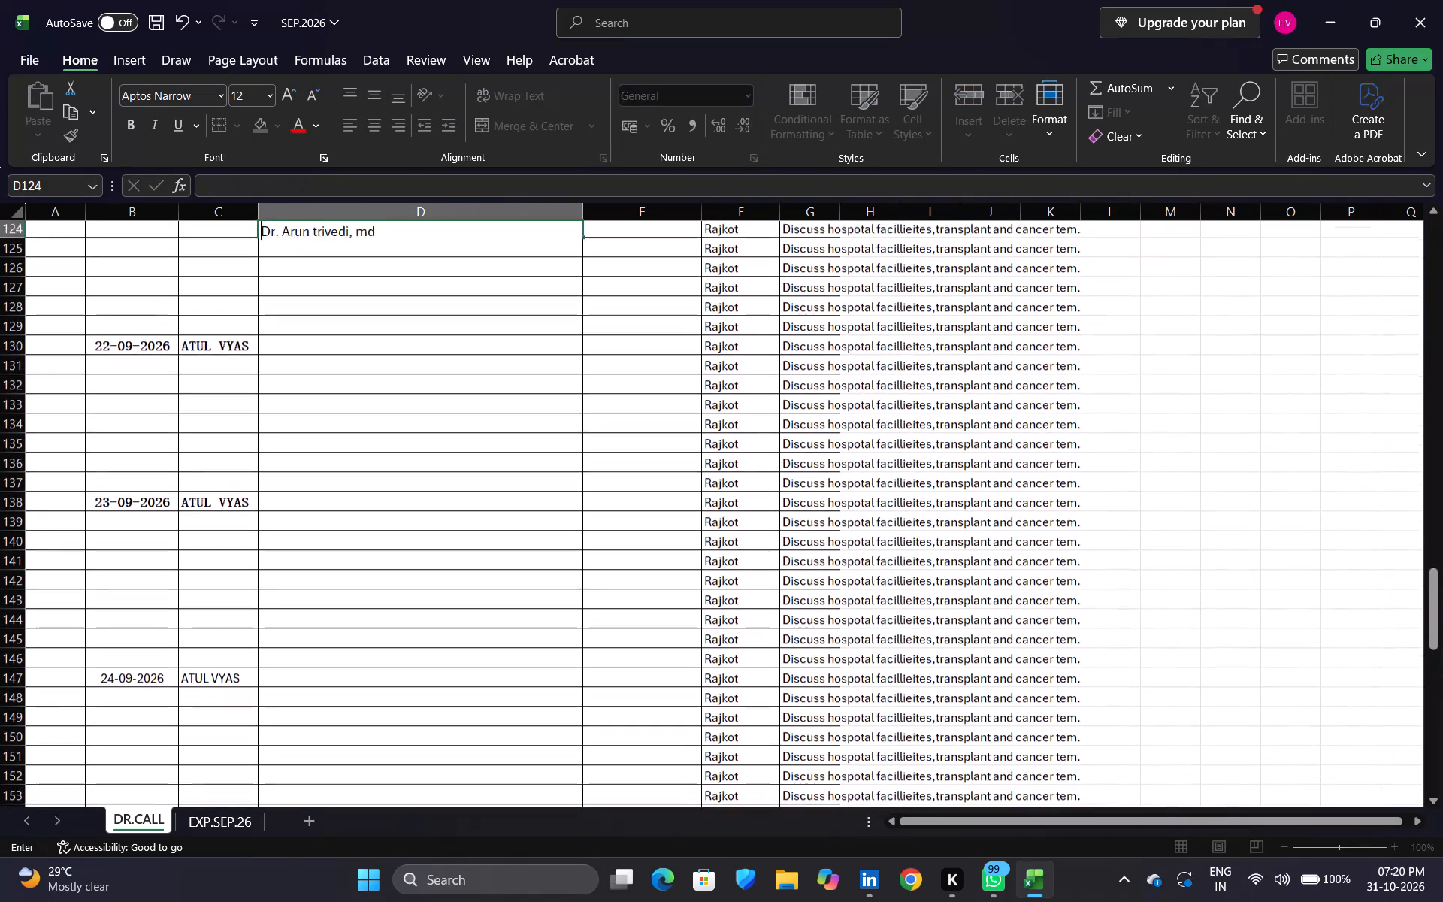
key("BackSpace")
key("BackSpace")
key("Up")
key("BackSpace")
Clear the doctor entries of the 19-09-2026 block, from D121 up to D113, one cell at a time.
key("Up")
key("BackSpace")
key("Up")
key("BackSpace")
key("Up")
key("BackSpace")
key("Up")
key("BackSpace")
key("Up")
key("BackSpace")
key("BackSpace")
key("Up")
key("BackSpace")
key("Up")
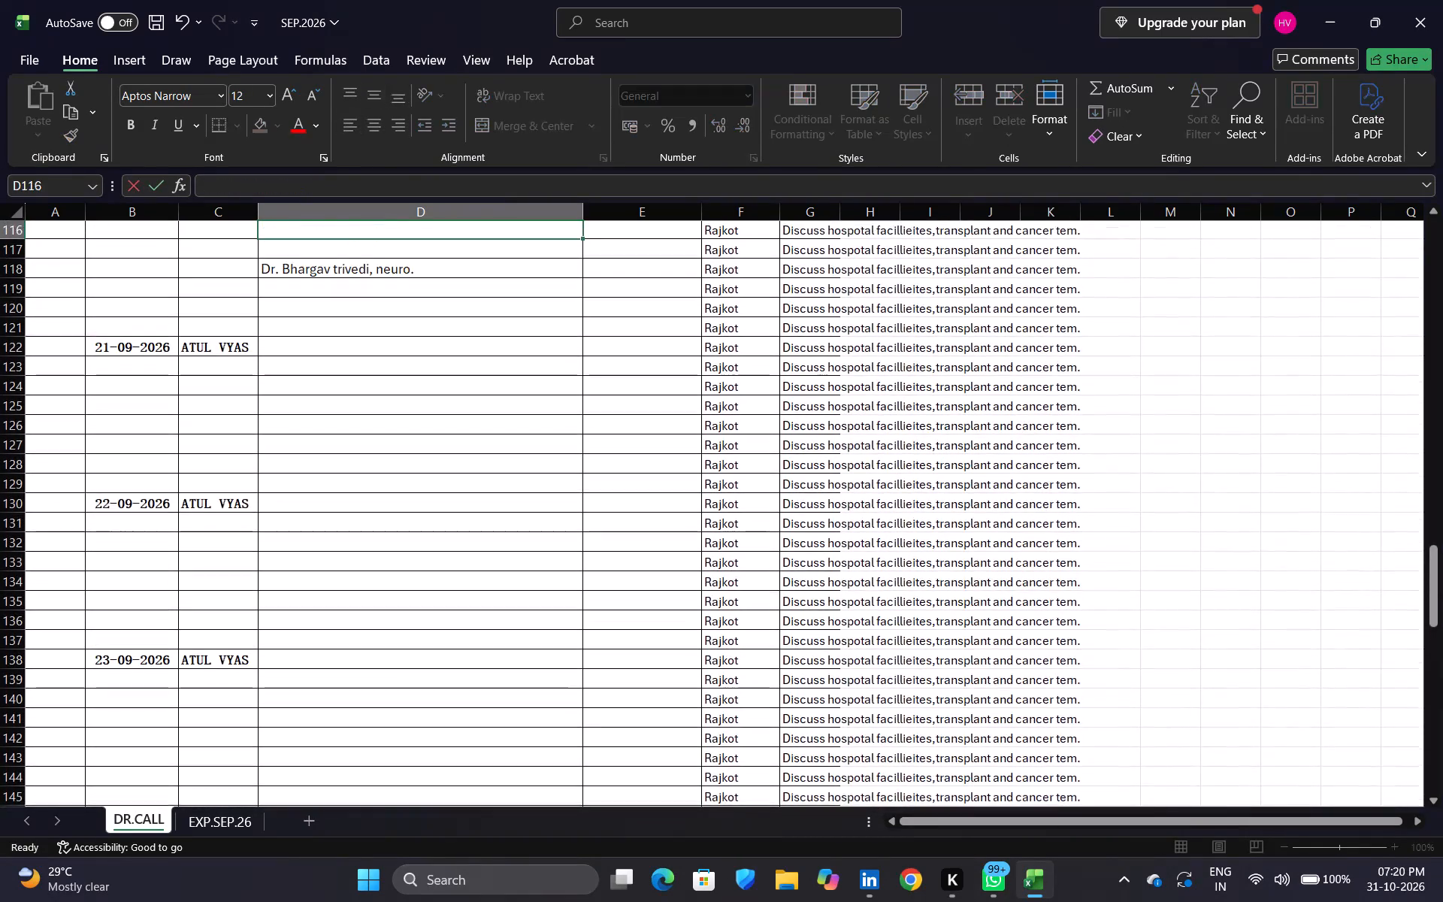
key("BackSpace")
key("BackSpace")
key("Up")
key("BackSpace")
key("BackSpace")
key("Up")
key("BackSpace")
Clear the doctor entries in the lower half of the 18-09-2026 block, from D112 up to D109, one cell at a time.
key("Up")
key("BackSpace")
key("BackSpace")
key("Up")
key("BackSpace")
key("BackSpace")
key("Up")
key("BackSpace")
key("BackSpace")
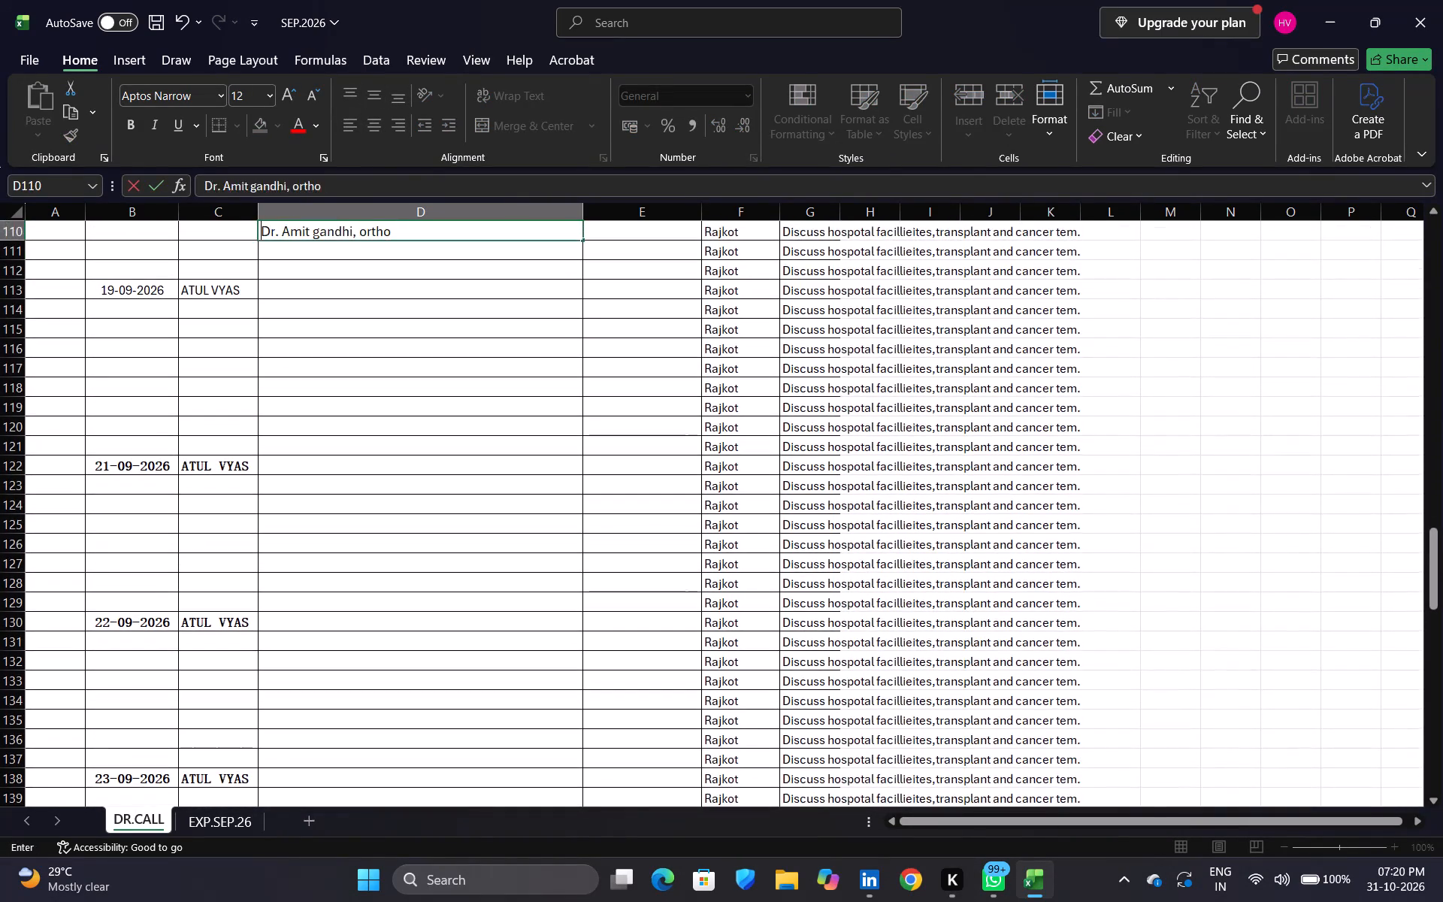
key("BackSpace")
key("Up")
key("BackSpace")
key("BackSpace")
key("BackSpace")
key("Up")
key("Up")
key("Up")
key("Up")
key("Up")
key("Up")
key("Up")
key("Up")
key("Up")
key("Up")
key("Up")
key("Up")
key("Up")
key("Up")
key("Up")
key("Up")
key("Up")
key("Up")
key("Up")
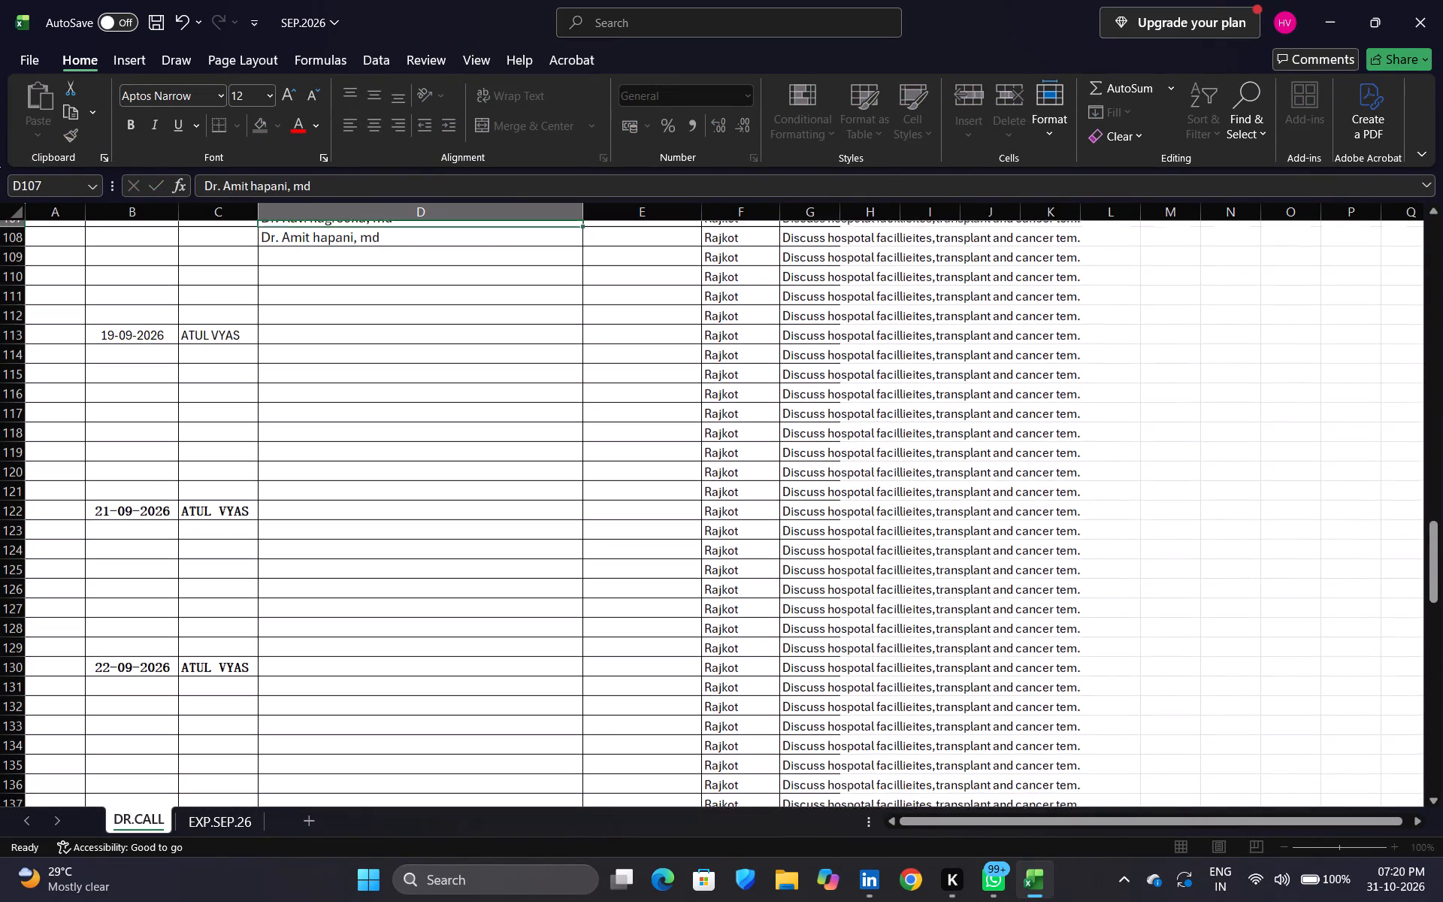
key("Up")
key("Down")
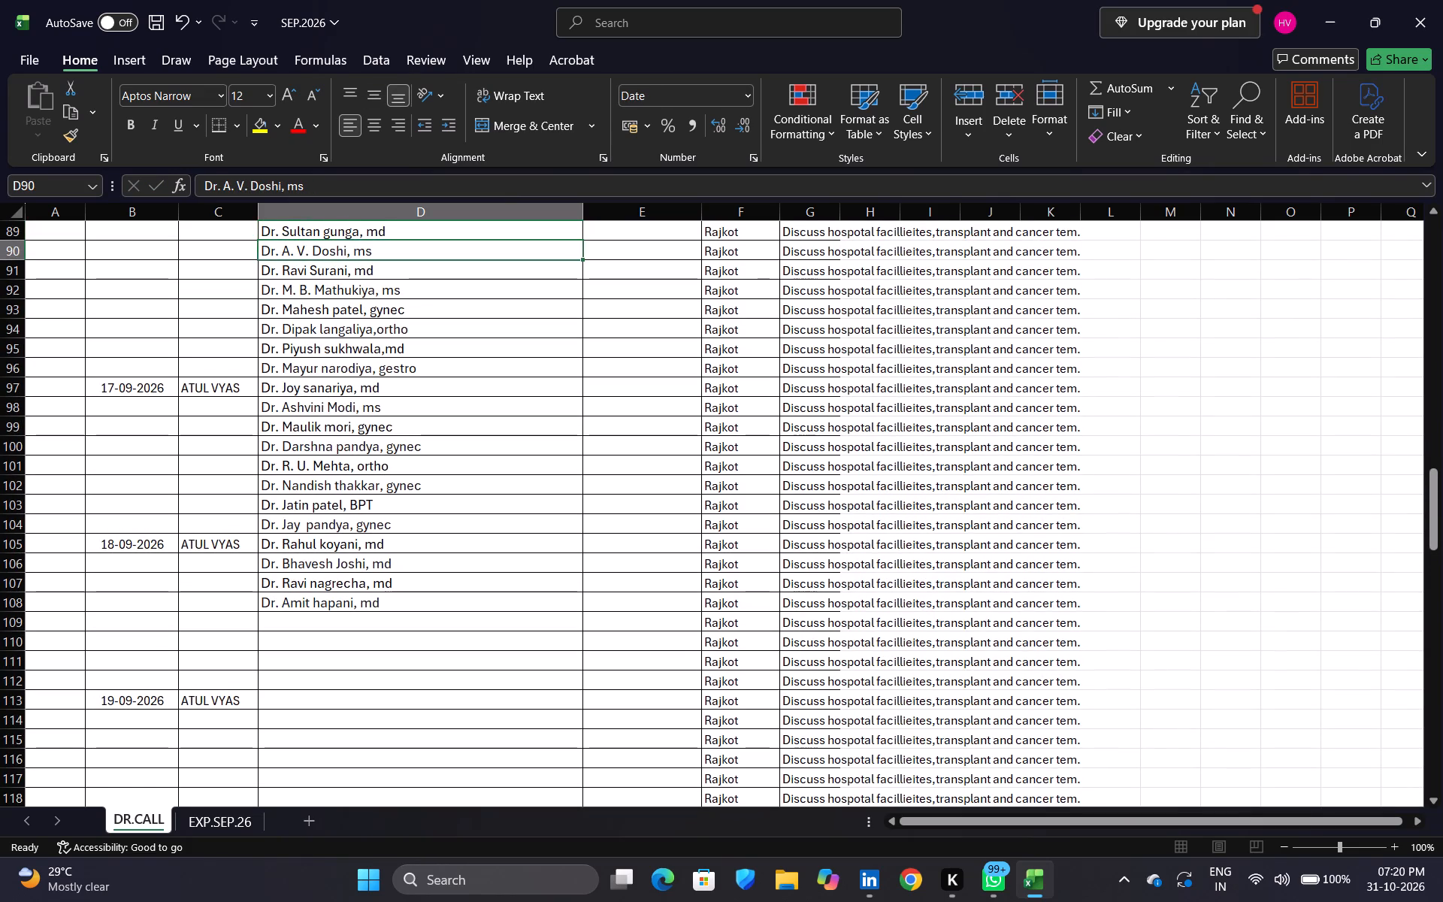
Clear the 23-09-2026 date and the name beside it in row 138.
scroll(435, 640, "down", 3)
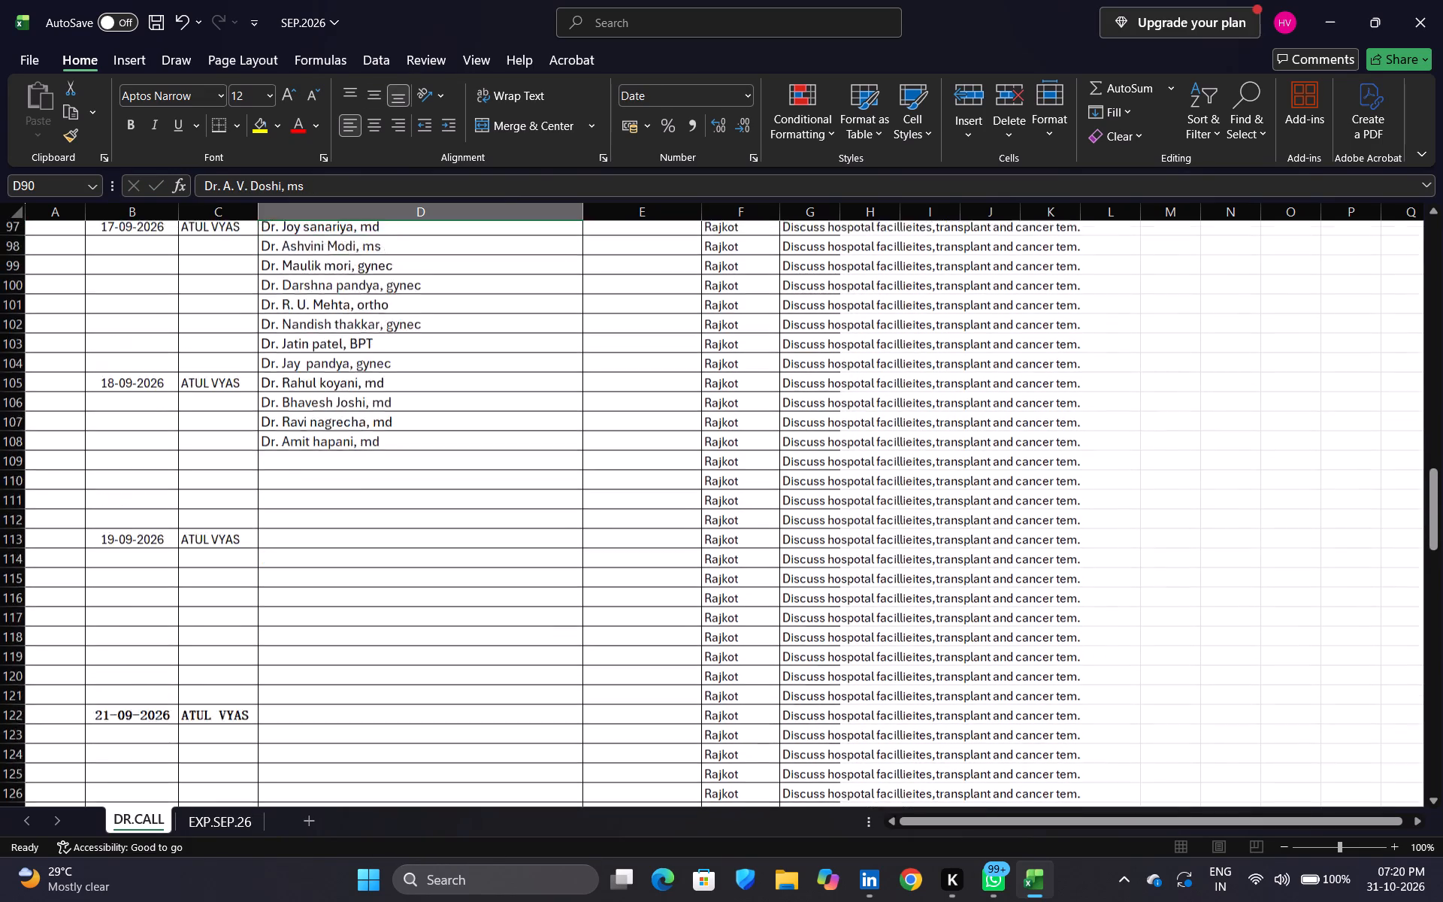
scroll(435, 640, "down", 2)
left_click(129, 643)
key("BackSpace")
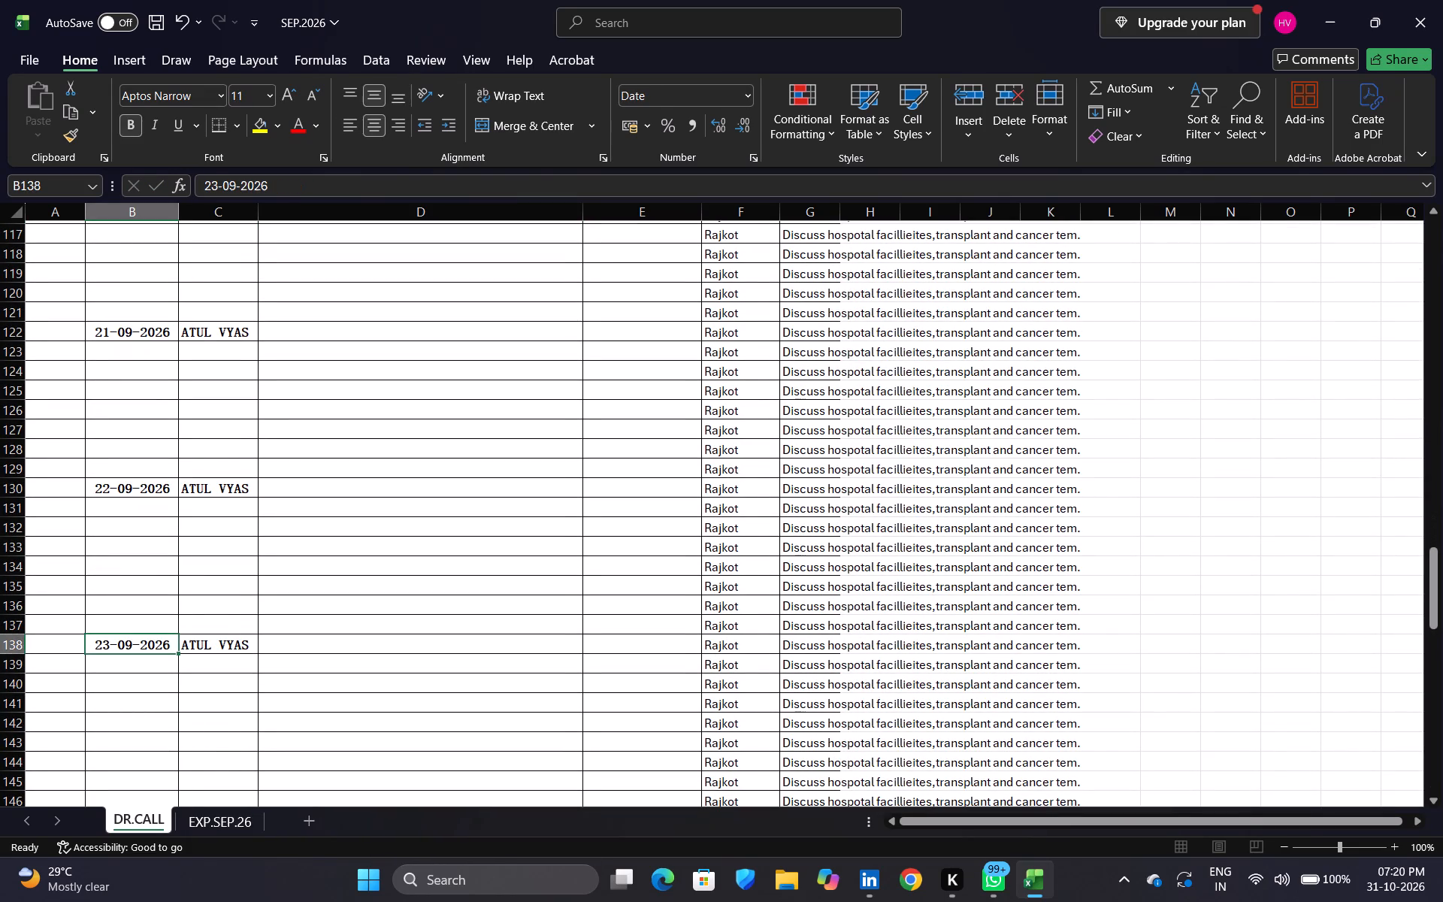
key("Right")
key("BackSpace")
Clear the name in C130 and the 22-09-2026 date beside it in B130.
key("Up")
key("Up")
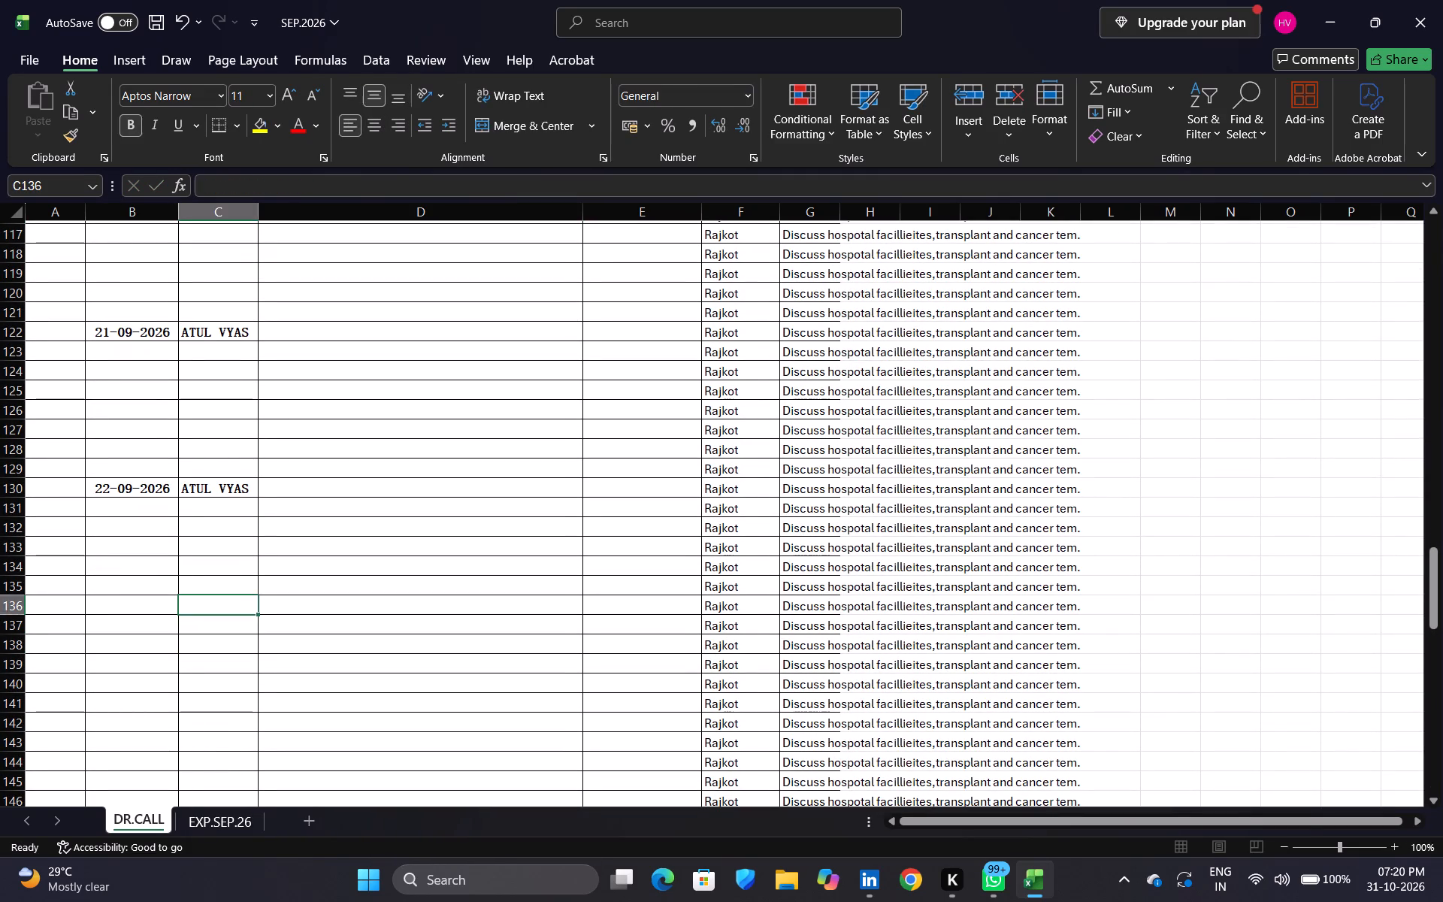
key("Up")
key("Up")
key("Up")
key("Up")
key("Up")
key("Up")
key("BackSpace")
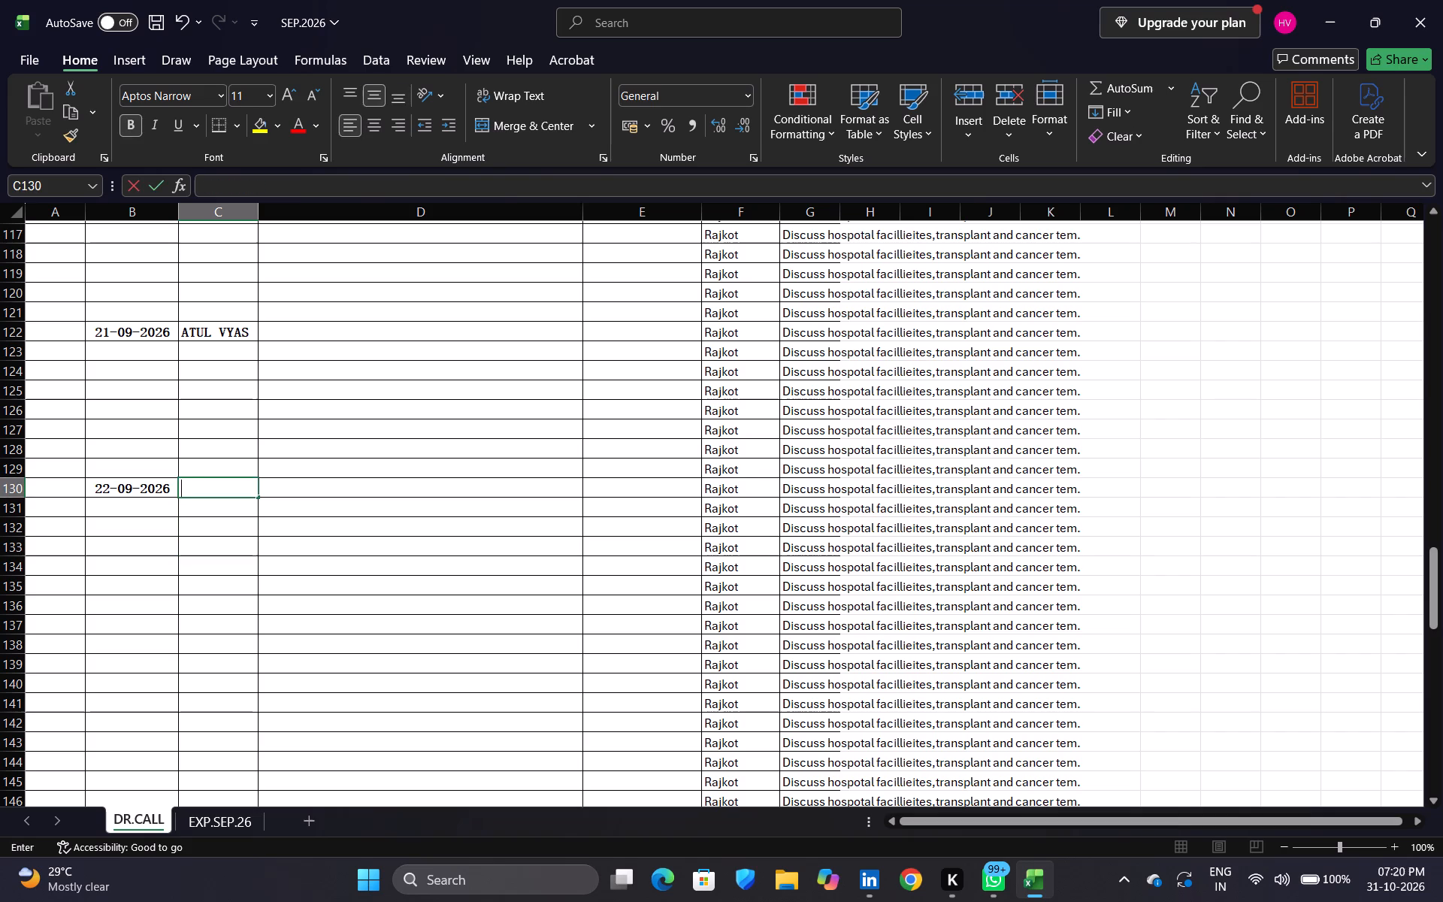
key("Left")
key("BackSpace")
Clear the 24-09-2026 date and the name beside it in row 147.
scroll(268, 634, "down", 2)
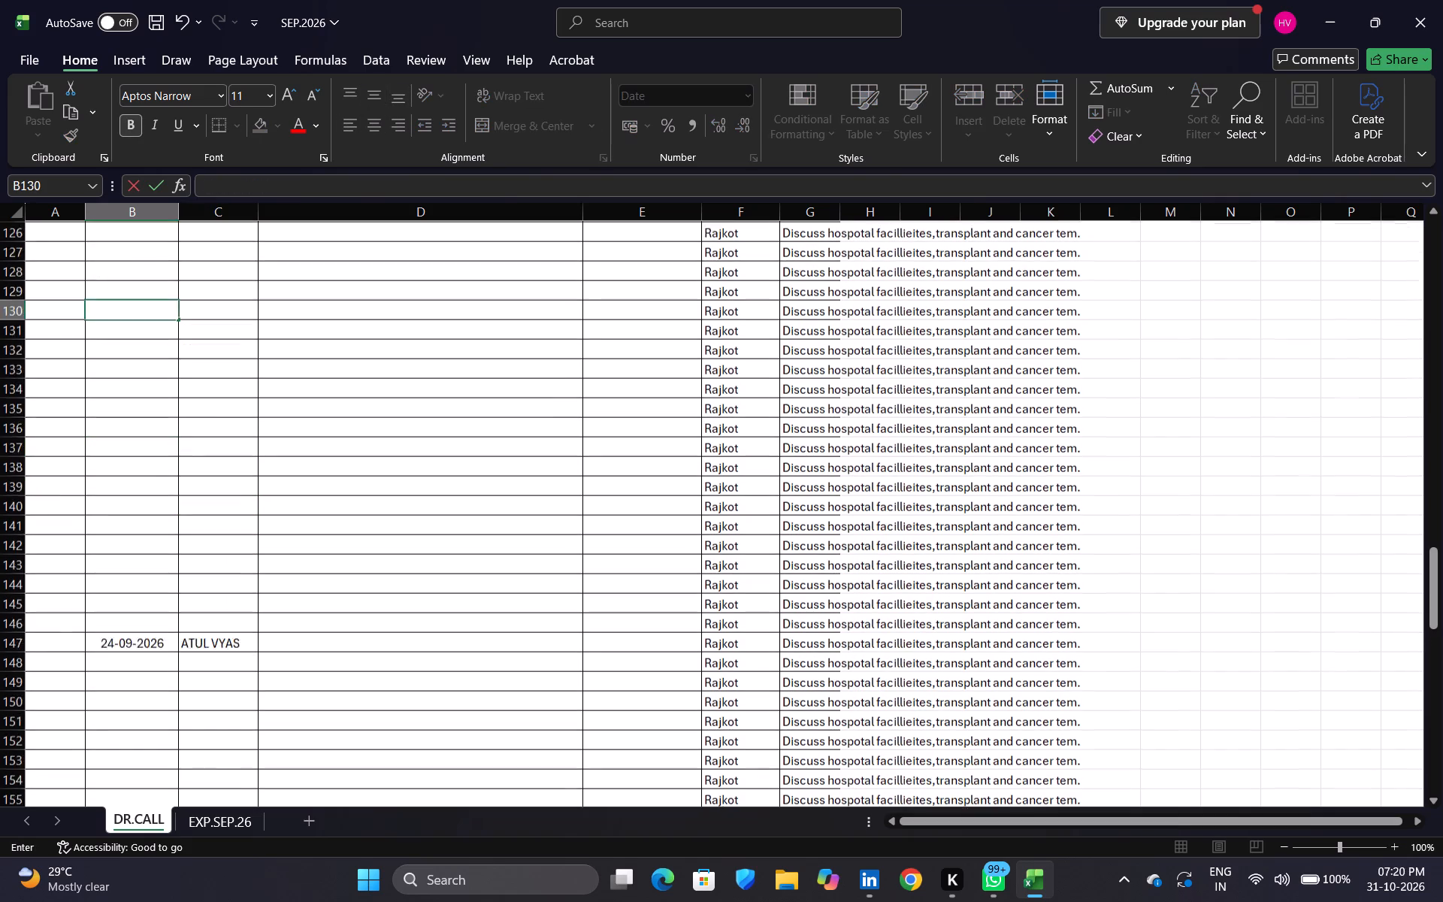
scroll(268, 634, "down", 1)
left_click(147, 574)
key("Up")
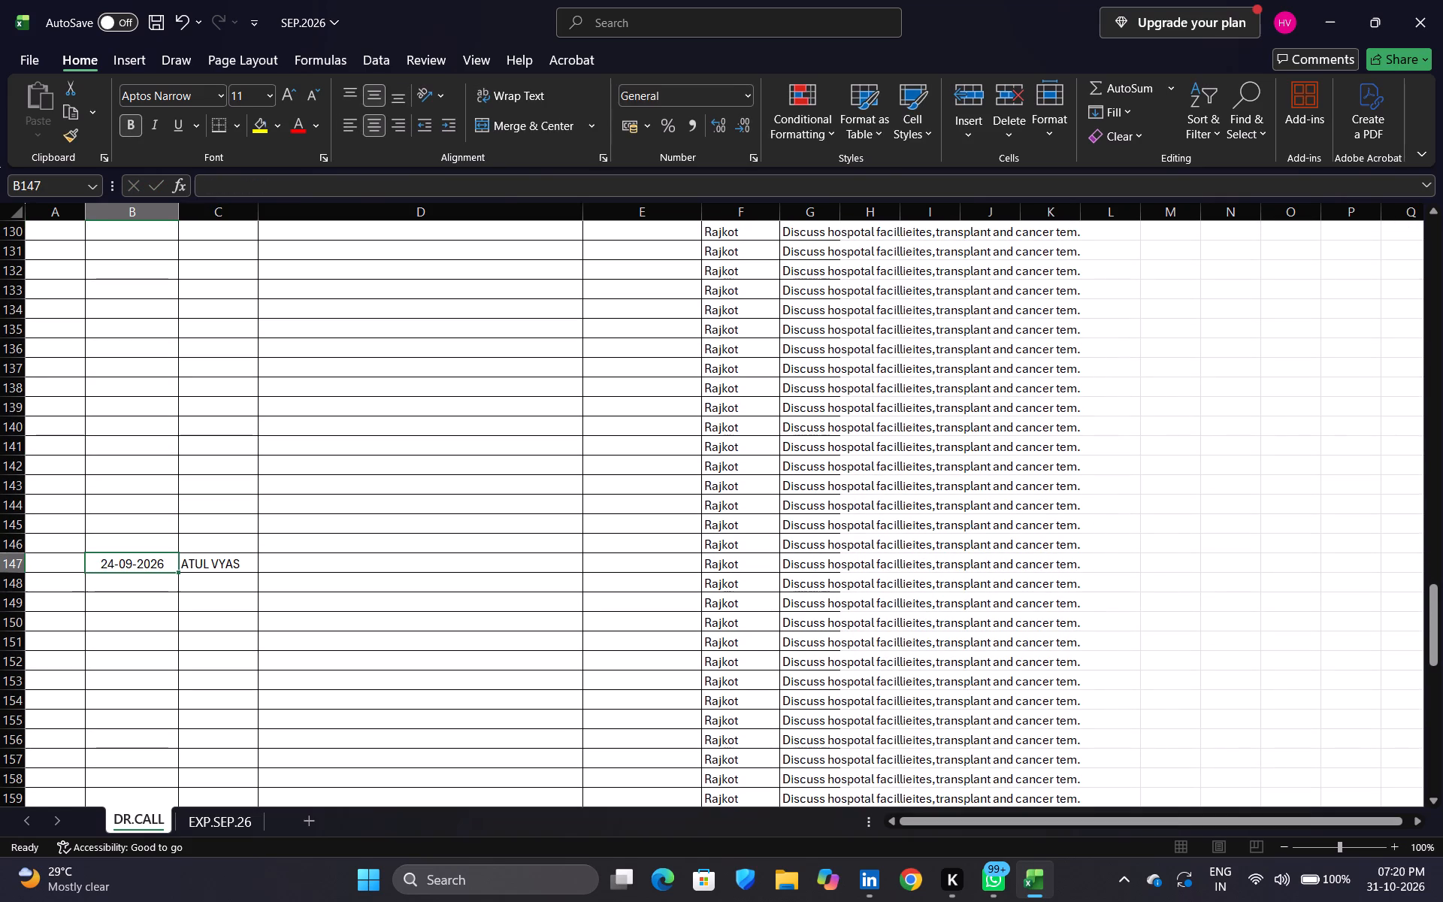
key("BackSpace")
key("Right")
key("BackSpace")
Clear the 21-09-2026 date and the name beside it in row 122.
scroll(147, 574, "up", 1)
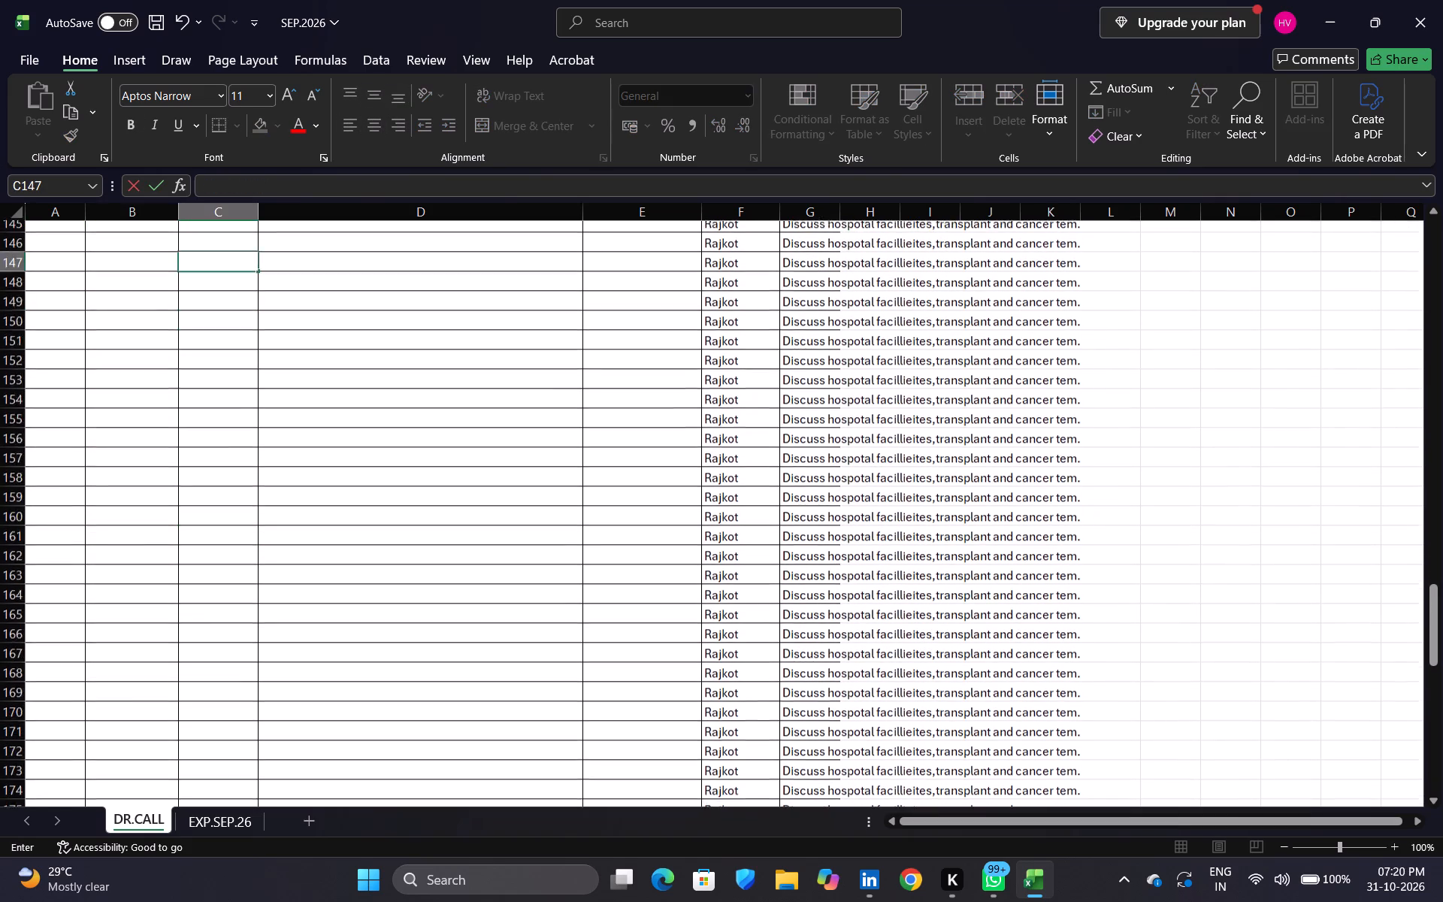
scroll(147, 574, "up", 1)
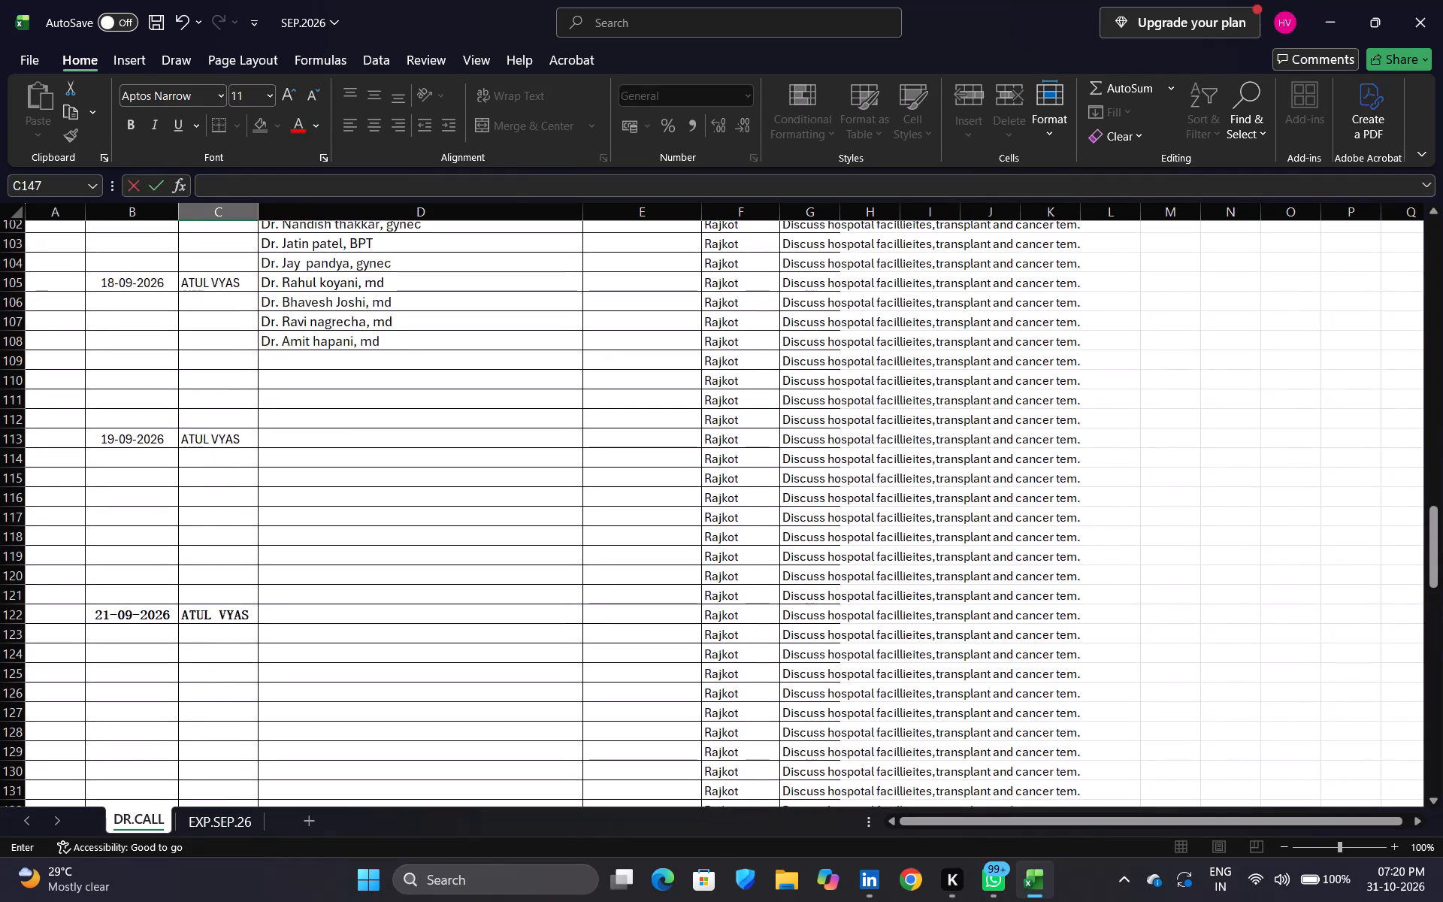
left_click(154, 619)
key("BackSpace")
key("Right")
key("BackSpace")
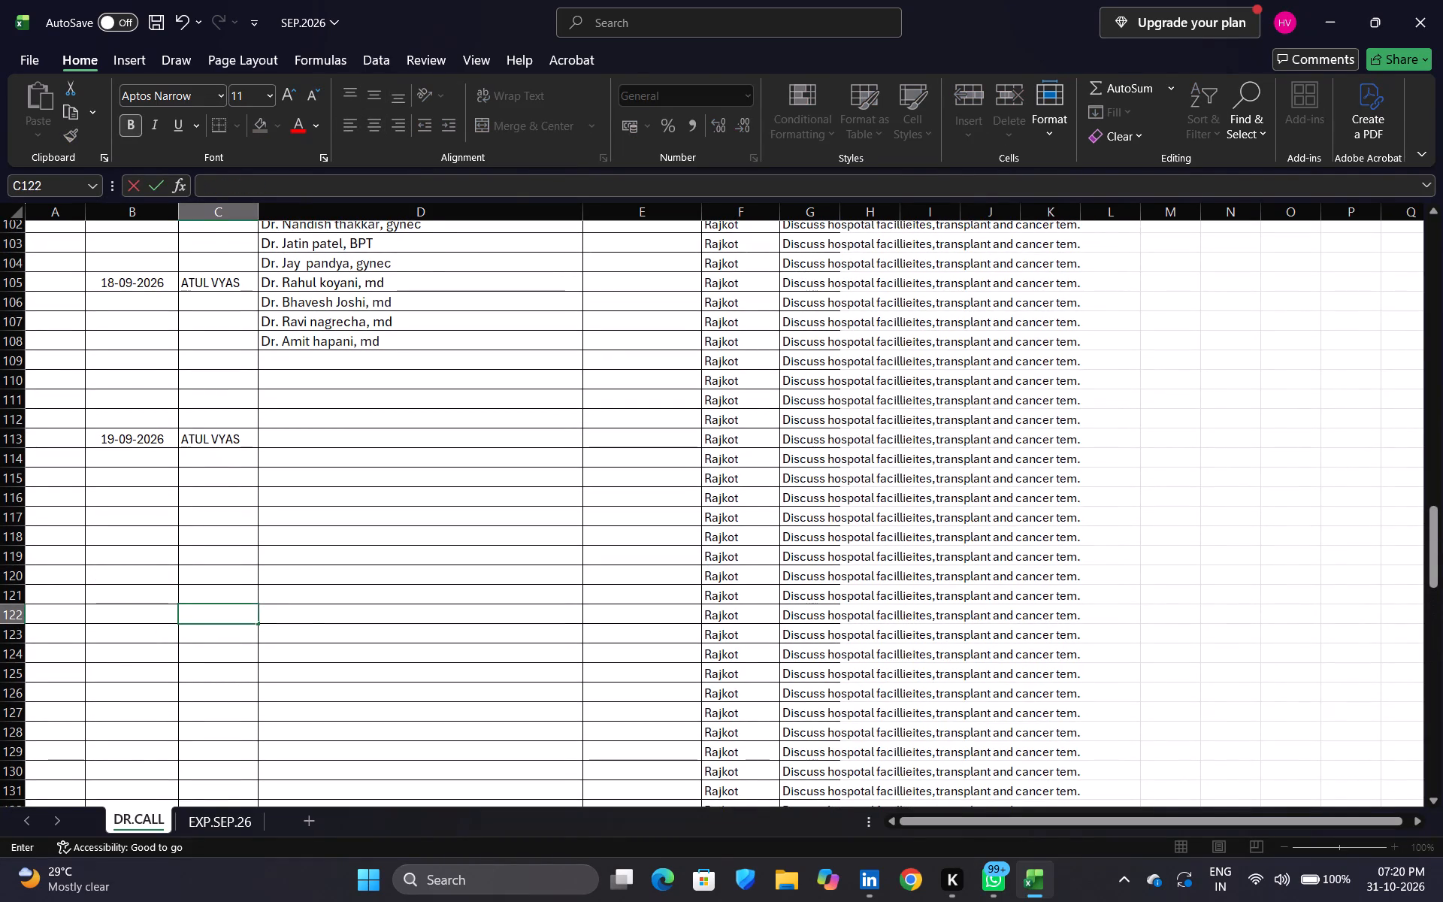
Clear the 19-09-2026 date and the name beside it in row 113.
scroll(154, 619, "right", 3)
scroll(219, 513, "up", 2)
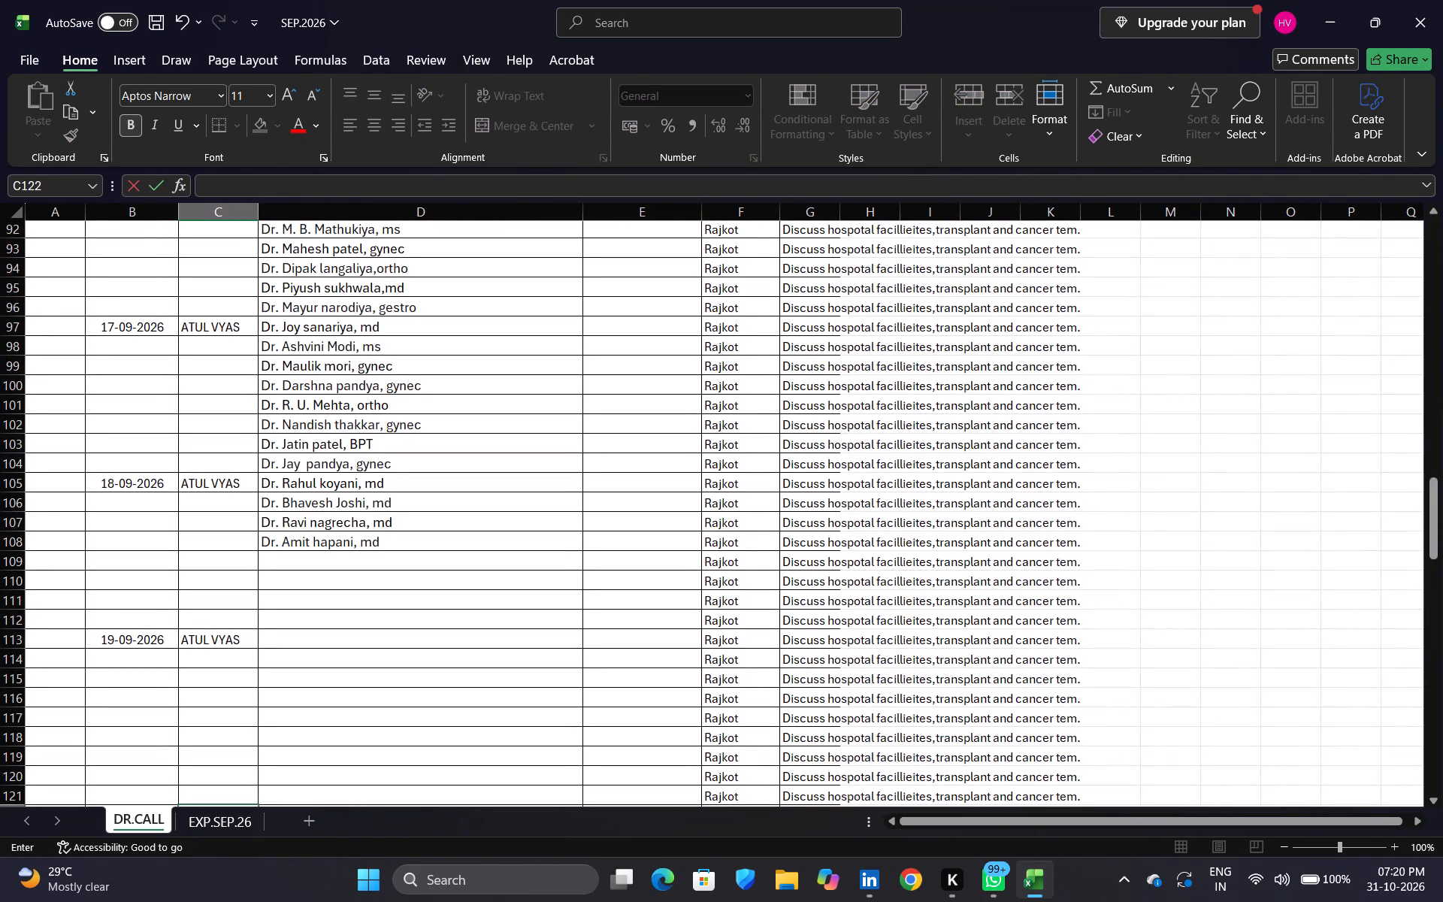
left_click(147, 653)
left_click(159, 641)
key("BackSpace")
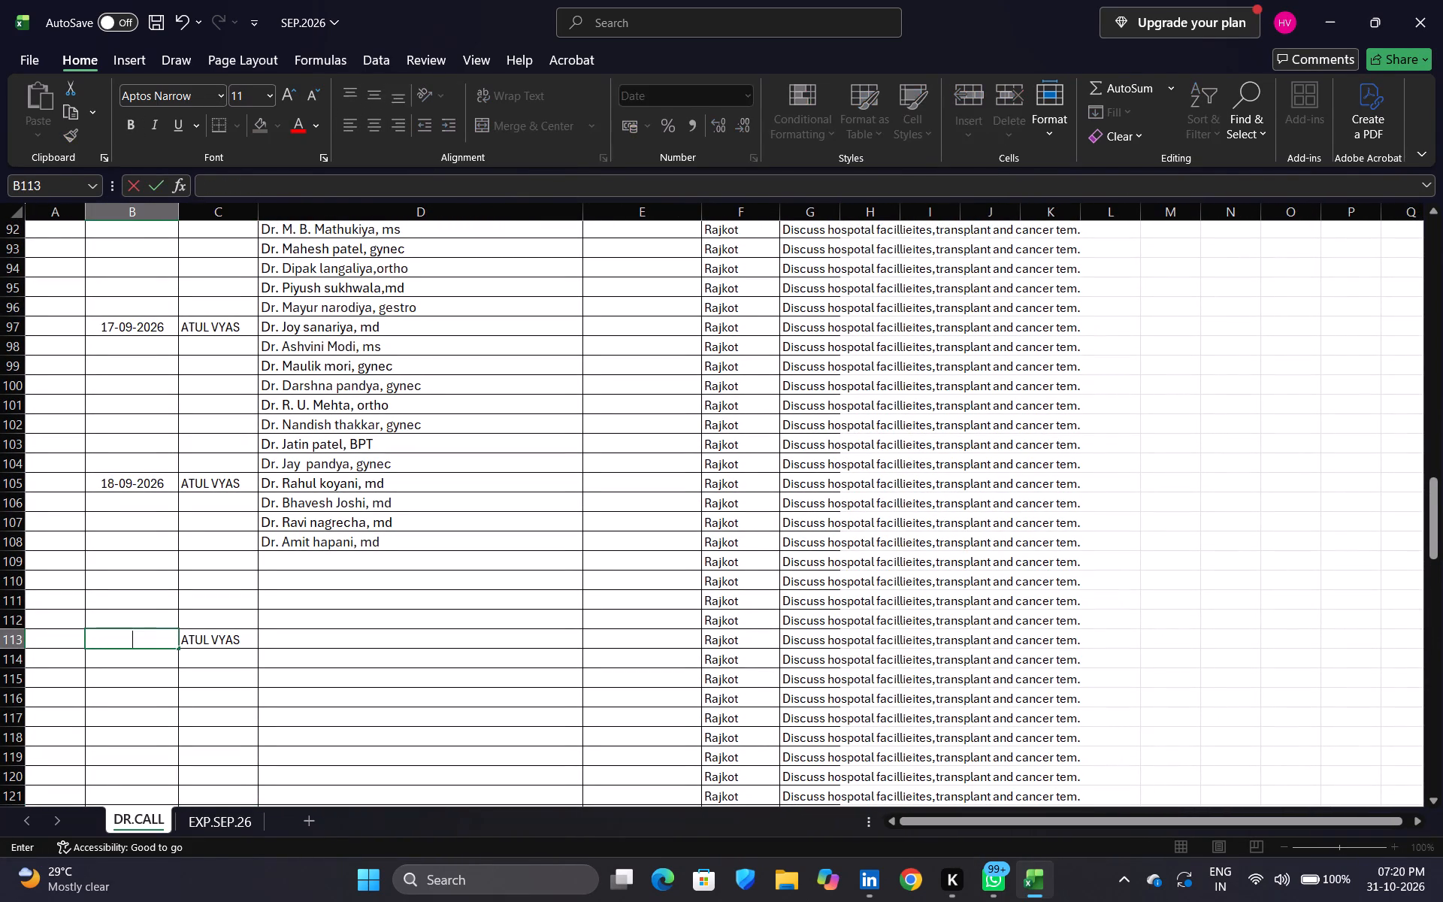
key("Right")
key("BackSpace")
Clear the doctor entries in D108, D106 and D105 of the 18-09-2026 block, skipping D107.
key("Up")
key("Up")
key("Up")
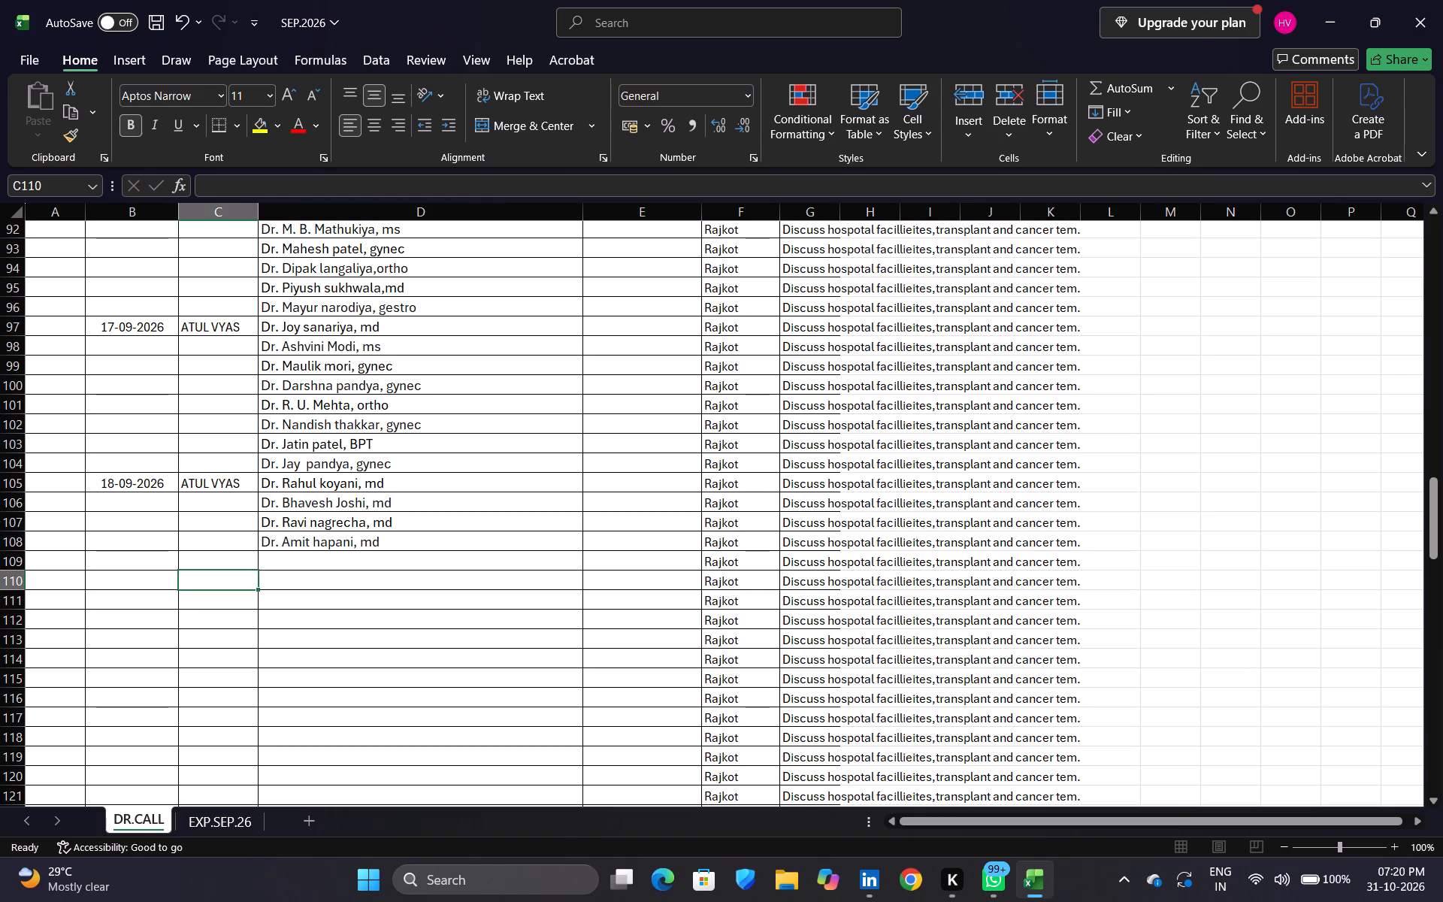
key("Right")
scroll(159, 641, "up", 3)
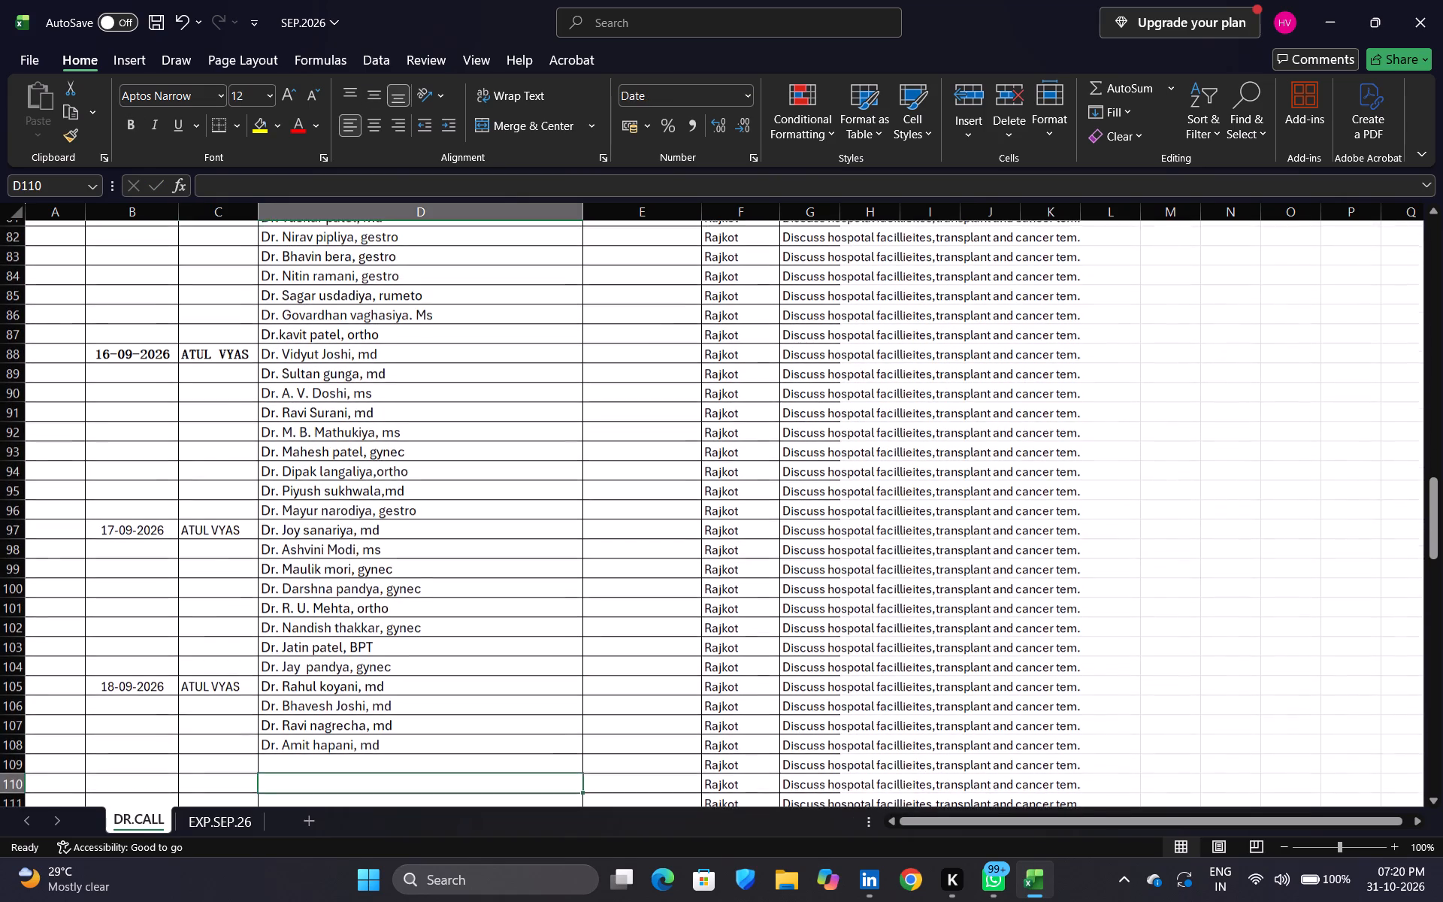
scroll(159, 641, "up", 1)
left_click(360, 770)
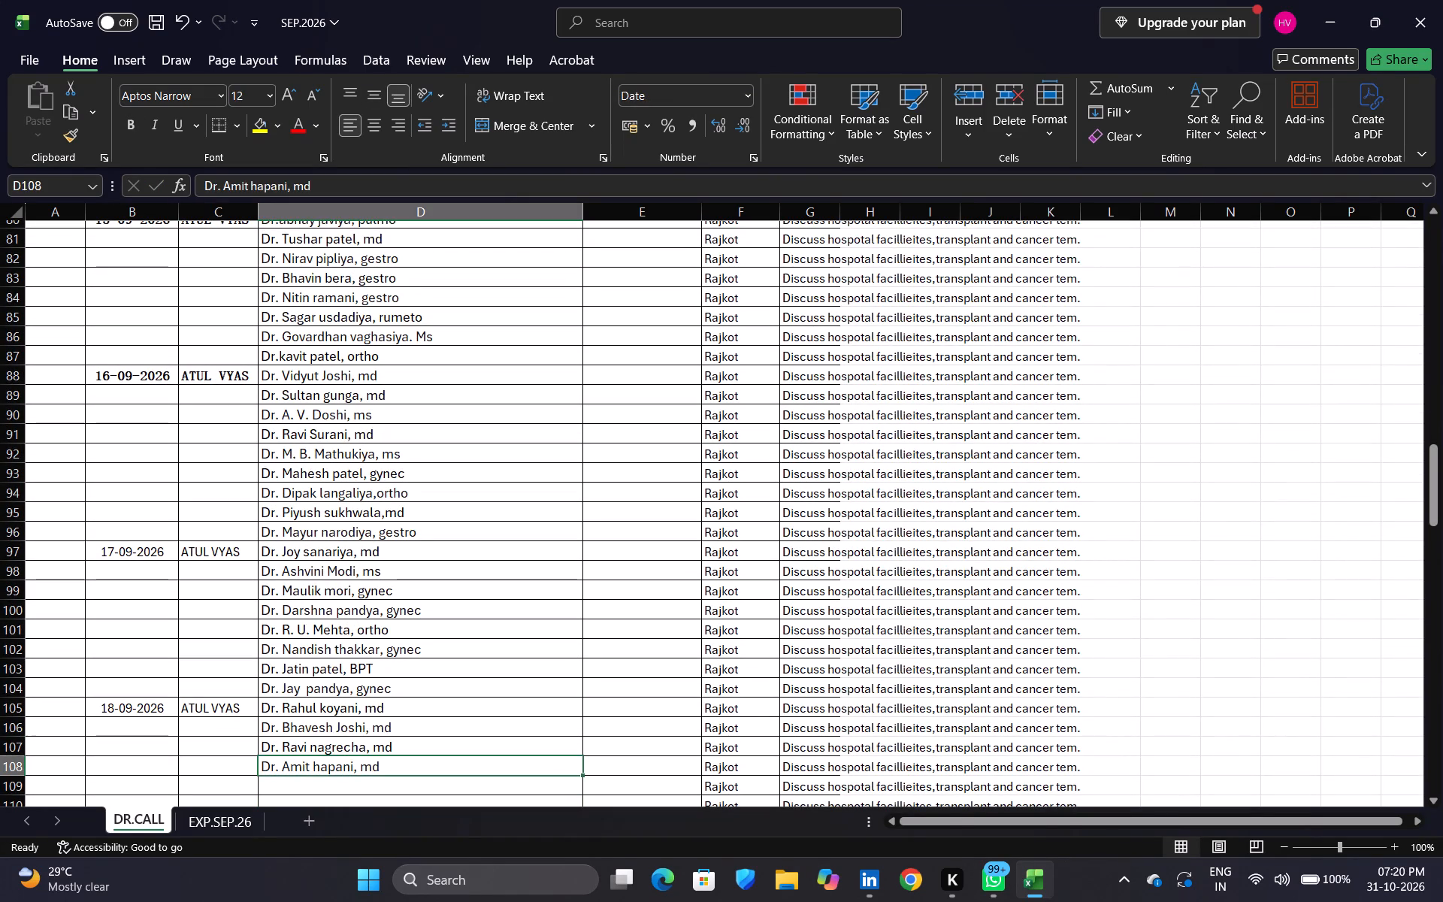
key("BackSpace")
key("Up")
key("Up")
key("BackSpace")
key("Up")
key("BackSpace")
Clear the doctor entries of the 17-09-2026 block, from D104 up to D97, one cell at a time.
key("Up")
key("BackSpace")
key("BackSpace")
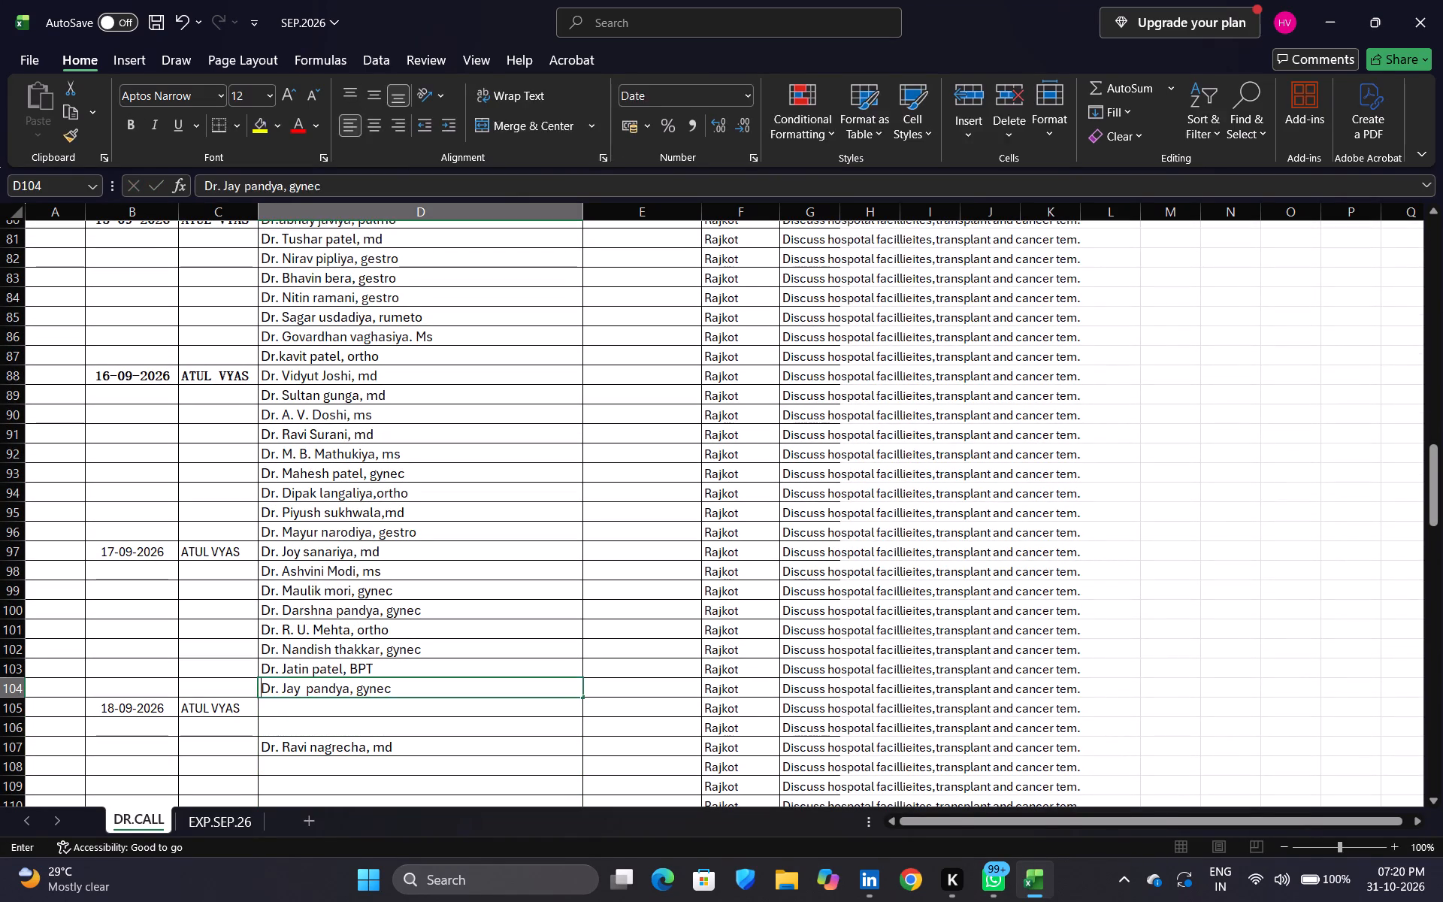
key("BackSpace")
key("BackSpace")
key("BackSpace")
key("BackSpace")
key("Up")
key("BackSpace")
key("Up")
key("BackSpace")
key("Up")
key("BackSpace")
key("BackSpace")
key("Up")
key("BackSpace")
key("Up")
key("BackSpace")
key("Up")
key("BackSpace")
key("Up")
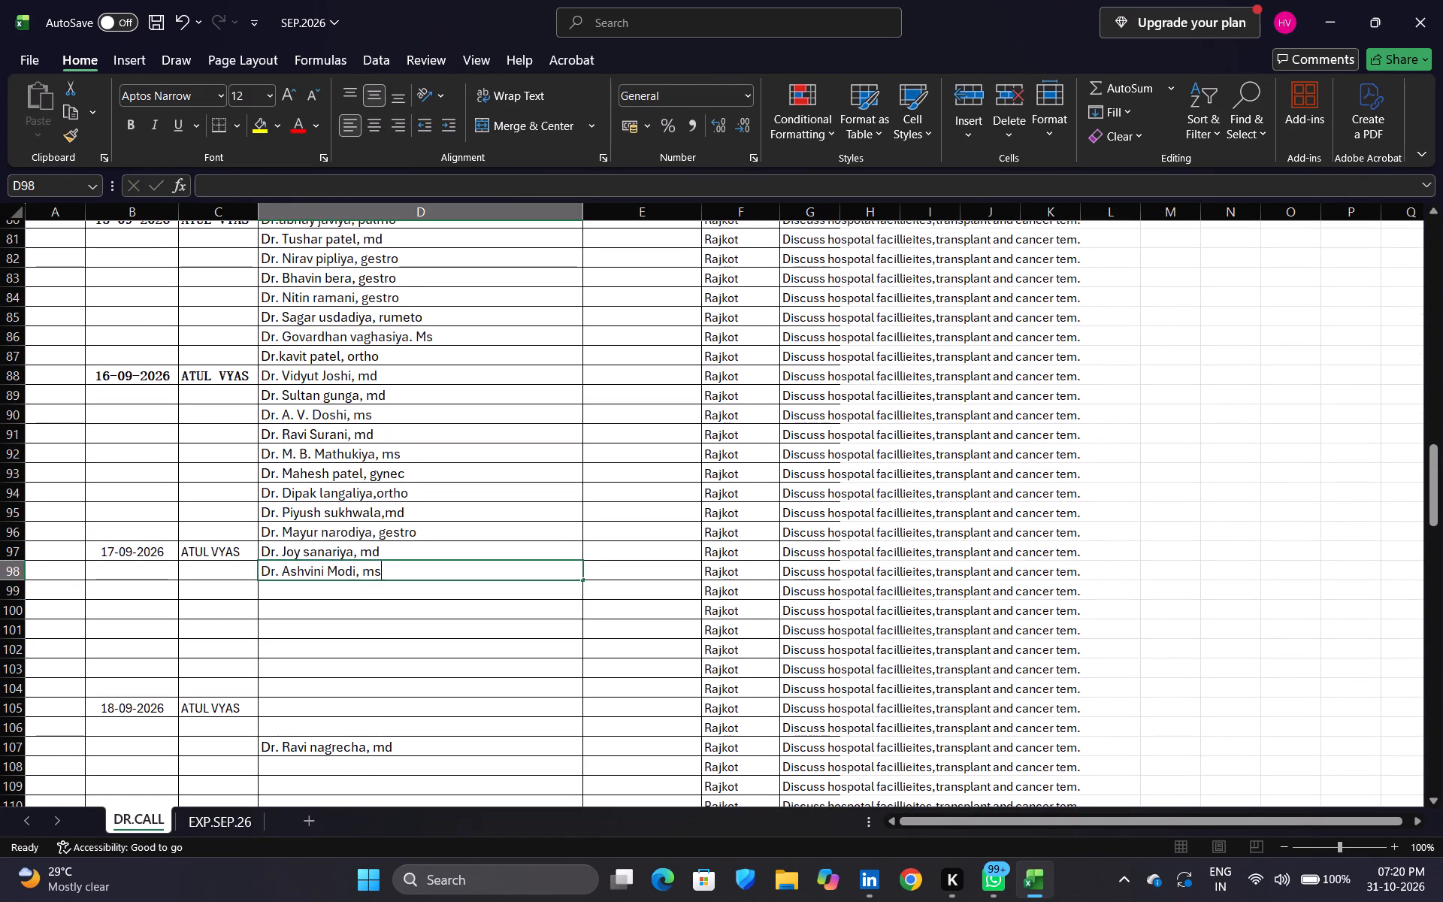
key("BackSpace")
Clear the doctor entries of the 16-09-2026 block, from D96 up to D88, one cell at a time.
key("Up")
key("BackSpace")
key("Up")
key("BackSpace")
key("Up")
key("BackSpace")
key("Up")
key("BackSpace")
key("Up")
key("BackSpace")
key("Up")
key("BackSpace")
key("Up")
key("BackSpace")
key("Up")
key("BackSpace")
key("Up")
key("BackSpace")
Clear the doctor entries of the 15-09-2026 block from D87 up to D81, one cell at a time.
key("Up")
key("BackSpace")
key("Up")
key("BackSpace")
key("Up")
key("BackSpace")
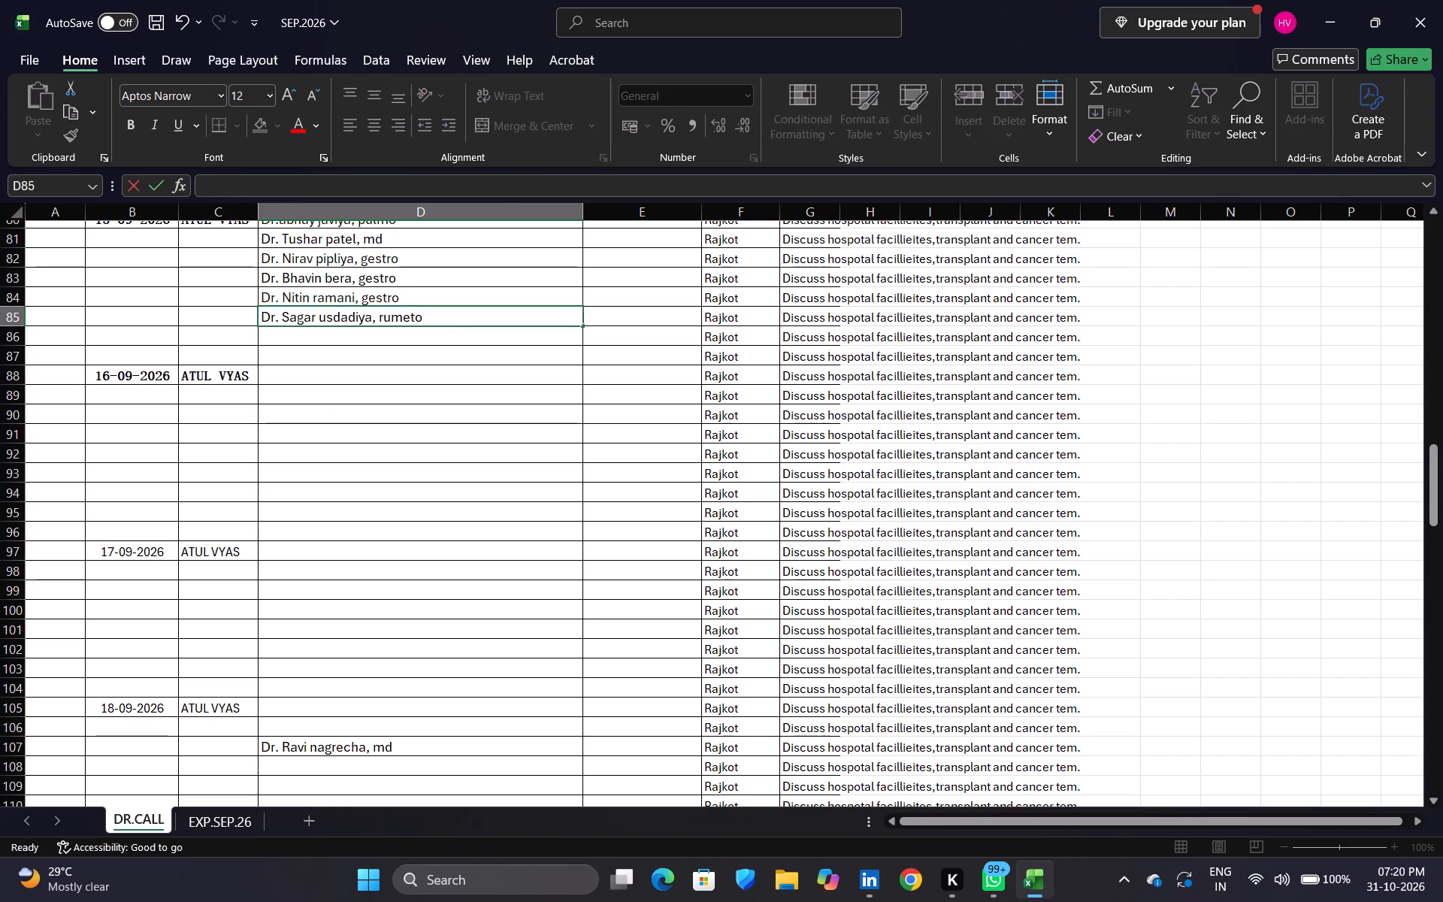
key("Up")
key("BackSpace")
key("BackSpace")
key("Up")
key("BackSpace")
key("Up")
key("BackSpace")
key("Up")
key("BackSpace")
Clear the doctor cells above the 15-09-2026 row, from D79 up to D75, leaving D80 for now.
key("Up")
key("Up")
key("BackSpace")
key("BackSpace")
key("Up")
key("BackSpace")
key("Up")
key("BackSpace")
key("BackSpace")
key("Up")
key("BackSpace")
key("Up")
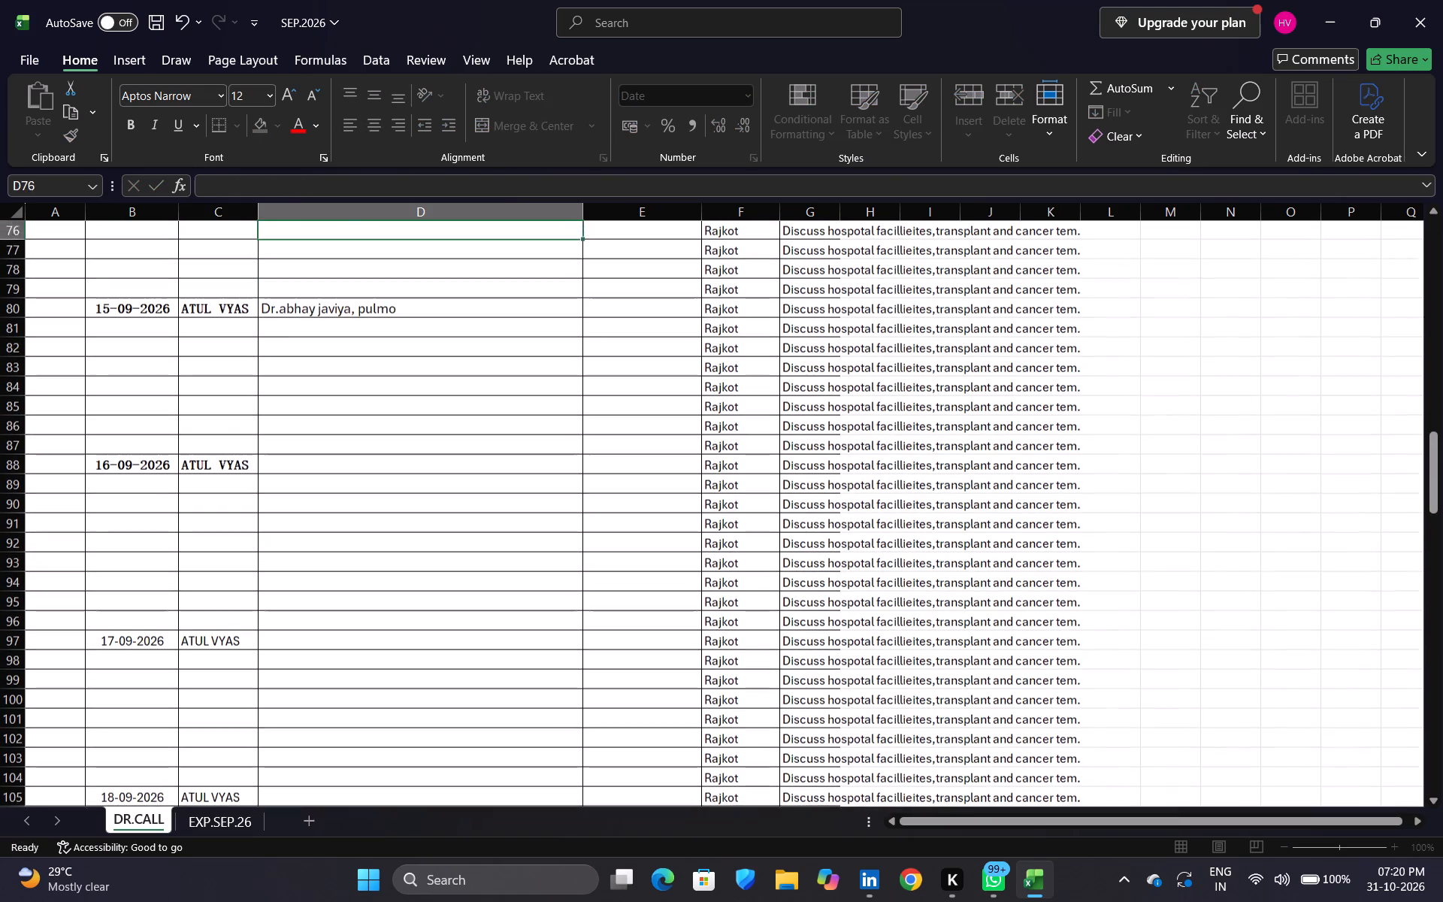
key("BackSpace")
key("Up")
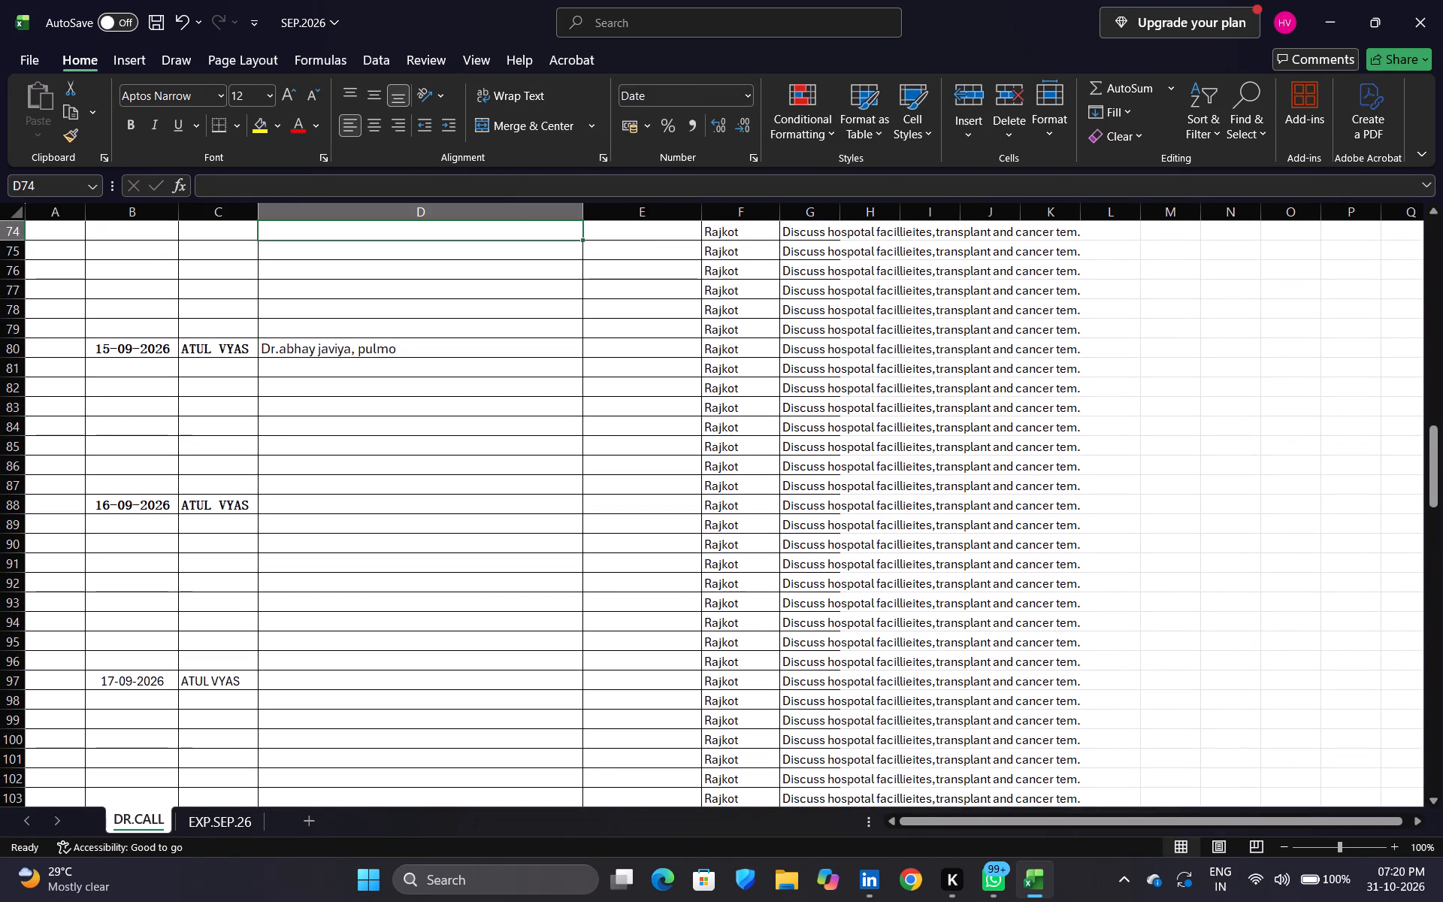
Clear the date, name and doctor entry of the 15-09-2026 visit in B80, C80 and D80.
left_click(134, 352)
key("BackSpace")
key("Right")
key("BackSpace")
key("Right")
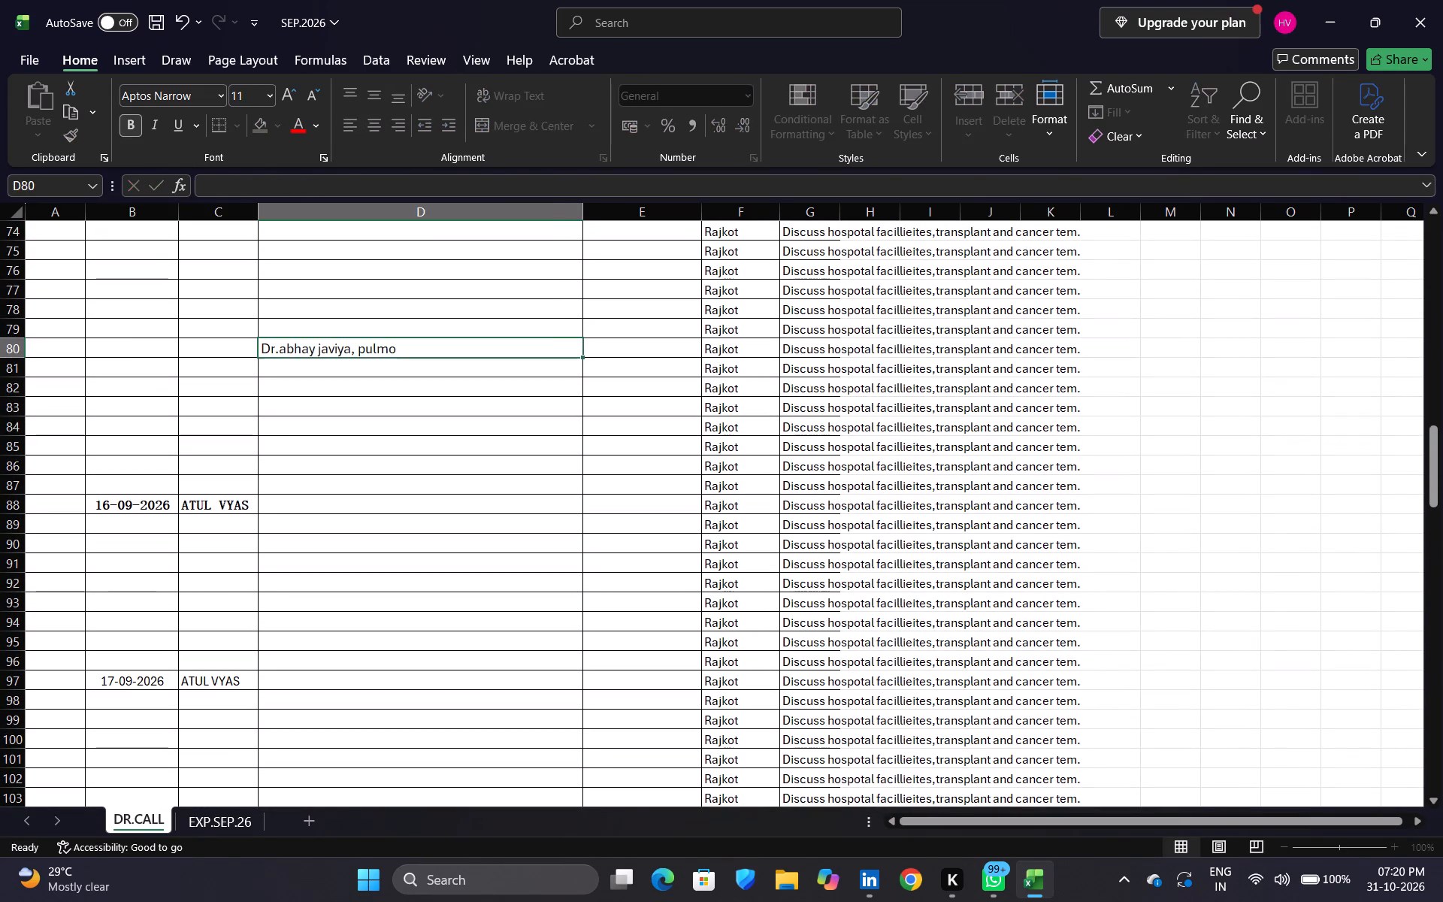
key("BackSpace")
Clear the name in C88 and the 16-09-2026 date in B88.
key("Right")
key("Down")
key("Left")
key("Left")
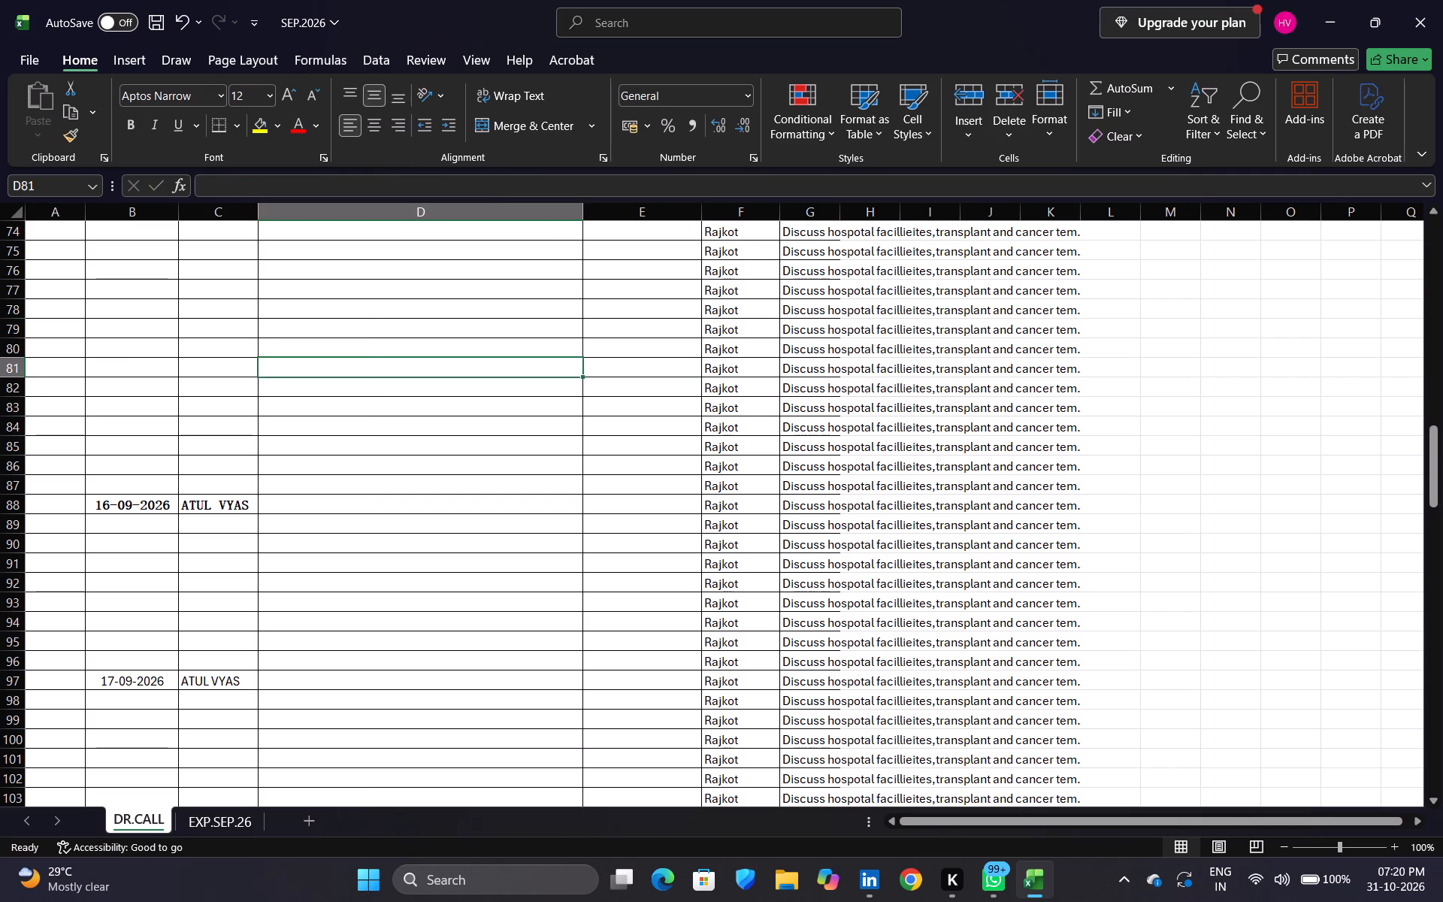
key("Down")
key("Down")
key("Down")
key("Down")
key("Down")
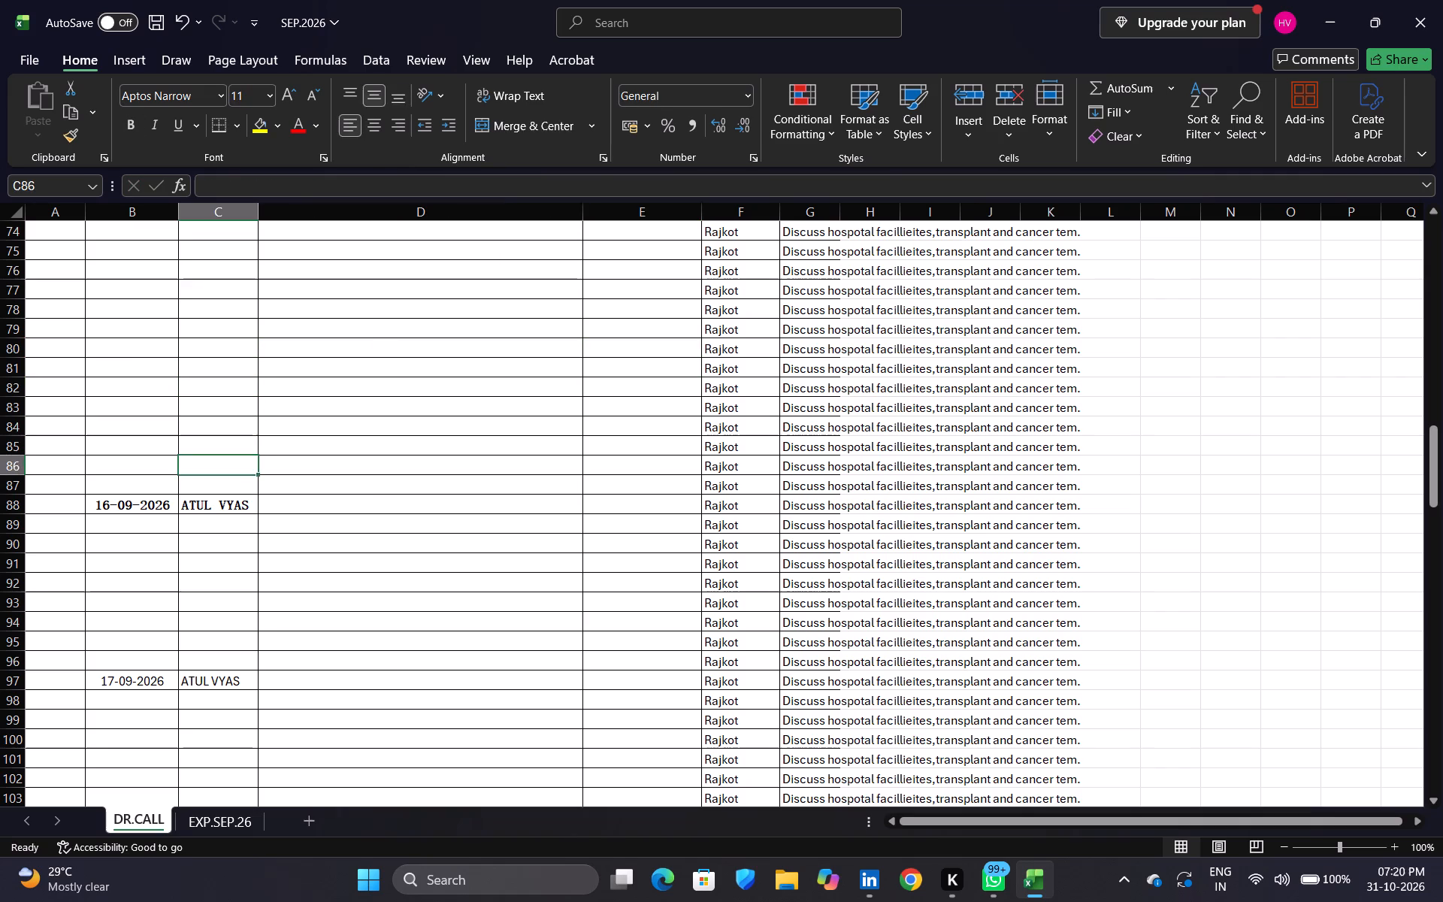
key("Down")
key("BackSpace")
key("Down")
key("BackSpace")
key("Left")
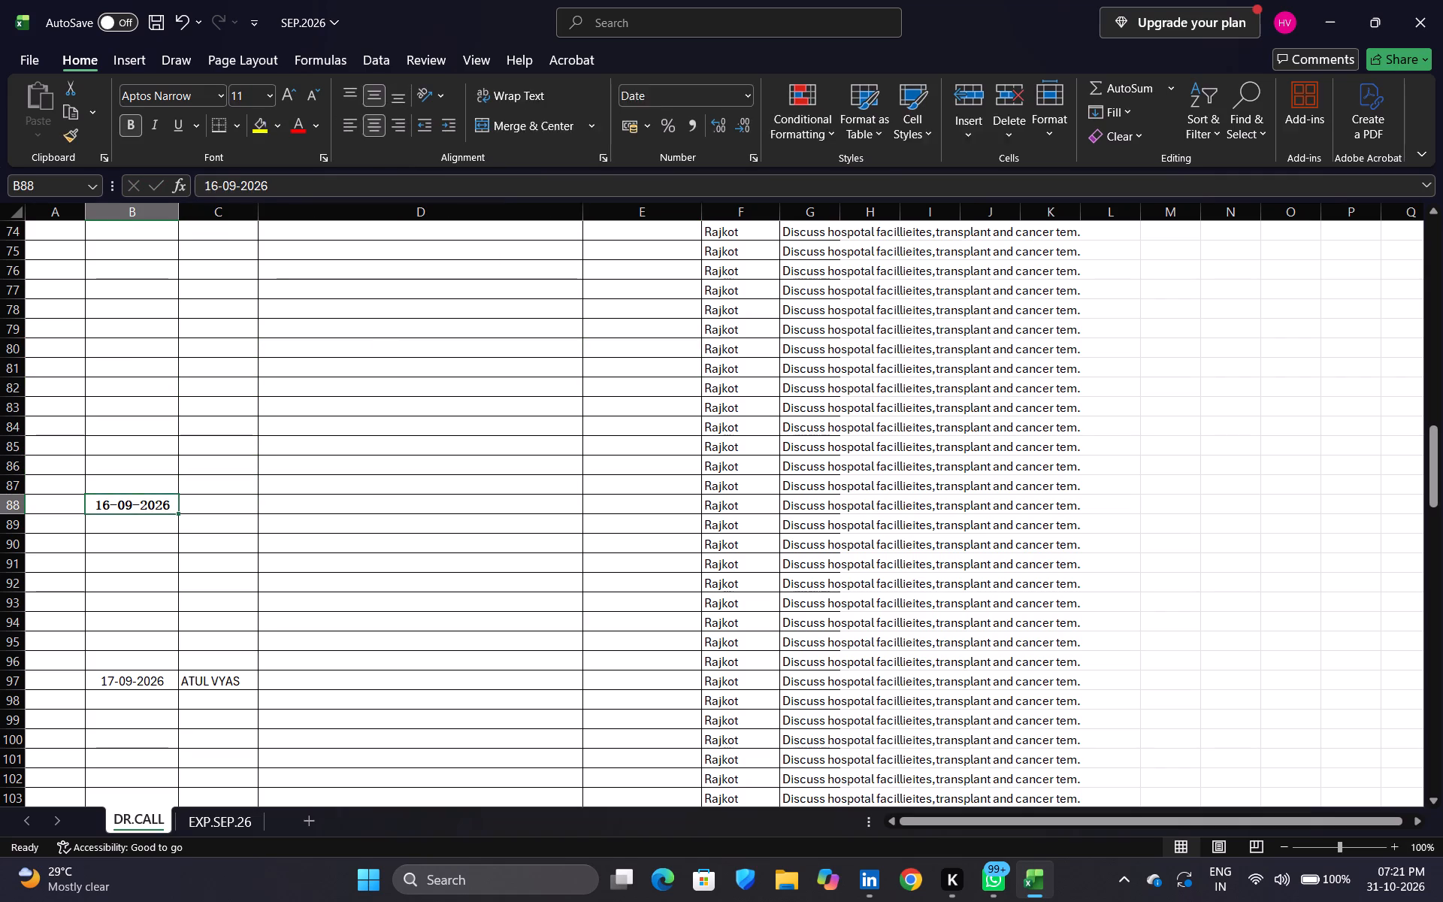
key("BackSpace")
Clear the 17-09-2026 date in B97 and the name beside it in C97.
key("Down")
key("Down")
key("Down")
key("Down")
key("Down")
key("Down")
key("Down")
key("Down")
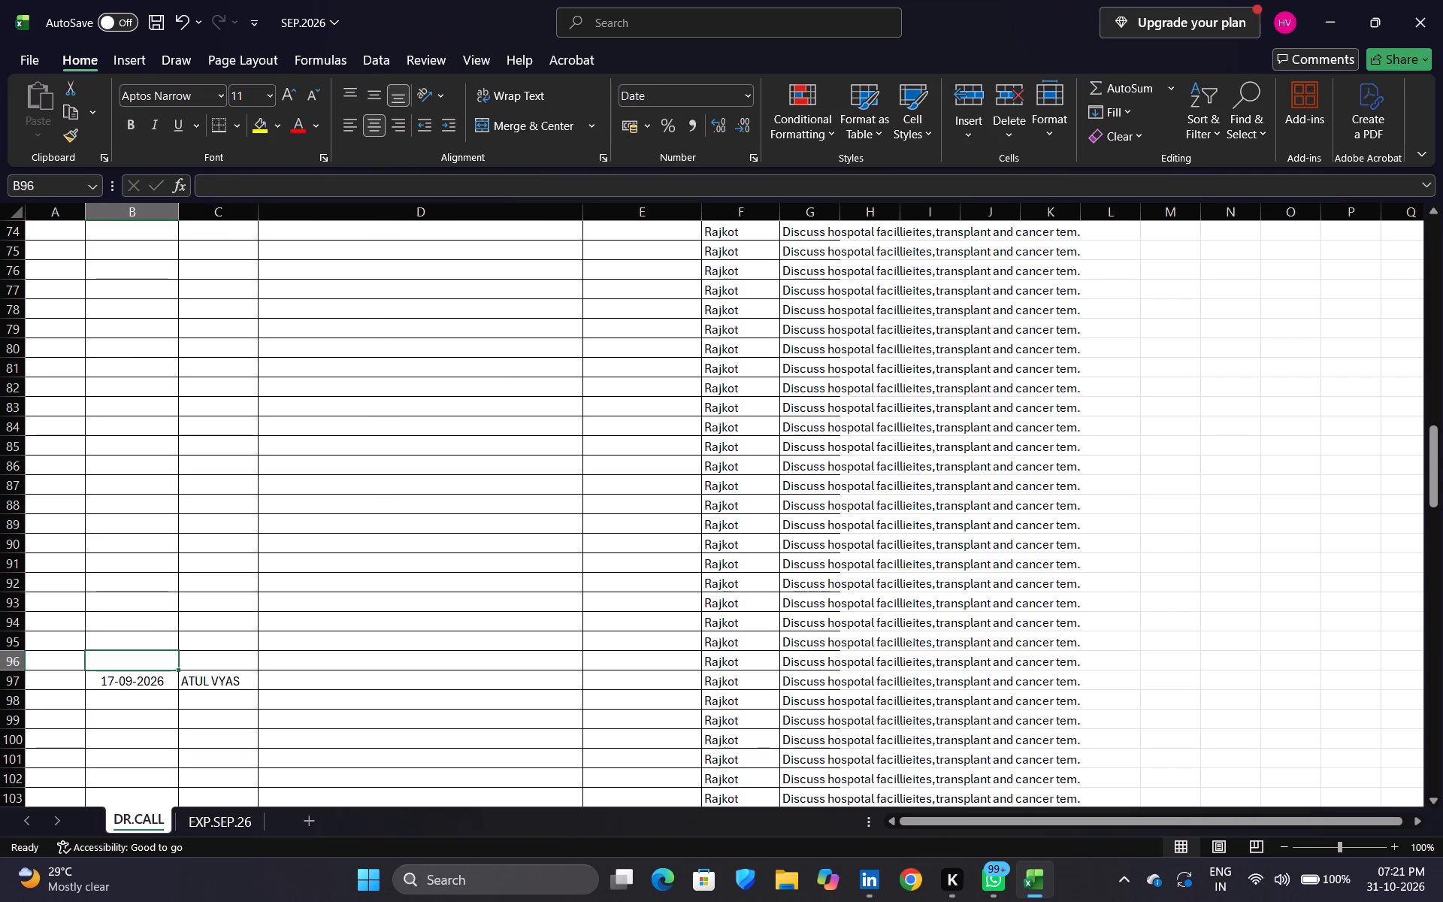
key("Down")
key("BackSpace")
key("Right")
key("BackSpace")
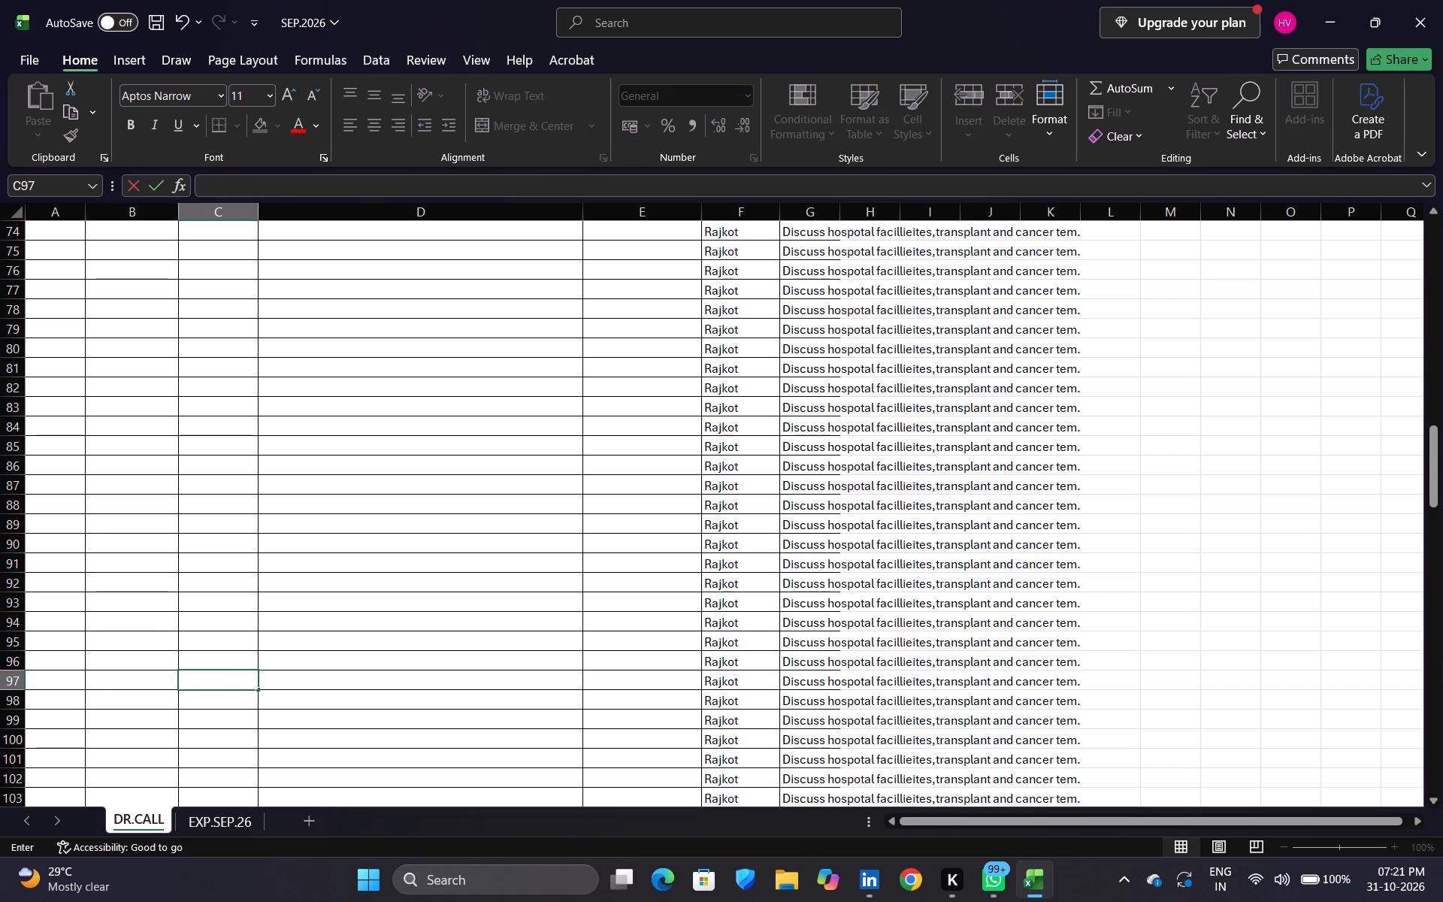
Clear the 18-09-2026 block's date in B105, name in C105 and remaining doctor entry in D107.
scroll(240, 461, "down", 4)
left_click(130, 492)
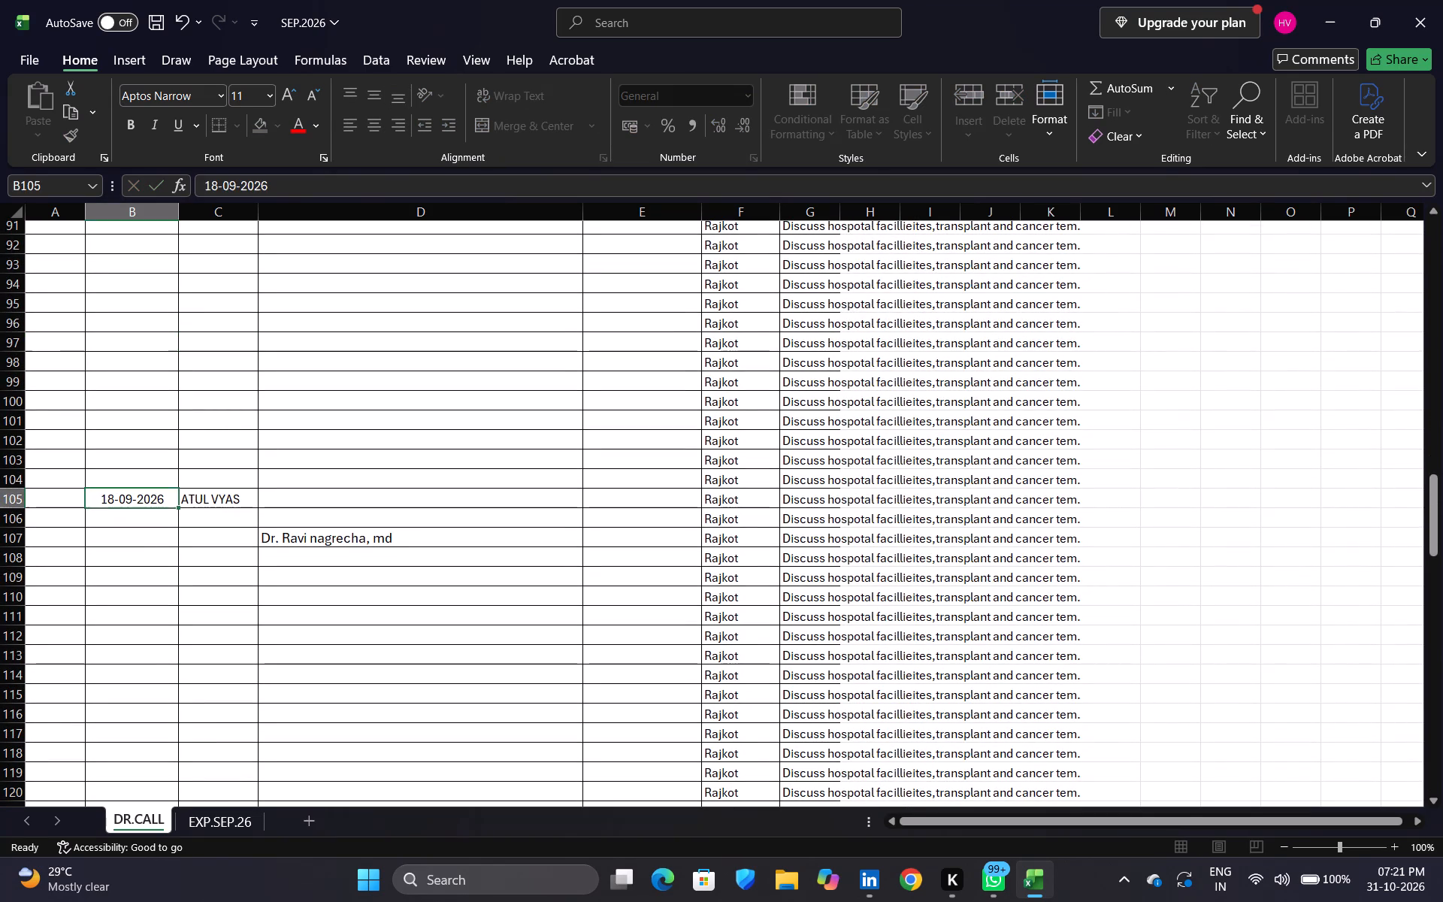
key("BackSpace")
key("Right")
key("BackSpace")
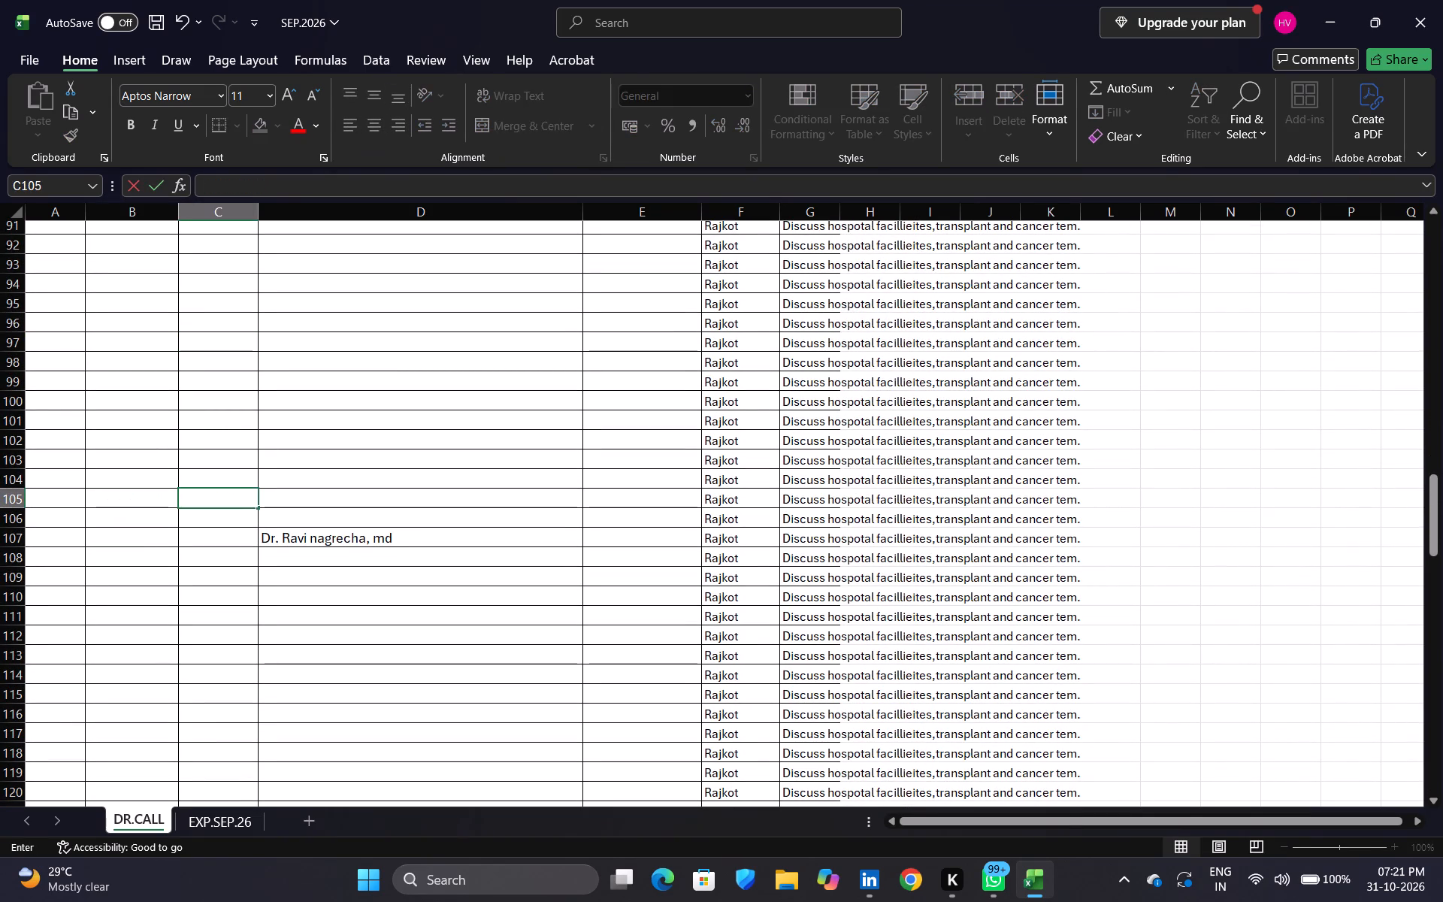
key("Down")
key("Right")
key("Down")
key("BackSpace")
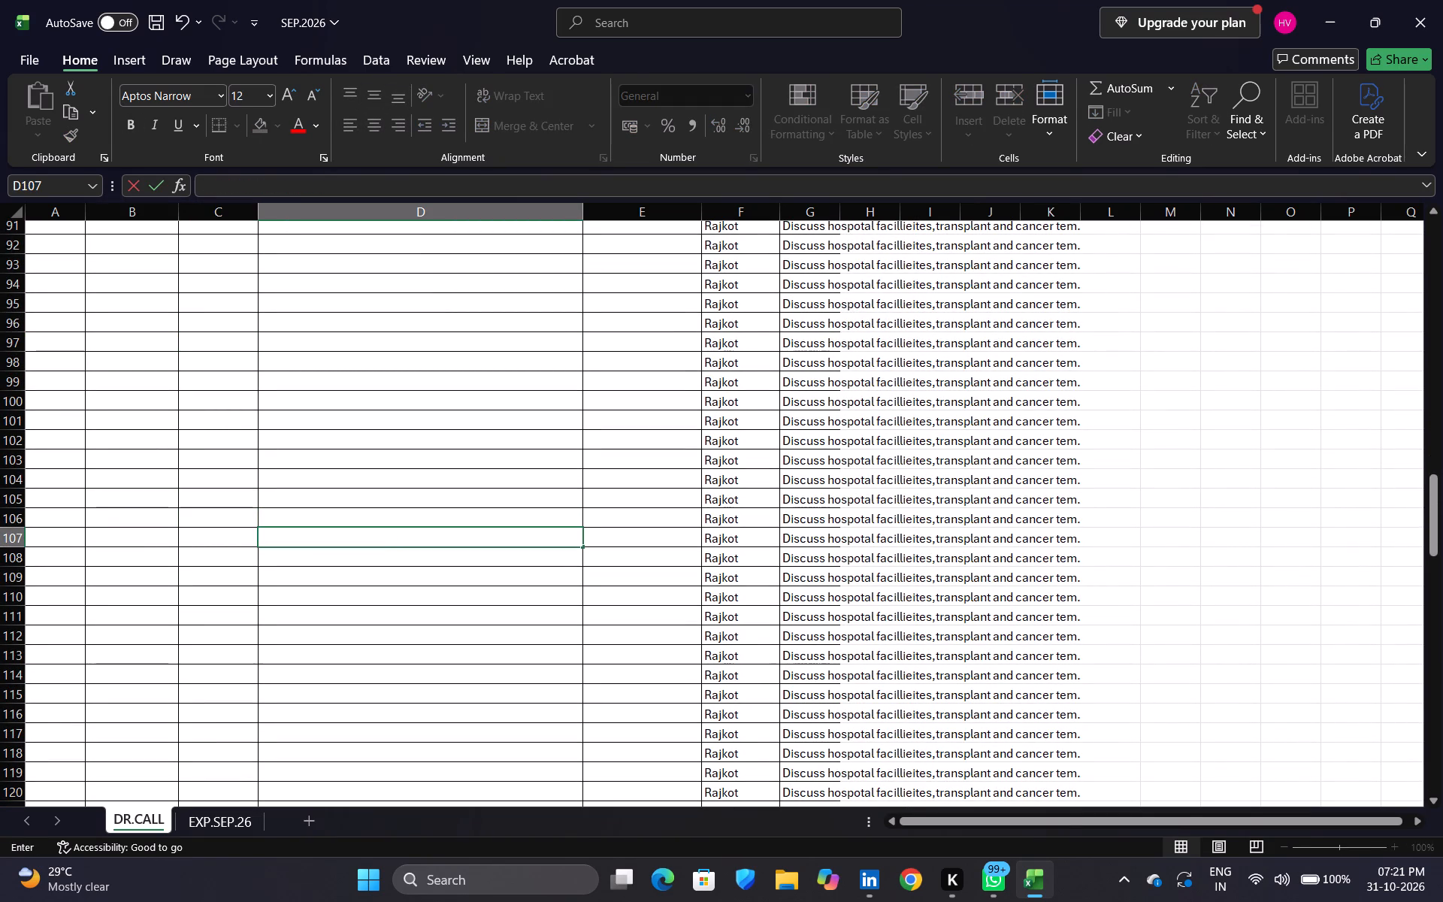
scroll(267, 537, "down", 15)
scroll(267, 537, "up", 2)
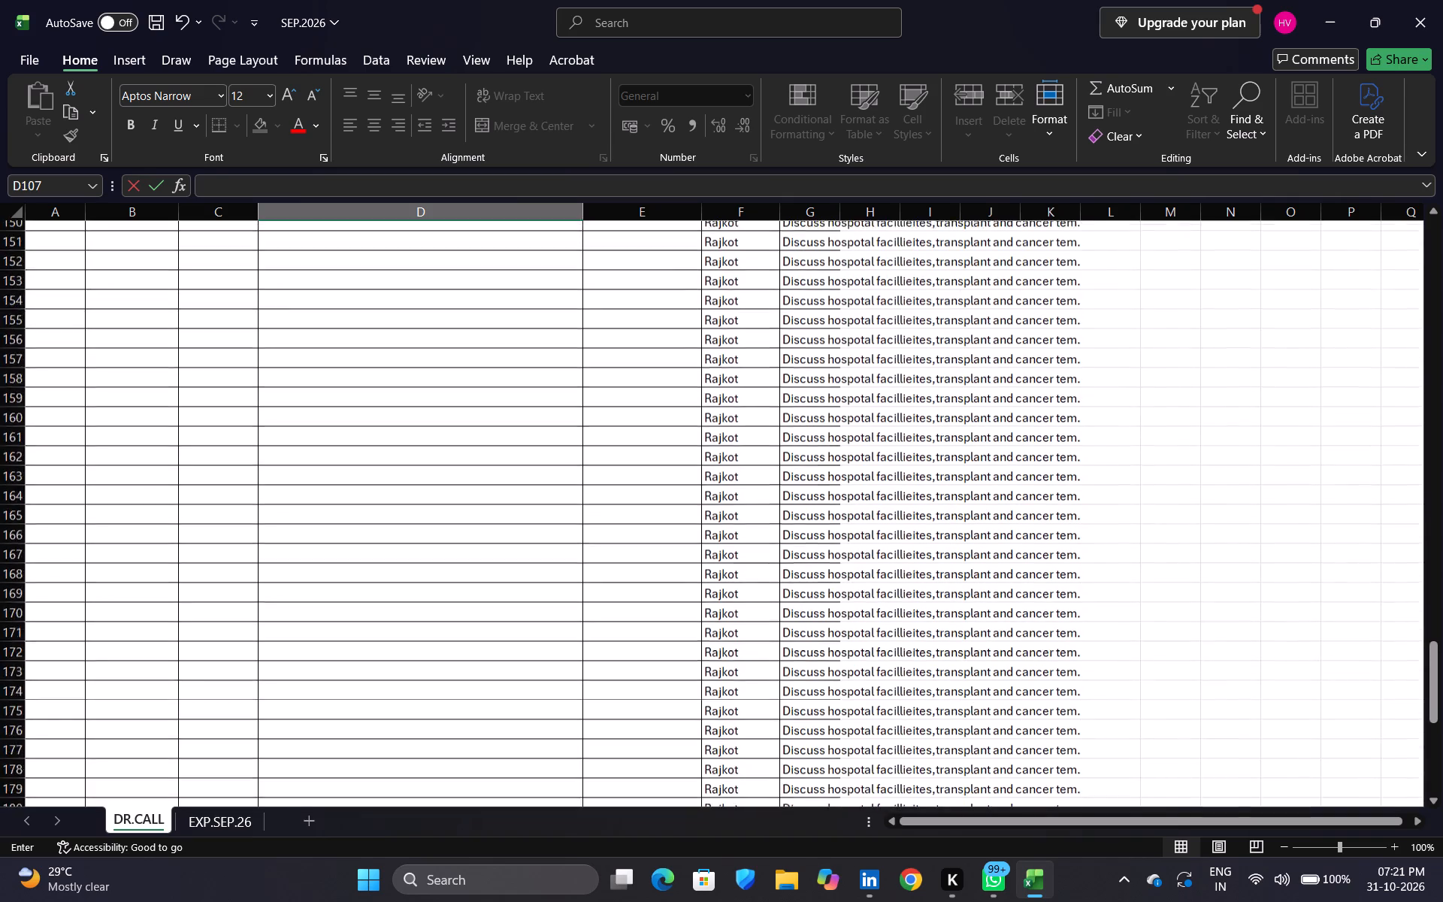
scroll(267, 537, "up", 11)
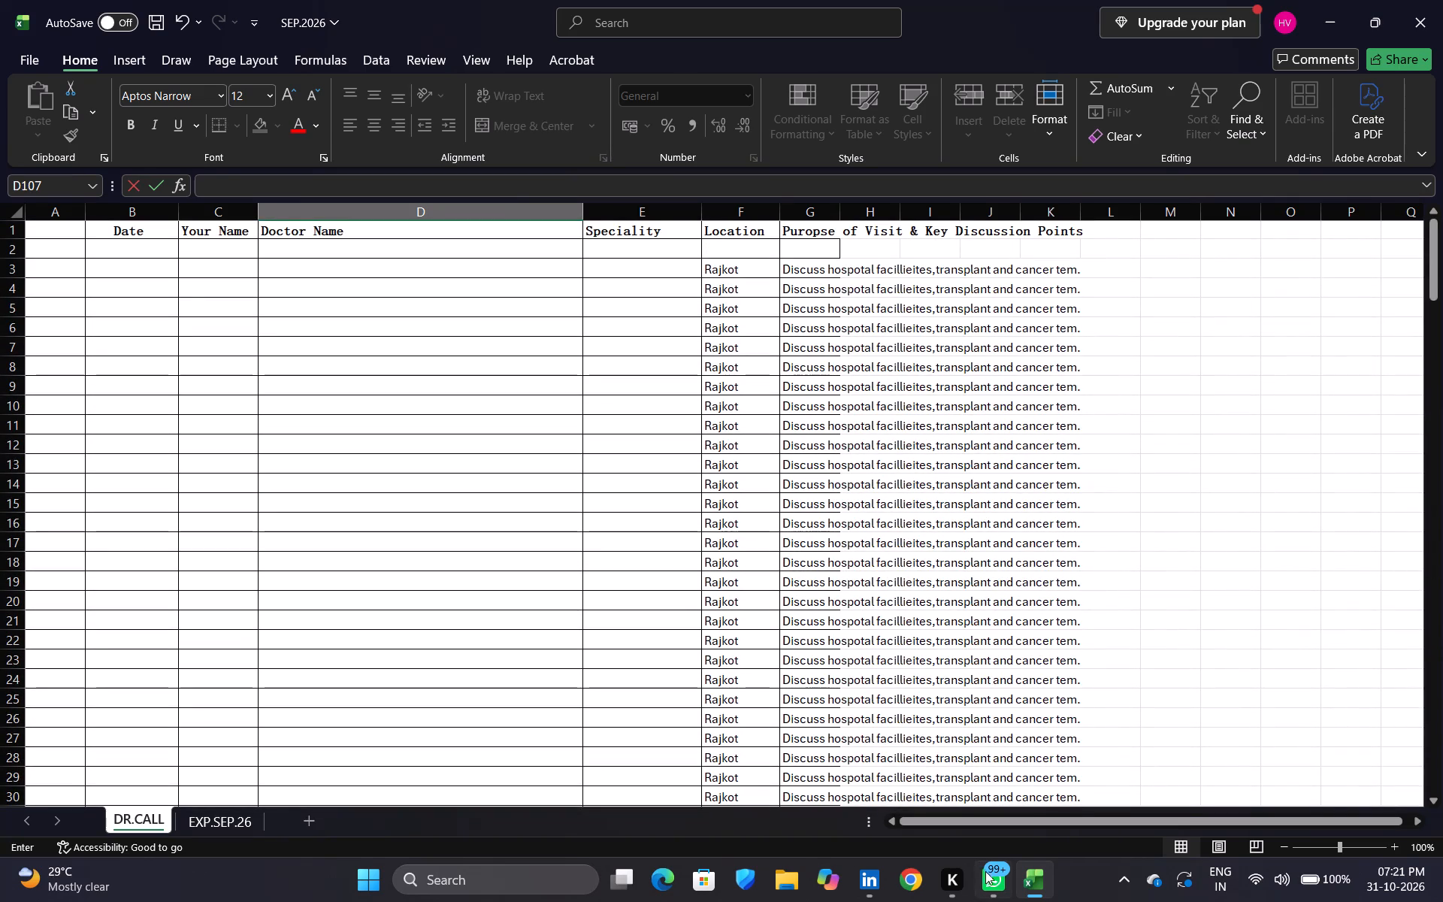
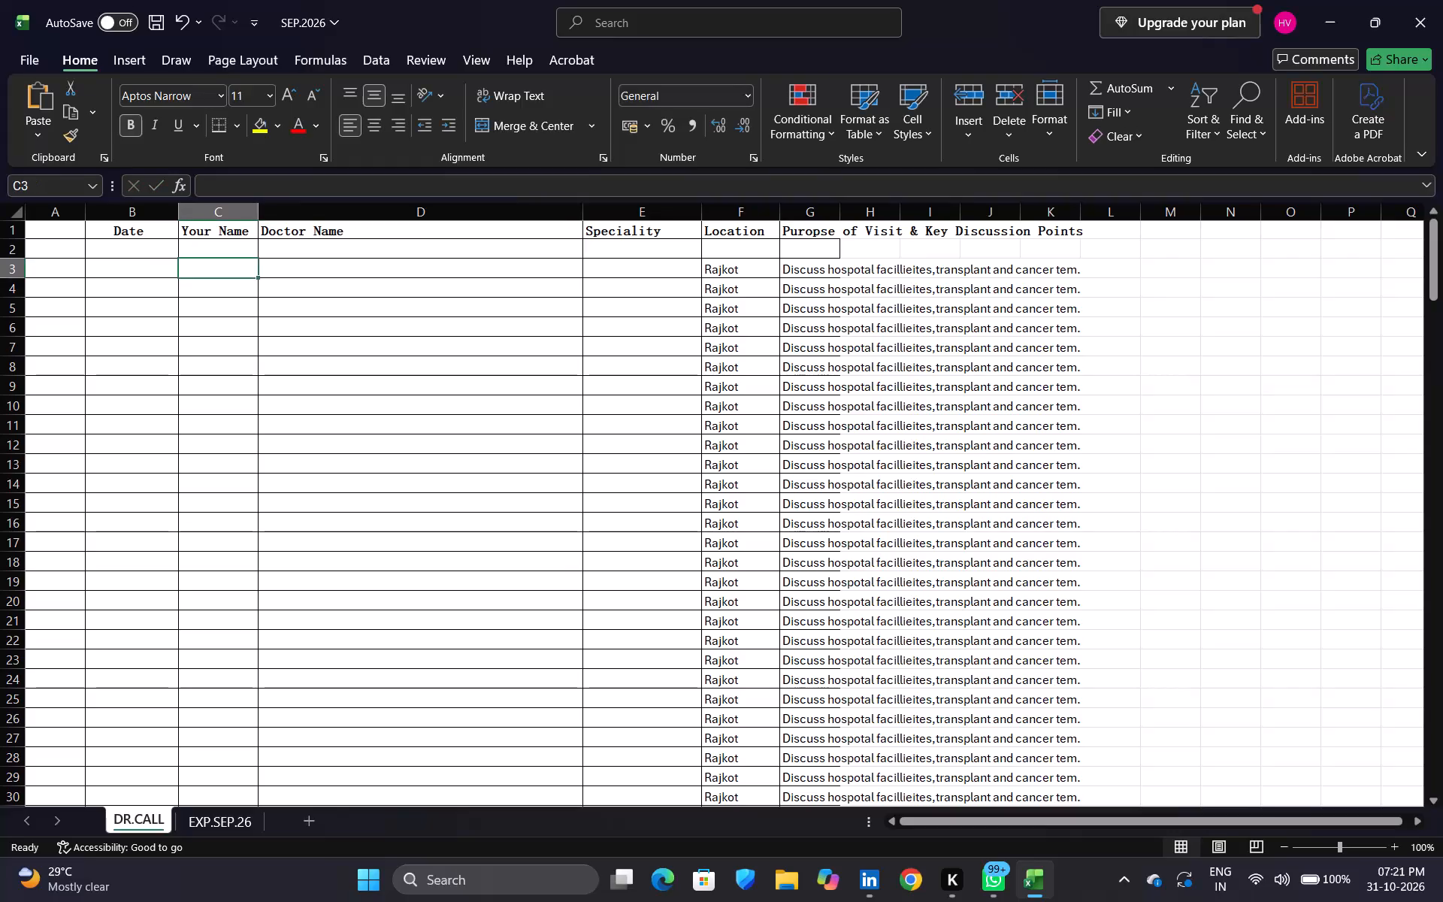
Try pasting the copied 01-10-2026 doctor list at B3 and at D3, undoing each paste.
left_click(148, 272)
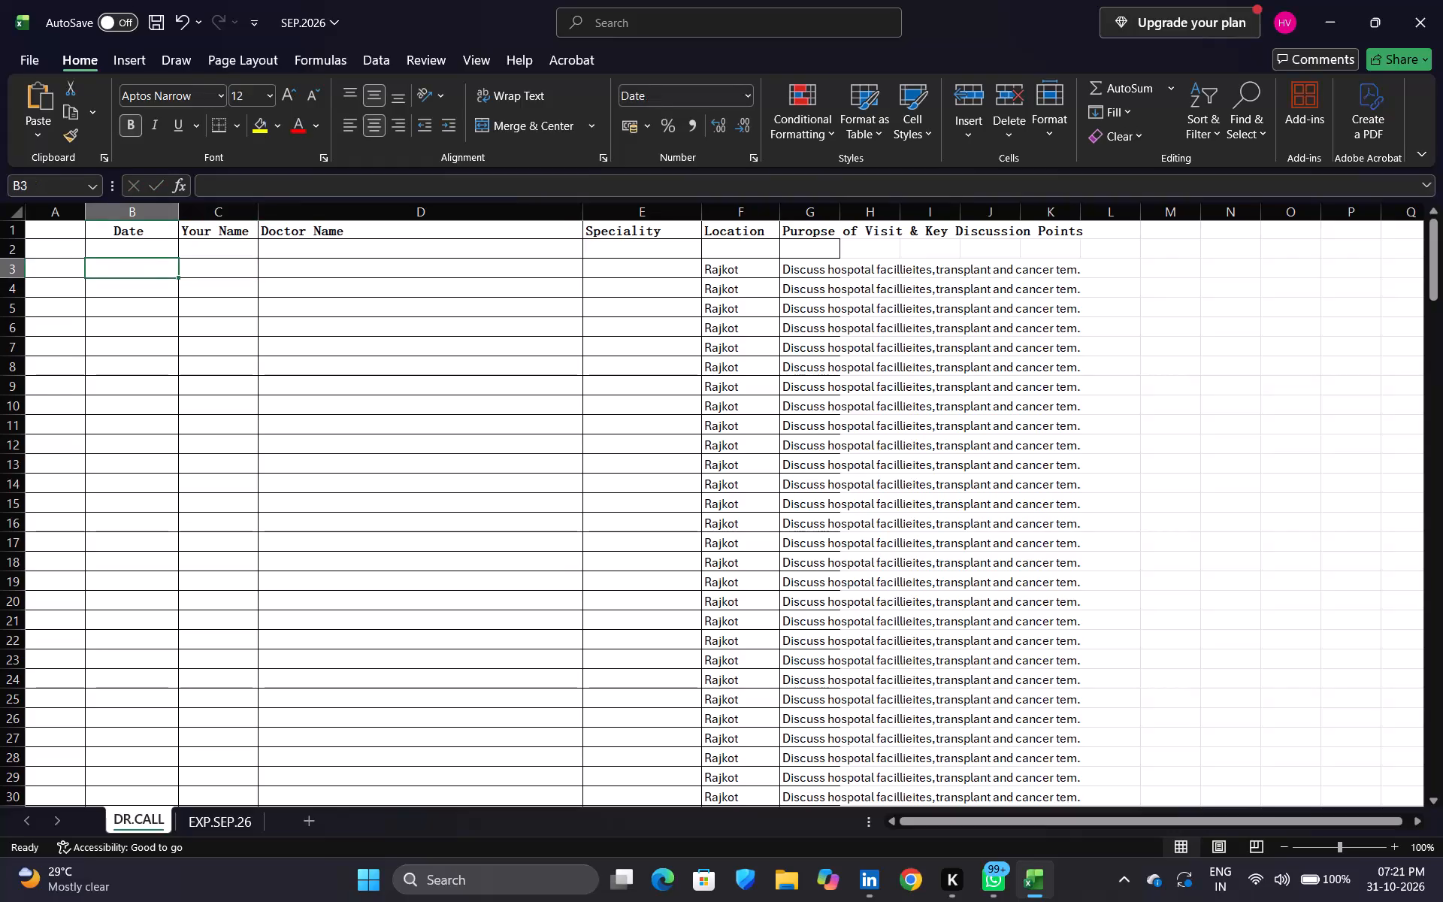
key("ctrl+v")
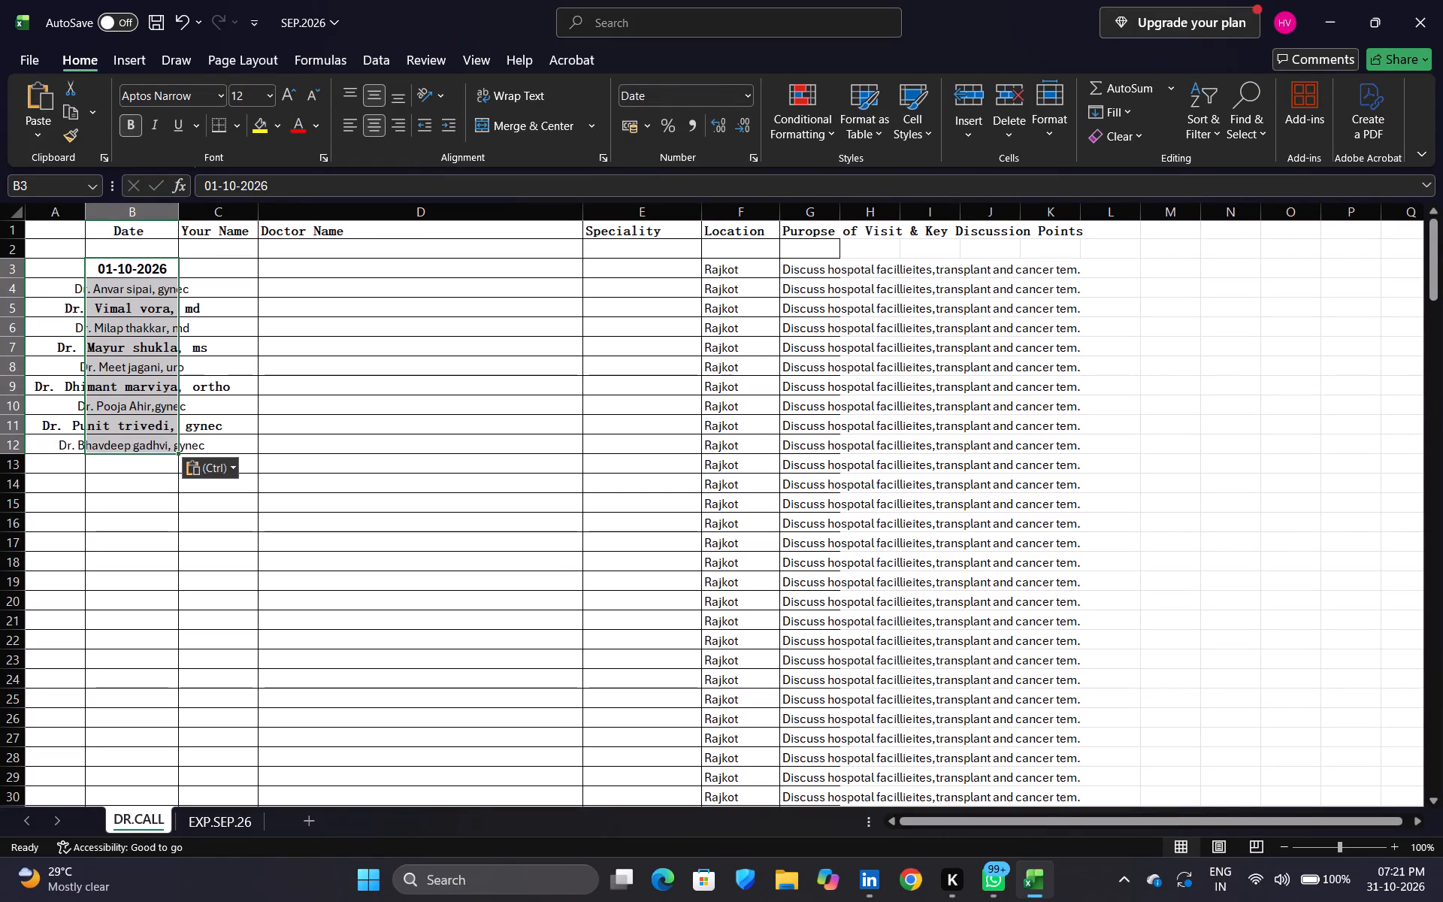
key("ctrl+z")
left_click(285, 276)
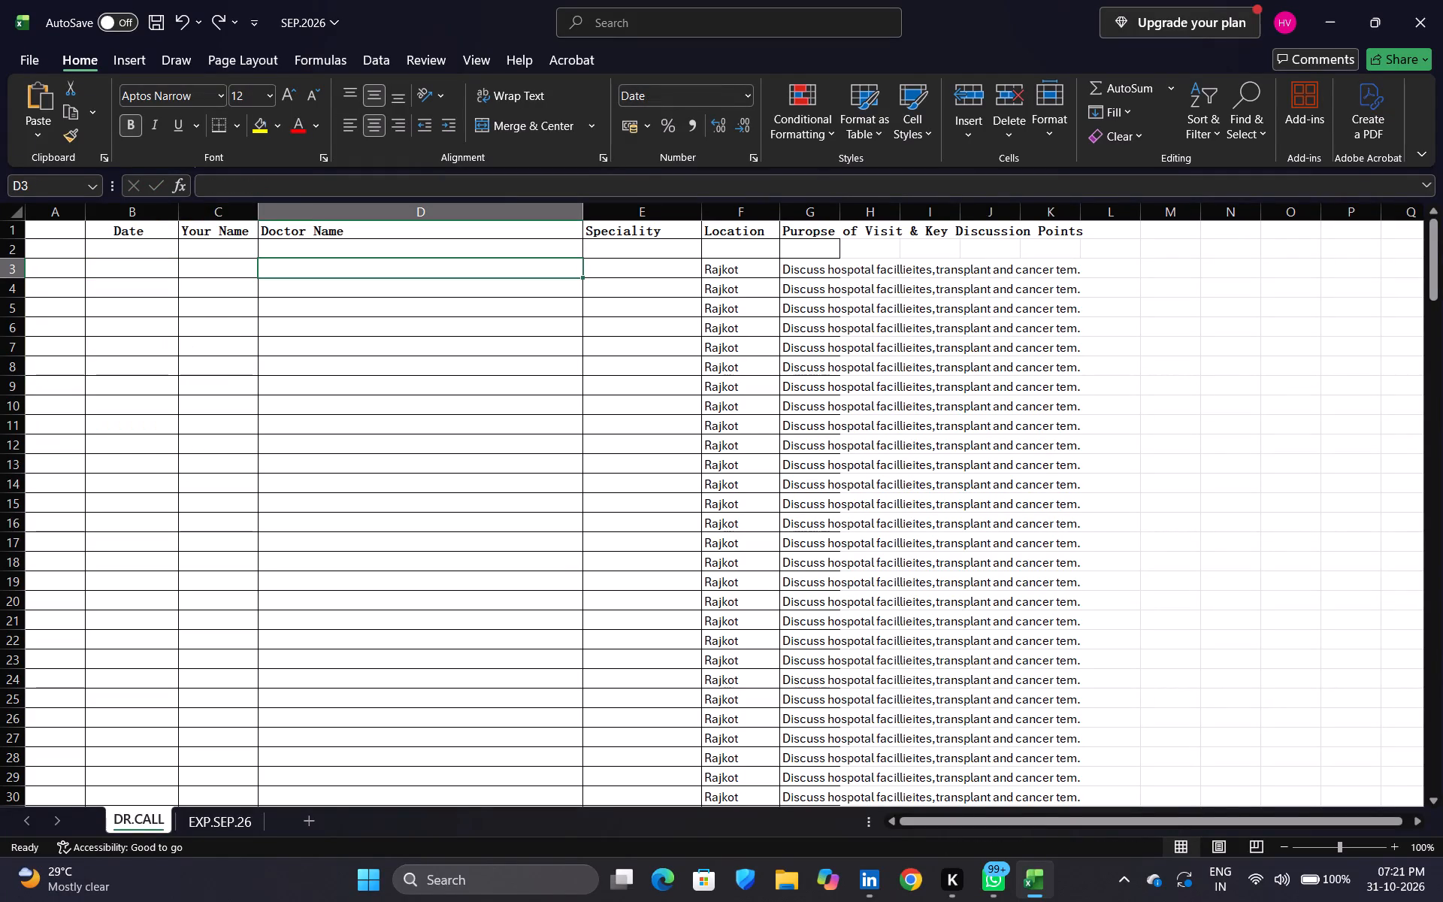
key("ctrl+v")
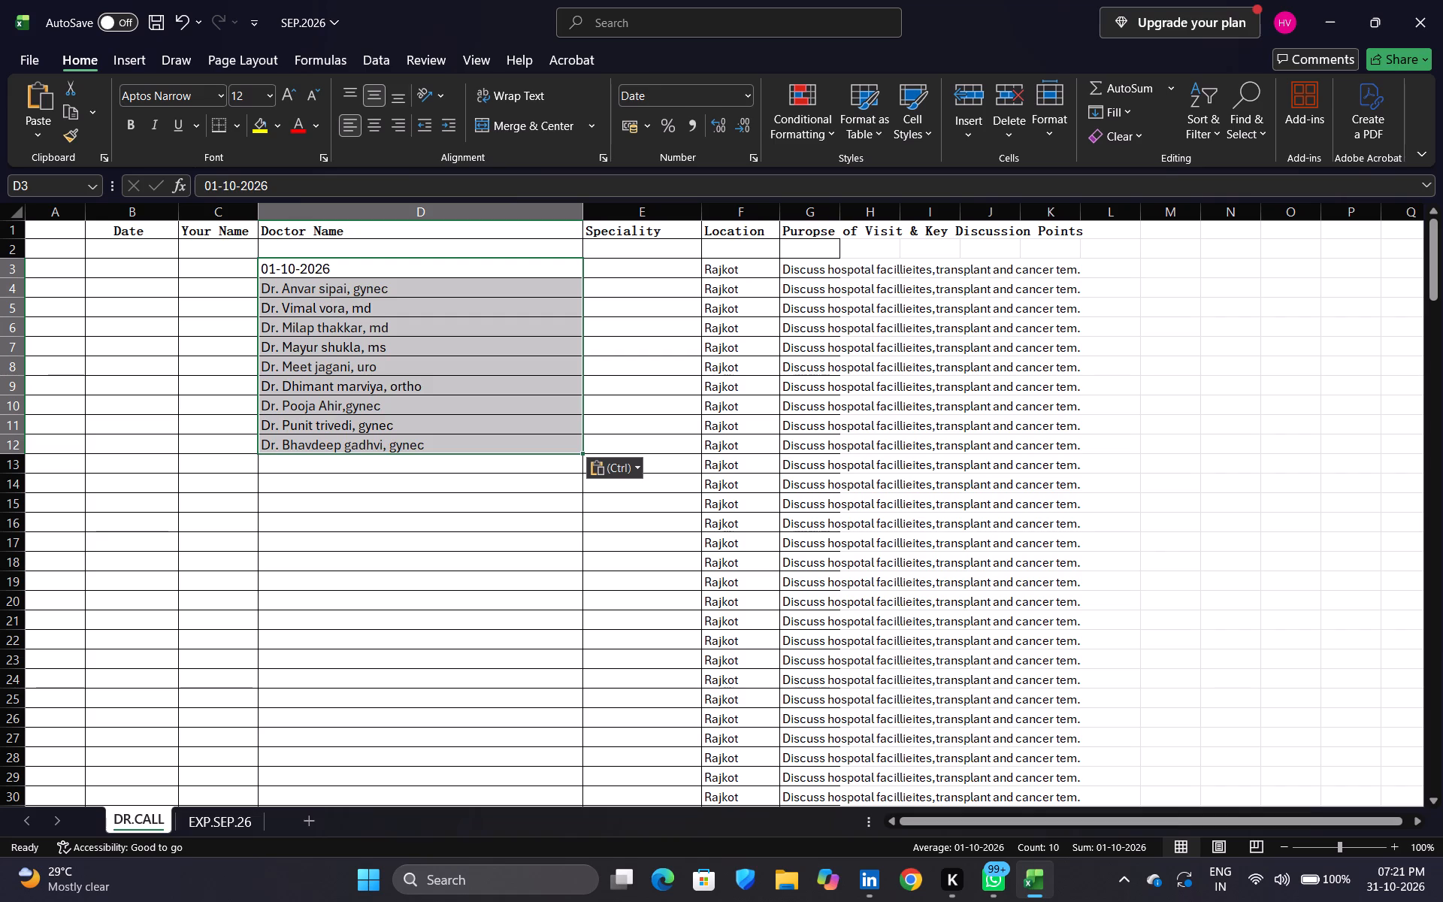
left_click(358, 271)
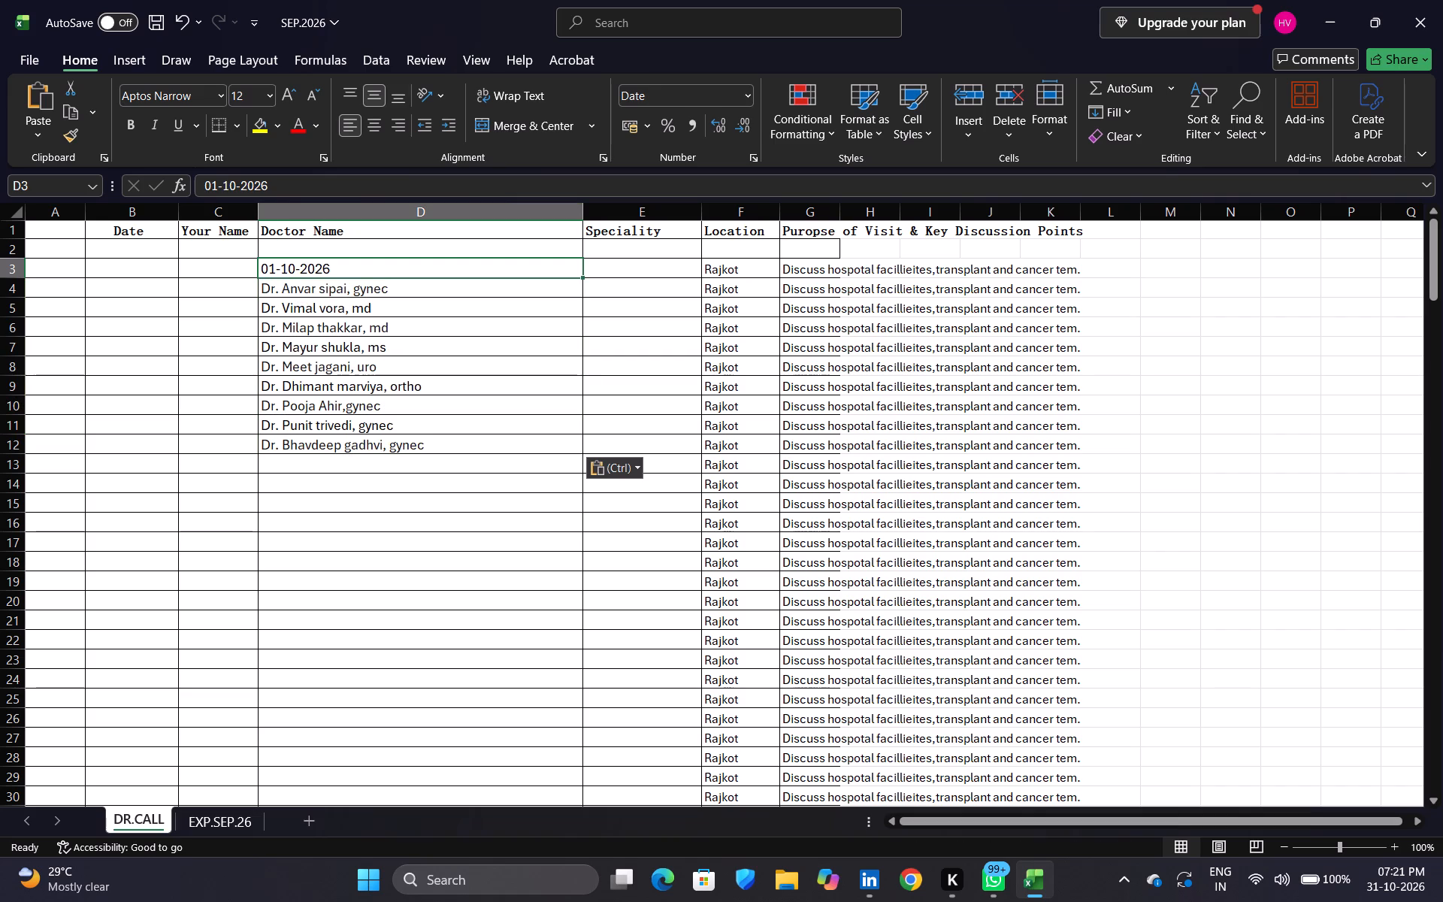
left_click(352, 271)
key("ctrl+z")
Paste the copied 01-10-2026 doctor list into the Doctor Name column starting at D2.
left_click(310, 256)
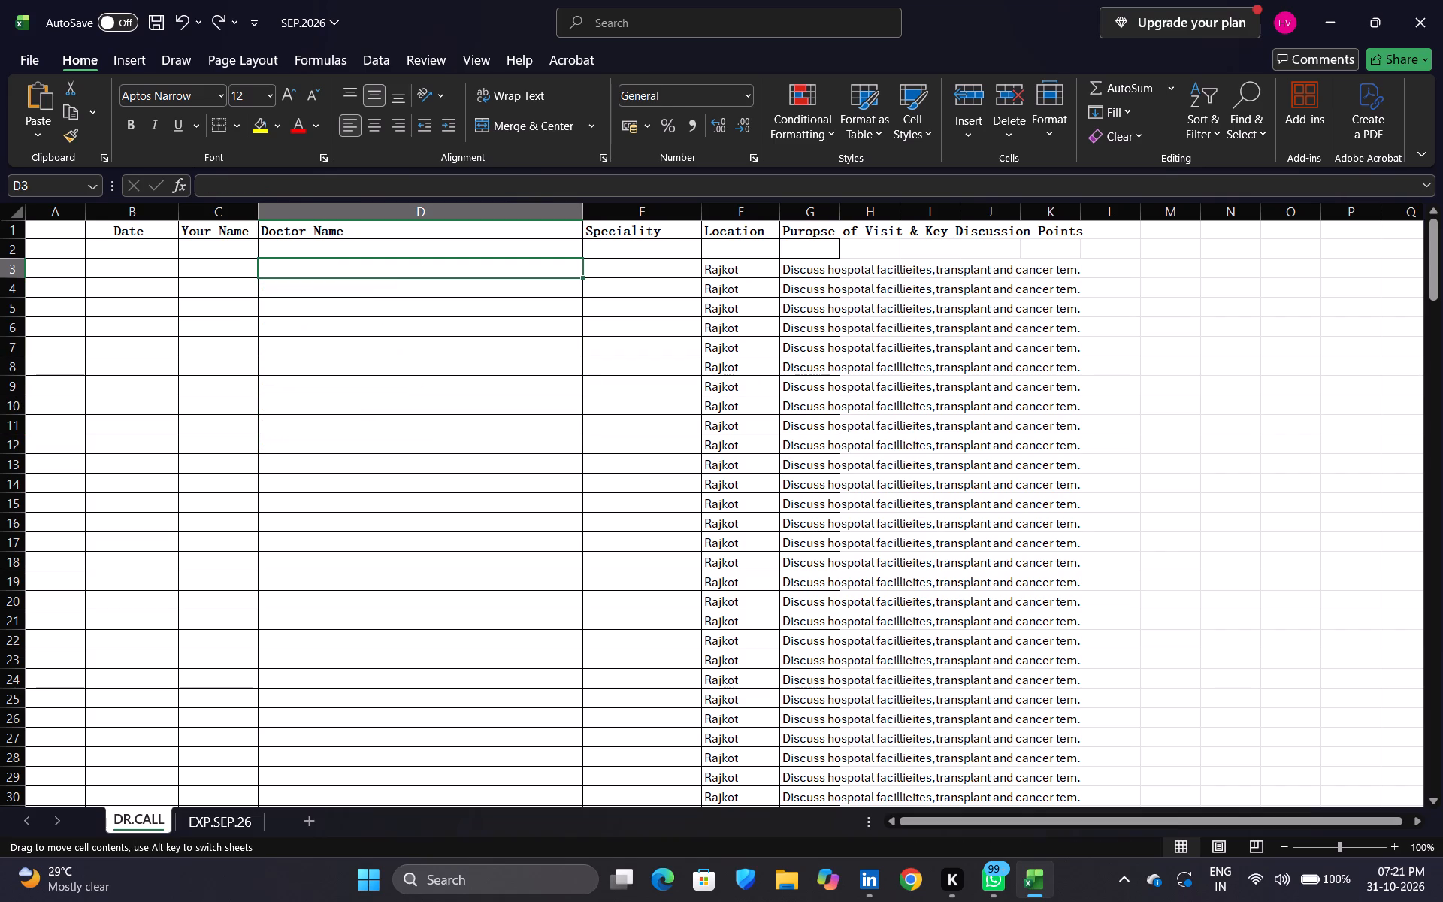
left_click(296, 252)
key("ctrl+v")
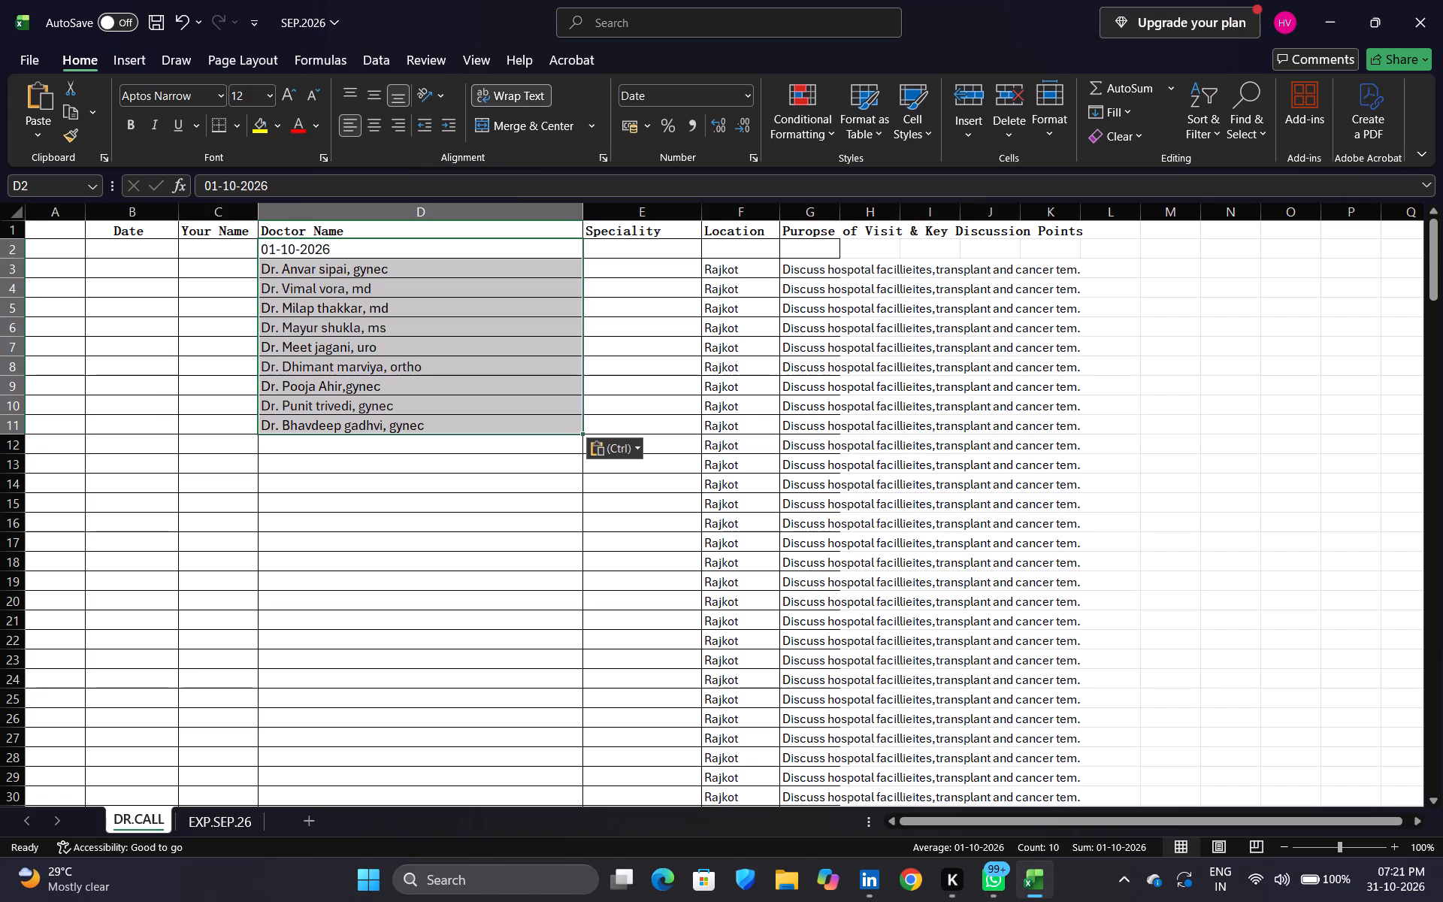
left_click(350, 257)
left_click(358, 253)
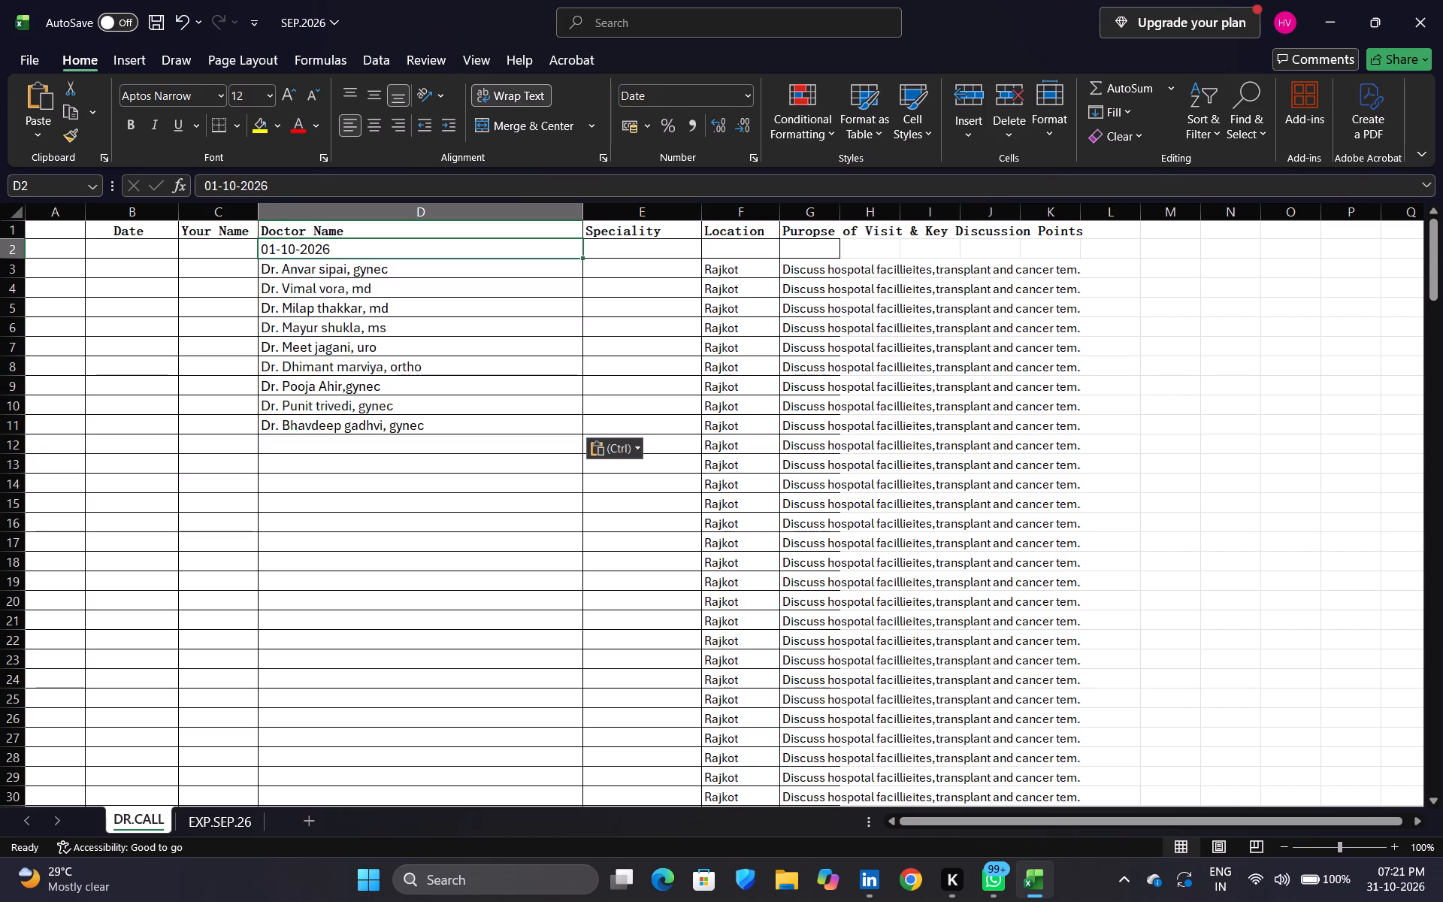
left_click(349, 255)
double_click(349, 255)
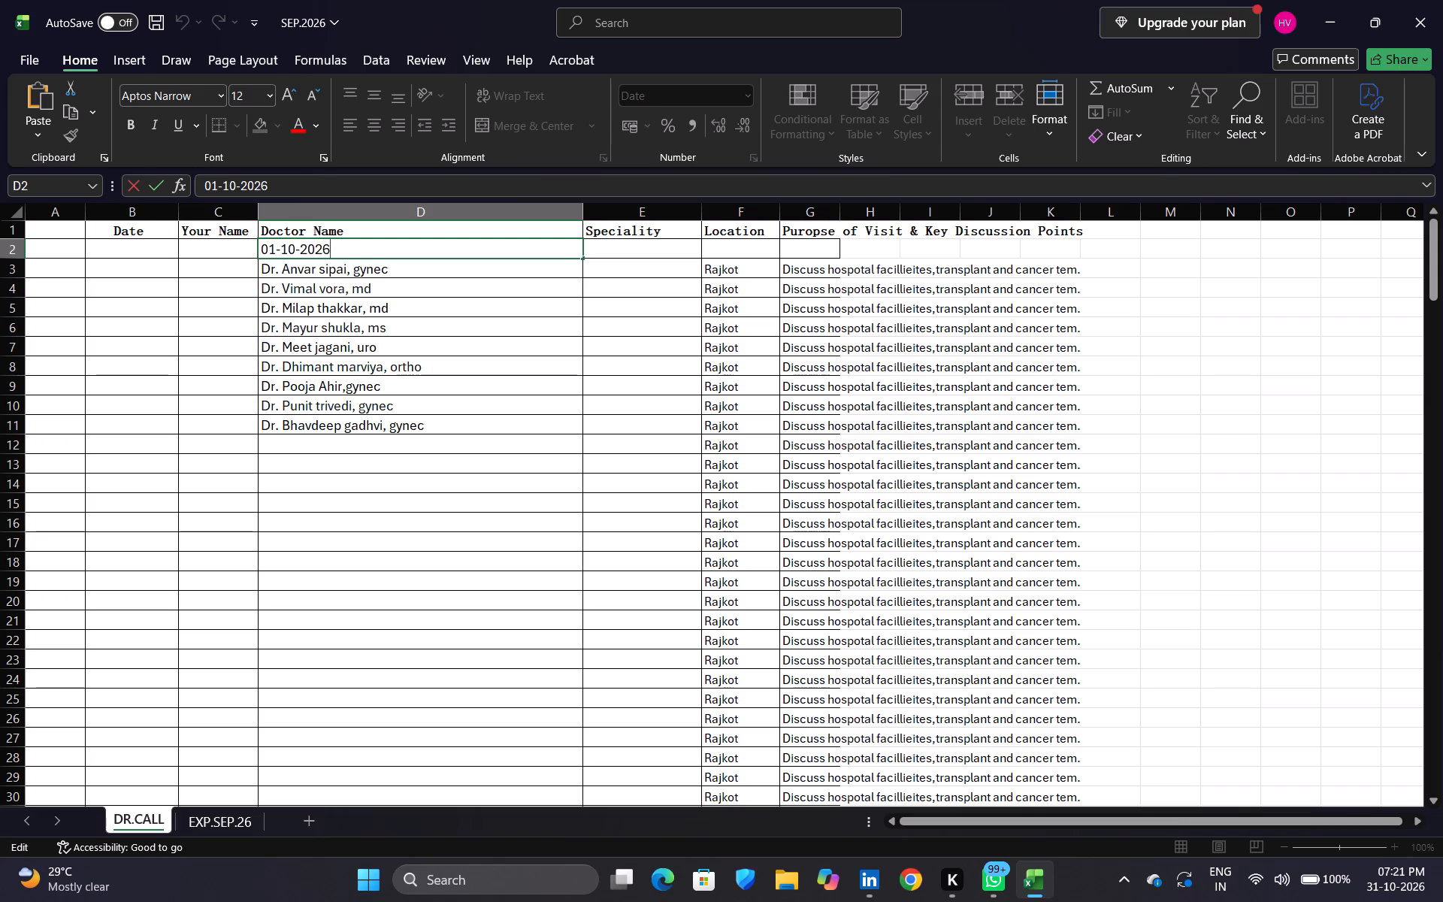
Enter the representative's name in C3 and the date 01-10-2026 in B3.
left_click(225, 273)
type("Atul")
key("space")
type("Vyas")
left_click(140, 274)
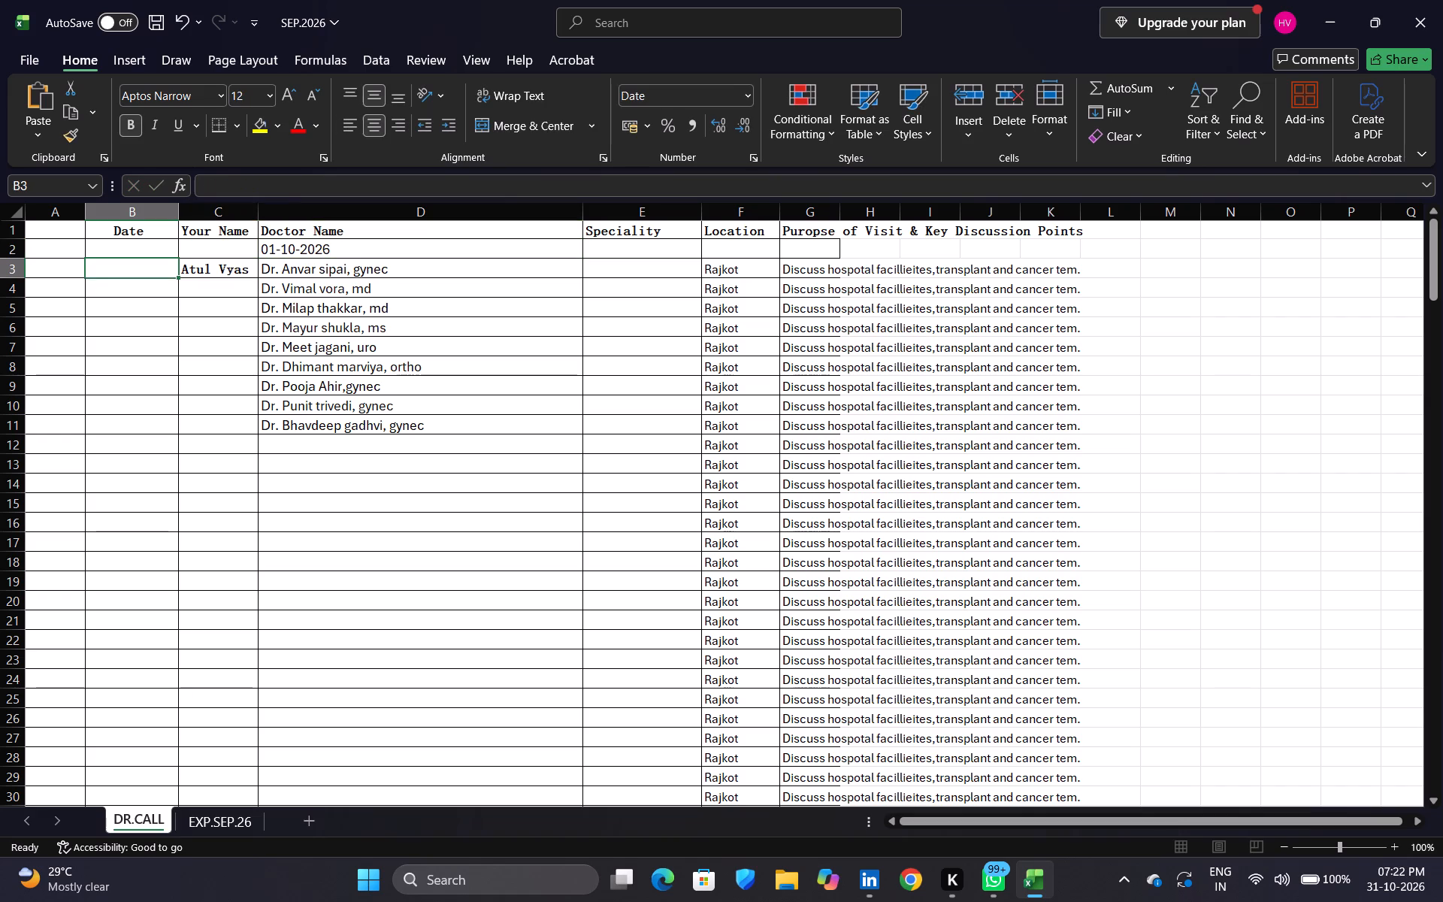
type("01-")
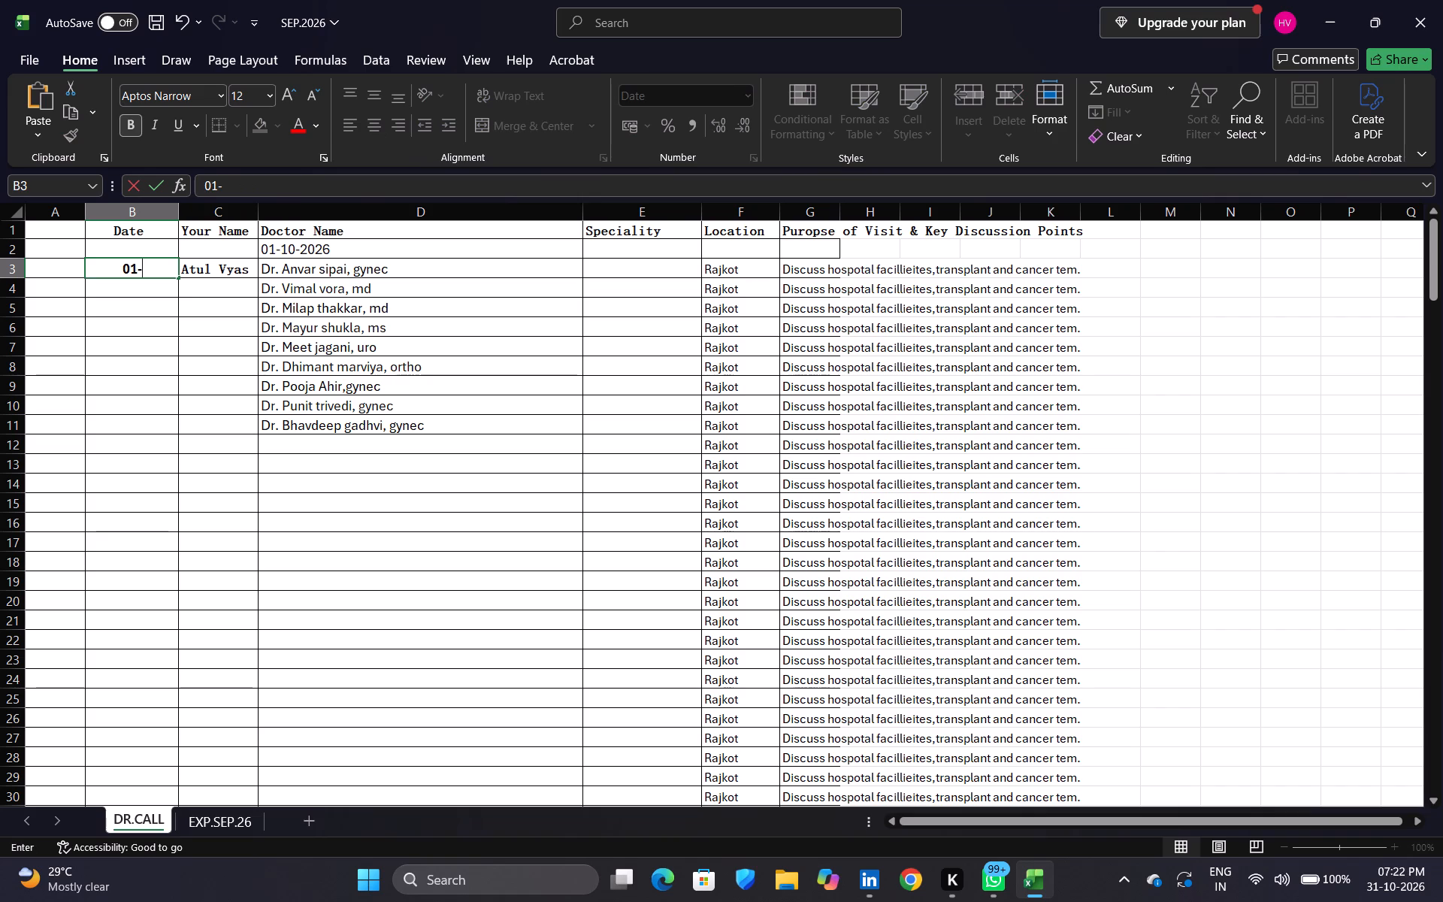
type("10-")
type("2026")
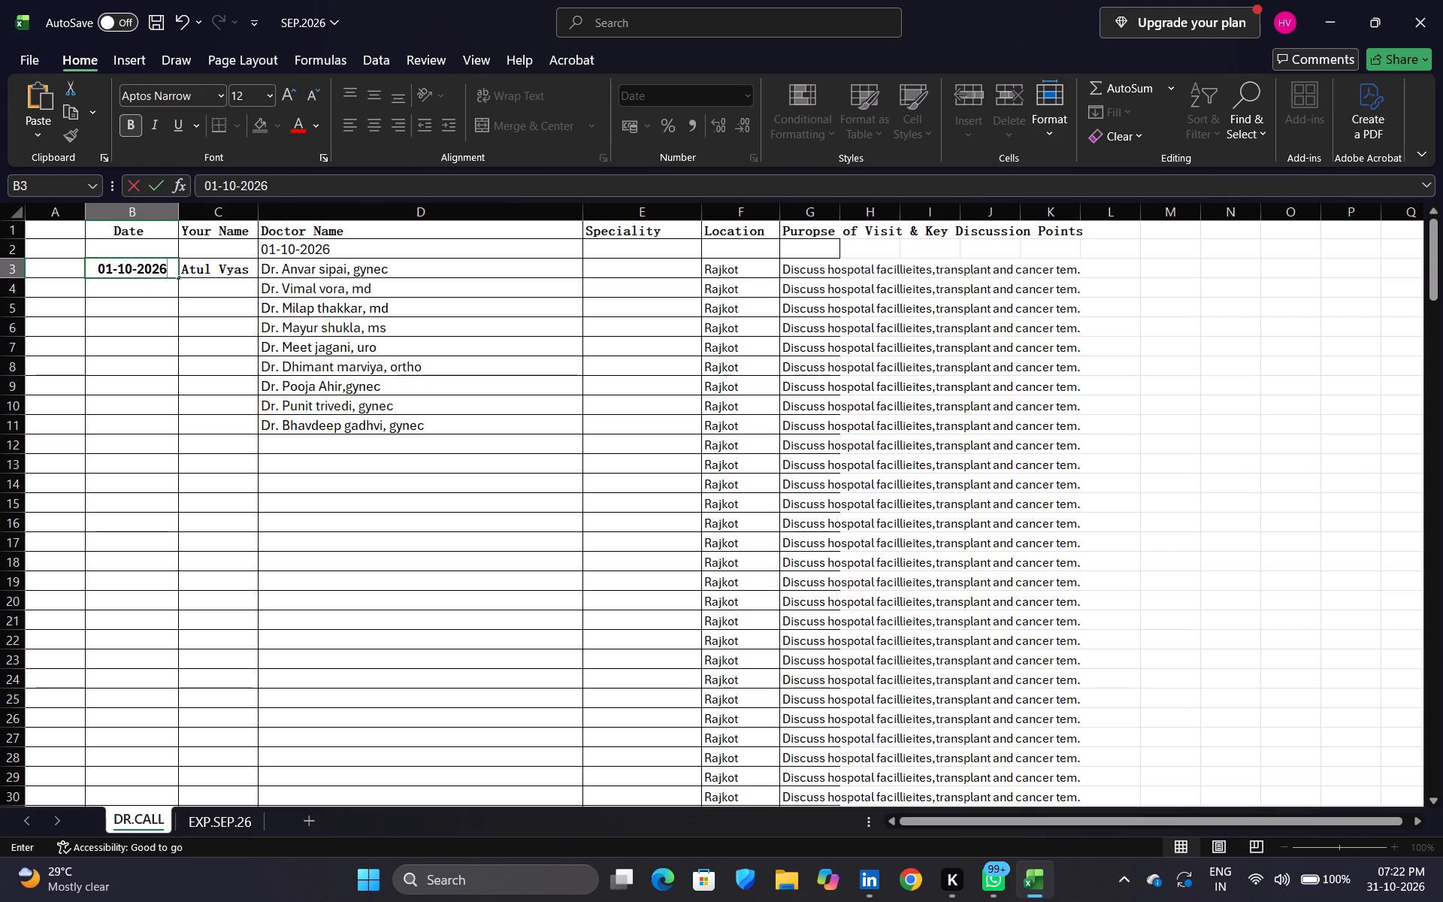
Clear the pasted date from D2 above the doctor list.
left_click(289, 270)
left_click(355, 257)
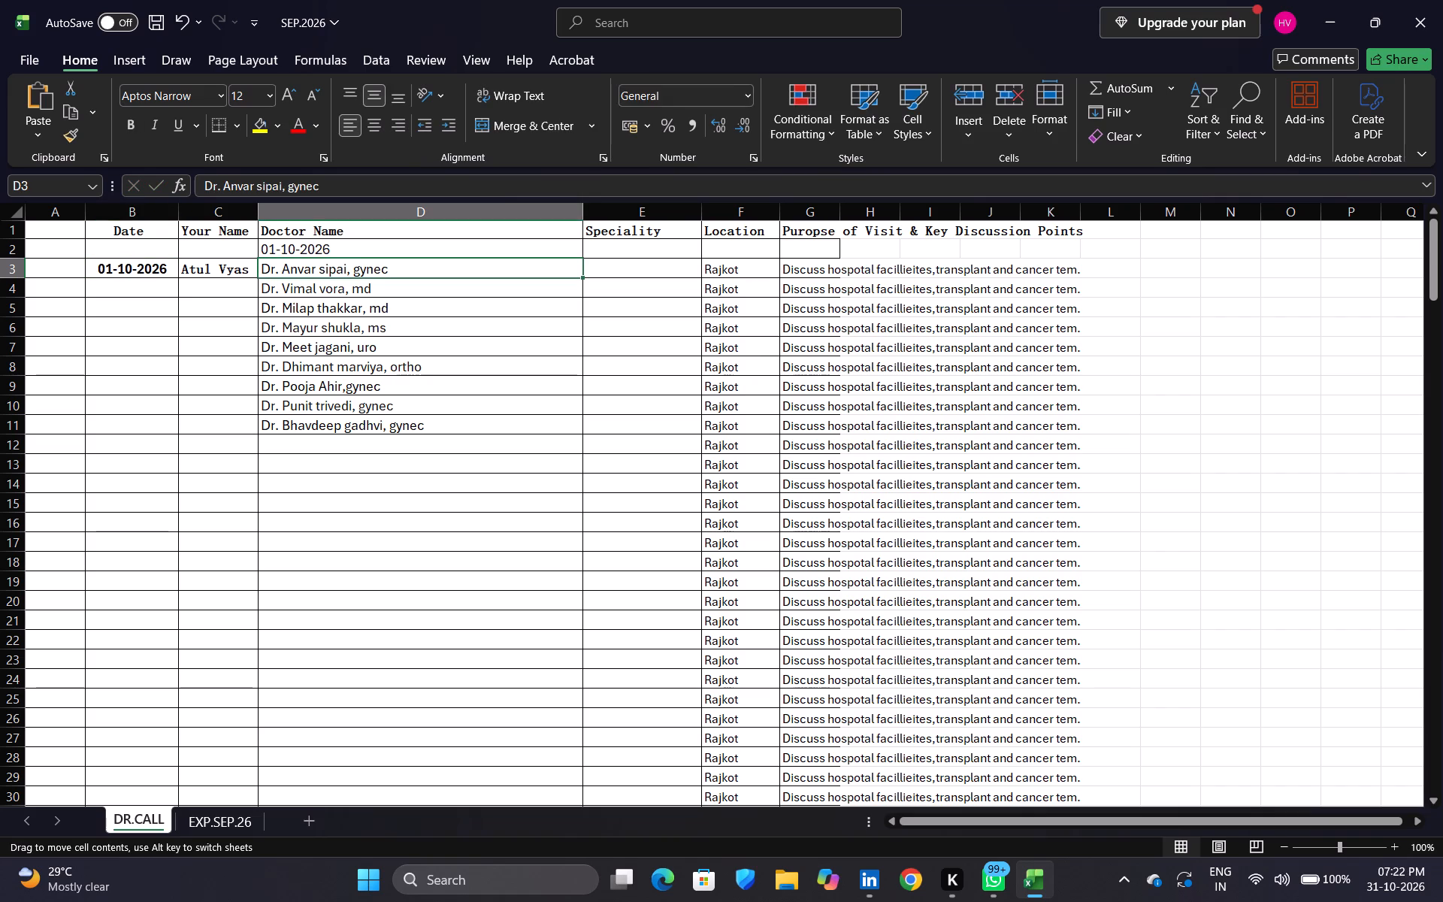
left_click(374, 253)
key("BackSpace")
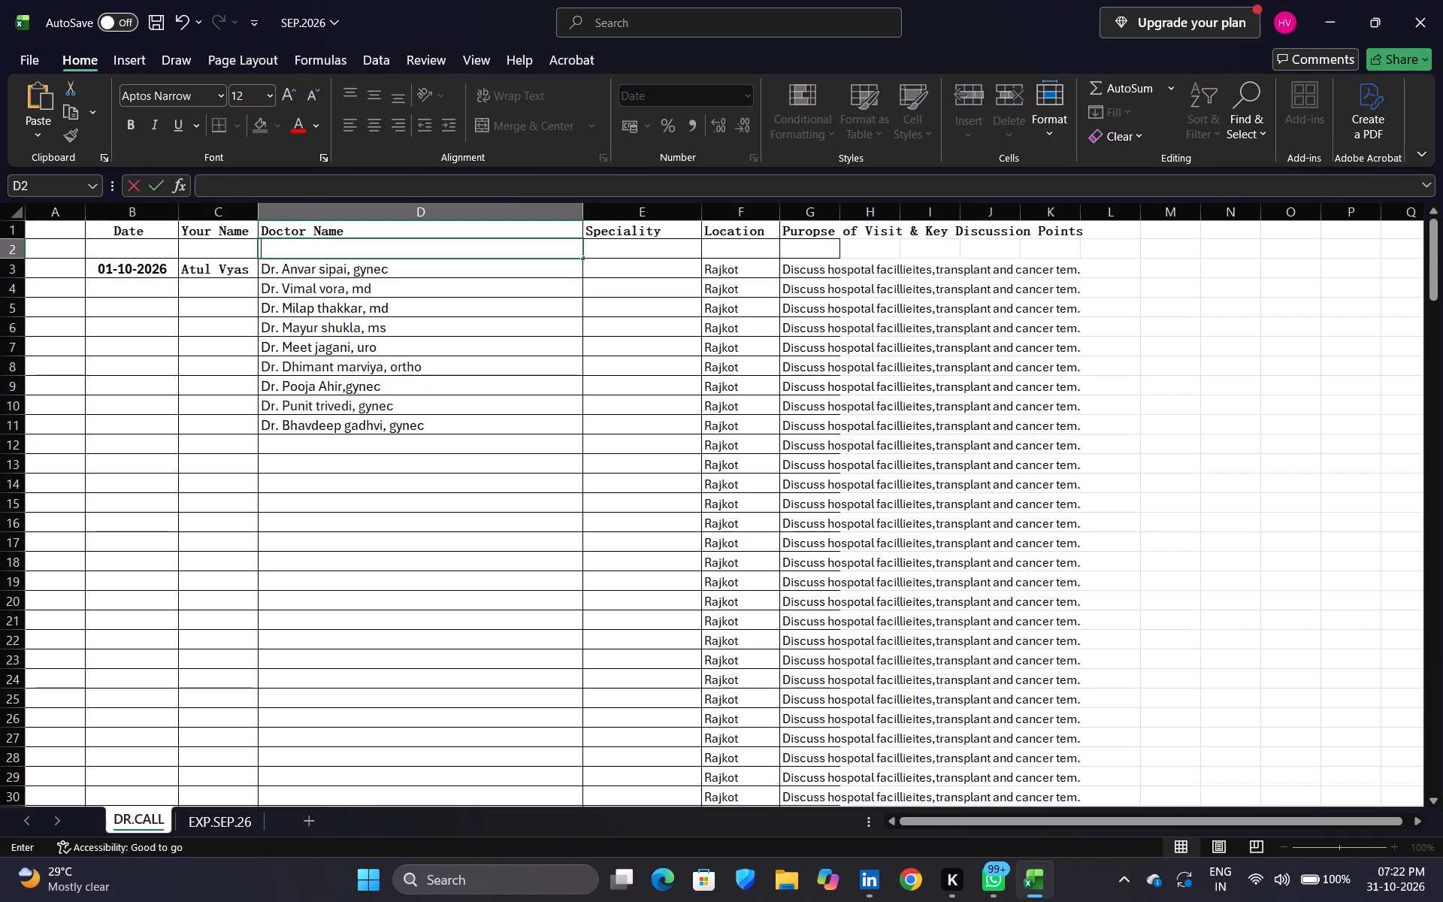
Remove the bold formatting from the date in B3.
left_click(130, 270)
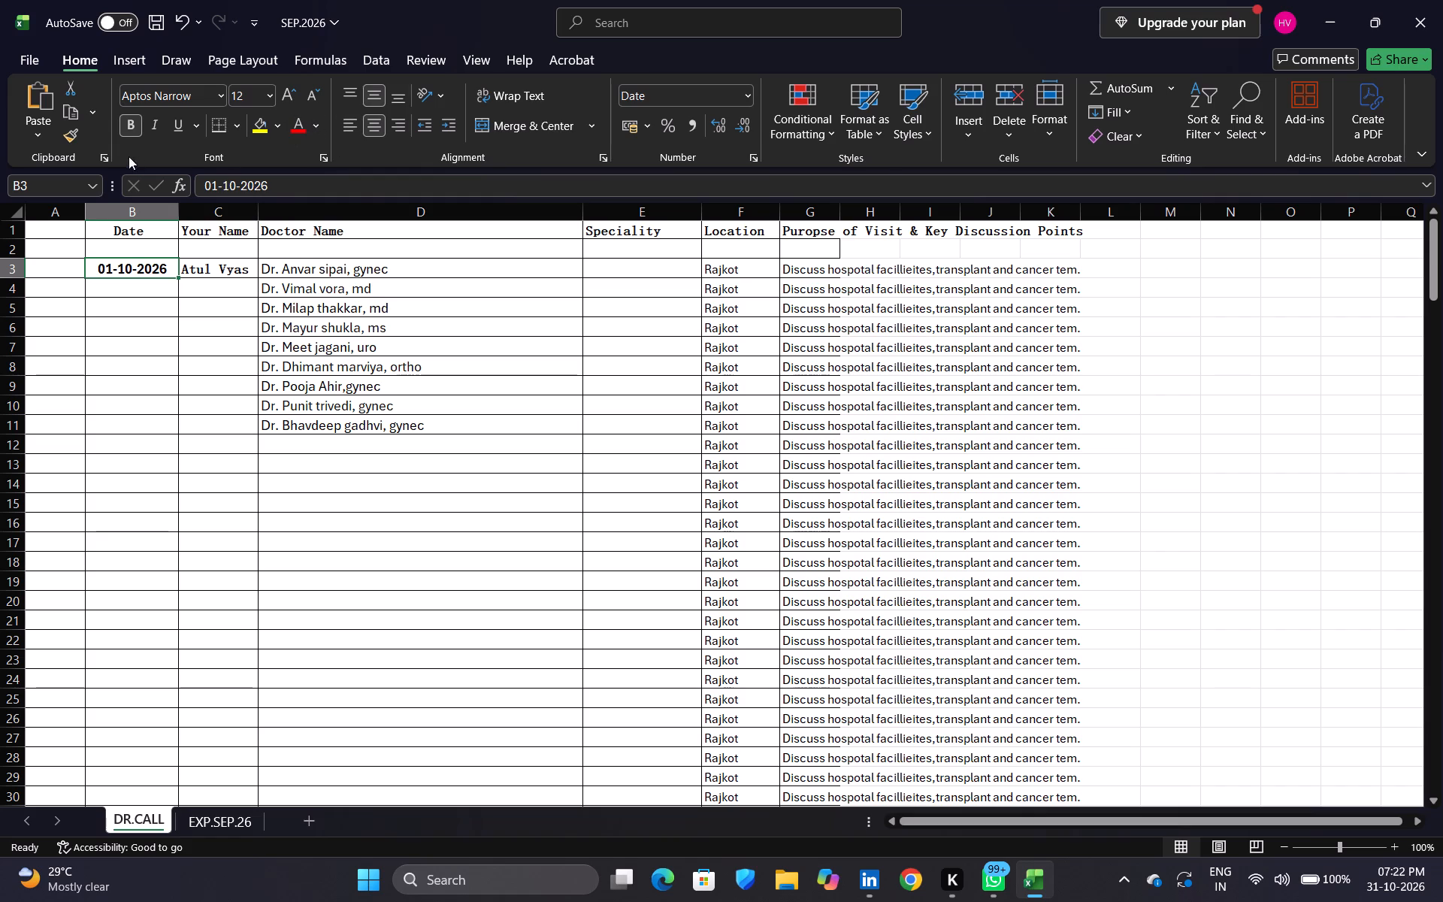
left_click(127, 125)
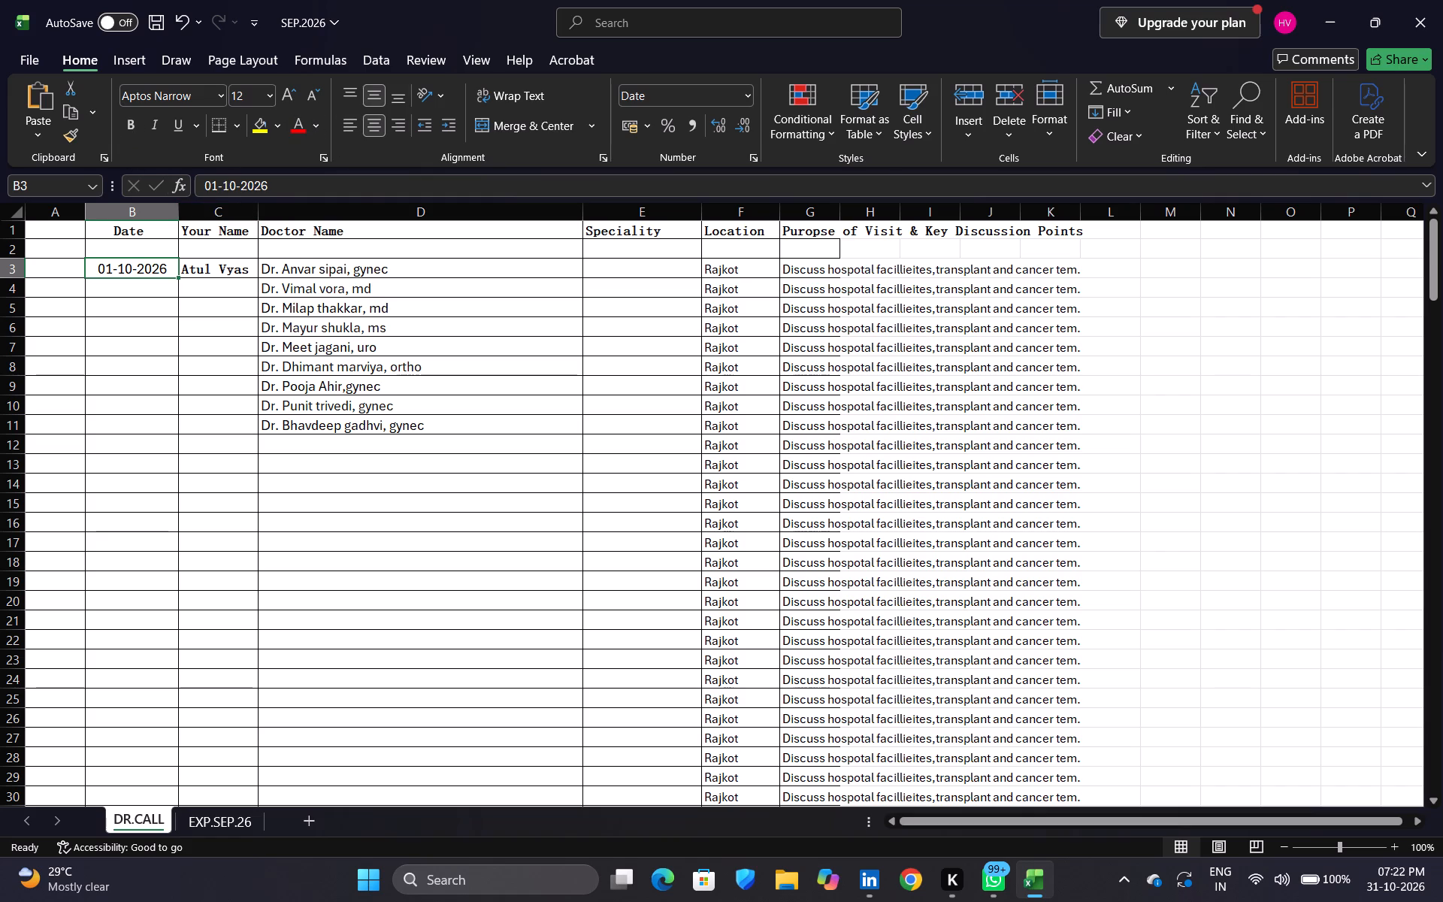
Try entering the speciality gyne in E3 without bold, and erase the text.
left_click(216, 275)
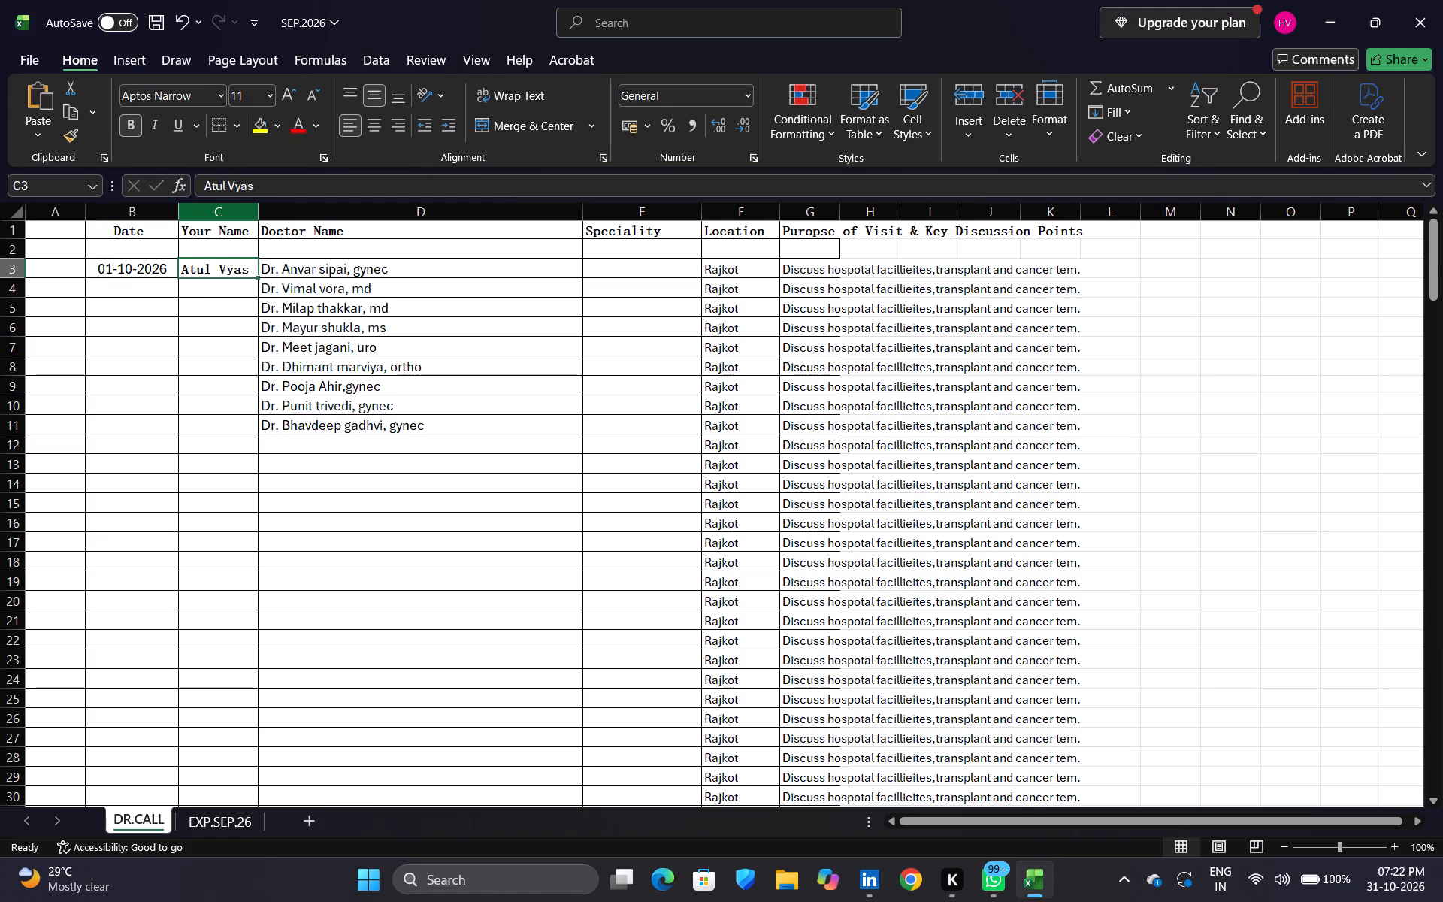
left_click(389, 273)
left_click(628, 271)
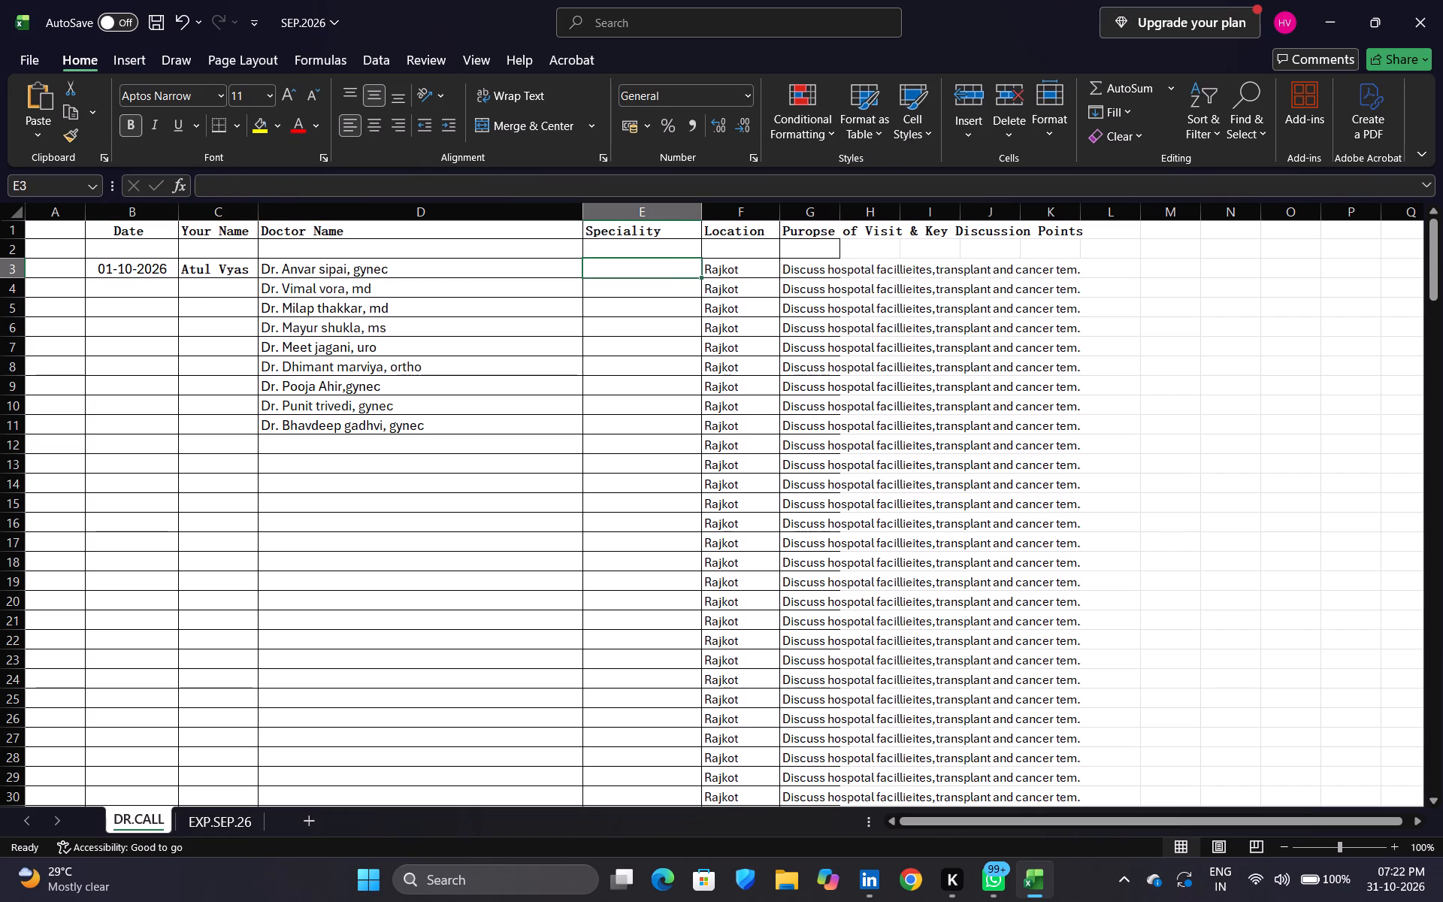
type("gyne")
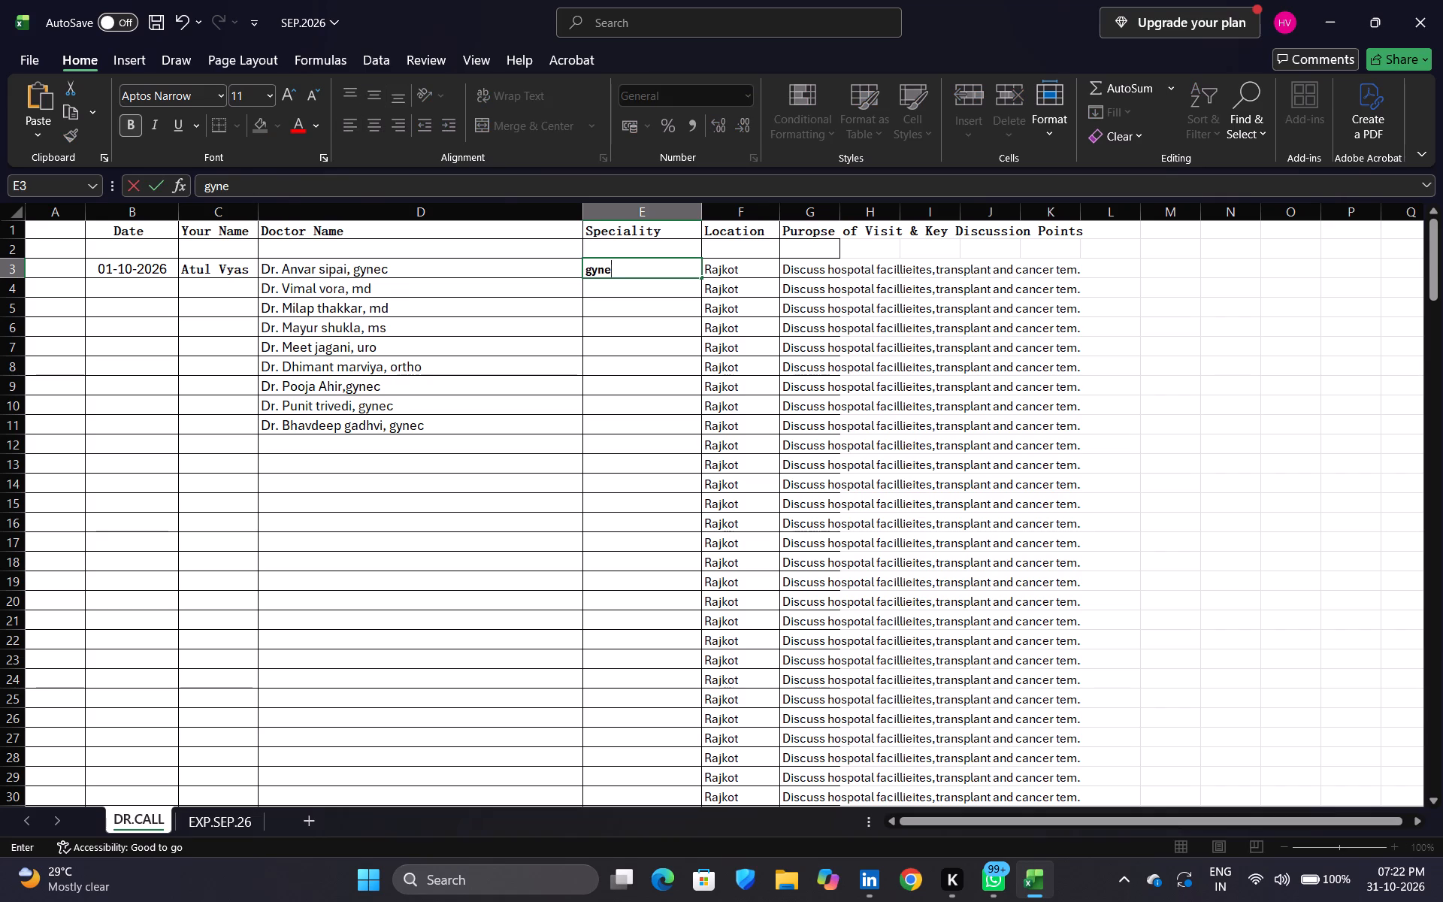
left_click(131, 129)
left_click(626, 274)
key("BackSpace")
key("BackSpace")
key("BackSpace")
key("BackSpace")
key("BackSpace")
Copy only the speciality text gynec from the end of the doctor entry in D3.
left_click(410, 274)
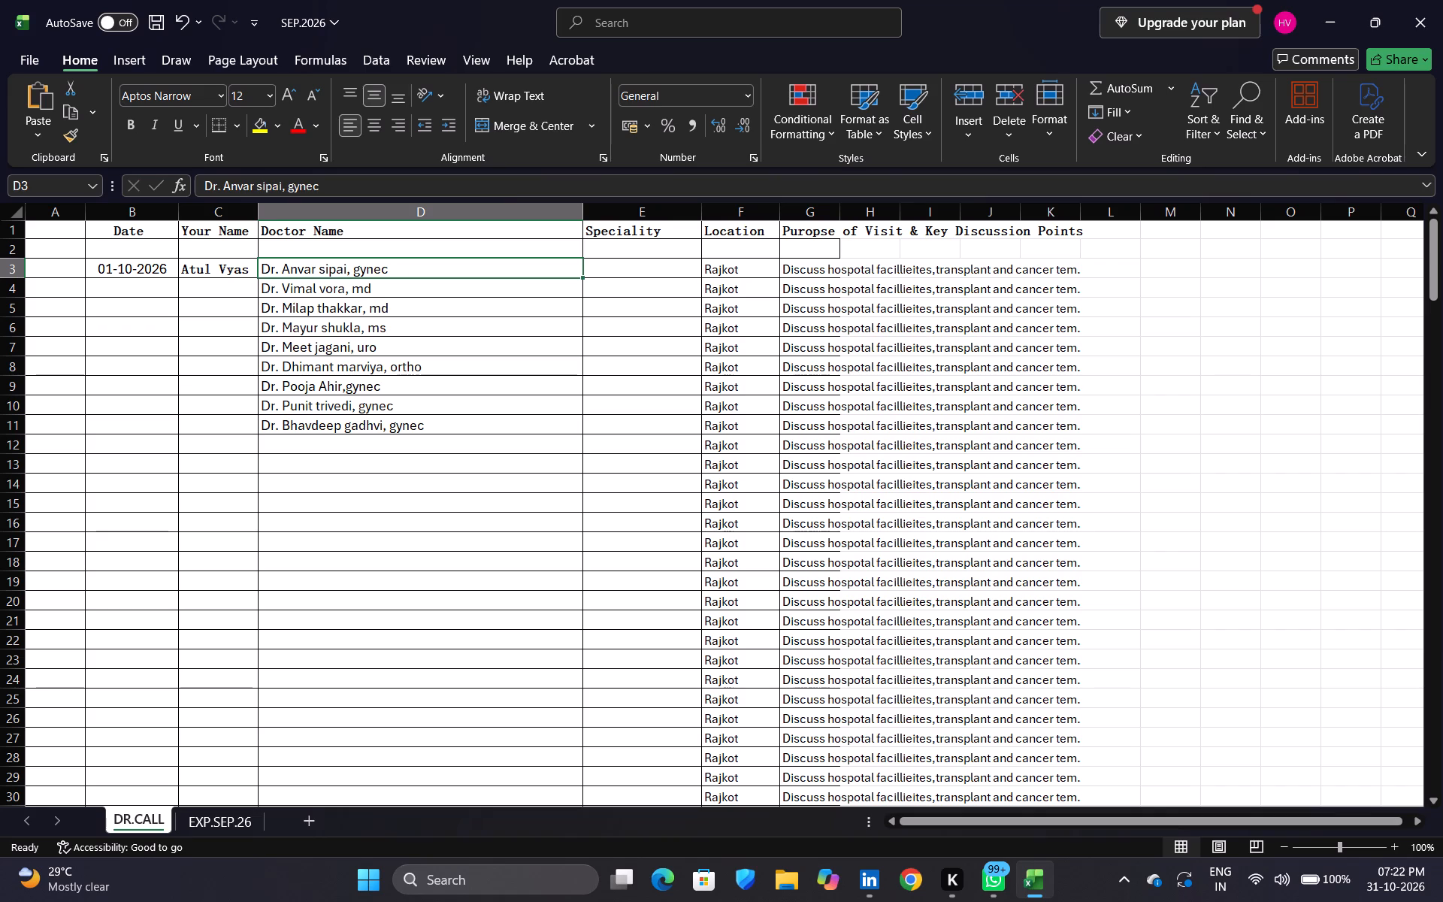
left_click(414, 264)
key("Right")
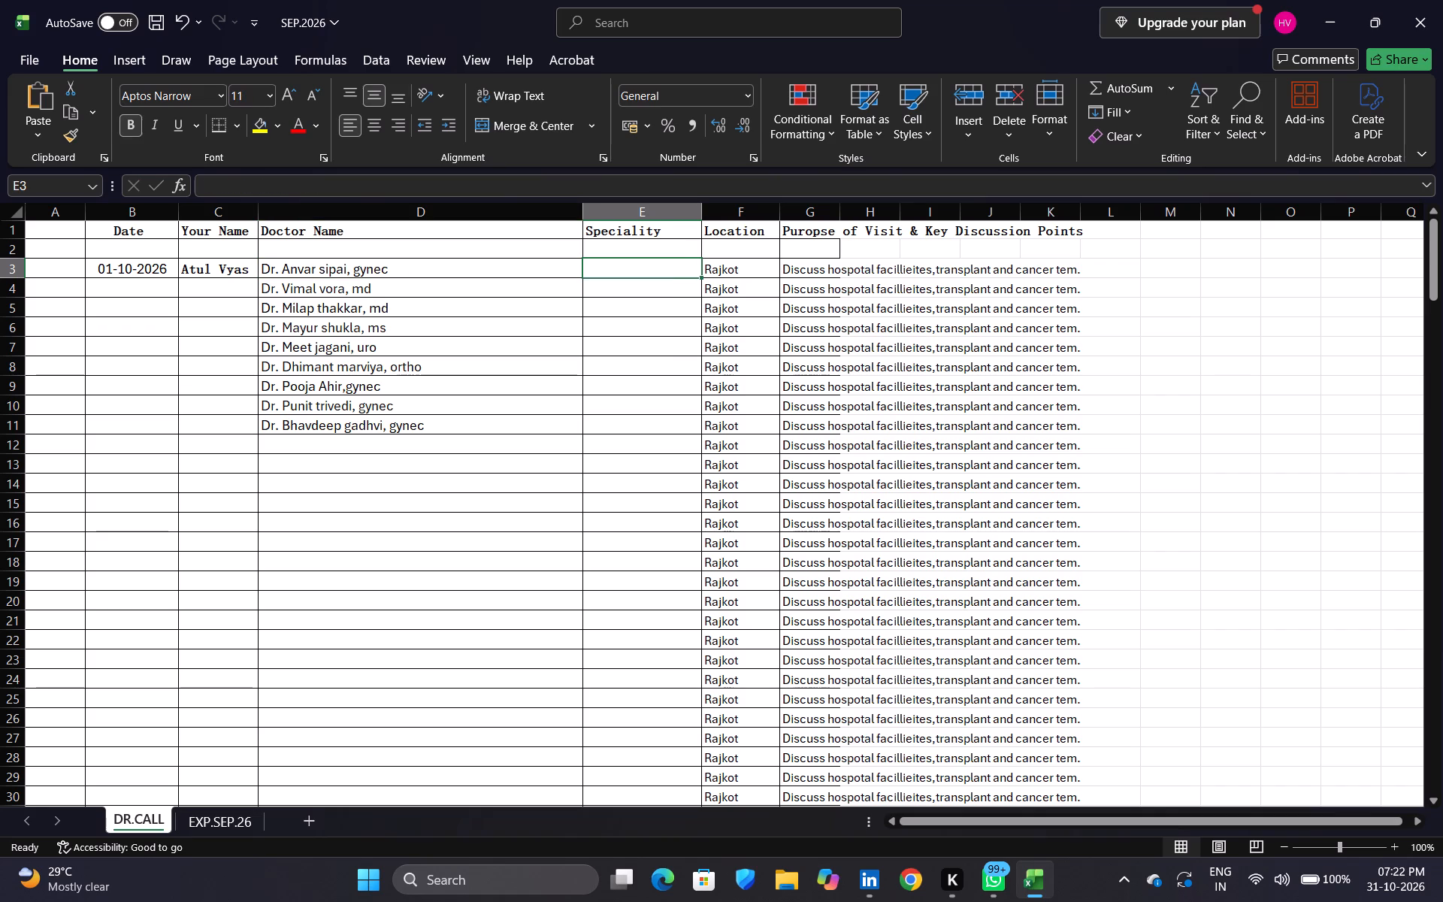
key("Left")
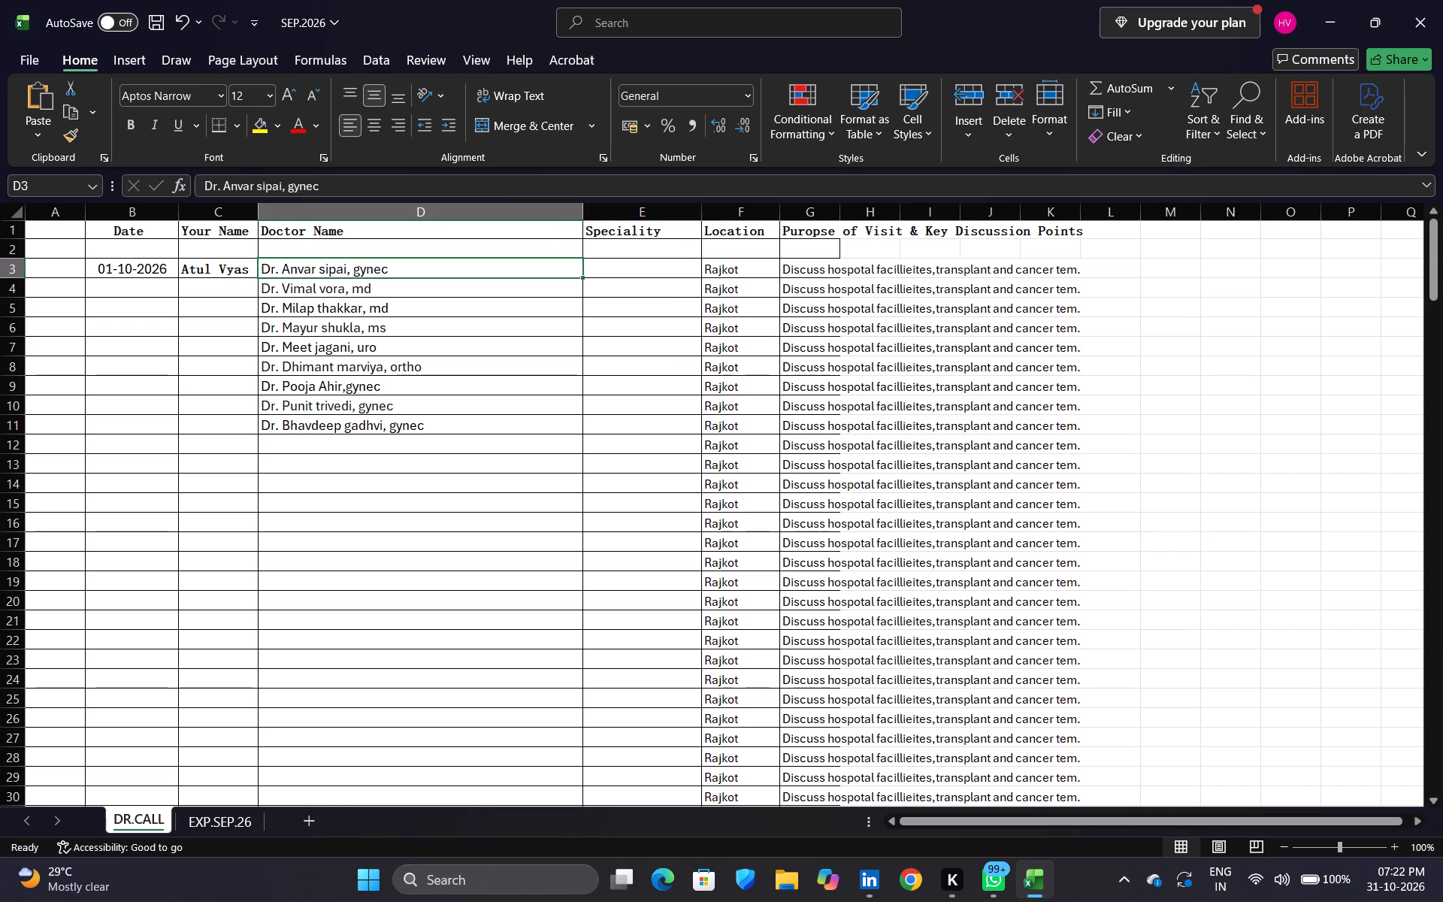
key("shift+Right")
key("shift+Left")
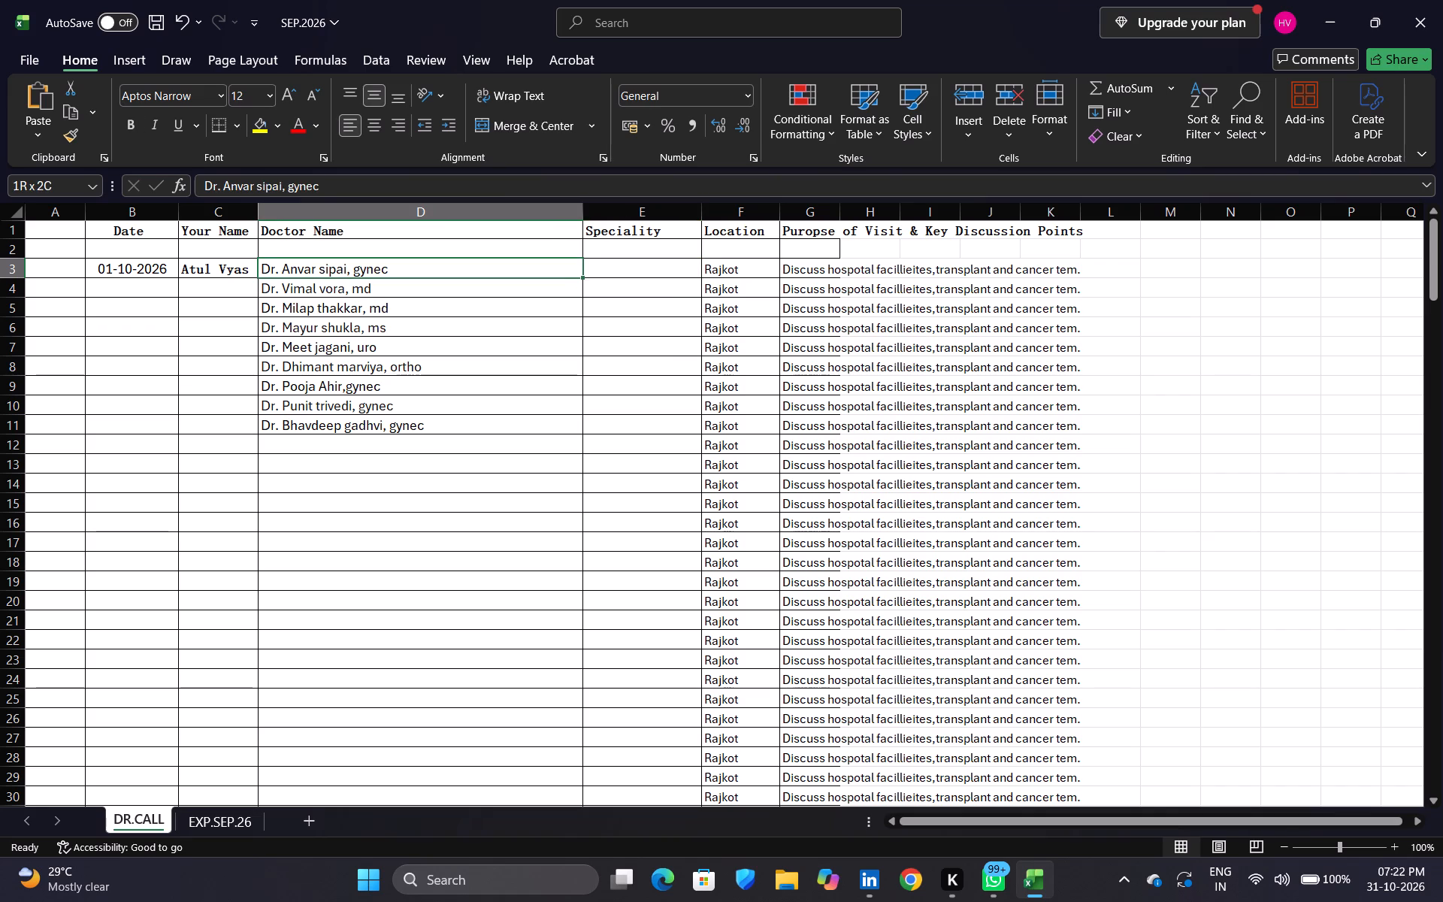
key("Down")
key("Right")
double_click(407, 271)
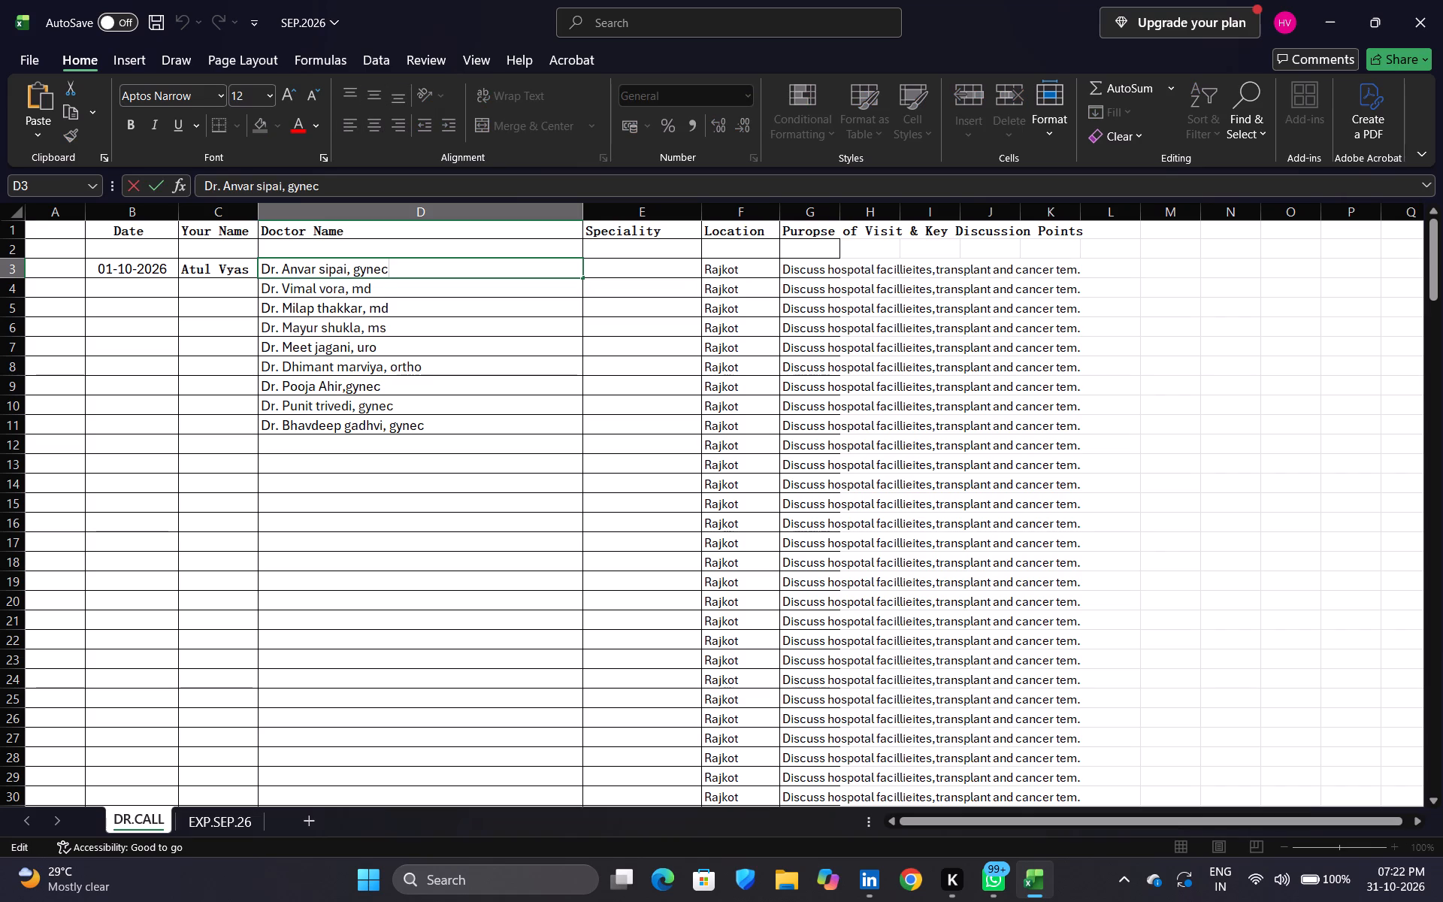
key("shift+Left")
key("shift+Left")
key("shift+Left")
key("shift+Left")
key("shift+Left")
key("ctrl+c")
Paste the copied speciality gynec into E3 and remove its bold formatting.
left_click(603, 271)
key("ctrl+v")
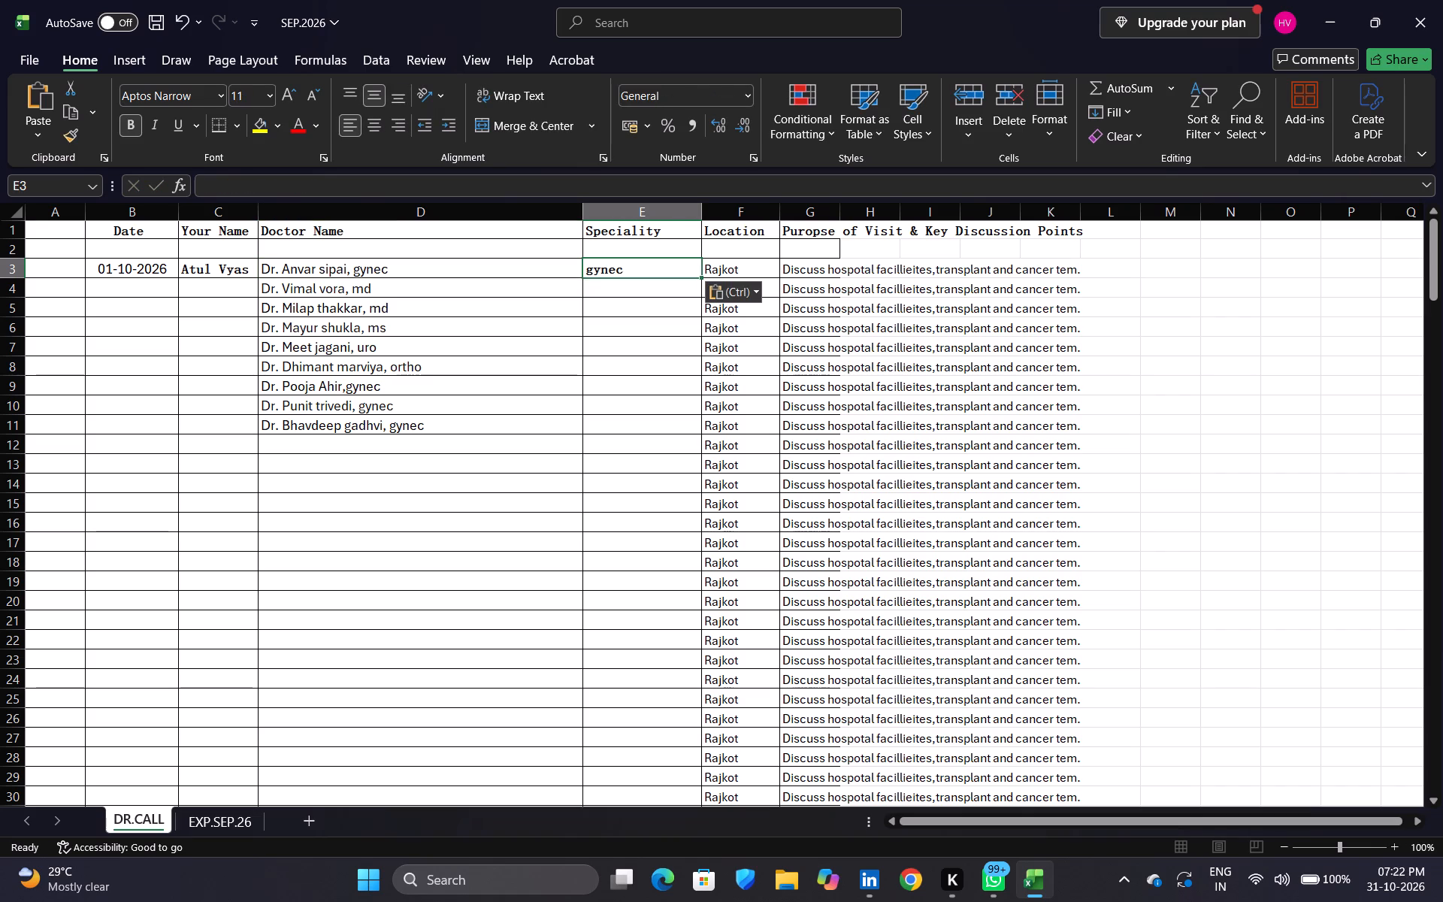
left_click(131, 126)
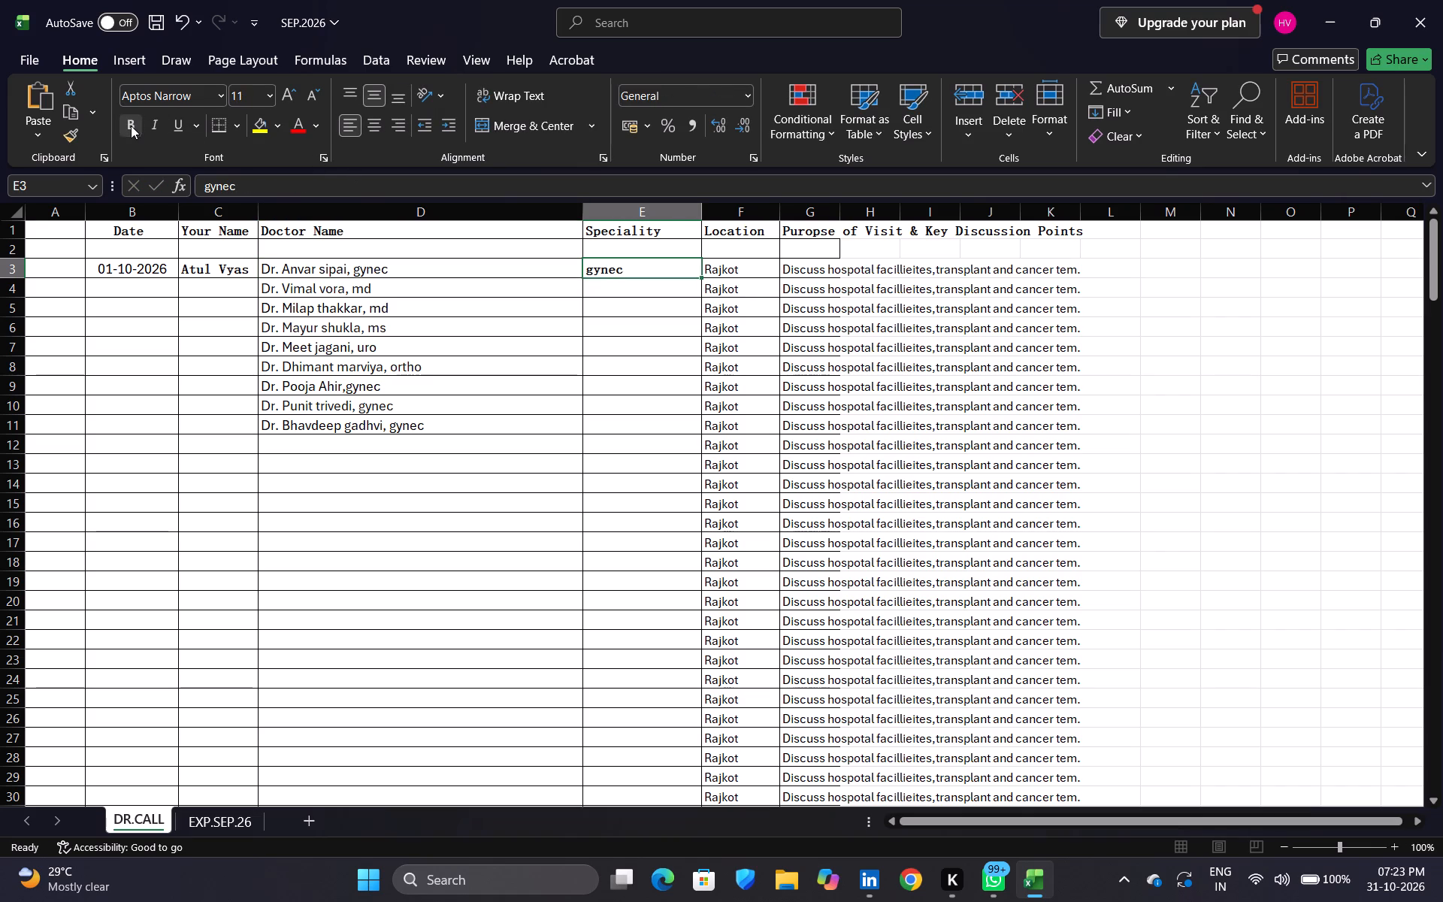
Delete the comma and speciality gynec from the end of the doctor entry in D3.
left_click(408, 272)
double_click(408, 272)
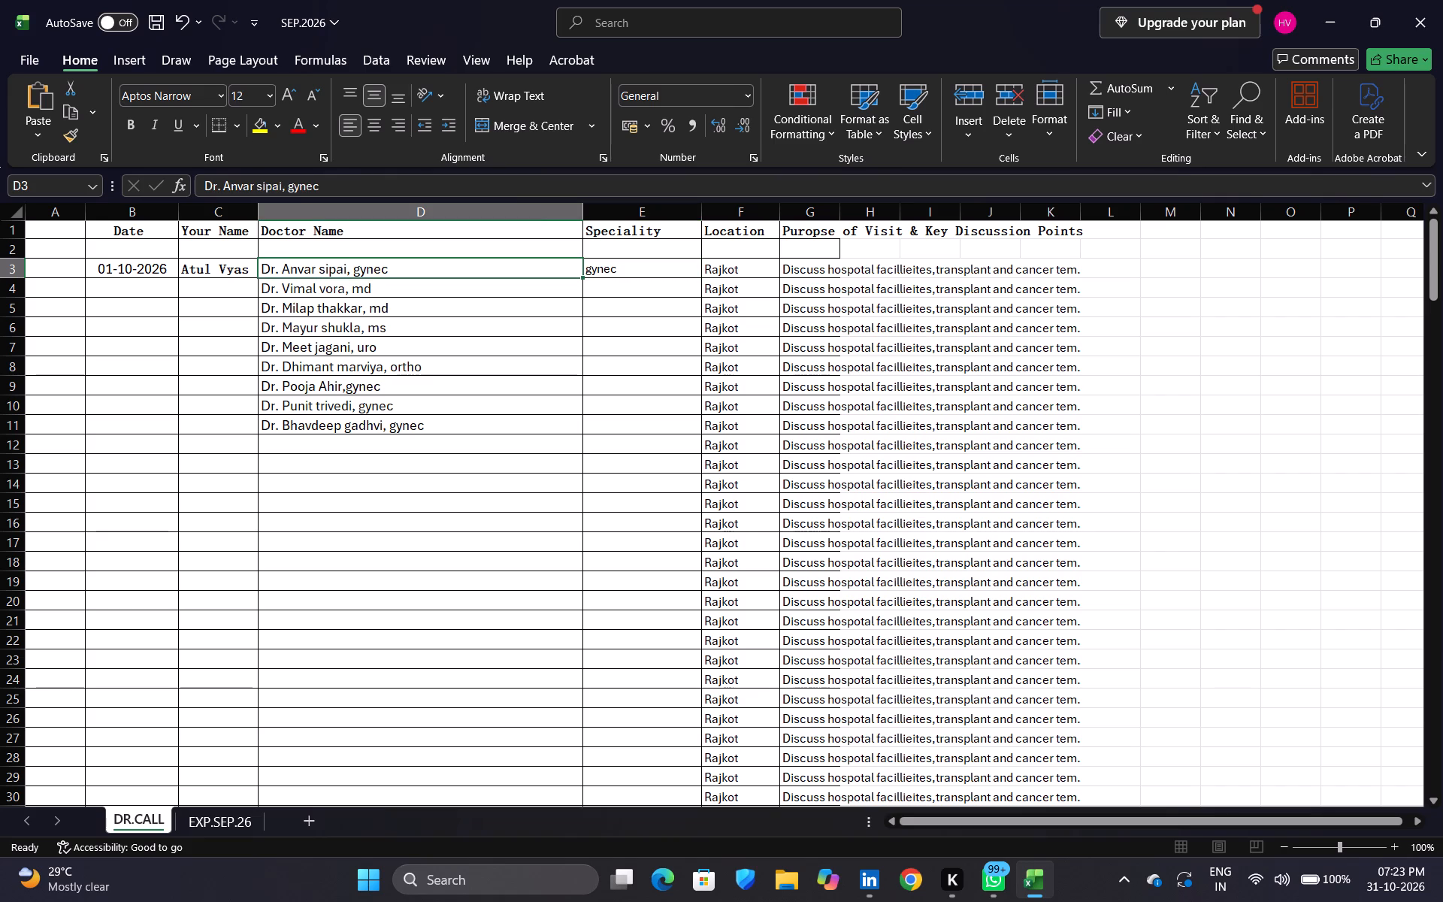
key("BackSpace")
key("BackSpace")
key("BackSpace")
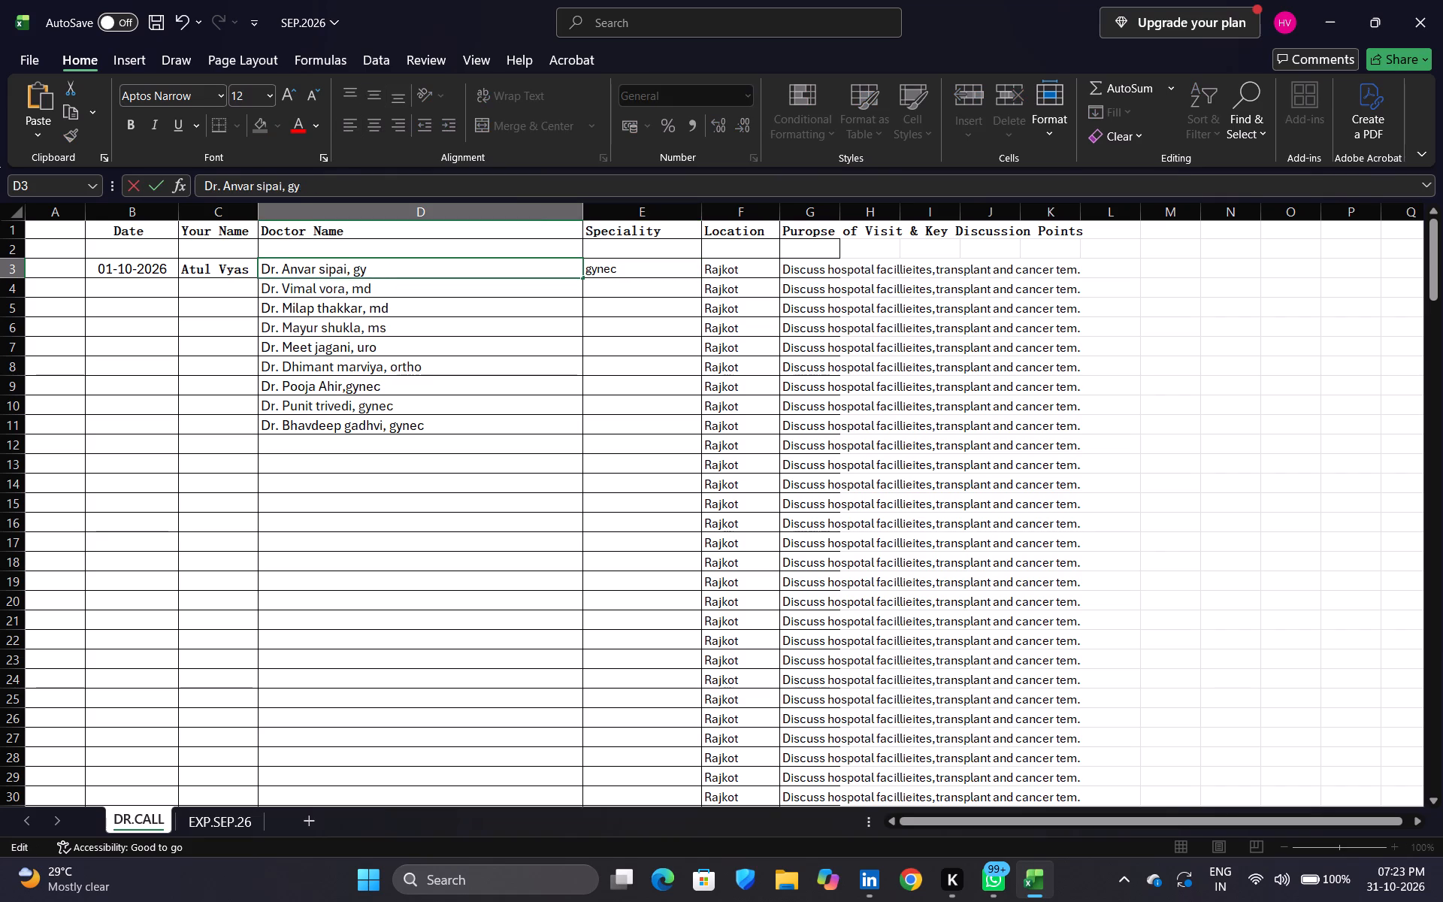
key("BackSpace")
key("BackSpace")
key("BackSpace")
key("BackSpace")
key("Down")
key("Down")
Enter the specialities md in E4 and E5 and ms in E6, with E5 in non-bold text.
double_click(614, 289)
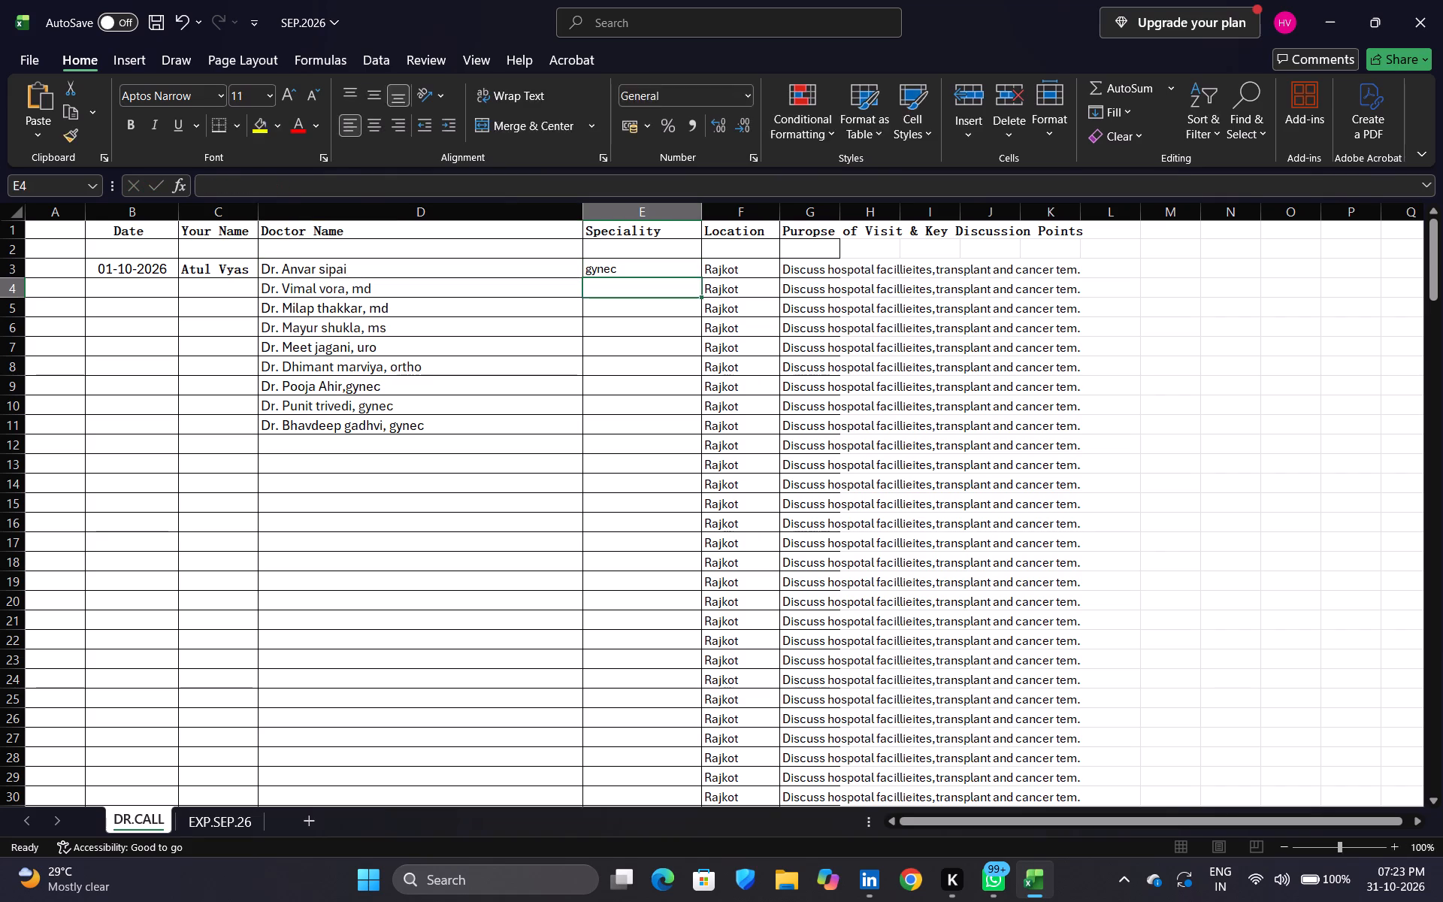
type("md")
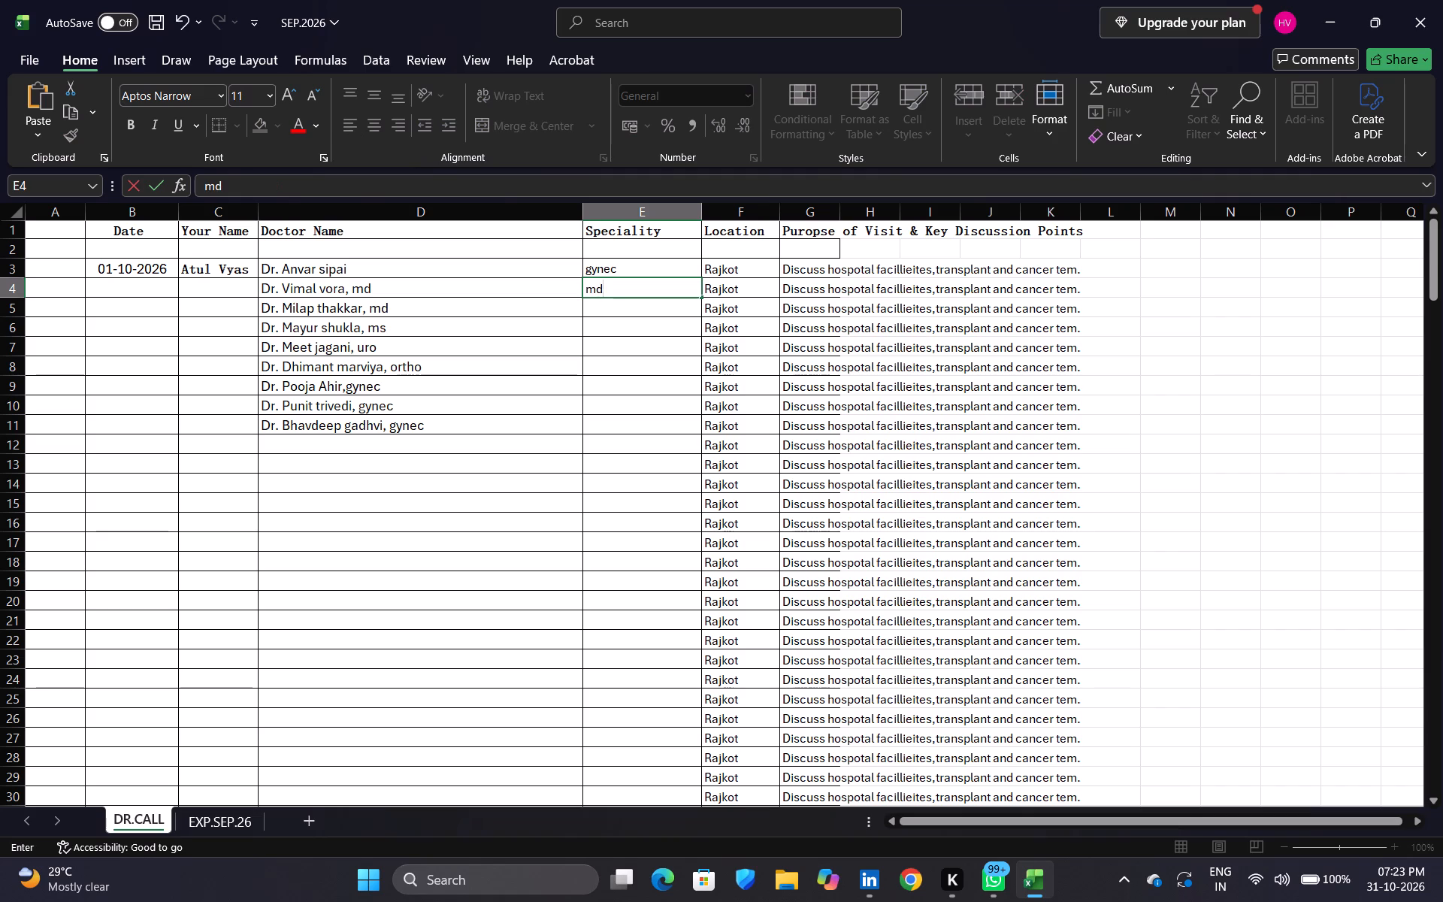
double_click(606, 310)
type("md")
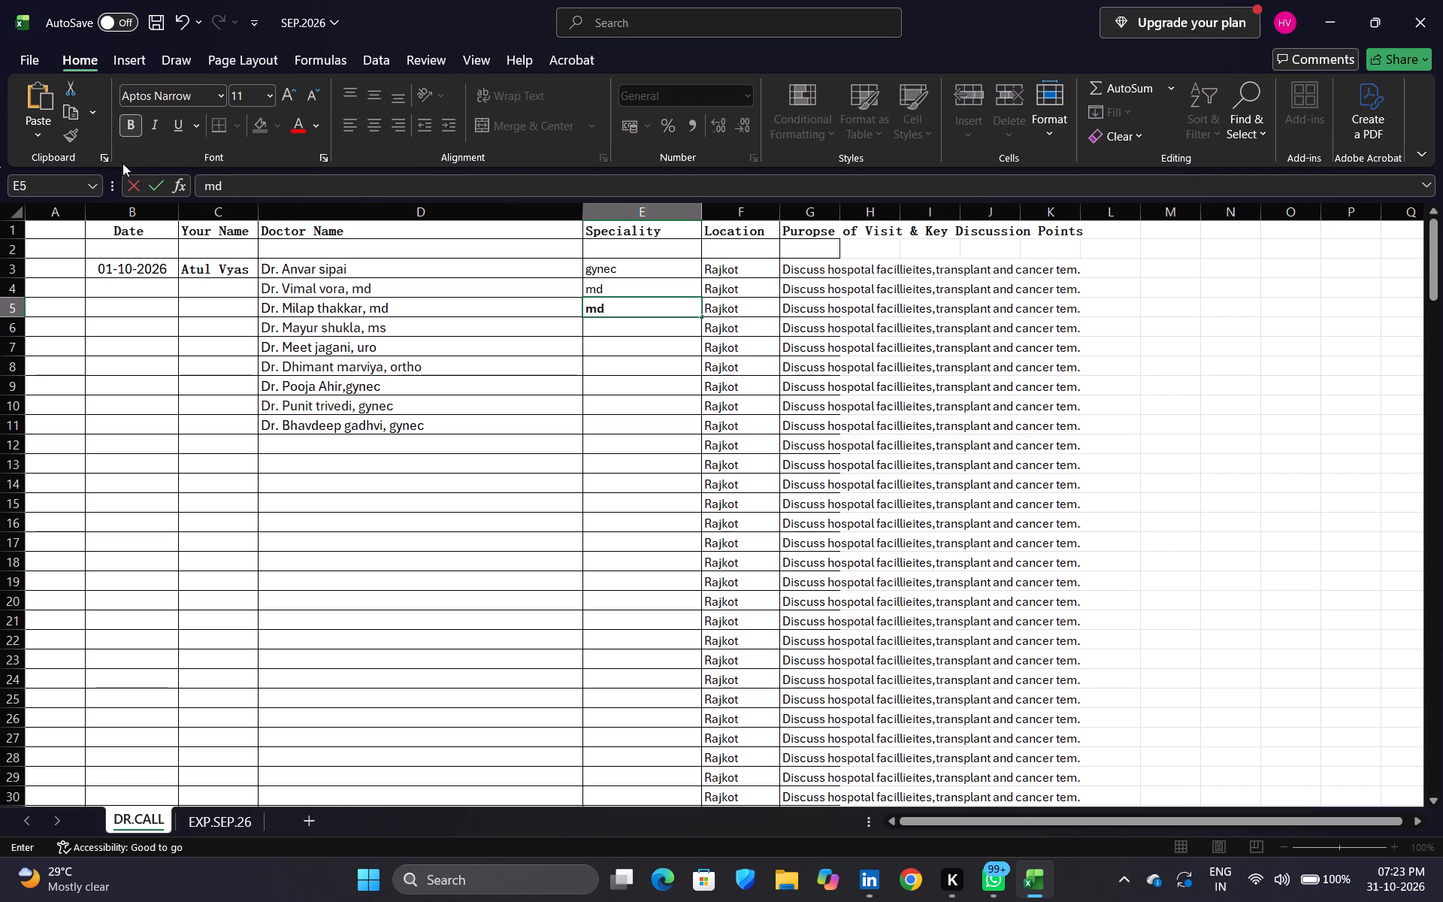
left_click(123, 126)
key("Down")
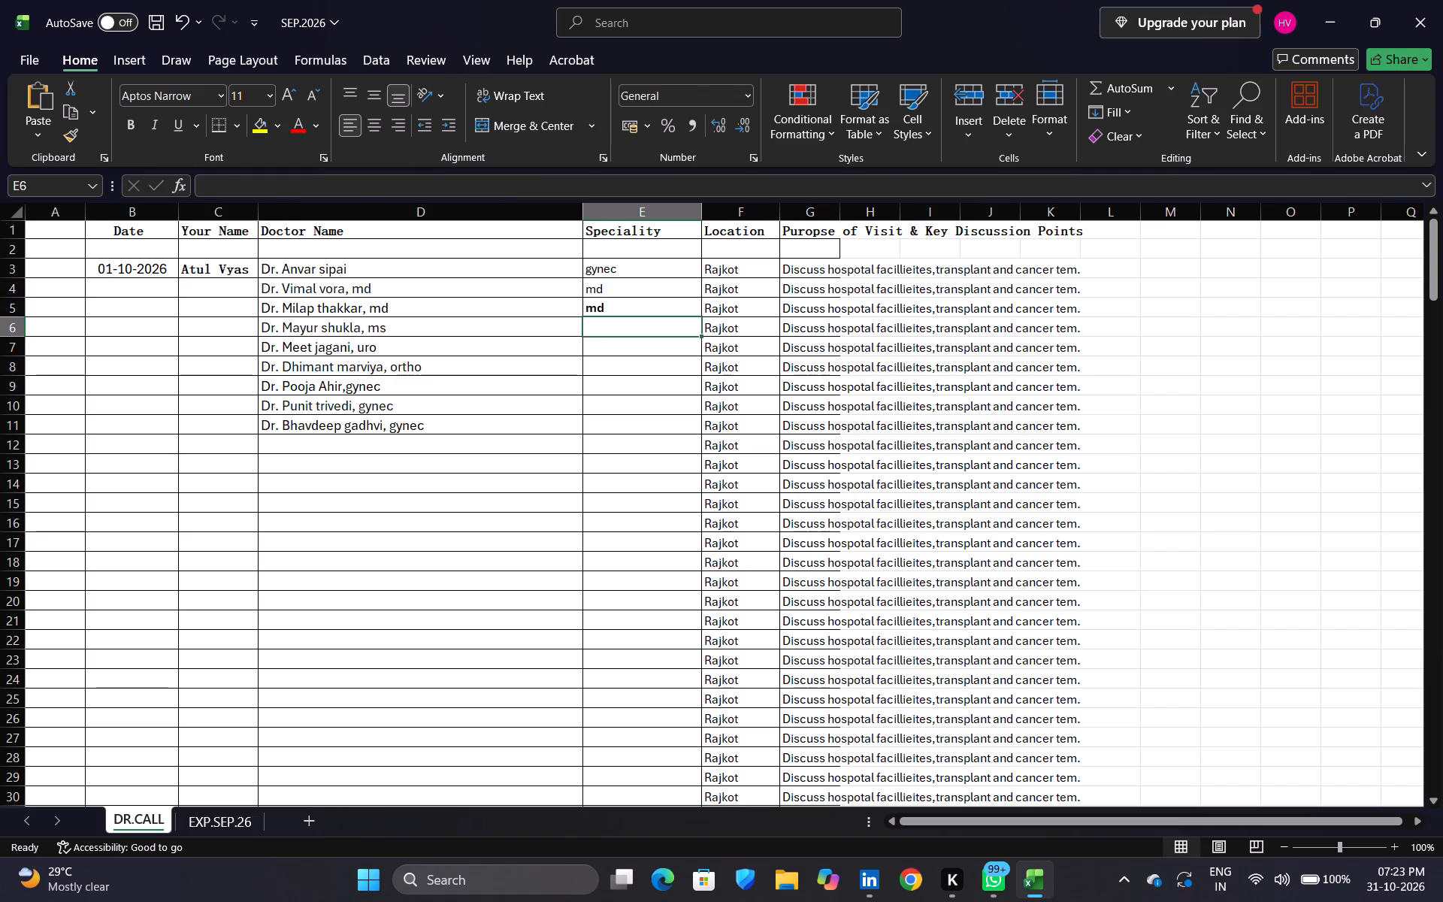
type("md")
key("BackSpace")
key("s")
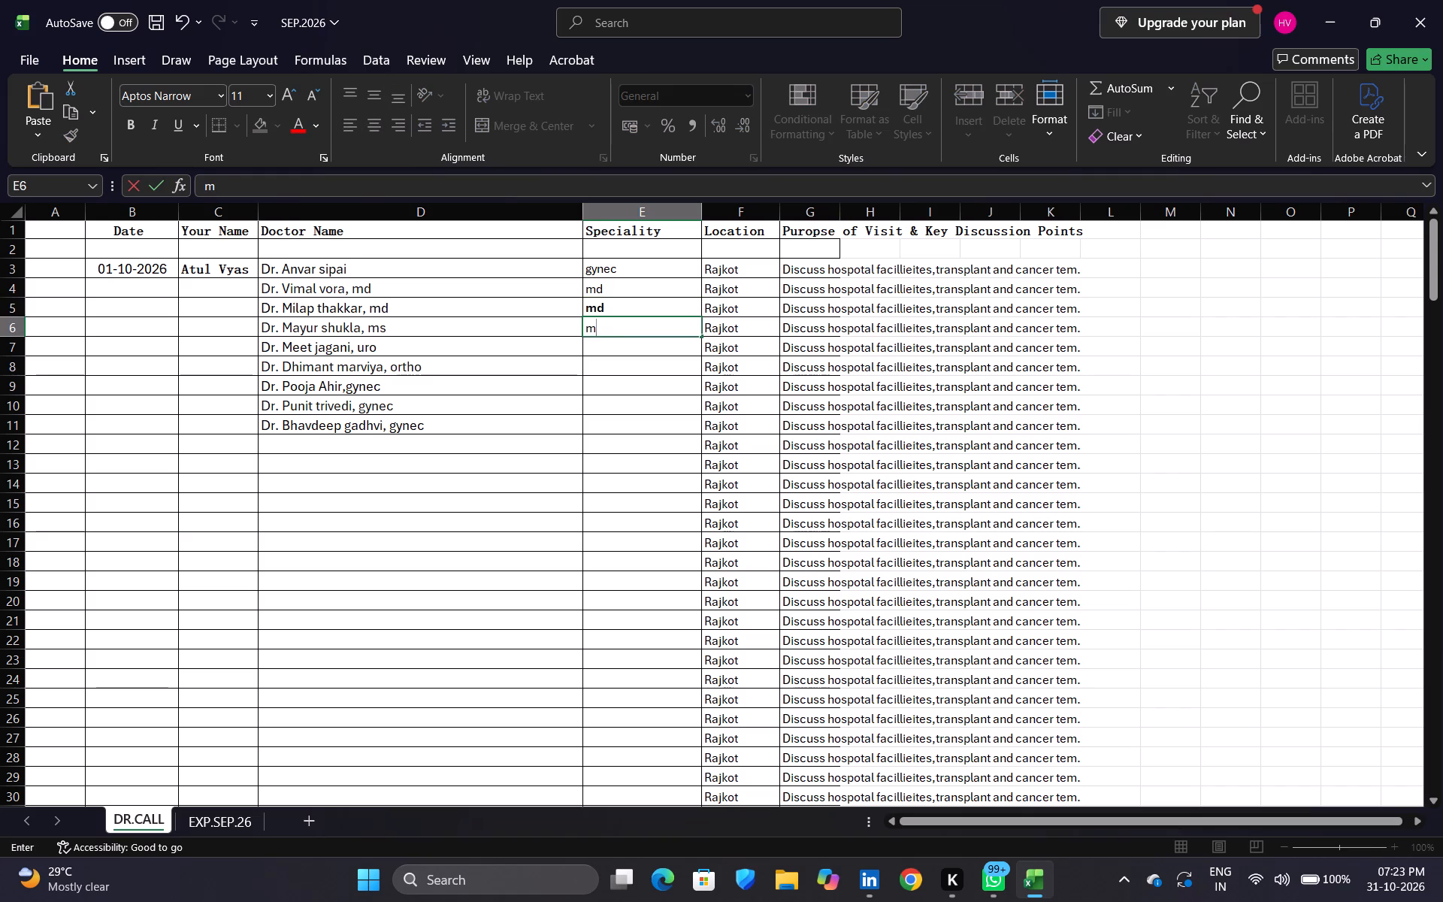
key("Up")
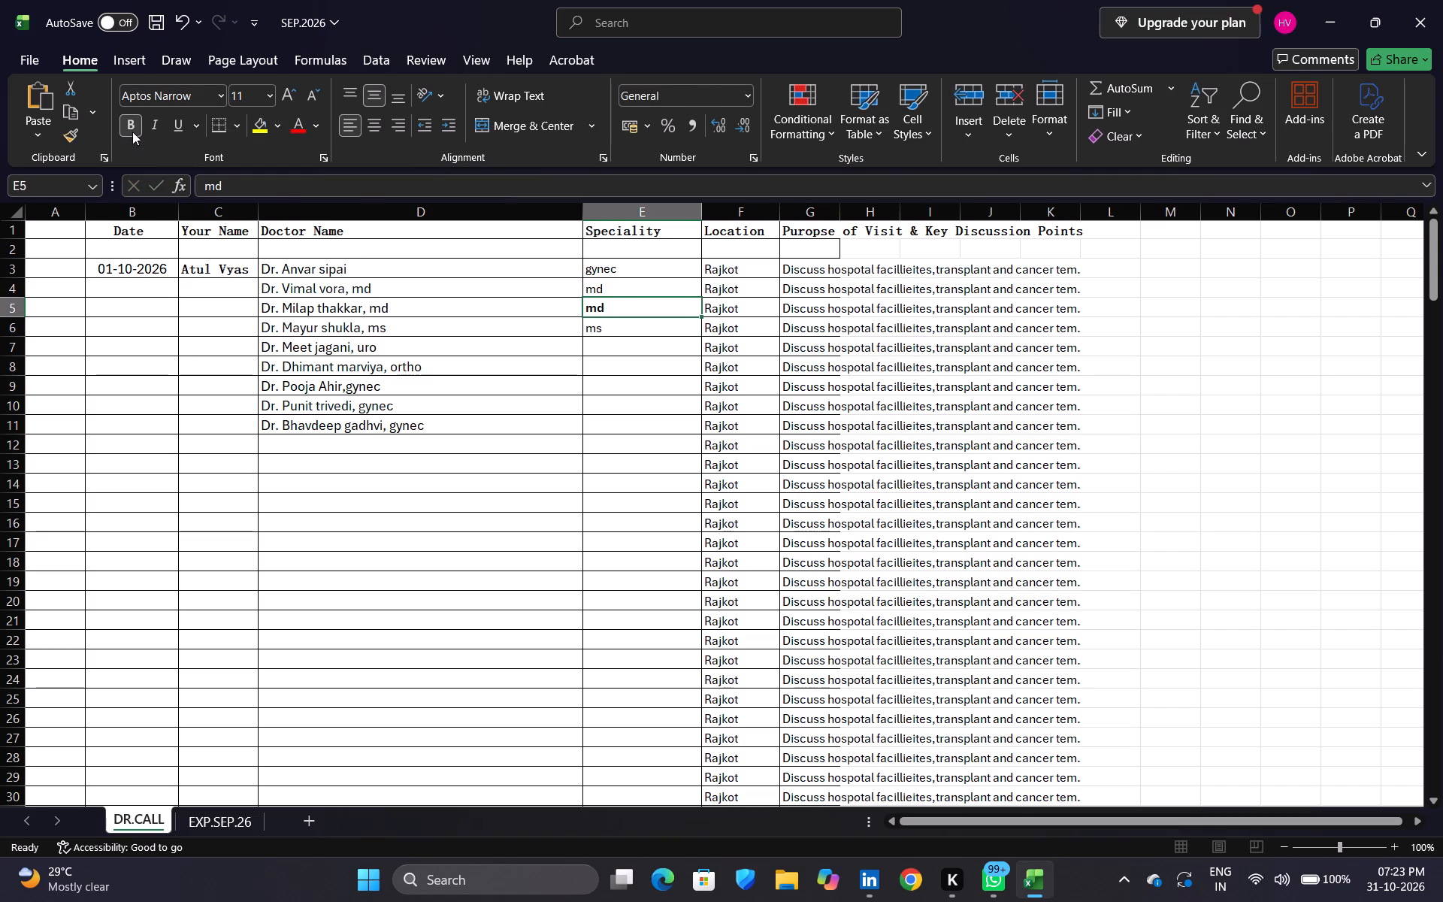
left_click(132, 132)
Enter the speciality uro in E7 and remove its bold formatting.
left_click(590, 342)
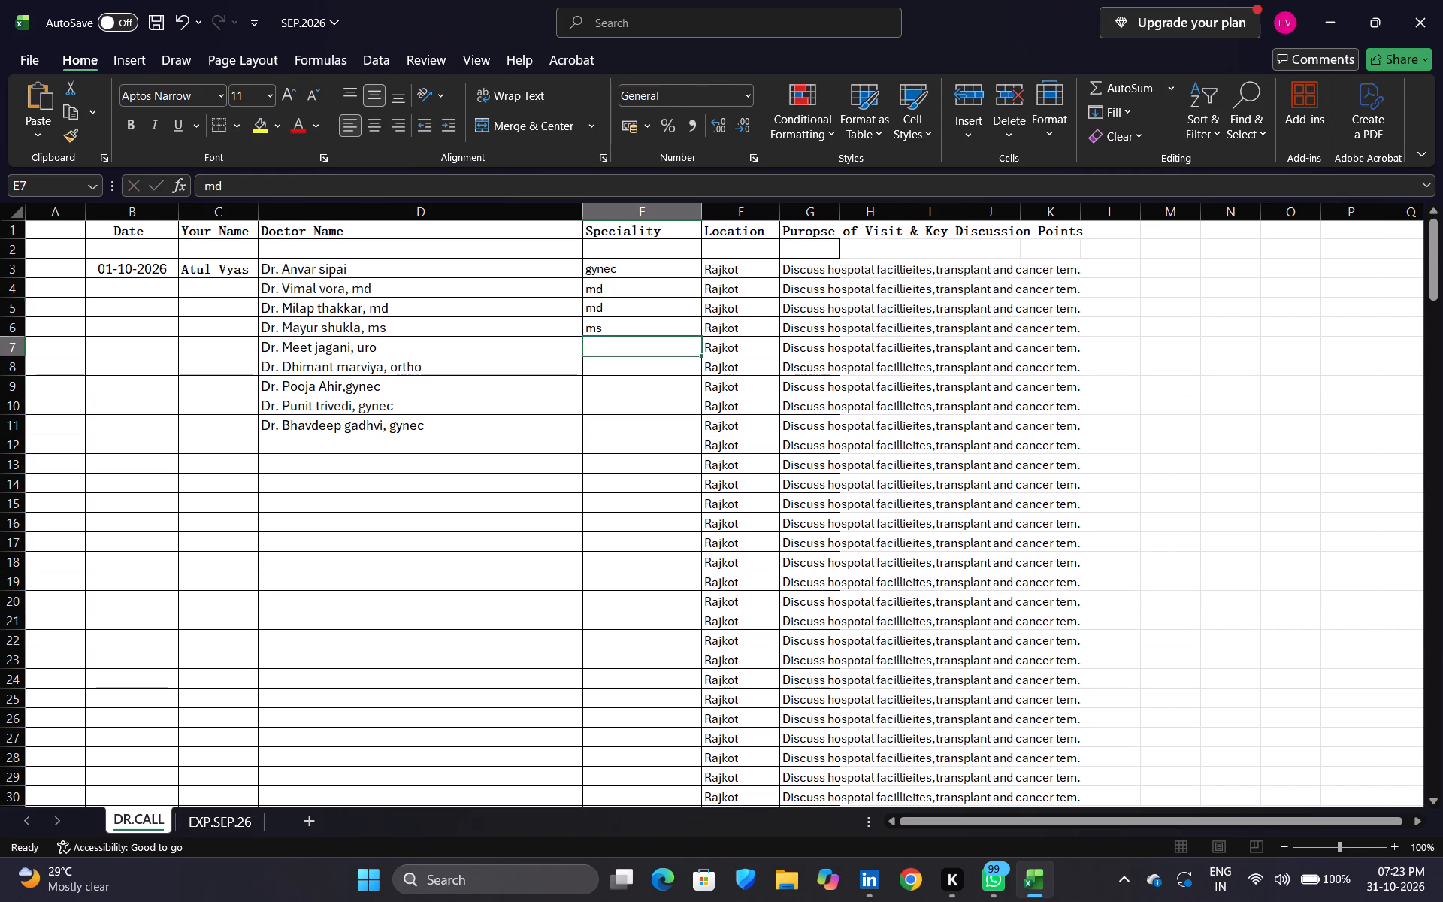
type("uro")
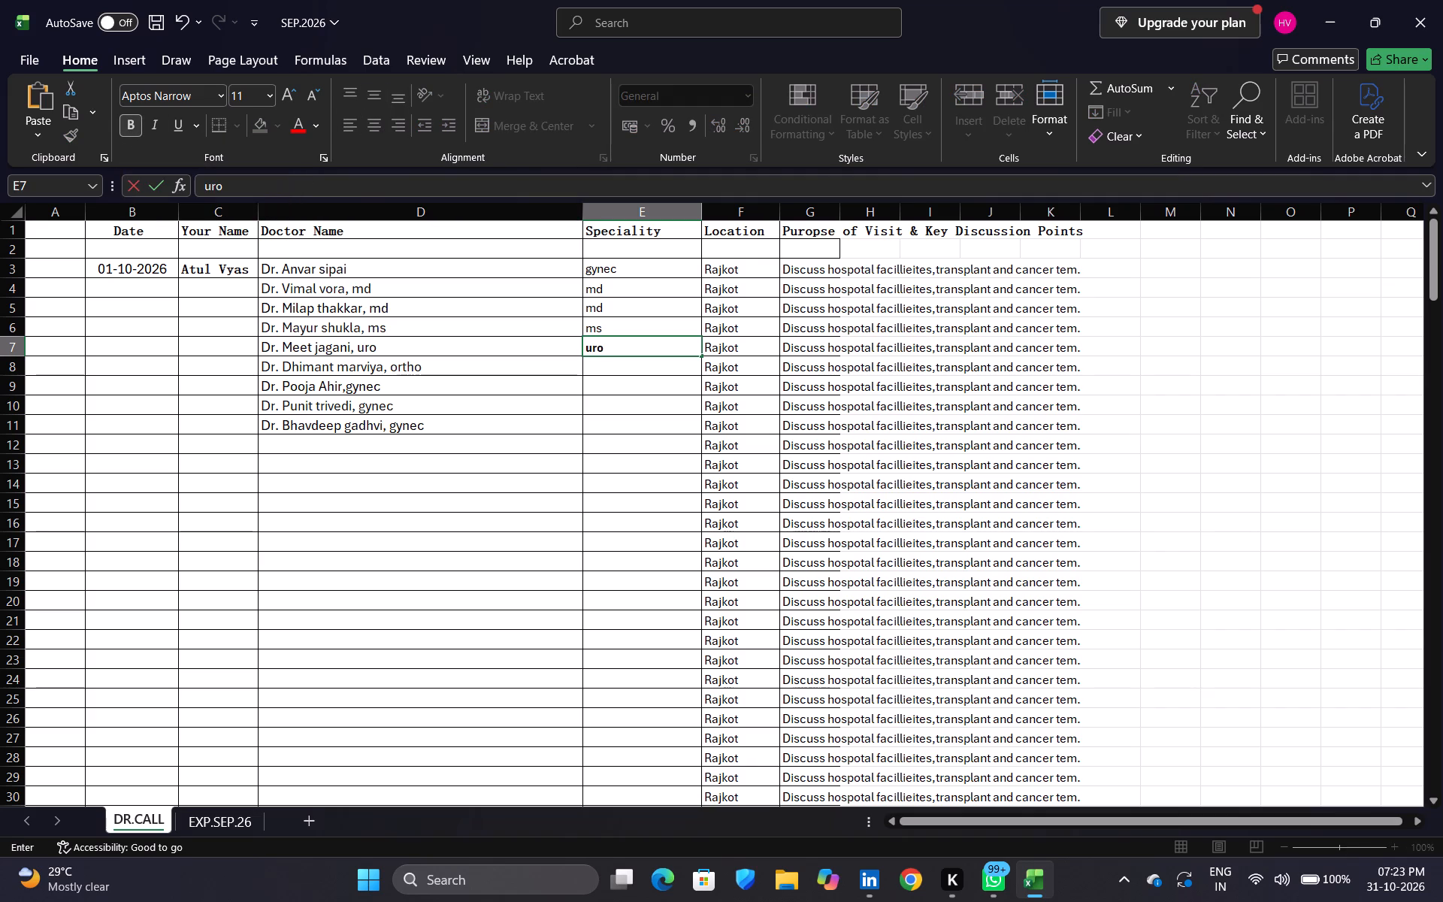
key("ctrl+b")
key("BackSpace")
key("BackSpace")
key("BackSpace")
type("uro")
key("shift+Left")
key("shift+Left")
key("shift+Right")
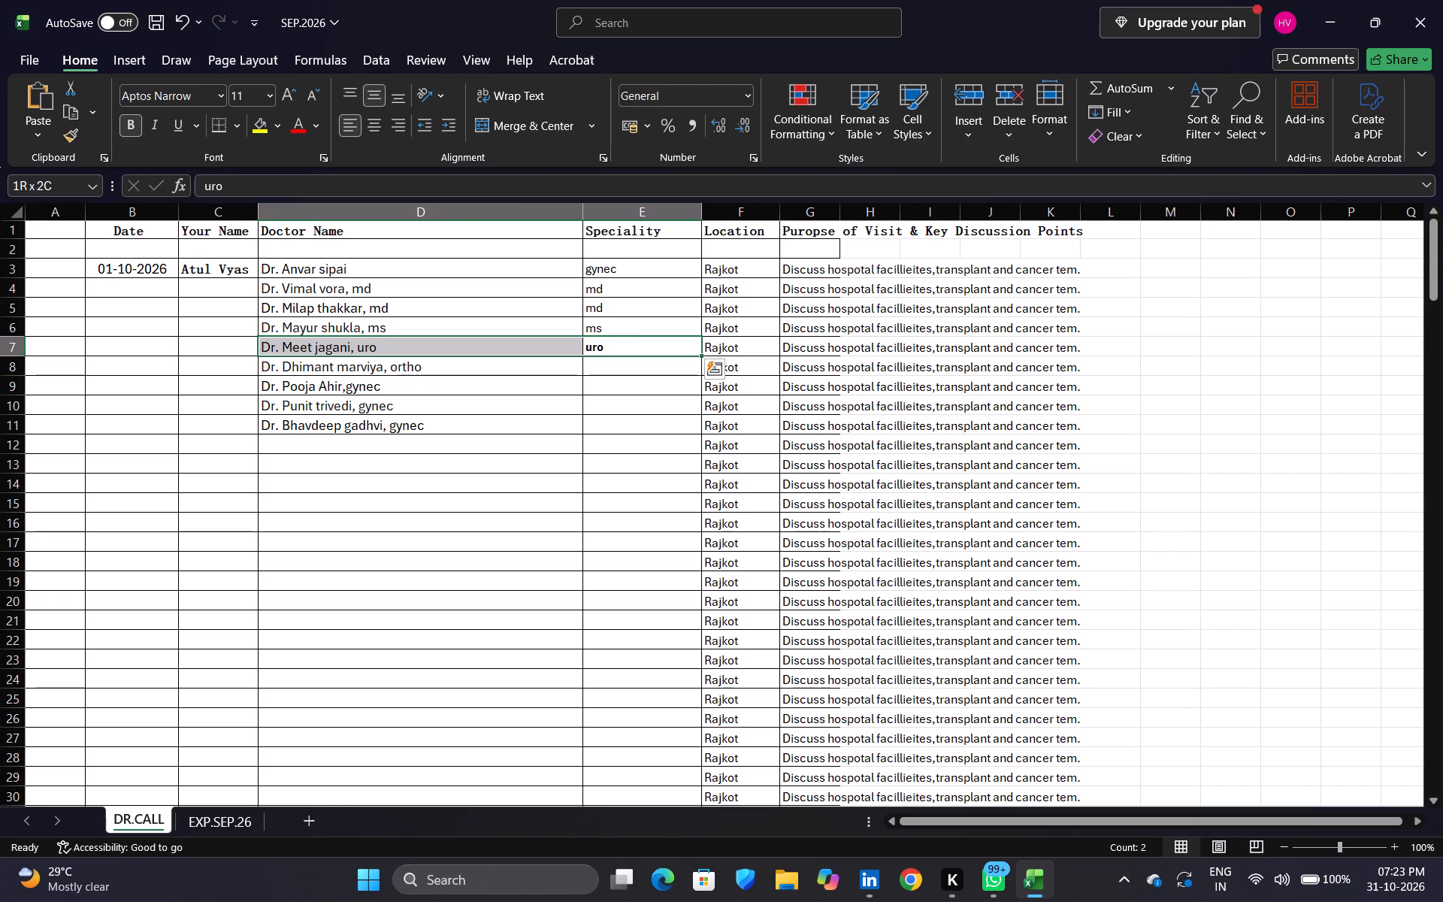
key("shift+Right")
left_click(131, 130)
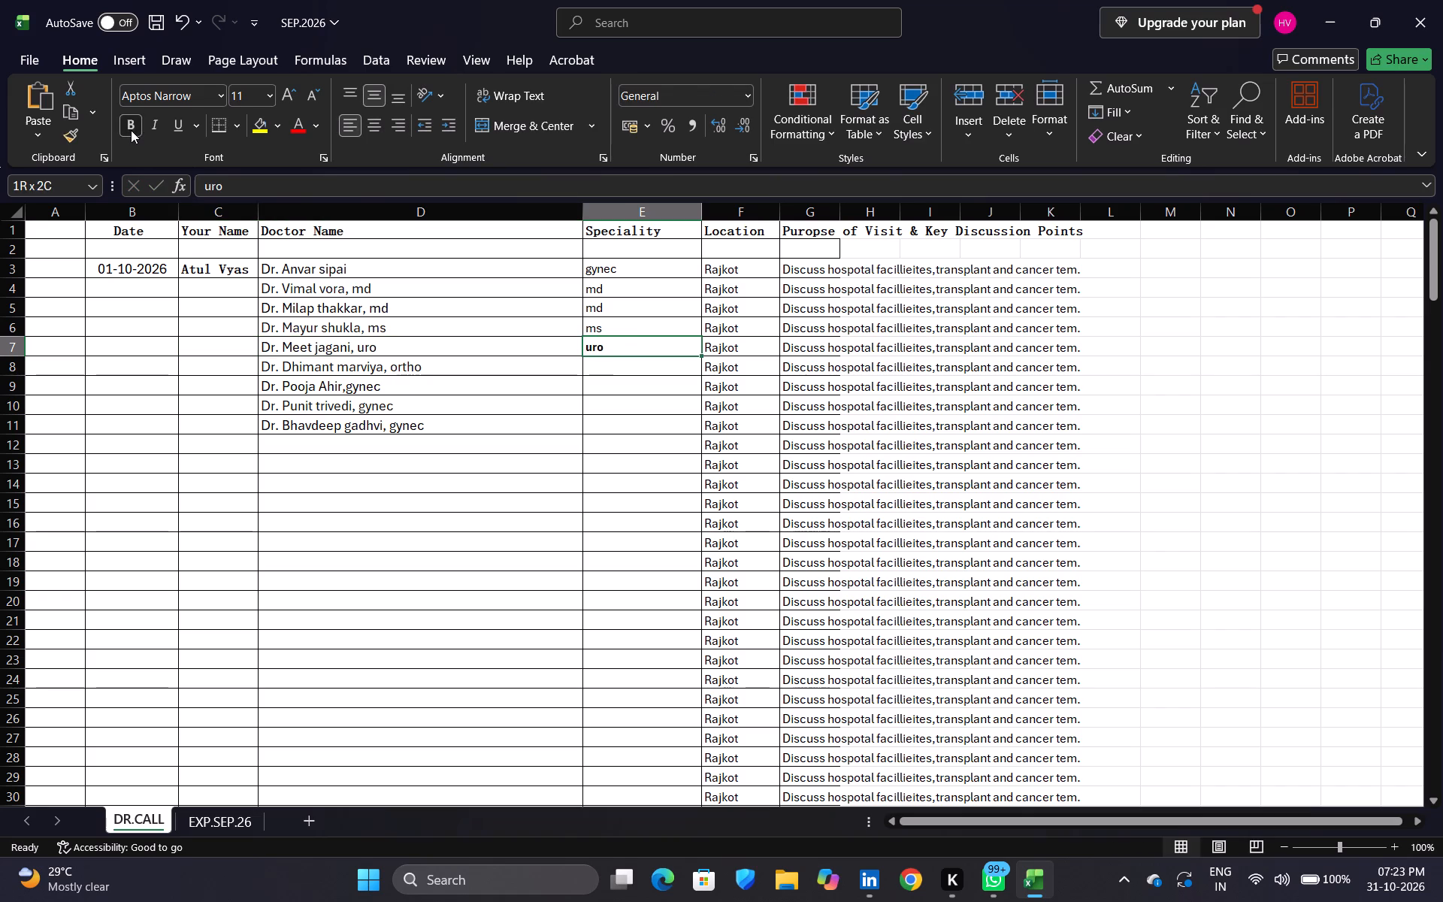
Enter the speciality ortho in E8 and gynec in E9, both in non-bold text.
left_click(600, 364)
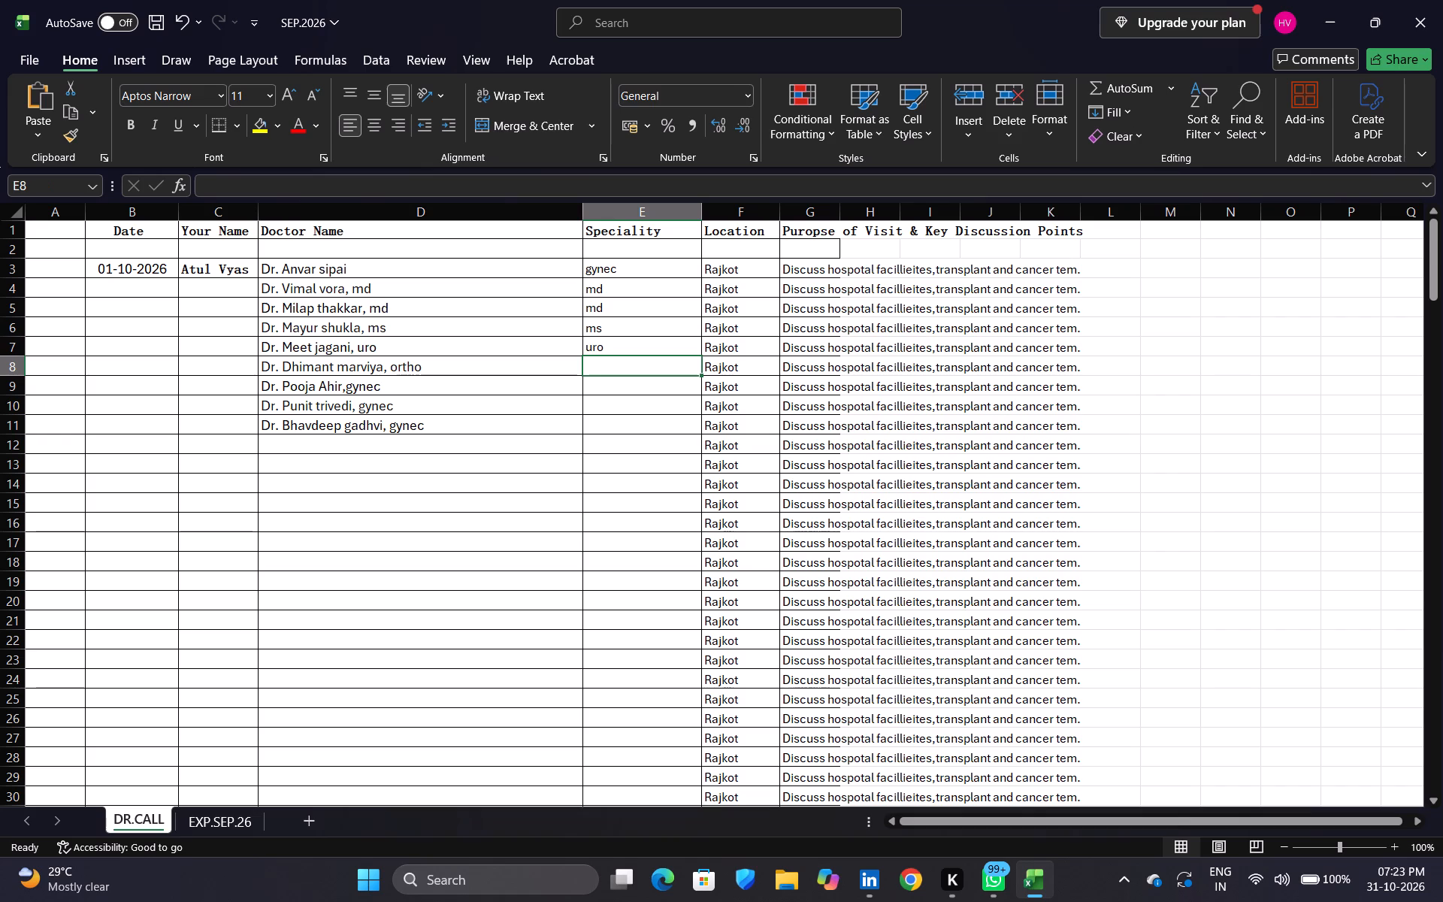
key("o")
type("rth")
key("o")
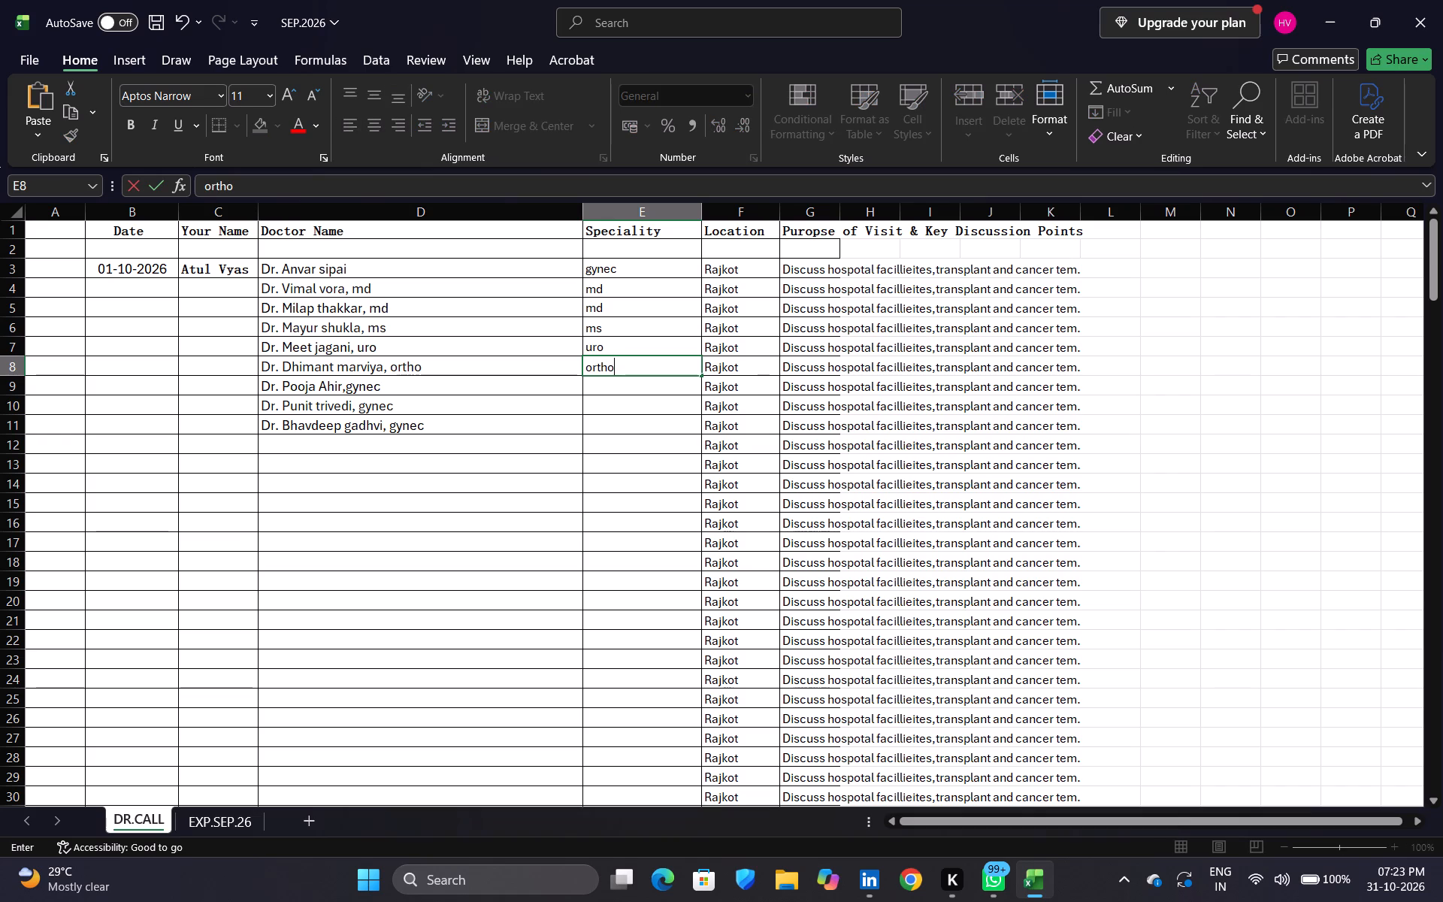
left_click(604, 394)
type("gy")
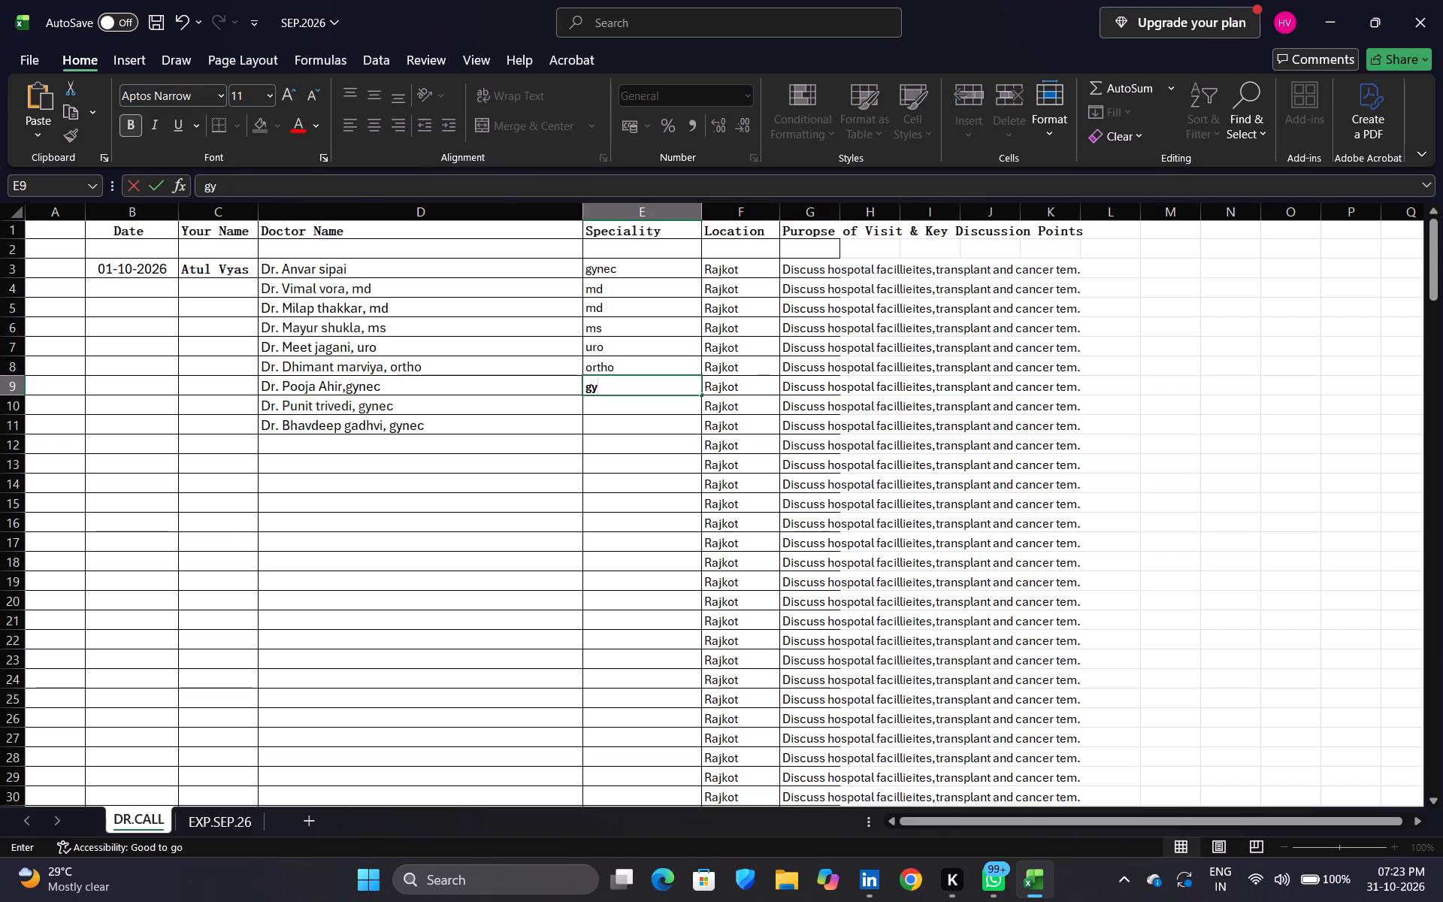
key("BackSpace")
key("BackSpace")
left_click(132, 124)
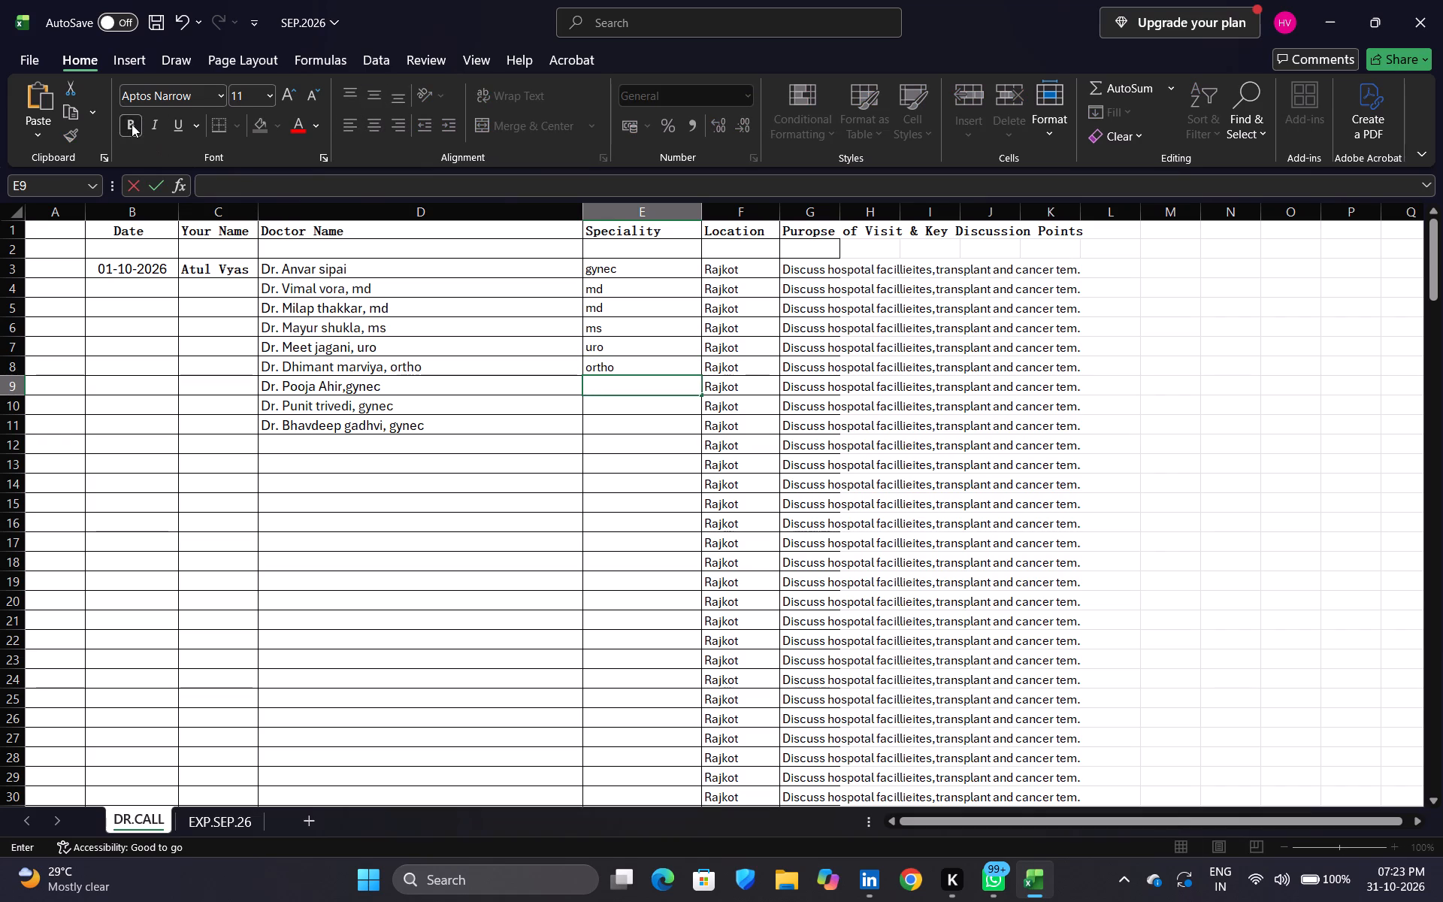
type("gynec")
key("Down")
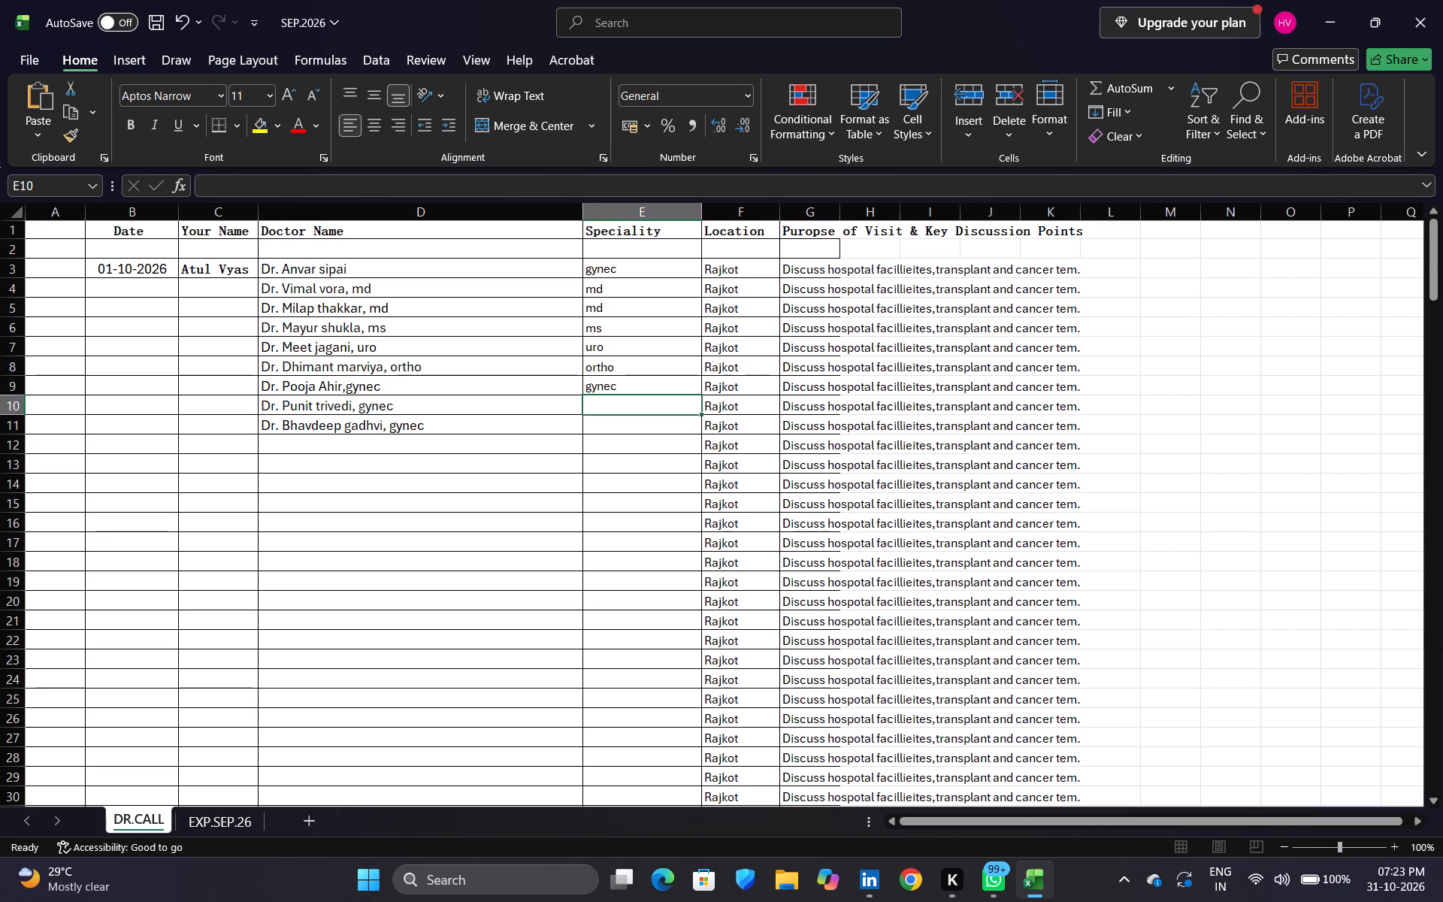
Enter the speciality gynec in E10 and E11, removing the bold formatting from E11.
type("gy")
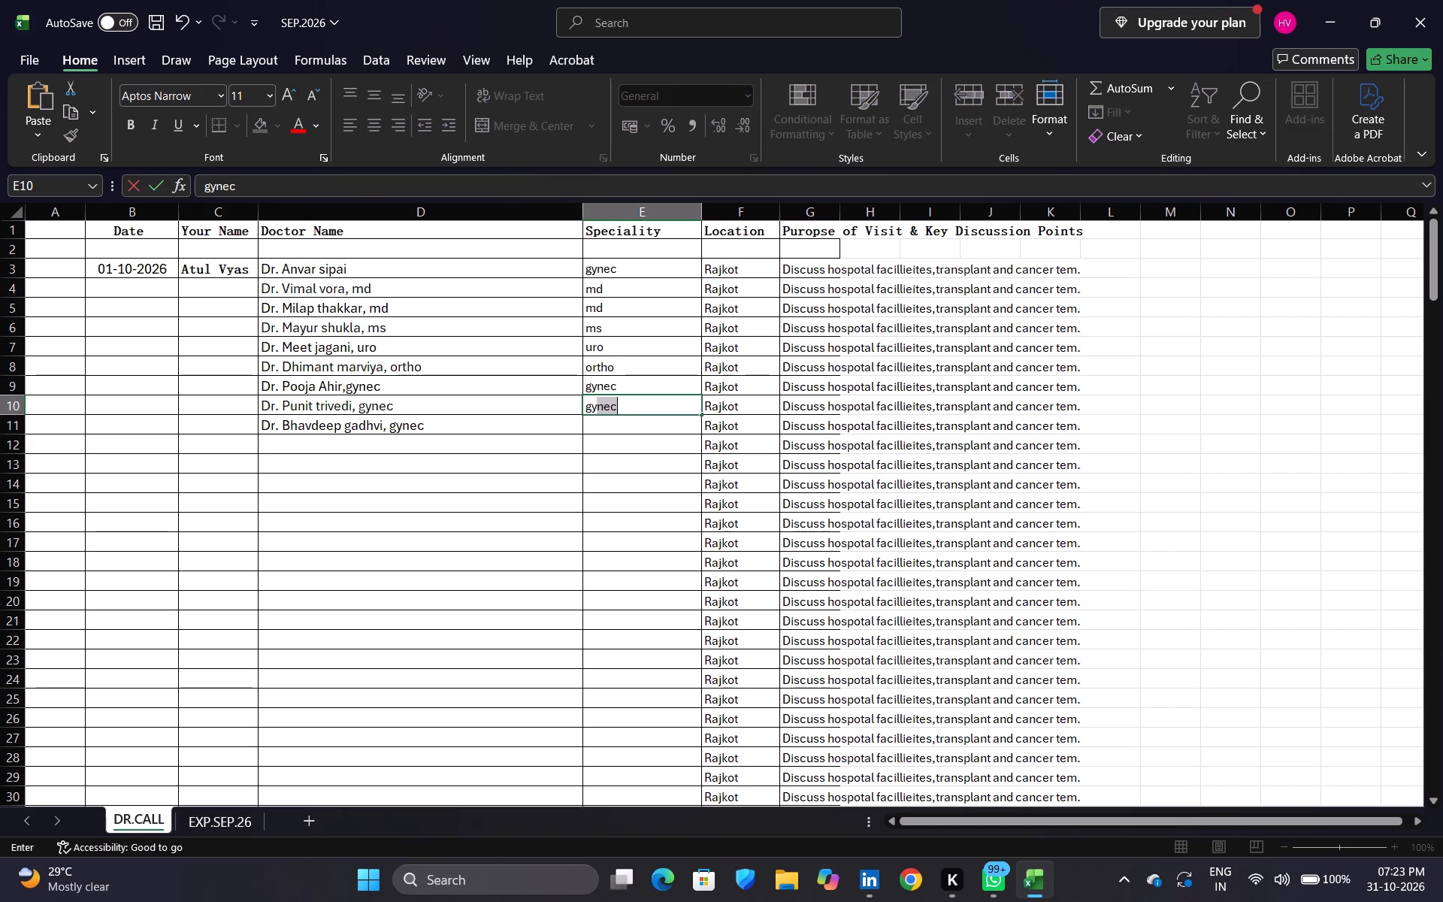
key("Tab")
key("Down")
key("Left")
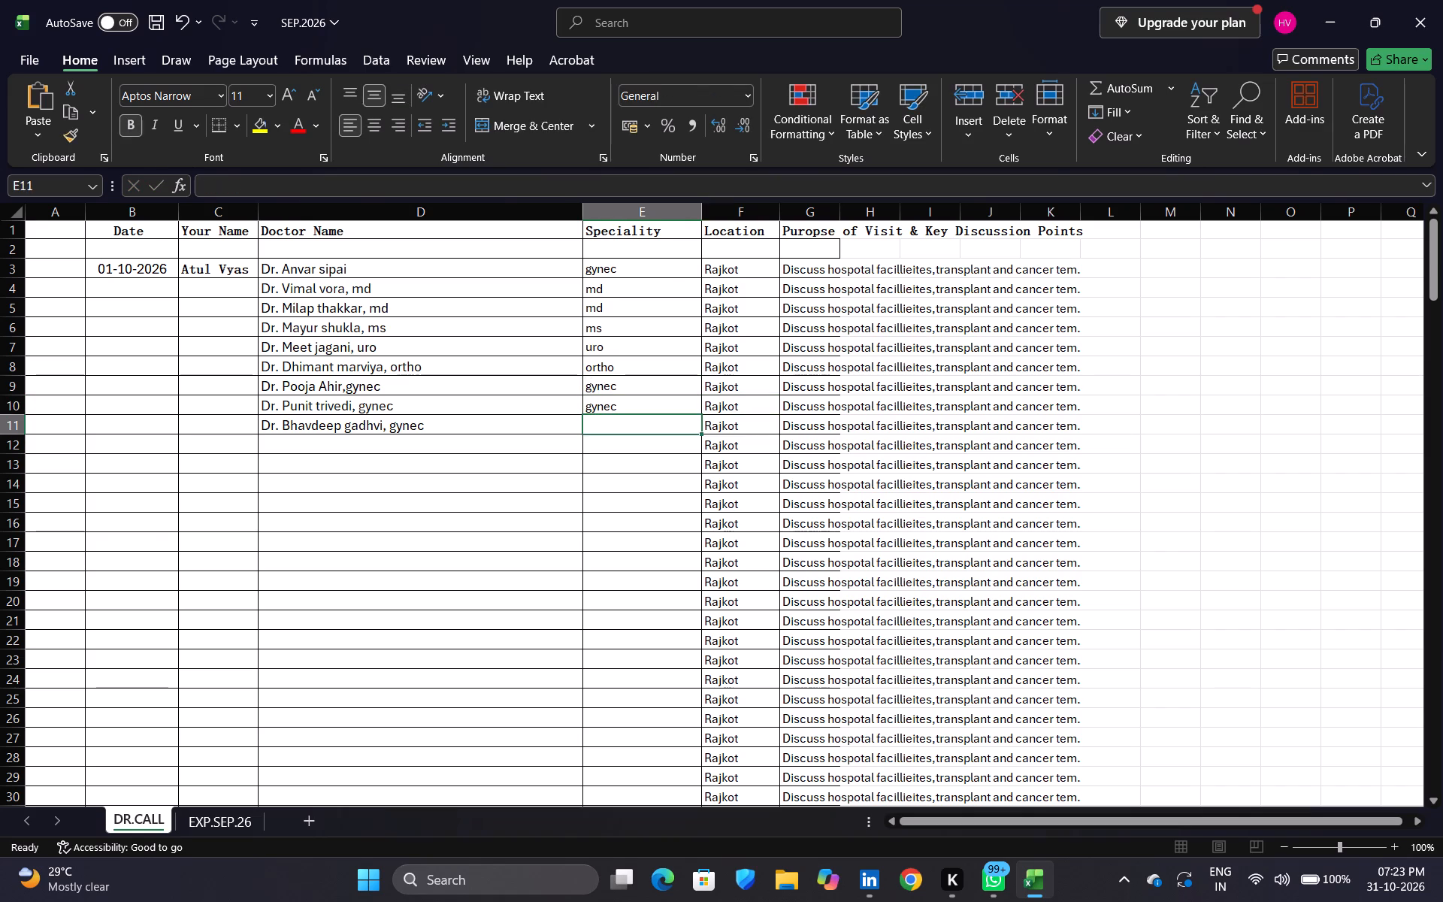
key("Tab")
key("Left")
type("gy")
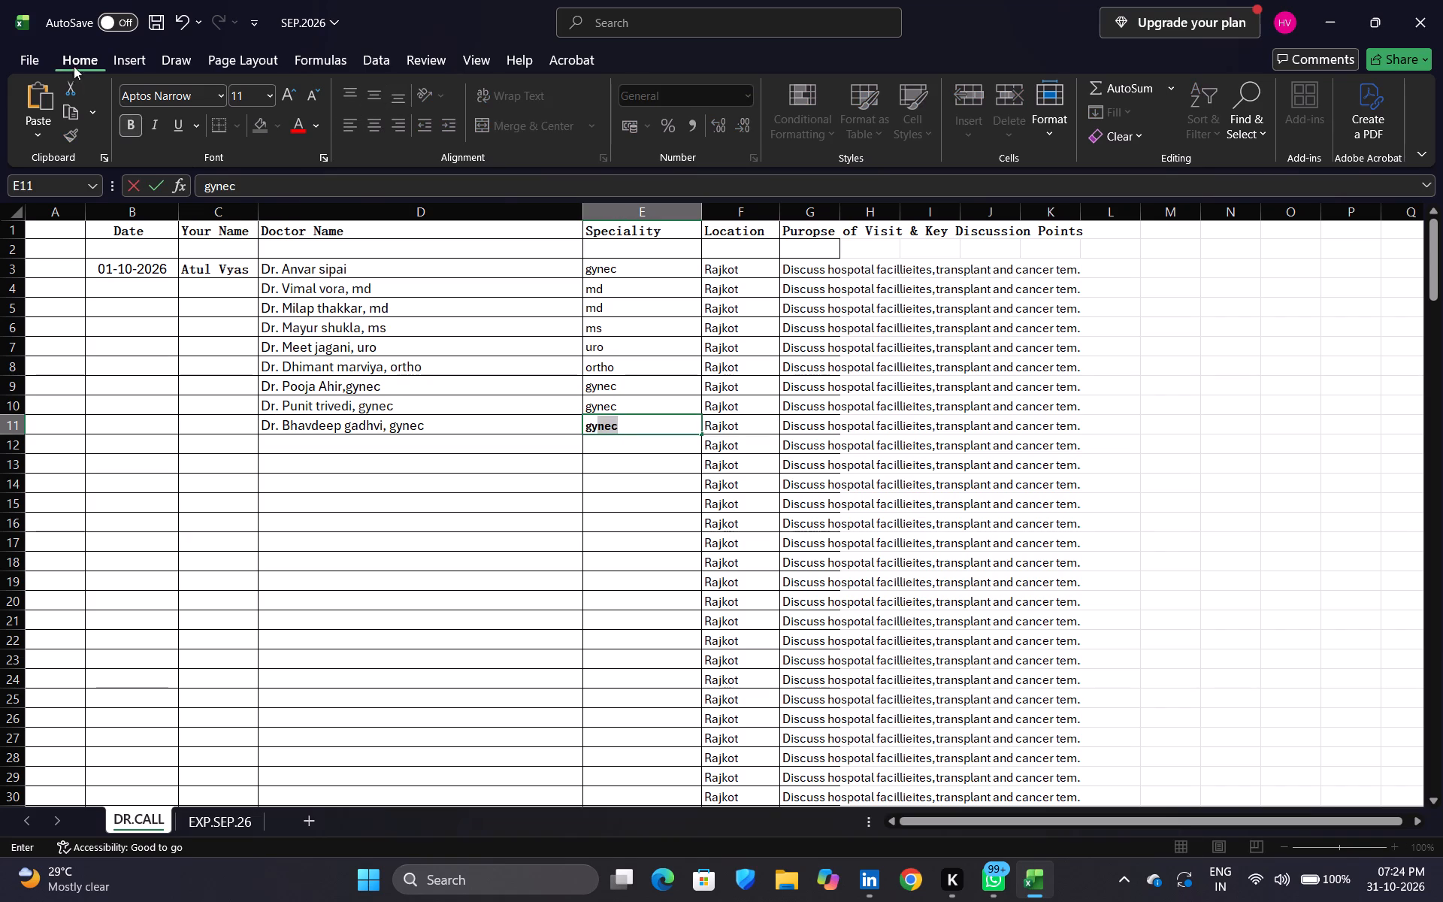
left_click(130, 128)
key("Tab")
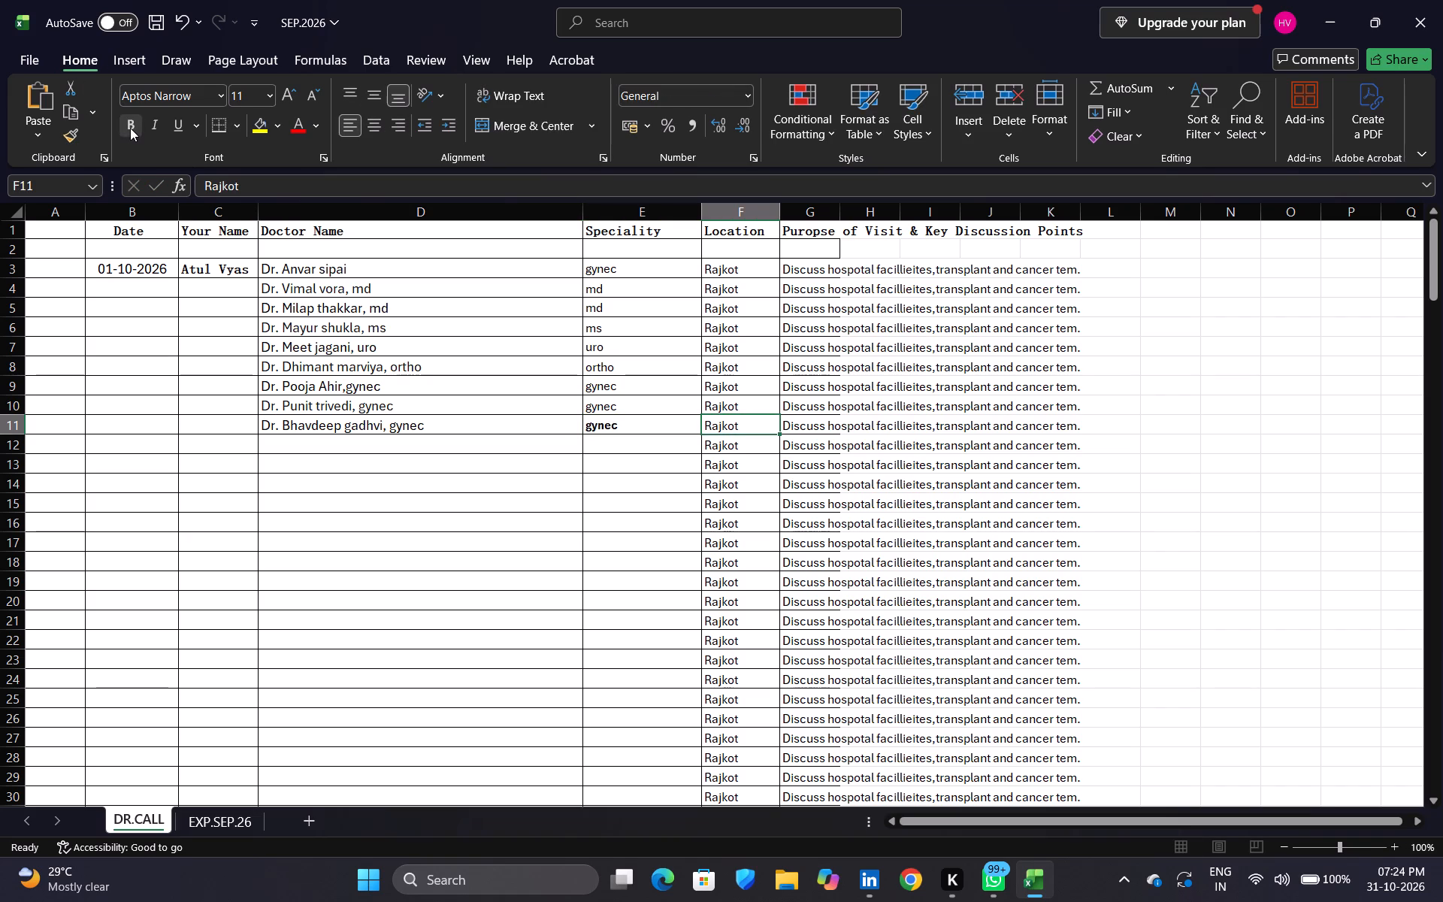
left_click(607, 425)
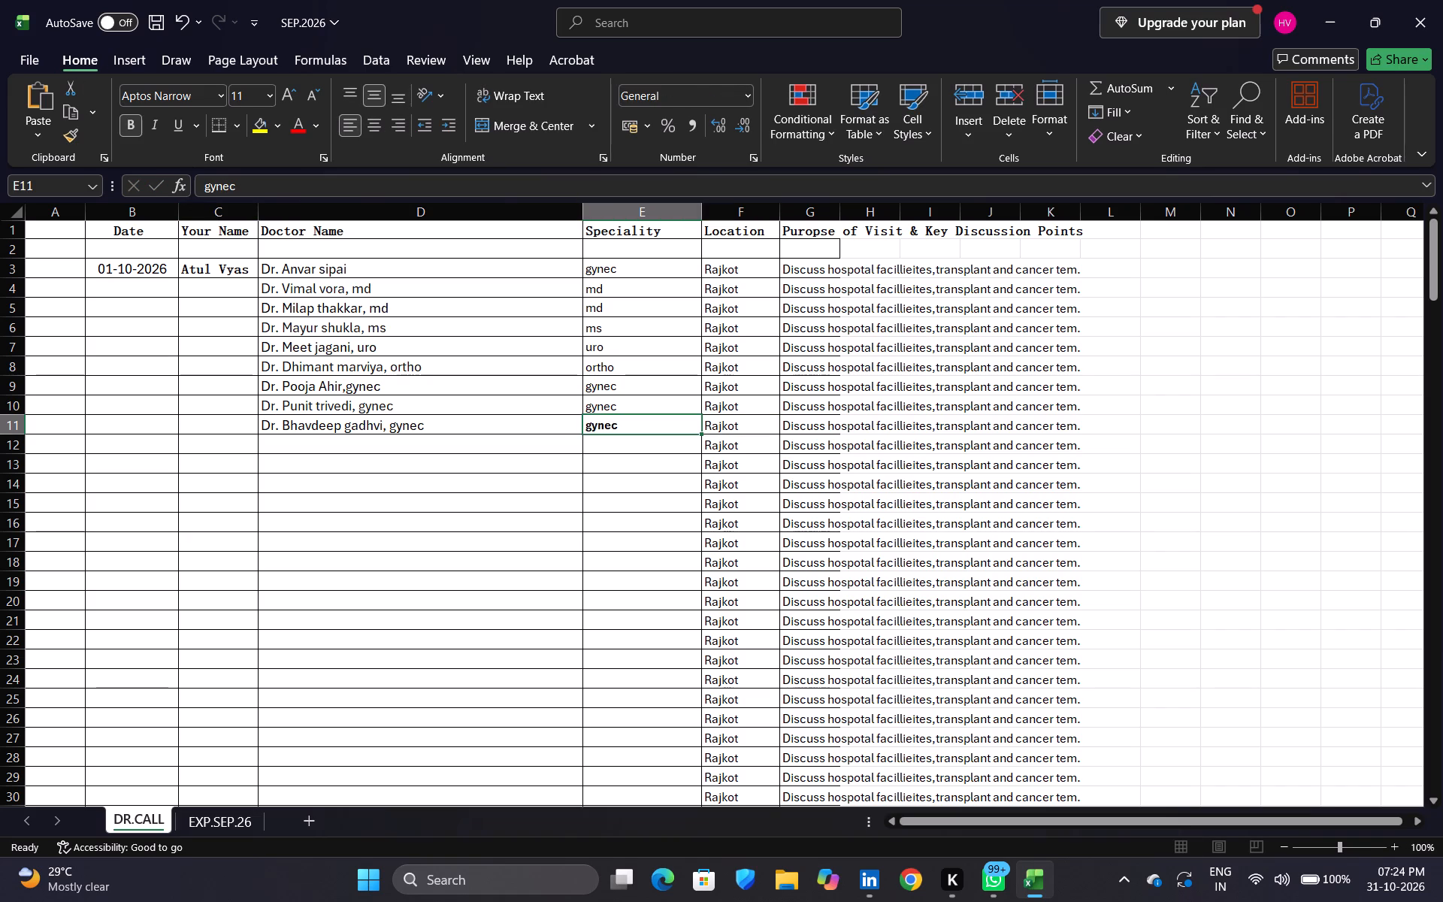
left_click(125, 124)
Delete the comma and speciality gynec from the end of the doctor entry in D11.
triple_click(430, 425)
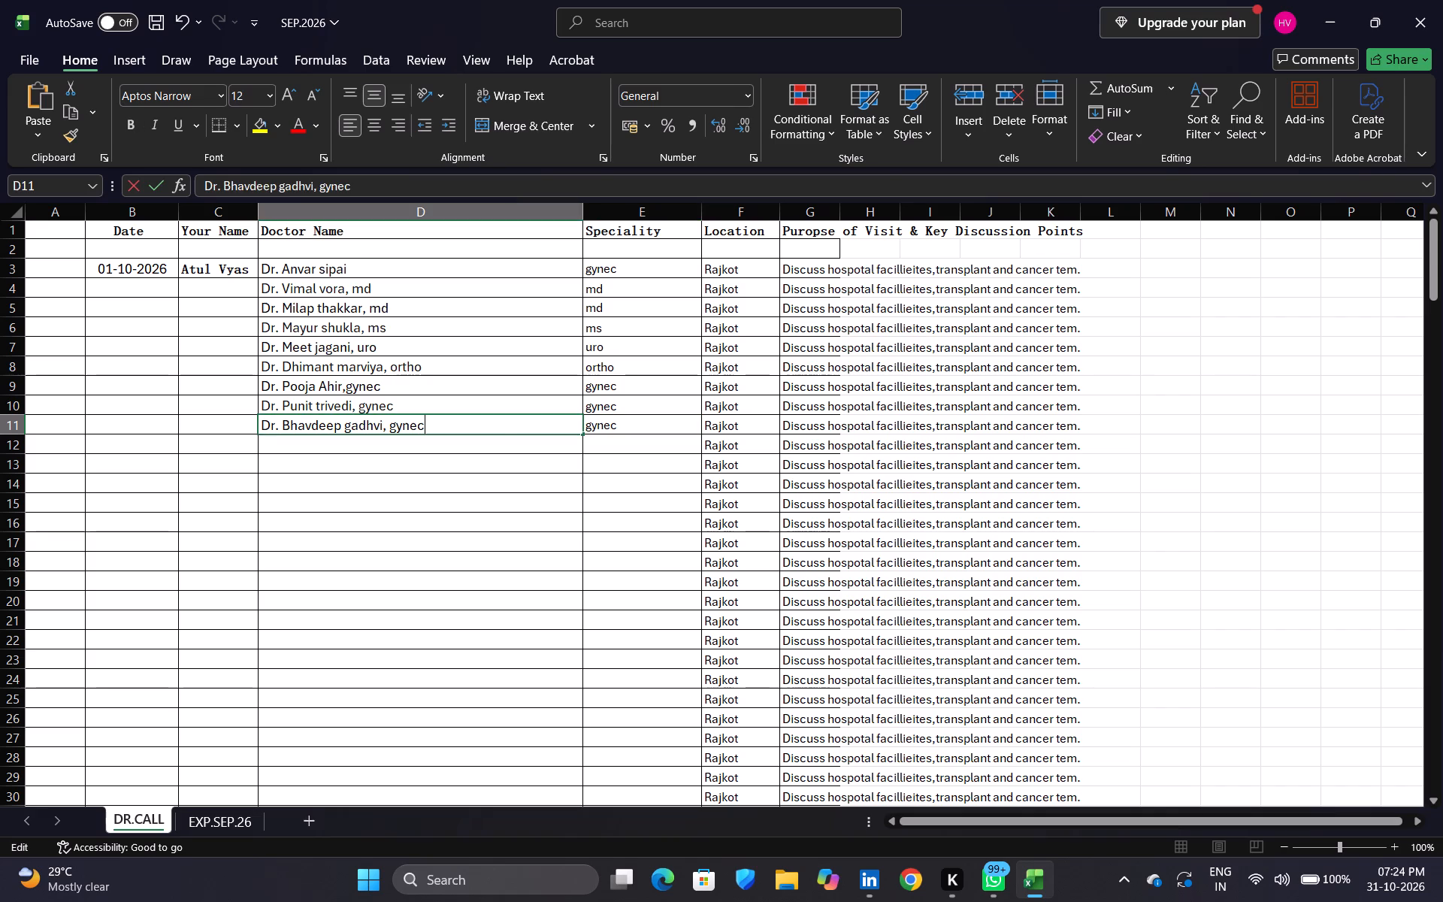
key("BackSpace")
key("BackSpace")
key("BackSpace")
key("BackSpace")
key("BackSpace")
key("BackSpace")
key("BackSpace")
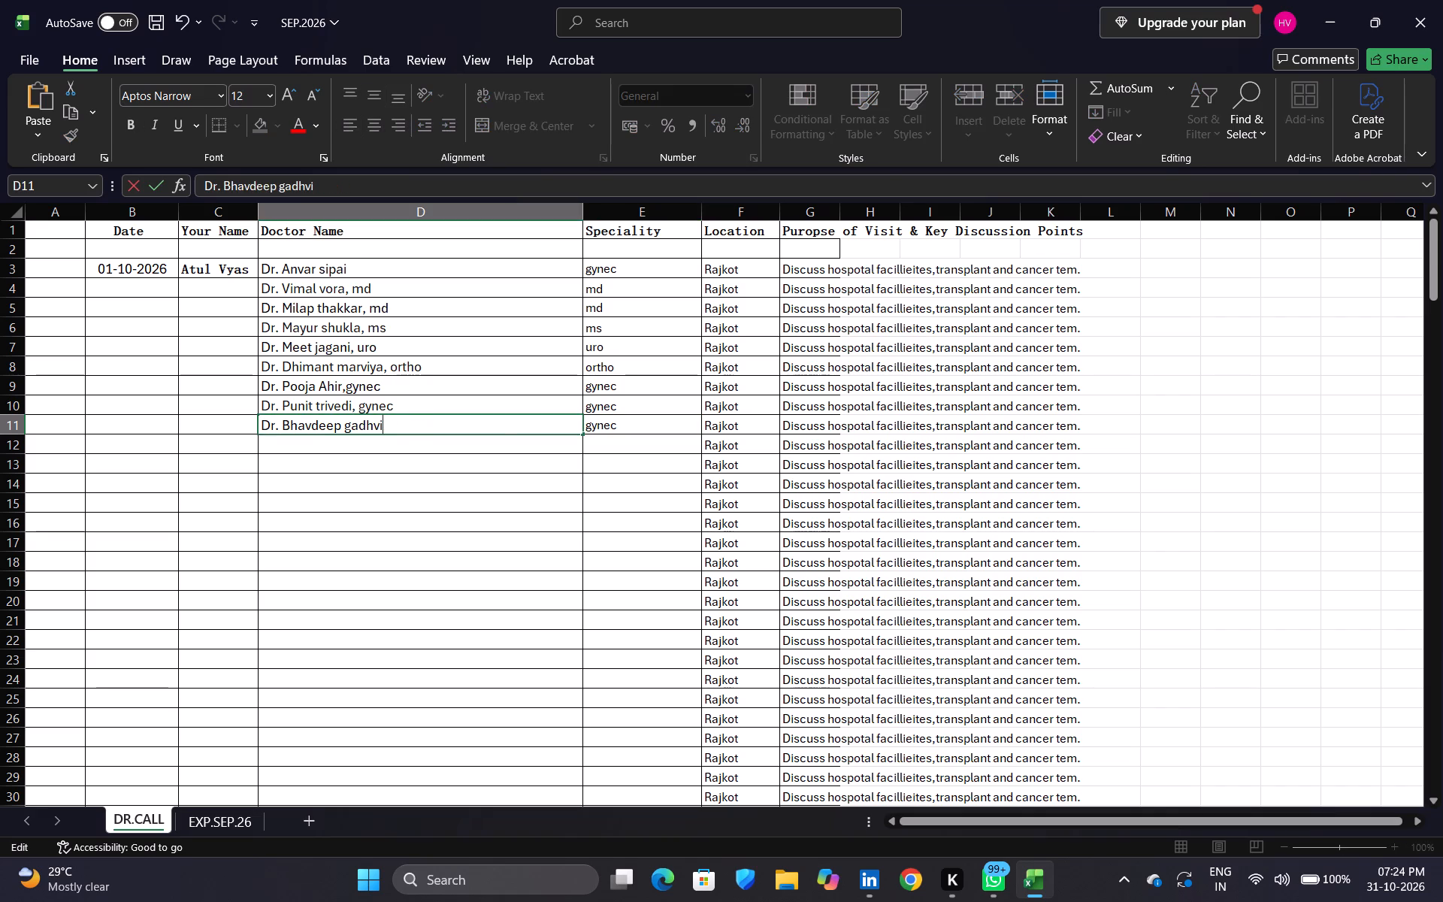
Delete the comma and speciality gynec from the end of the doctor entry in D10.
triple_click(410, 406)
key("BackSpace")
key("BackSpace")
key("BackSpace")
key("BackSpace")
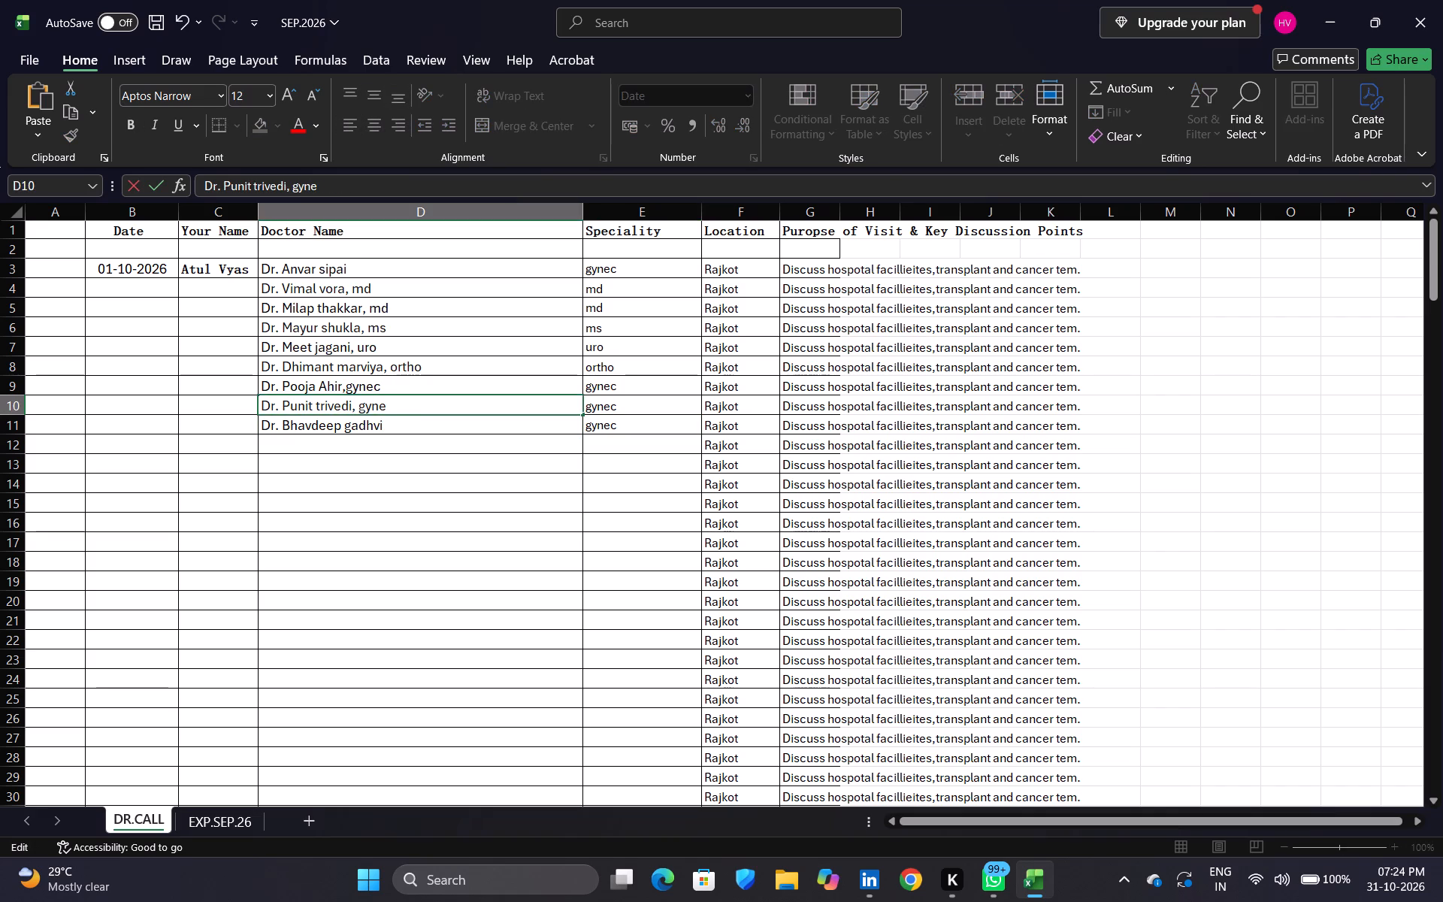
key("BackSpace")
key("BackSpace")
key("BackSpace")
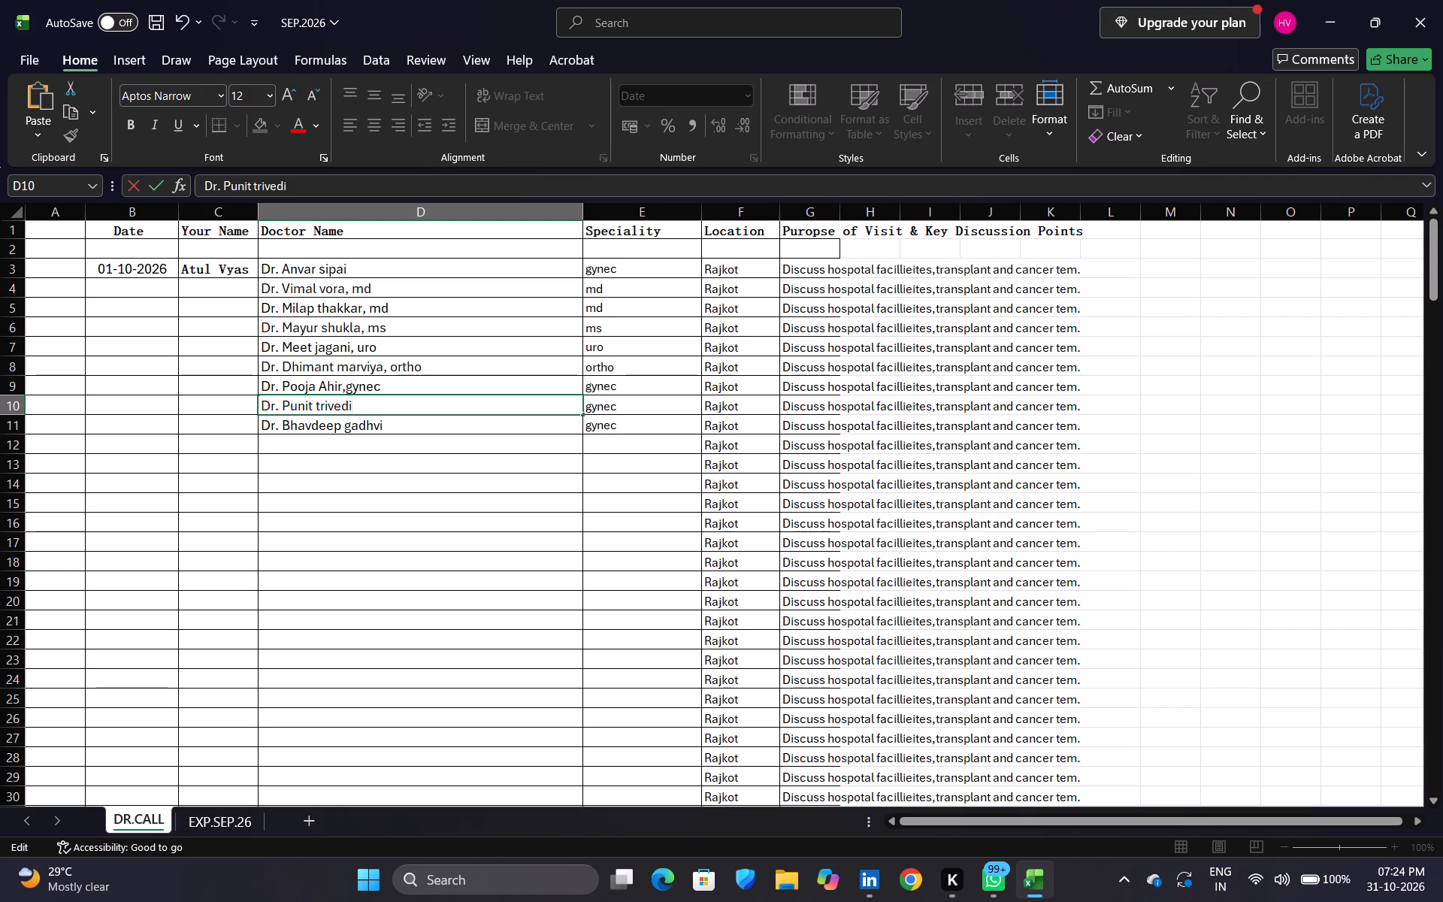
Delete the comma and speciality gynec from the end of the doctor entry in D9.
triple_click(401, 386)
key("BackSpace")
key("BackSpace")
key("BackSpace")
key("BackSpace")
key("BackSpace")
key("BackSpace")
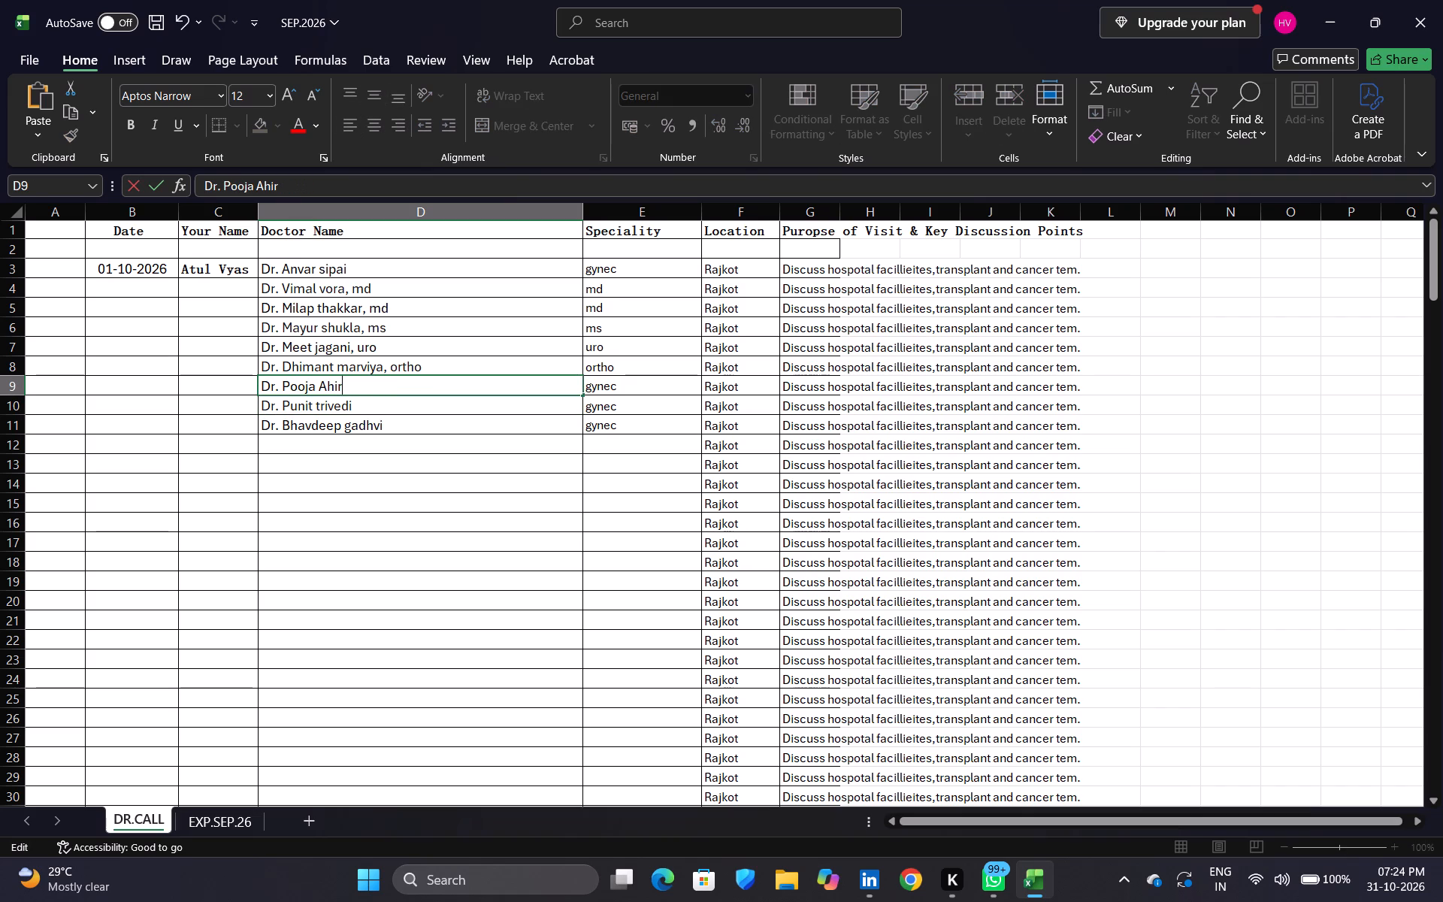
Delete the comma and speciality ortho from the end of the doctor entry in D8.
double_click(440, 369)
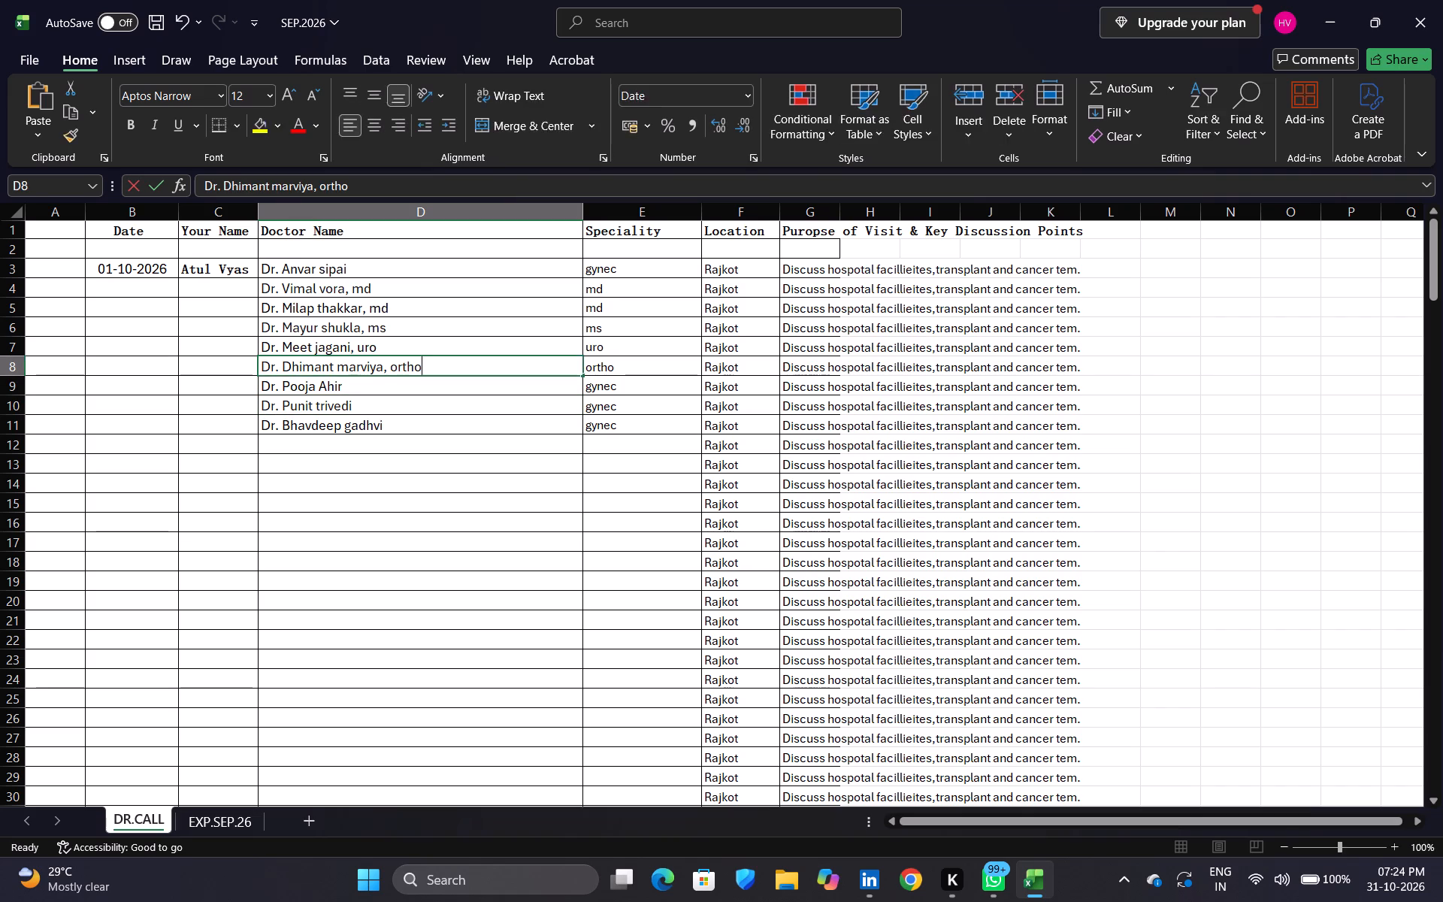
key("BackSpace")
key("BackSpace")
key("BackSpace")
key("BackSpace")
key("BackSpace")
key("BackSpace")
key("BackSpace")
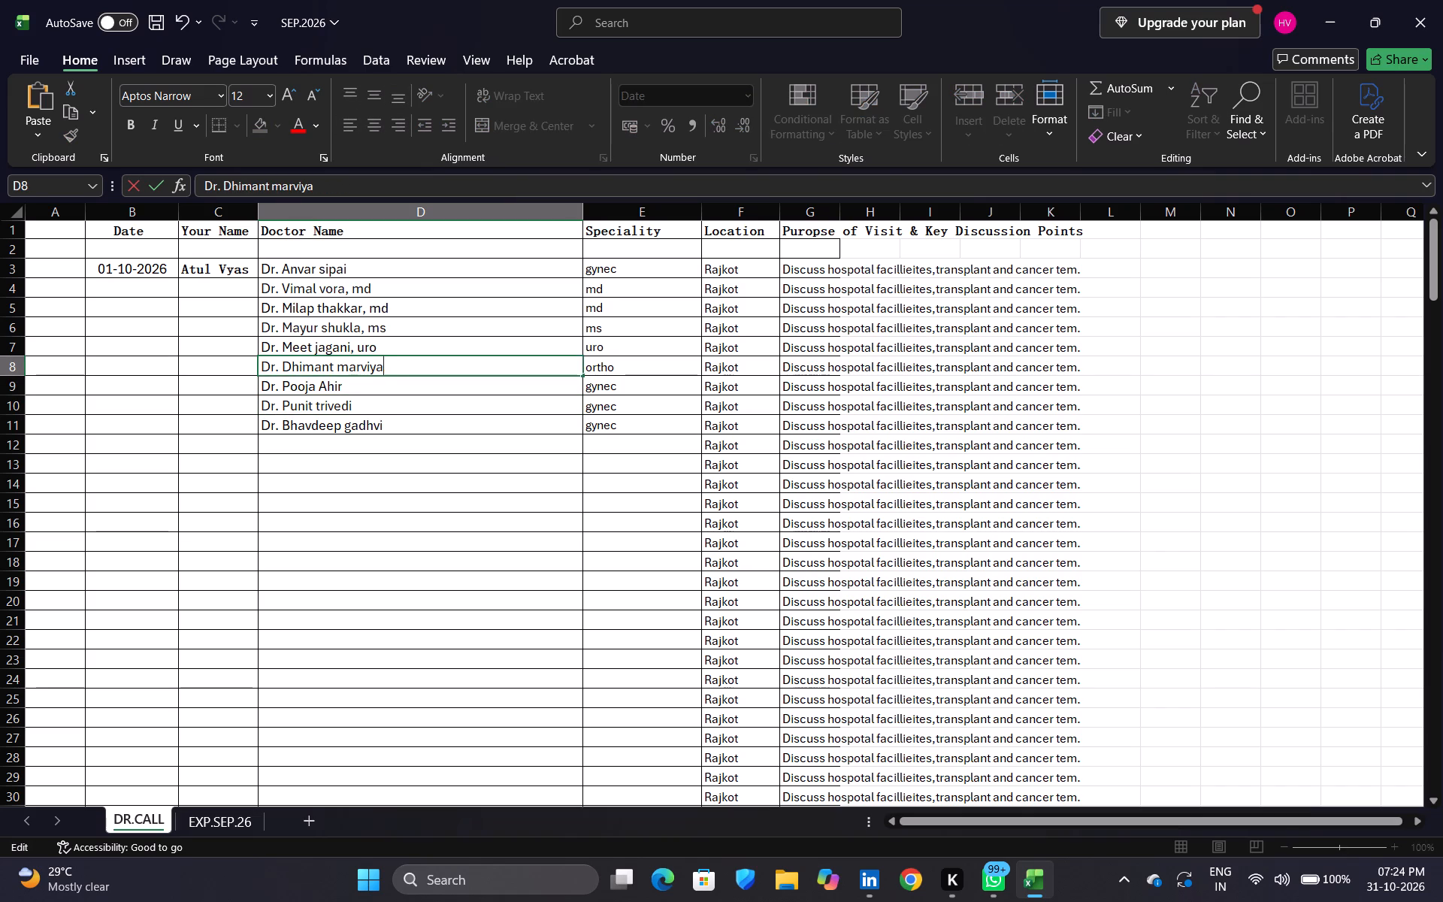
double_click(401, 354)
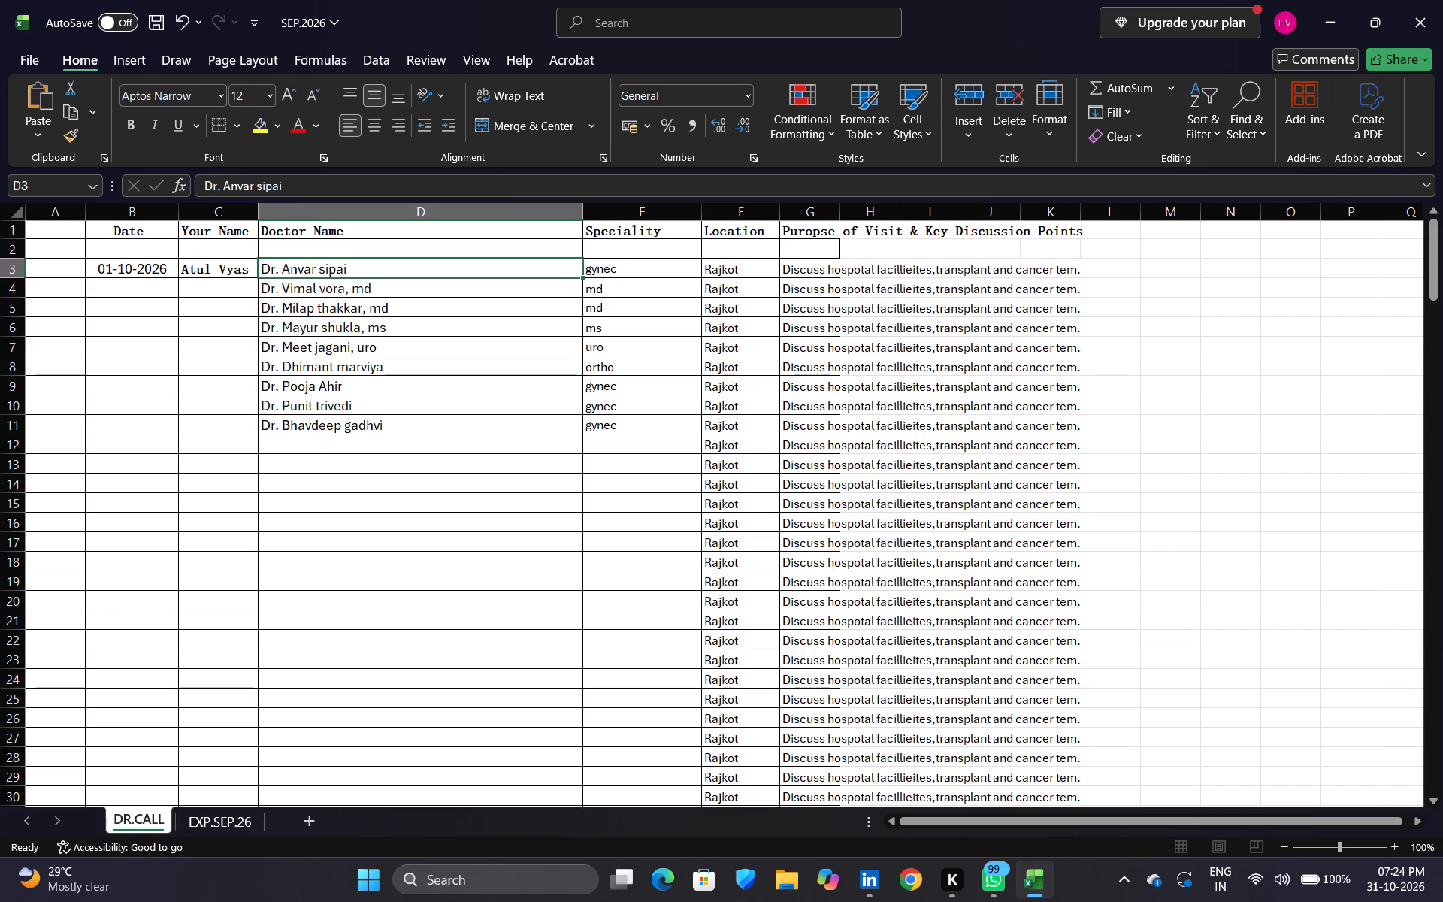
Delete the comma and speciality md from the end of the doctor entries in D4 and D5.
double_click(390, 288)
key("BackSpace")
key("BackSpace")
key("BackSpace")
key("BackSpace")
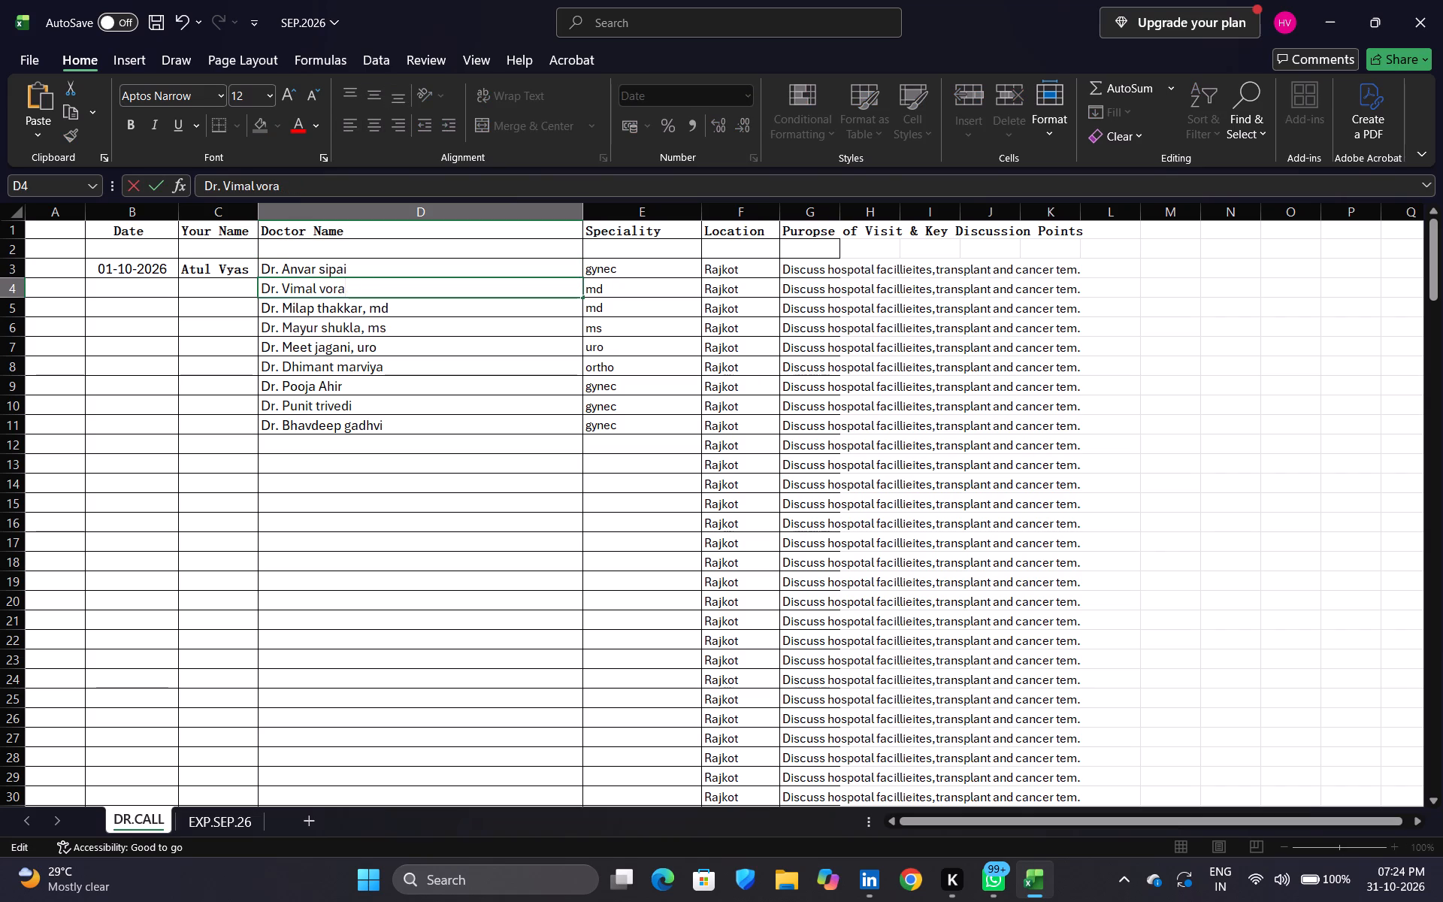
key("Down")
double_click(391, 310)
key("BackSpace")
key("BackSpace")
key("BackSpace")
key("BackSpace")
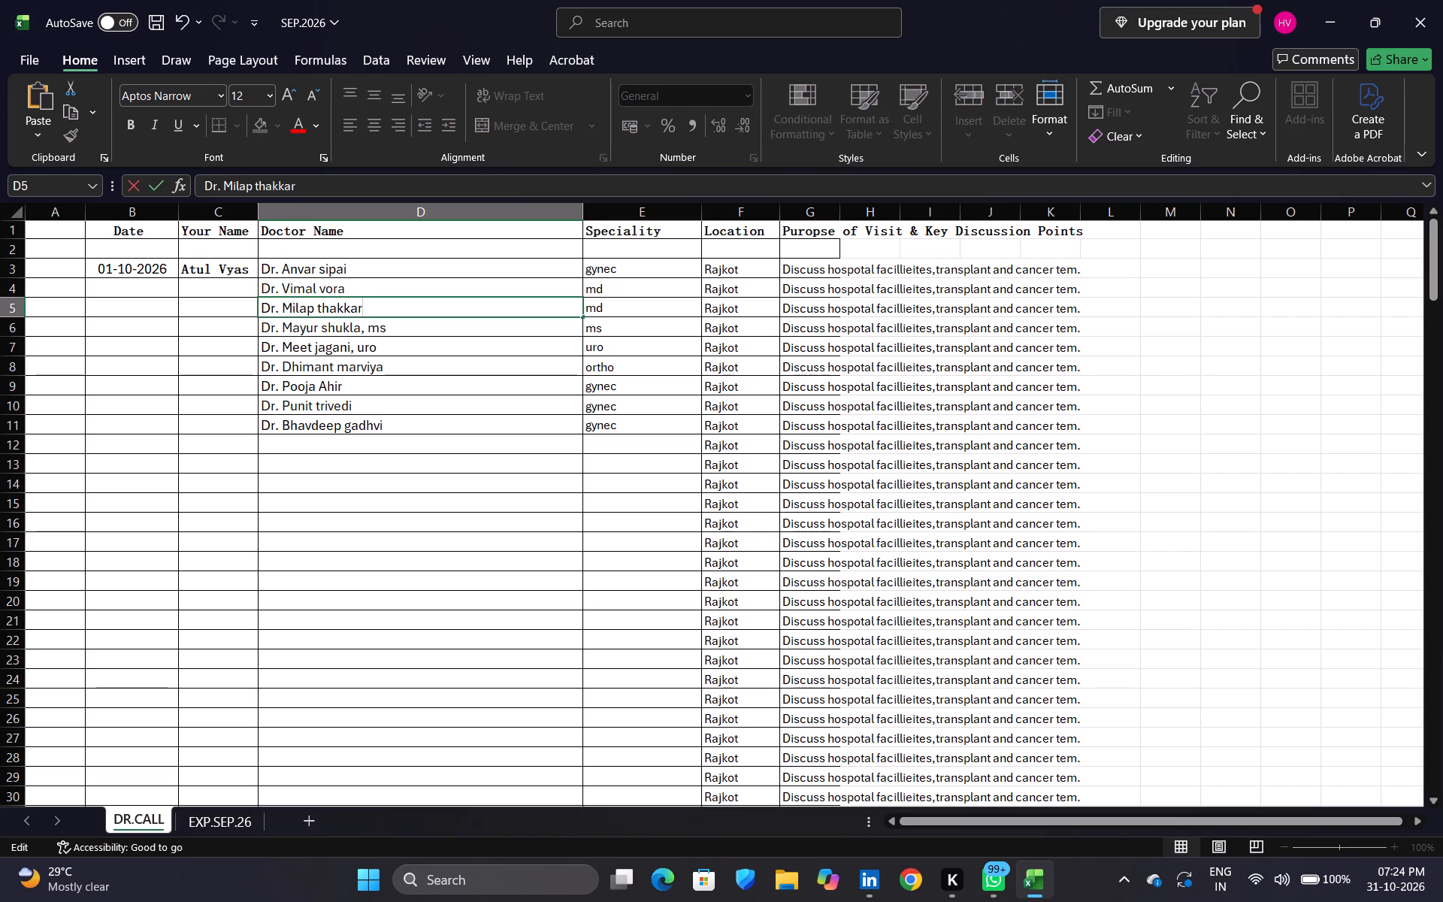
Delete the comma and speciality uro from the end of the doctor entry in D7.
double_click(396, 341)
key("BackSpace")
key("BackSpace")
key("BackSpace")
key("BackSpace")
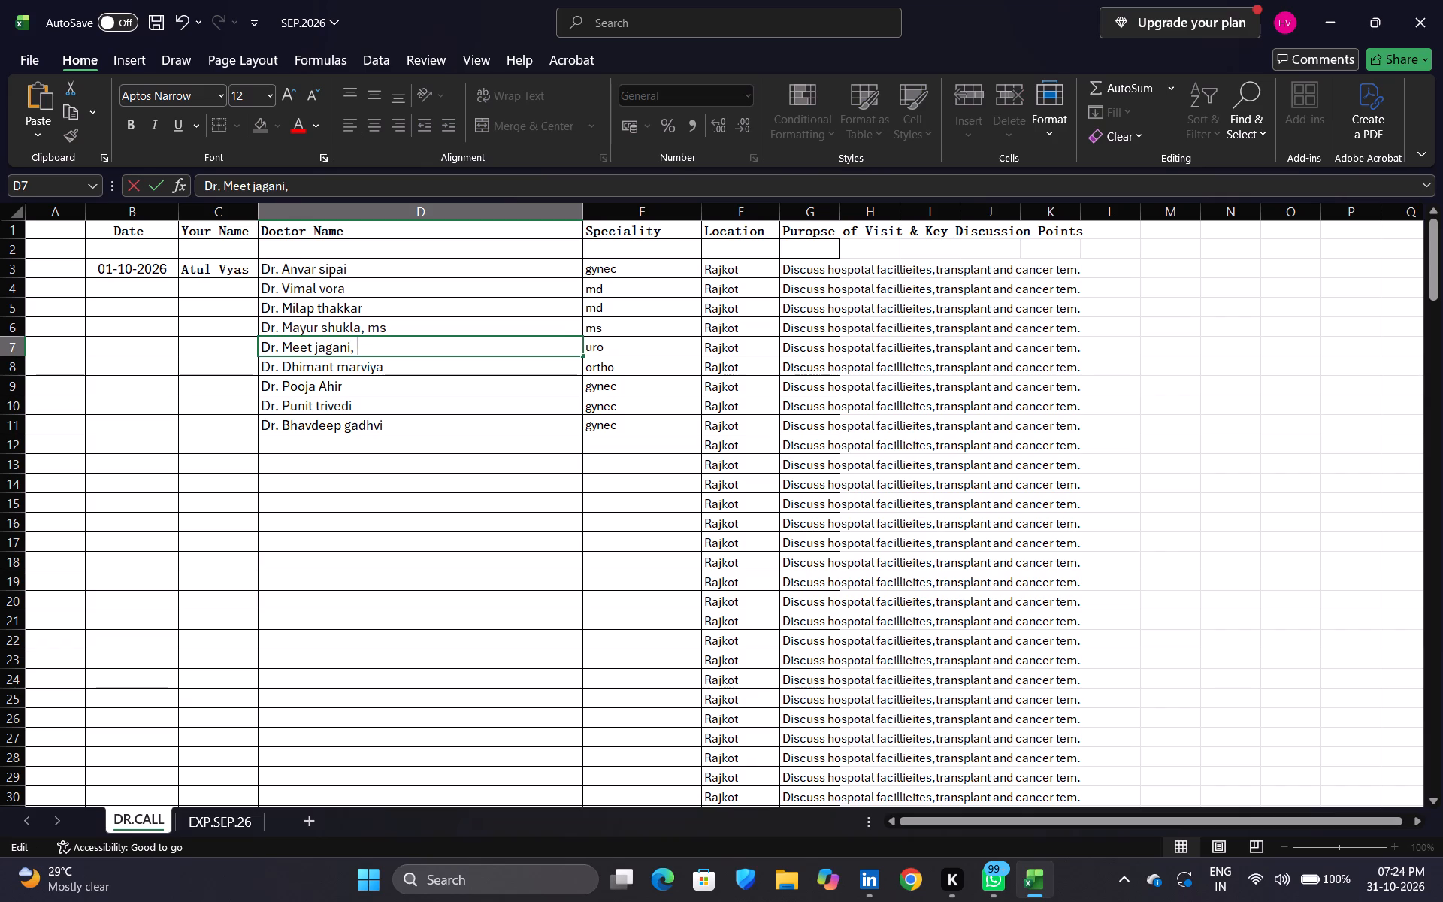
key("BackSpace")
Delete the comma and speciality ms from the end of the doctor entry in D6.
double_click(395, 330)
key("BackSpace")
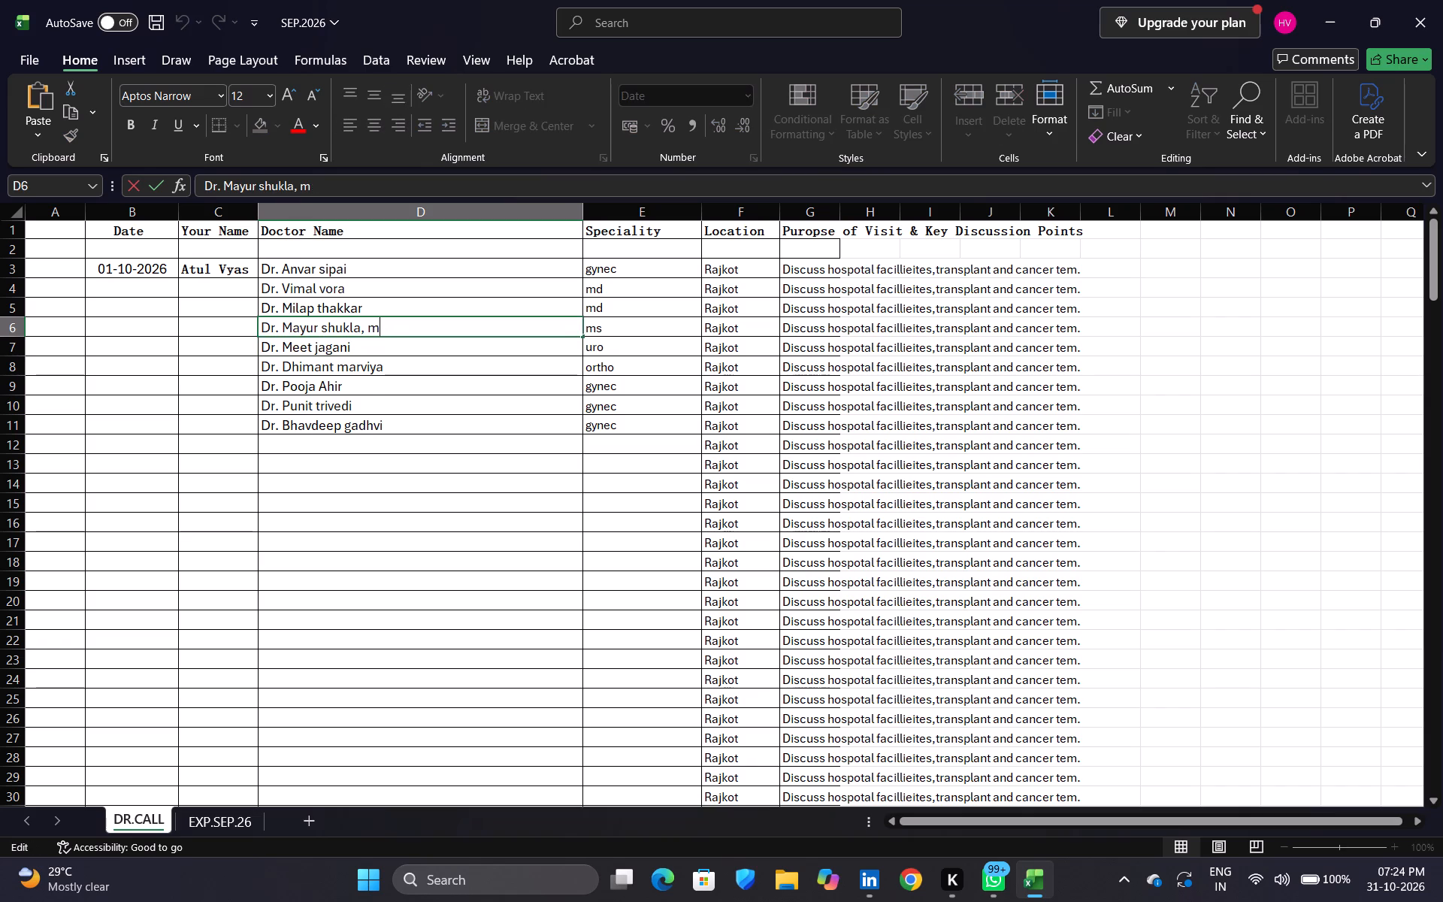
key("BackSpace")
key("BackSpace")
key("BackSpace")
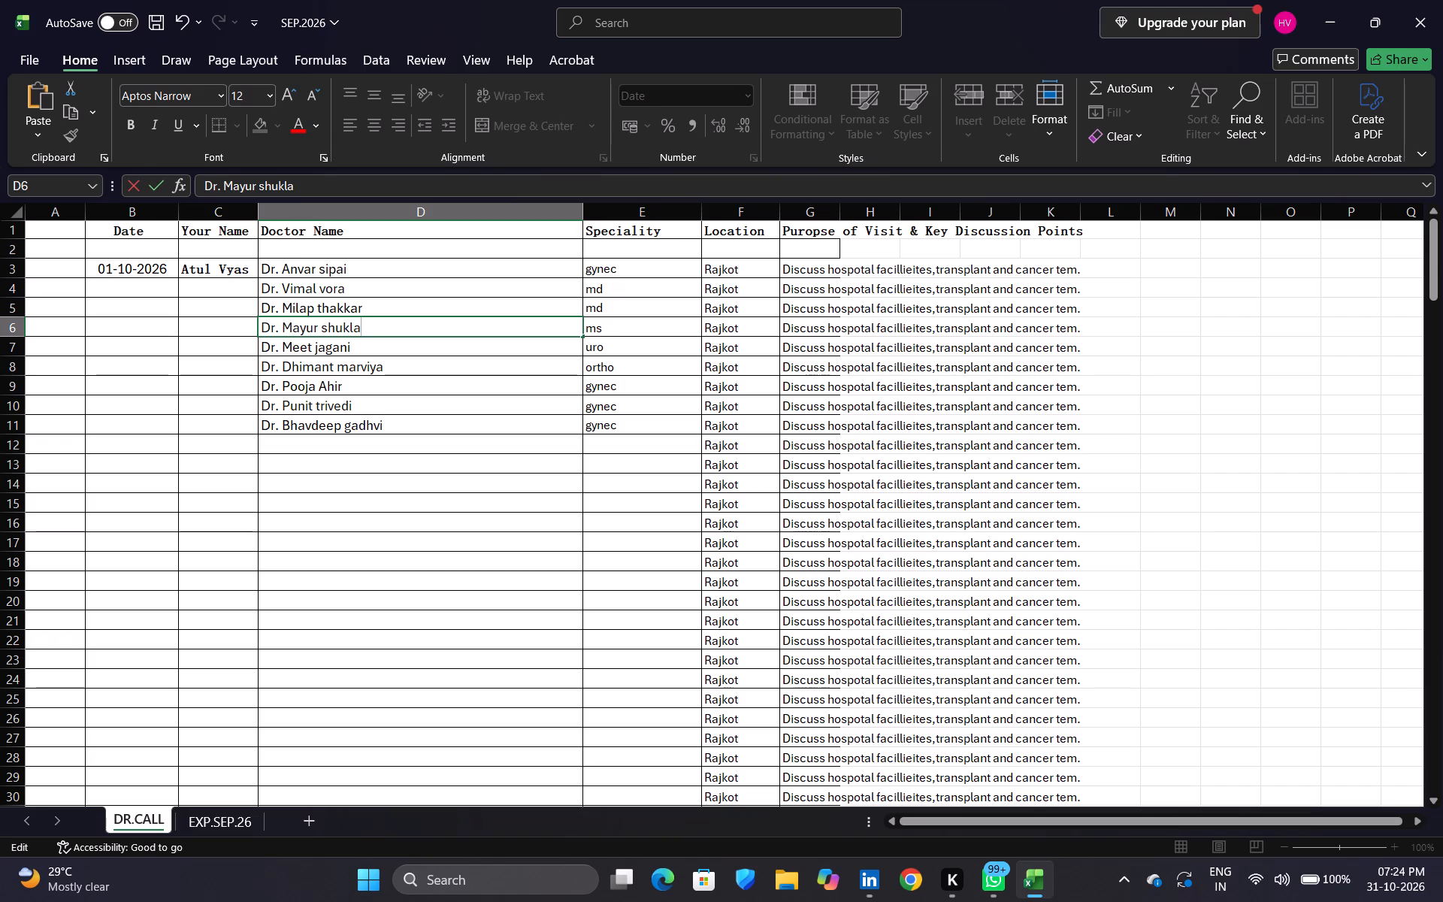
Remove the bold formatting from the name in cell C3 of the Your Name column.
left_click(220, 275)
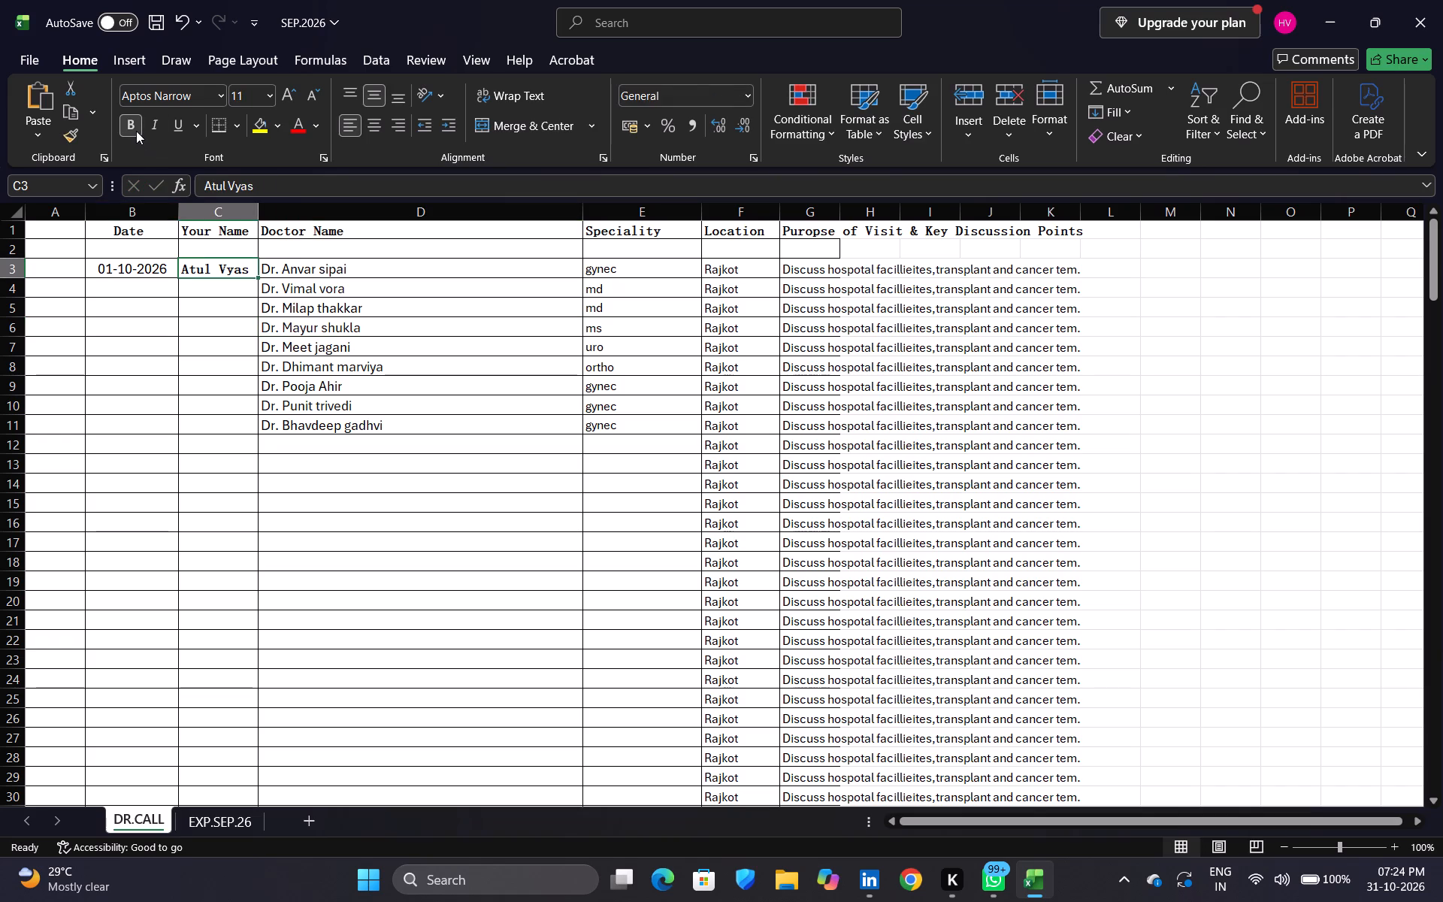
left_click(136, 131)
Switch from the DR.CALL sheet to the open WhatsApp chat.
scroll(326, 479, "down", 1)
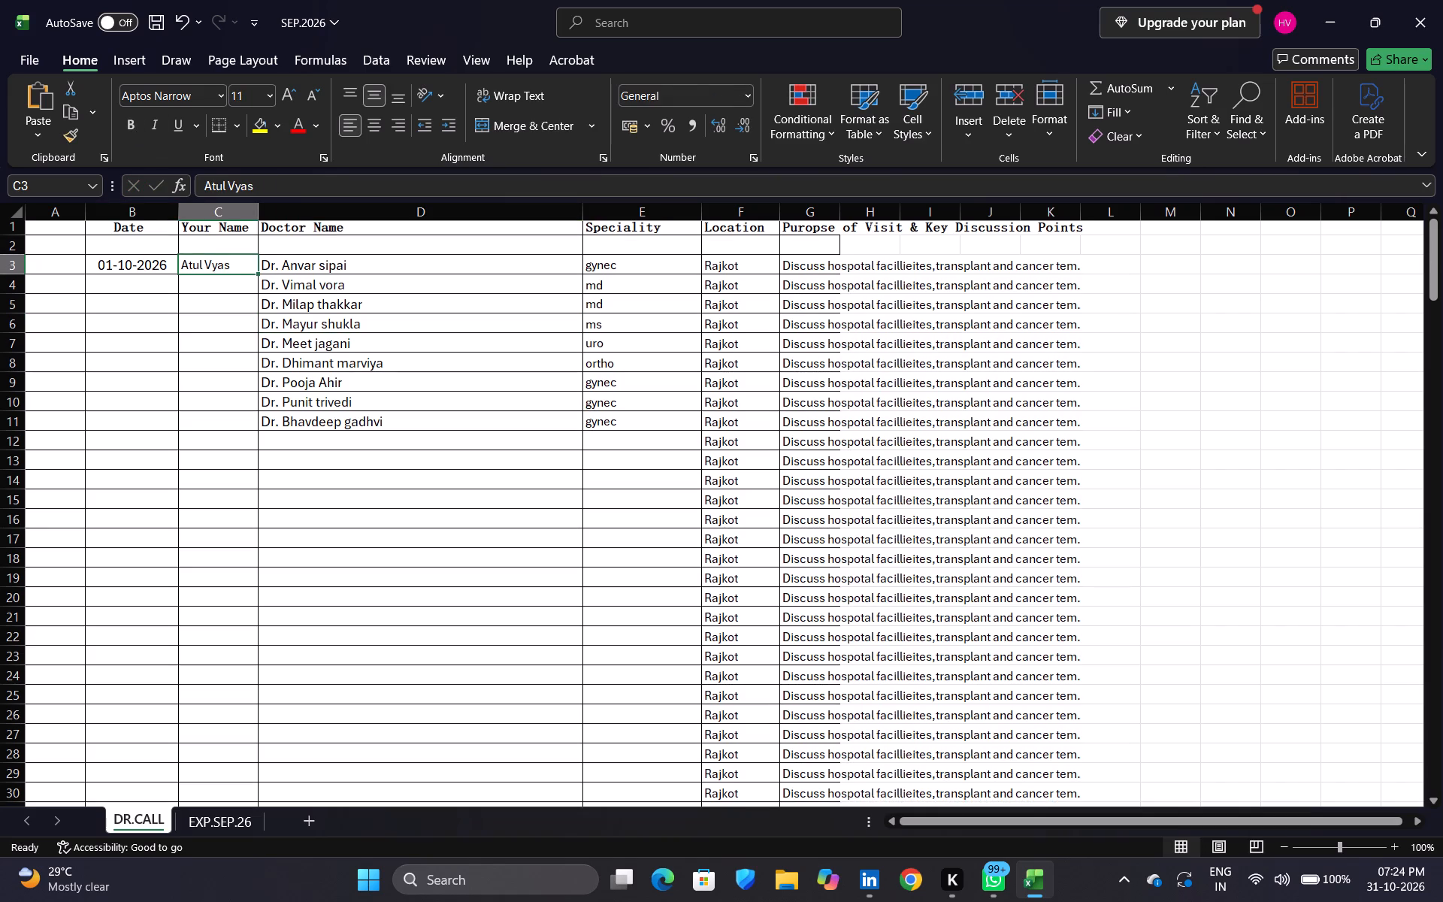
scroll(326, 479, "down", 1)
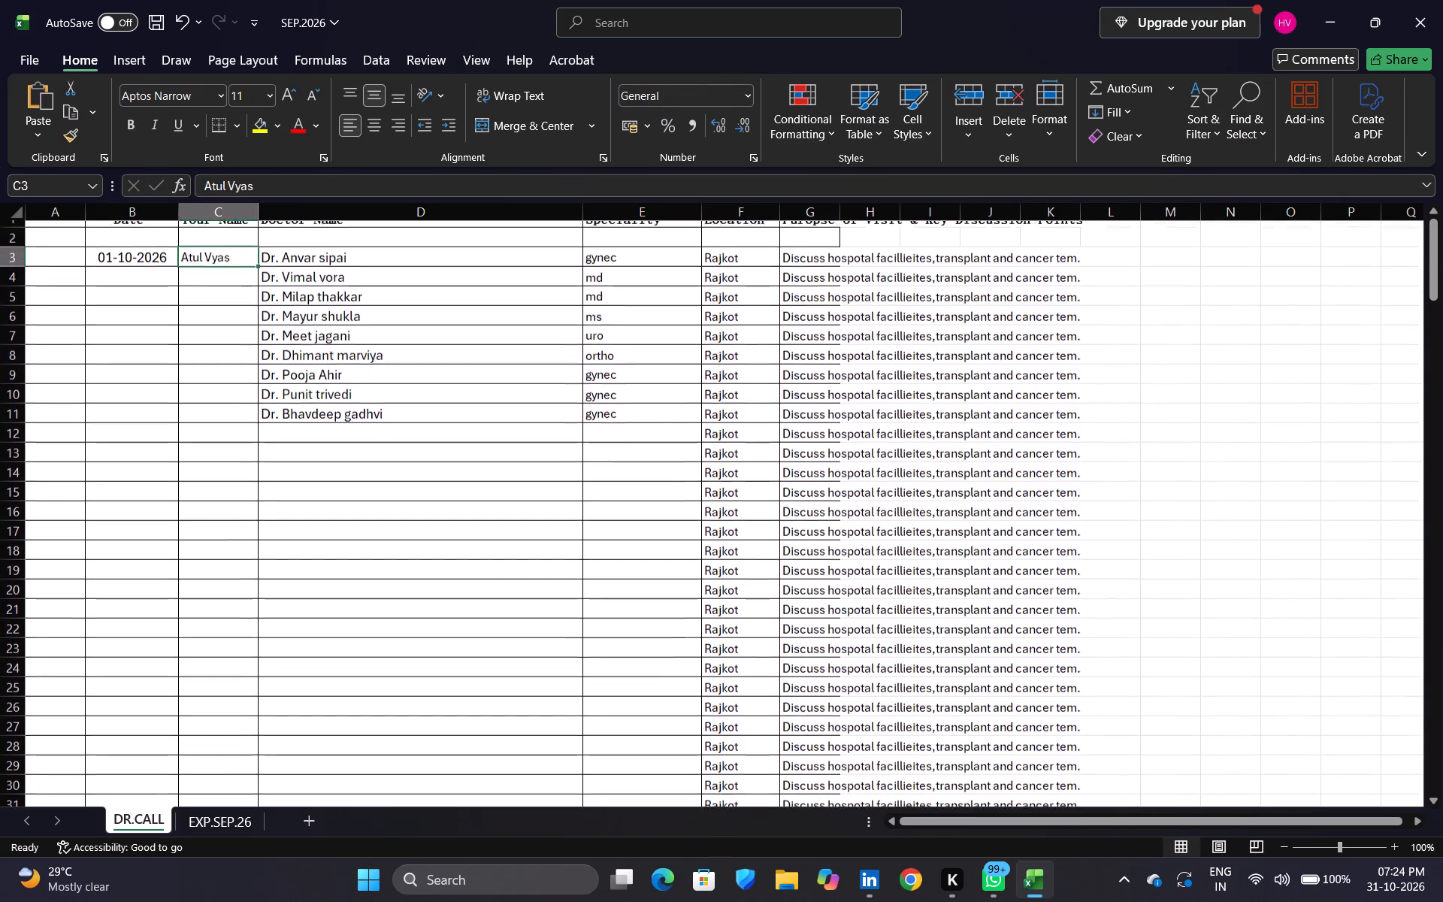
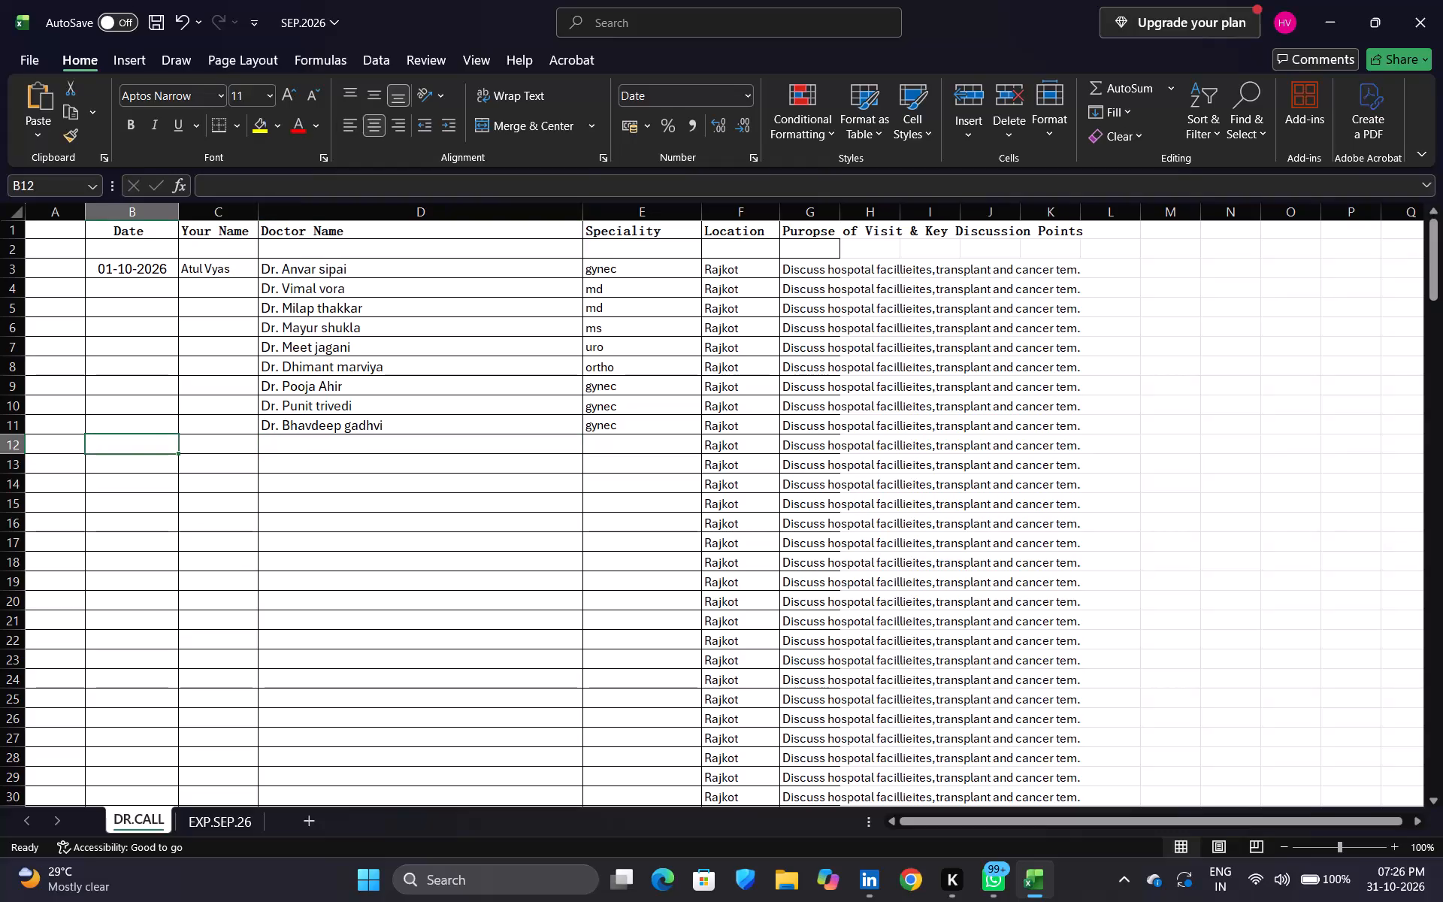
Enter the date 03-10-2026 in B12 and the same representative's name as in C3 in C12.
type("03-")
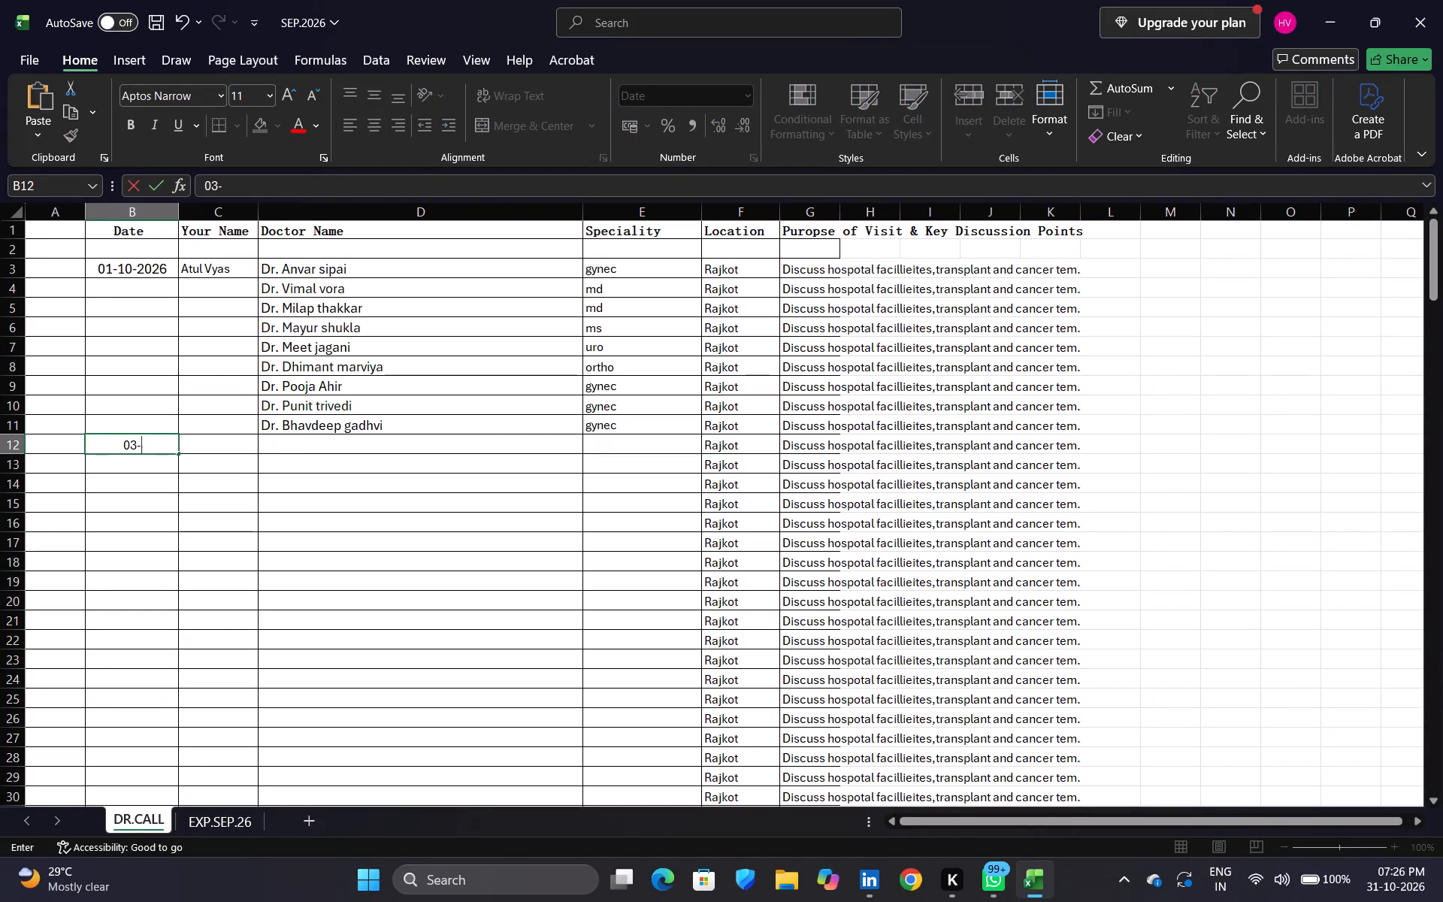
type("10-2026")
left_click(210, 446)
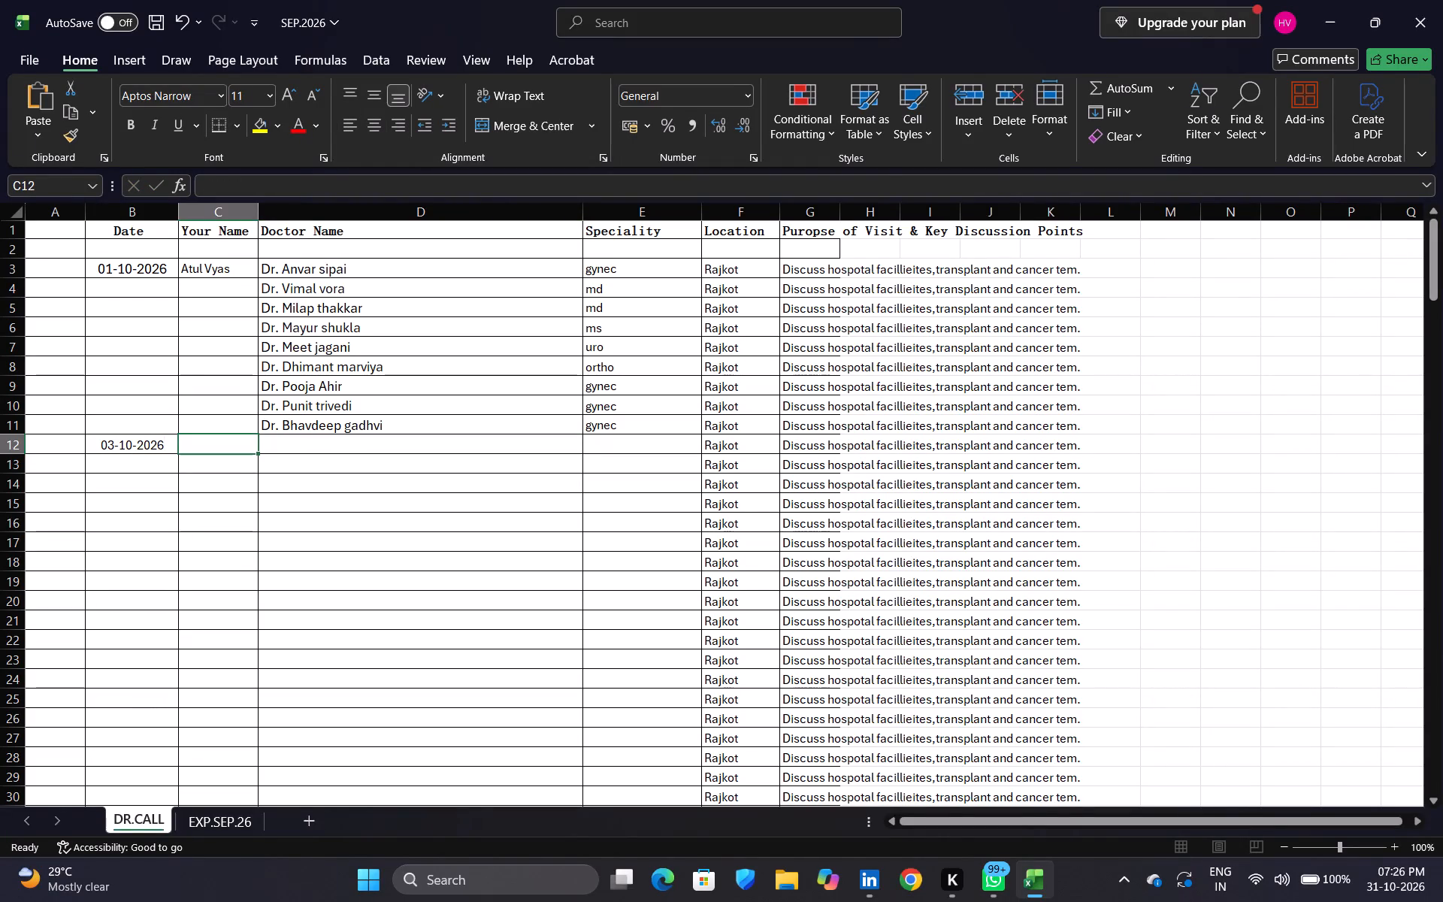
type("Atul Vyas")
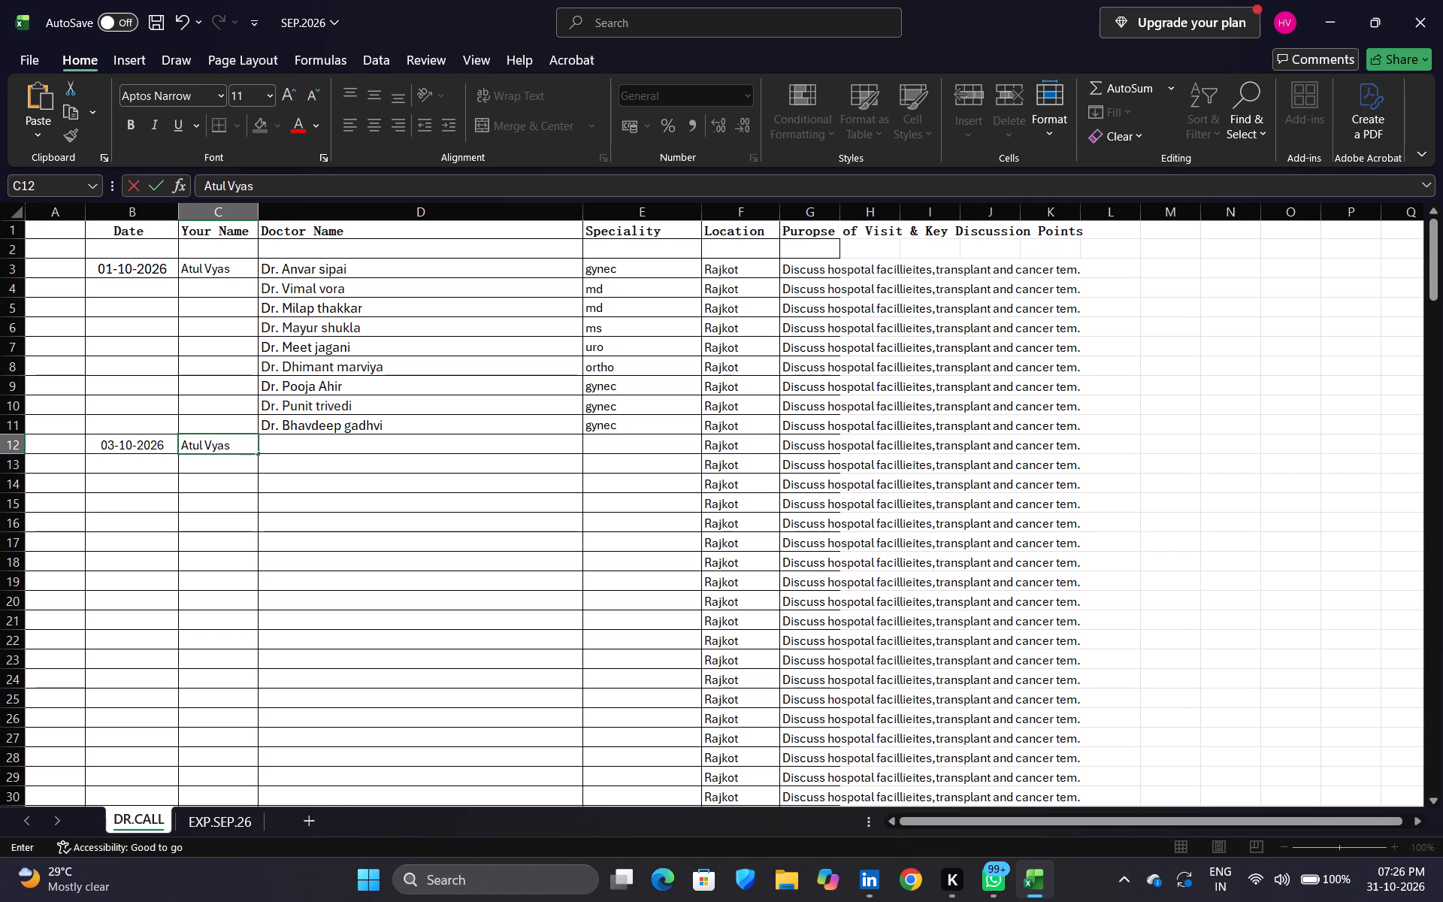
Paste the copied list of doctors for 03-10-2026 into the Doctor Name column starting at D12.
left_click(288, 443)
key("ctrl+v")
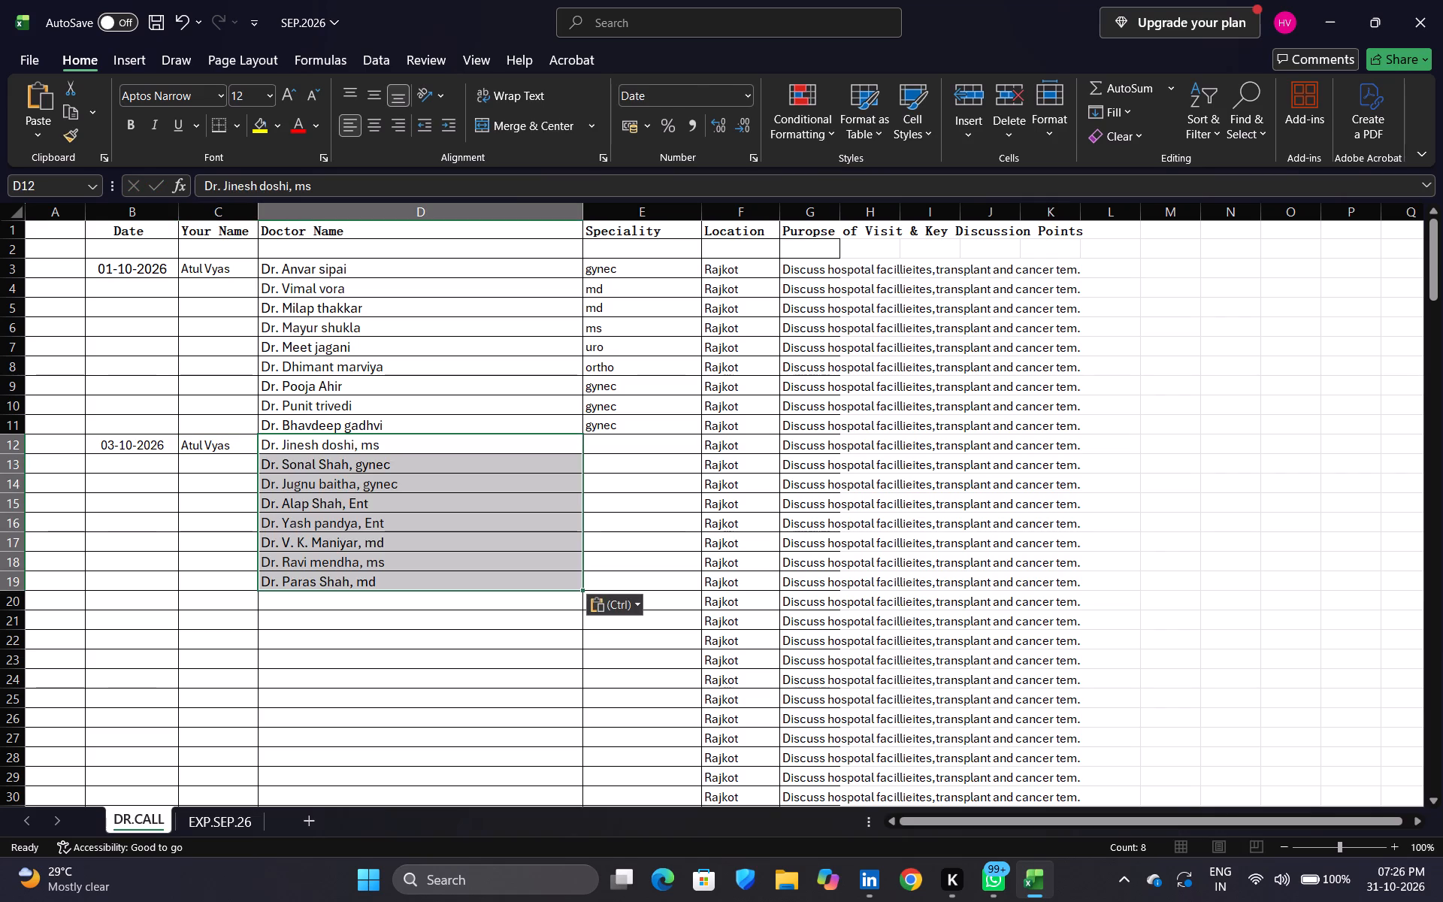
Enter the speciality ms in E12.
left_click(627, 444)
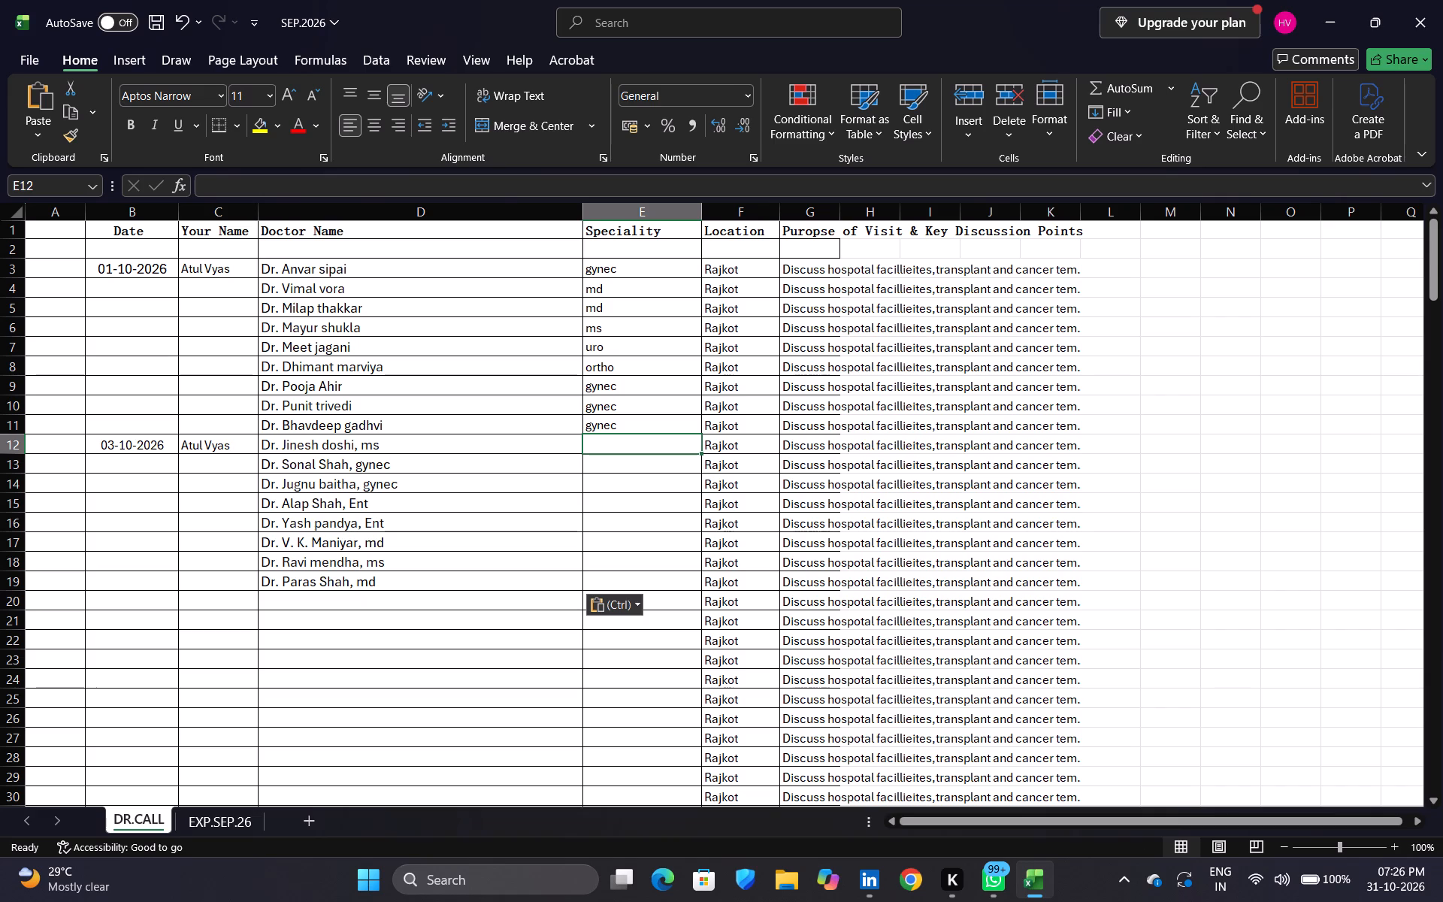
left_click(627, 444)
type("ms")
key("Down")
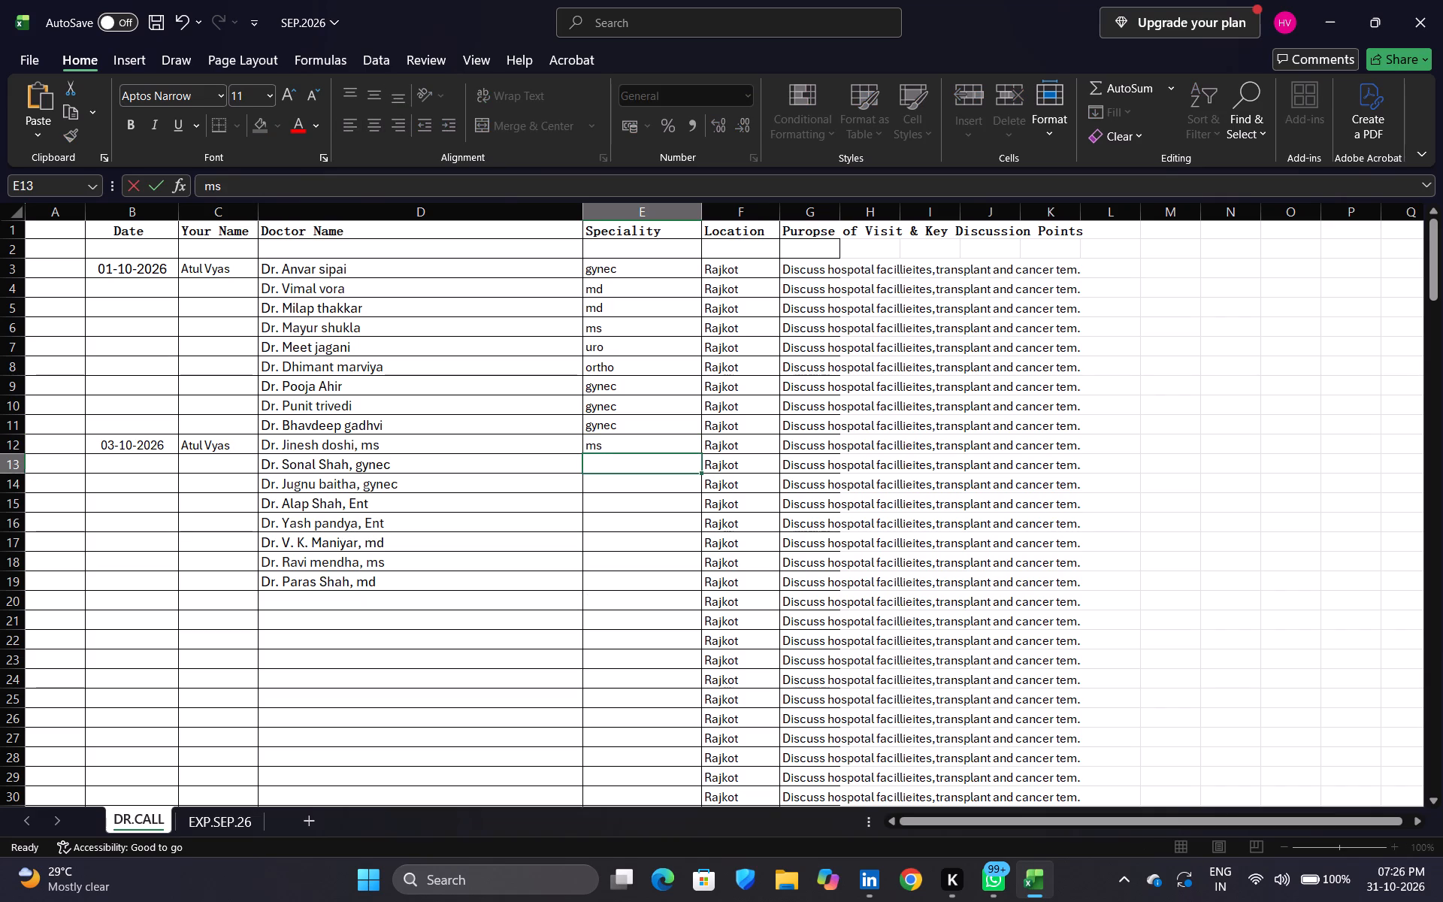
Enter the speciality gynec in E13 and E14, in regular weight instead of bold.
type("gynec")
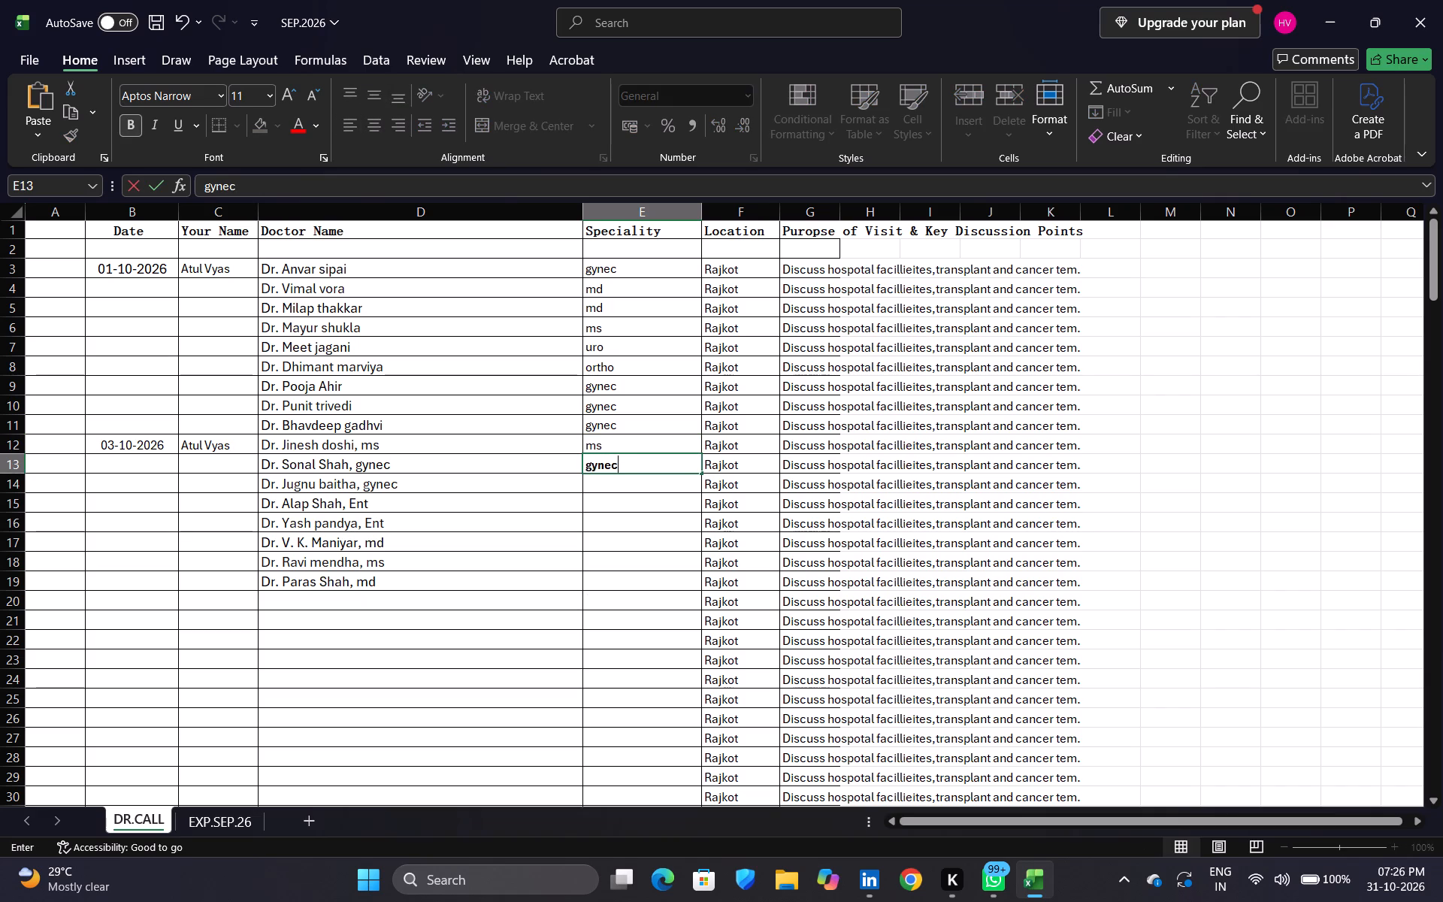
left_click(126, 122)
key("BackSpace")
key("BackSpace")
key("BackSpace")
key("BackSpace")
key("BackSpace")
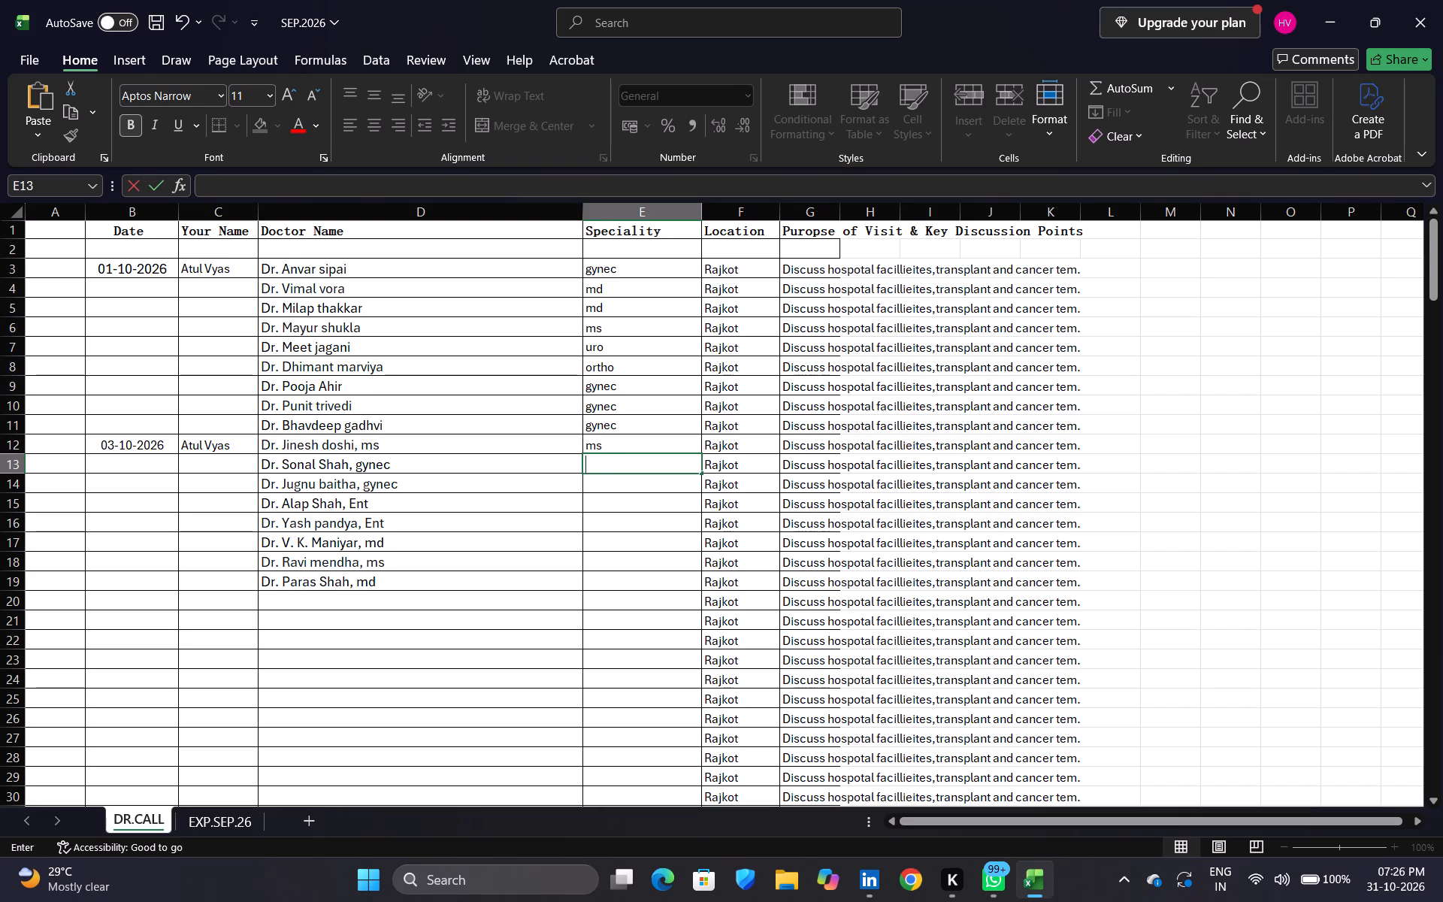
left_click(138, 126)
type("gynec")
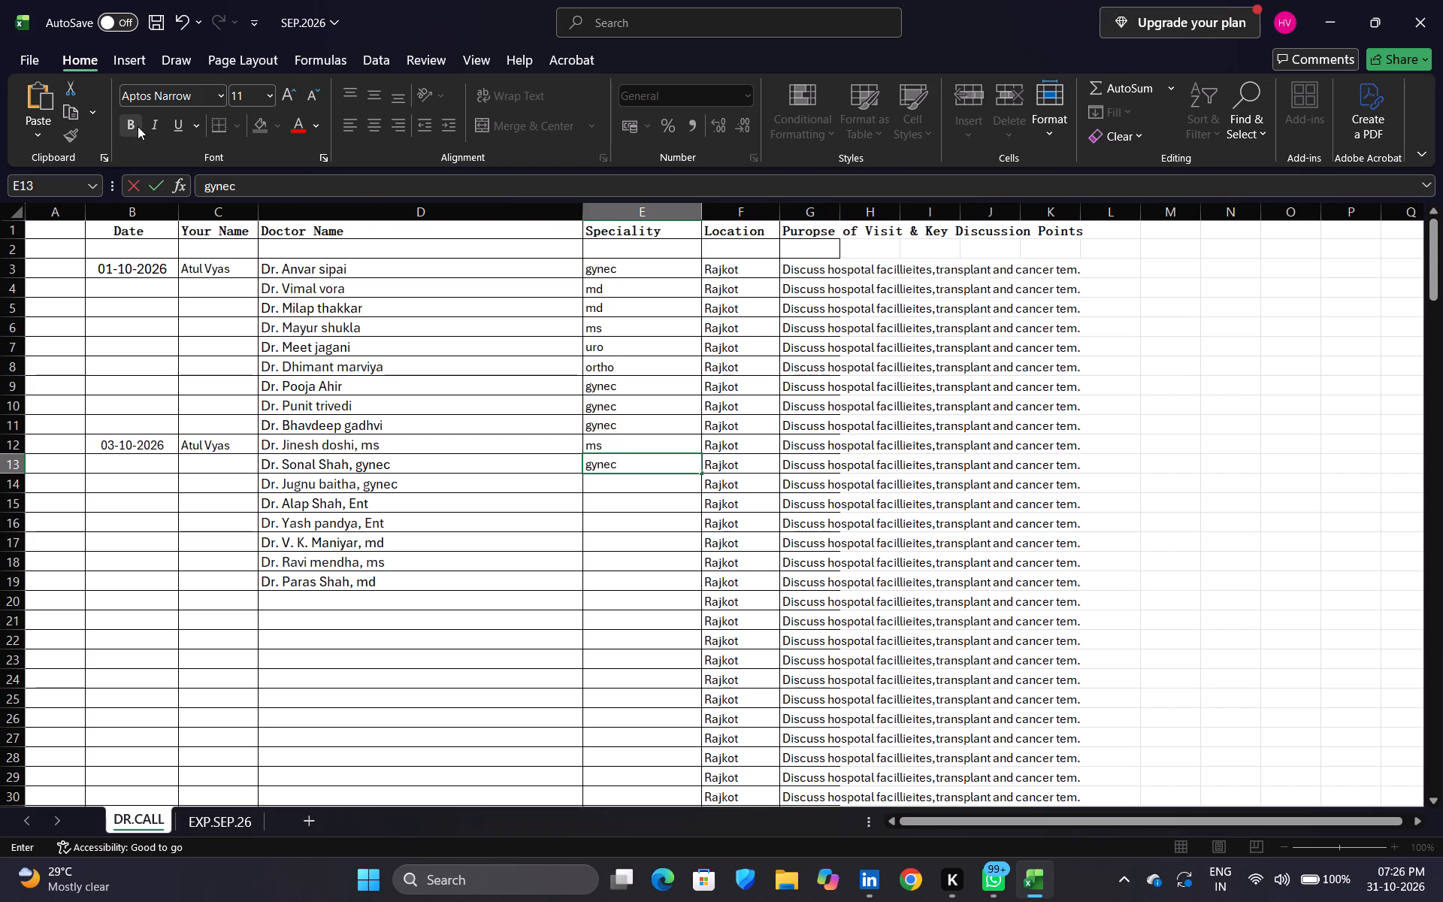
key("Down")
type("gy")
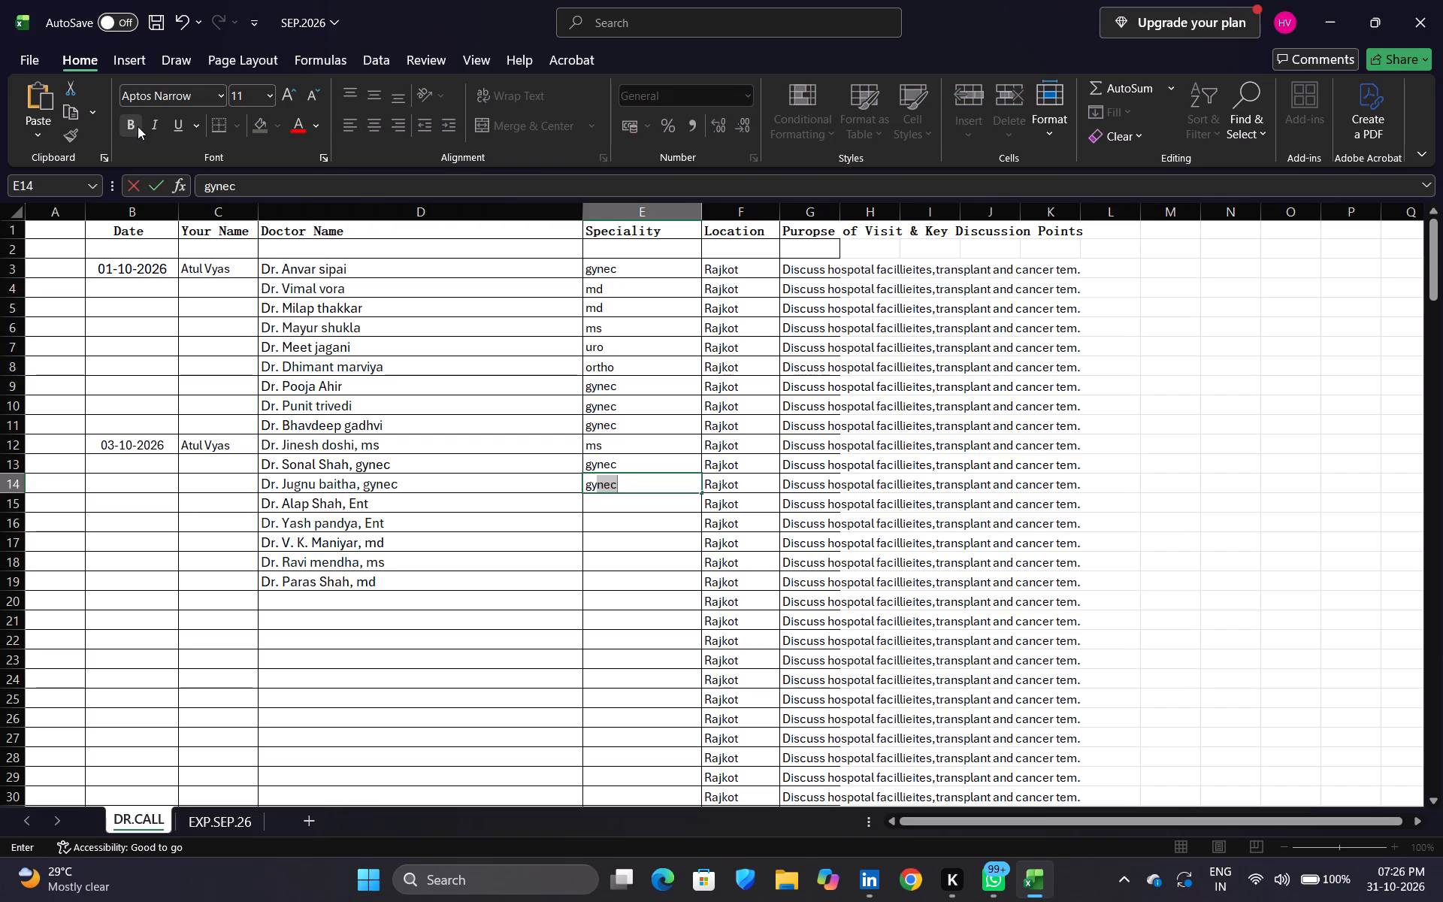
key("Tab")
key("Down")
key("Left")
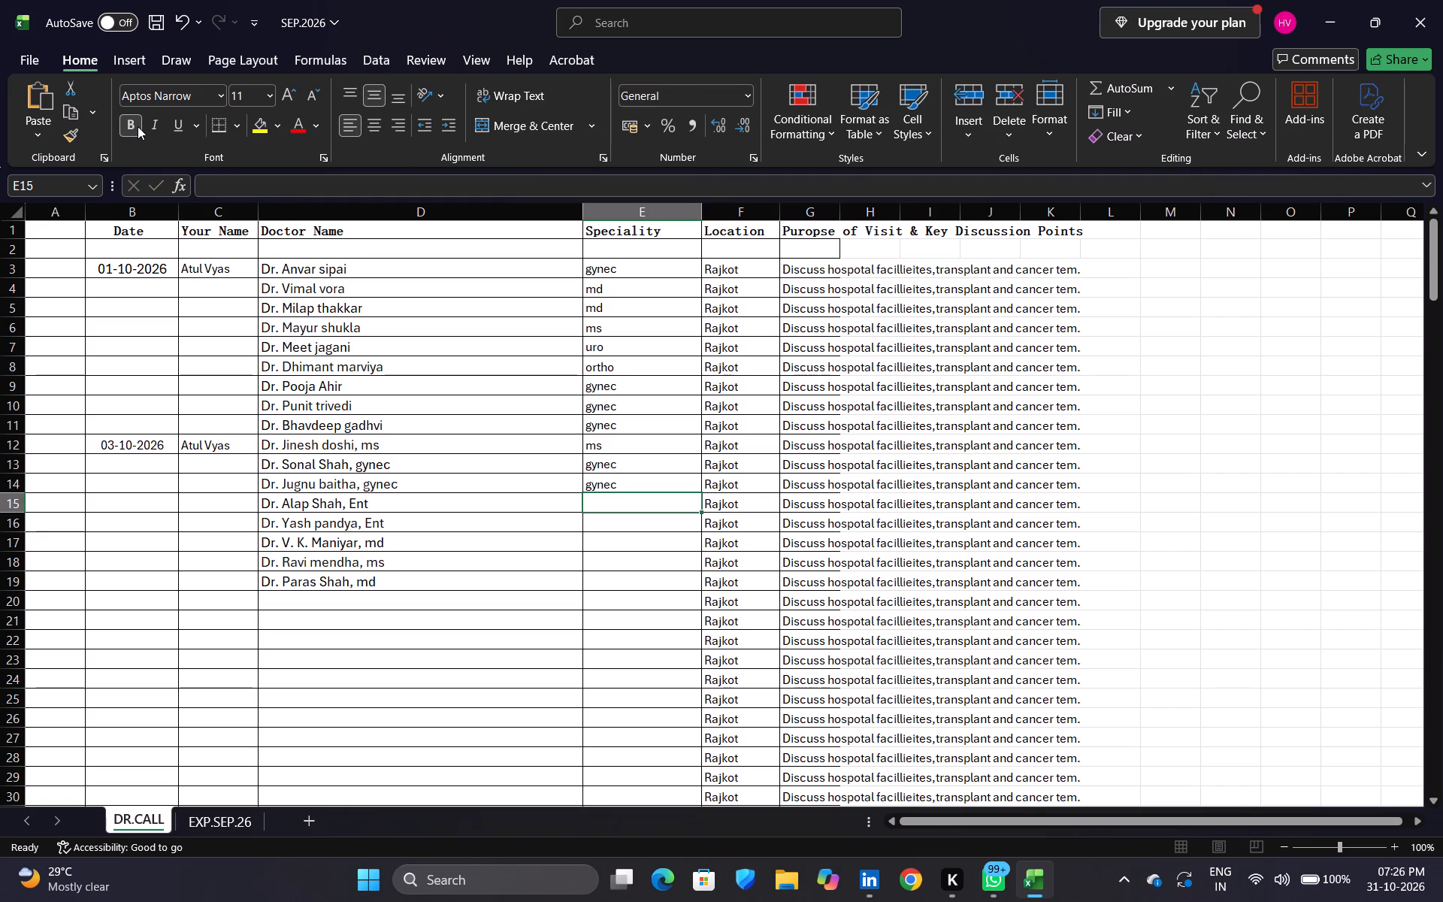
Enter the speciality ent in E15 and E16, in regular weight instead of bold.
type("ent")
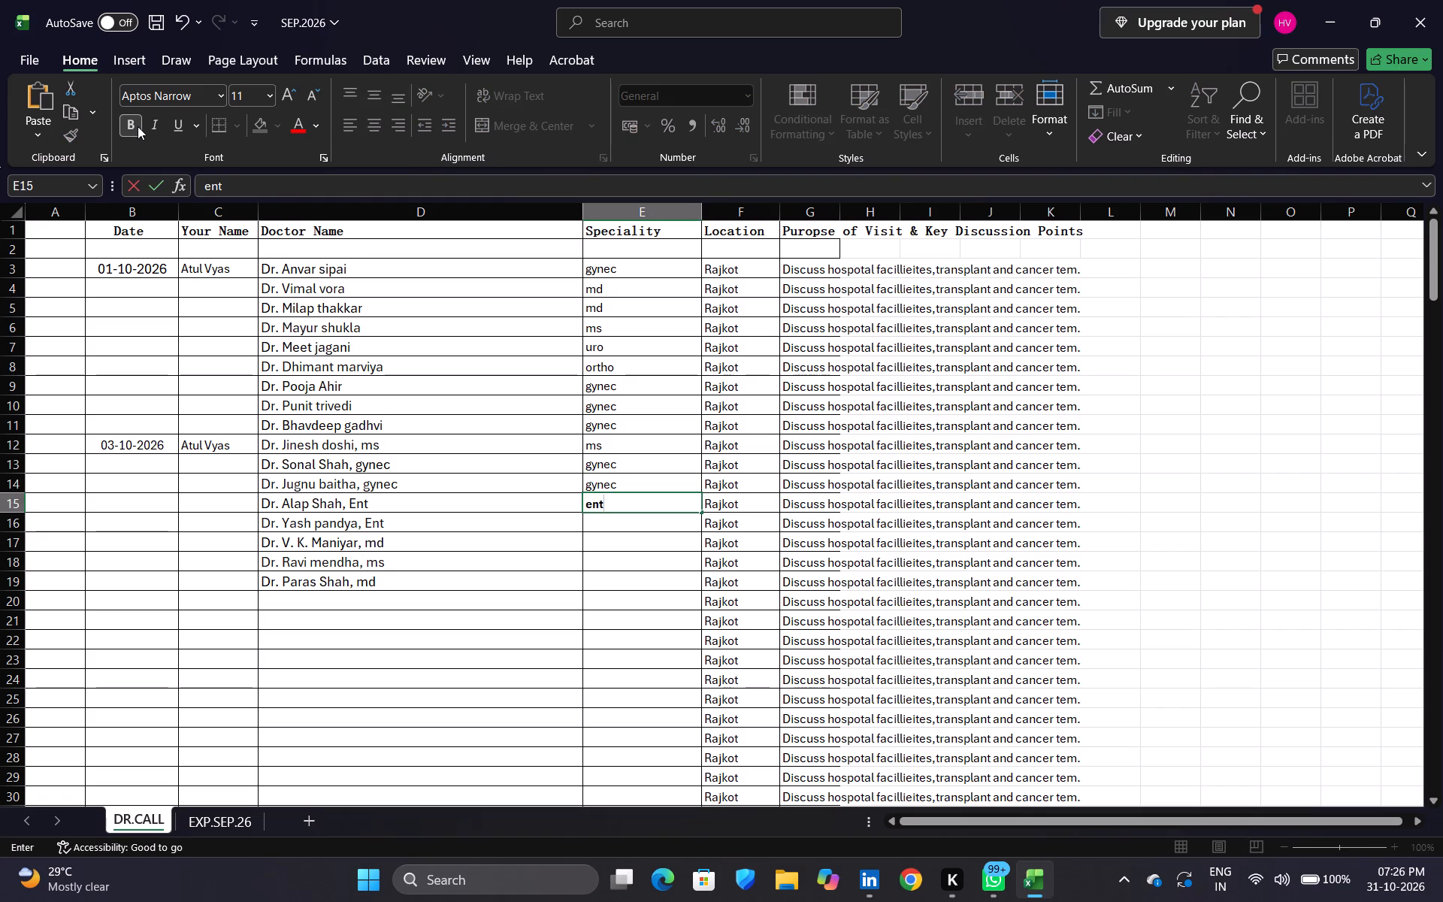
left_click(124, 125)
key("BackSpace")
key("BackSpace")
key("BackSpace")
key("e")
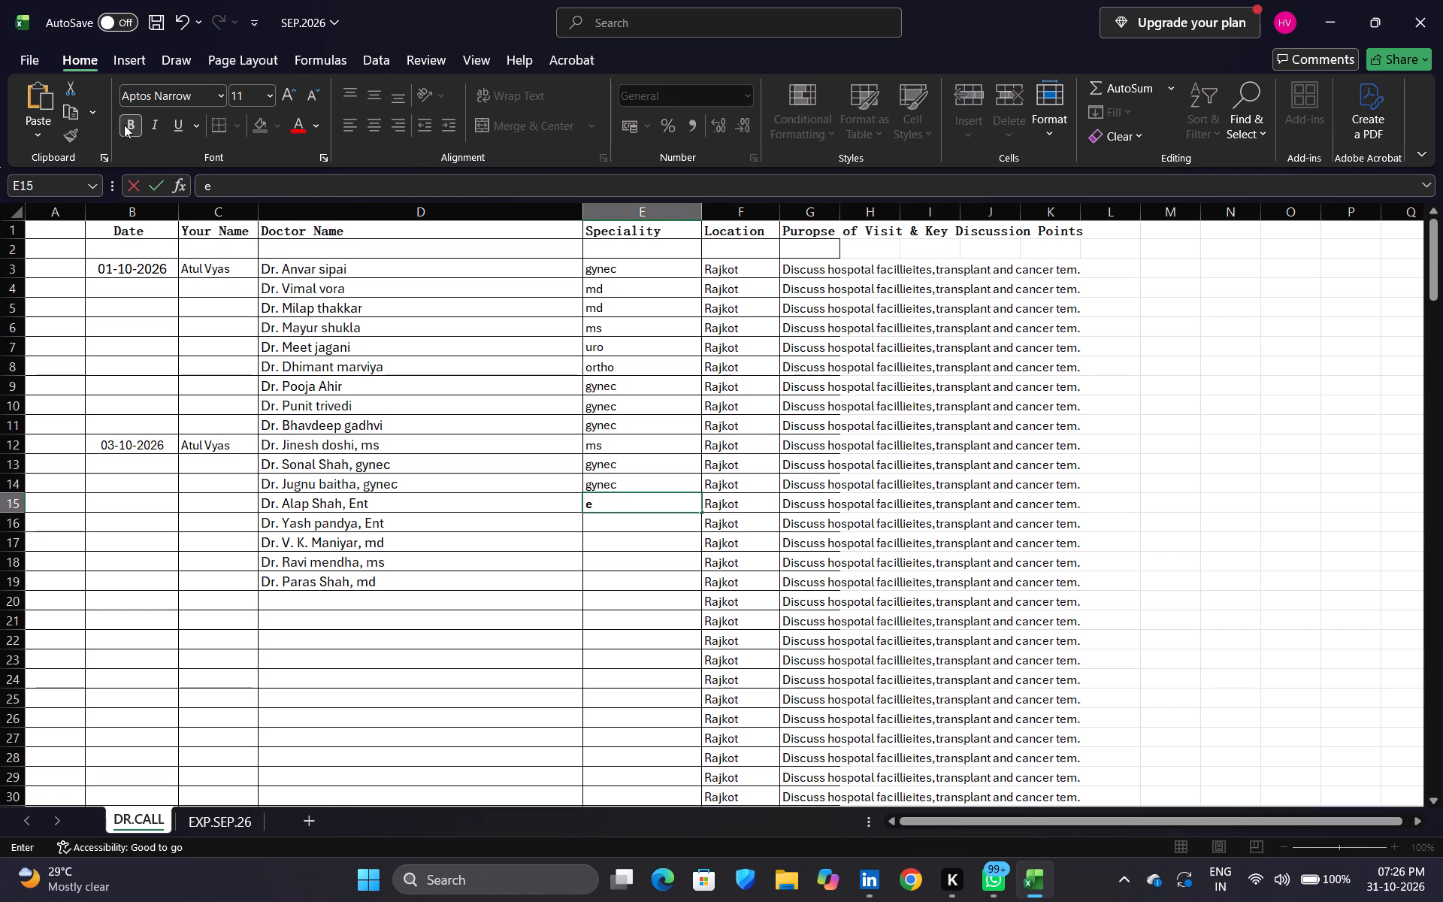
left_click(124, 125)
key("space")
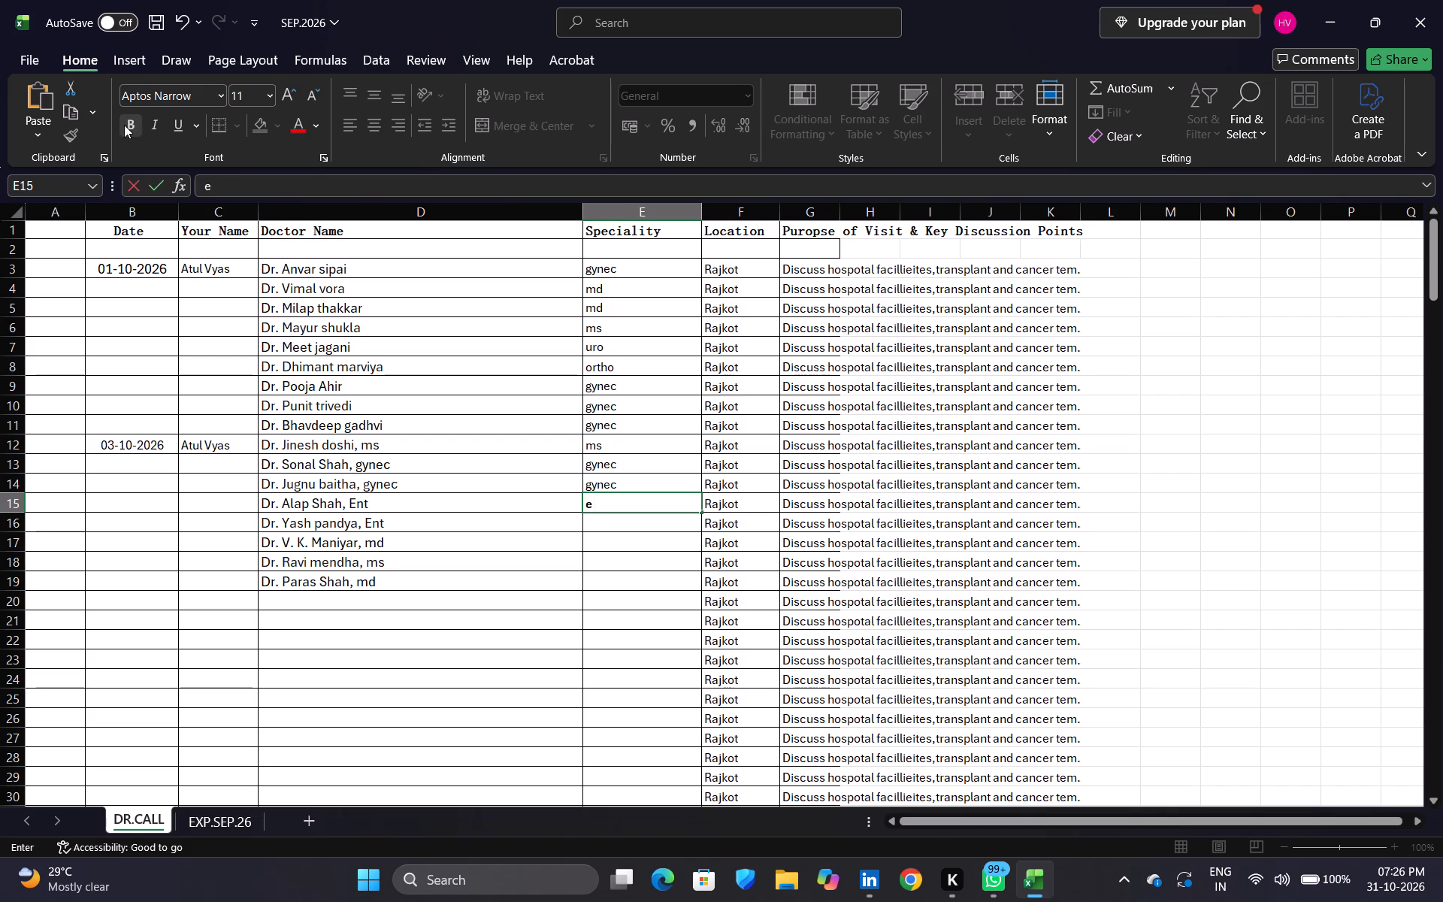
key("BackSpace")
key("BackSpace")
left_click(124, 125)
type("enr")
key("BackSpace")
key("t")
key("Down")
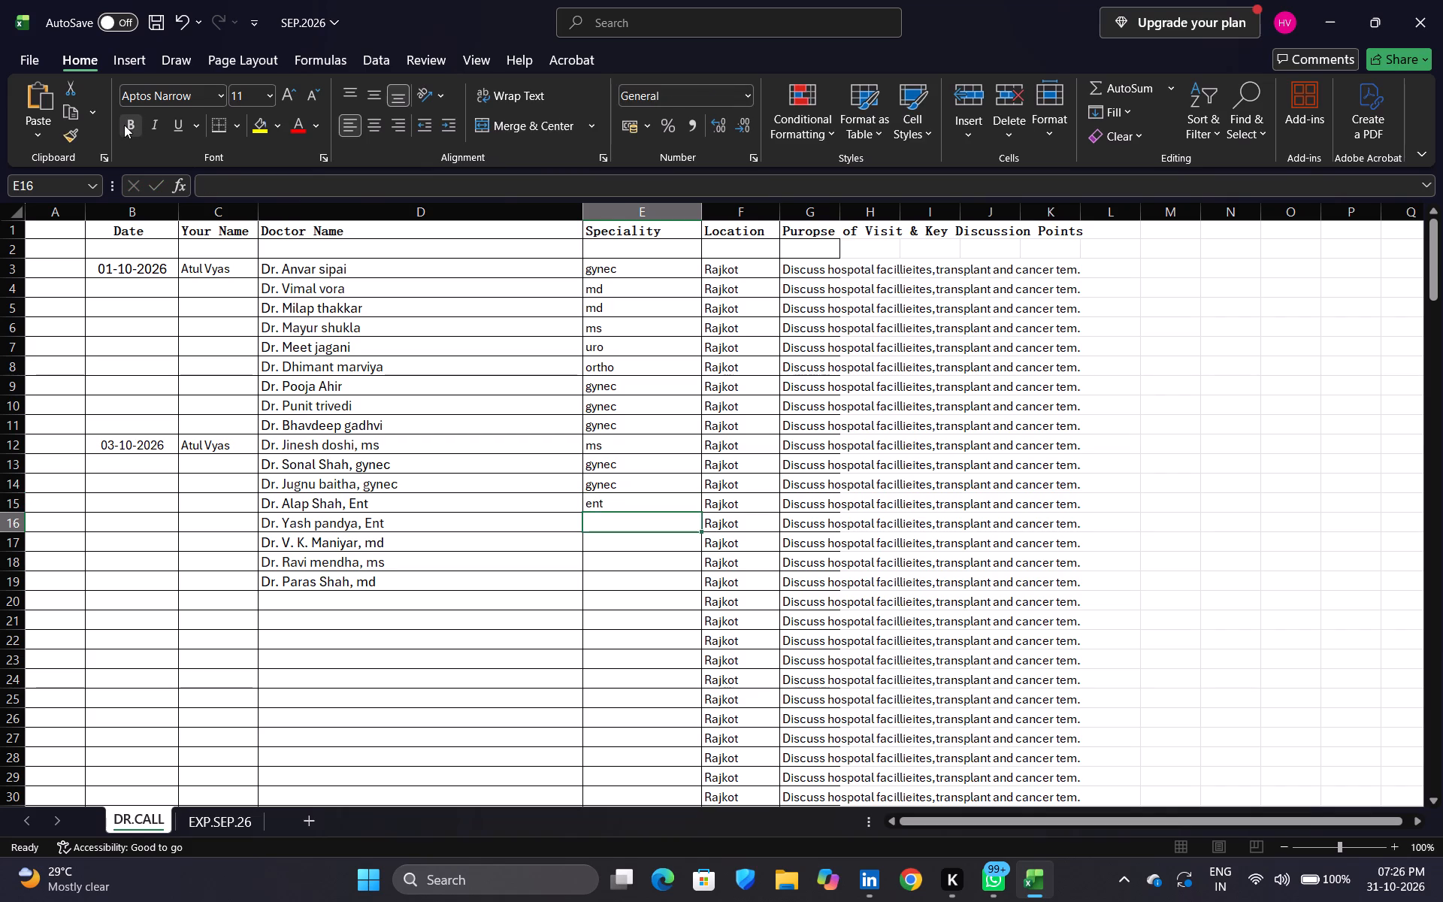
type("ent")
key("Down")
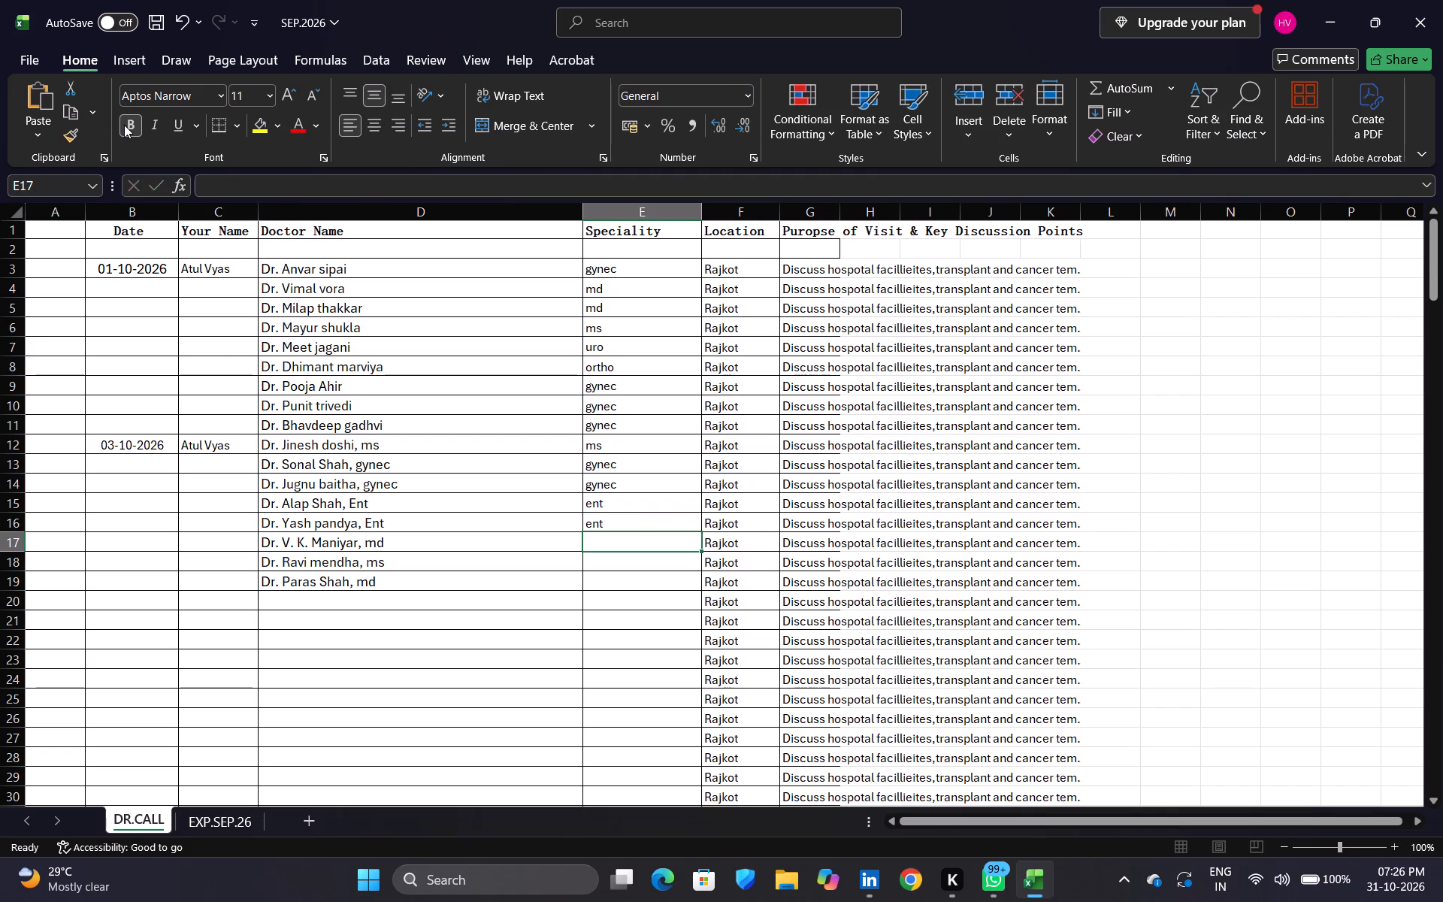
Fill in the remaining specialities without bold: md in E17, ms in E18 and md in E19.
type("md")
left_click(124, 125)
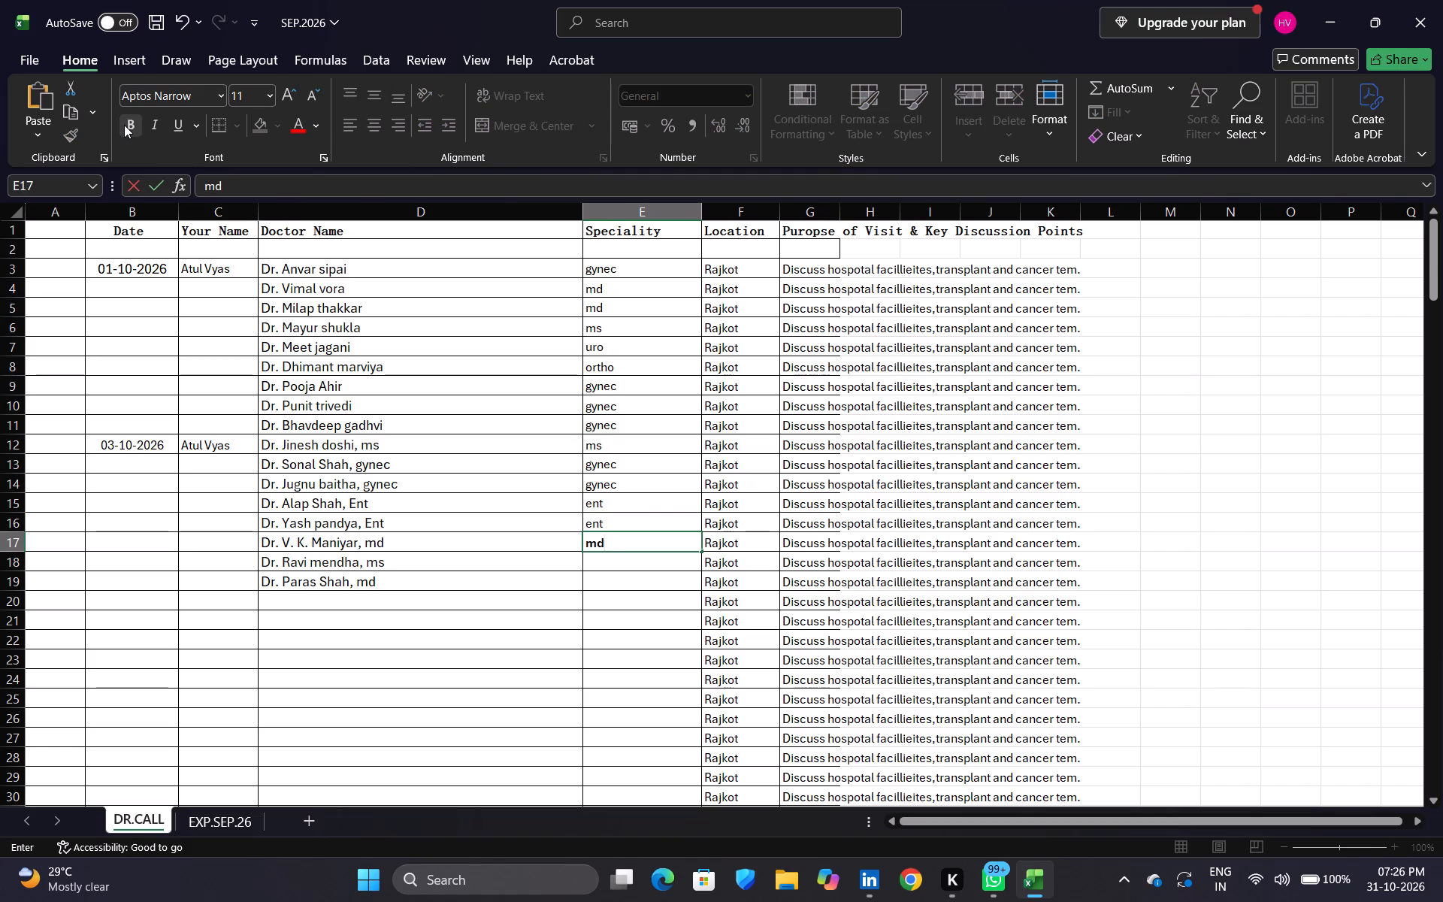
key("BackSpace")
key("BackSpace")
left_click(124, 125)
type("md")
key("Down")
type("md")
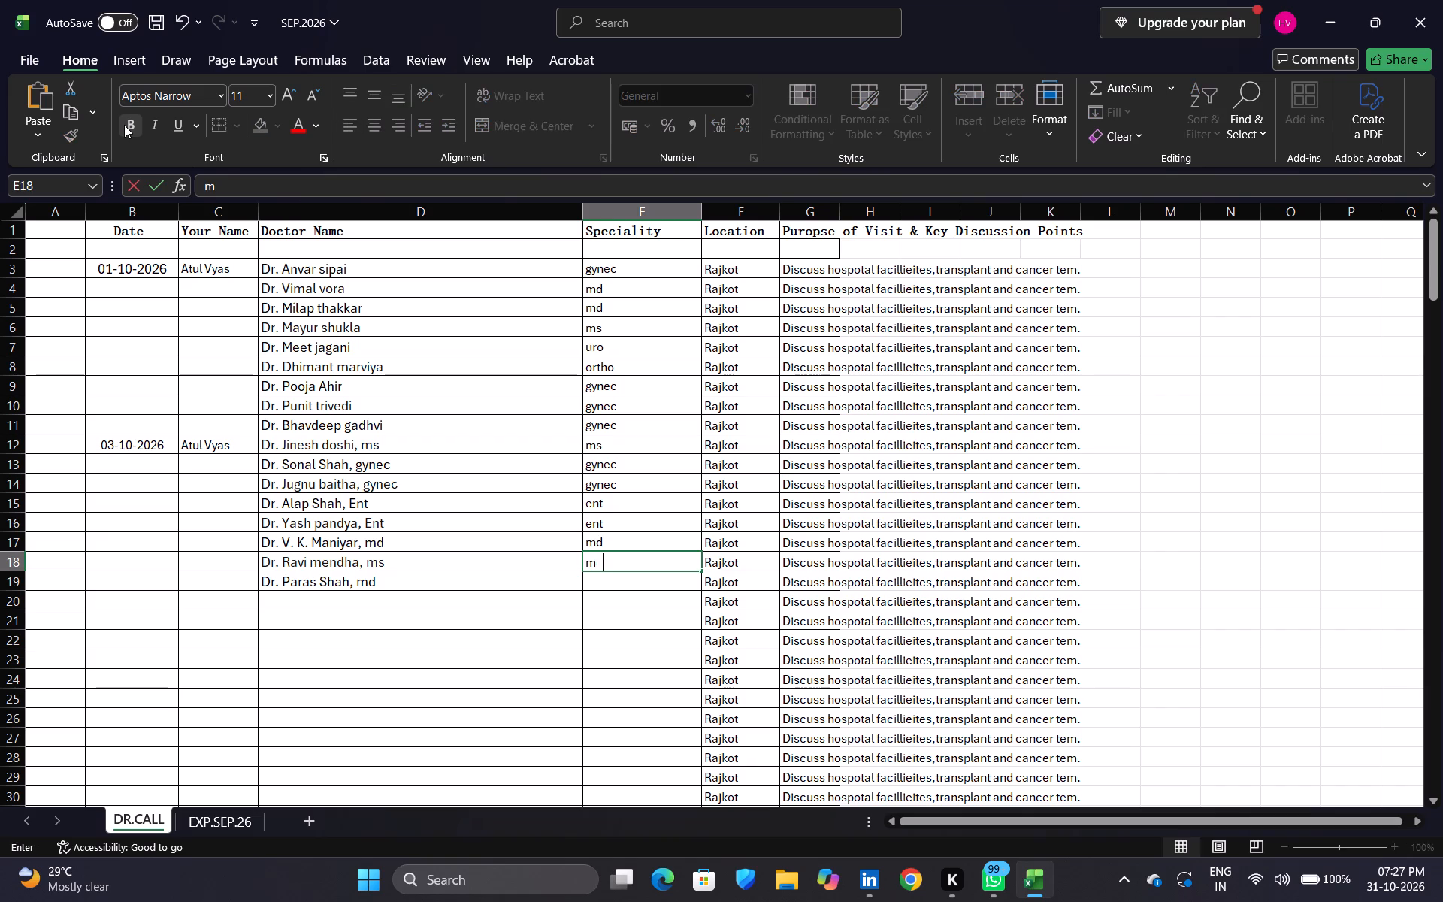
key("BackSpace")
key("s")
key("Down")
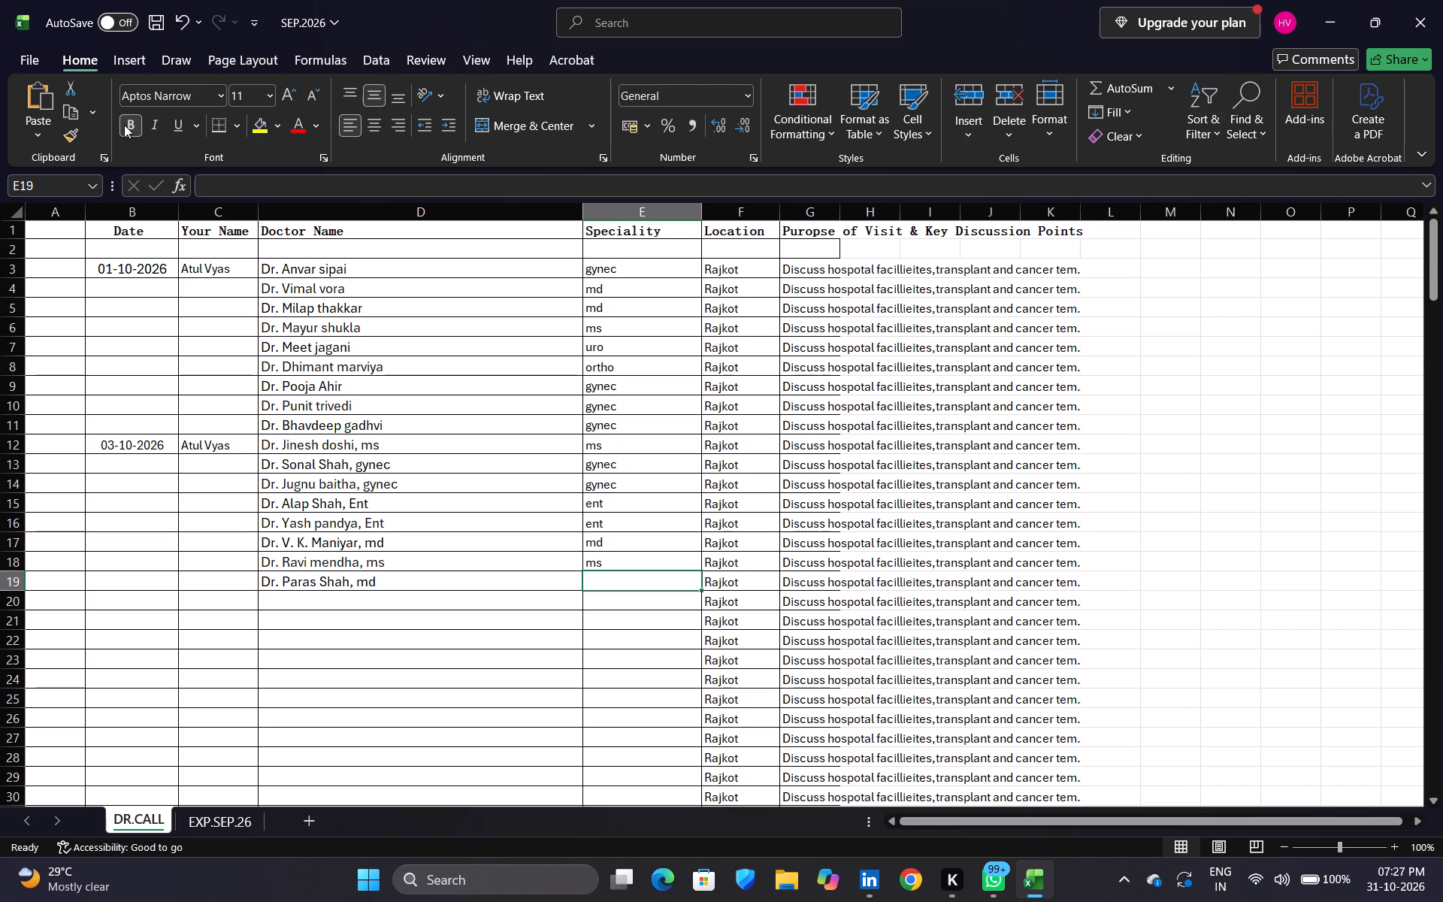
left_click(124, 125)
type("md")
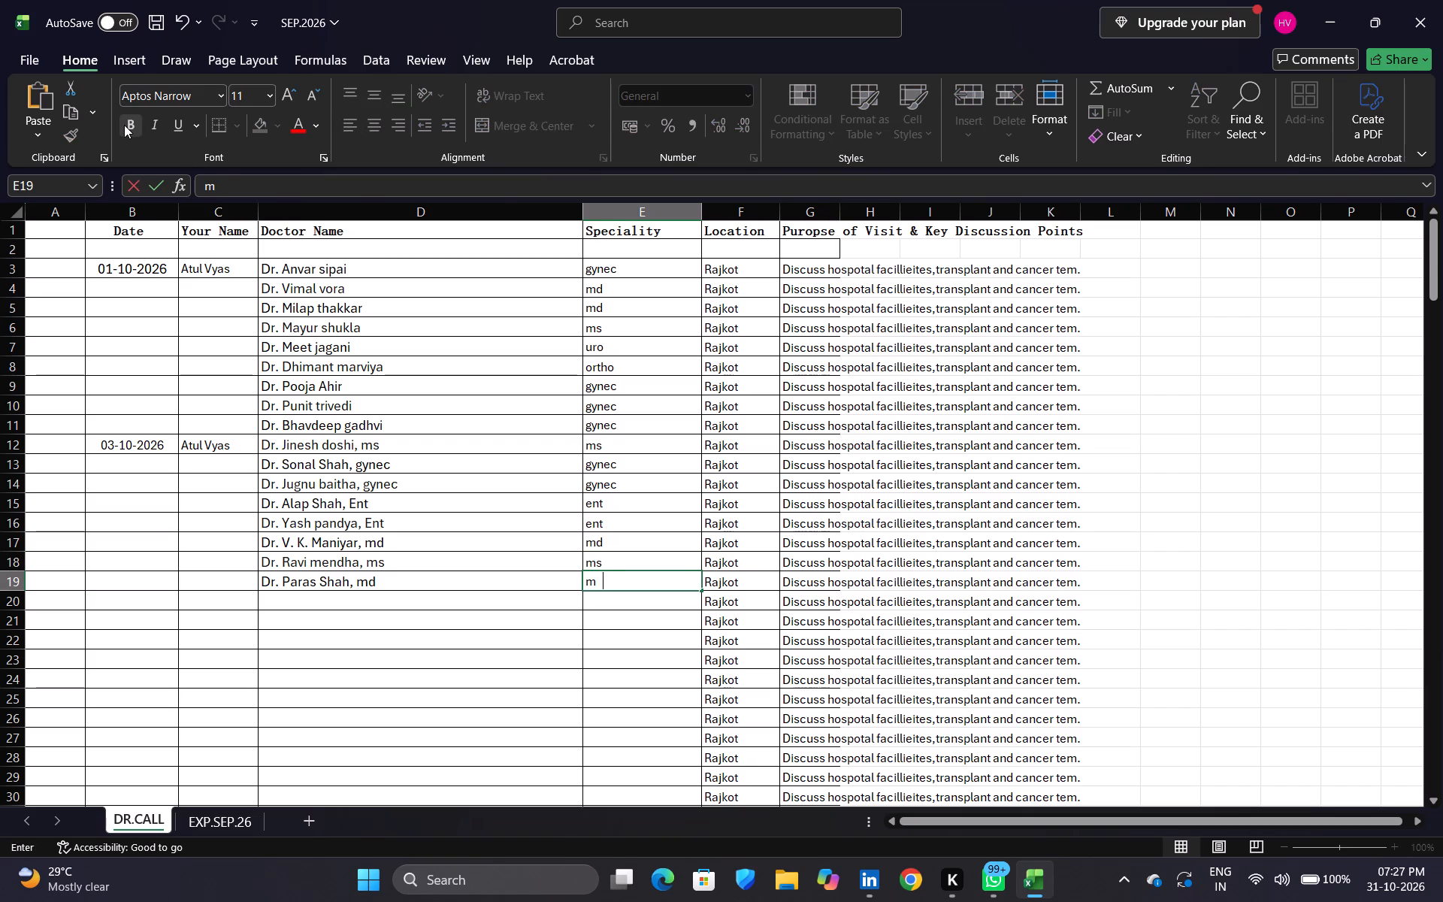
right_click(403, 526)
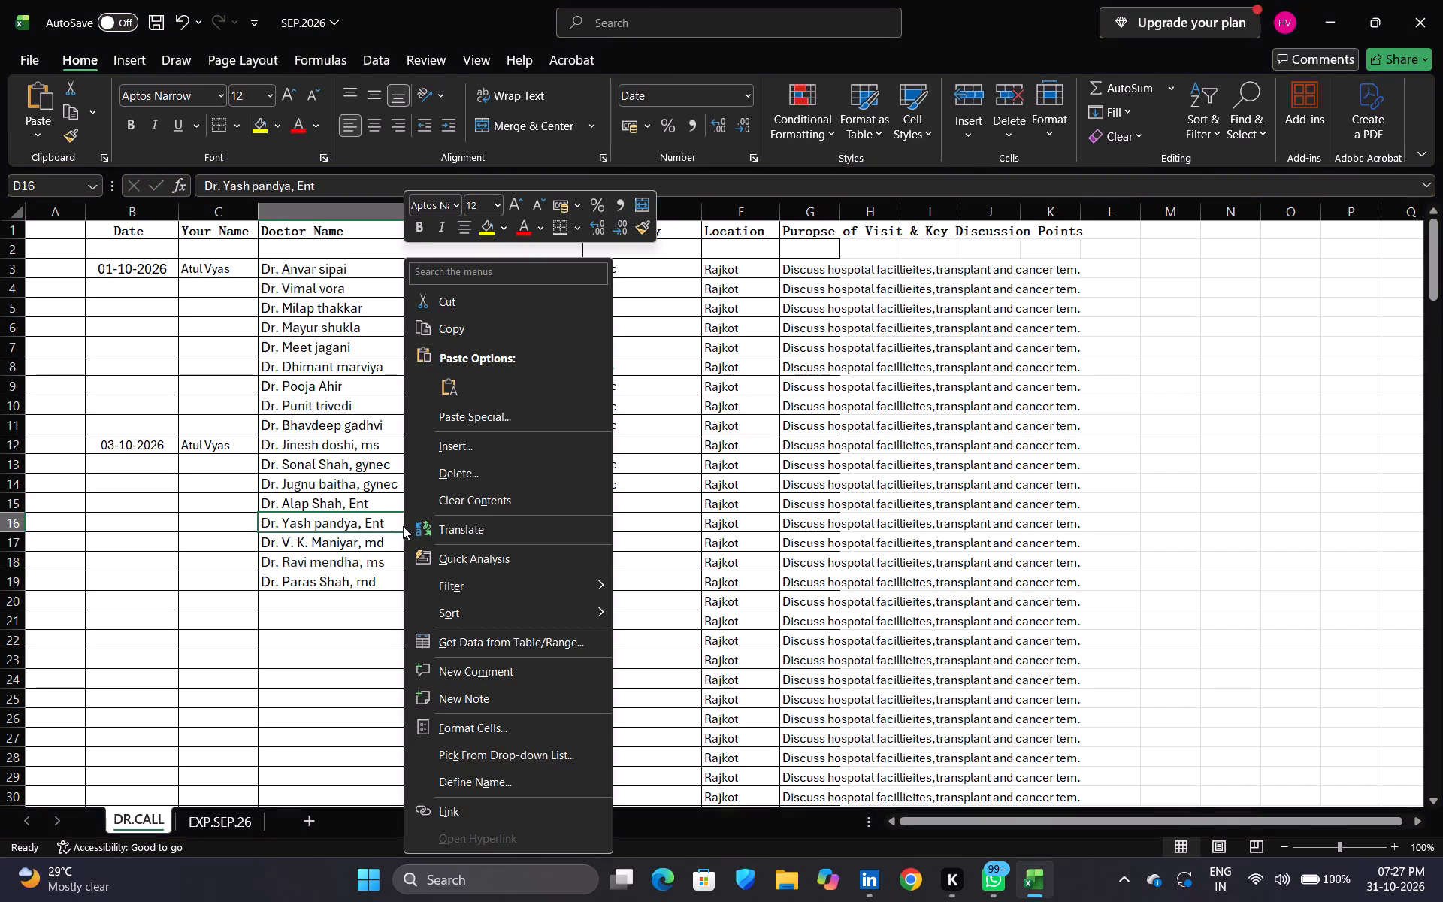
left_click(380, 556)
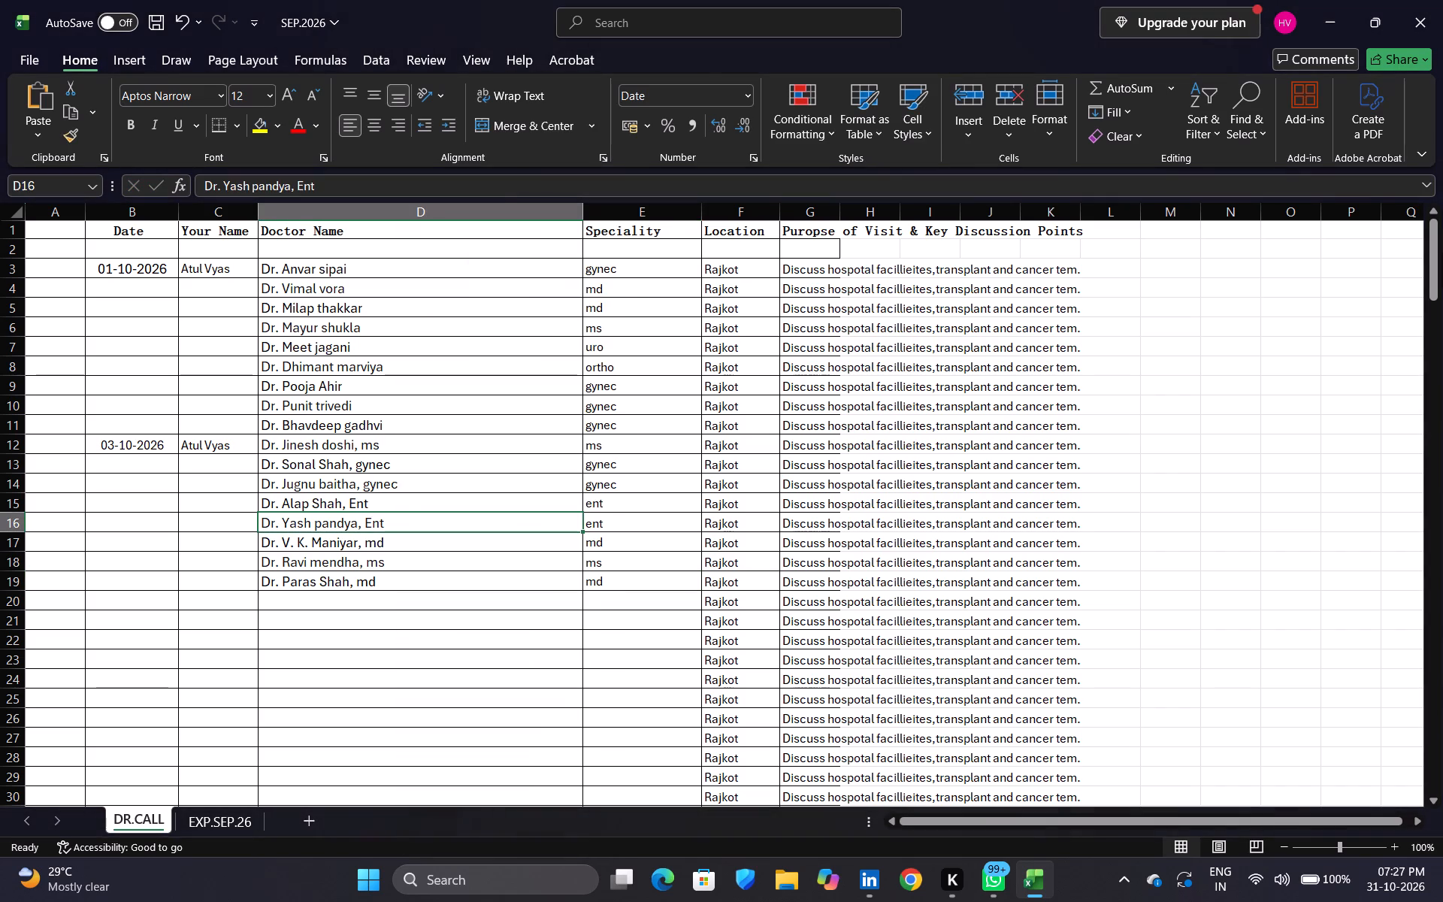
Delete the comma and speciality ms from the end of the doctor entry in D12.
double_click(374, 449)
key("Right")
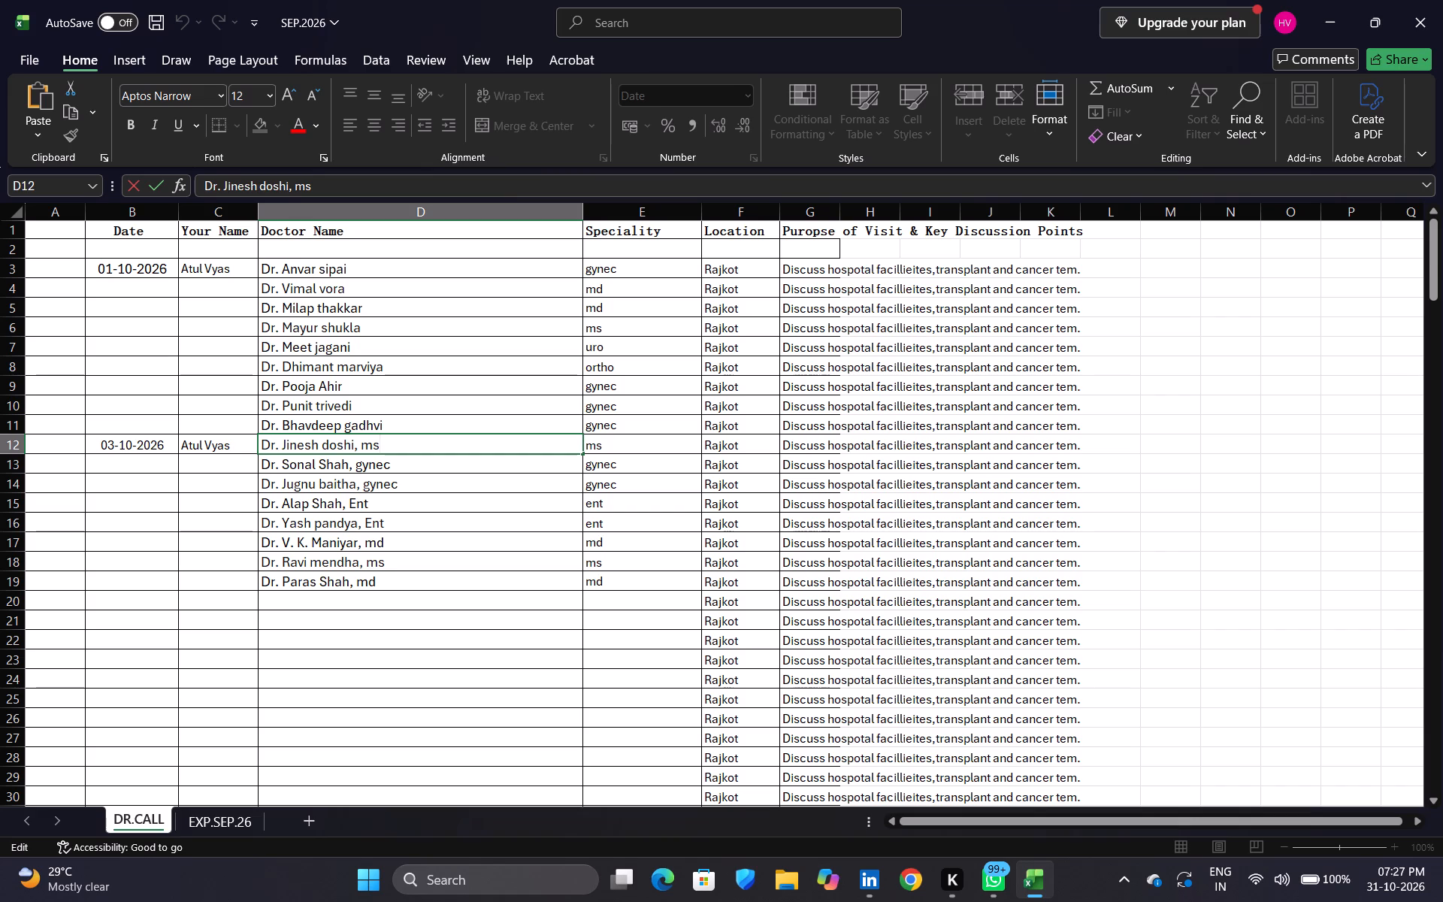
key("BackSpace")
key("BackSpace")
key("BackSpace")
key("BackSpace")
key("Down")
Delete the comma and speciality gynec from the end of the doctor entry in D13.
double_click(389, 472)
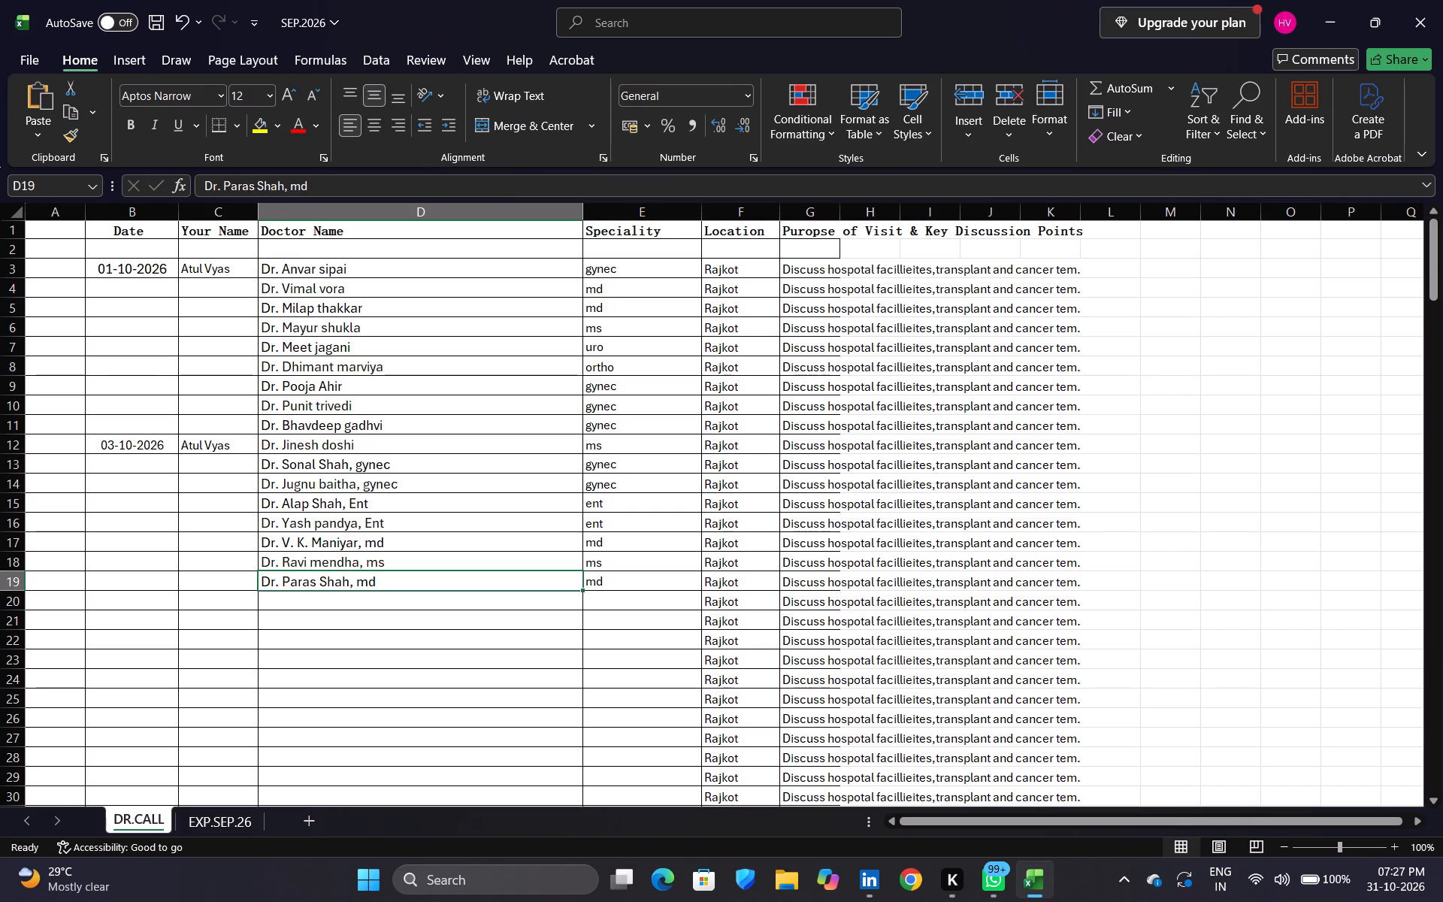
double_click(392, 471)
double_click(397, 468)
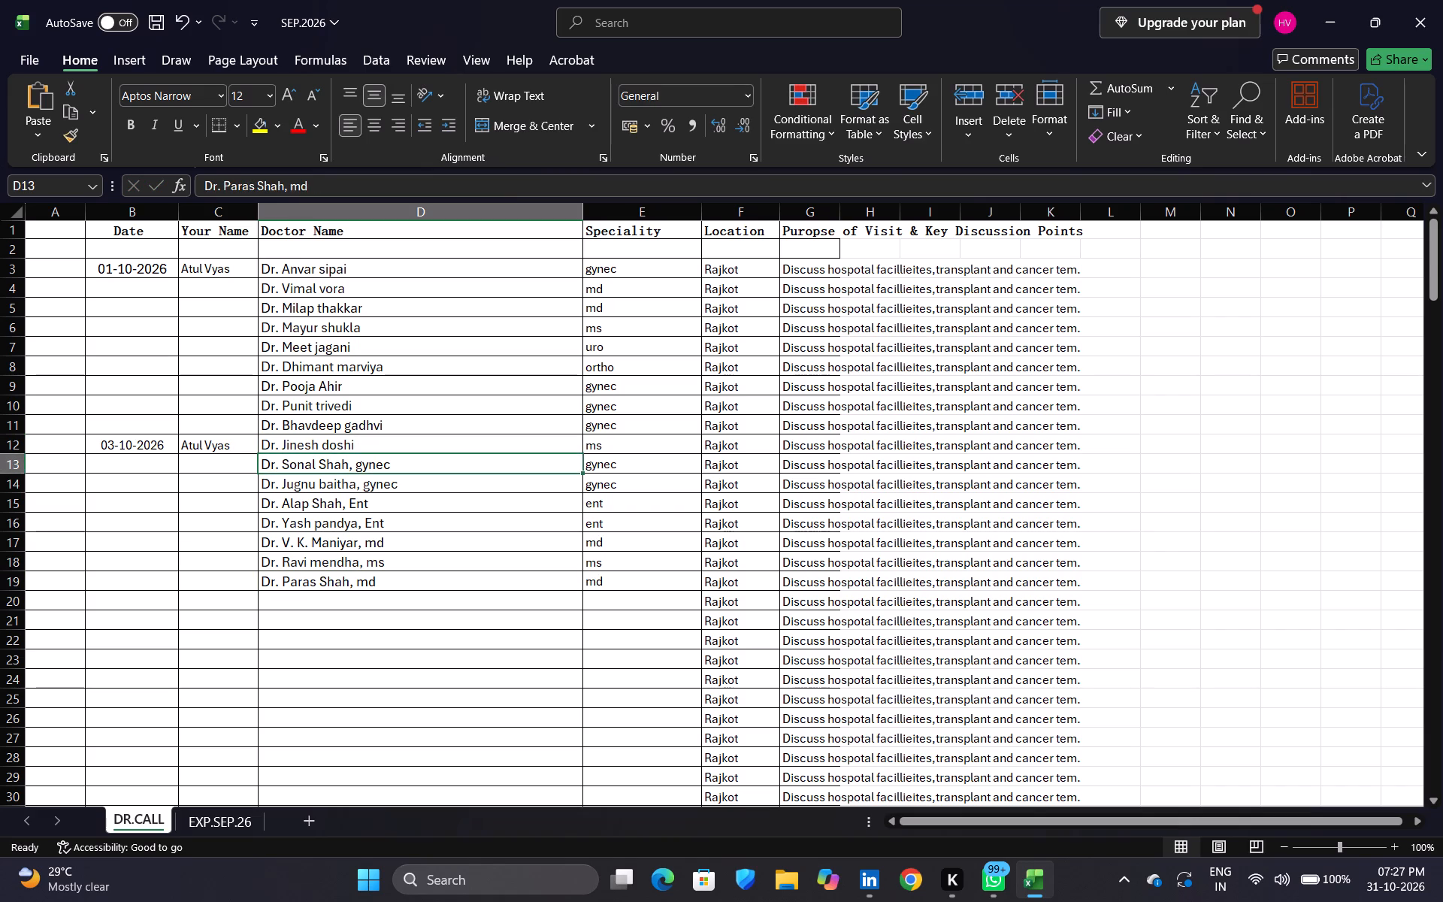
key("BackSpace")
key("BackSpace")
key("BackSpace")
key("BackSpace")
key("BackSpace")
key("BackSpace")
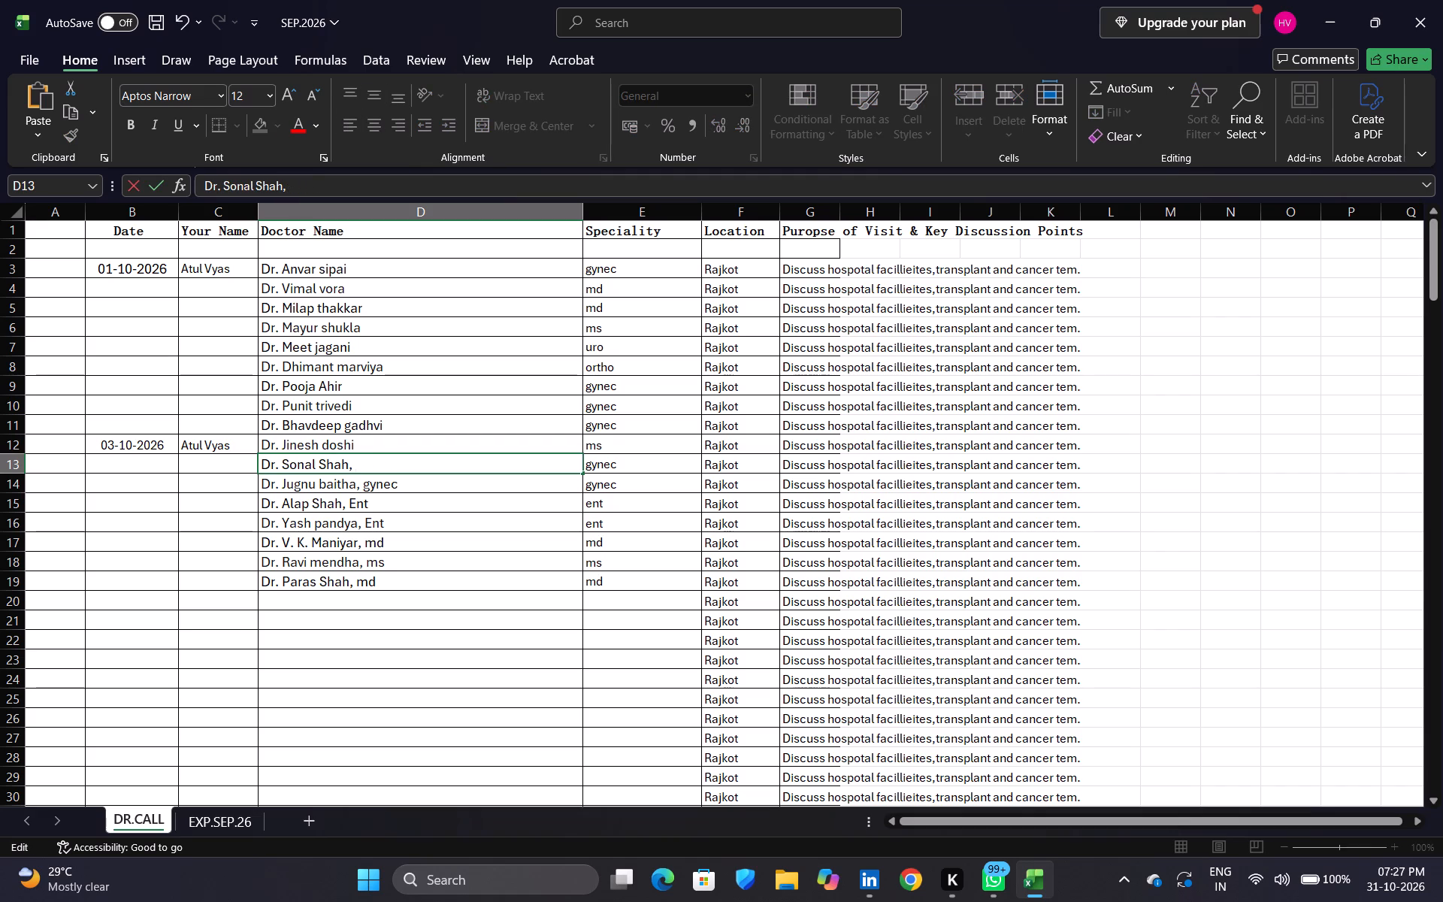
key("BackSpace")
Delete the comma and speciality gynec from the end of the doctor entry in D14.
double_click(398, 483)
key("BackSpace")
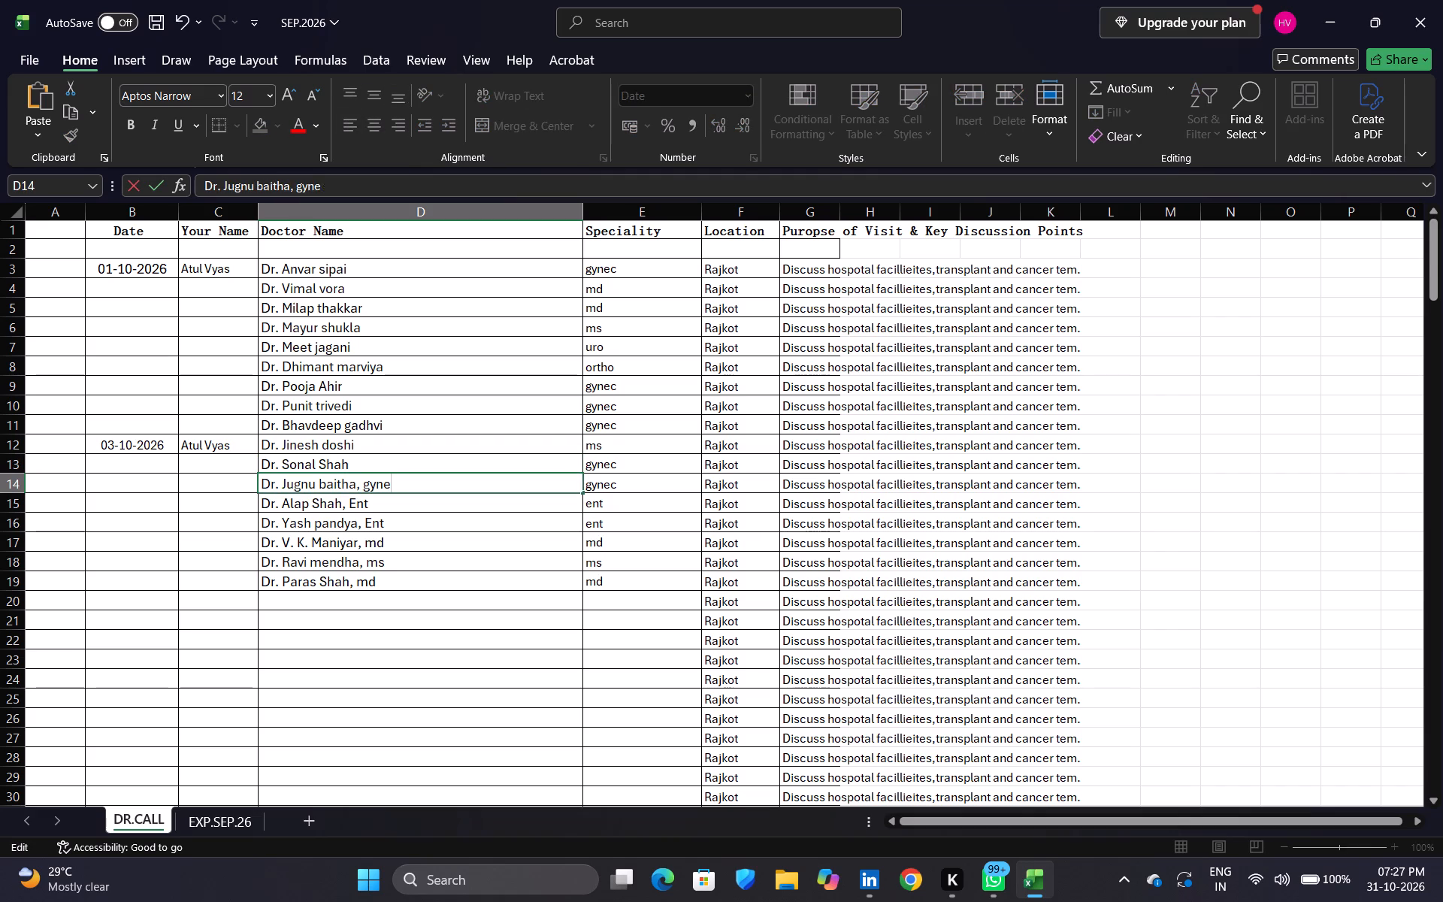
key("BackSpace")
key("BackSpace")
key("BackSpace")
key("BackSpace")
key("BackSpace")
key("BackSpace")
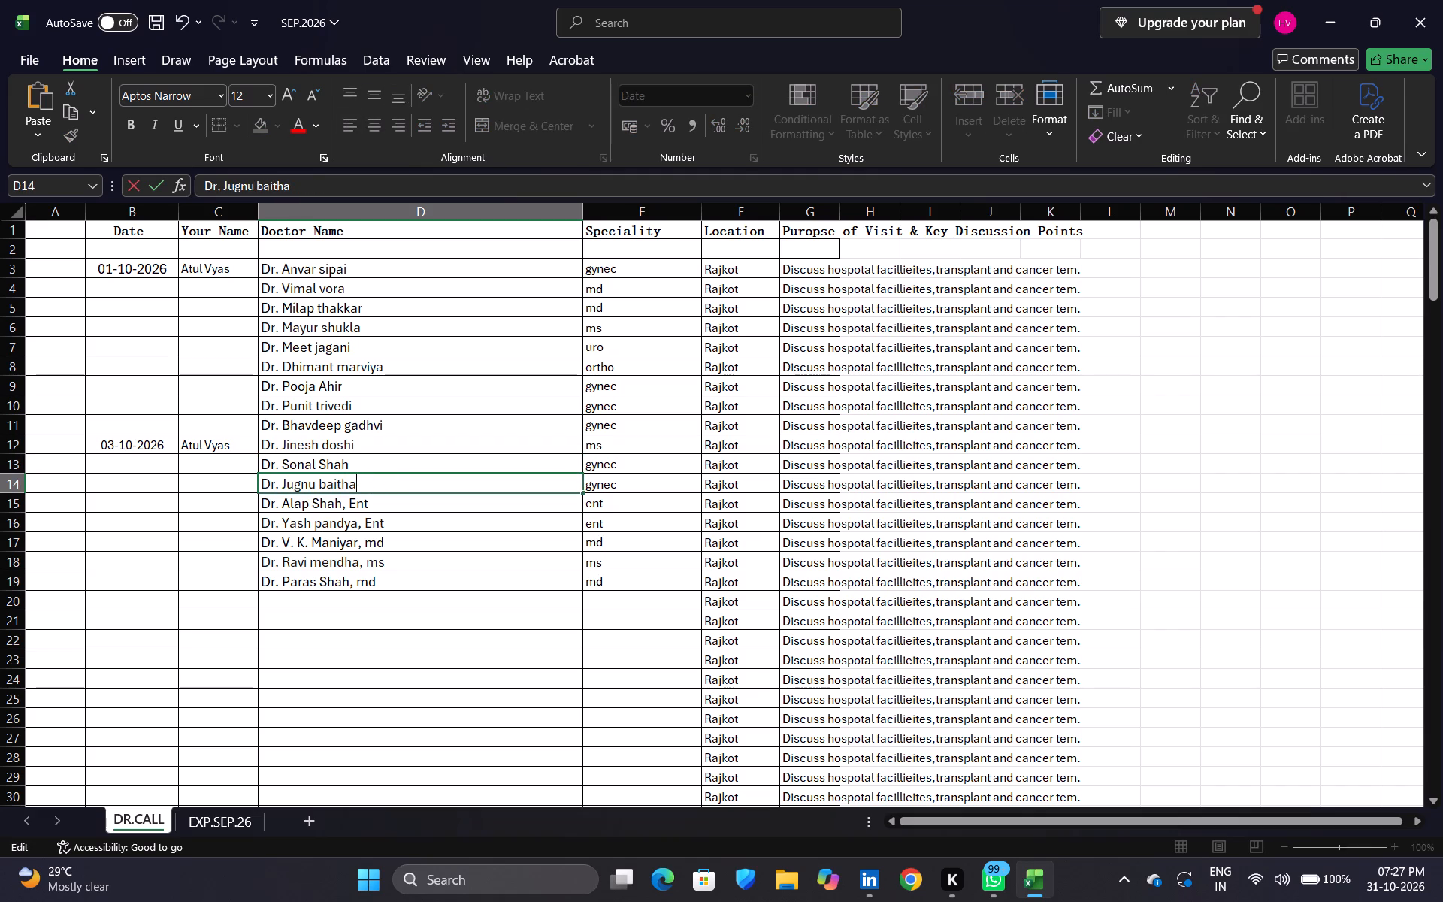
Delete the comma and speciality Ent from the end of the doctor entries in D15 and D16.
double_click(400, 503)
key("BackSpace")
key("BackSpace")
key("BackSpace")
key("BackSpace")
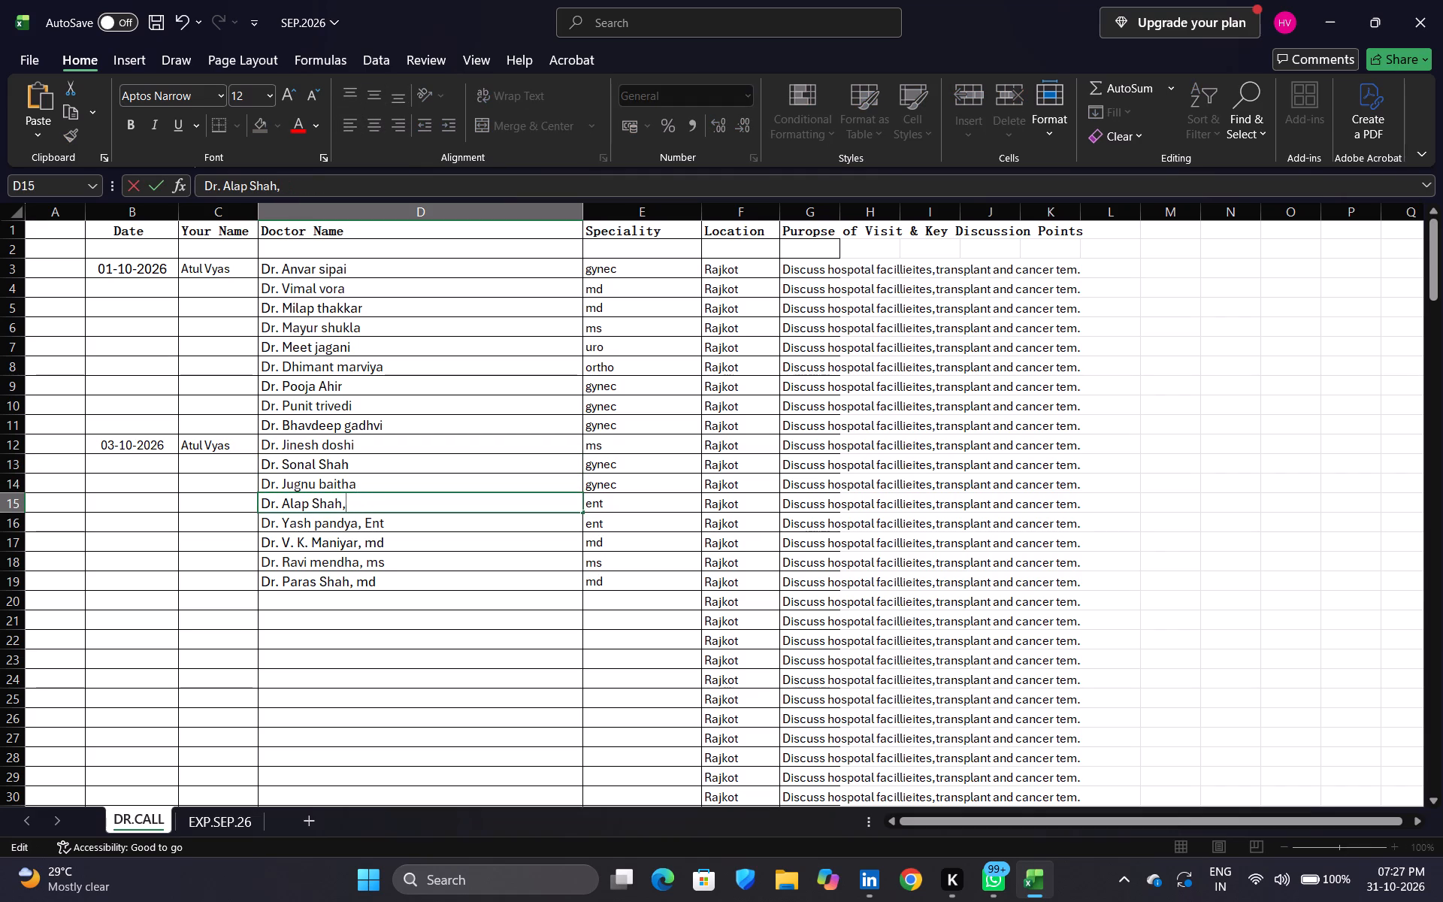
key("BackSpace")
double_click(405, 529)
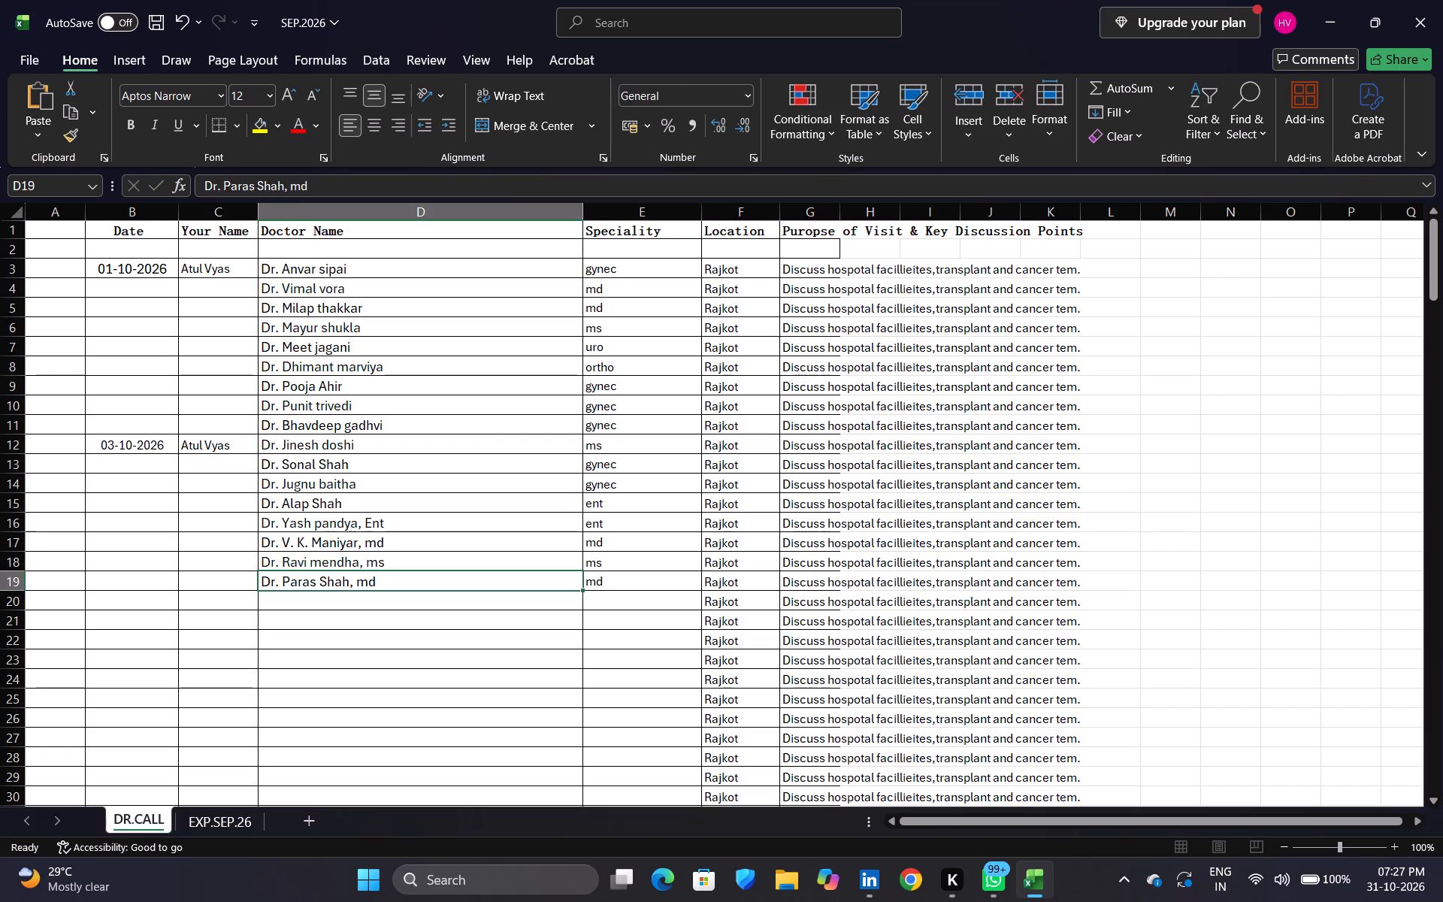
double_click(392, 526)
key("BackSpace")
key("BackSpace")
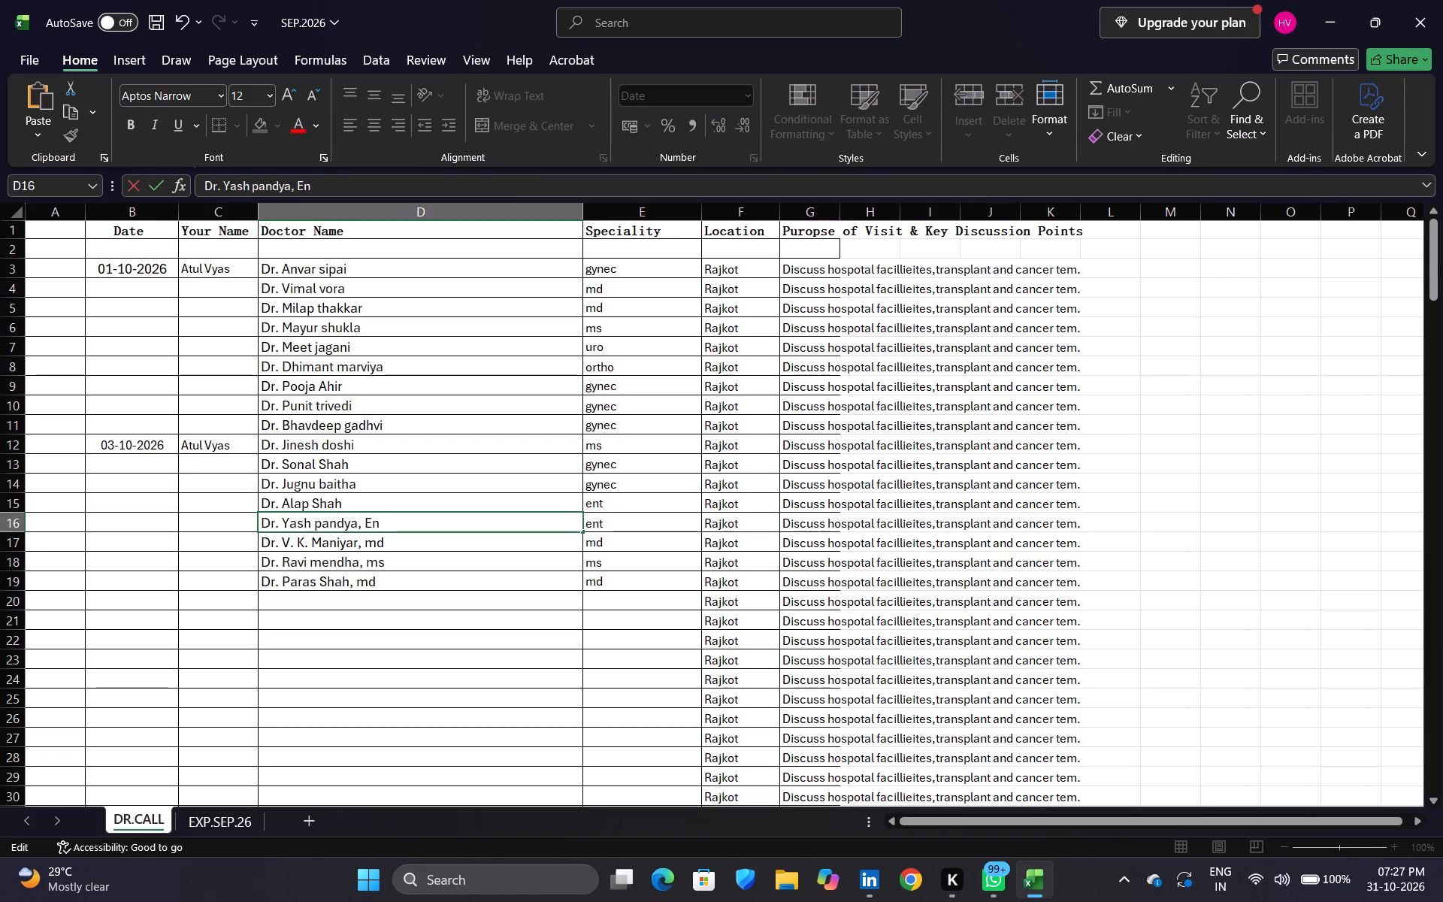
key("BackSpace")
key("BackSpace")
key("BackSpace")
Delete the trailing comma and speciality from the doctor entries in D17 (md) and D18 (ms).
double_click(396, 549)
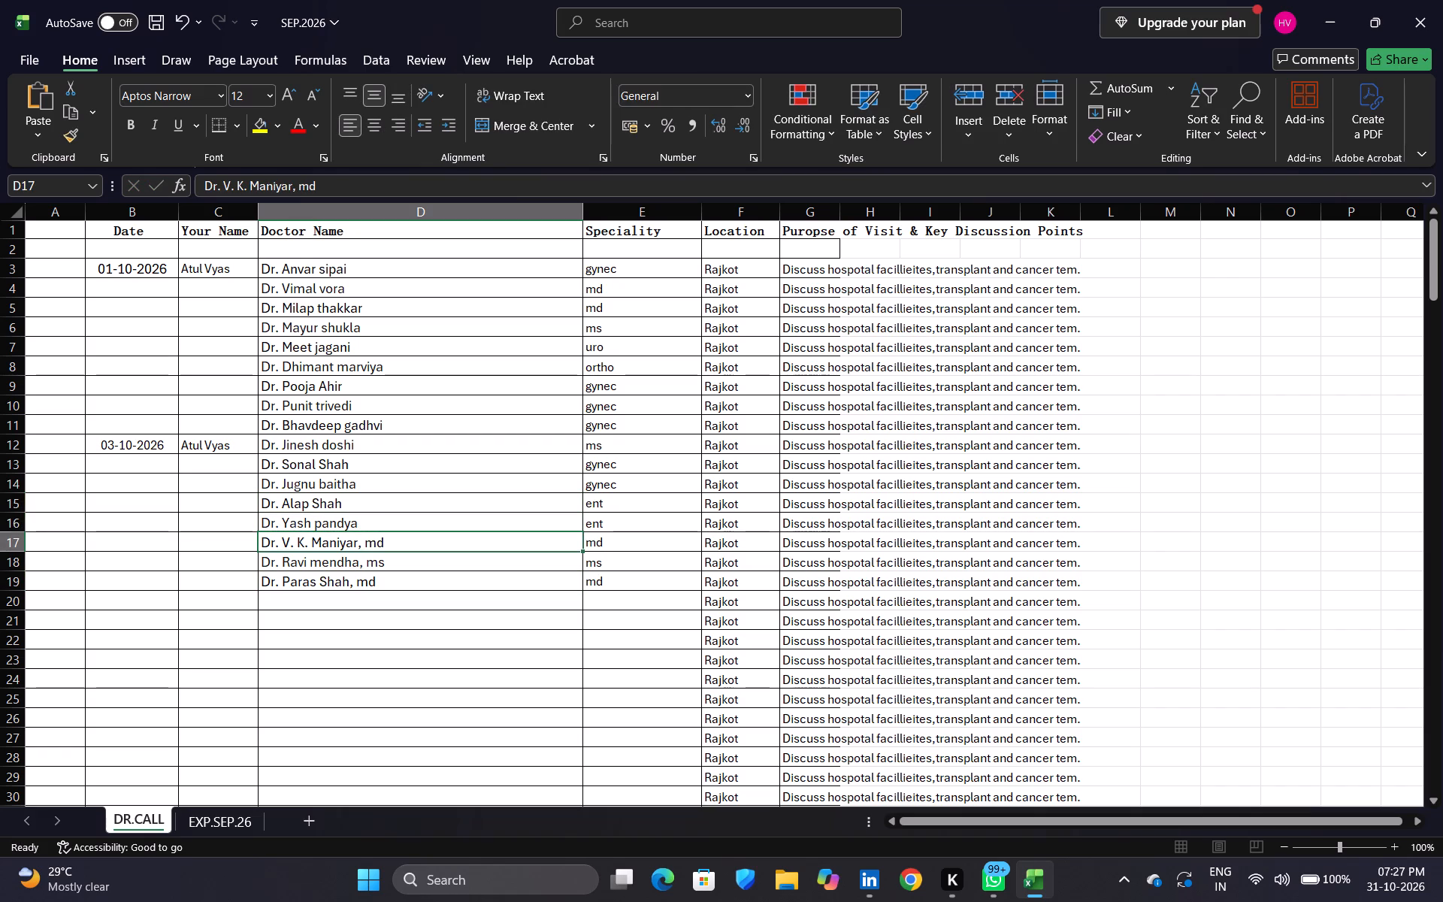
double_click(395, 547)
key("BackSpace")
key("BackSpace")
key("BackSpace")
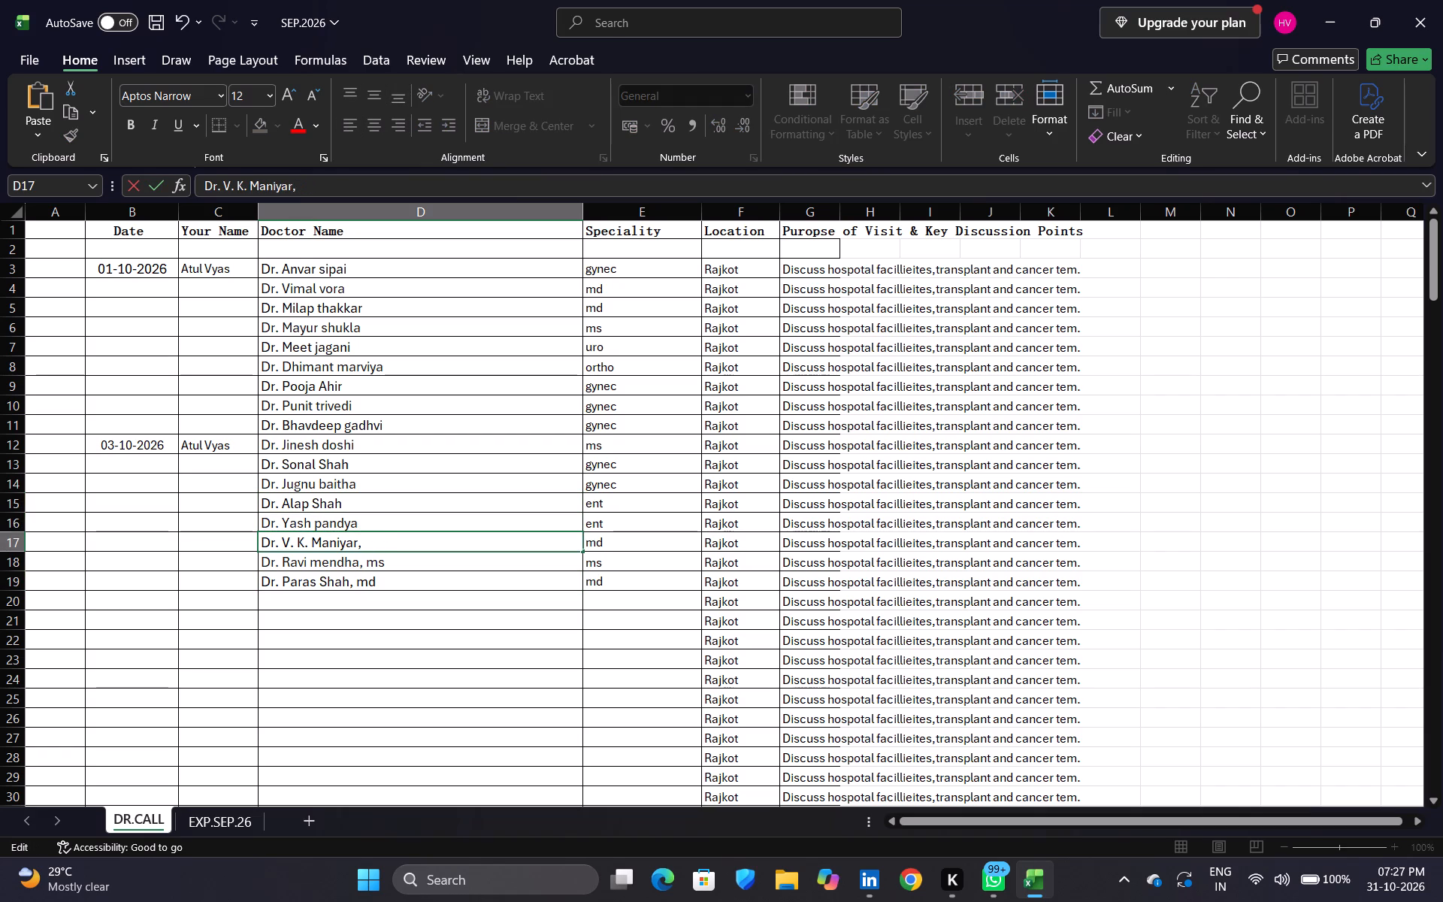
key("BackSpace")
double_click(399, 568)
key("BackSpace")
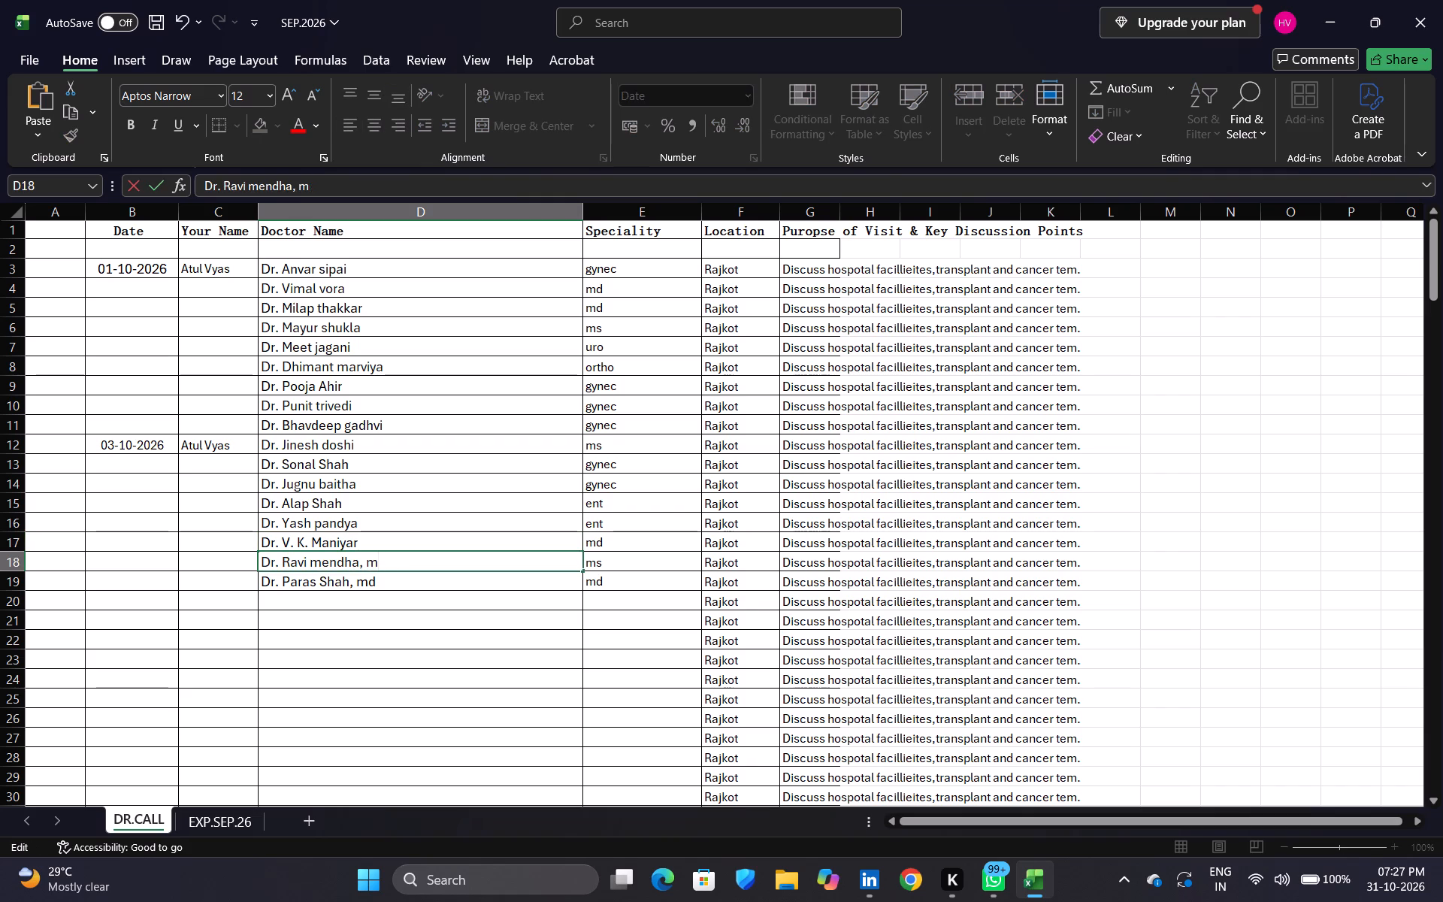
key("BackSpace")
key("BackSpace")
key("BackSpace")
Delete the trailing comma and speciality md from the doctor entry in D19.
double_click(401, 580)
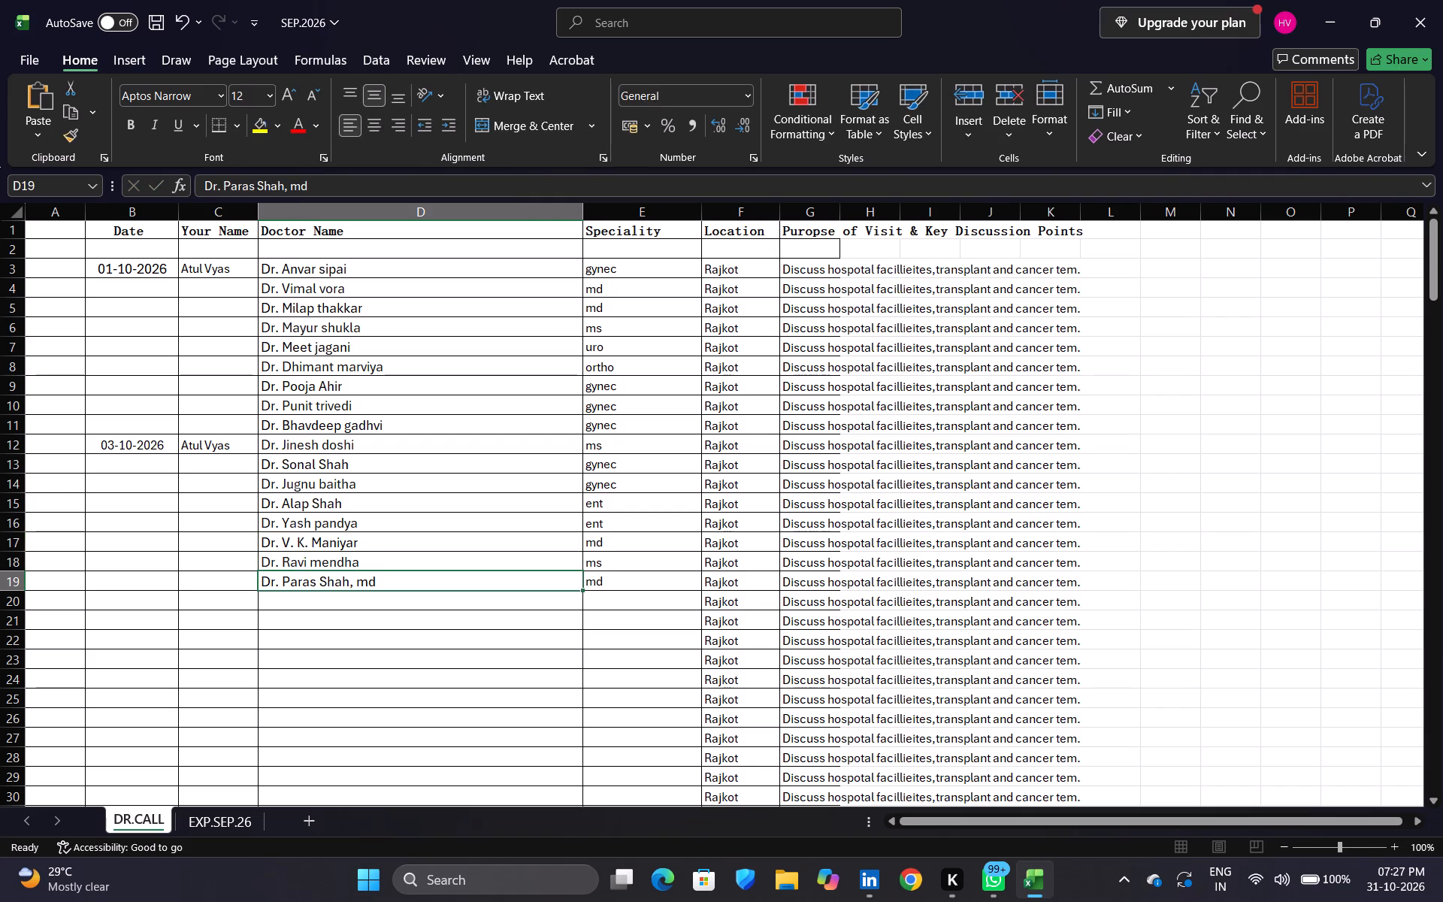
key("BackSpace")
key("BackSpace")
key("BackSpace")
key("BackSpace")
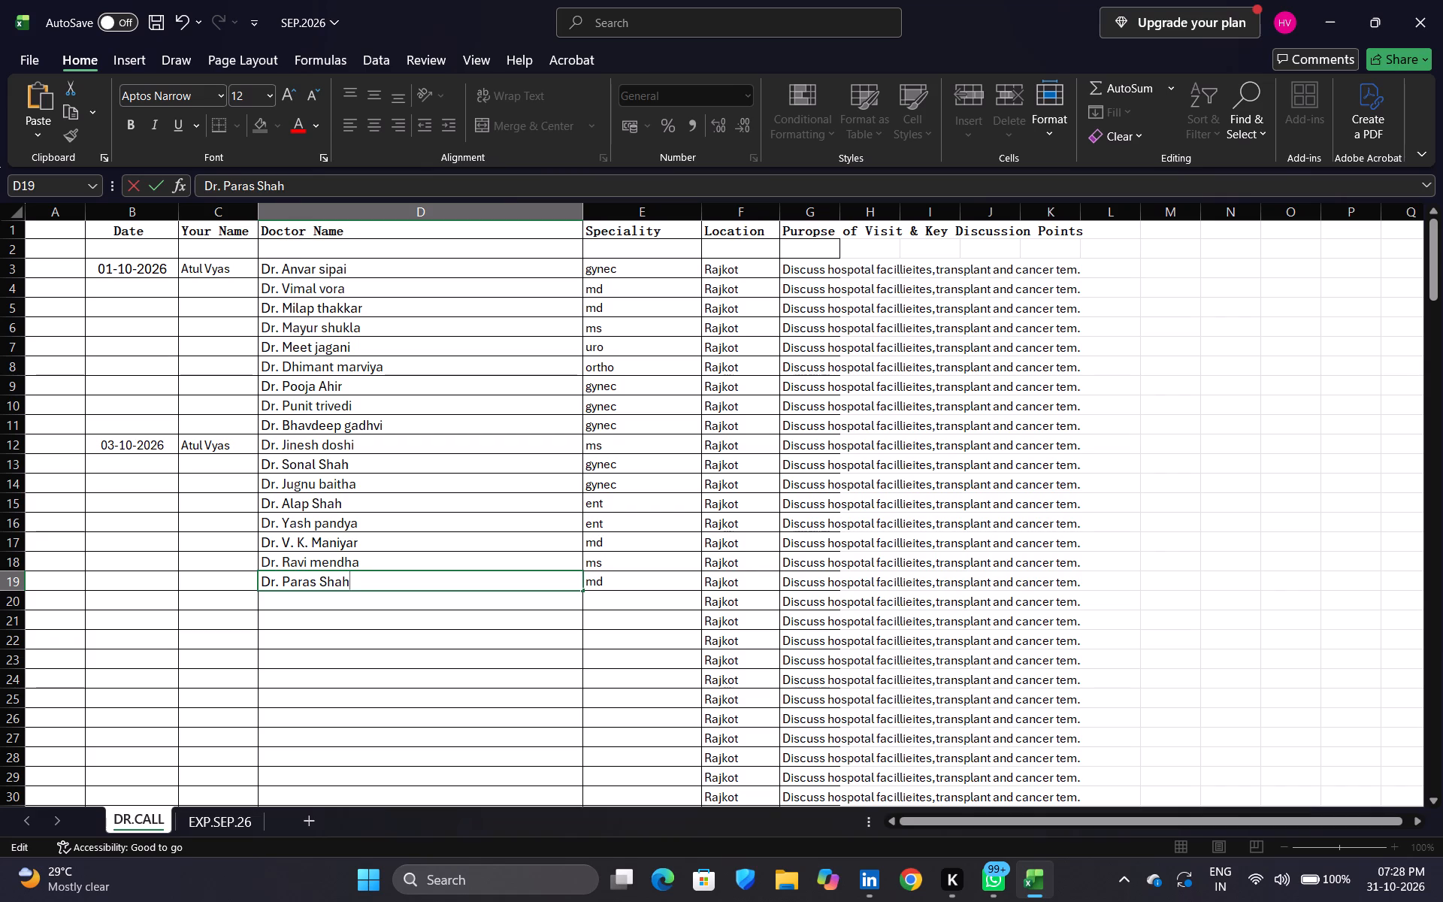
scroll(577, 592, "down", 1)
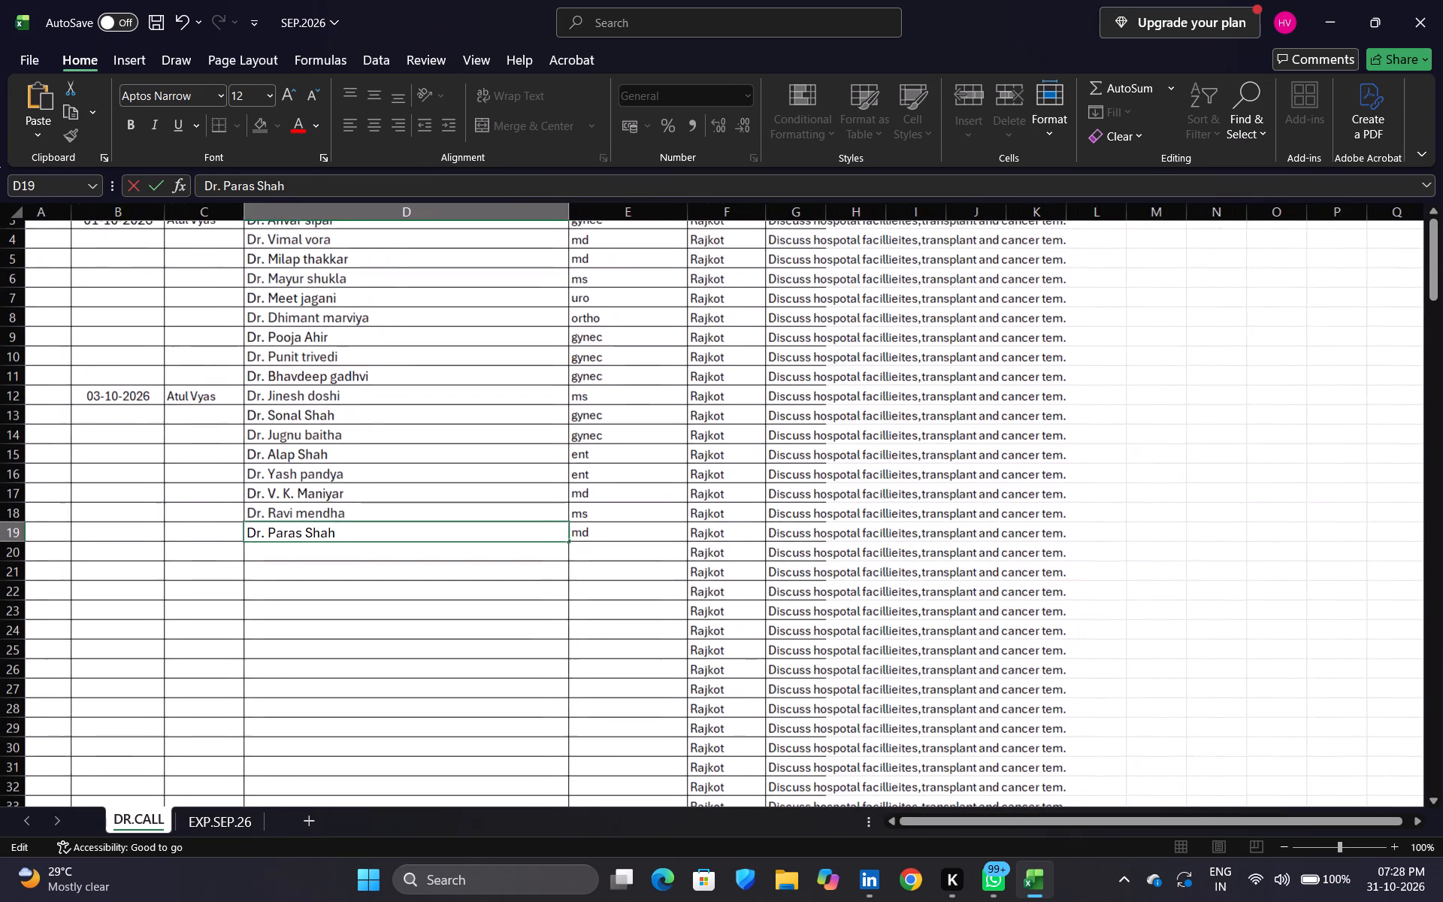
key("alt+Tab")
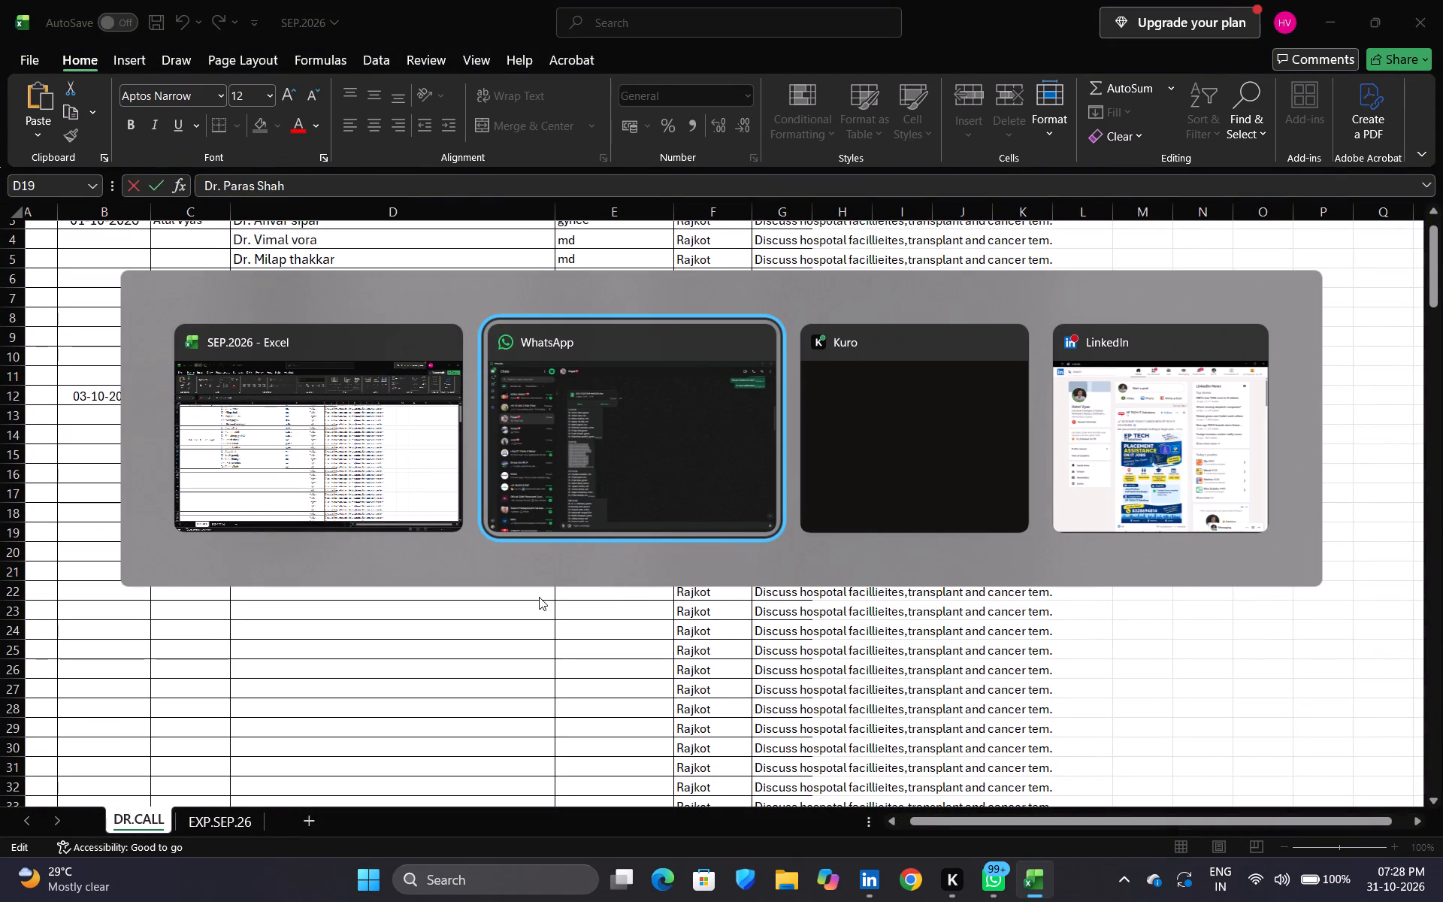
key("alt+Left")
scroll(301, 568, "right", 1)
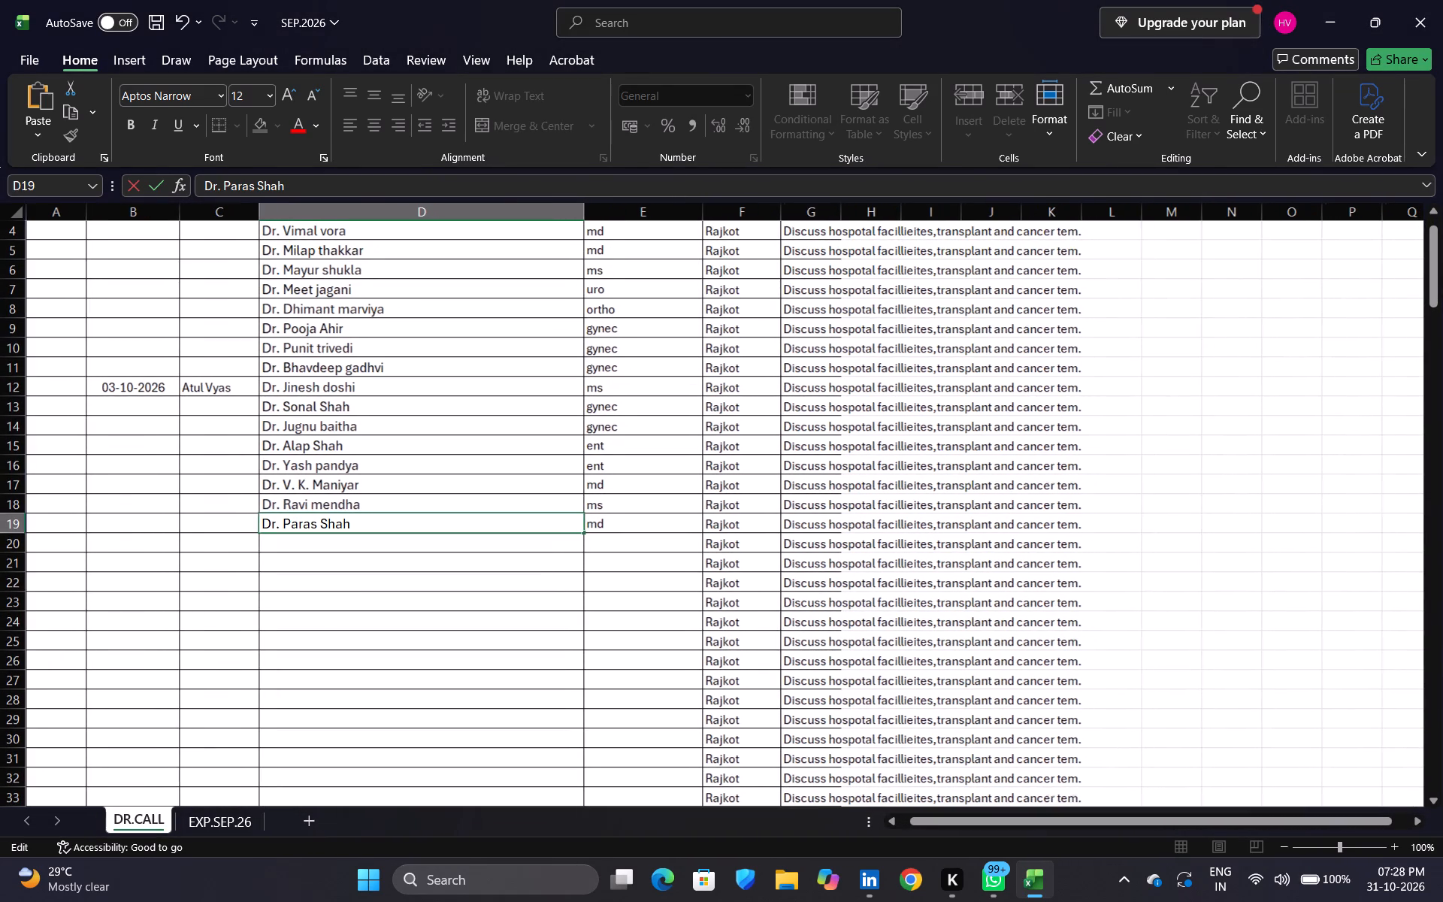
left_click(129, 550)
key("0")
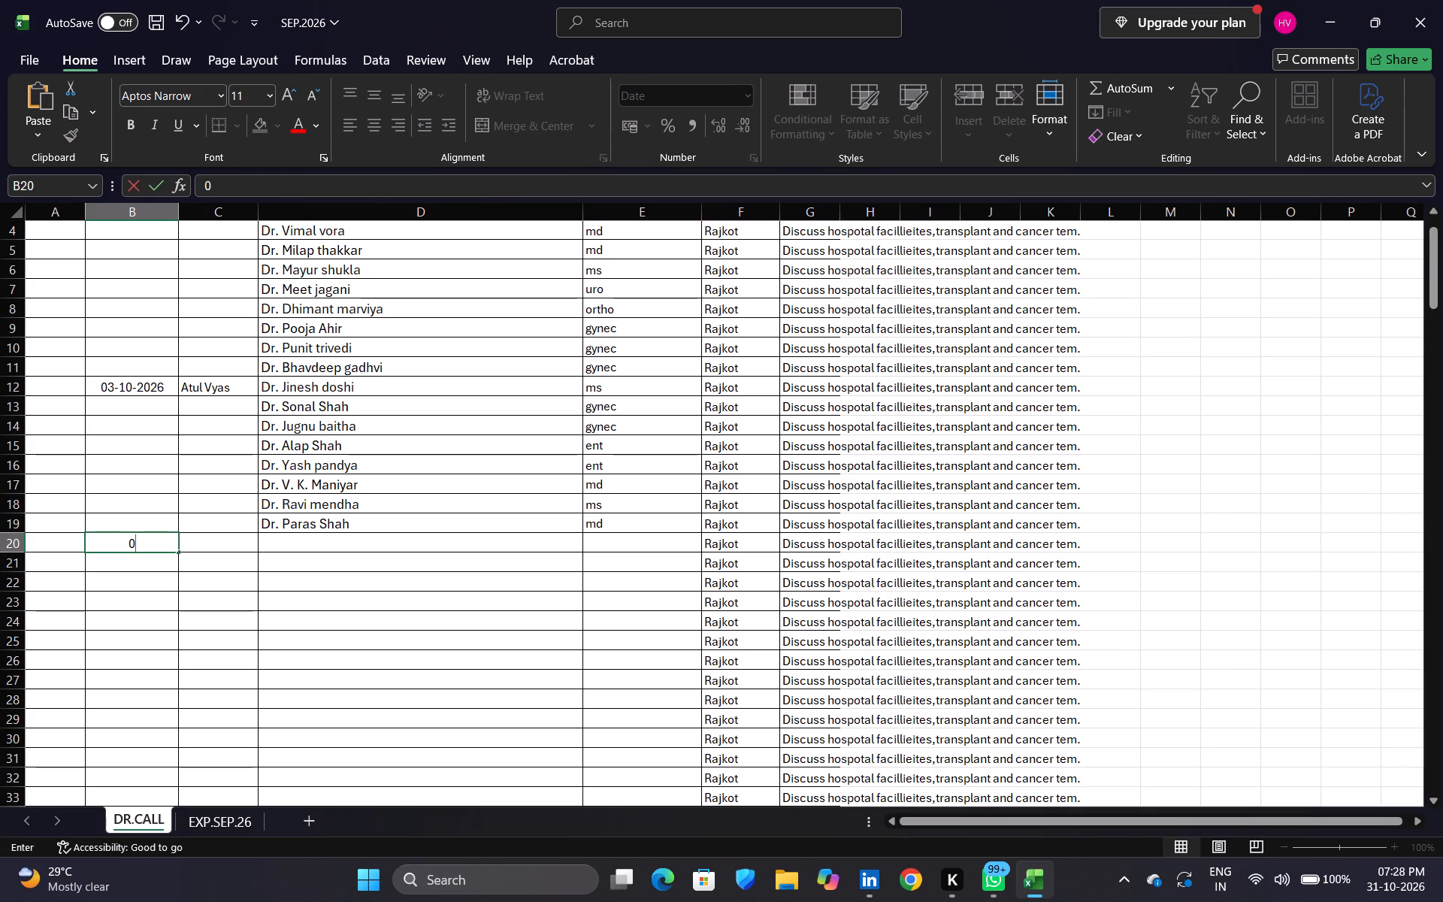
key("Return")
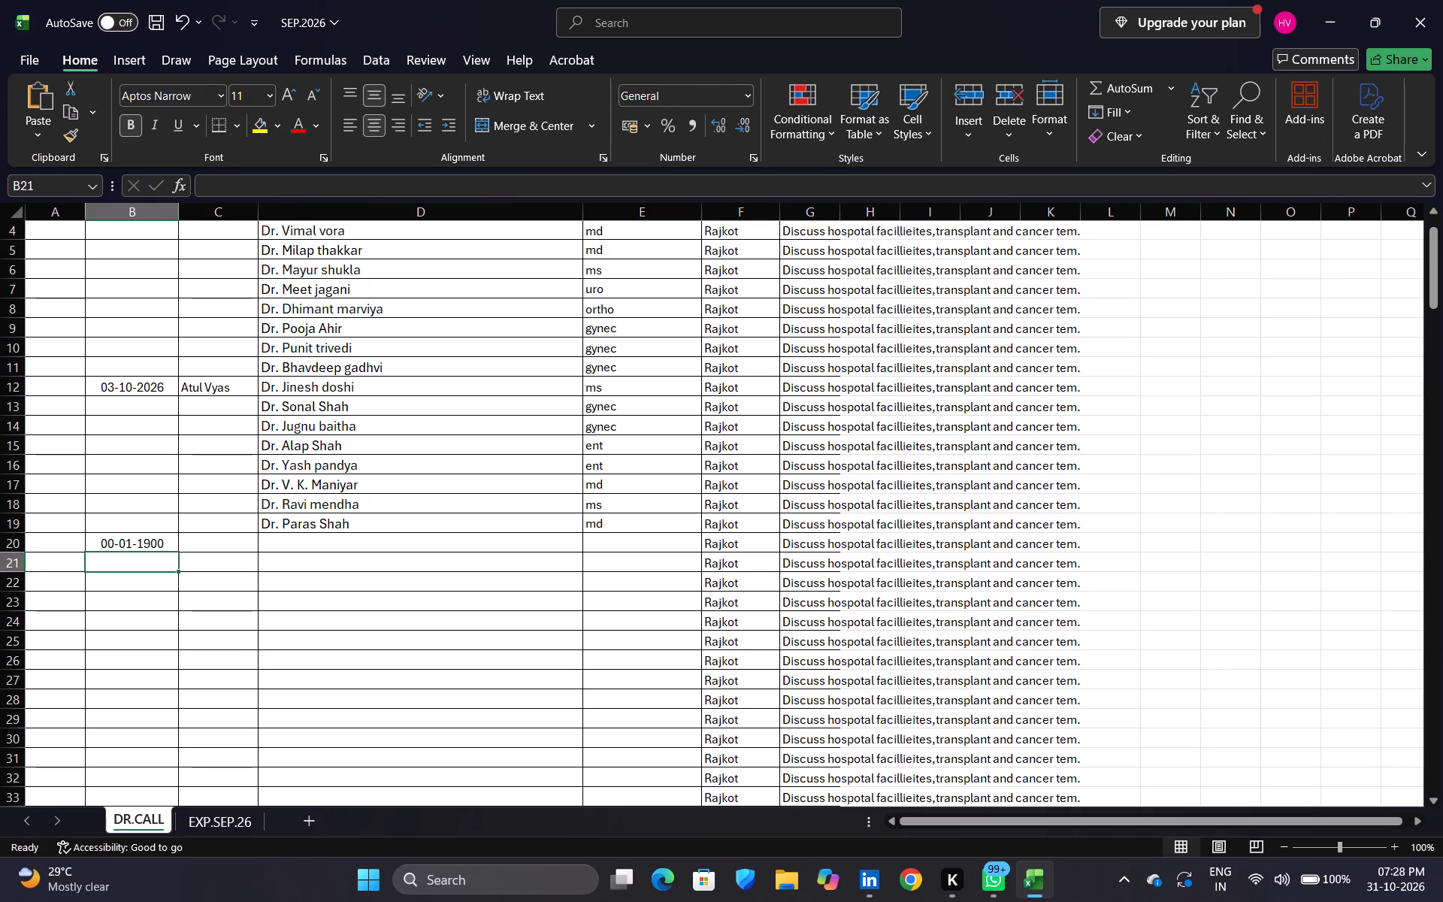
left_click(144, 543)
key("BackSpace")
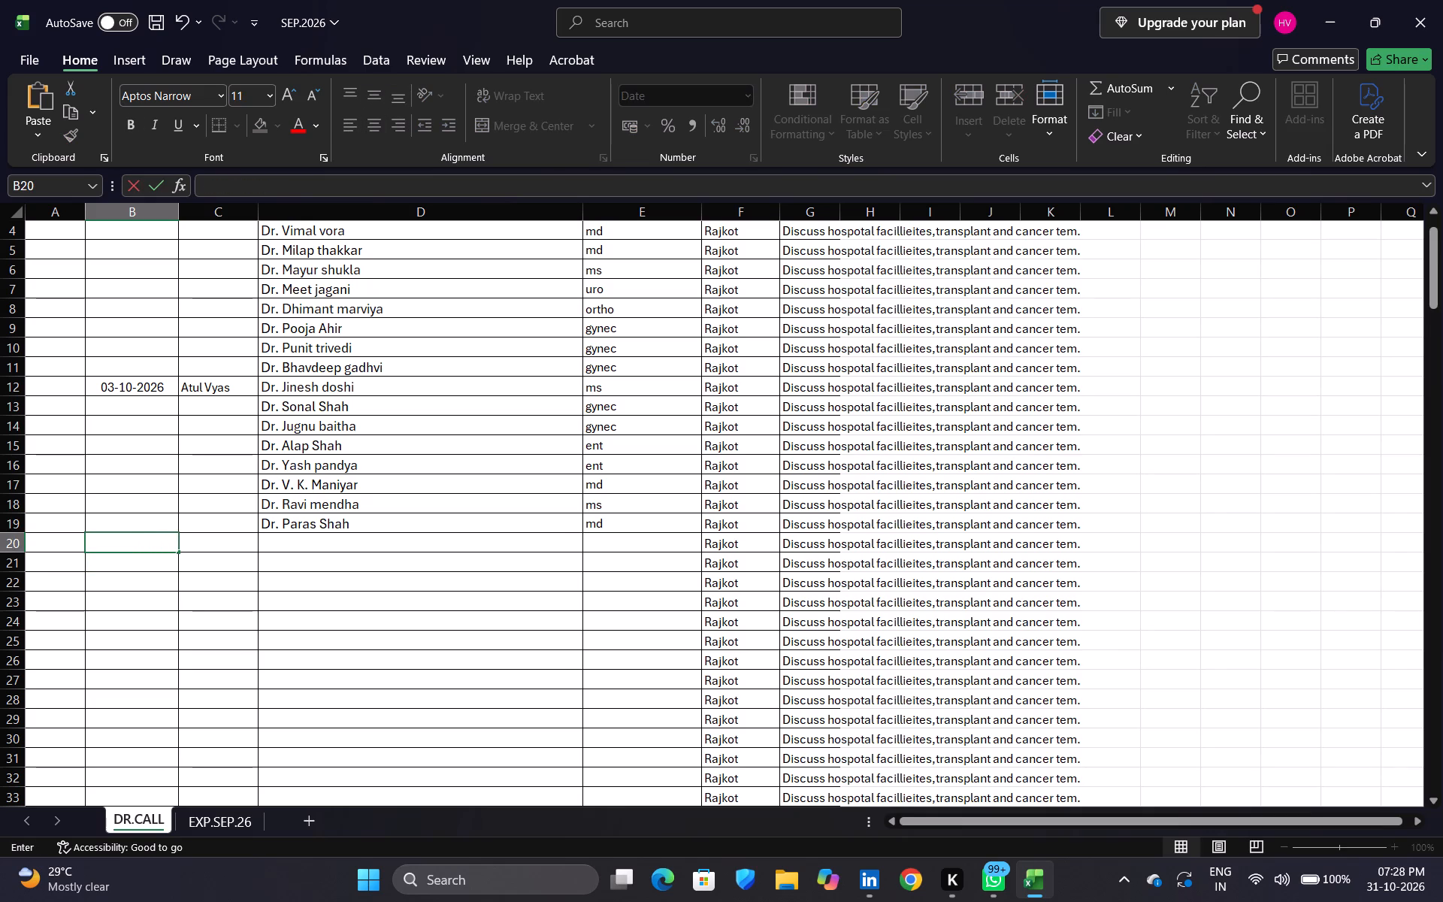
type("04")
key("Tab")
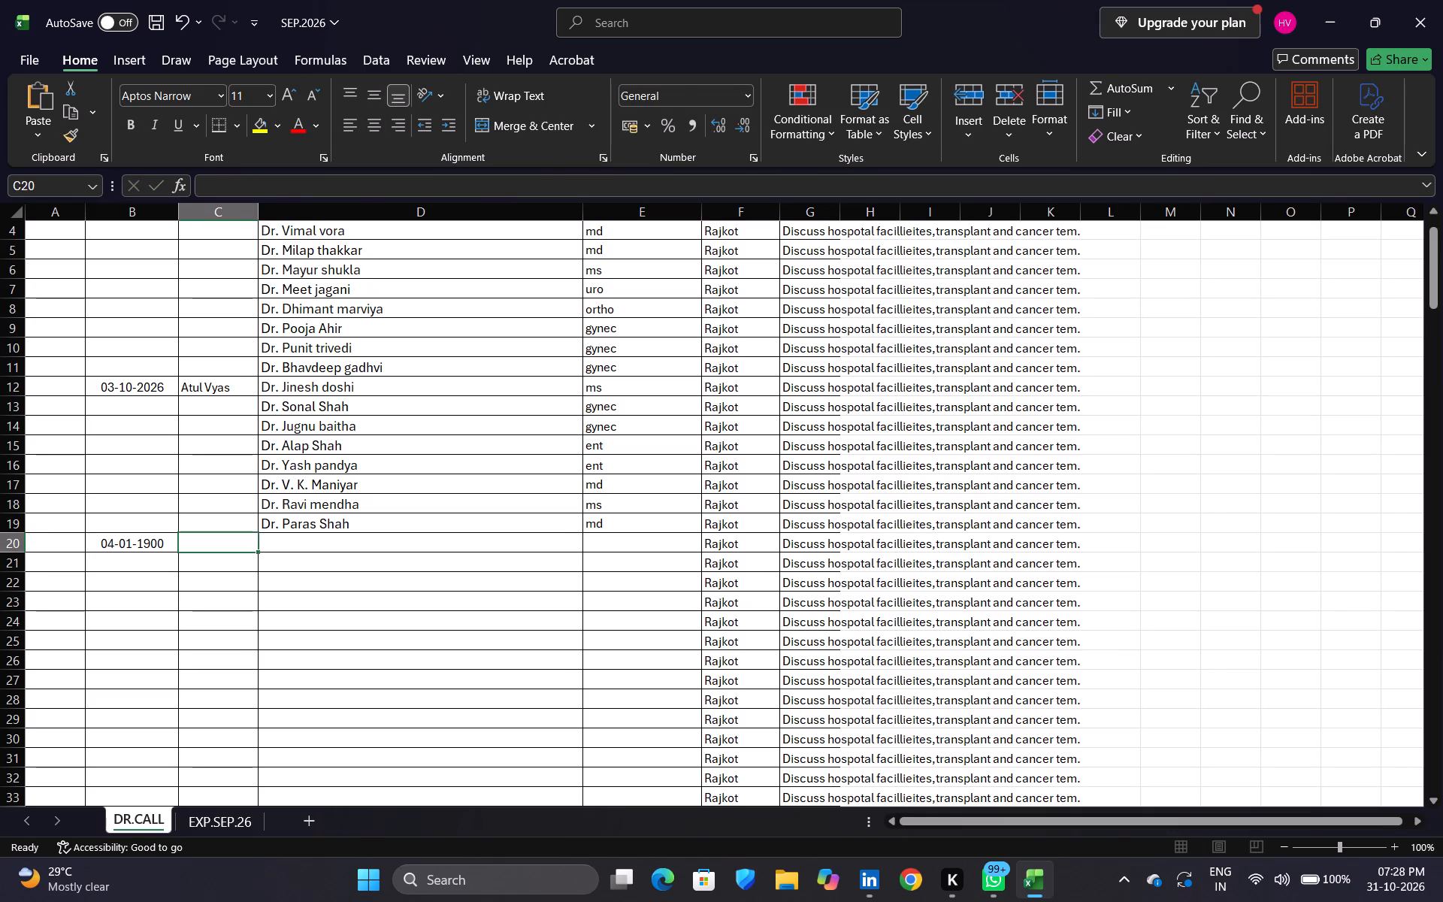
Enter the date 04-10-2026 in B20 in place of the wrong date.
left_click(152, 550)
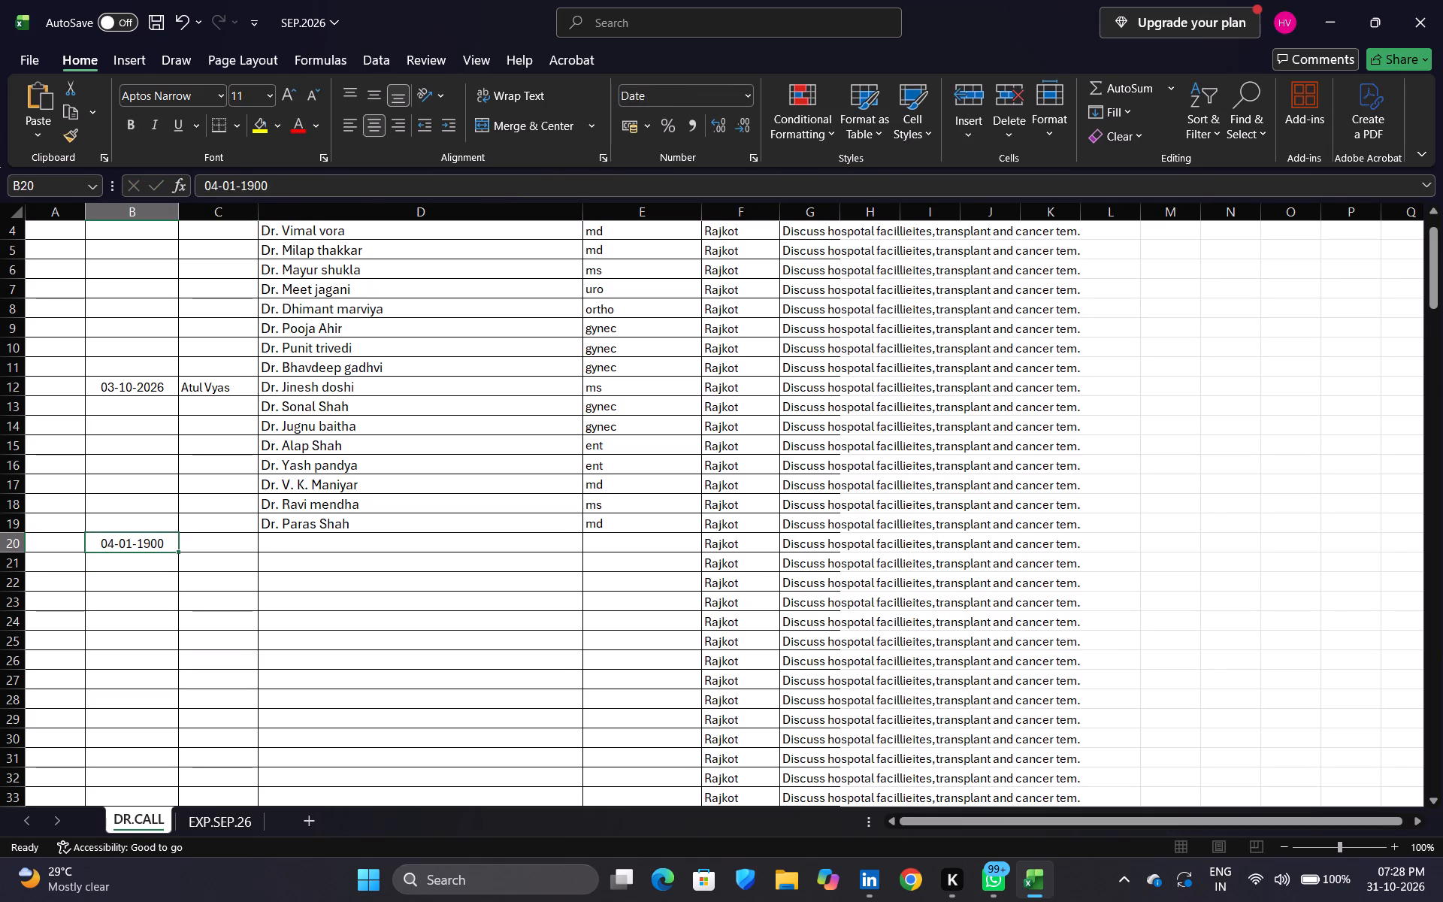
key("BackSpace")
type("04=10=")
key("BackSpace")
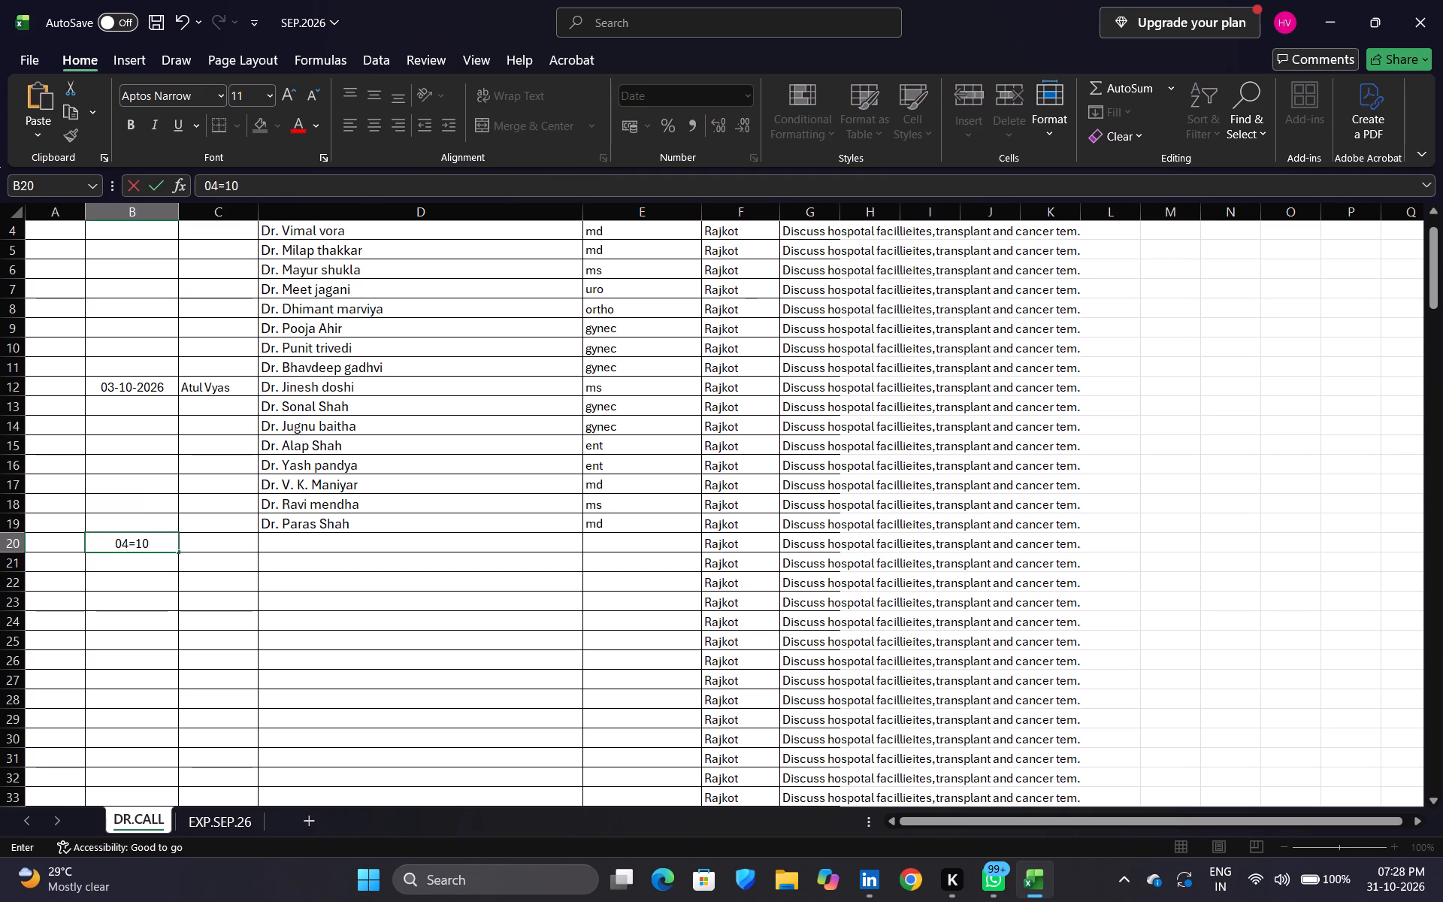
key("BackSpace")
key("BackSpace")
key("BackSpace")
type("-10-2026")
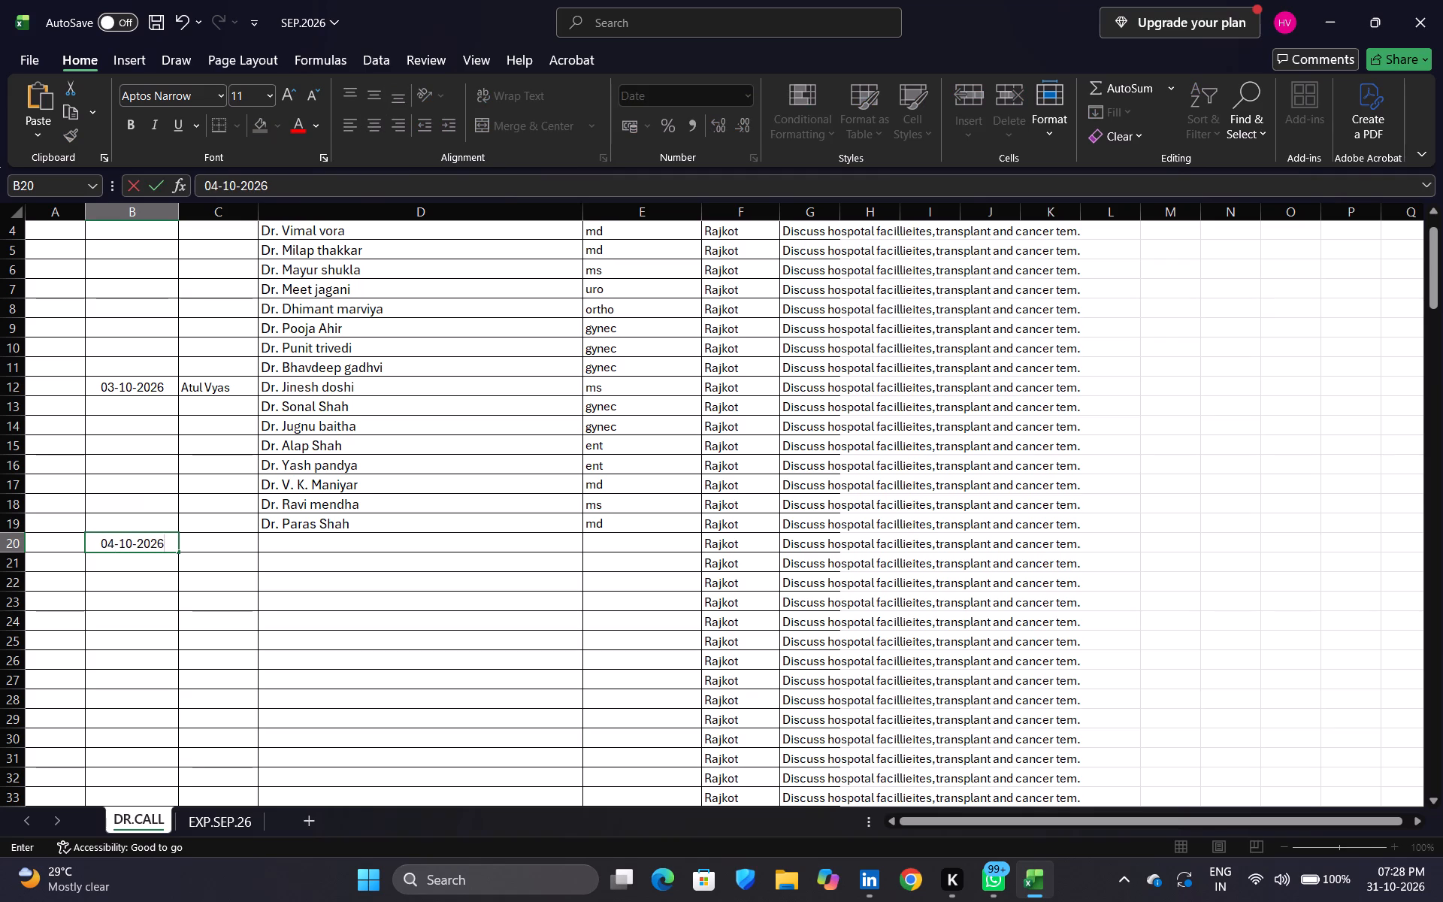
Fill the Your Name cell C20 with the same representative name as in C12.
left_click(204, 545)
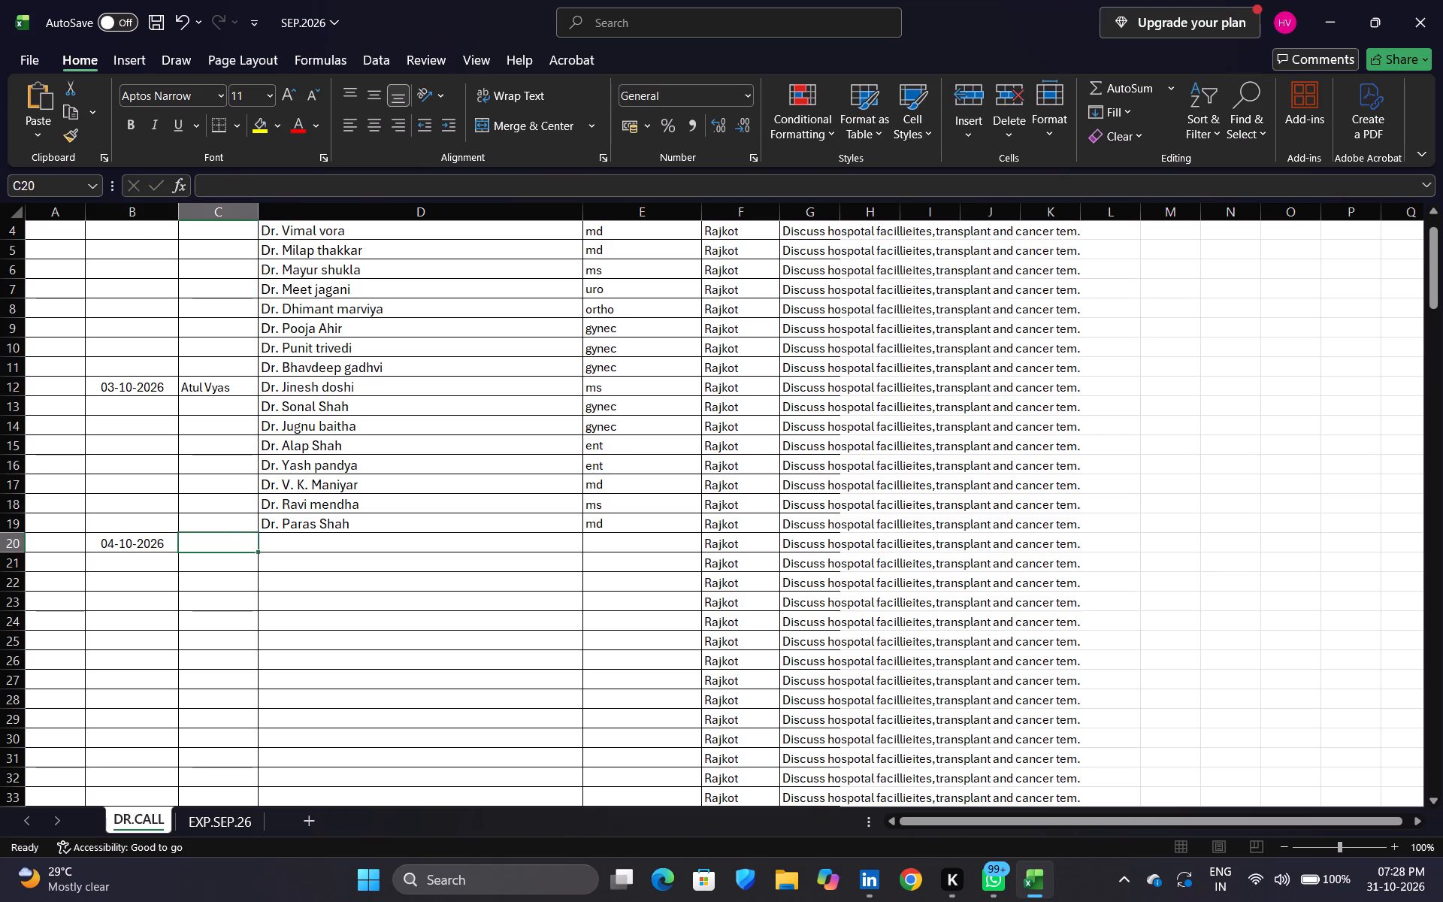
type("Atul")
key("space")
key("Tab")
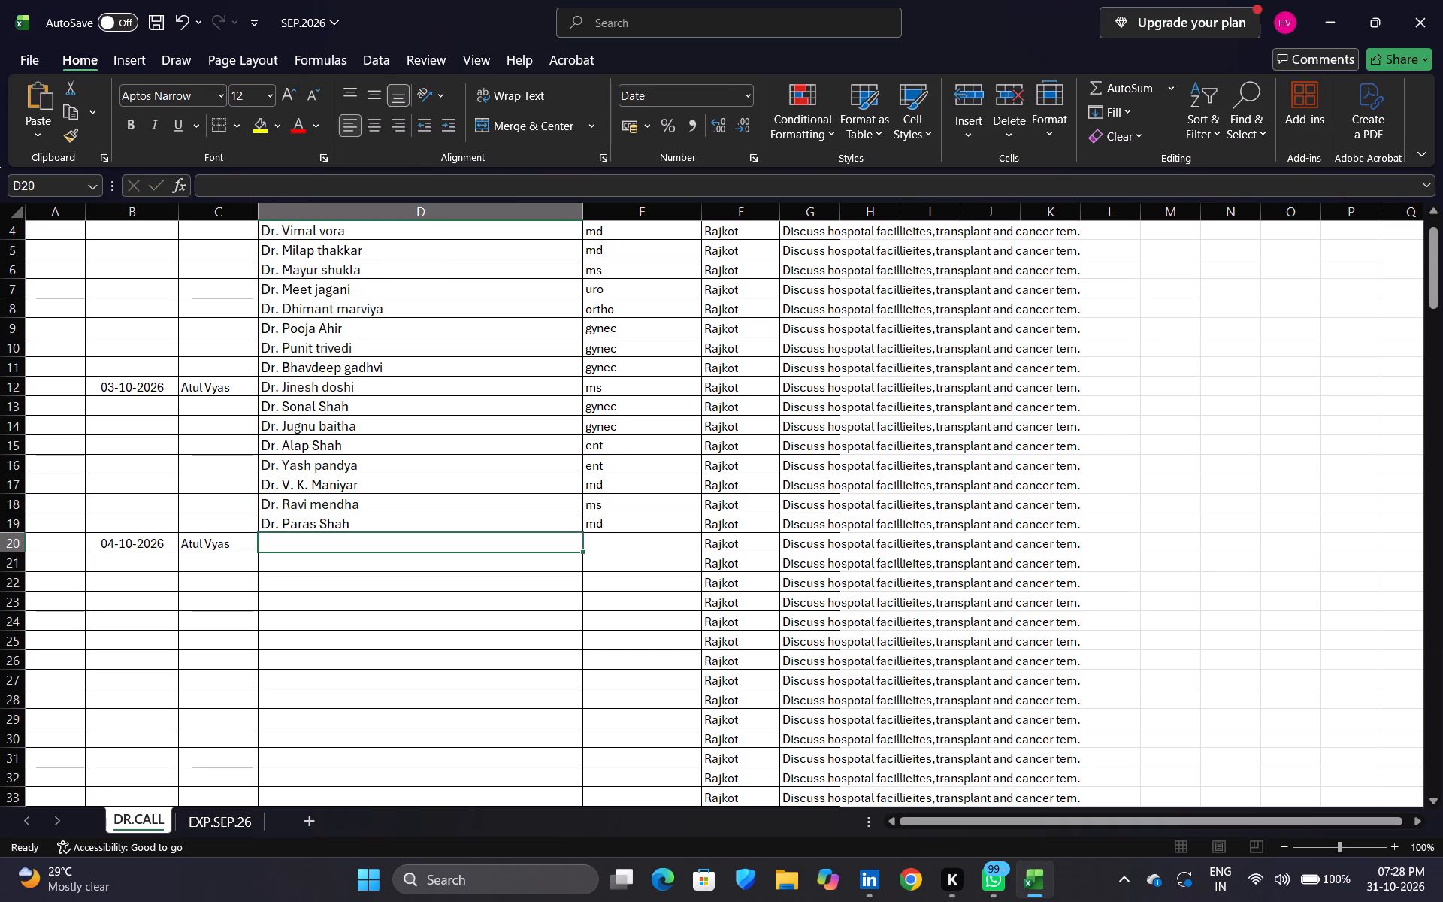
Switch to WhatsApp for the 04-10-2026 doctor list.
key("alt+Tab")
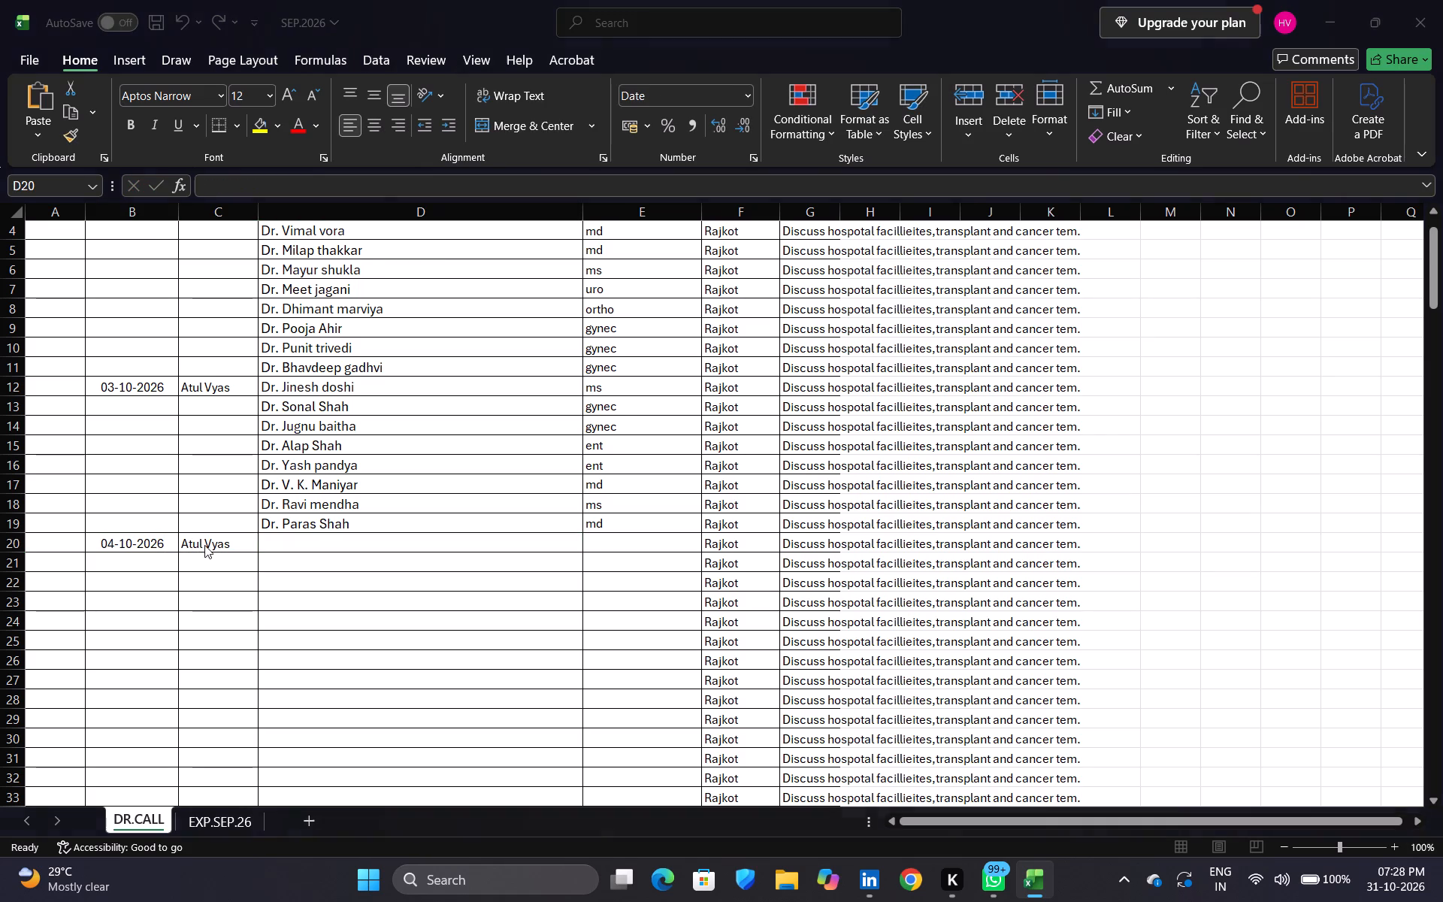
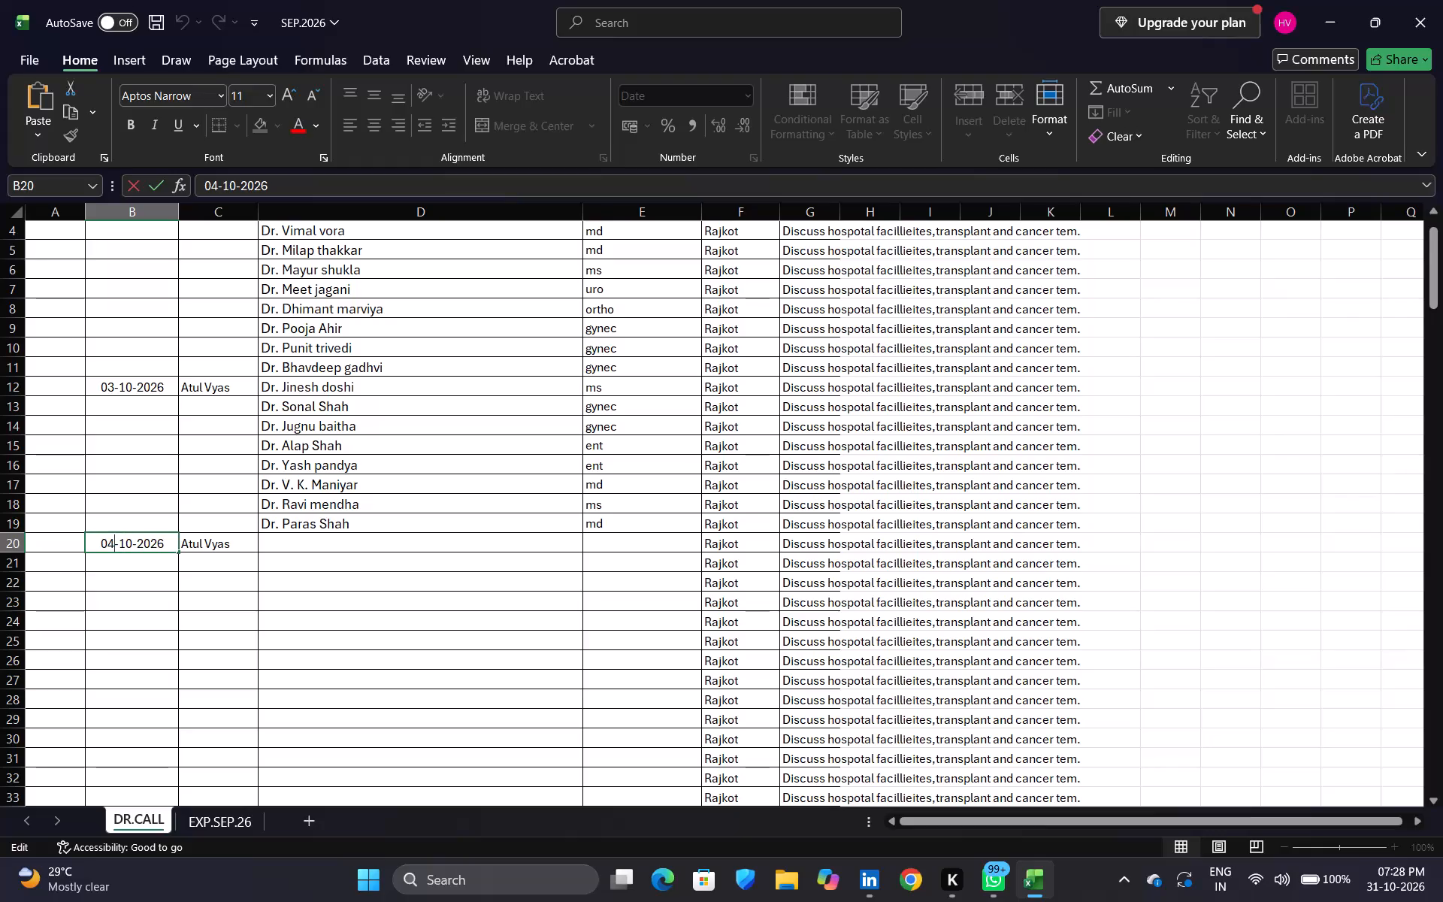
Set the day of the date in B20 so it reads 07-10-2026.
key("BackSpace")
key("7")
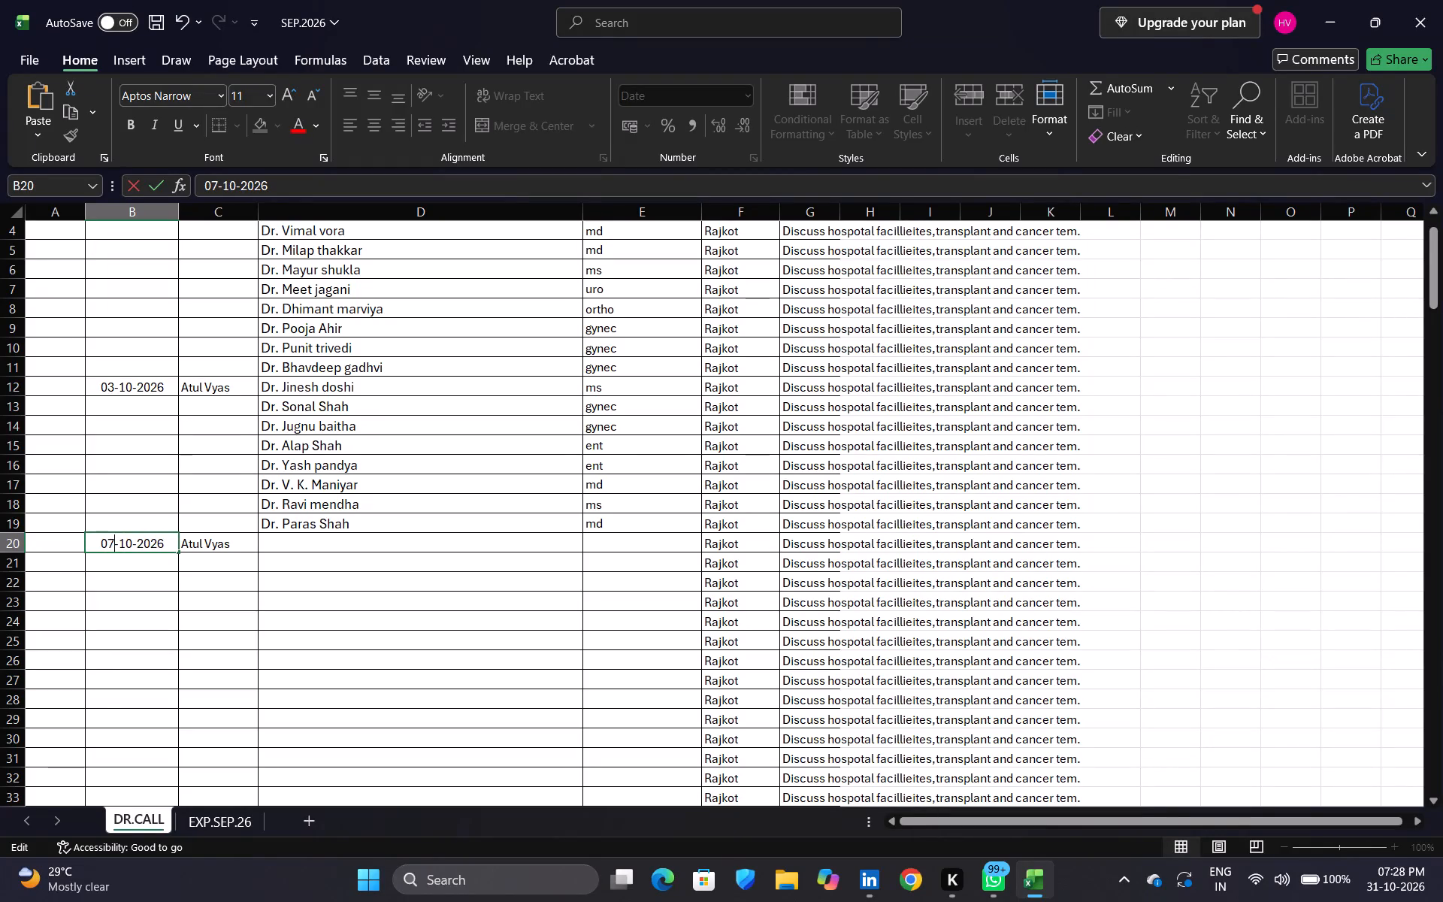
Paste the copied doctor list into column D starting at D20, beside the 07-10-2026 date.
left_click(277, 541)
key("ctrl+v")
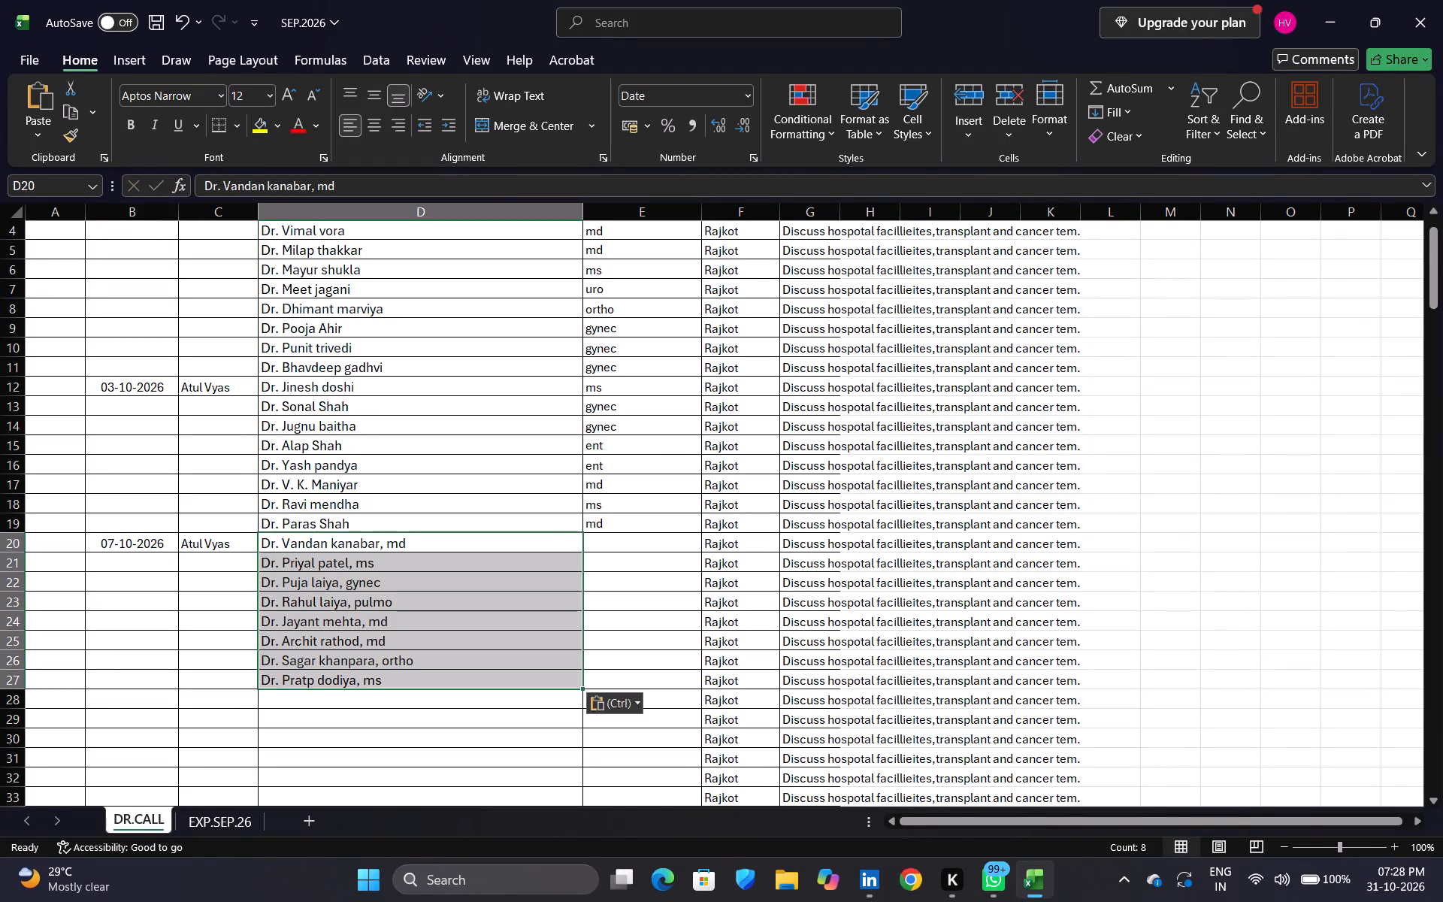
Enter the specialities md, ms and gynec in E20 to E22, turning off bold for E21.
scroll(552, 601, "down", 2)
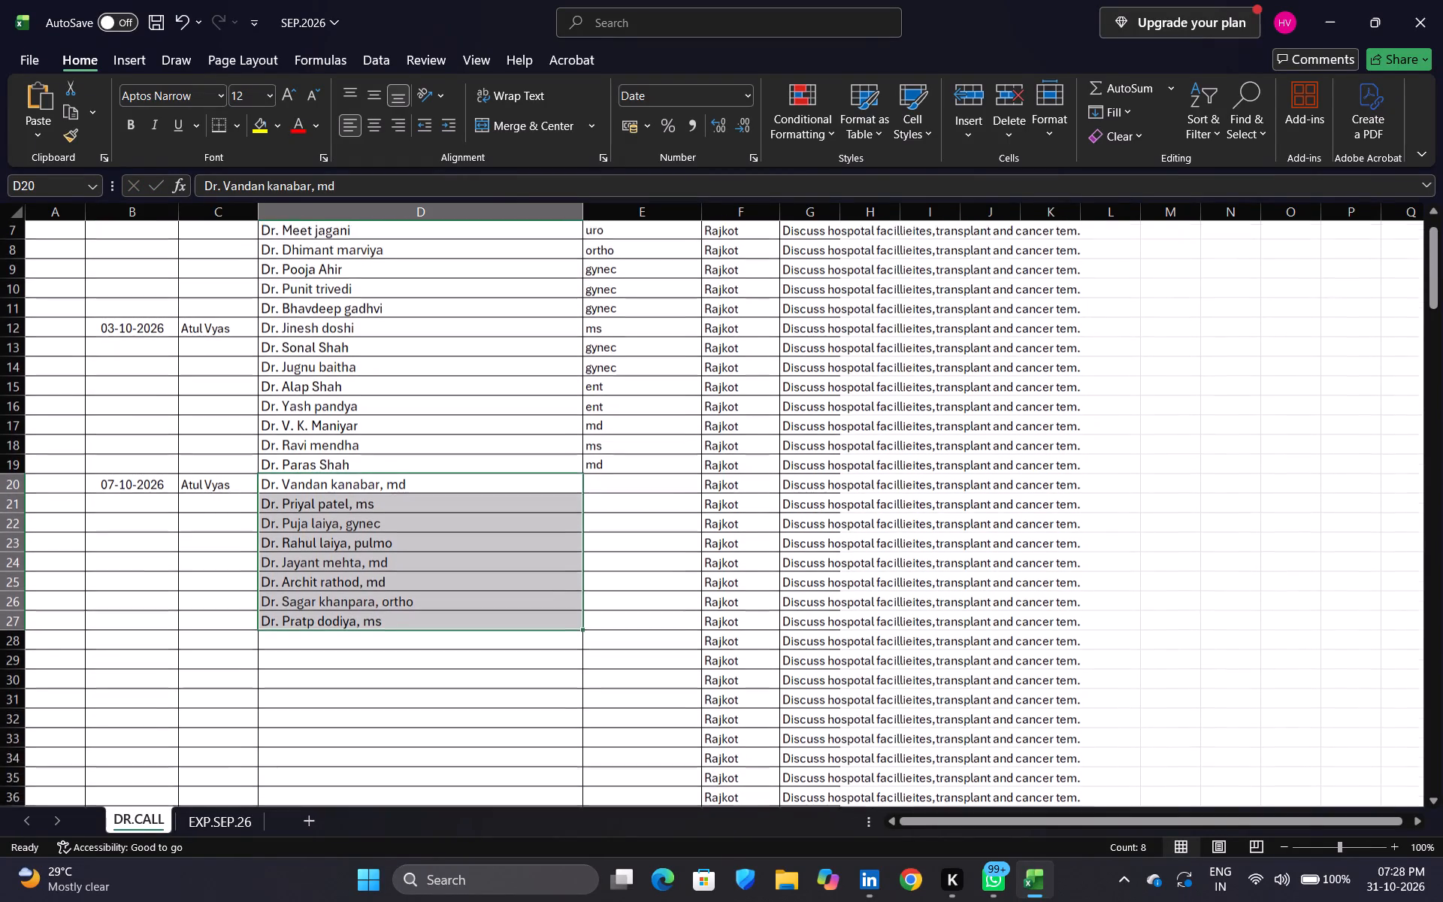
scroll(552, 601, "down", 3)
left_click(595, 325)
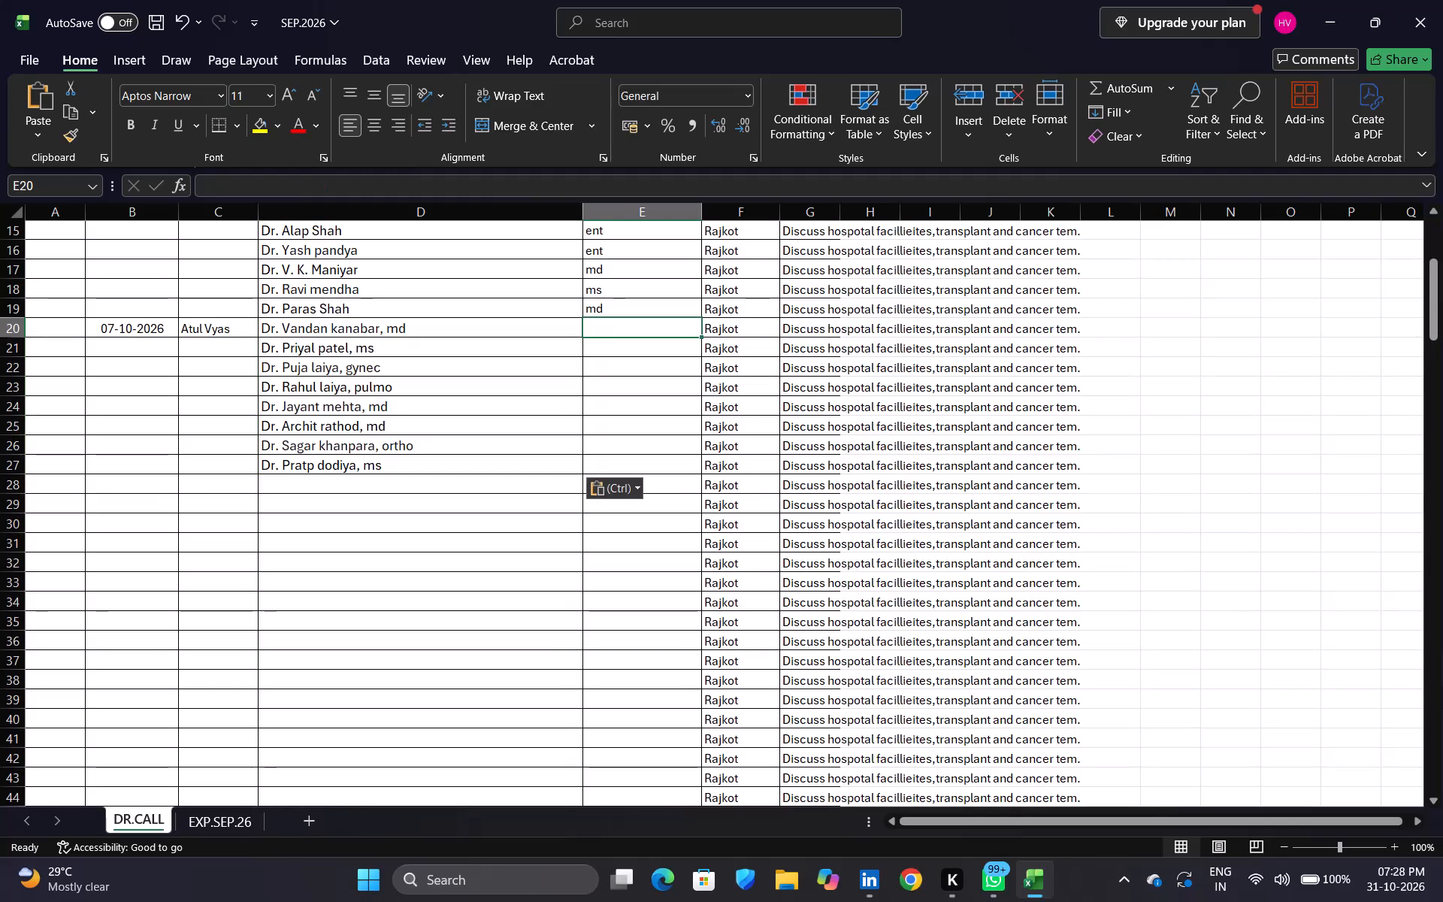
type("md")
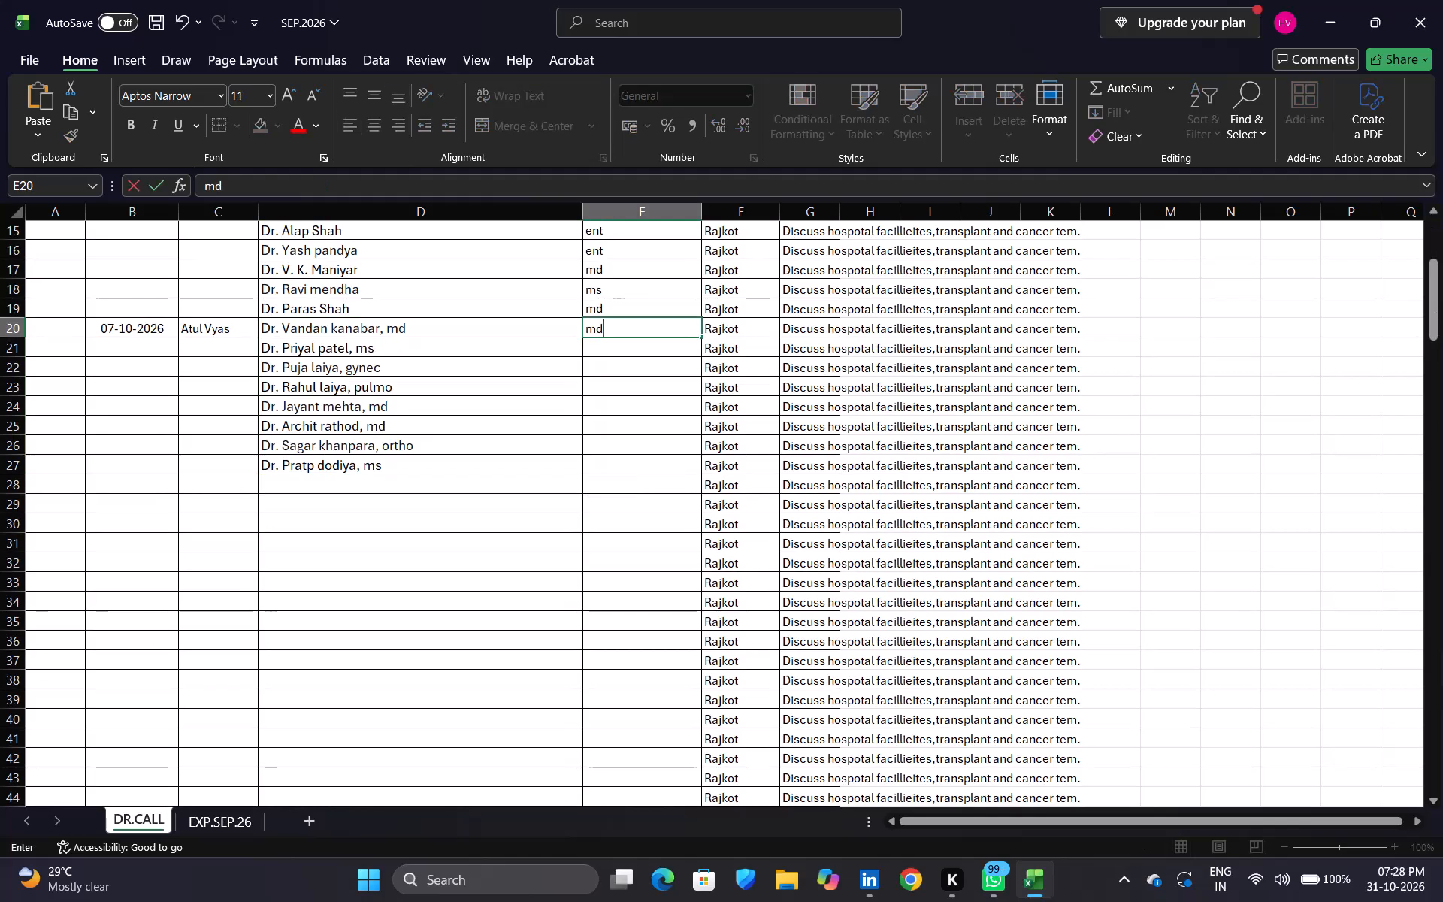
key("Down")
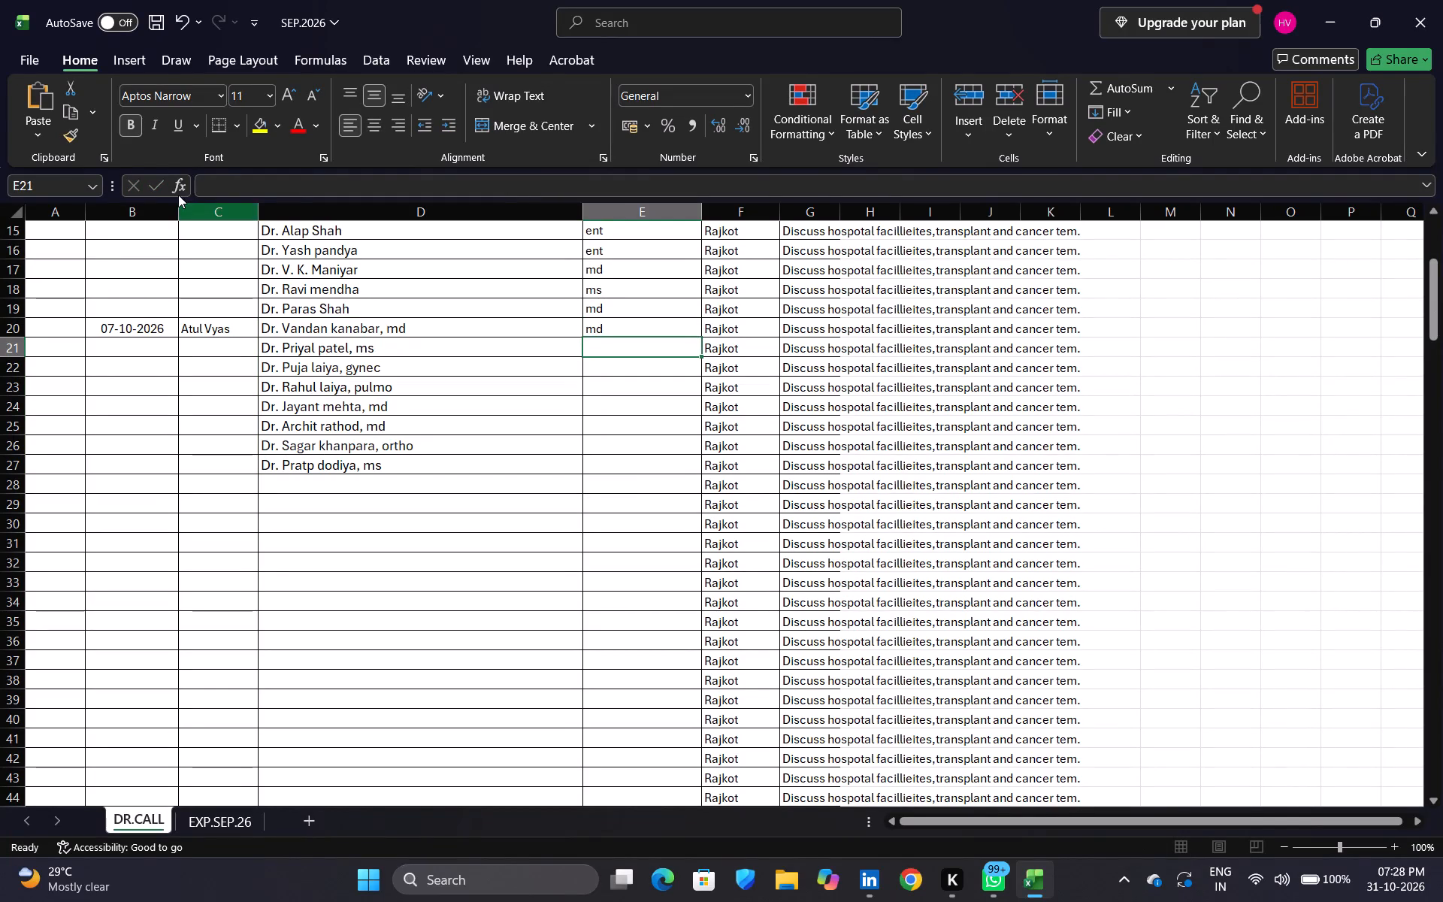
left_click(132, 126)
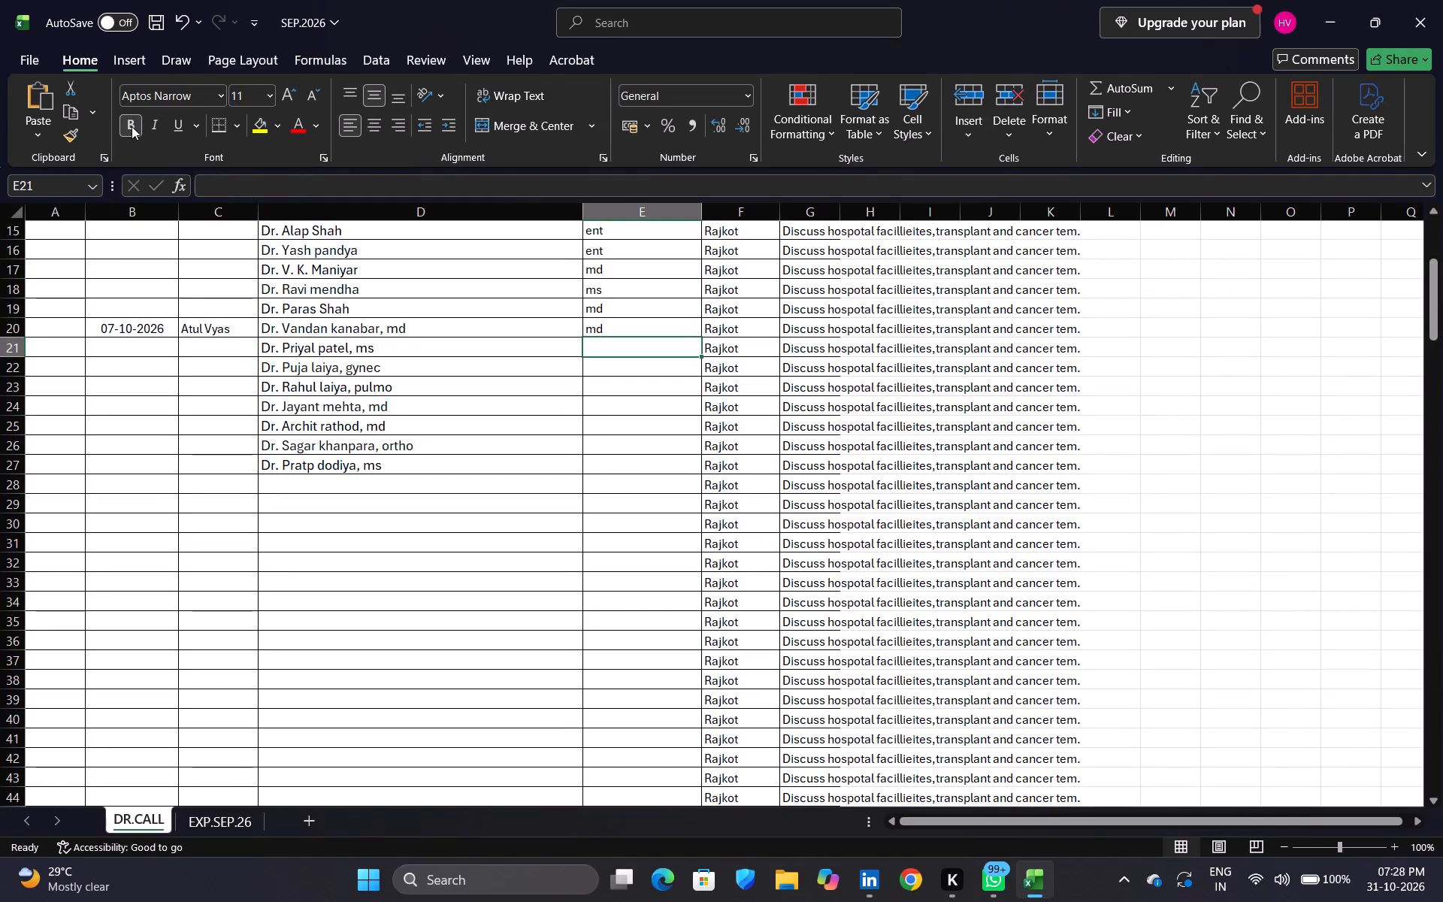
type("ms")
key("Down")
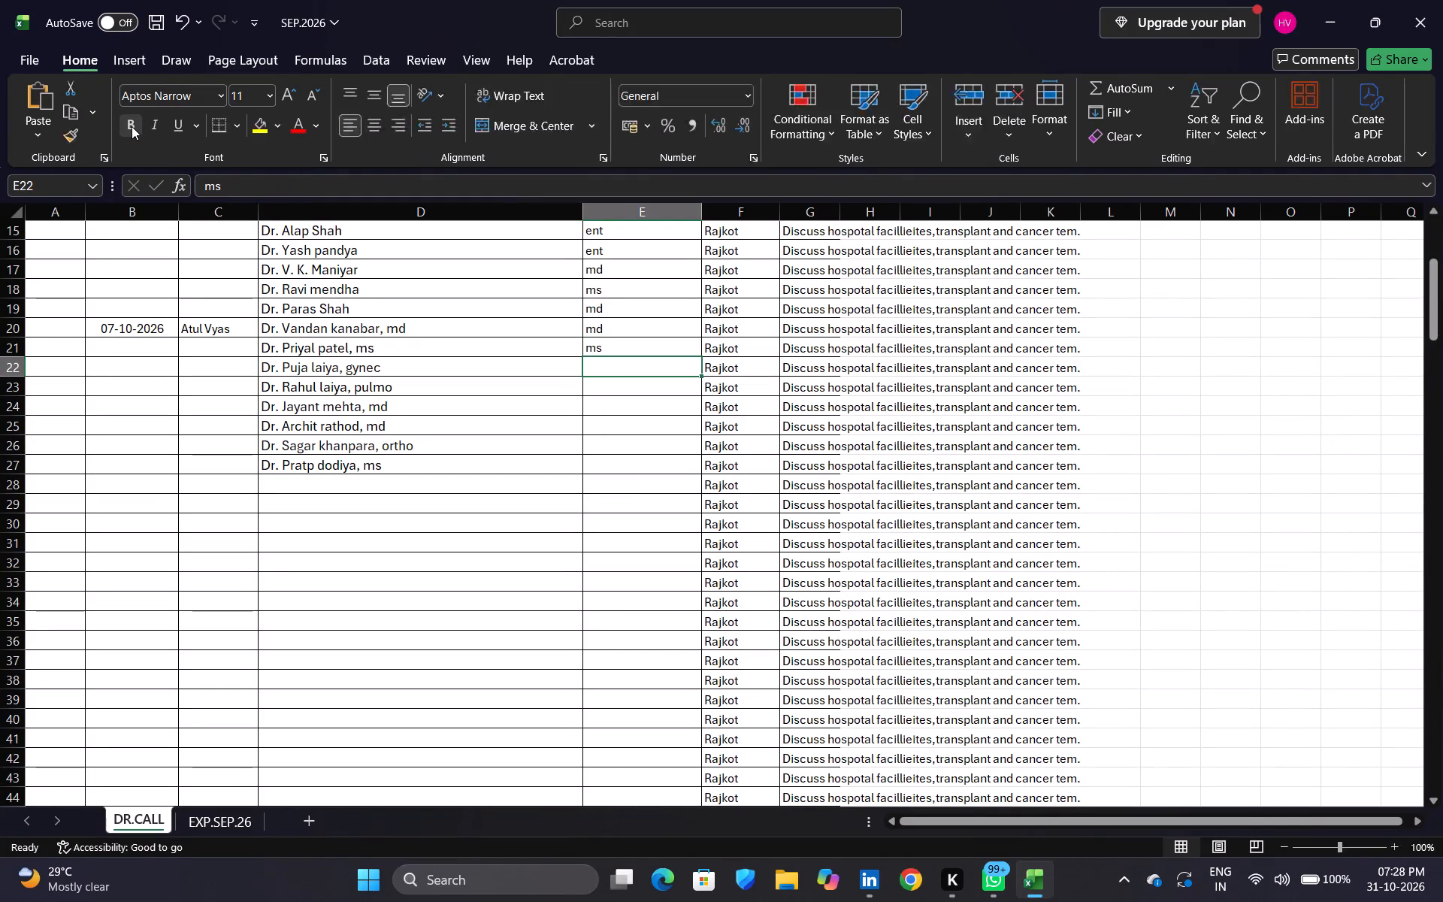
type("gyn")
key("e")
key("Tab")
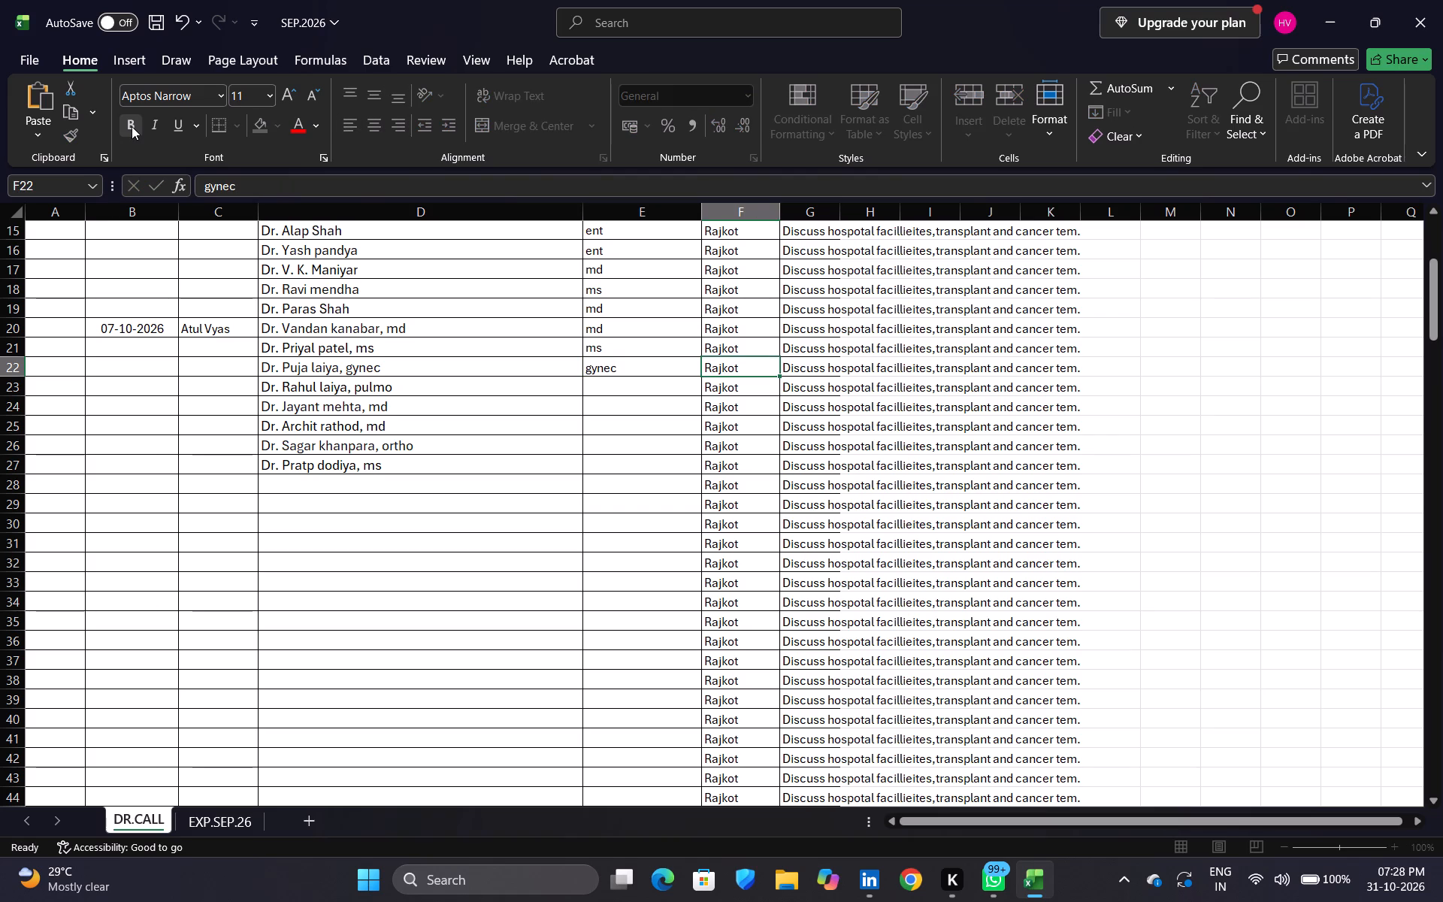
Enter the specialities pulmo, md and md in E23 to E25, turning off bold for E23 and E25.
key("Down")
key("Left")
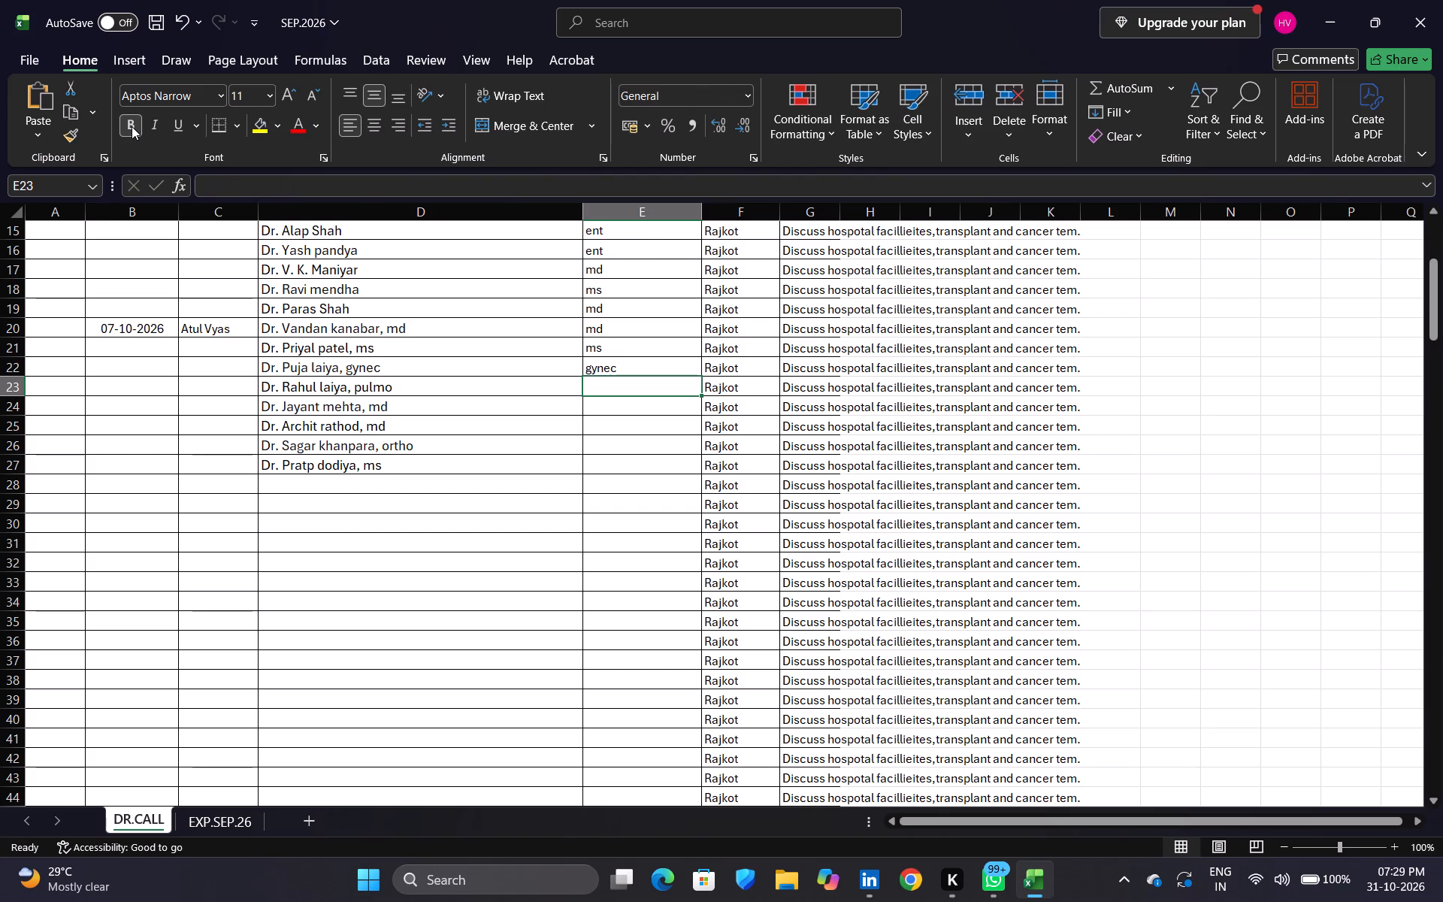
left_click(132, 126)
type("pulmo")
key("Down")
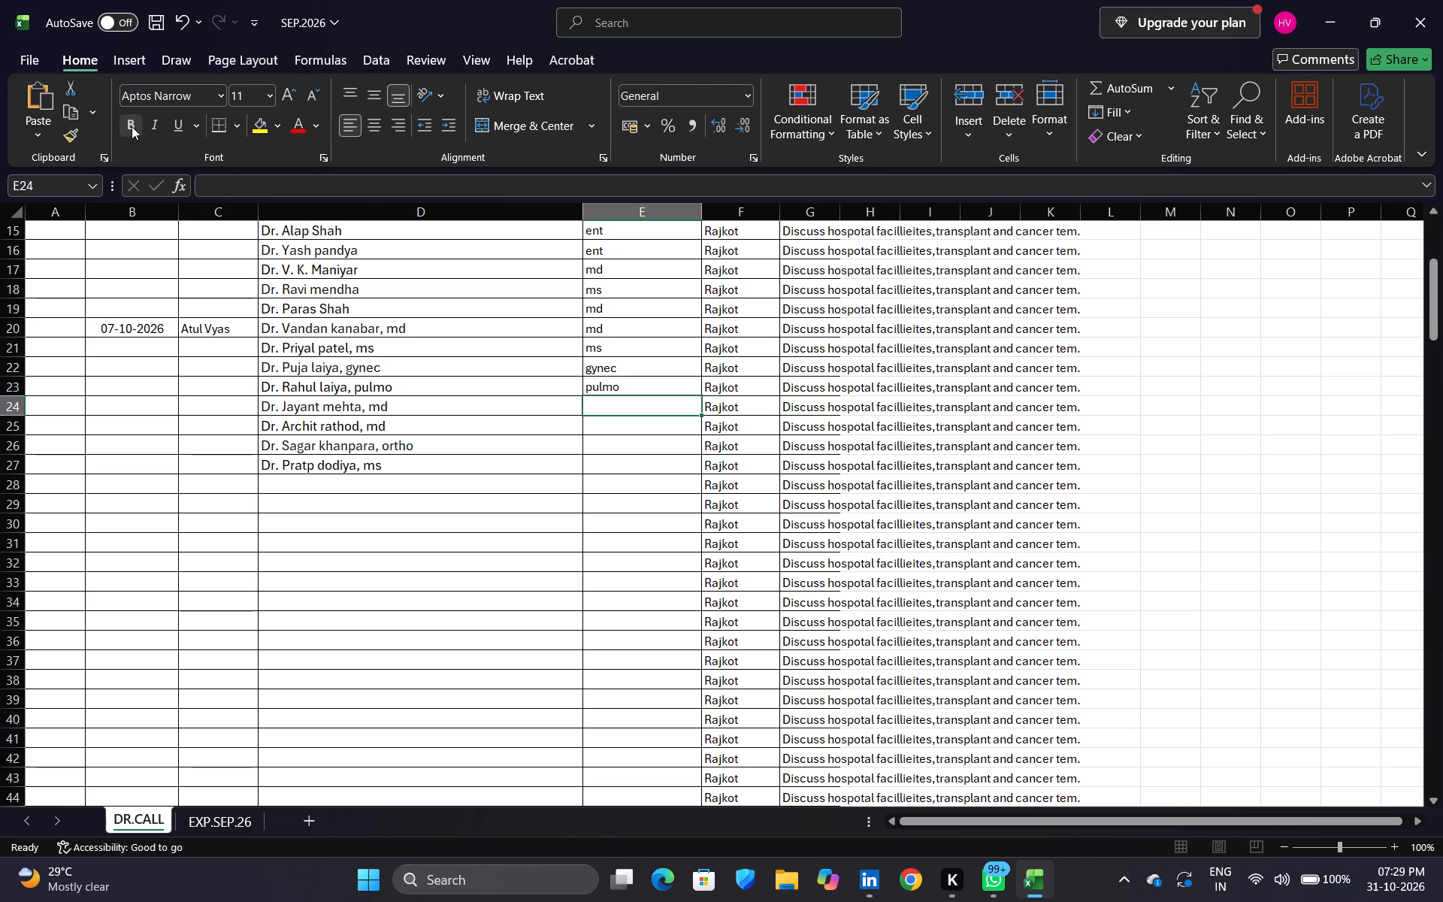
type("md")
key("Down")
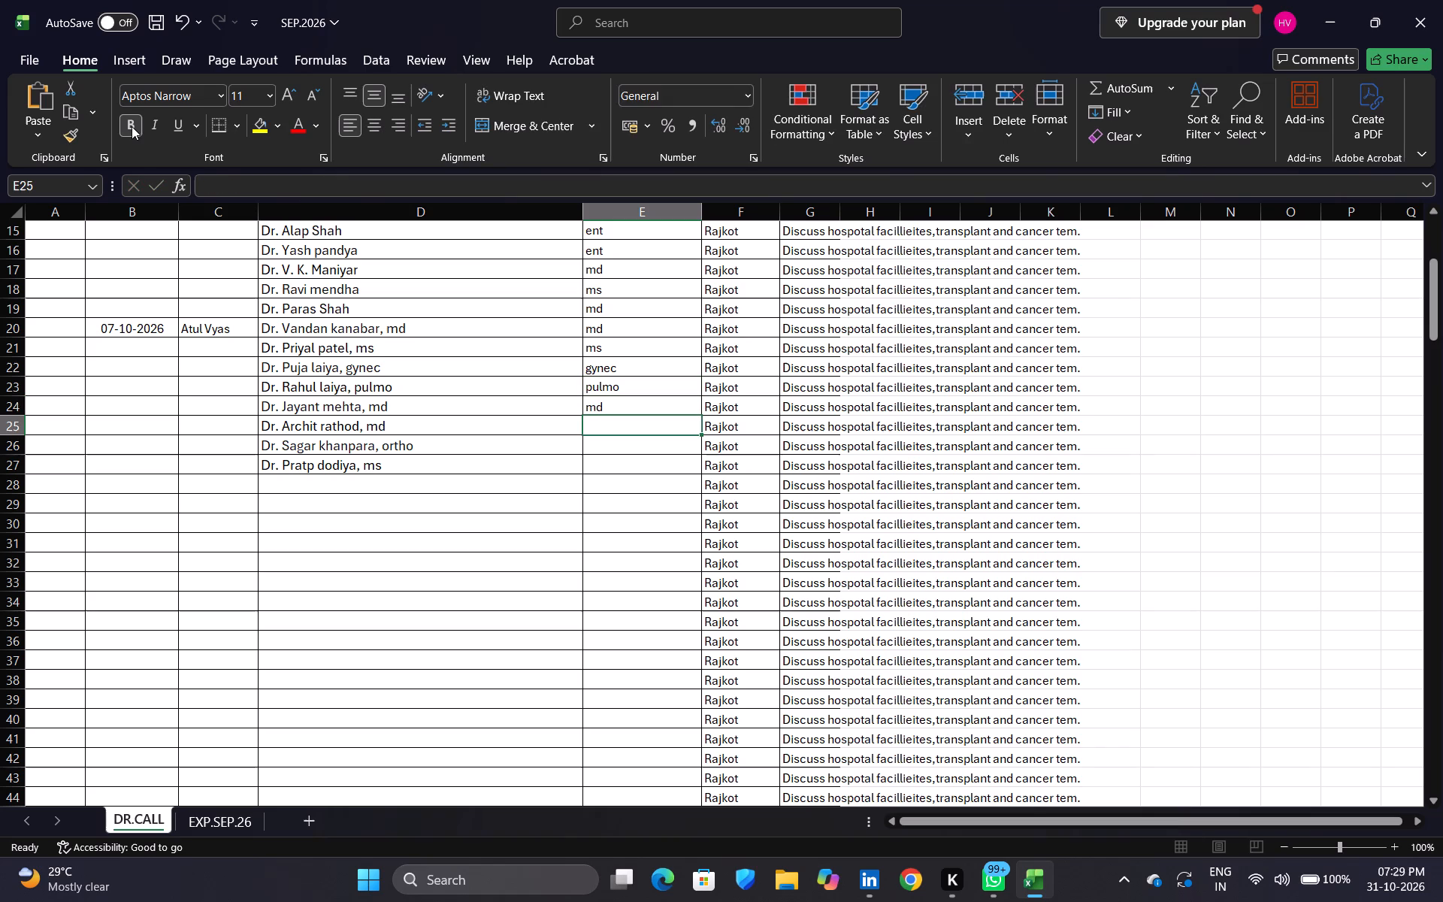
left_click(132, 126)
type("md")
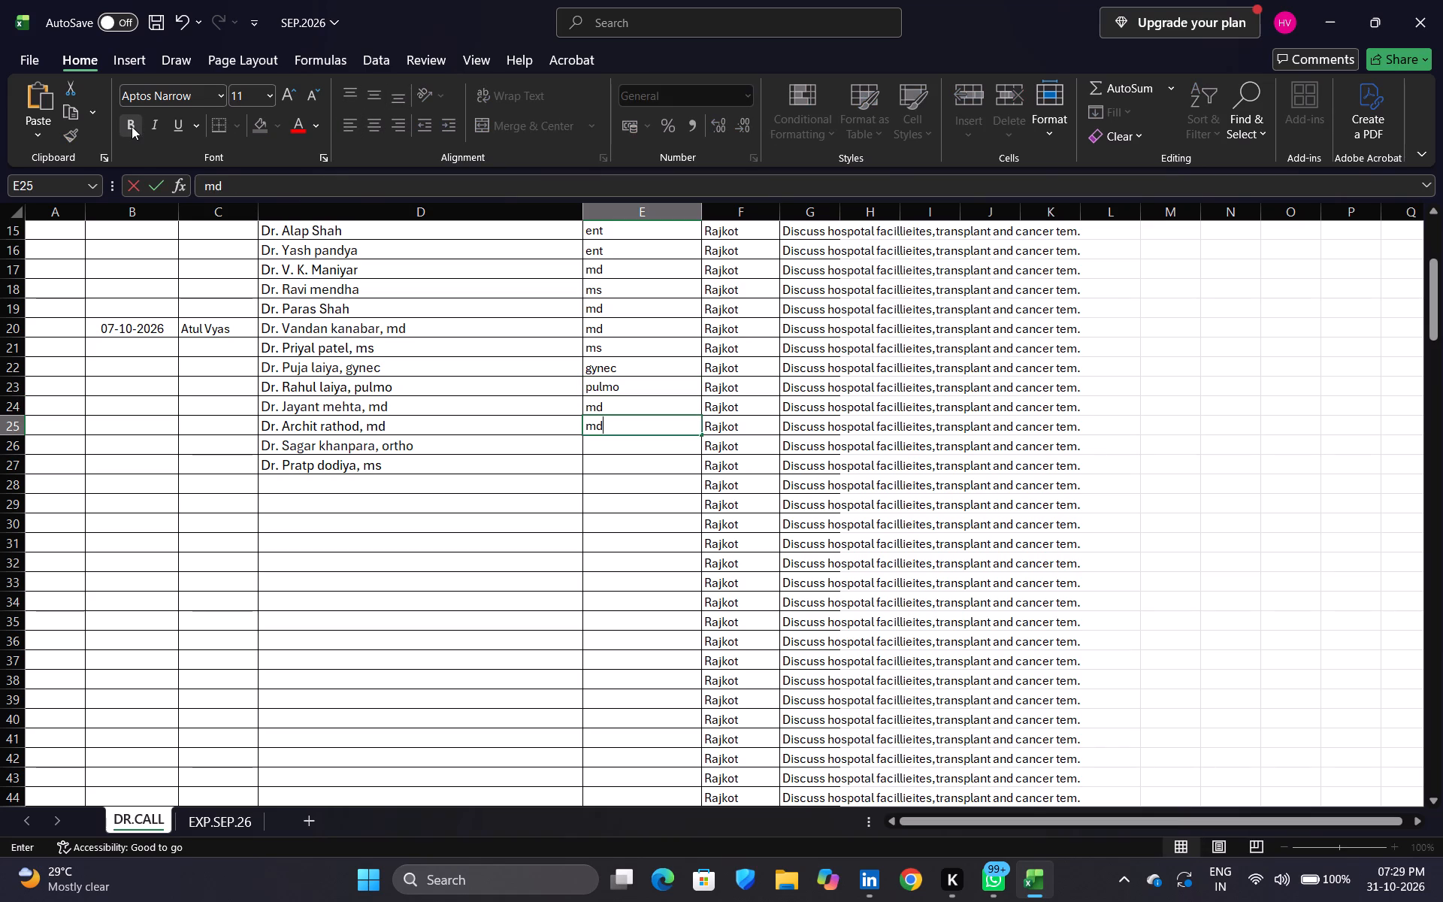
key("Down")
Enter the specialities ortho in E26 and ms in E27, turning off bold for E27.
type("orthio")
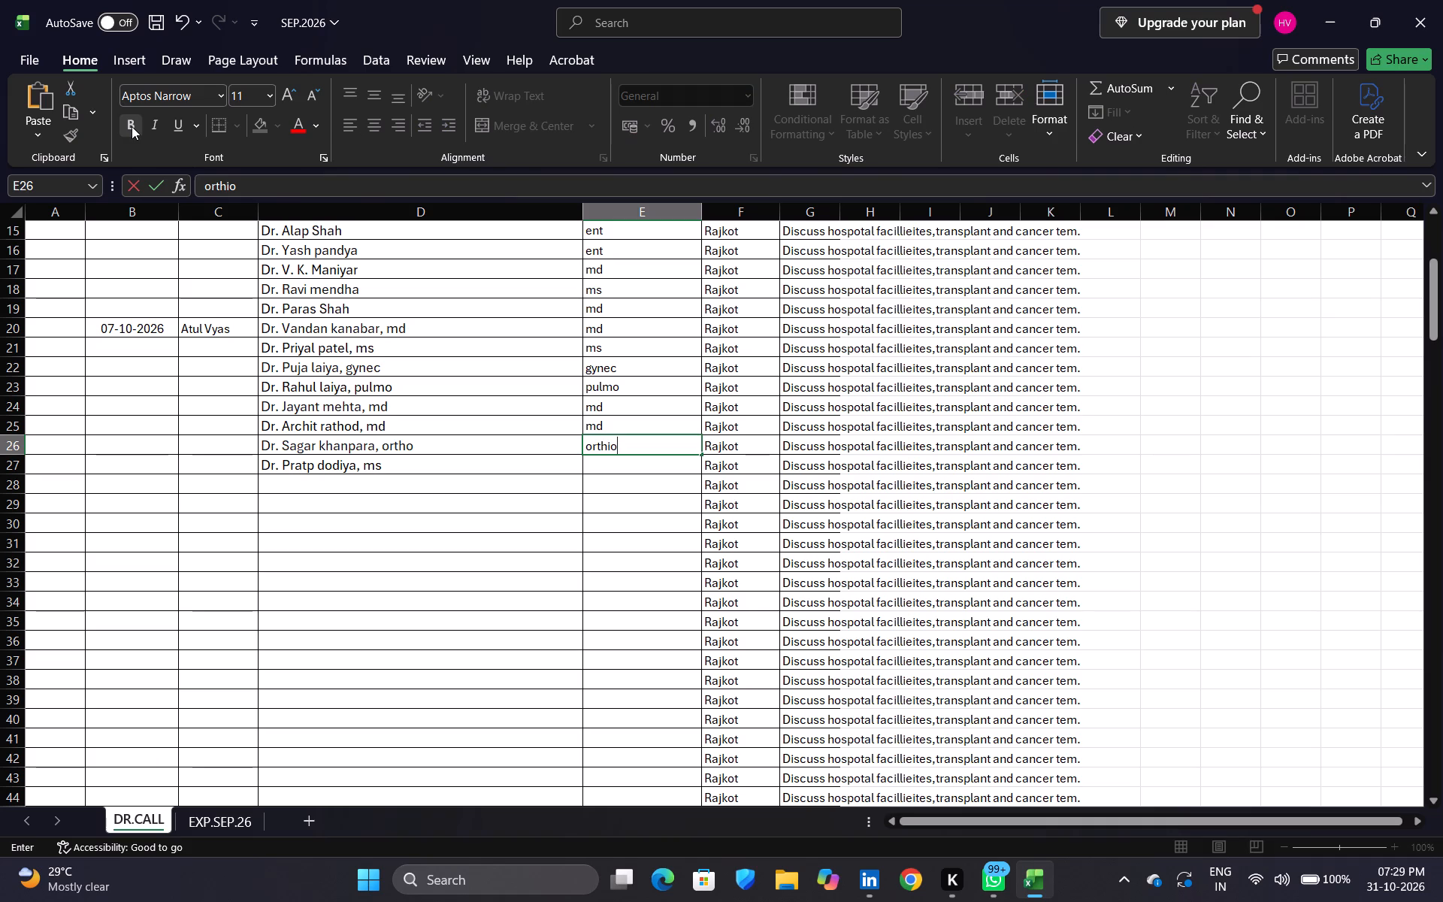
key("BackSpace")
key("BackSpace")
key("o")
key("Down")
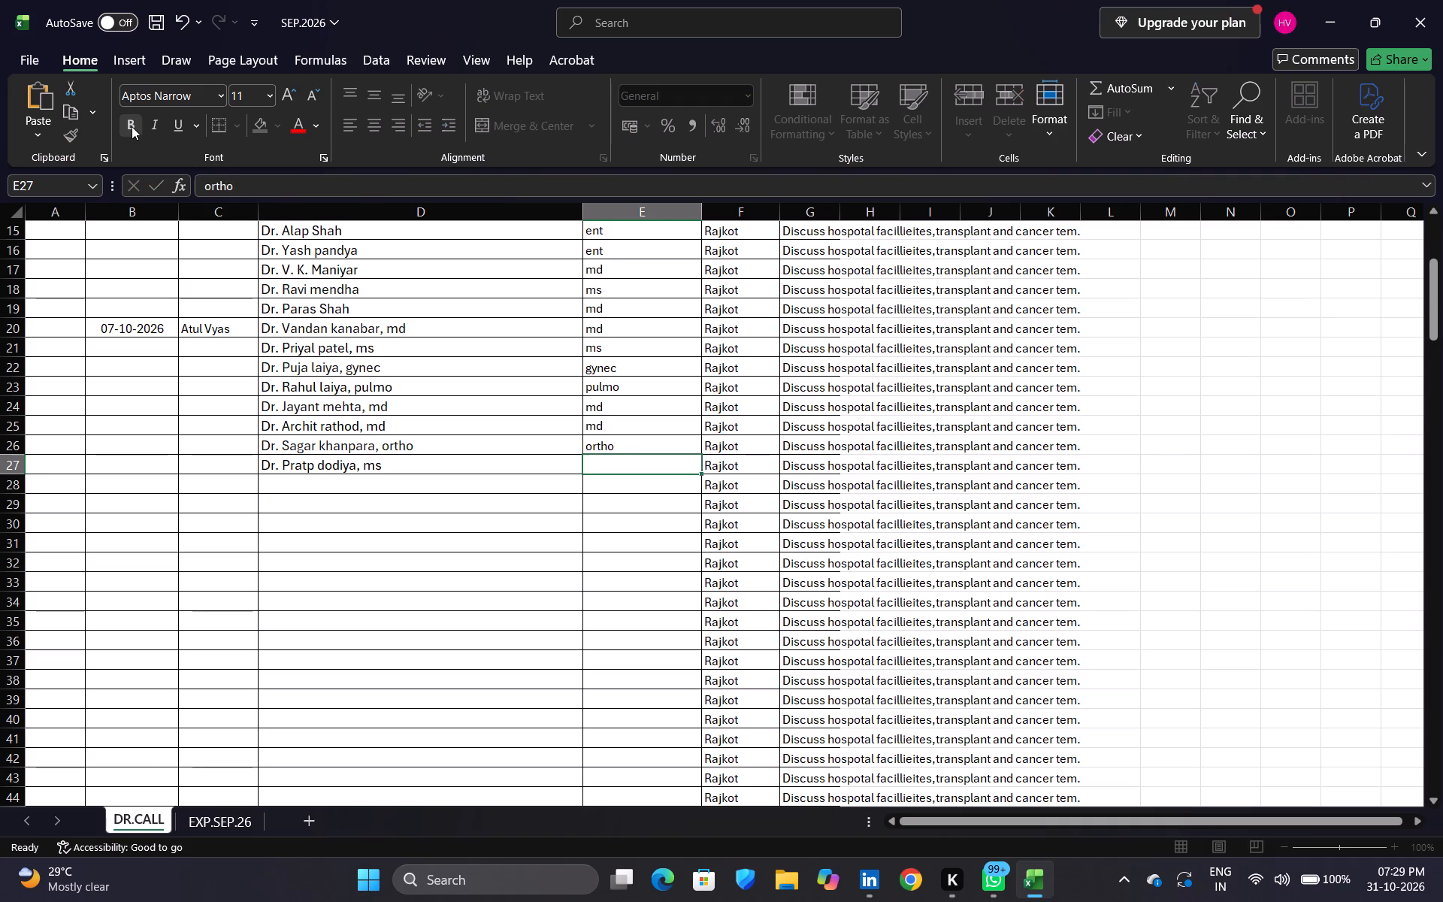
left_click(132, 126)
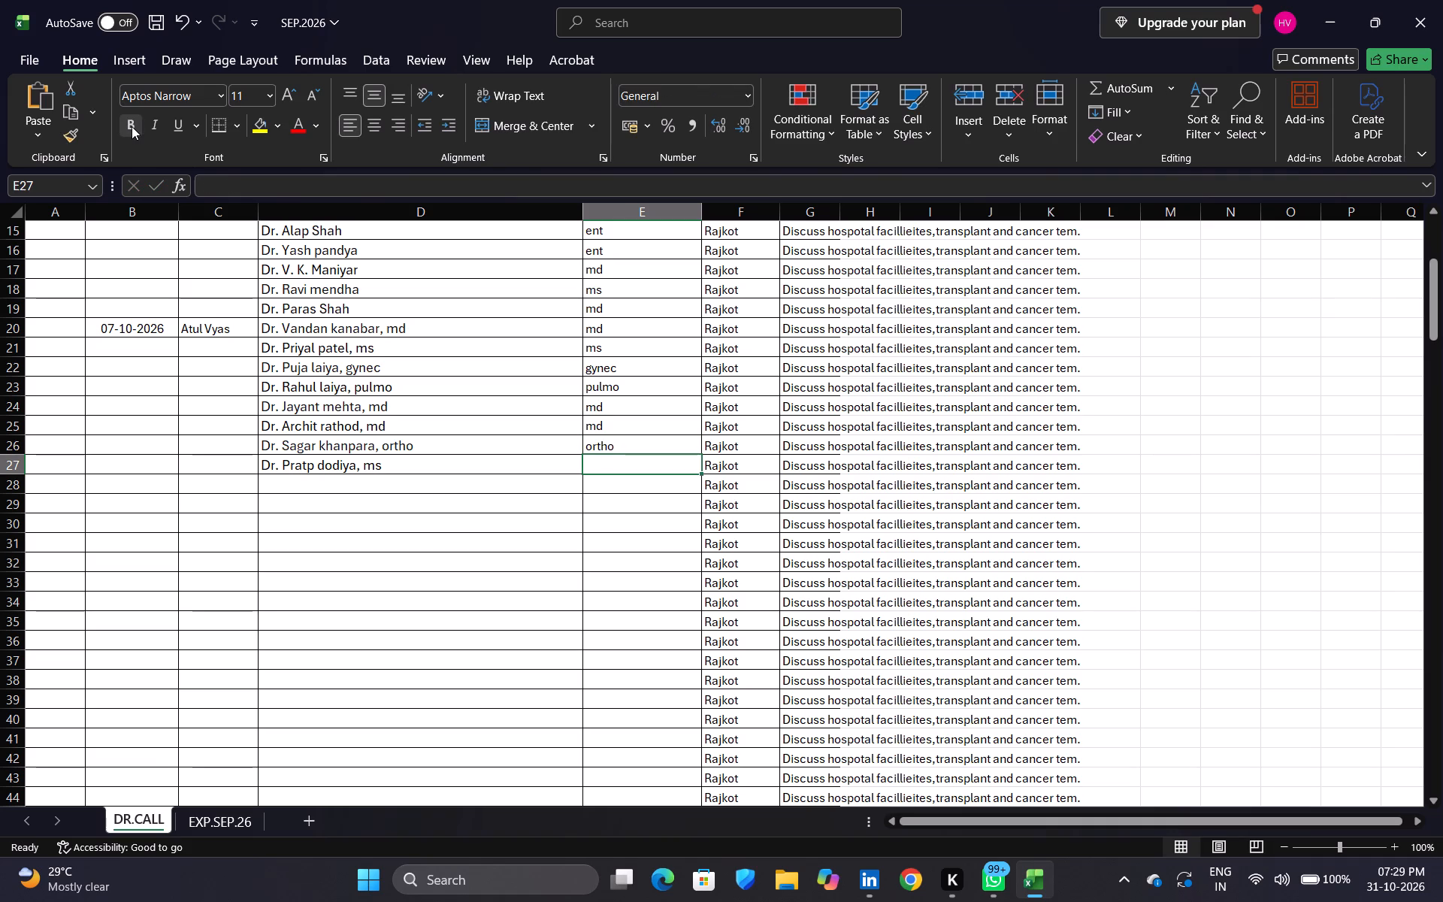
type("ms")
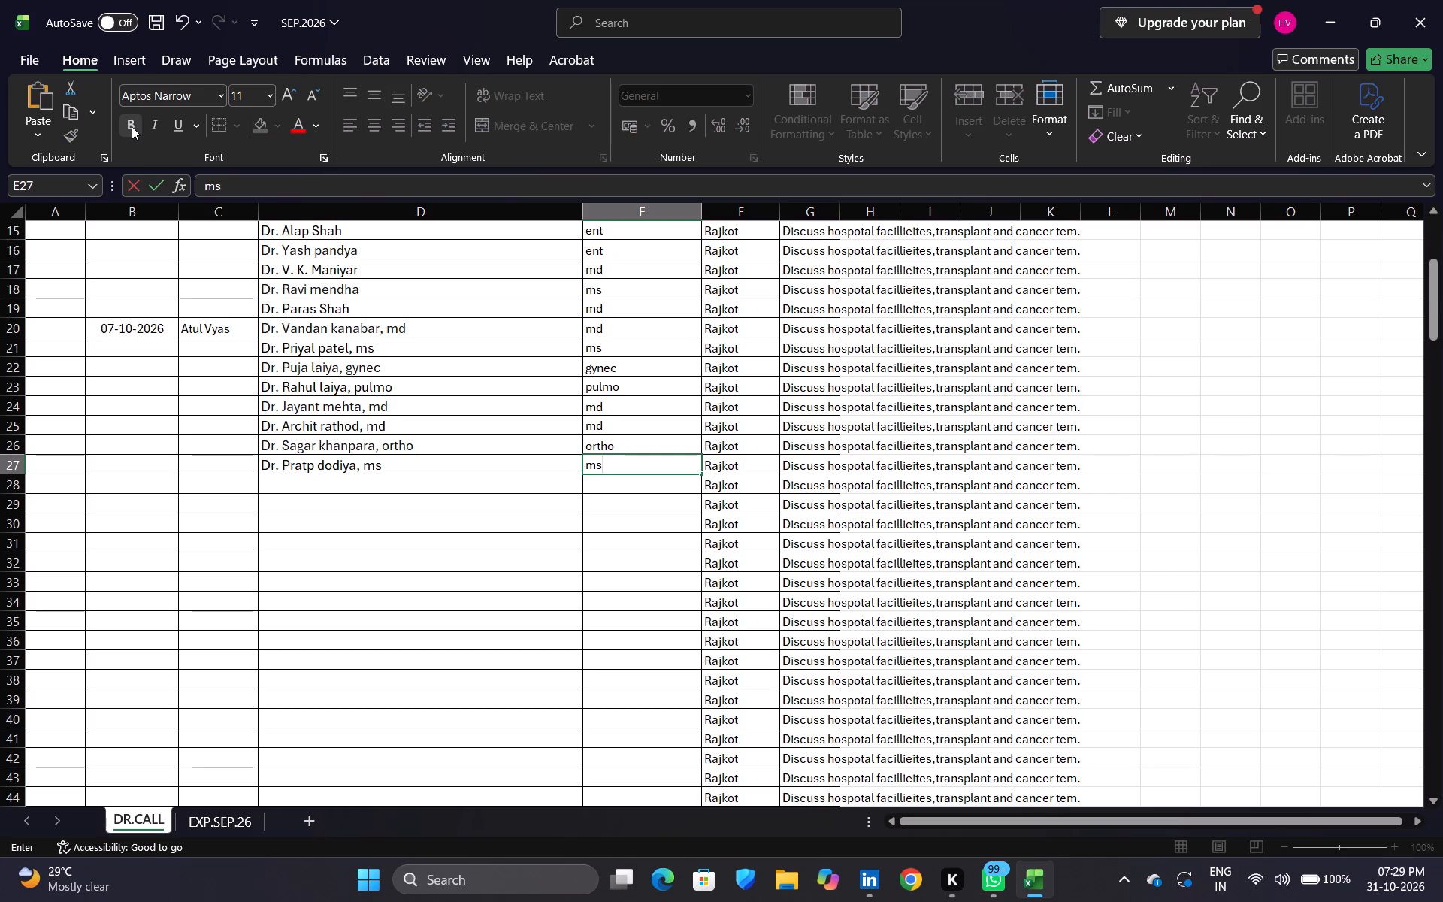
Remove the trailing comma and speciality from the doctor entries in D27 and D20, leaving only the names.
double_click(408, 468)
key("BackSpace")
key("BackSpace")
key("BackSpace")
key("BackSpace")
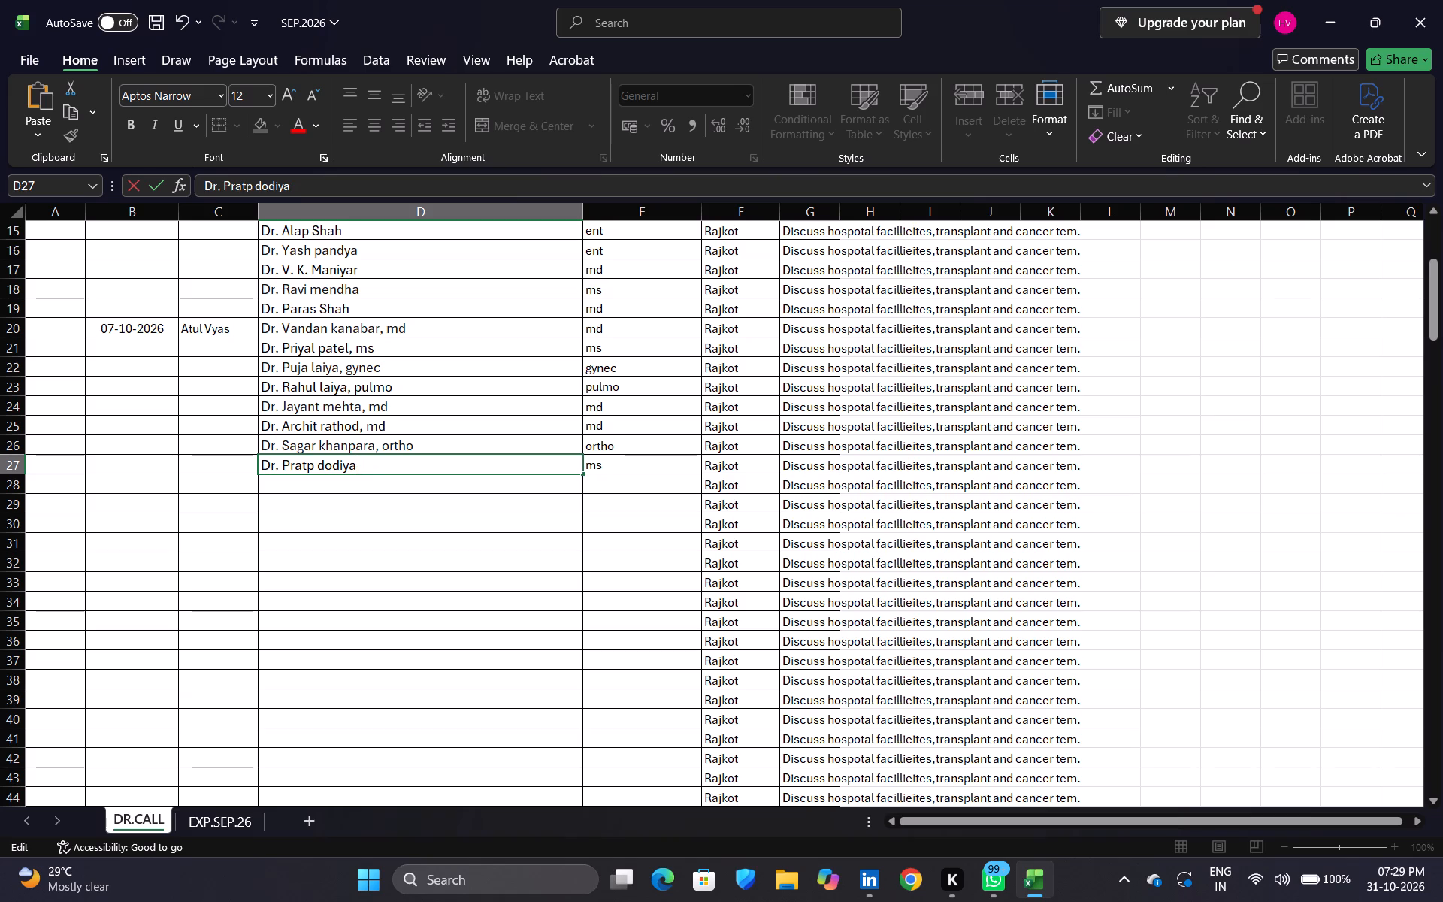
double_click(380, 322)
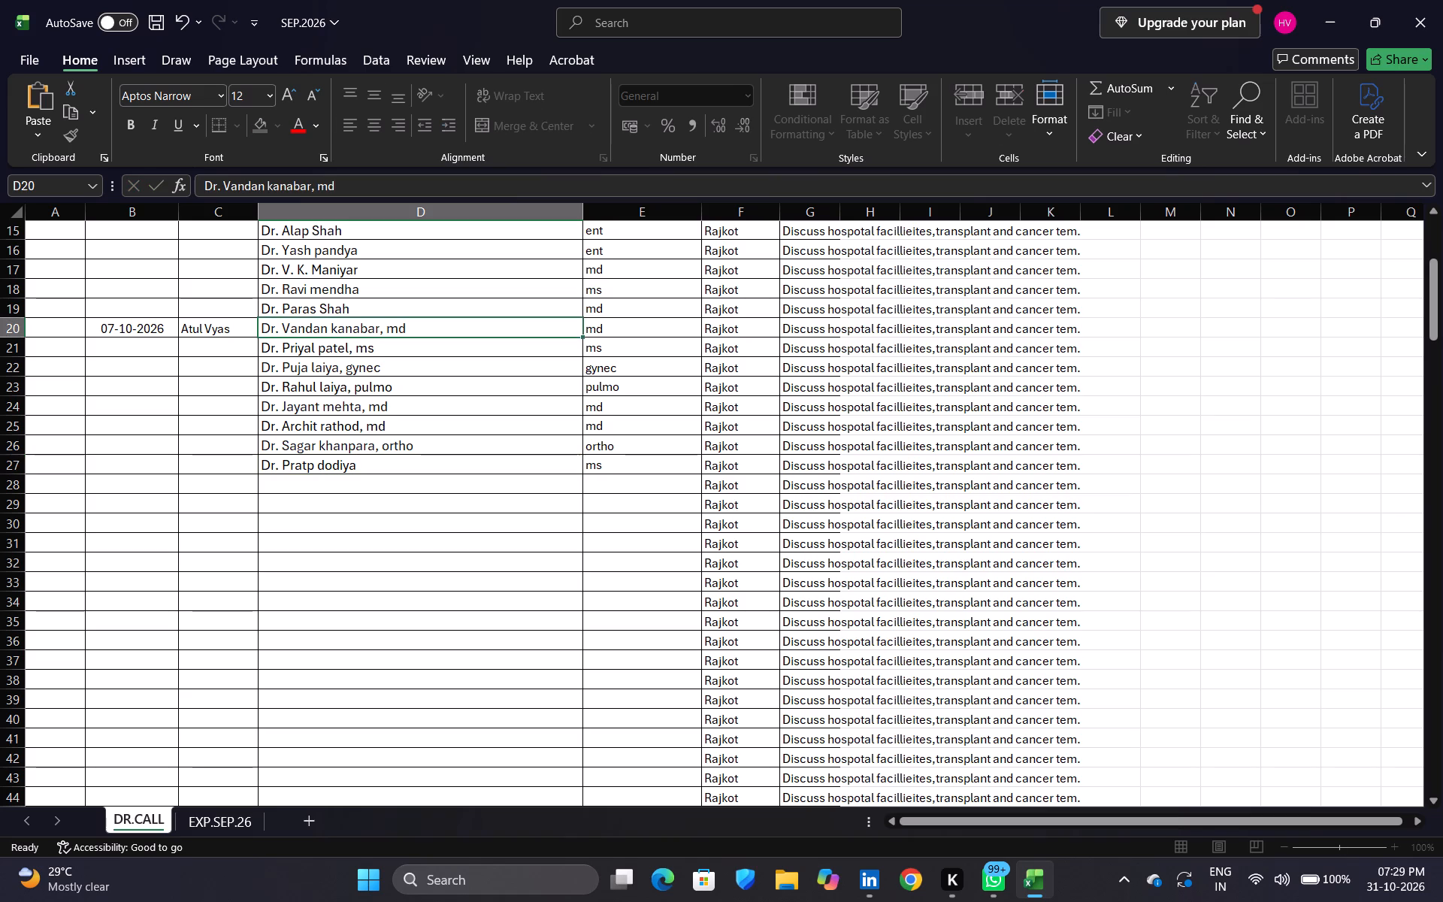
key("BackSpace")
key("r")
key("Right")
key("Right")
key("Right")
key("Right")
key("Right")
key("Right")
key("BackSpace")
key("BackSpace")
key("BackSpace")
key("BackSpace")
key("Down")
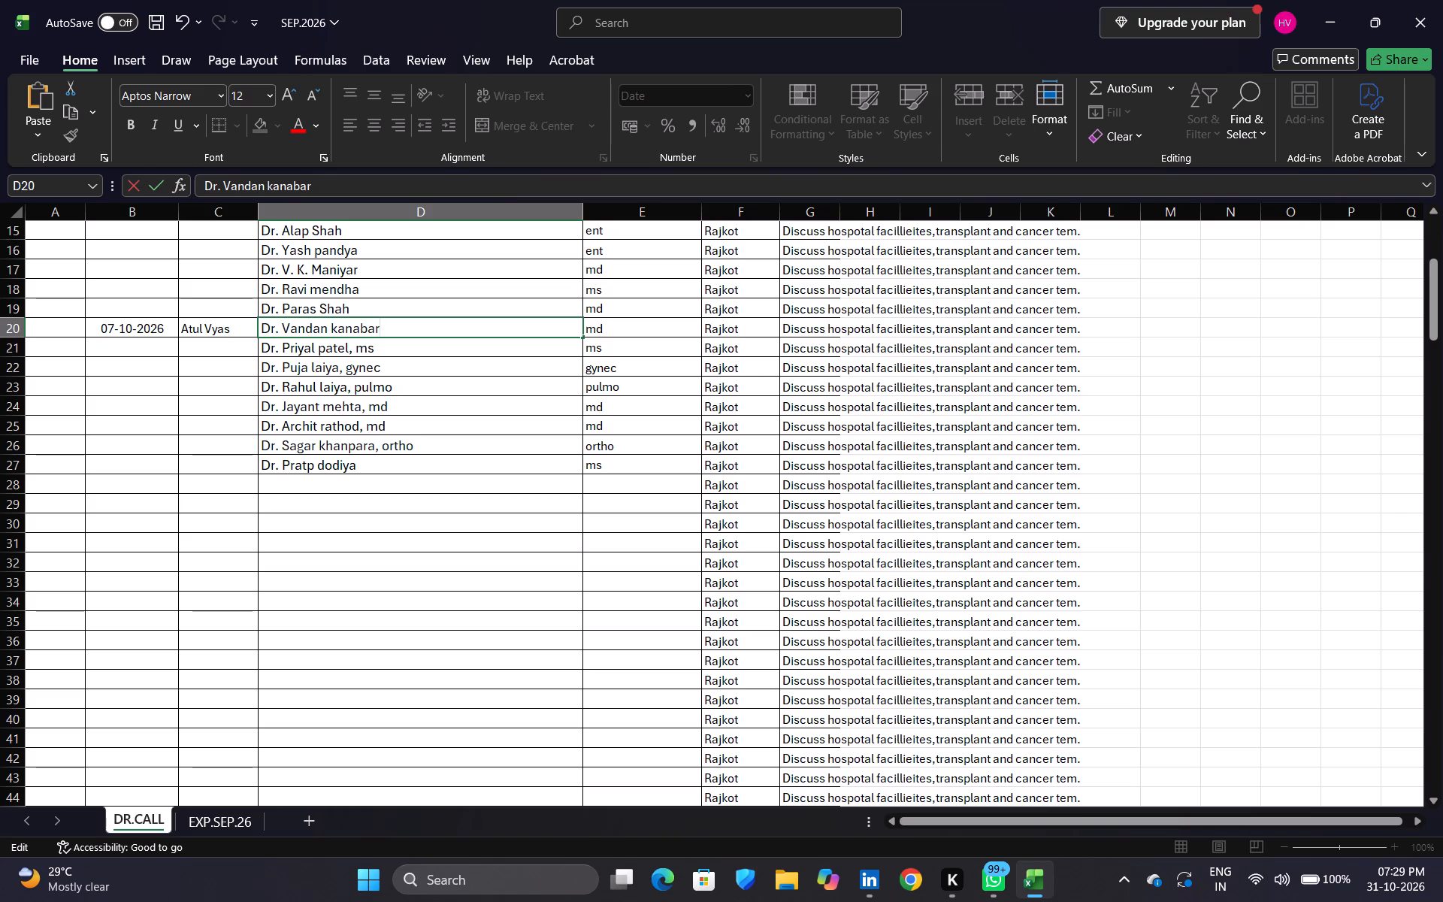
Delete the trailing ", ms" and ", gynec" from the doctor entries in D21 and D22.
double_click(380, 343)
key("BackSpace")
key("BackSpace")
key("BackSpace")
key("BackSpace")
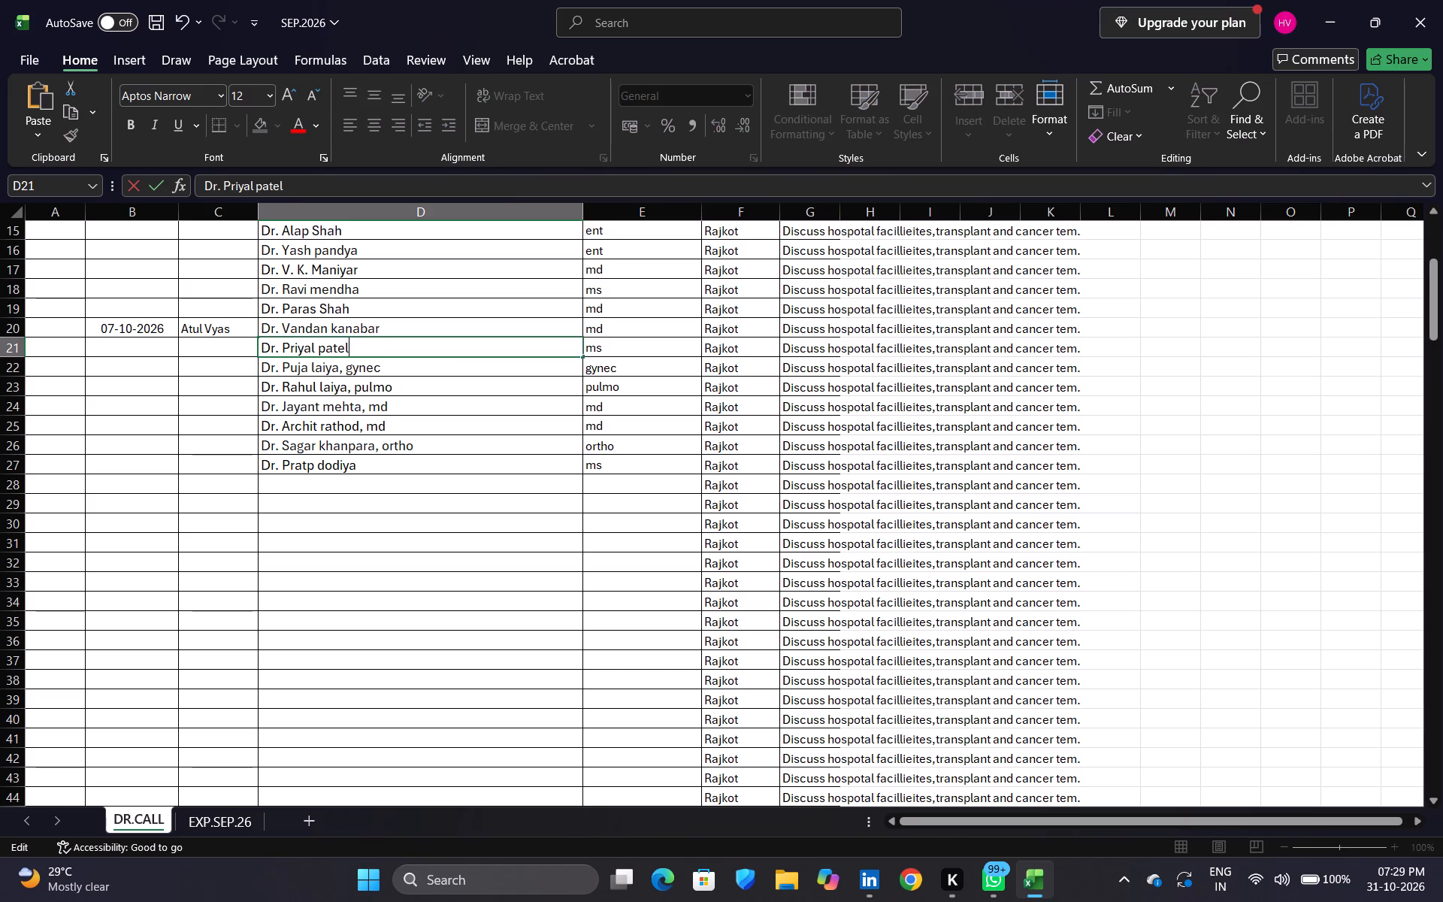
triple_click(382, 368)
key("BackSpace")
key("BackSpace")
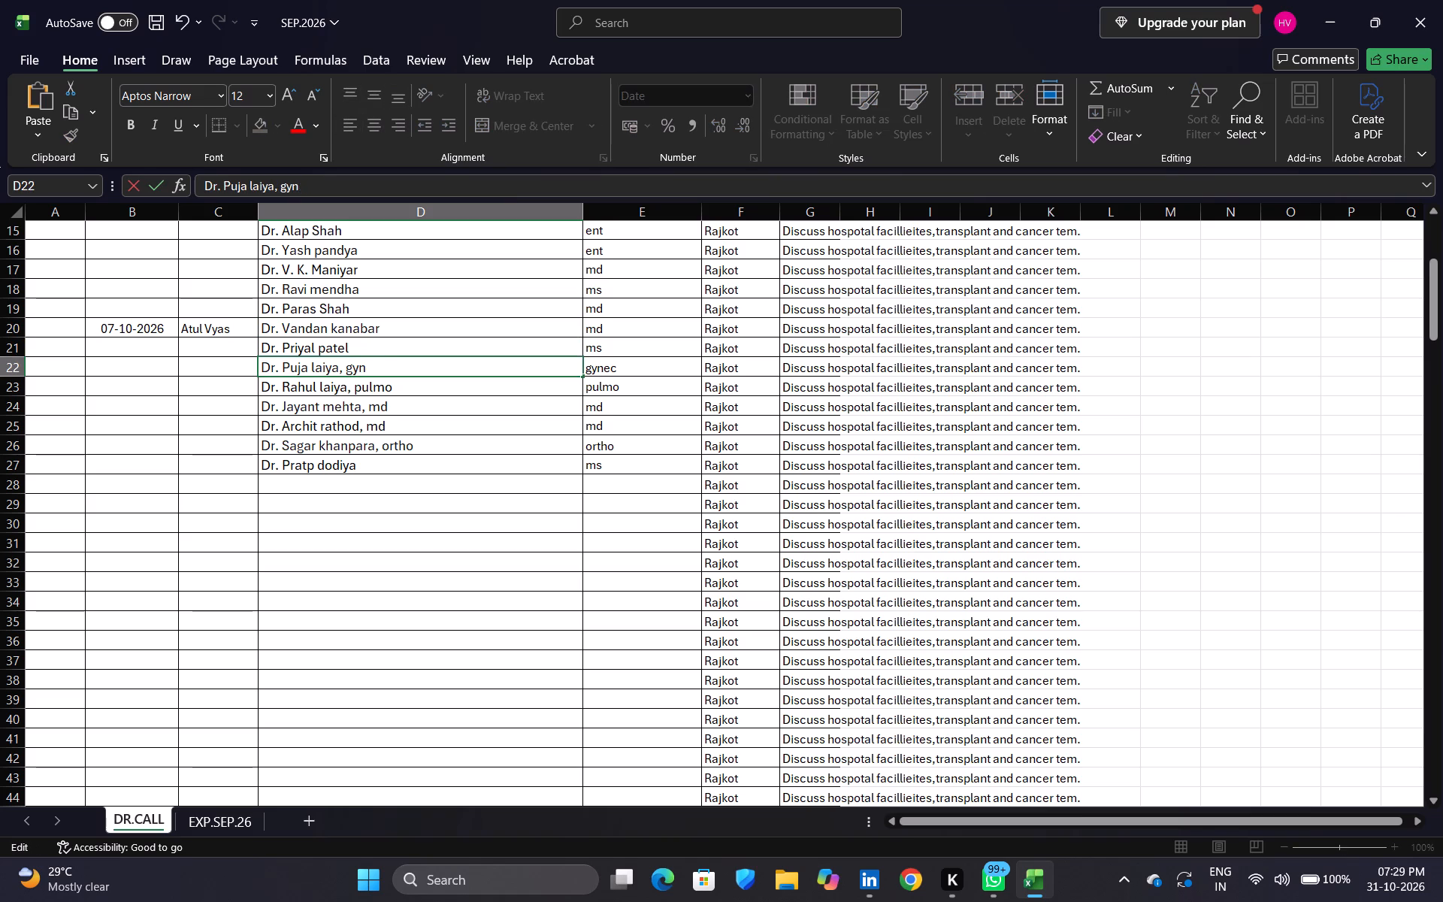
key("BackSpace")
key("BackSpace")
key("BackSpace")
key("BackSpace")
key("BackSpace")
Delete the trailing ", pulmo" and ", md" from the doctor entries in D23 and D24.
double_click(391, 381)
key("BackSpace")
key("BackSpace")
key("BackSpace")
key("BackSpace")
key("BackSpace")
key("BackSpace")
key("BackSpace")
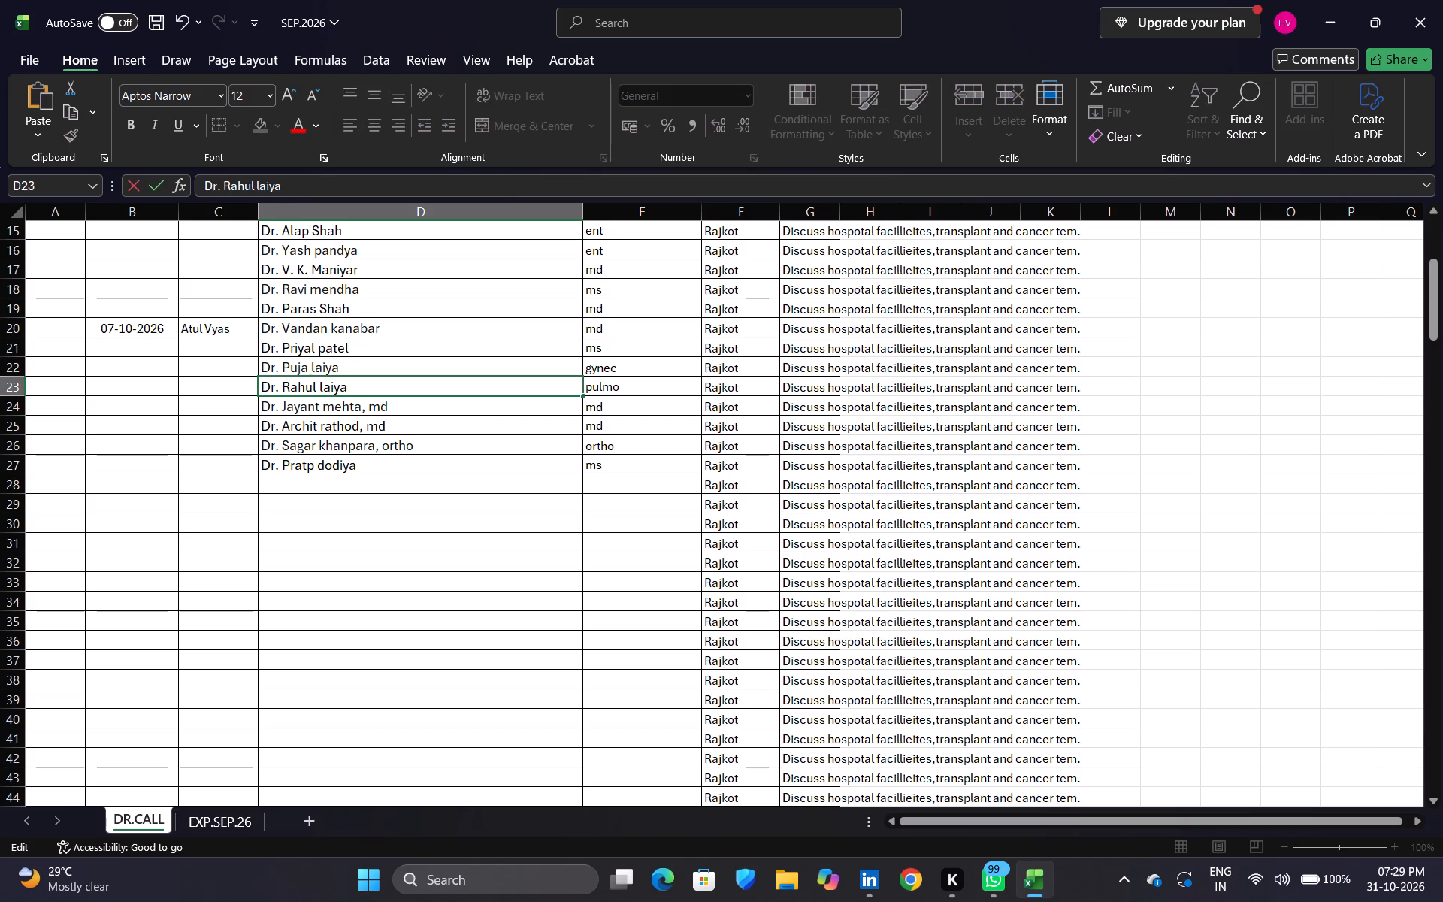
double_click(410, 411)
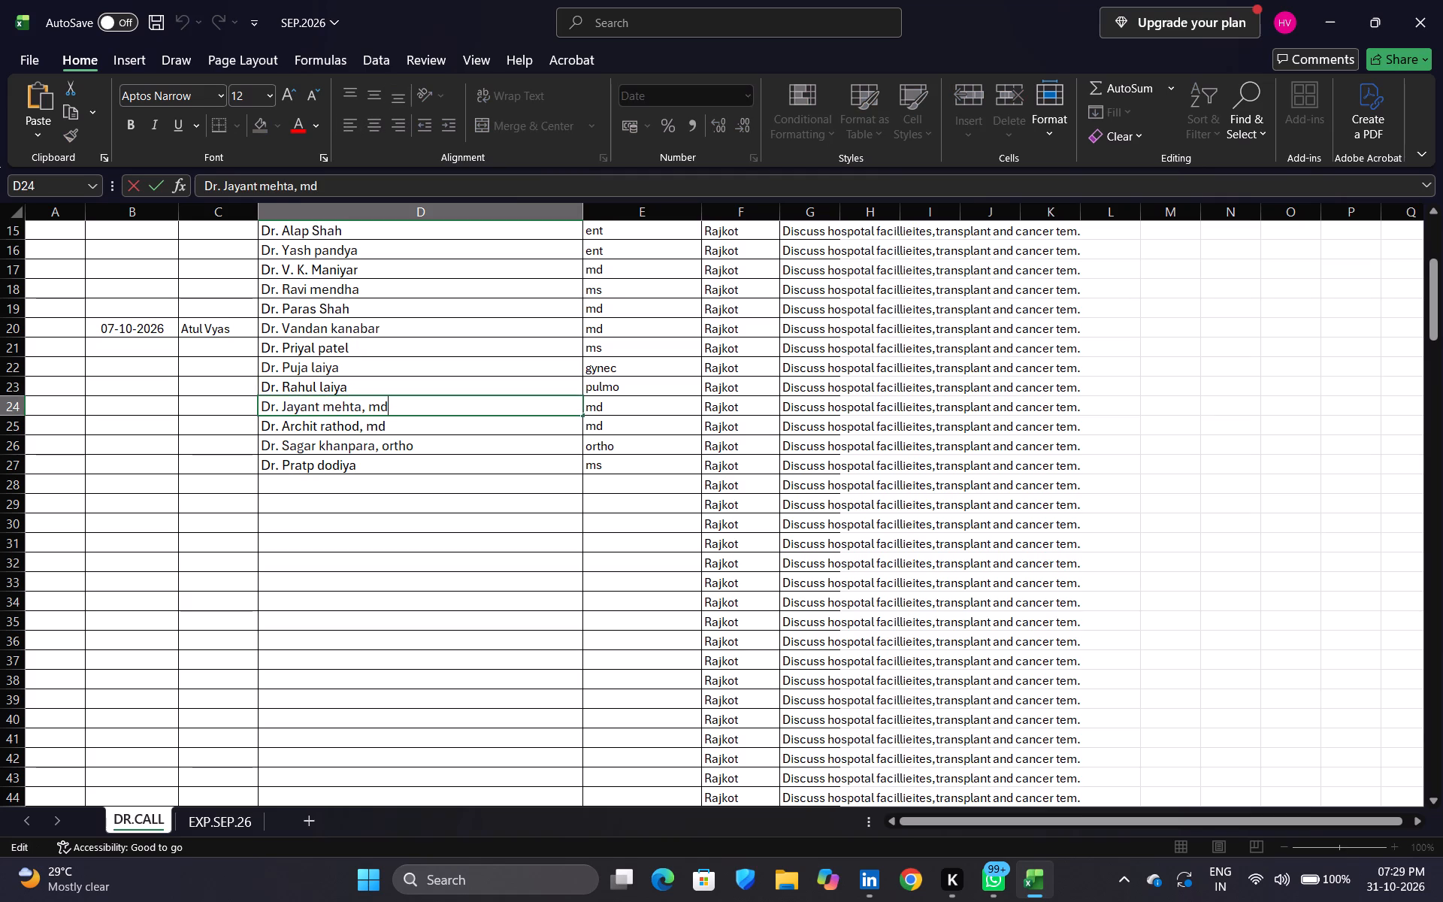
key("BackSpace")
key("BackSpace")
key("BackSpace")
key("BackSpace")
Delete the trailing ", md" and ", ortho" from the doctor entries in D25 and D26.
double_click(413, 428)
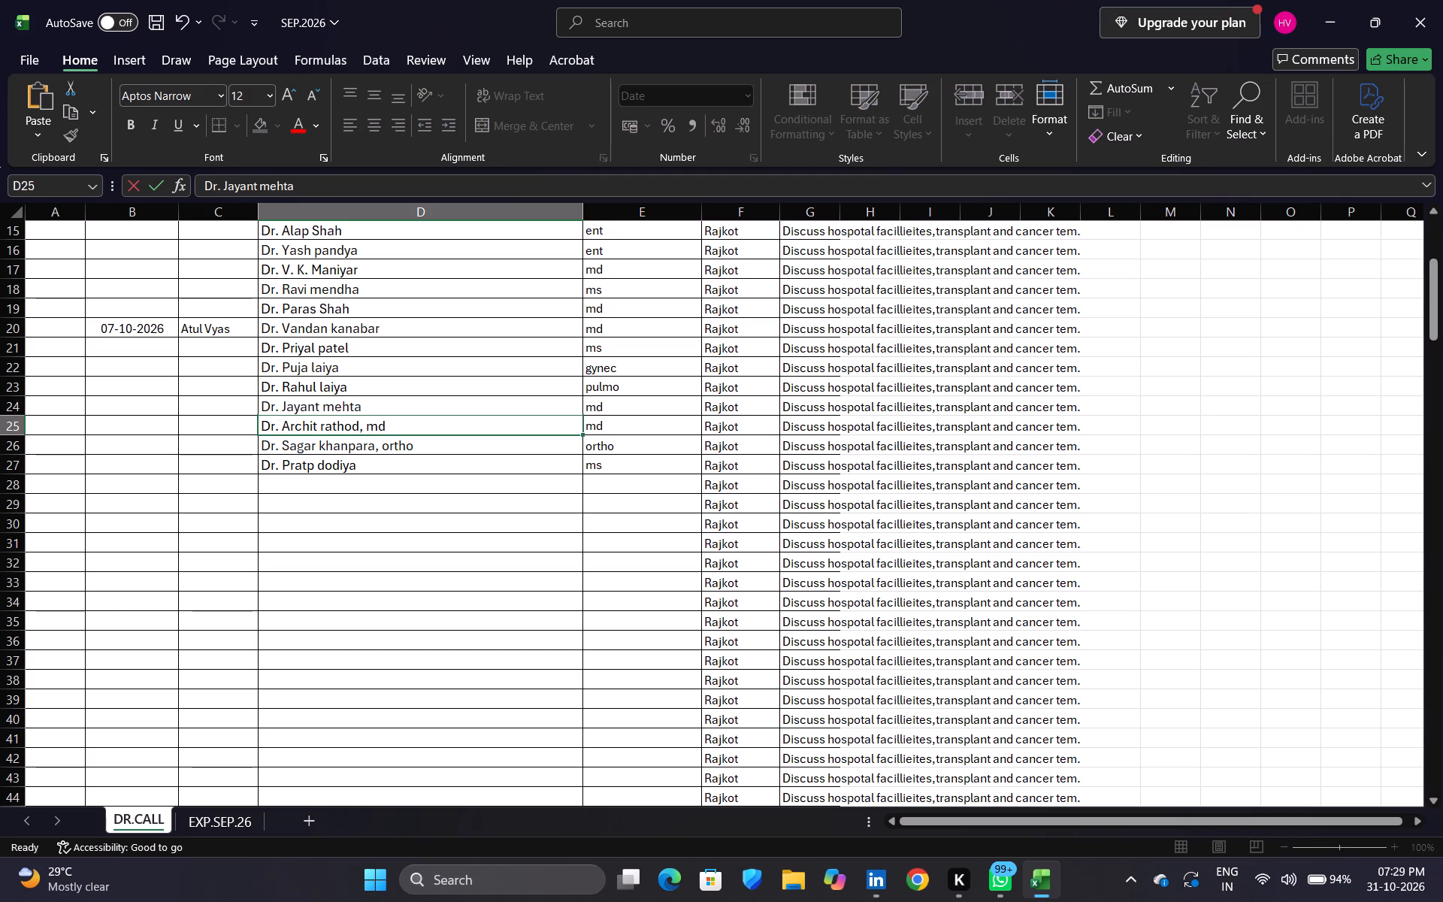
key("BackSpace")
key("BackSpace")
key("BackSpace")
key("BackSpace")
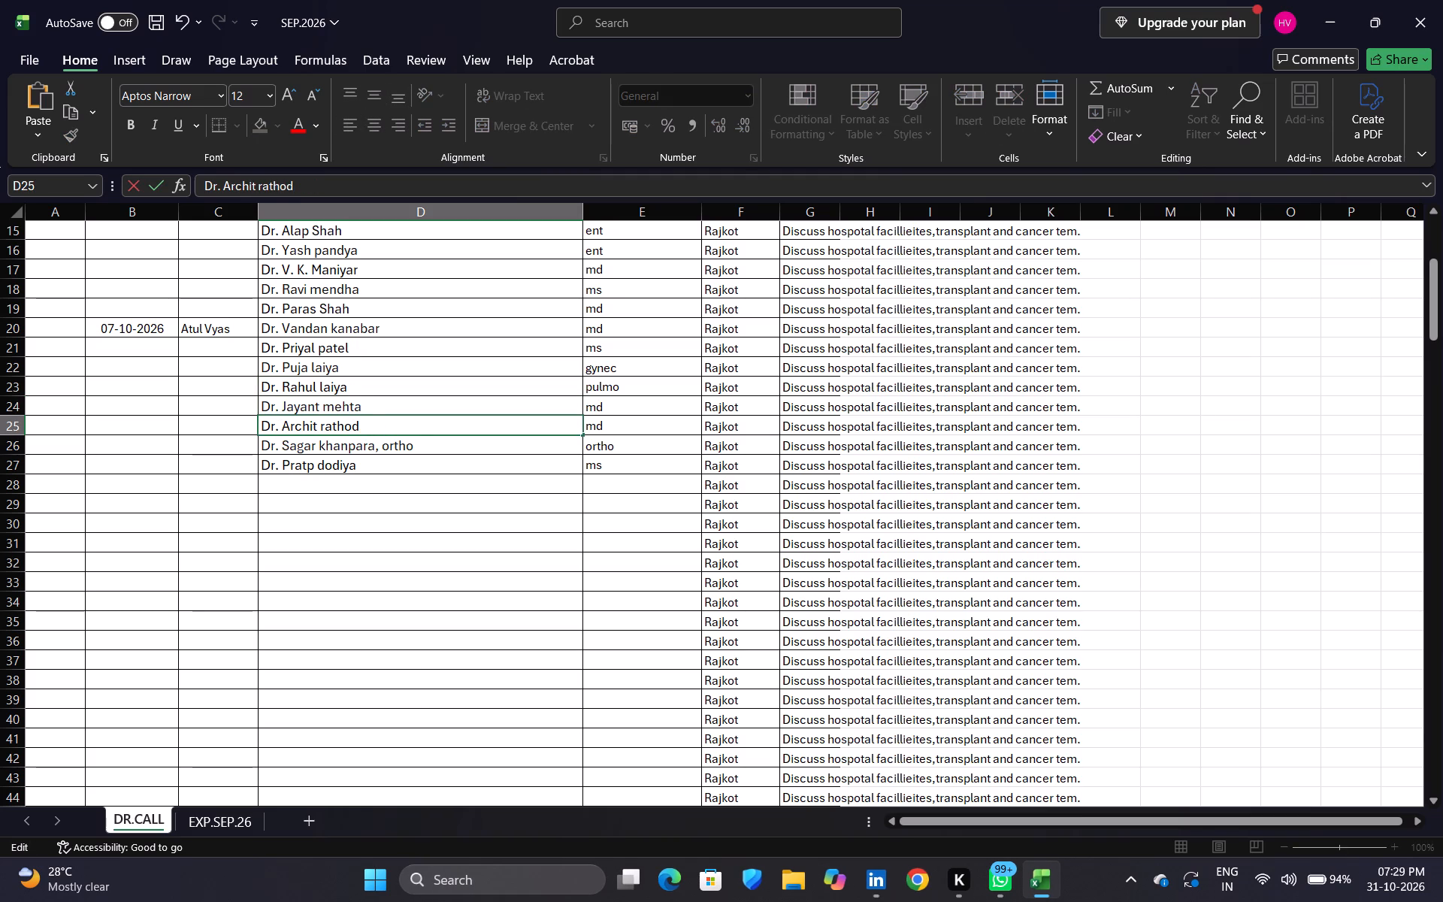
double_click(418, 449)
key("BackSpace")
key("BackSpace")
key("BackSpace")
key("BackSpace")
key("BackSpace")
key("BackSpace")
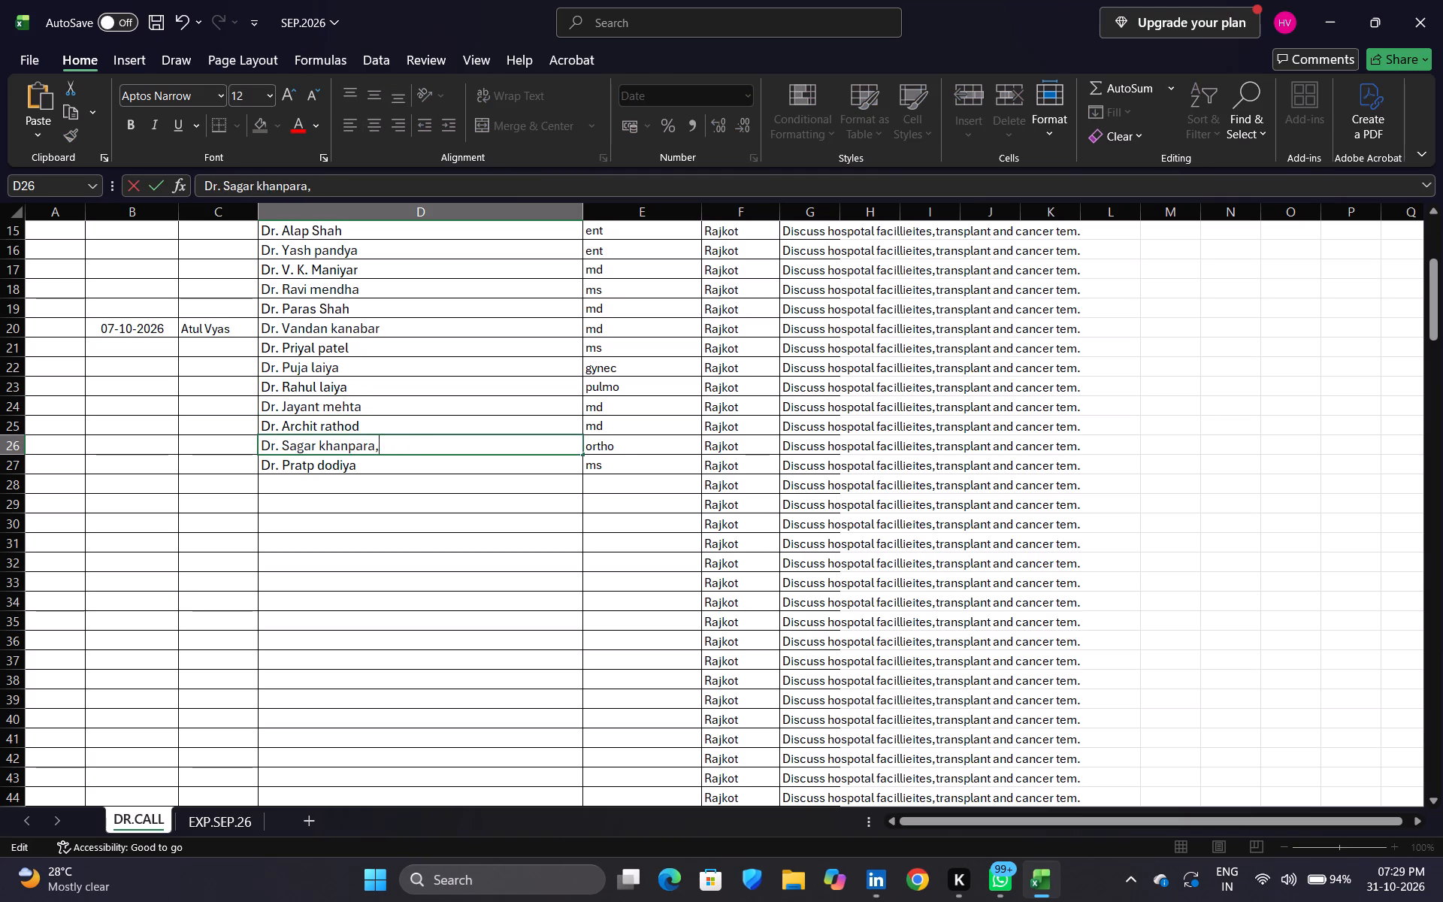
key("BackSpace")
Switch to WhatsApp.
key("alt+Tab")
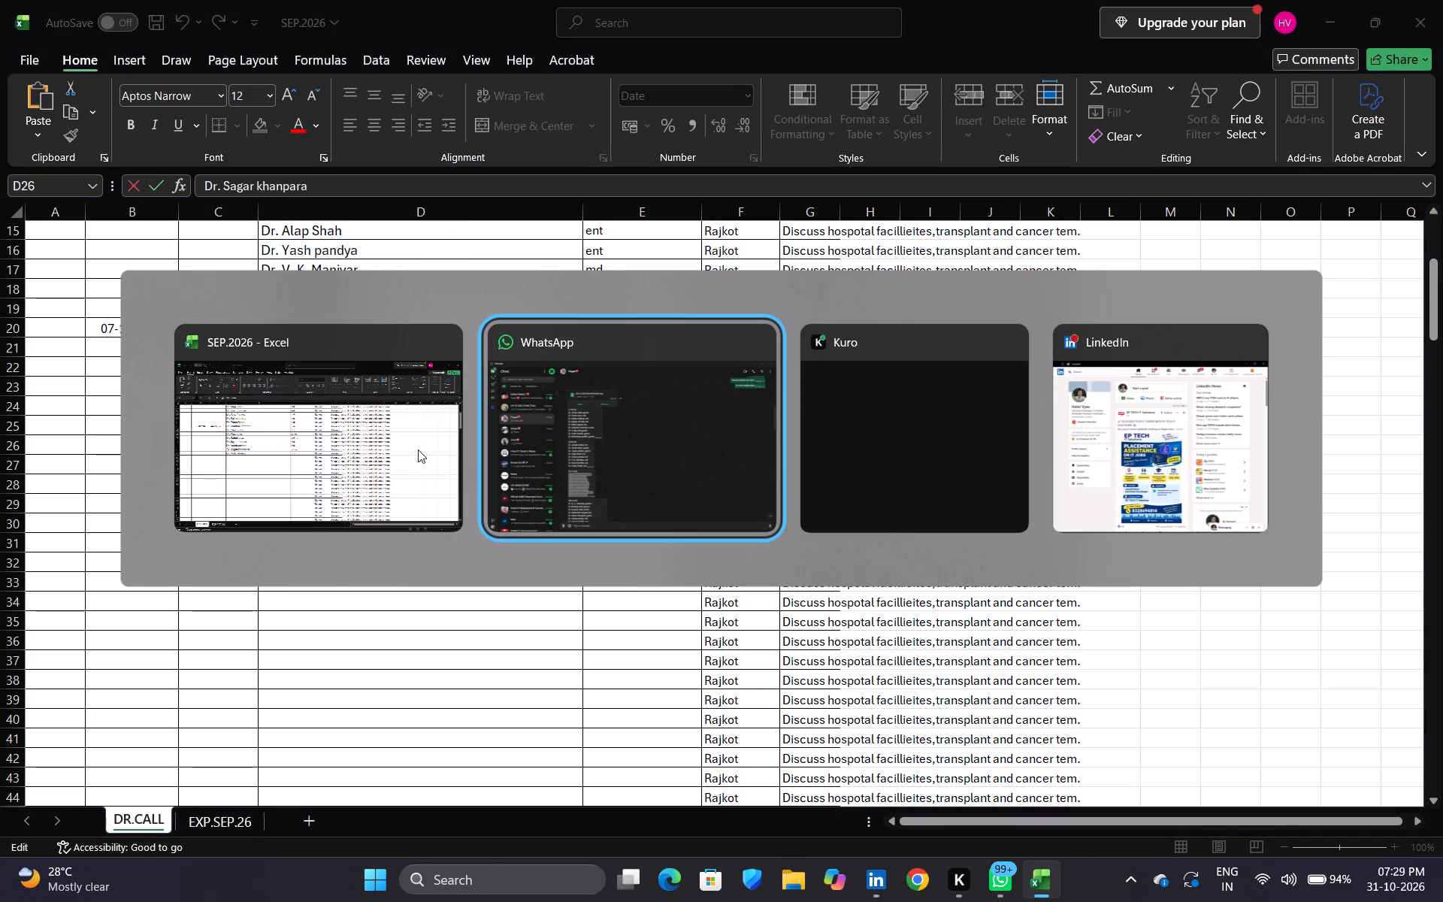
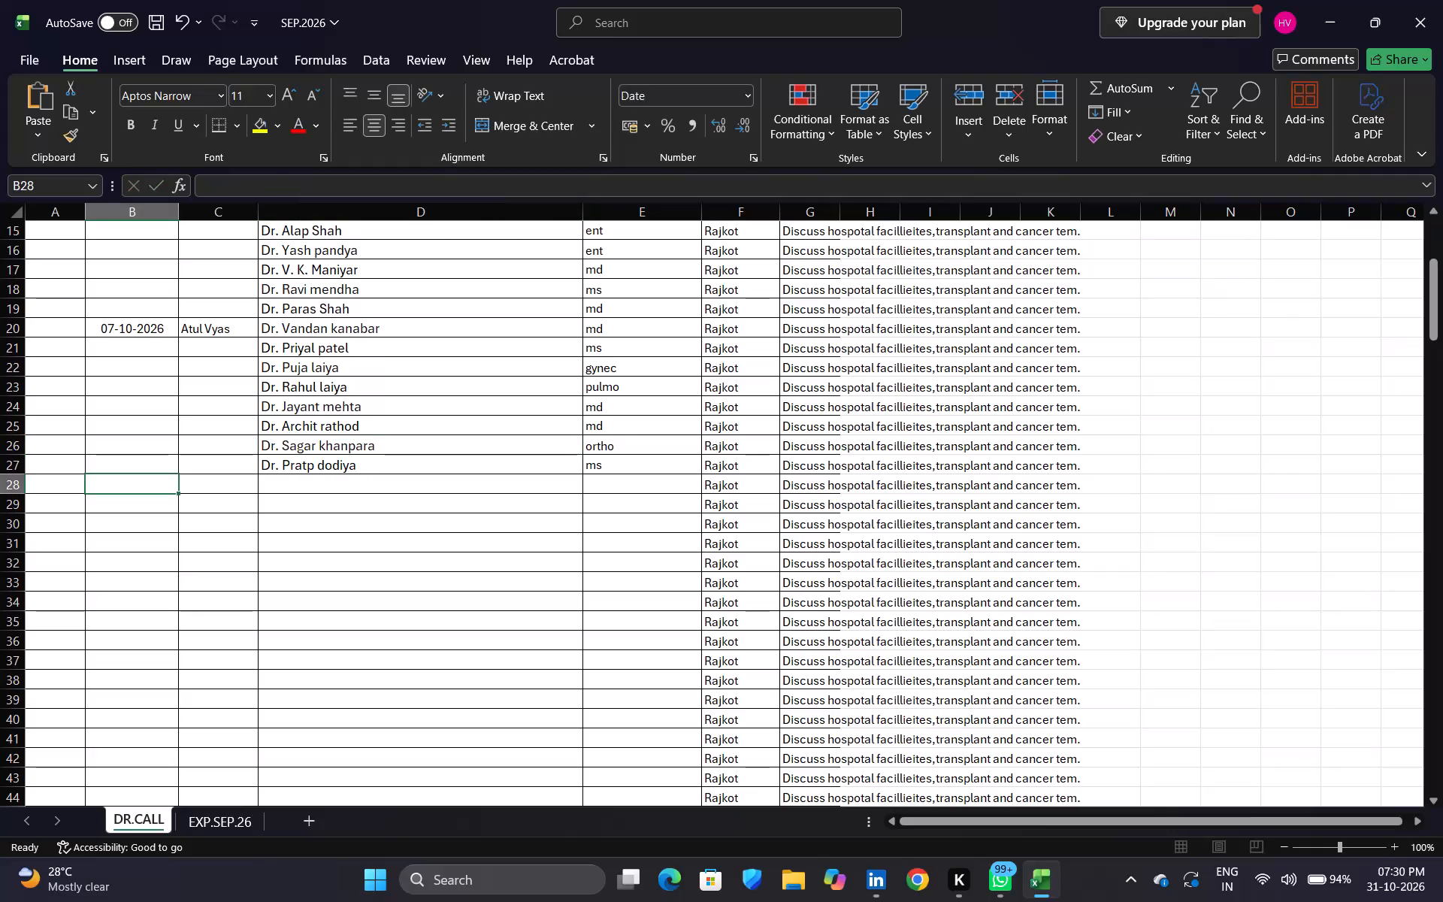
Enter the date 08-10-2026 in B28 and the same representative's name as in the previous visit block in C28.
type("08-10-2026")
key("Right")
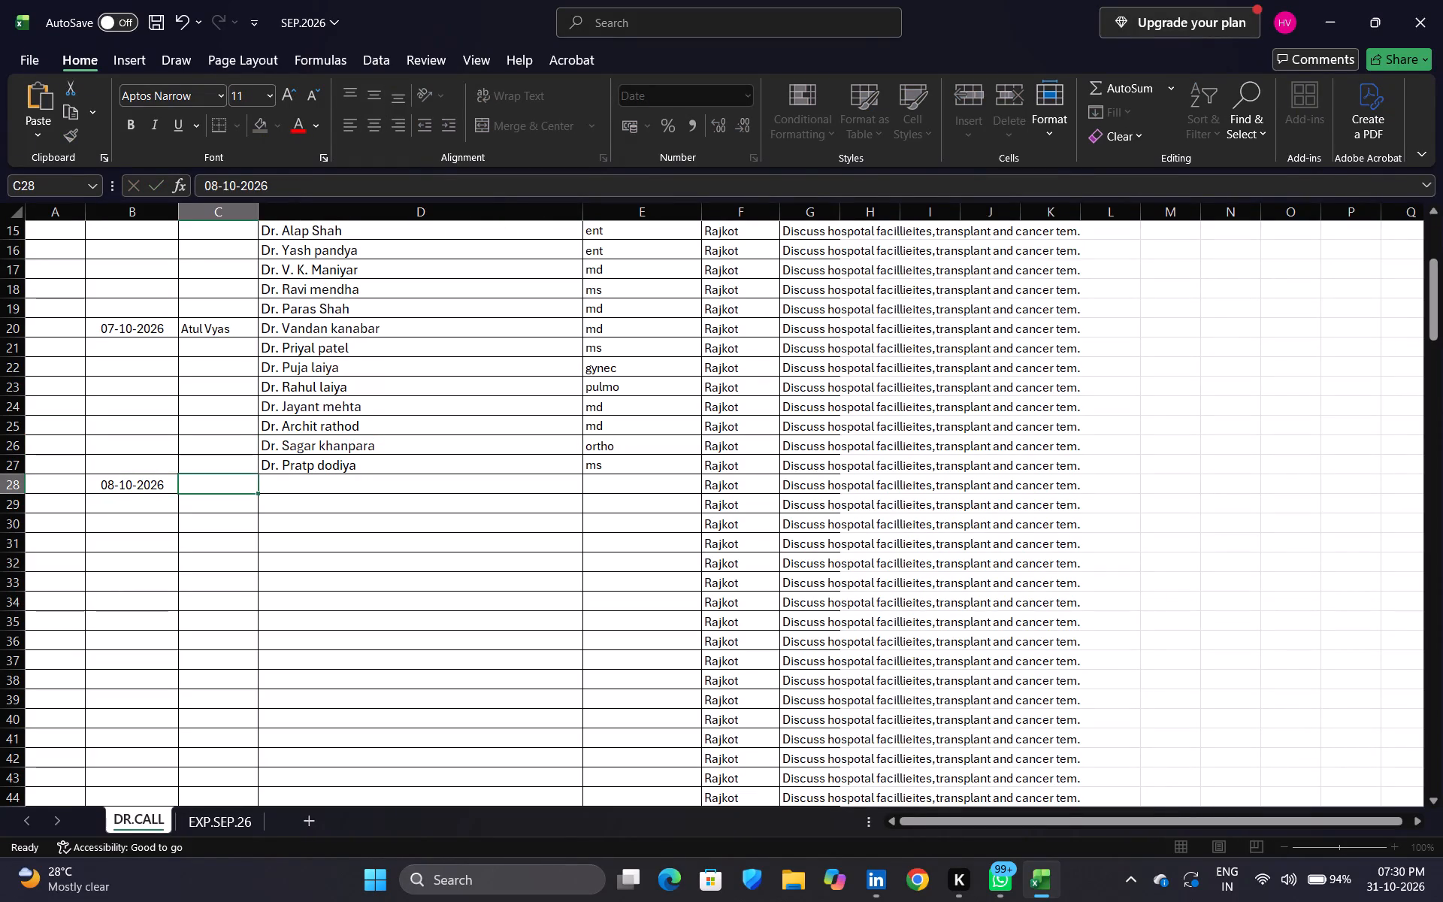
key("shift+a")
key("Tab")
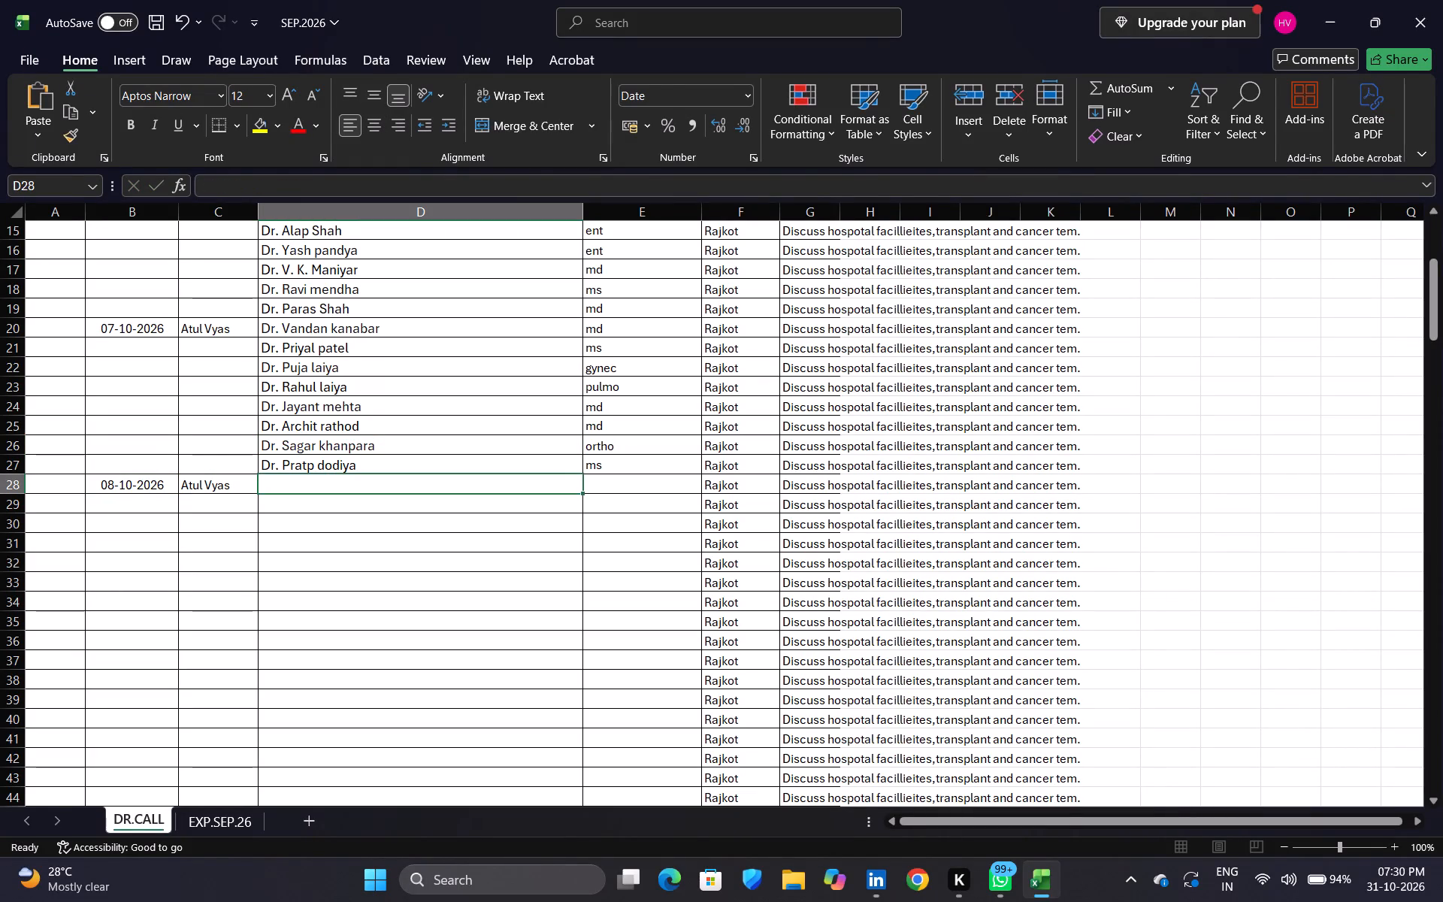
Paste the copied list of doctors with their specialities into column D, starting at D28.
key("ctrl+v")
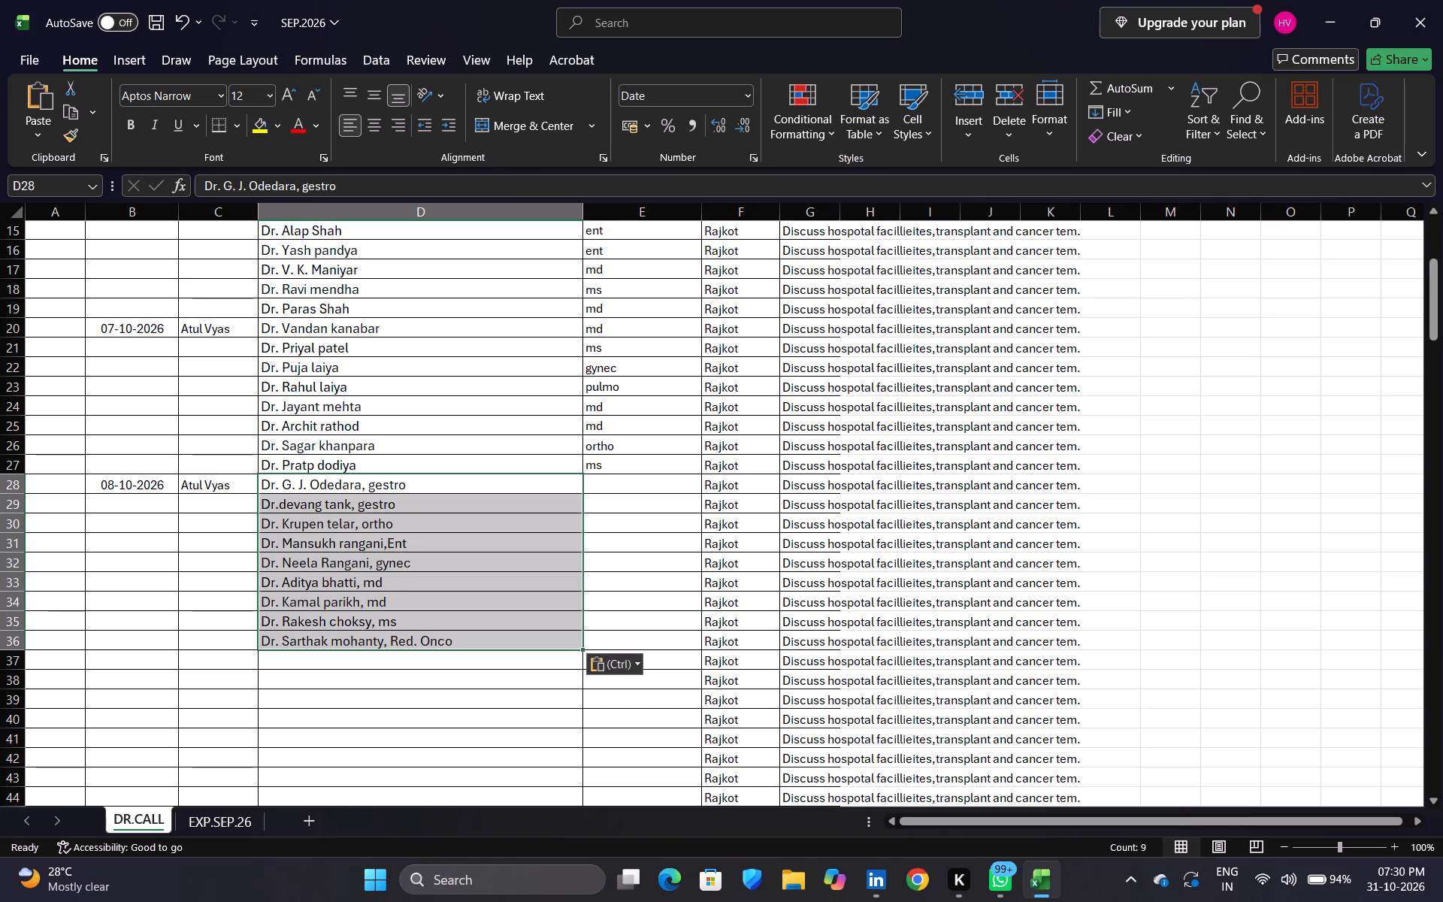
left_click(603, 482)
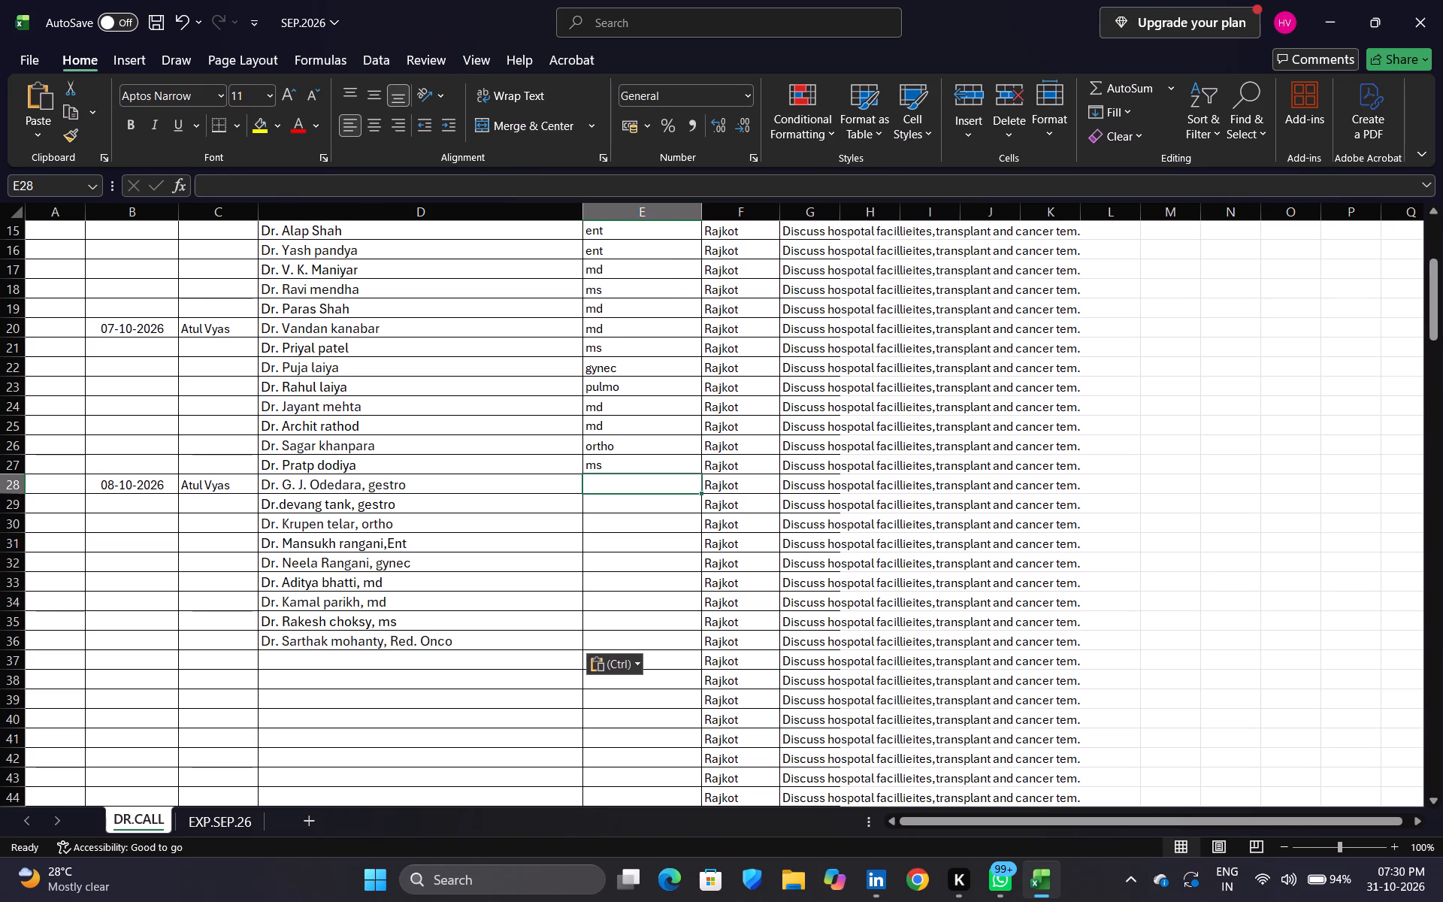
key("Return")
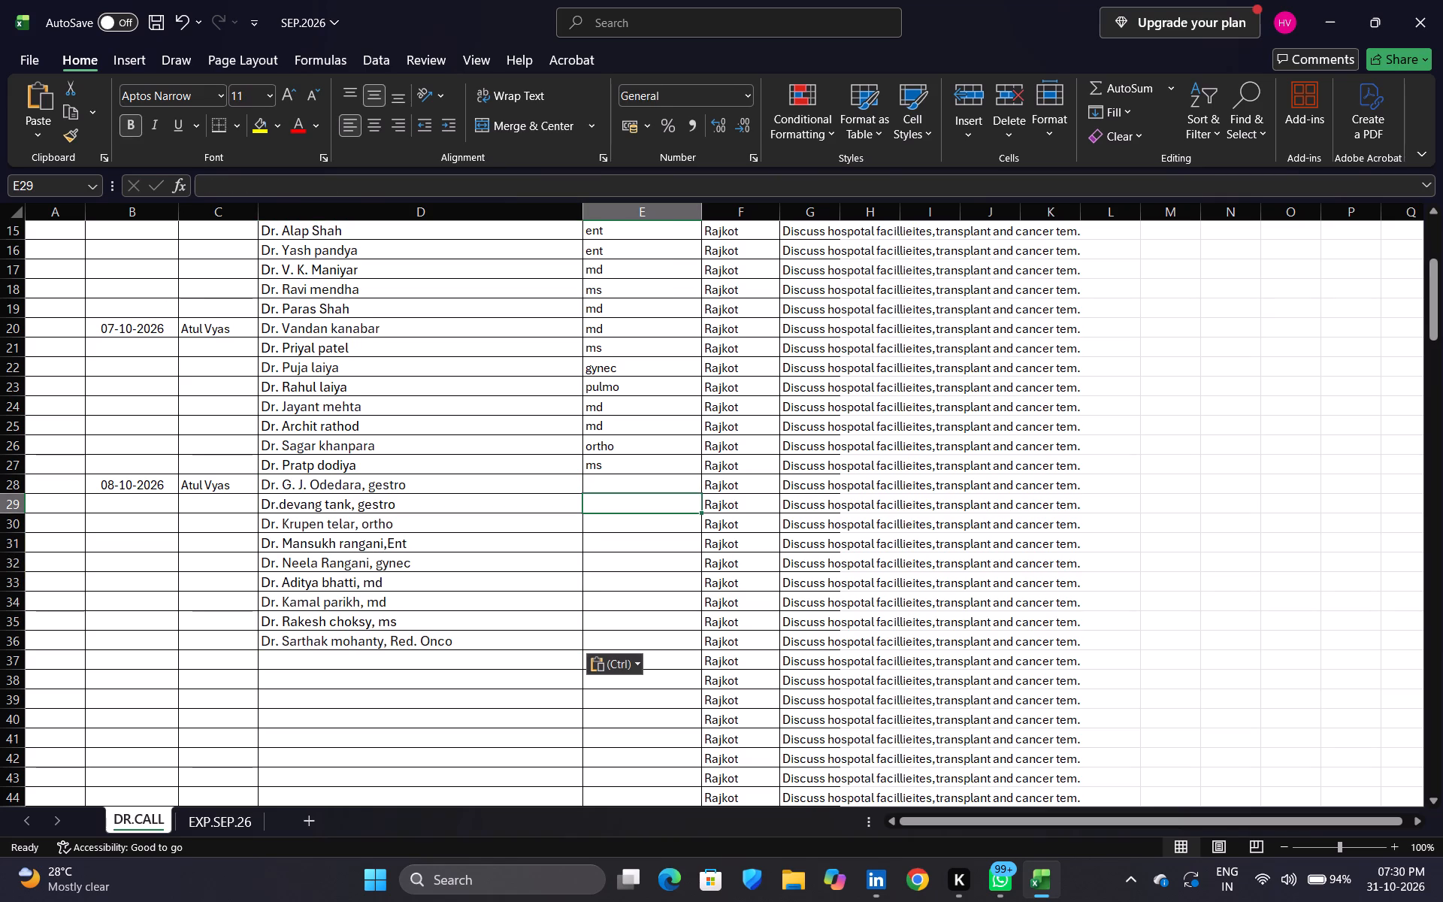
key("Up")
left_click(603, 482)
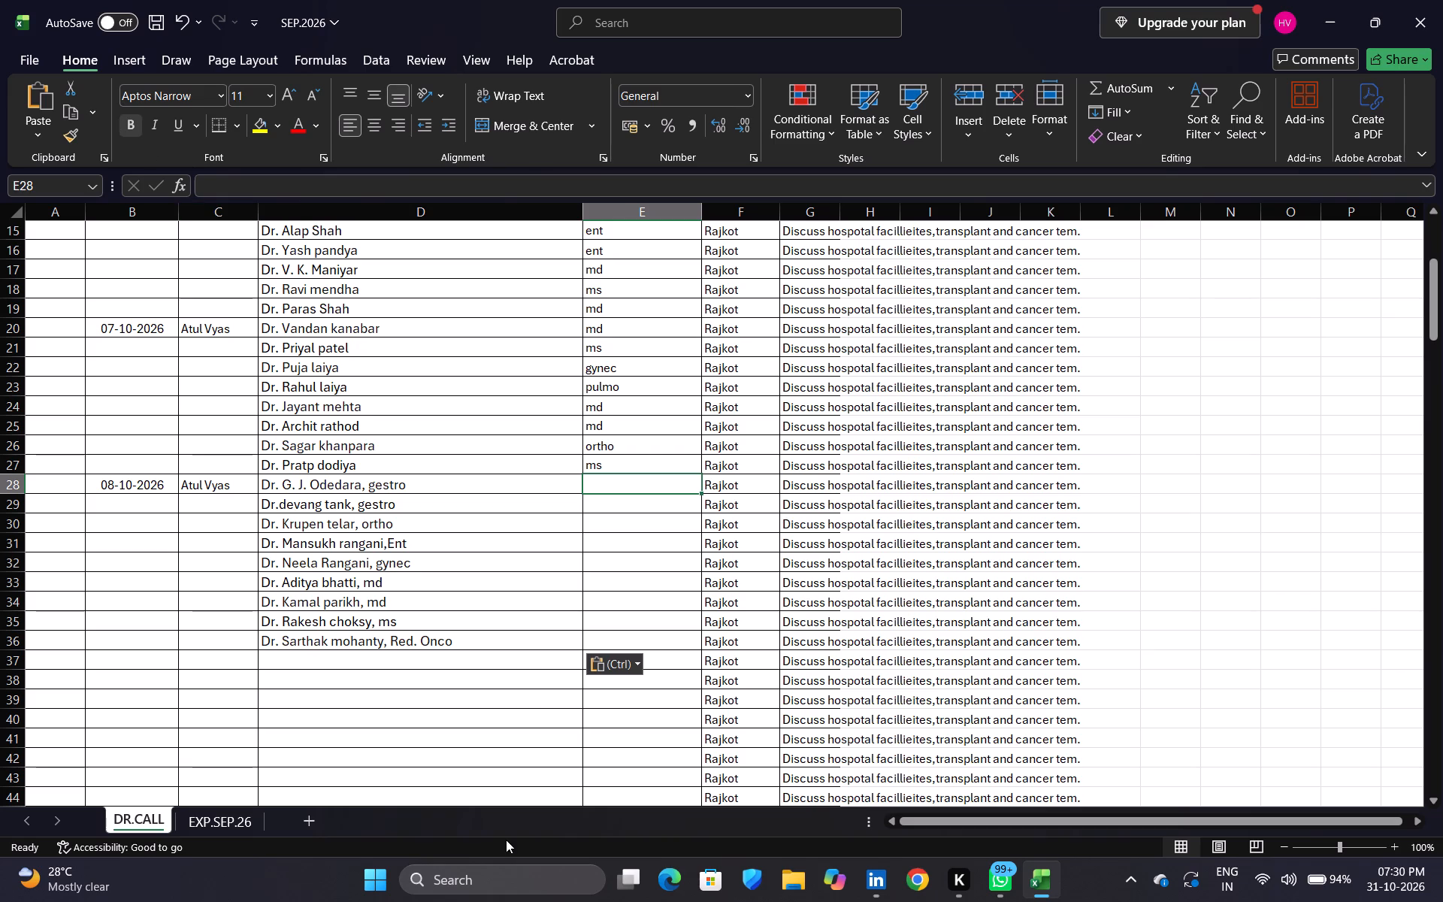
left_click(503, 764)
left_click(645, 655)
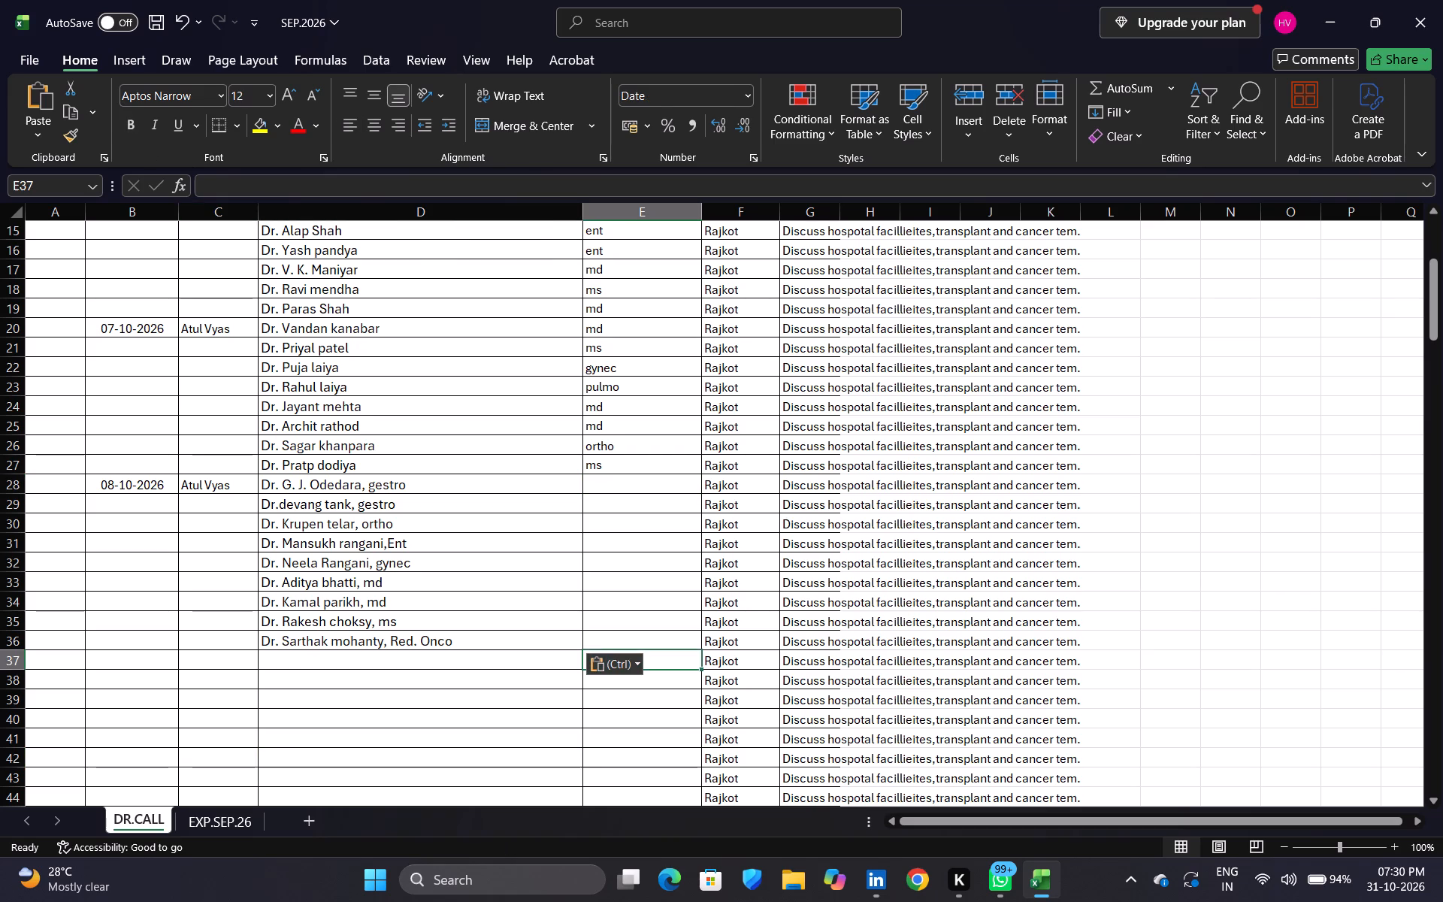
Enter the specialities in non-bold text: gestro in E28 and E29, ortho in E30, and ent in E31.
left_click(635, 663)
left_click(635, 663)
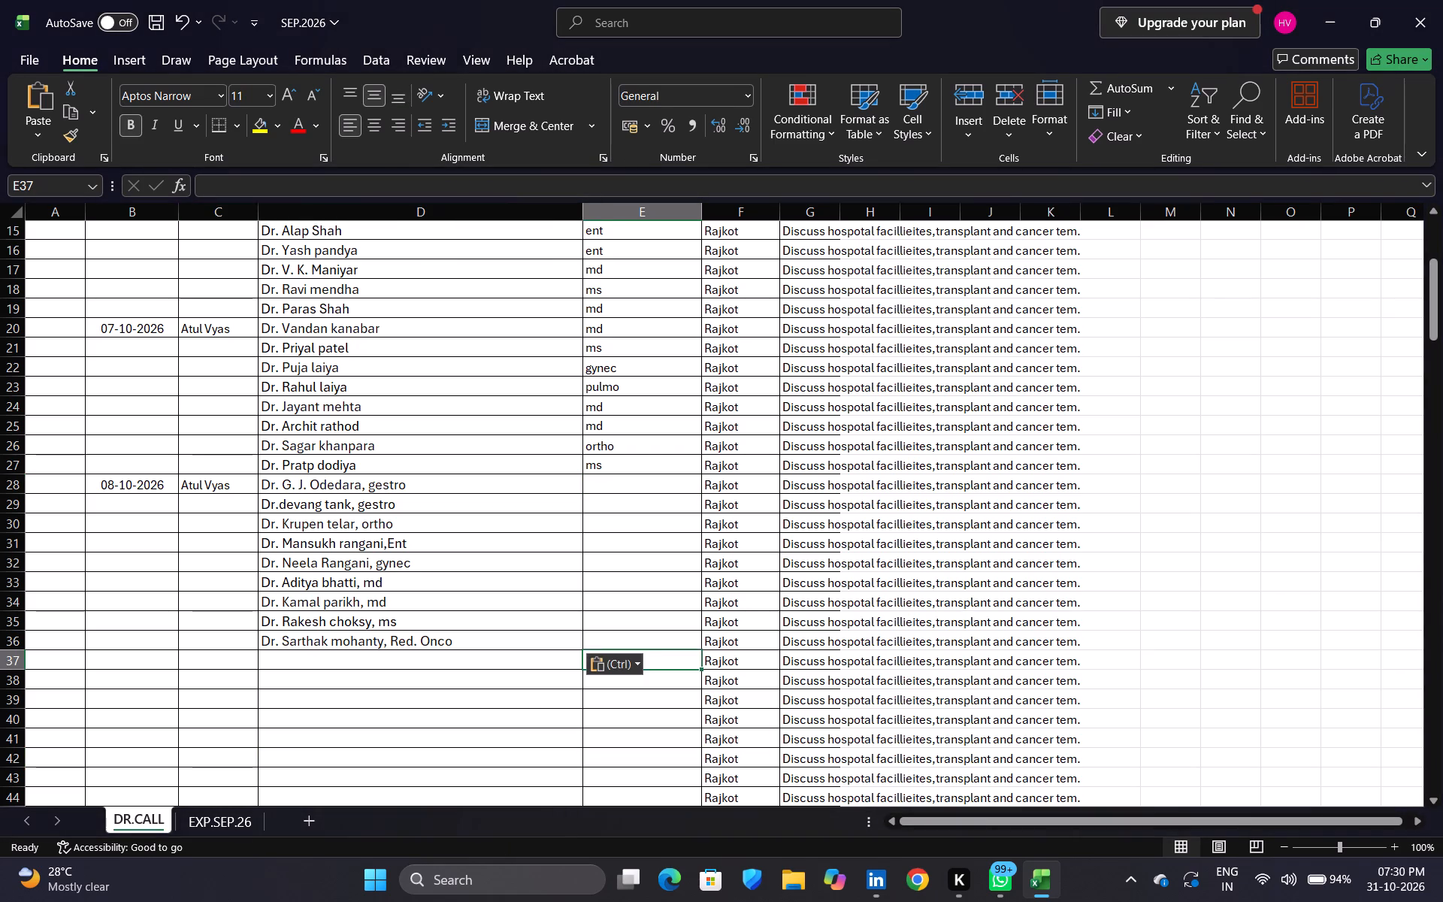
left_click(622, 571)
left_click(610, 477)
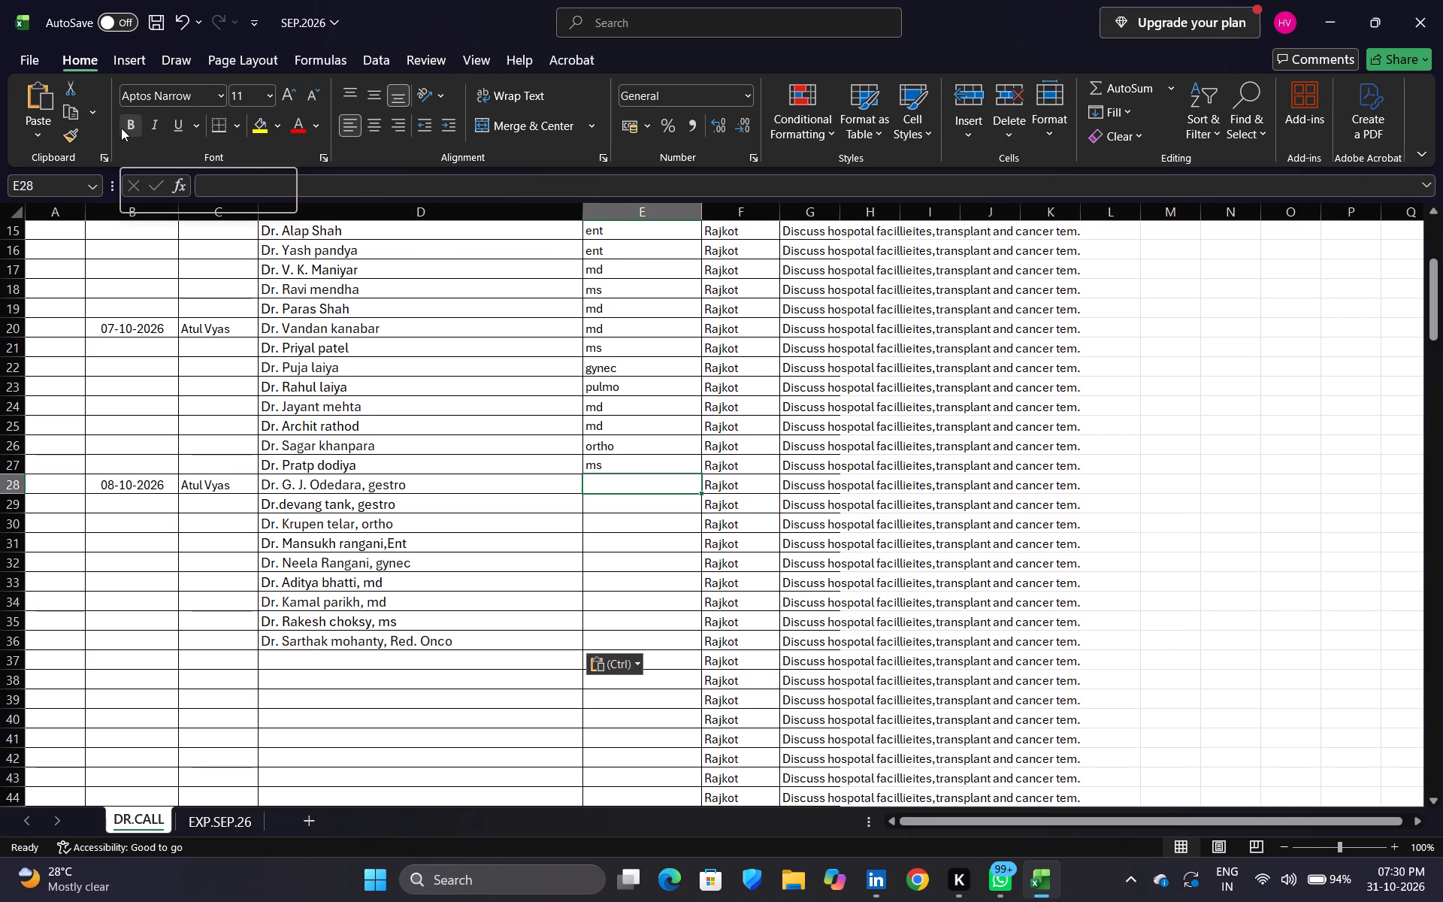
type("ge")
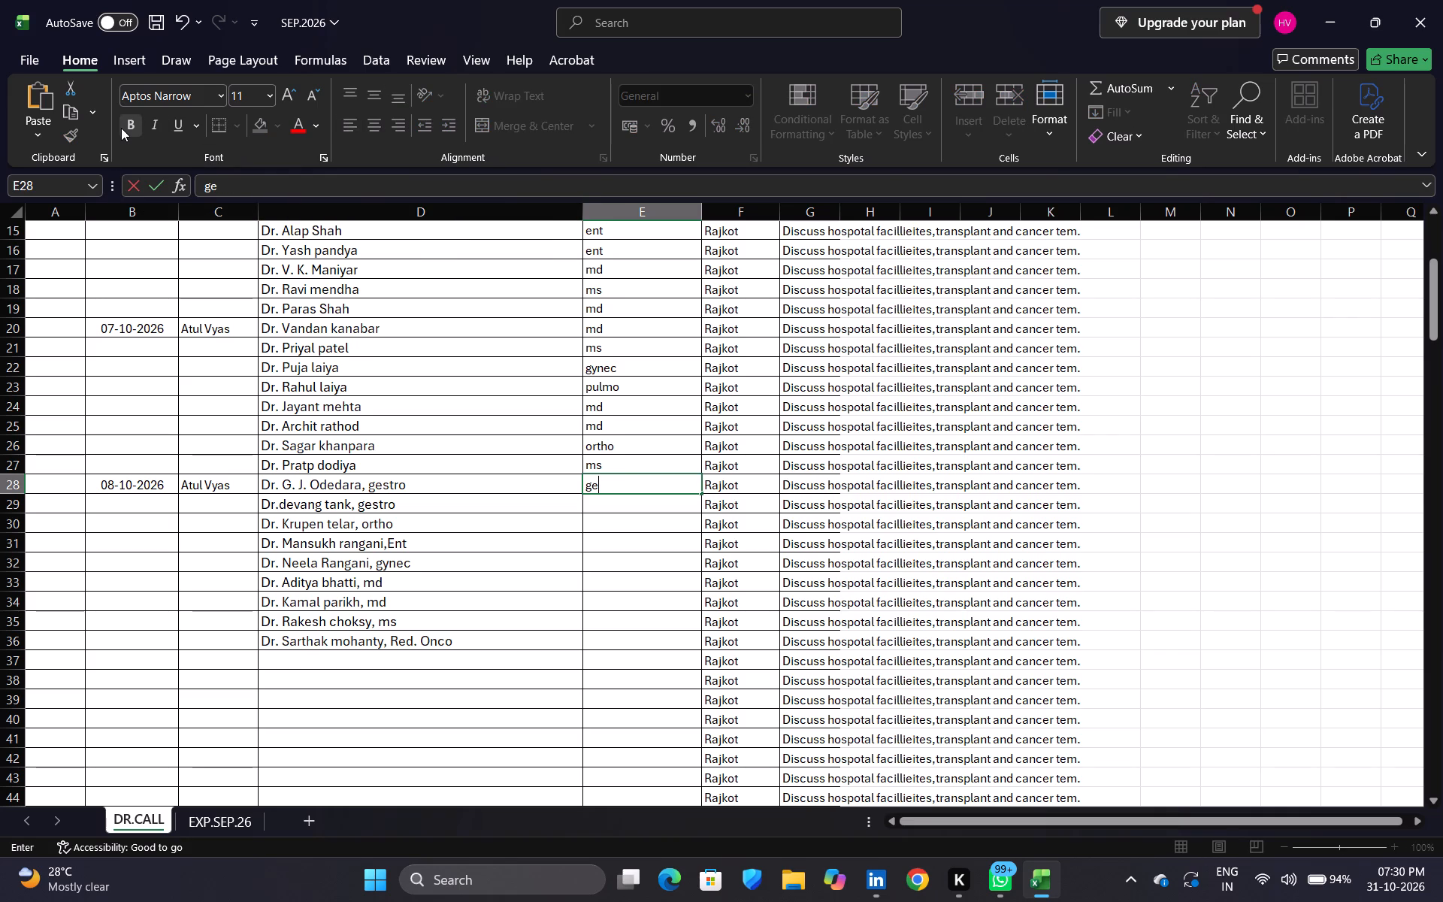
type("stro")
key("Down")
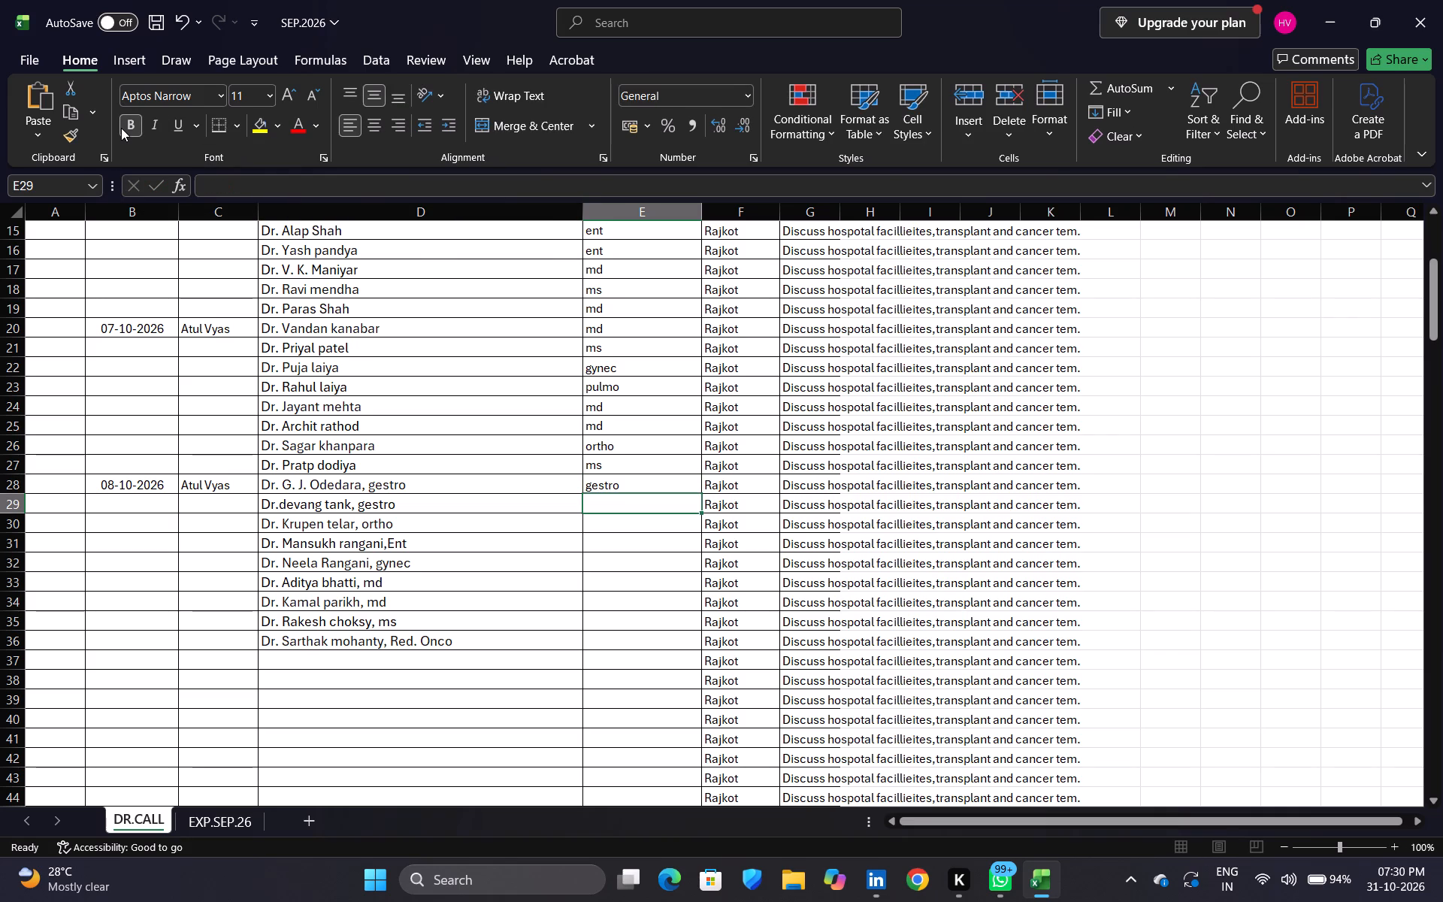
left_click(121, 128)
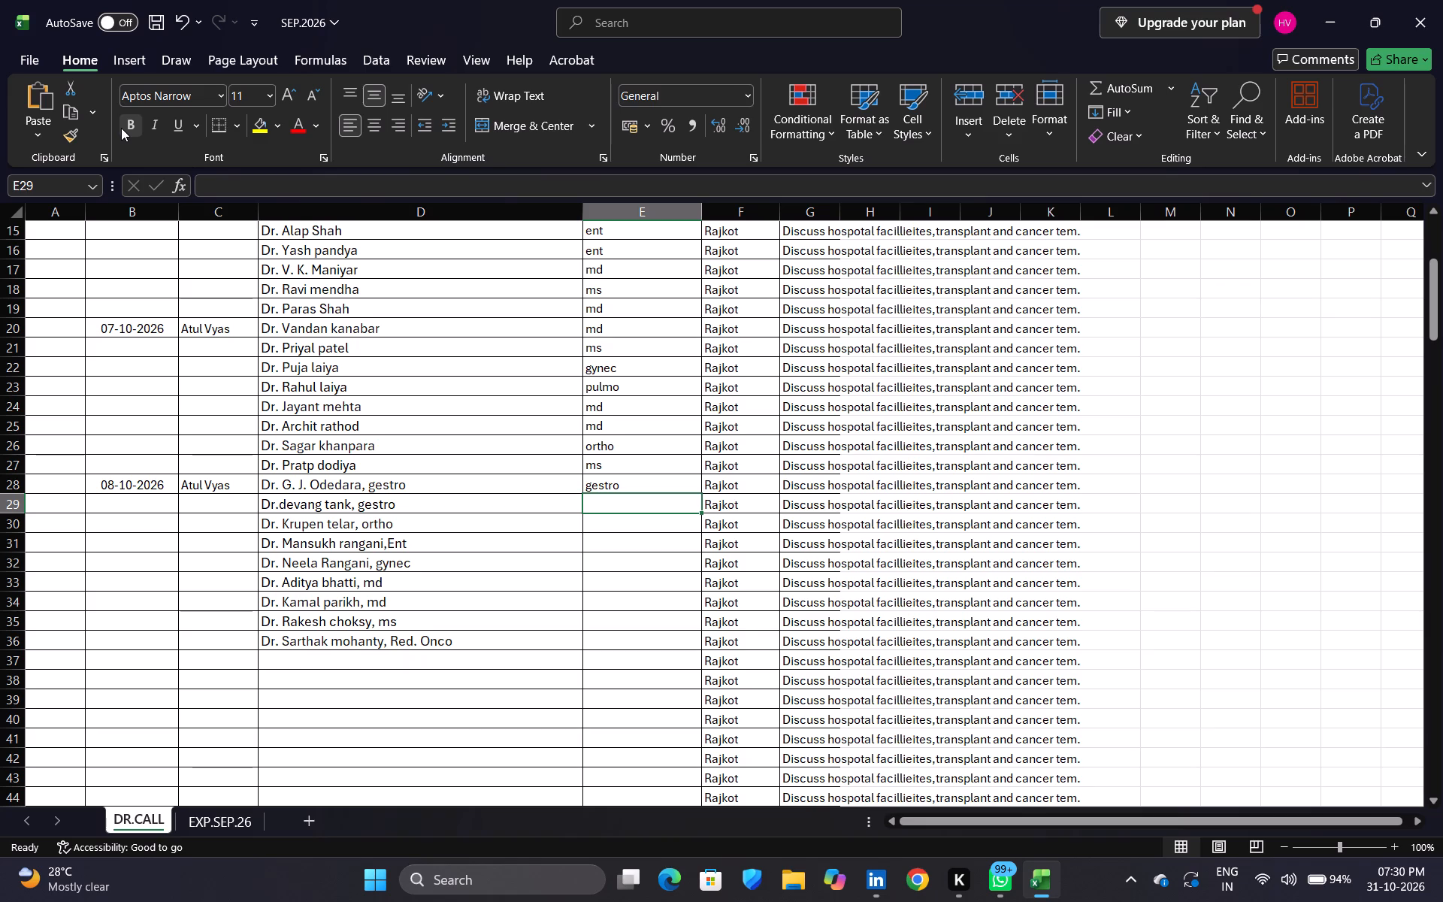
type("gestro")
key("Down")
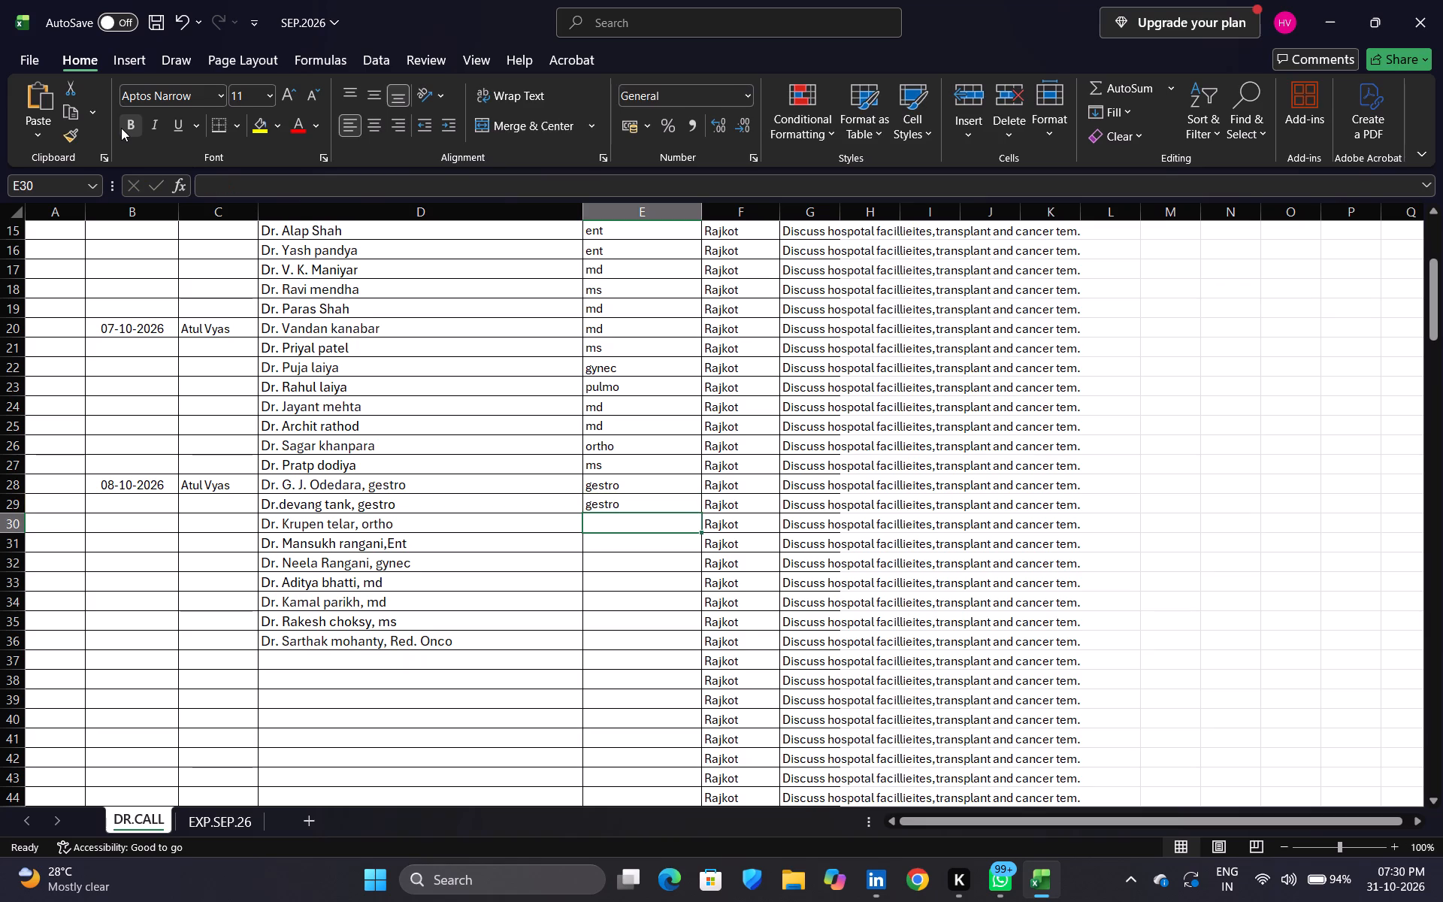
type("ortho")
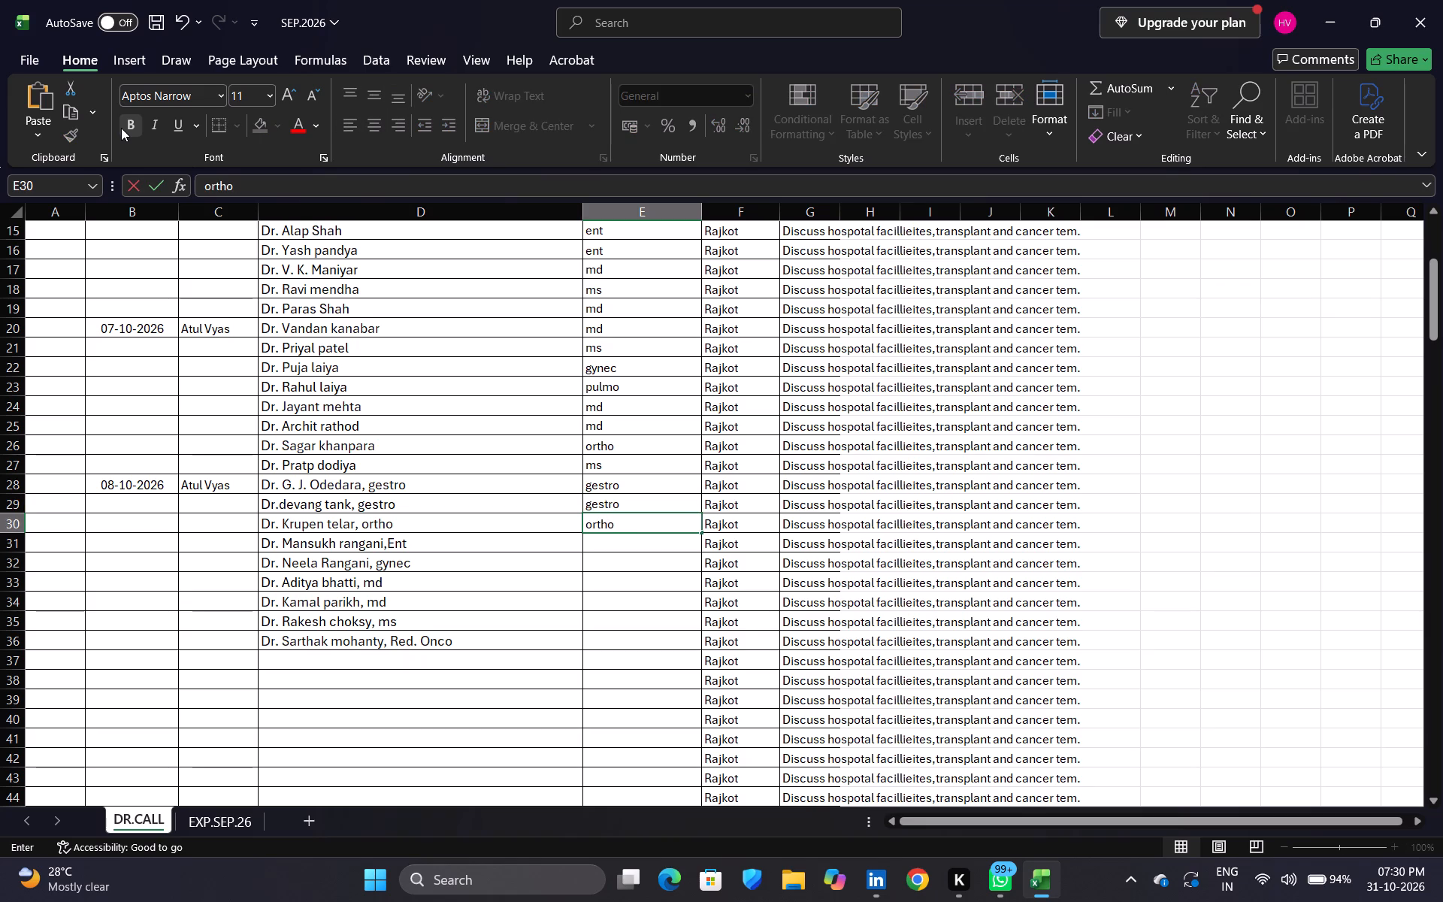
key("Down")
left_click(121, 128)
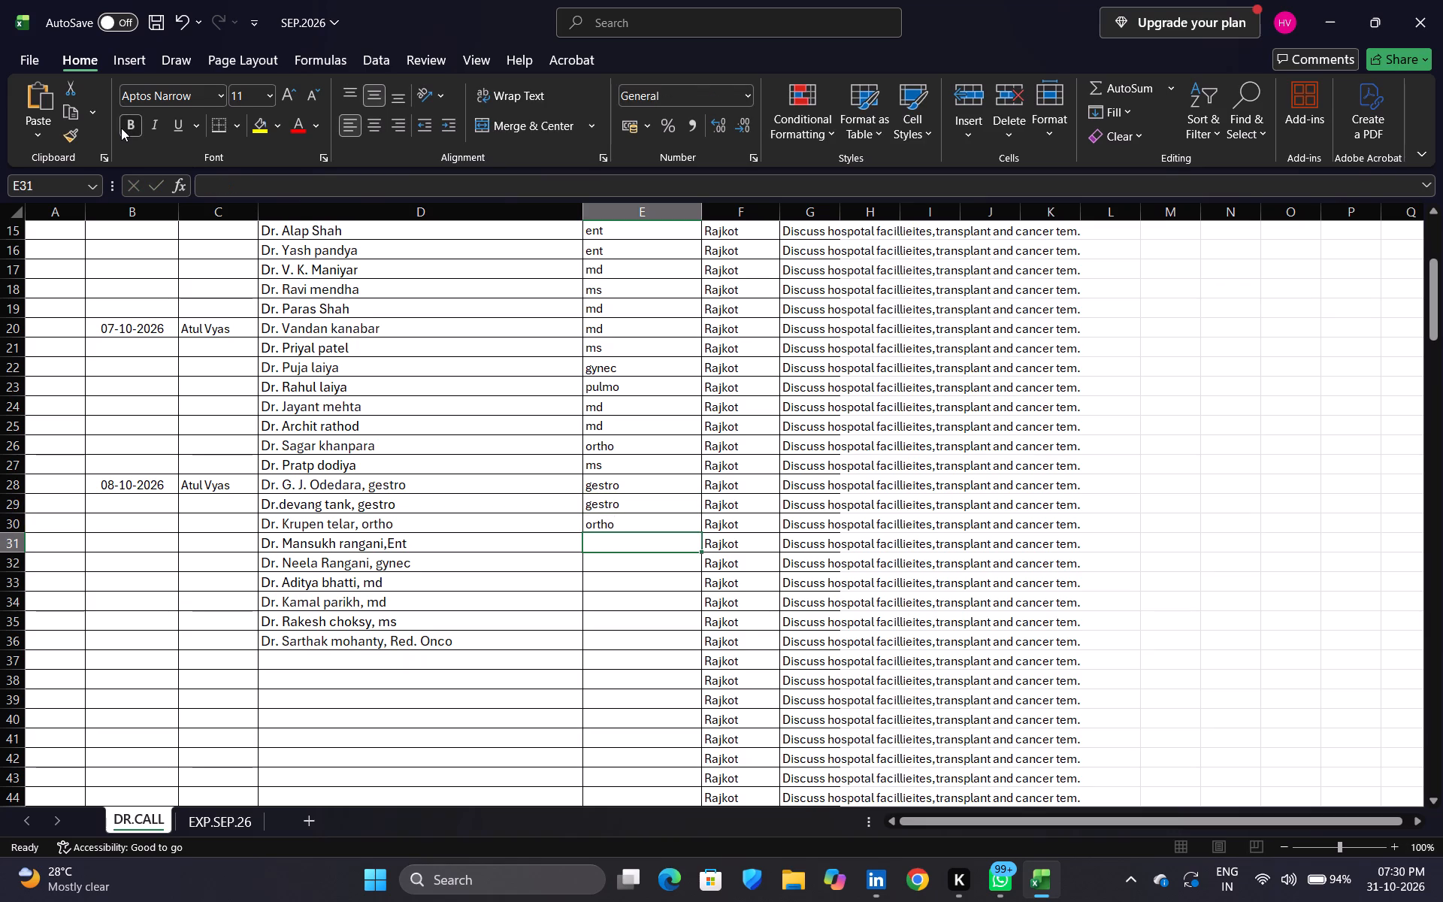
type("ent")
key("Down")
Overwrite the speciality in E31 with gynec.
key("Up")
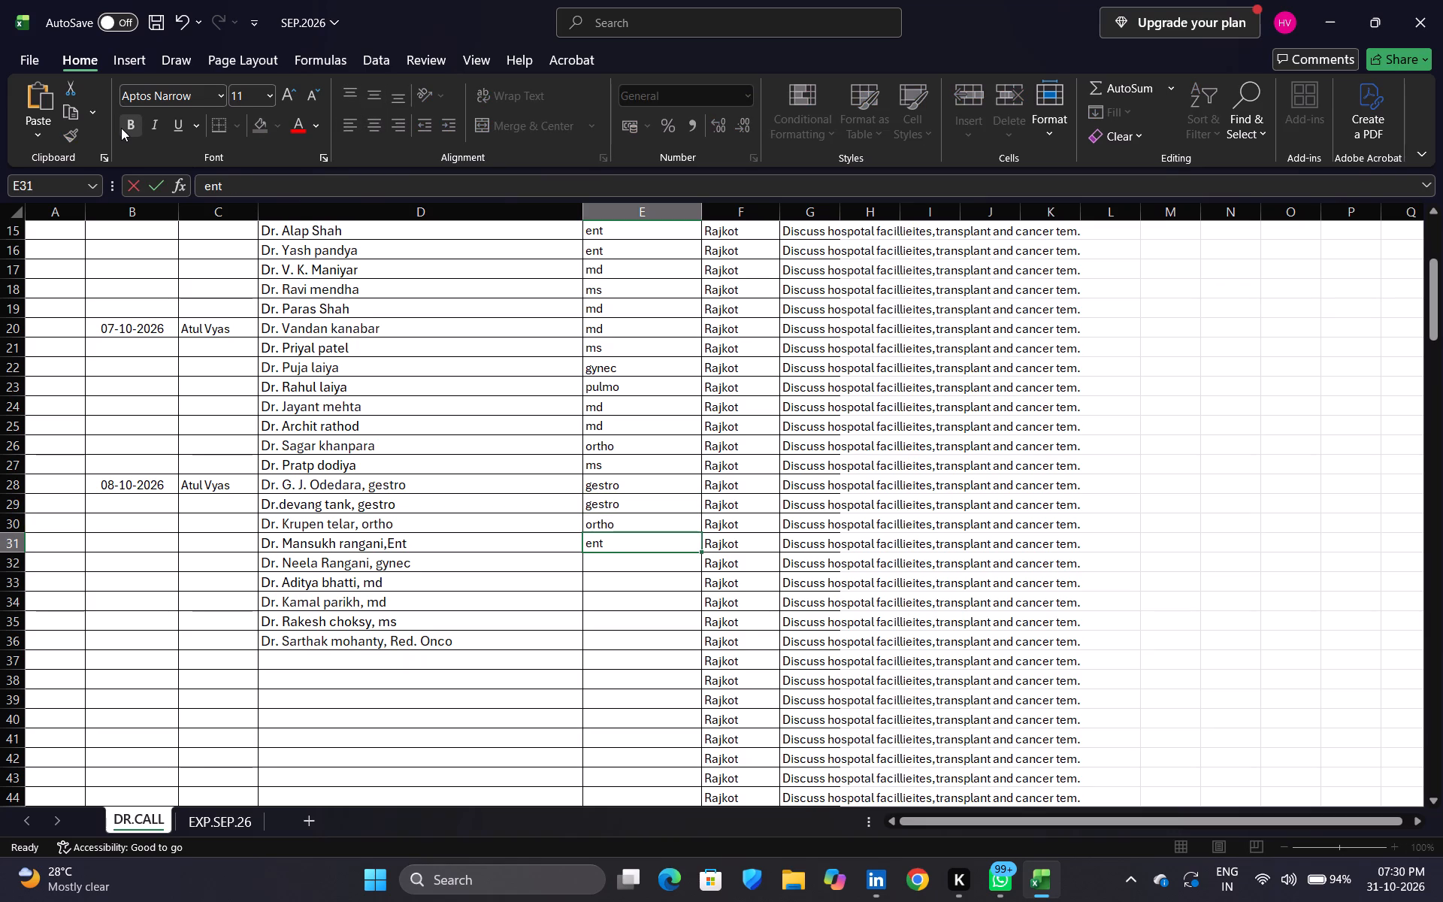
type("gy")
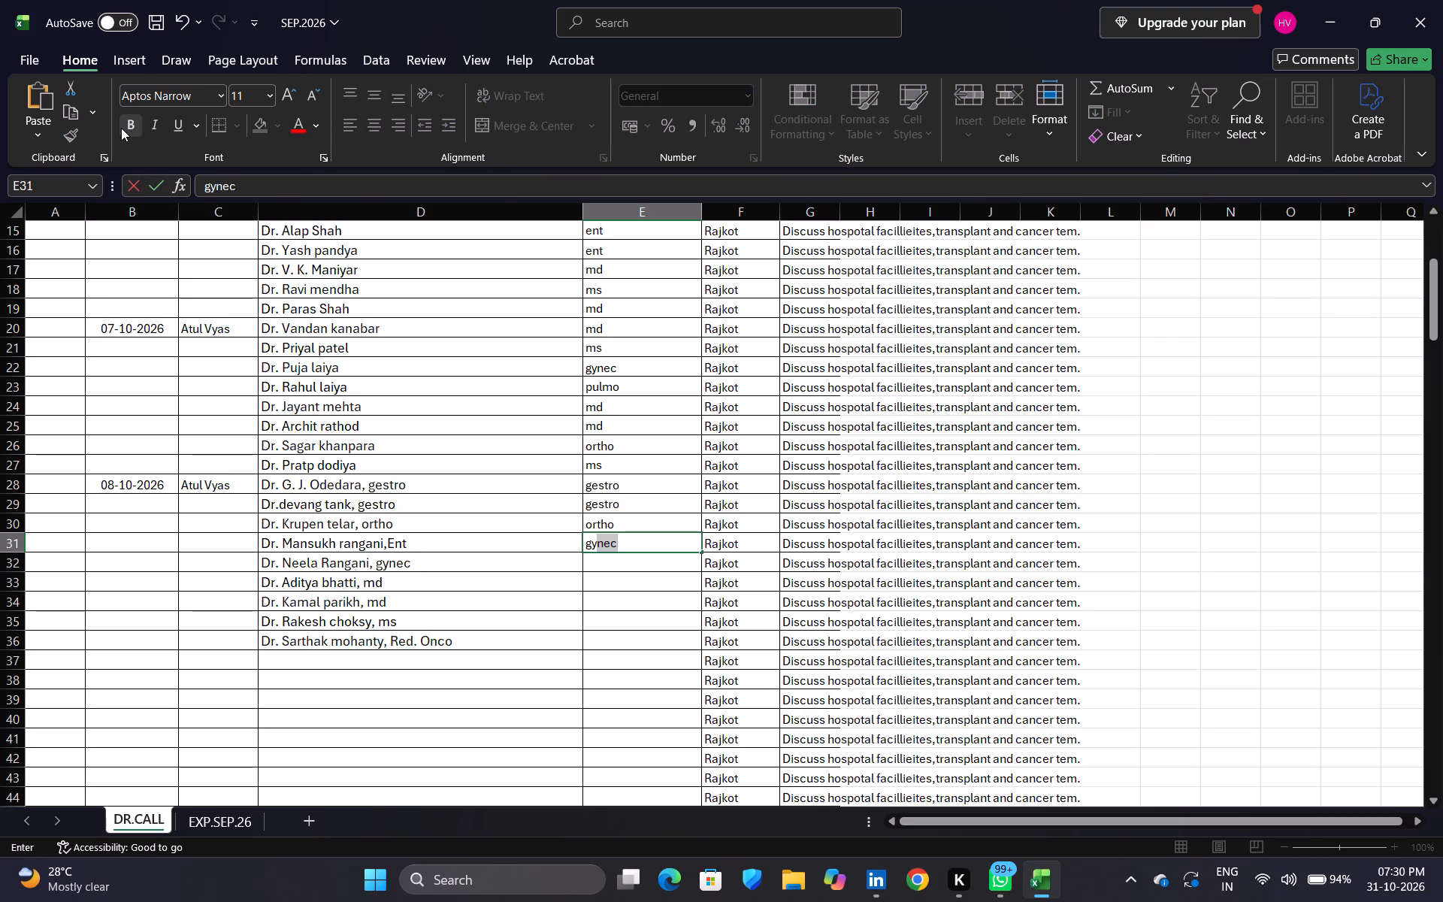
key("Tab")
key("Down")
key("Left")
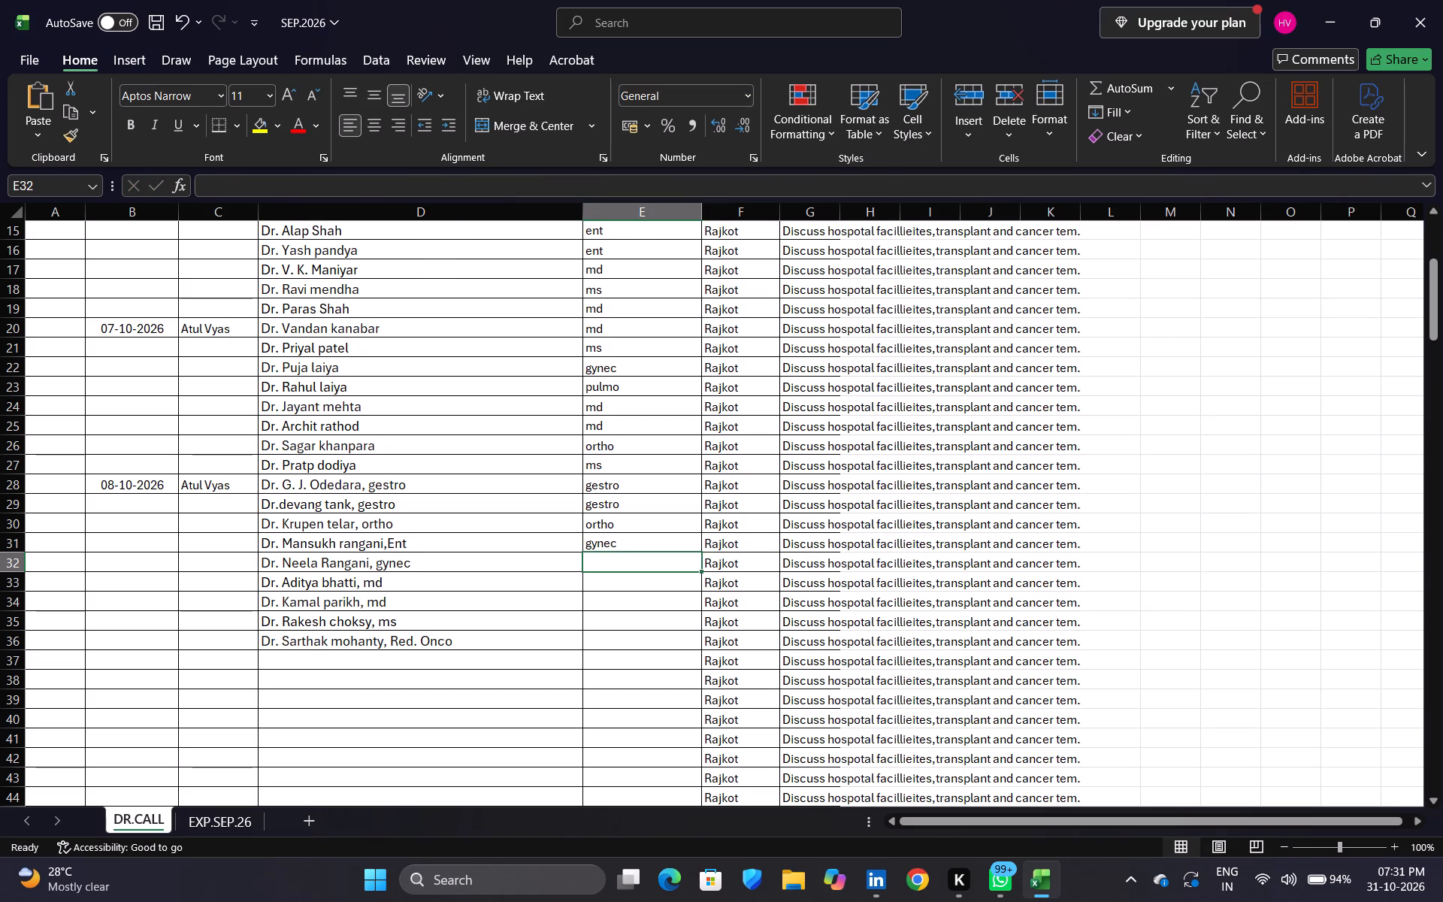
Replace the speciality in E31 with ent, matching the doctor entry in D31.
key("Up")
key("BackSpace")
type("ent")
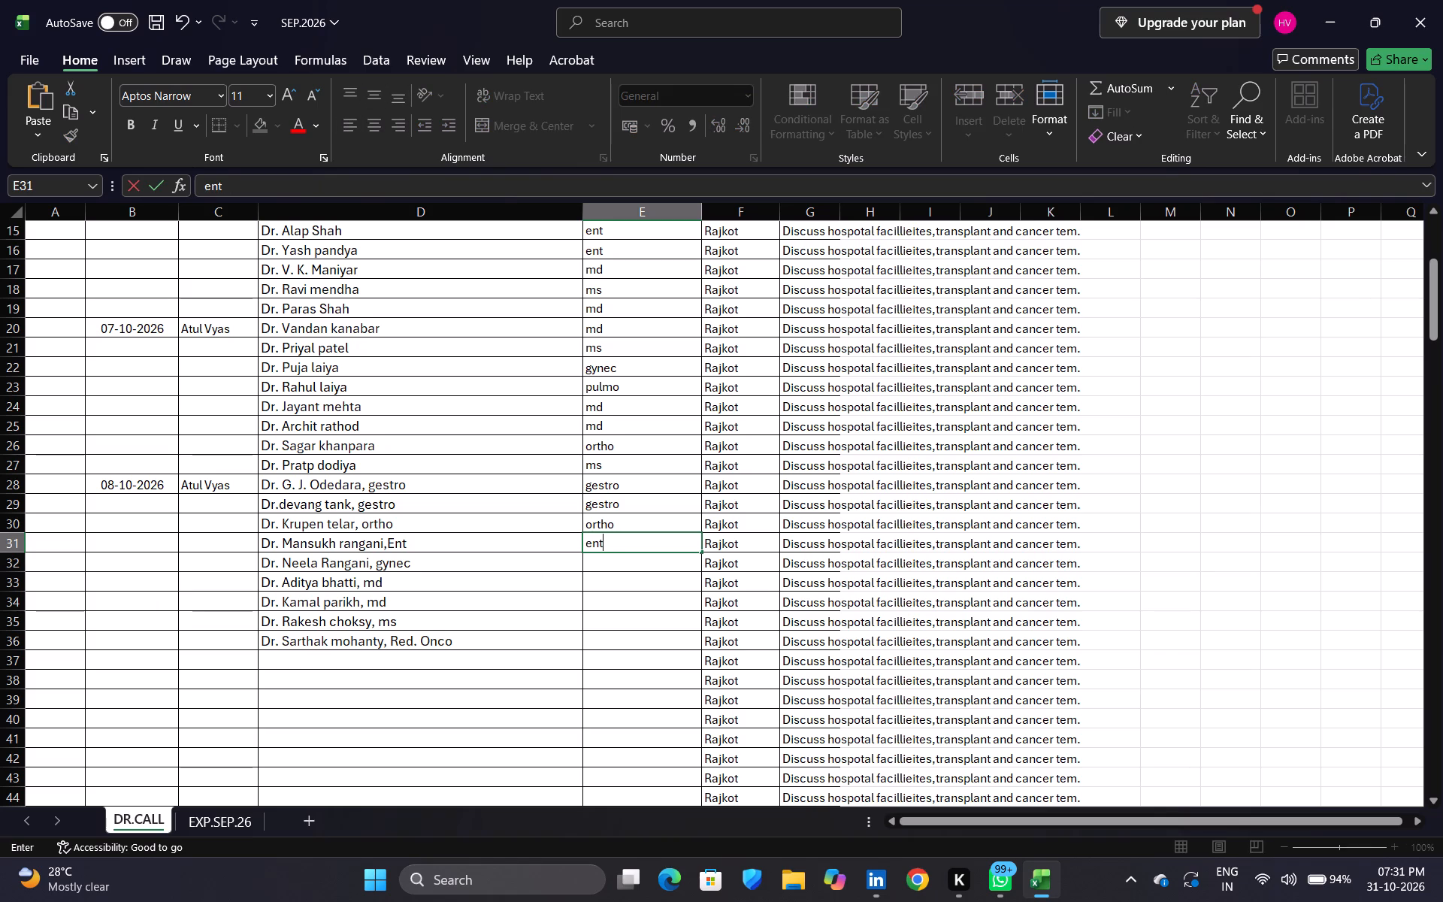
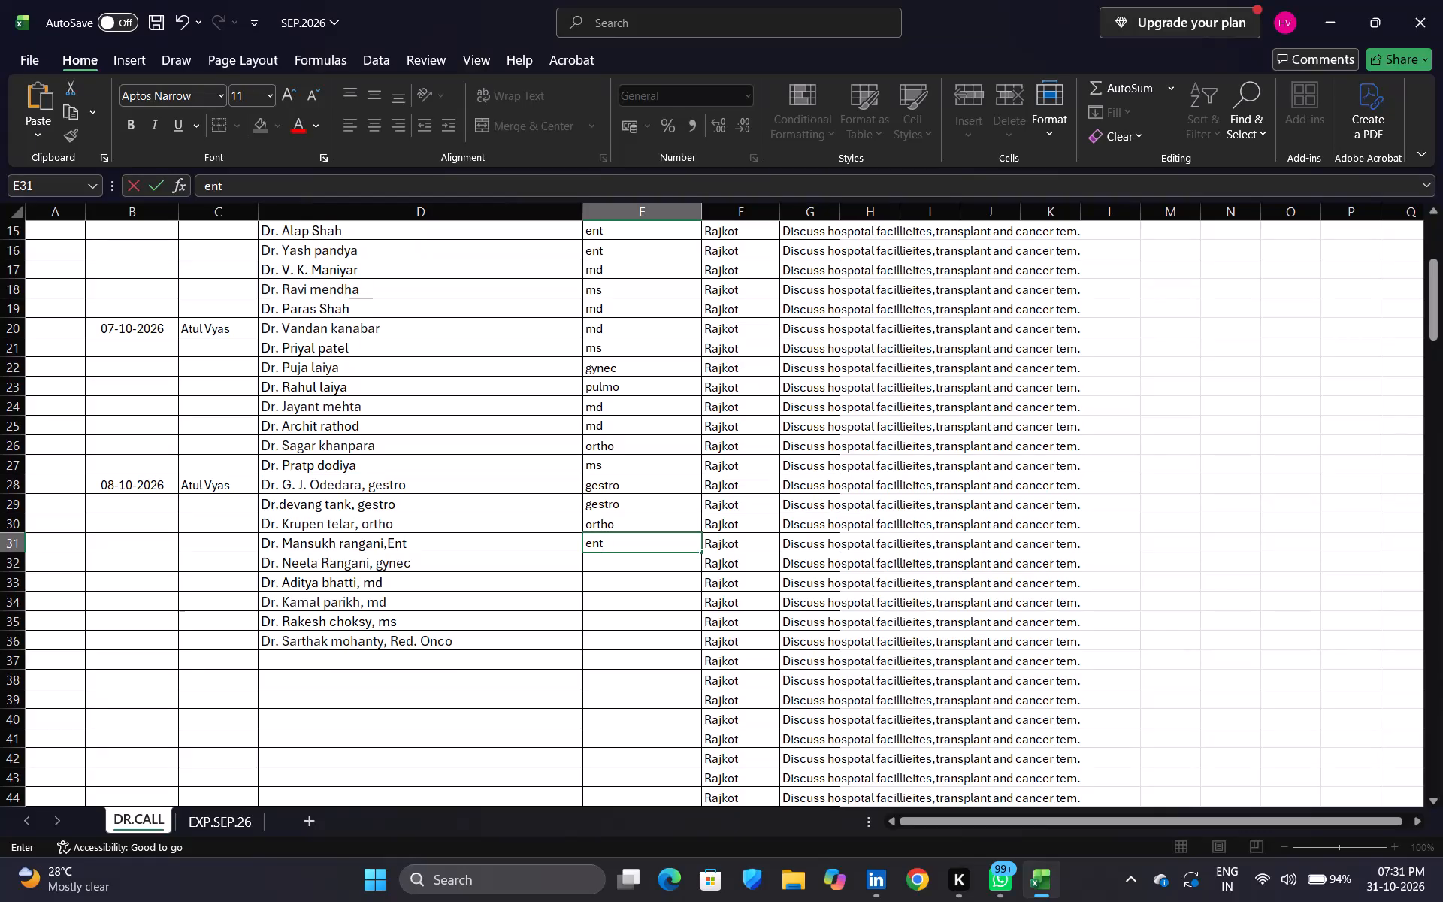
Enter the specialities gynec in E32 and md in E33 and E34, turning bold off for E33.
left_click(609, 570)
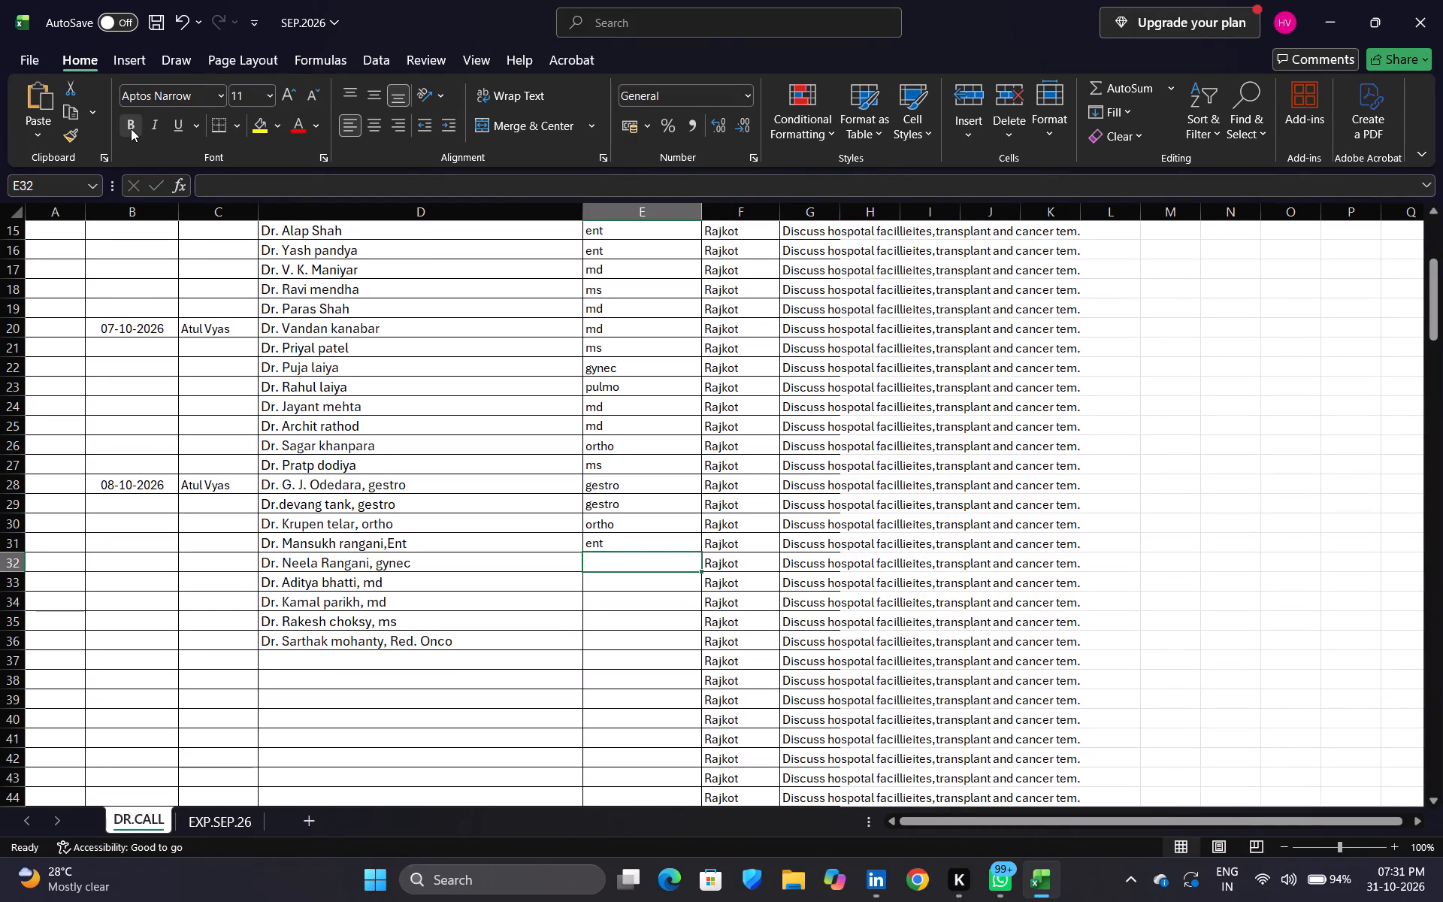
type("gy")
key("Tab")
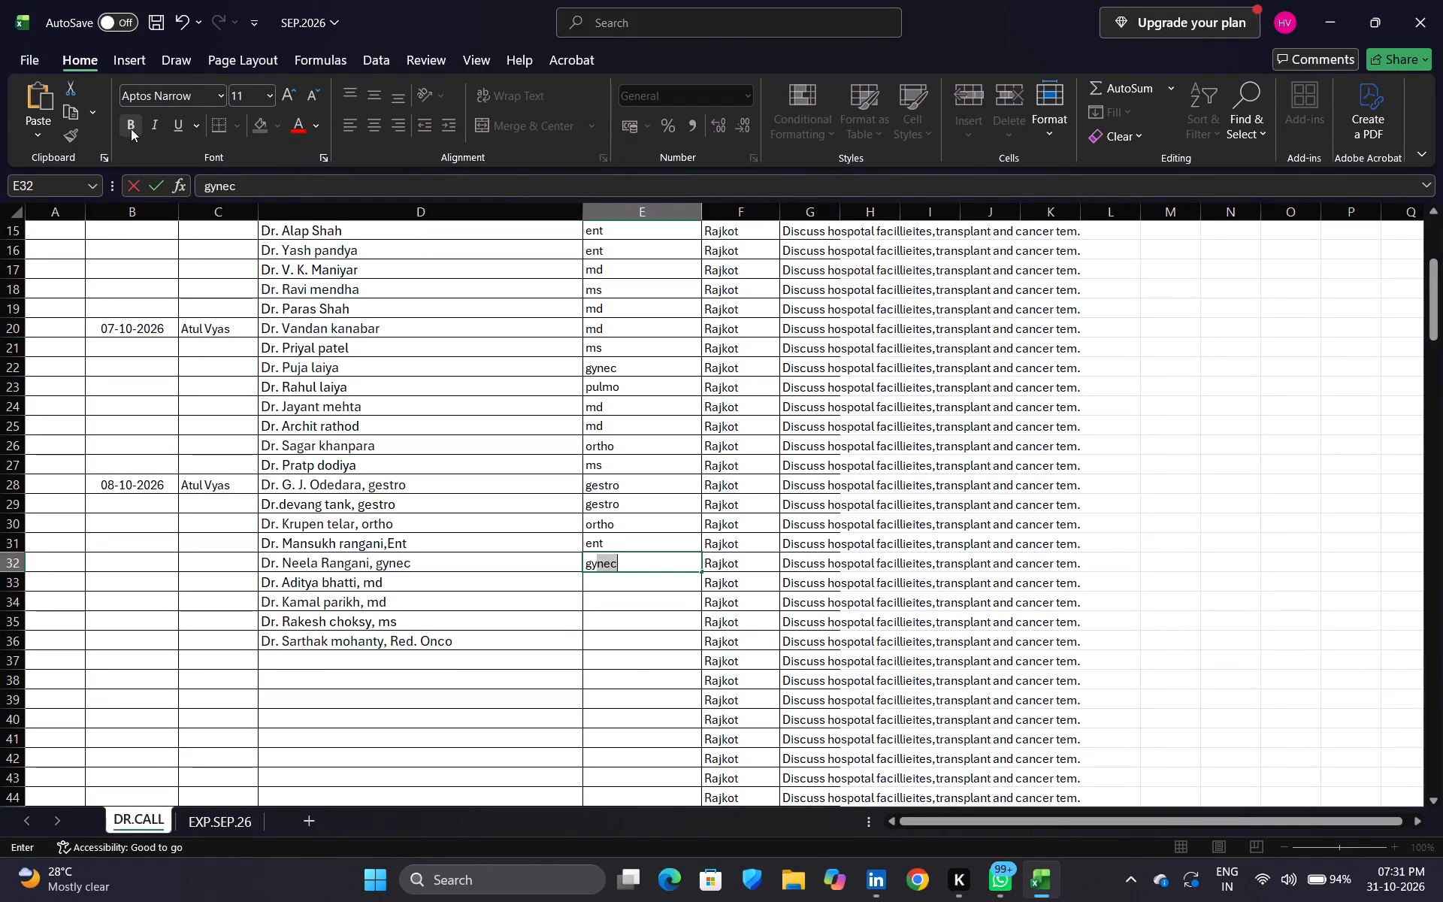
key("Down")
key("Left")
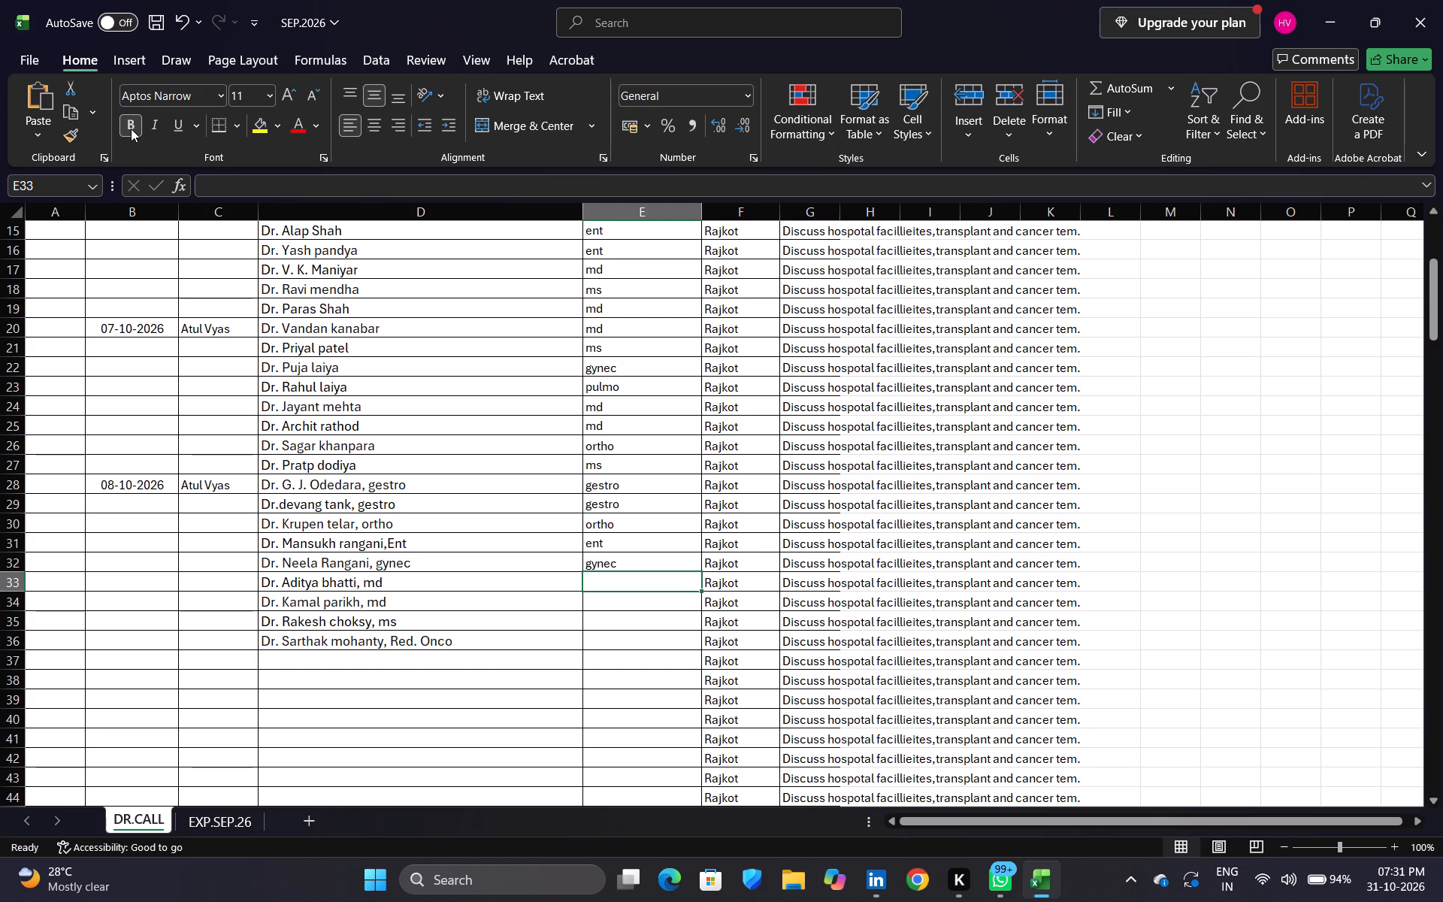
left_click(131, 129)
type("md")
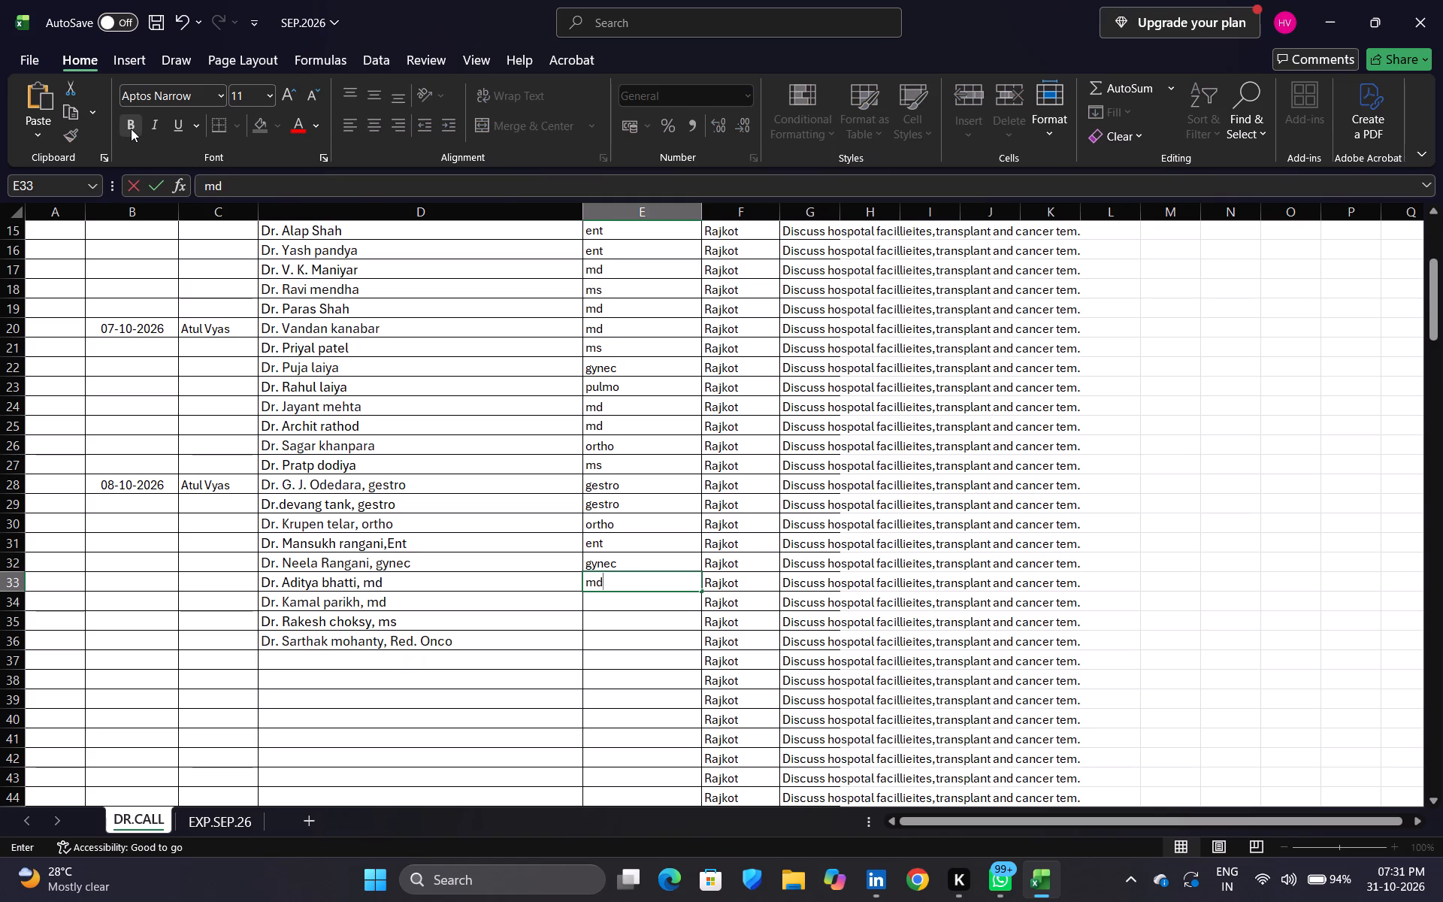
key("Down")
type("md")
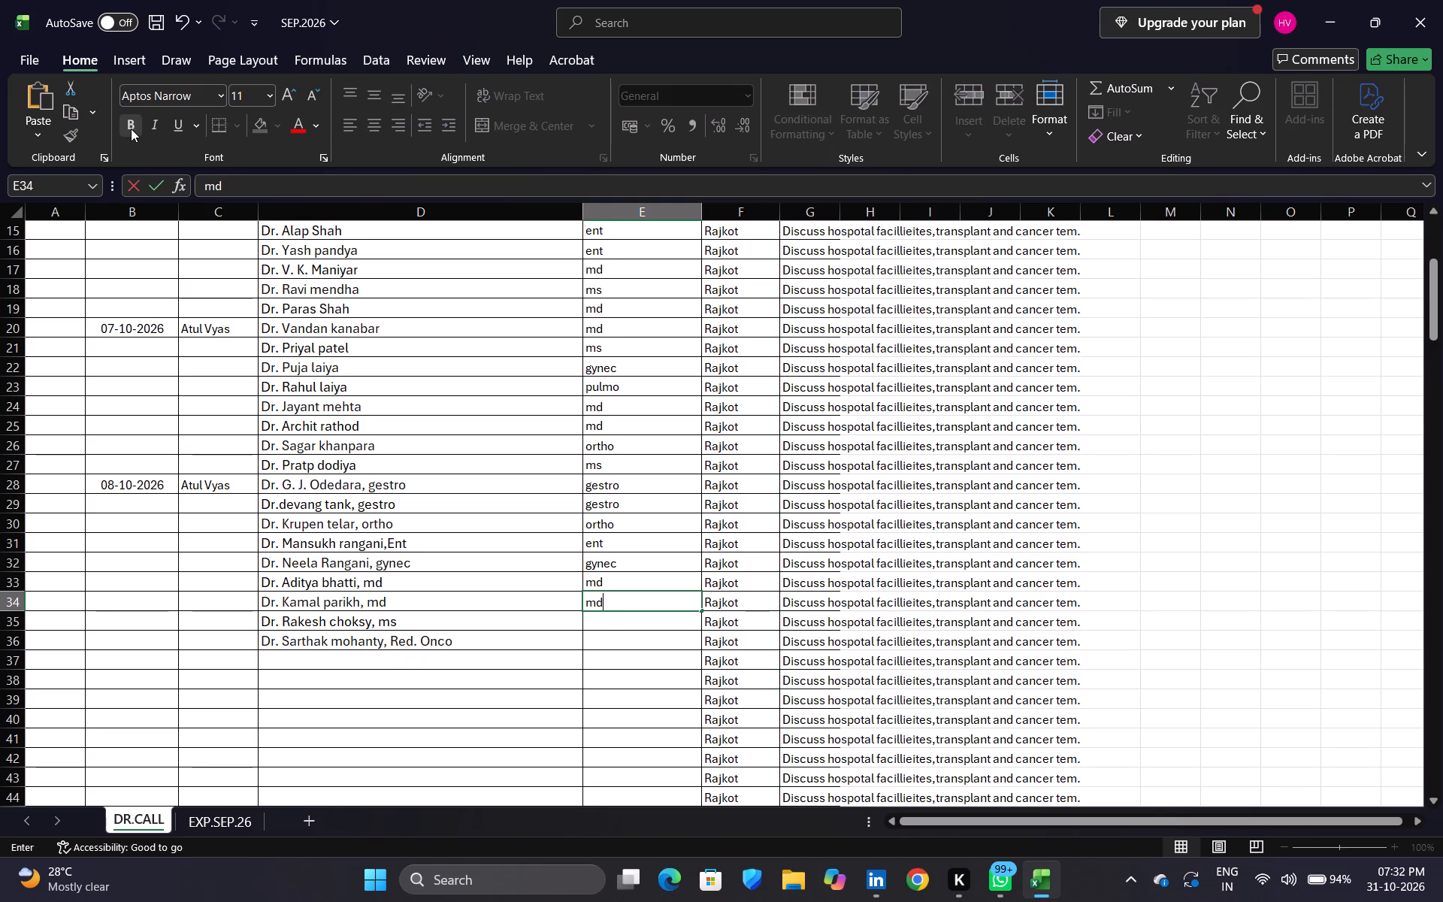
Enter the specialities ms in E35, without bold, and onco in E36.
key("Down")
type("ms")
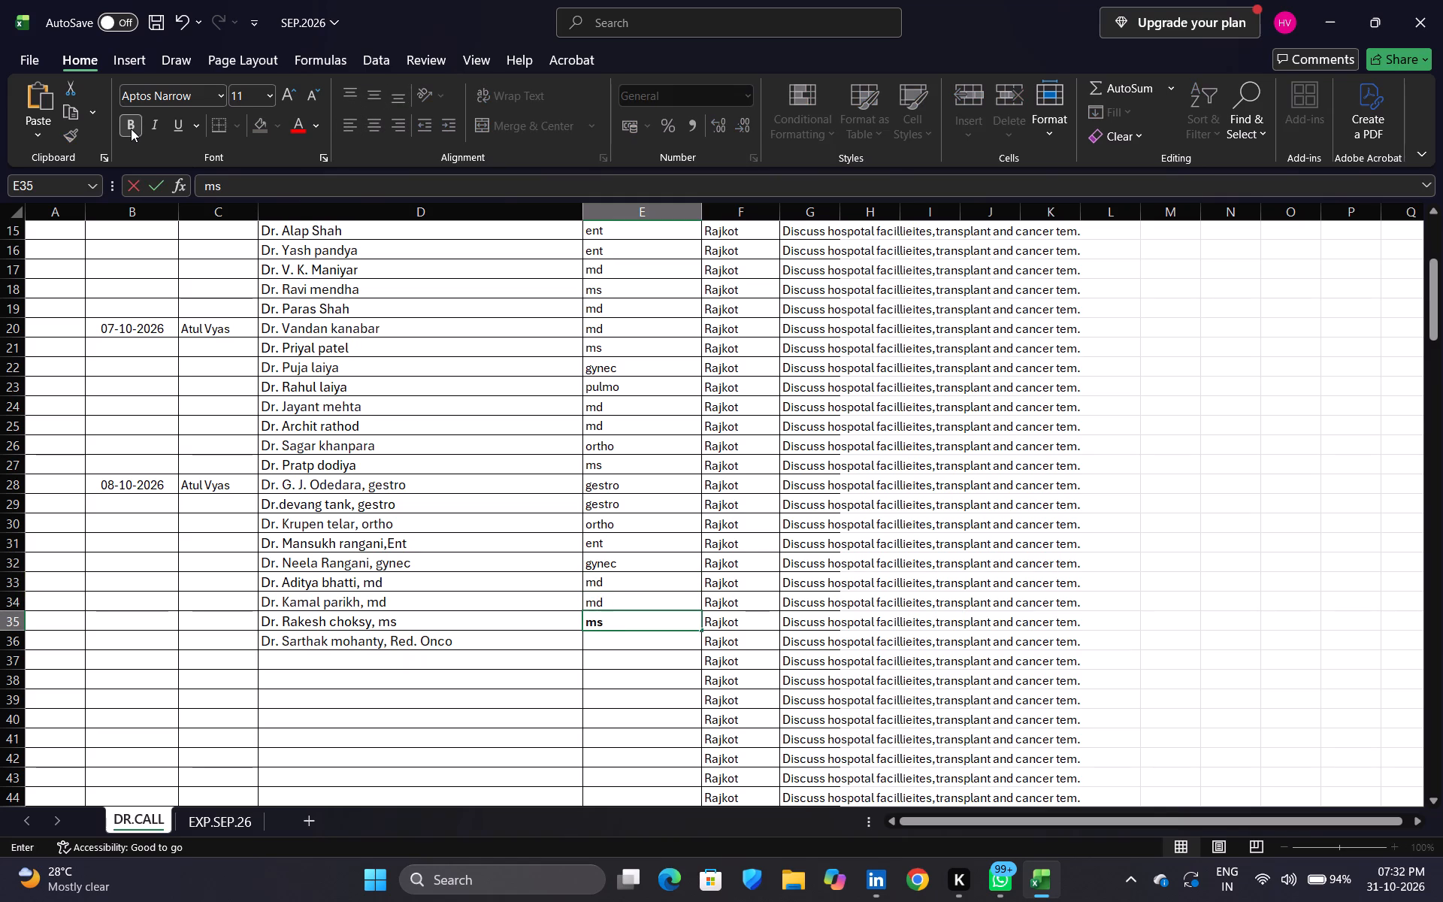
key("Down")
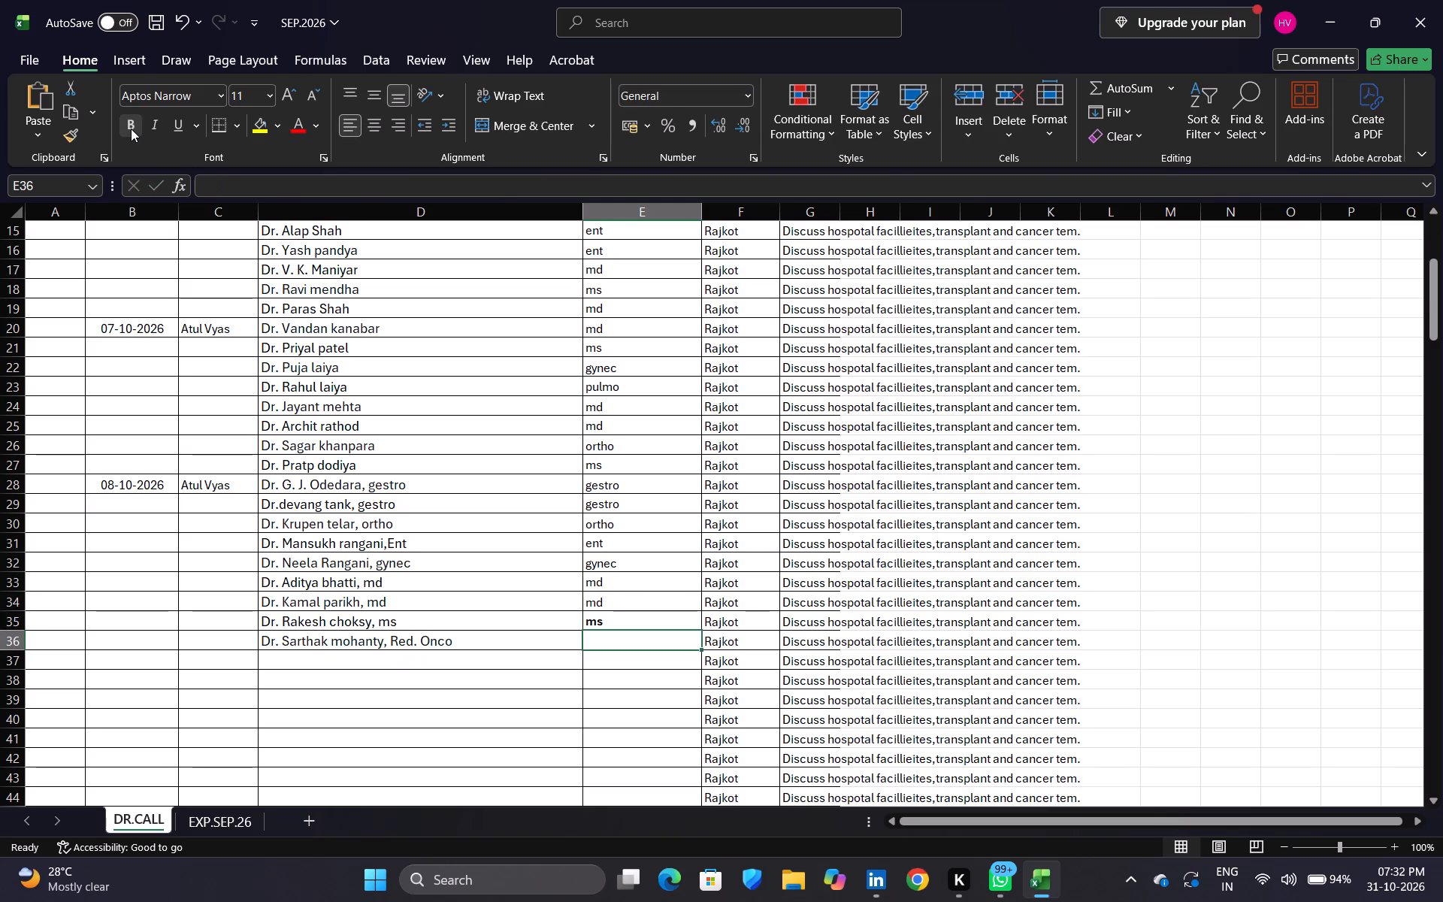
key("Up")
key("BackSpace")
left_click(131, 129)
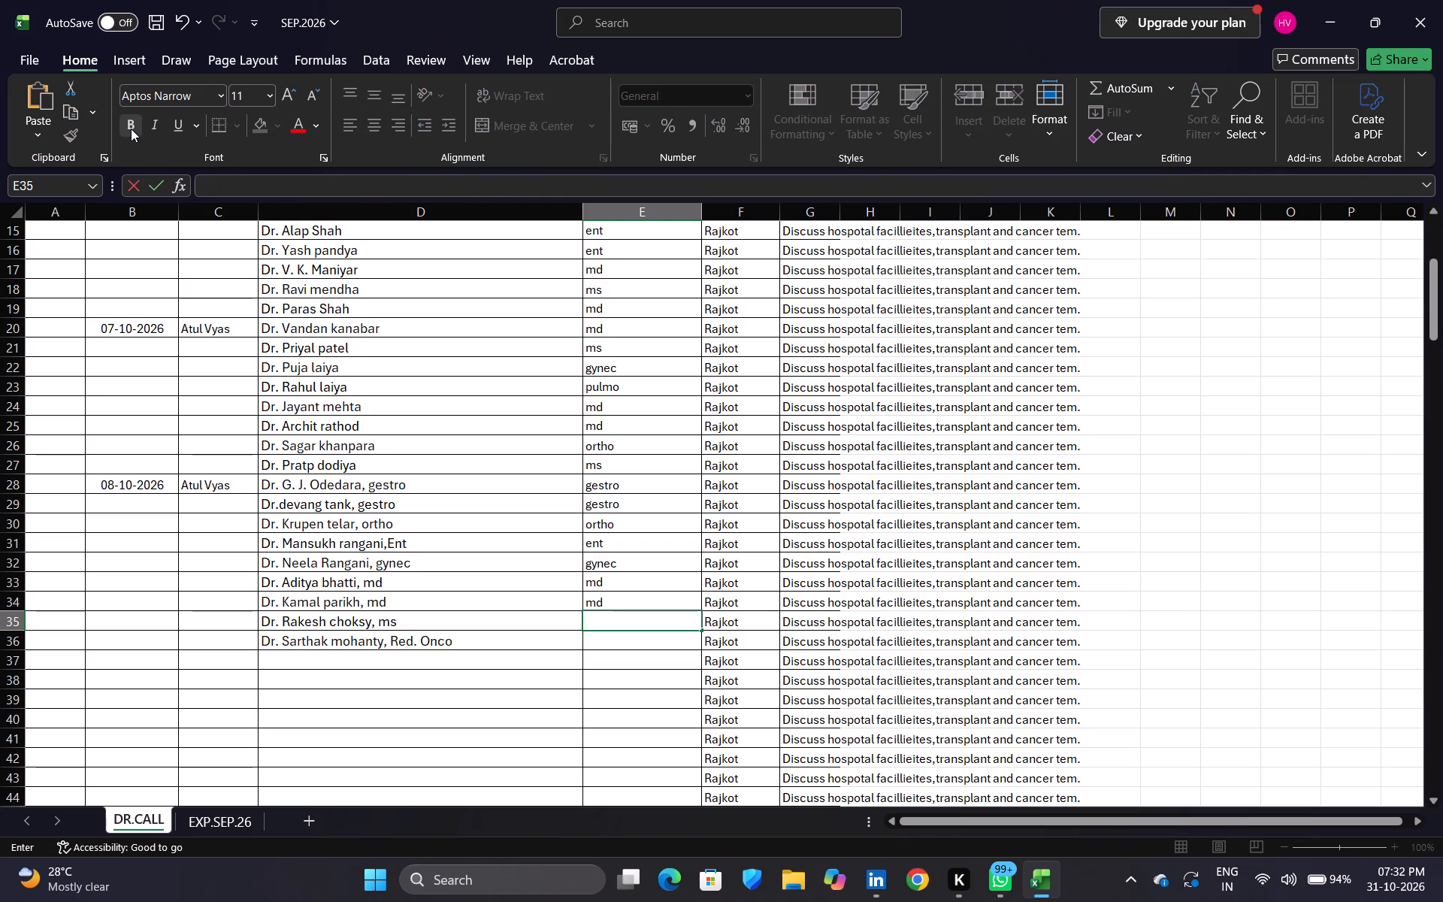
type("ms")
key("Down")
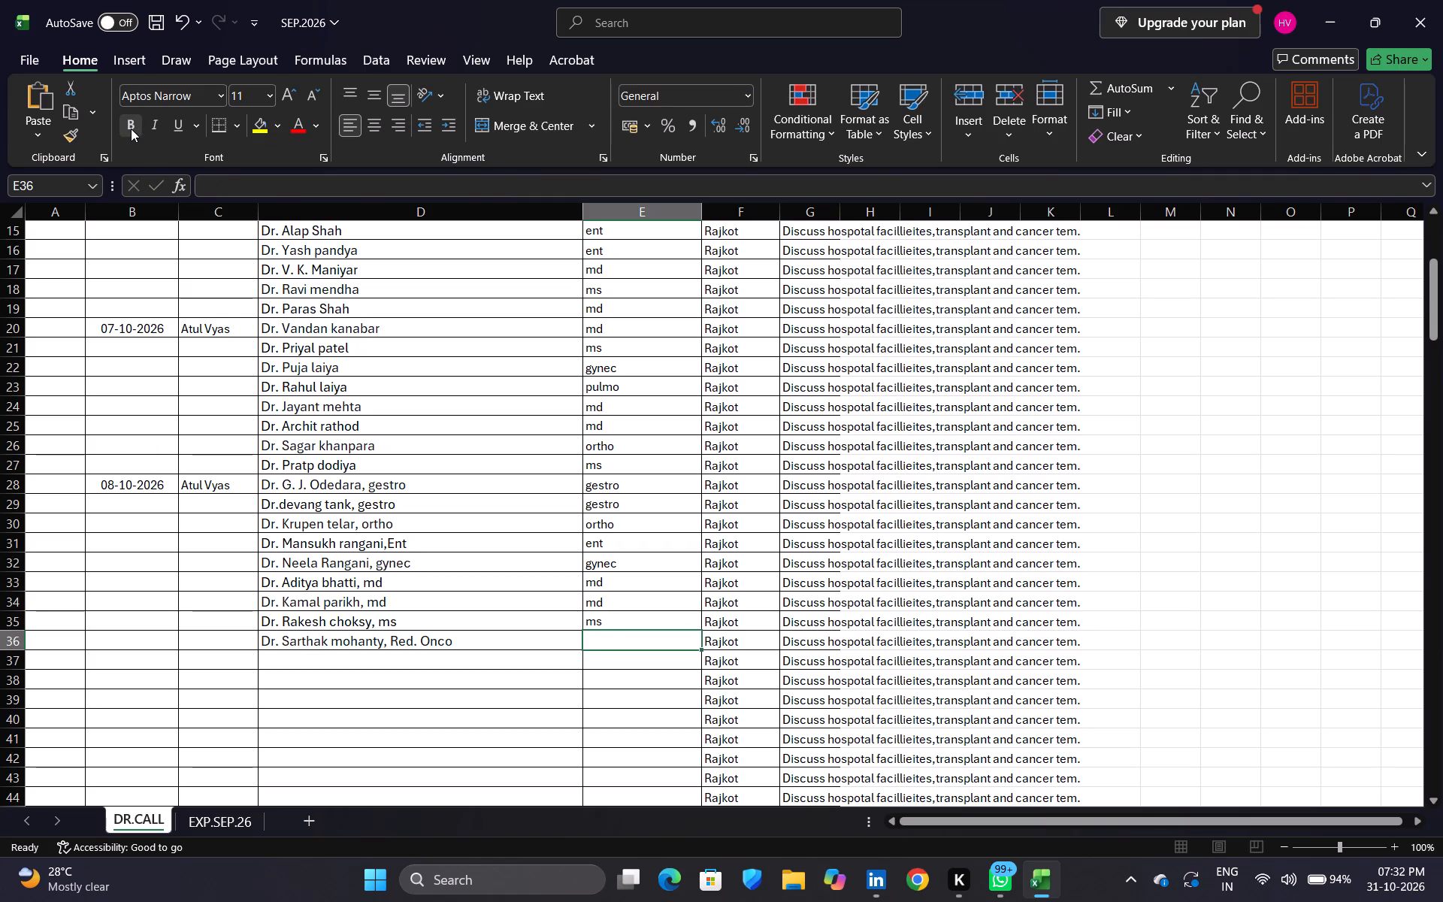
type("on")
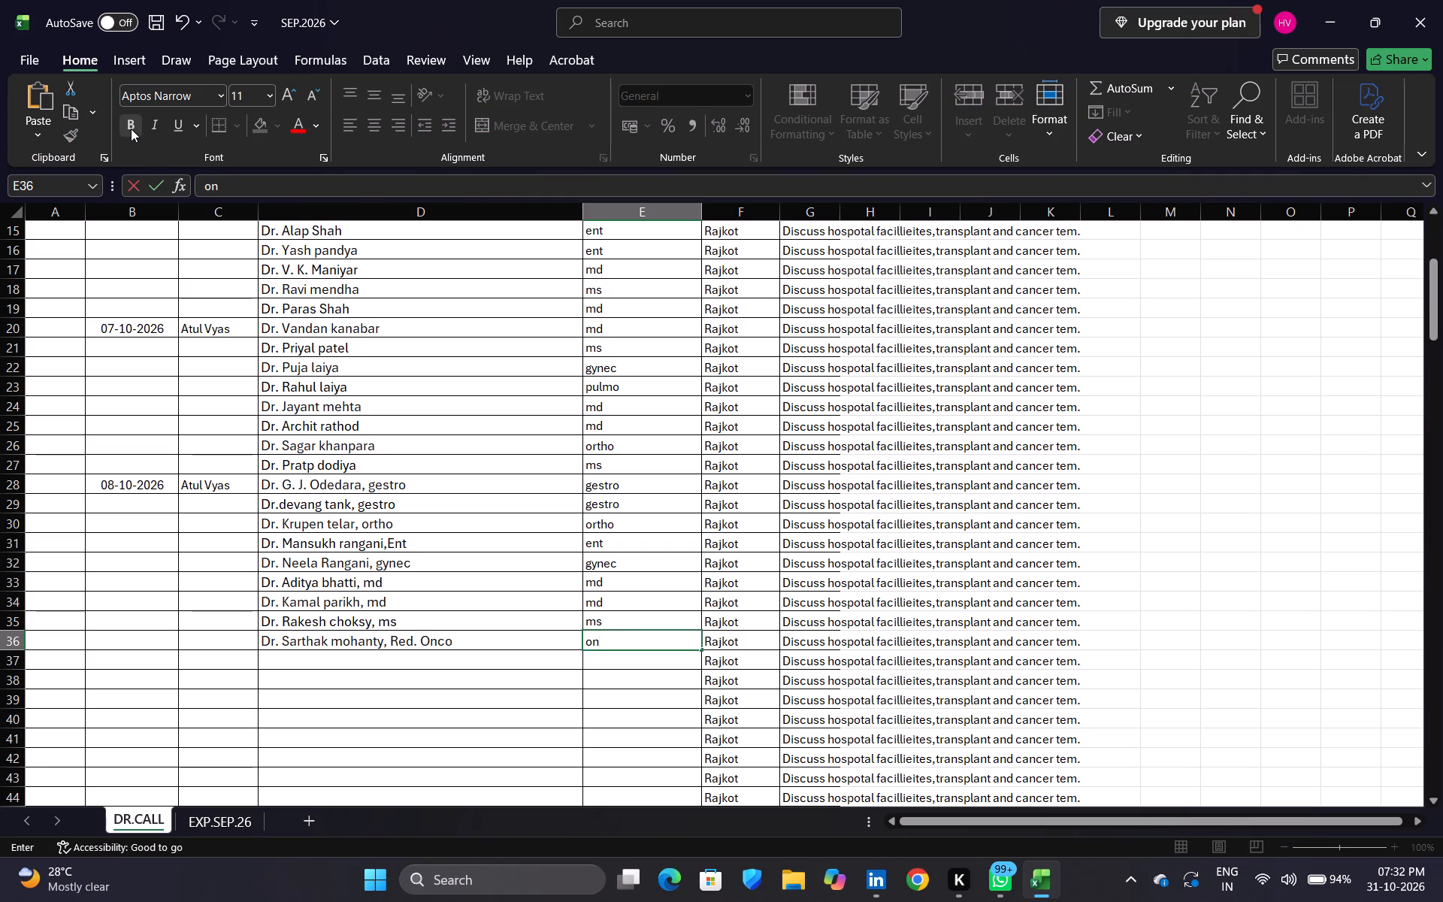
type("co")
Remove the trailing ", gestro" from the doctor's name in D28.
double_click(434, 486)
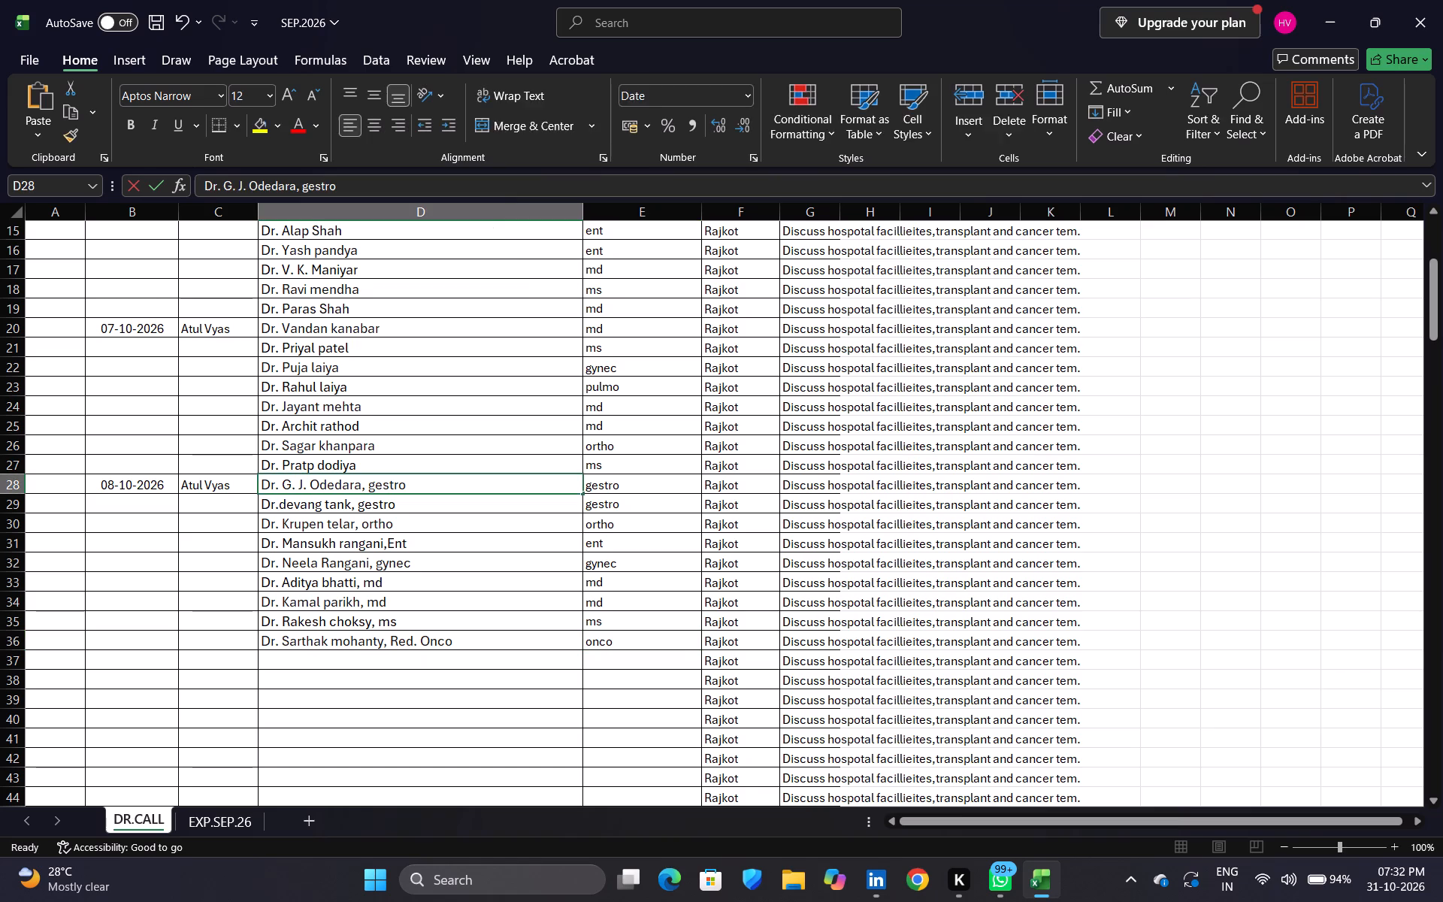
key("BackSpace")
key("BackSpace")
key("BackSpace")
key("BackSpace")
key("BackSpace")
key("BackSpace")
key("BackSpace")
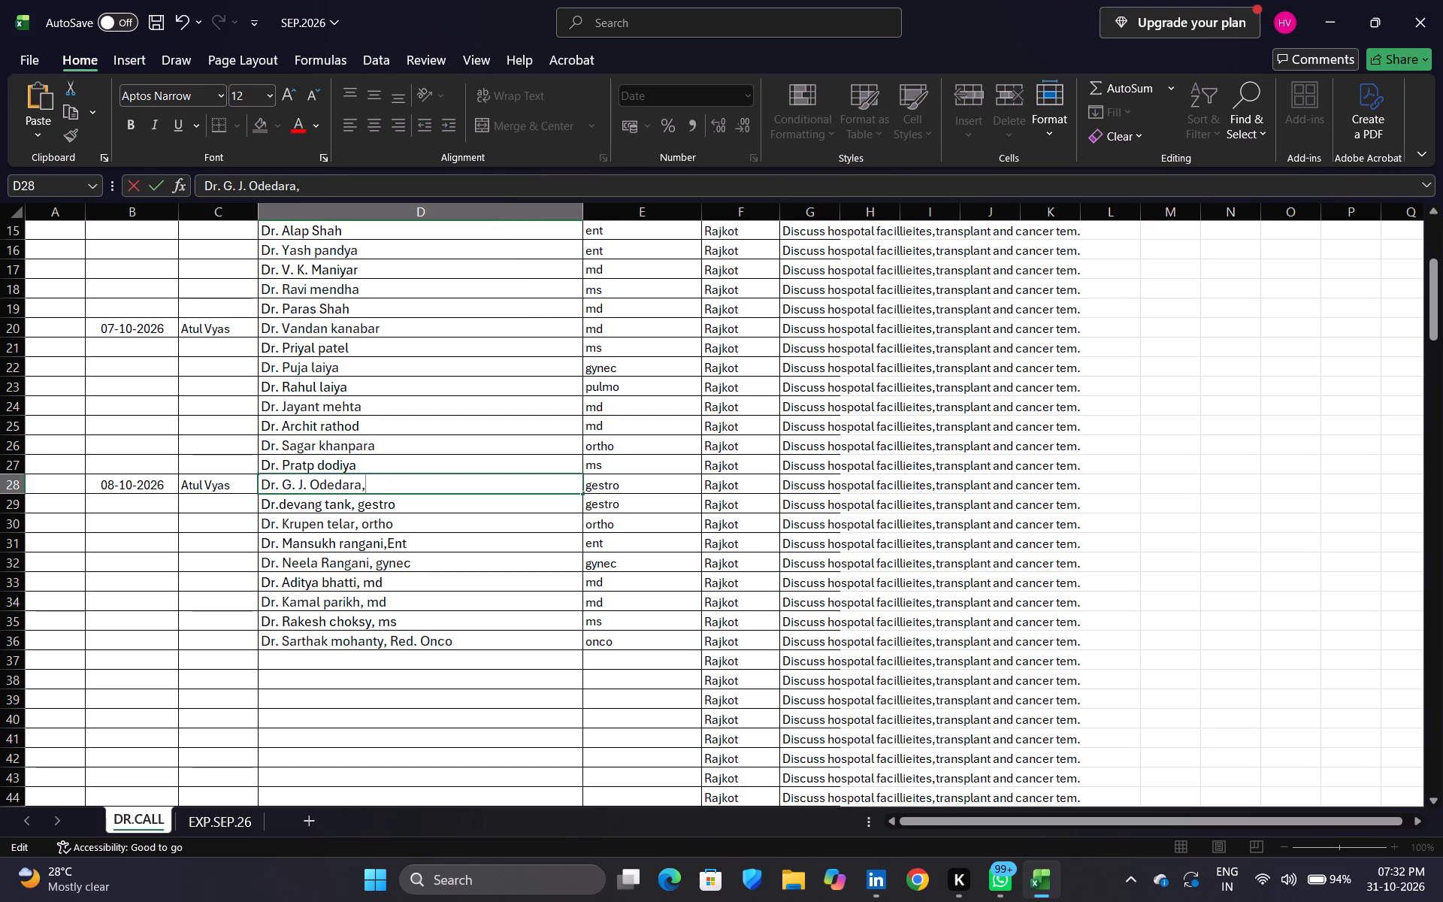
key("BackSpace")
key("Down")
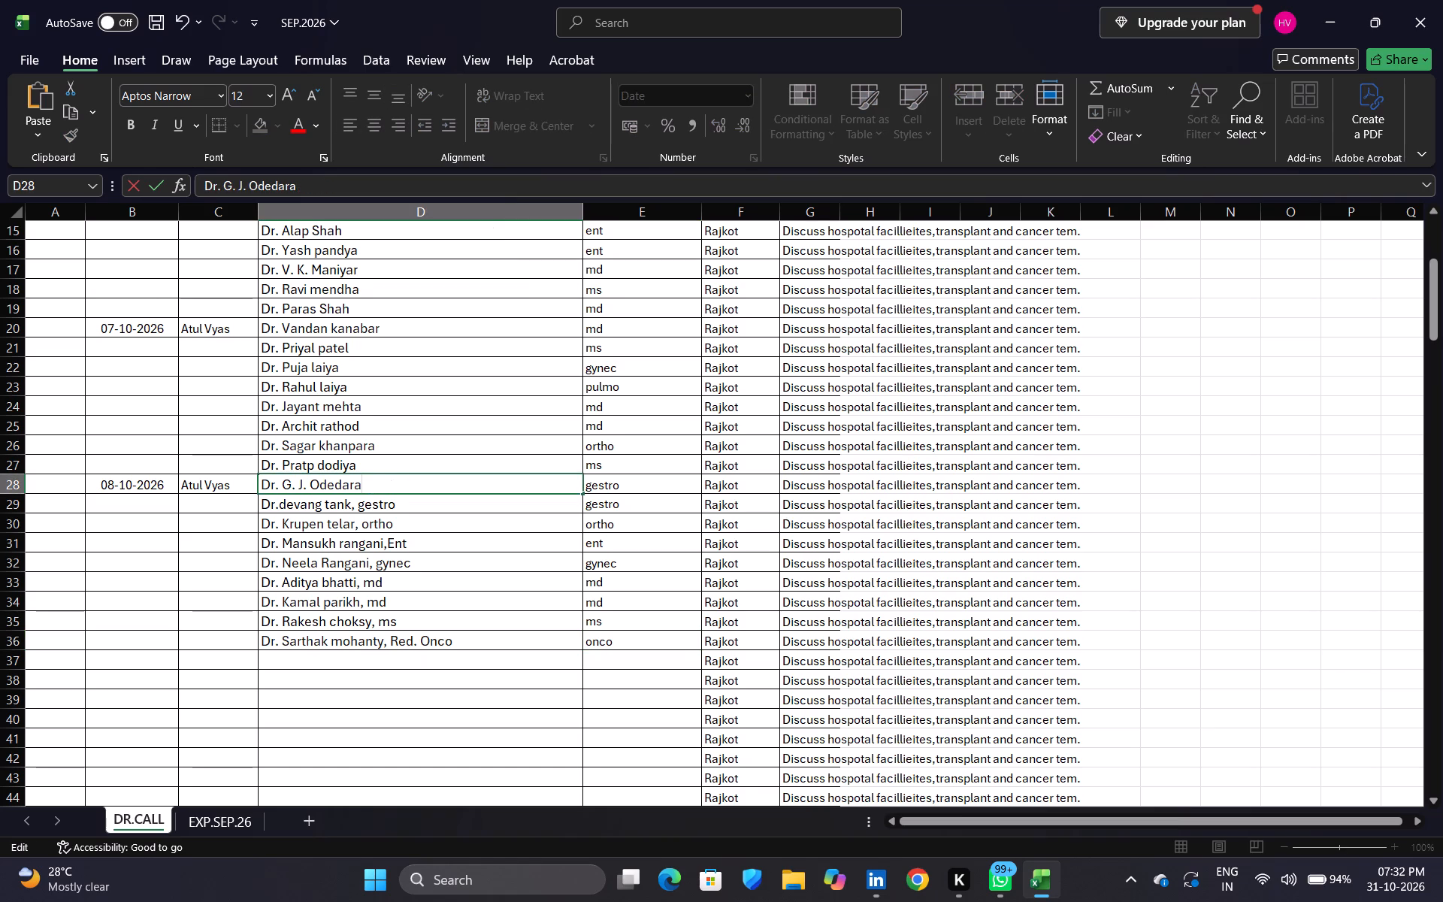
Remove the trailing ", gestro" from the doctor's name in D29.
double_click(437, 506)
key("BackSpace")
key("BackSpace")
key("BackSpace")
key("BackSpace")
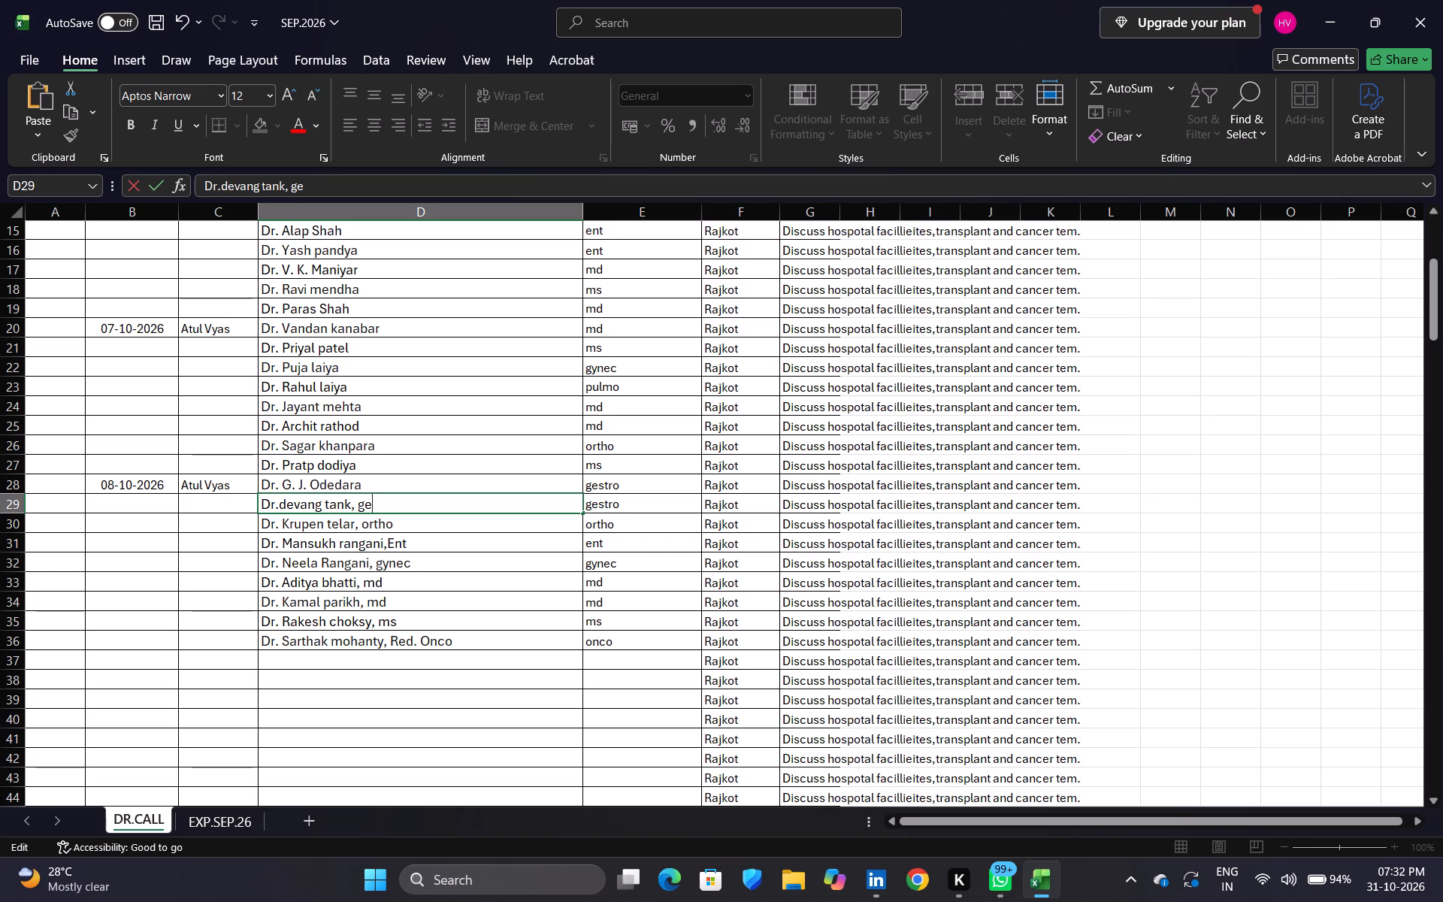
key("BackSpace")
key("BackSpace")
key("BackSpace")
key("BackSpace")
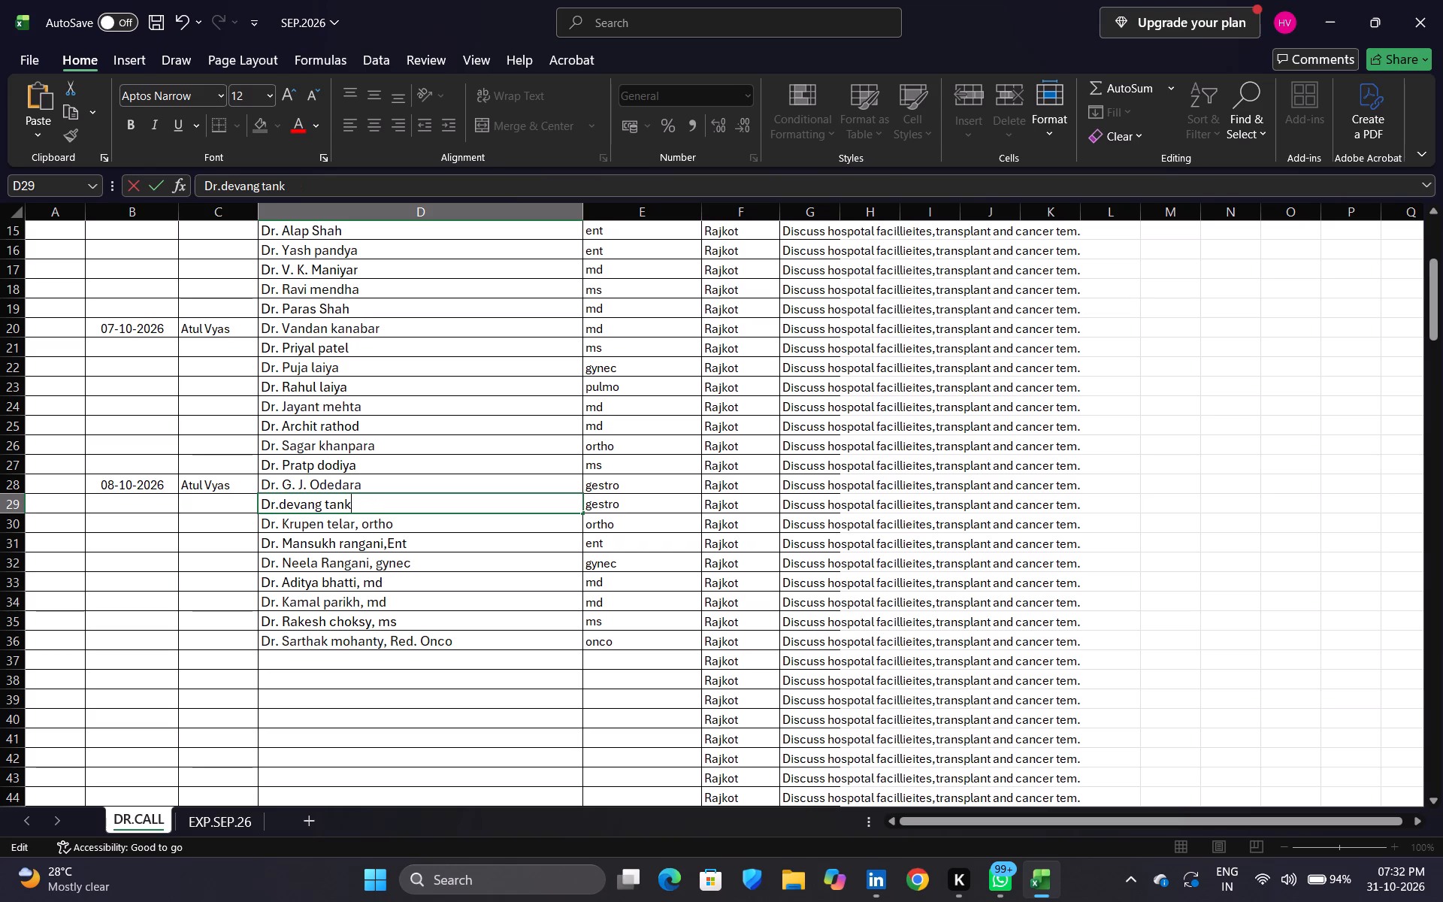
Remove the trailing ", ortho" from the doctor's name in D30.
left_click_drag(437, 506, 431, 517)
double_click(431, 517)
key("BackSpace")
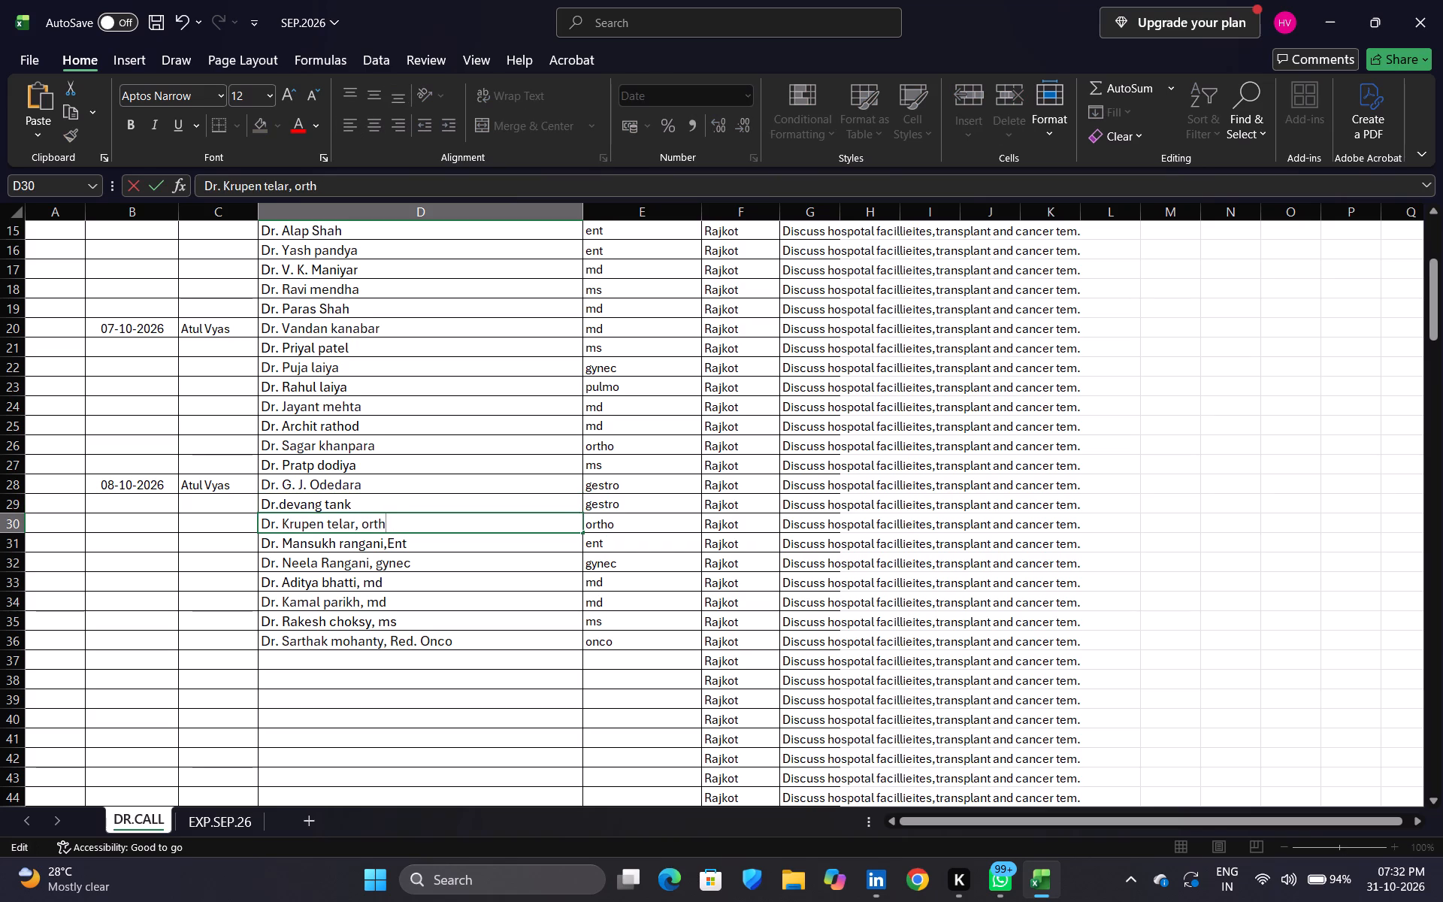
key("BackSpace")
key("BackSpace")
key("BackSpace")
key("BackSpace")
key("BackSpace")
key("BackSpace")
Remove the trailing ", gynec" from the doctor's name in D32.
left_click_drag(423, 568, 423, 564)
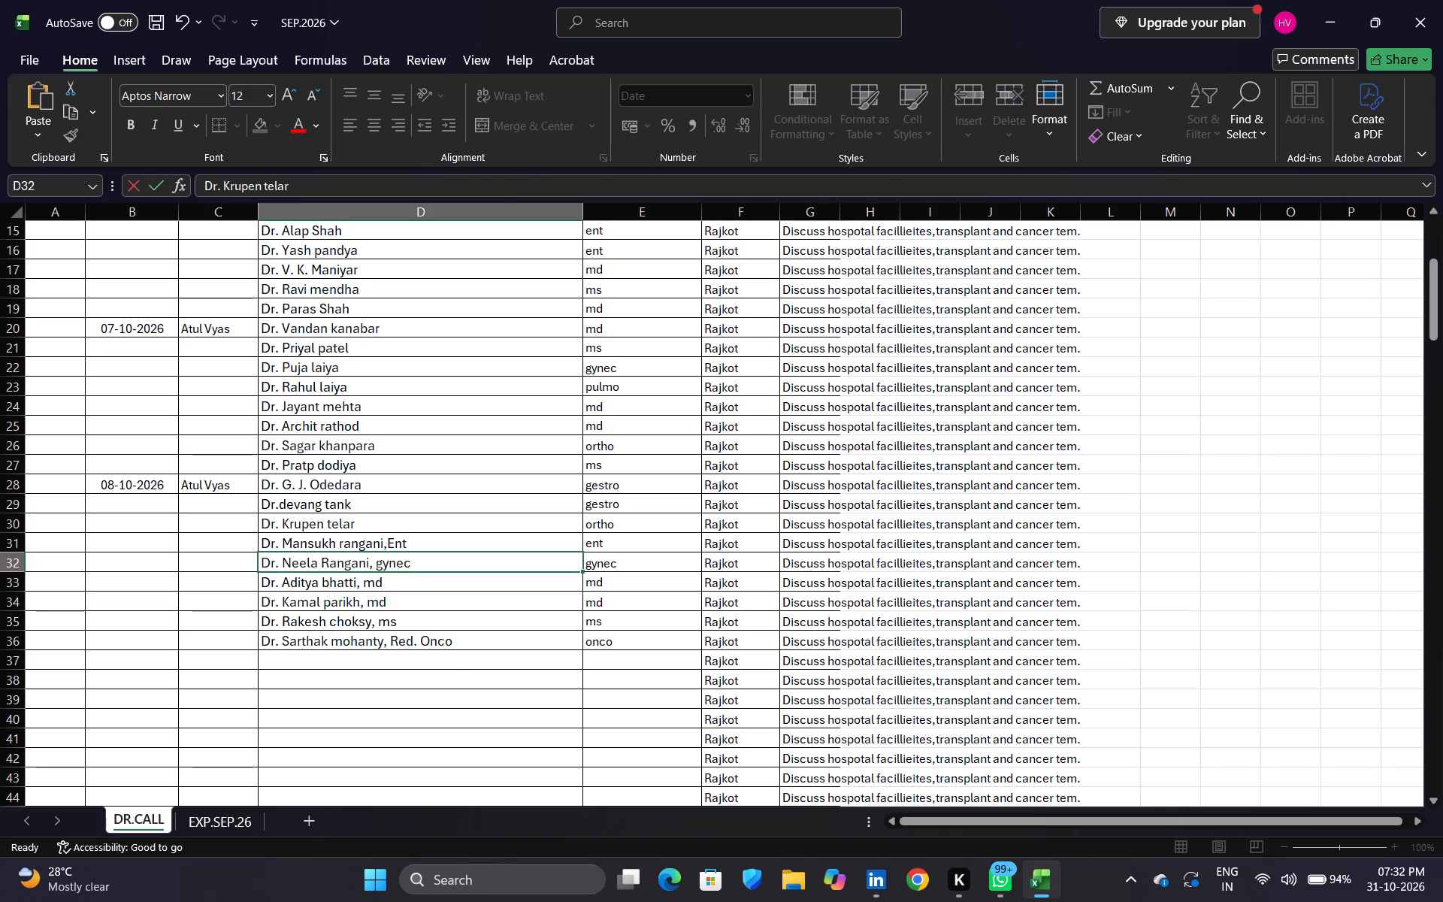
left_click_drag(423, 564, 423, 561)
double_click(423, 561)
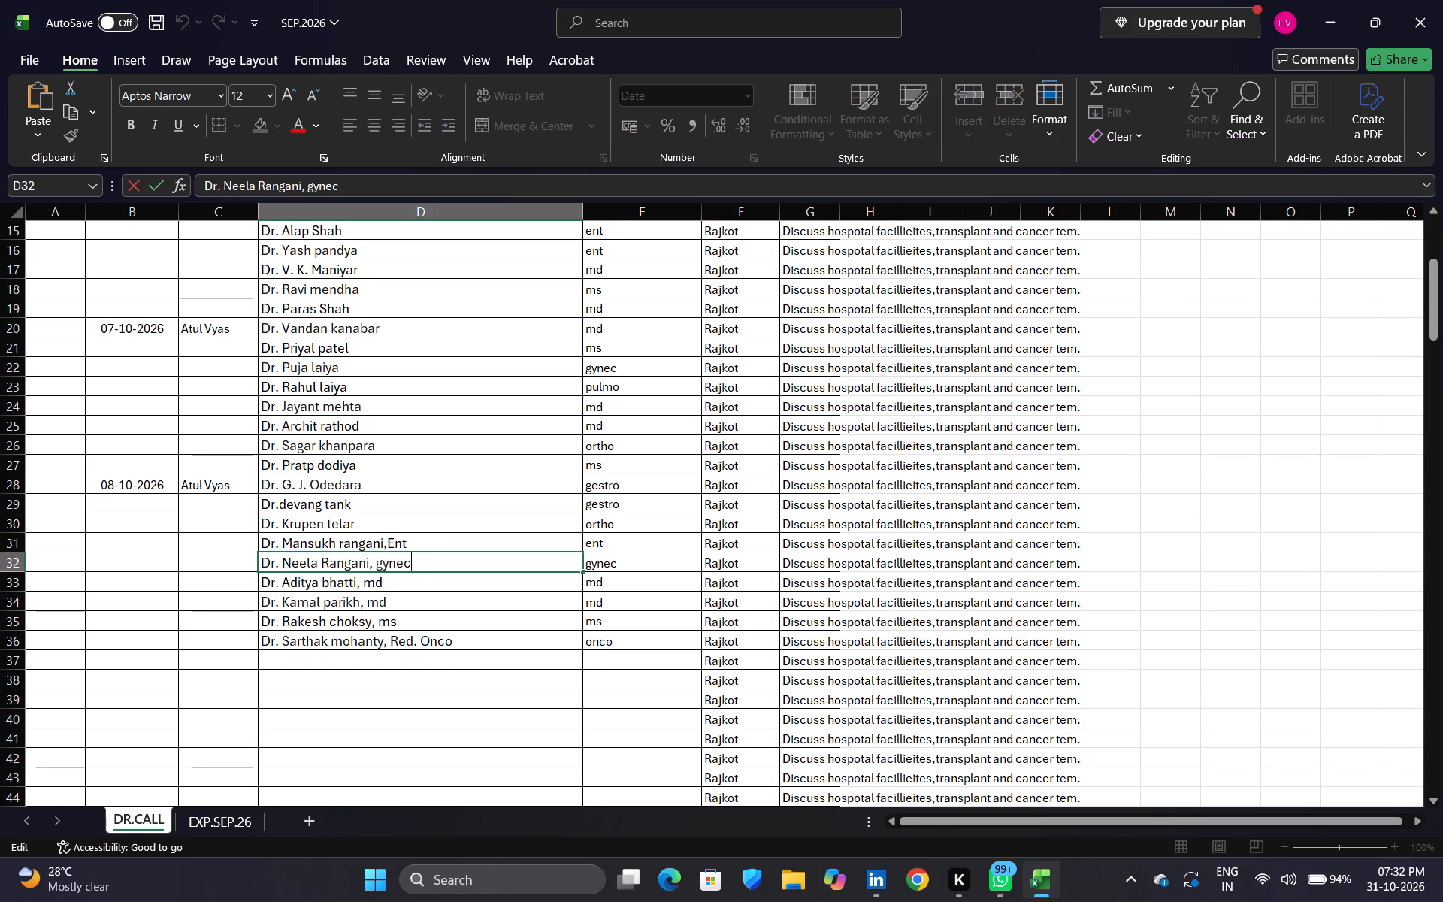
key("BackSpace")
key("BackSpace")
key("BackSpace")
key("BackSpace")
key("BackSpace")
key("BackSpace")
key("BackSpace")
Remove the trailing ",Ent" from the doctor's name in D31.
left_click_drag(423, 561, 427, 540)
double_click(427, 540)
key("BackSpace")
key("BackSpace")
key("BackSpace")
key("BackSpace")
key("BackSpace")
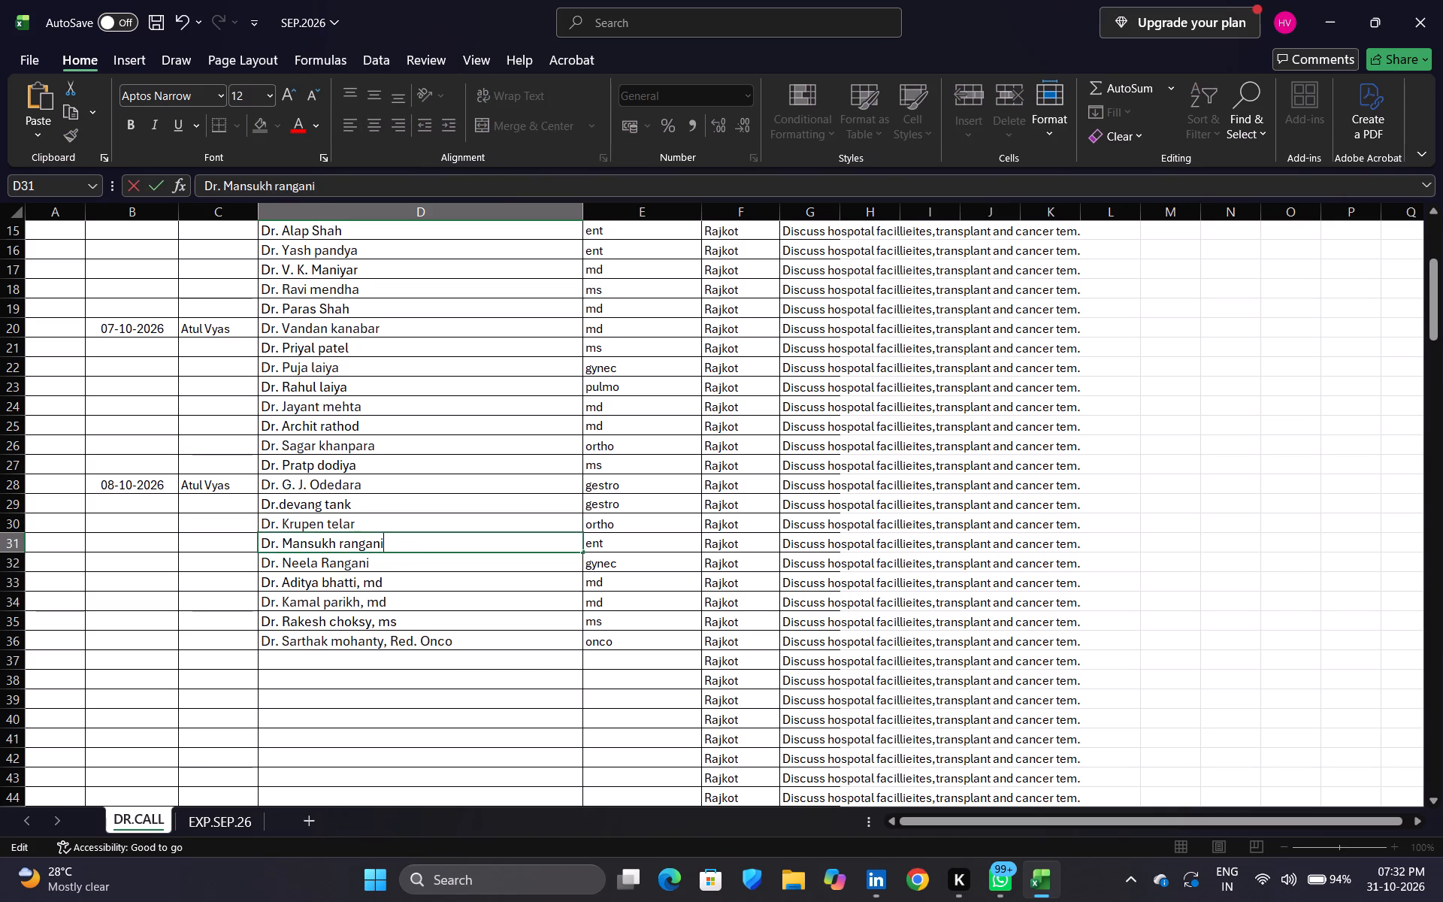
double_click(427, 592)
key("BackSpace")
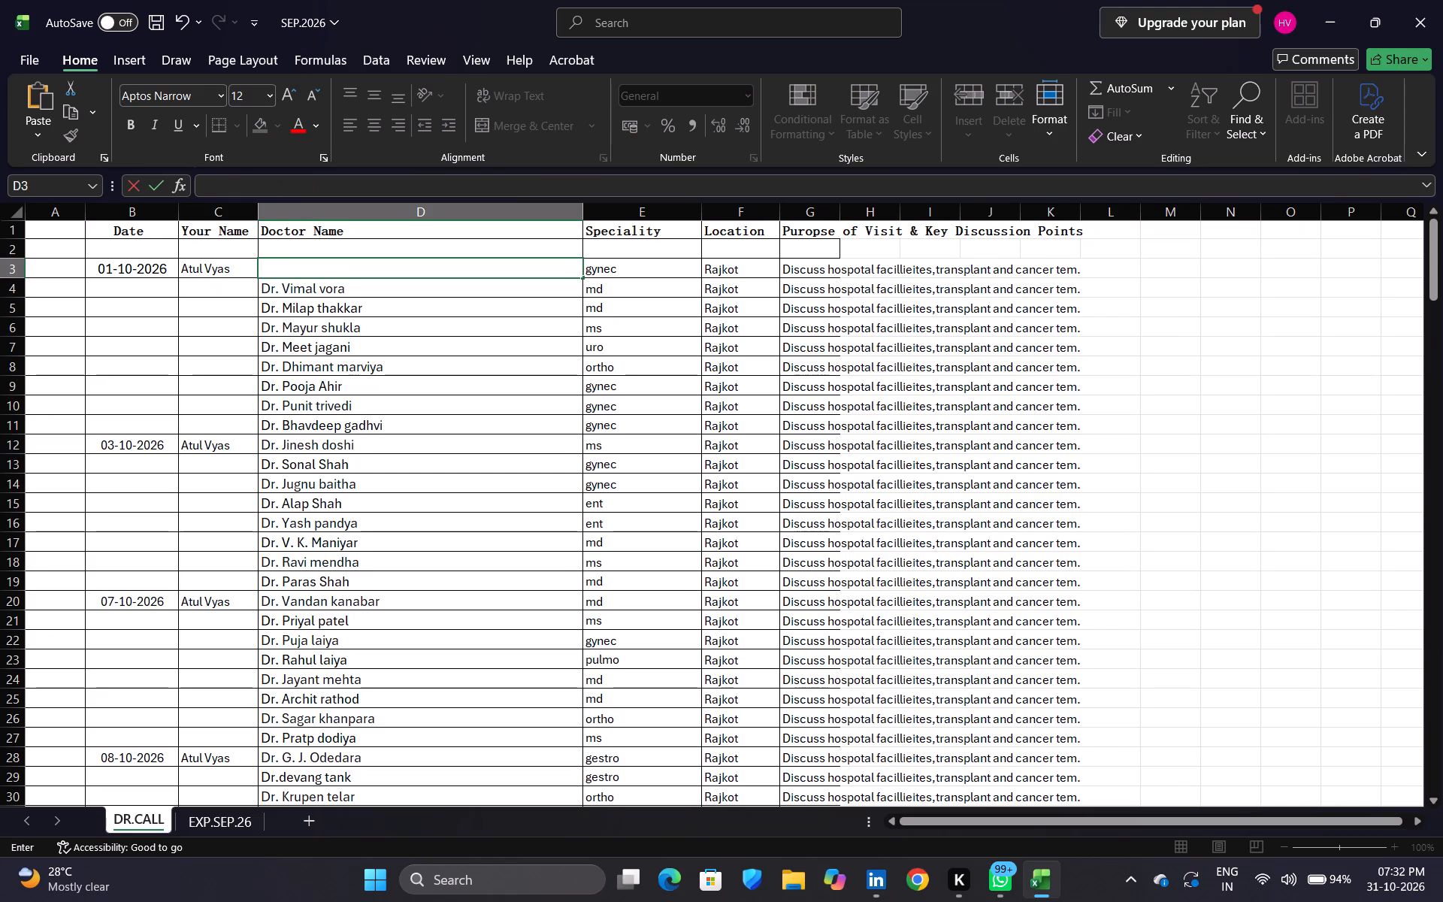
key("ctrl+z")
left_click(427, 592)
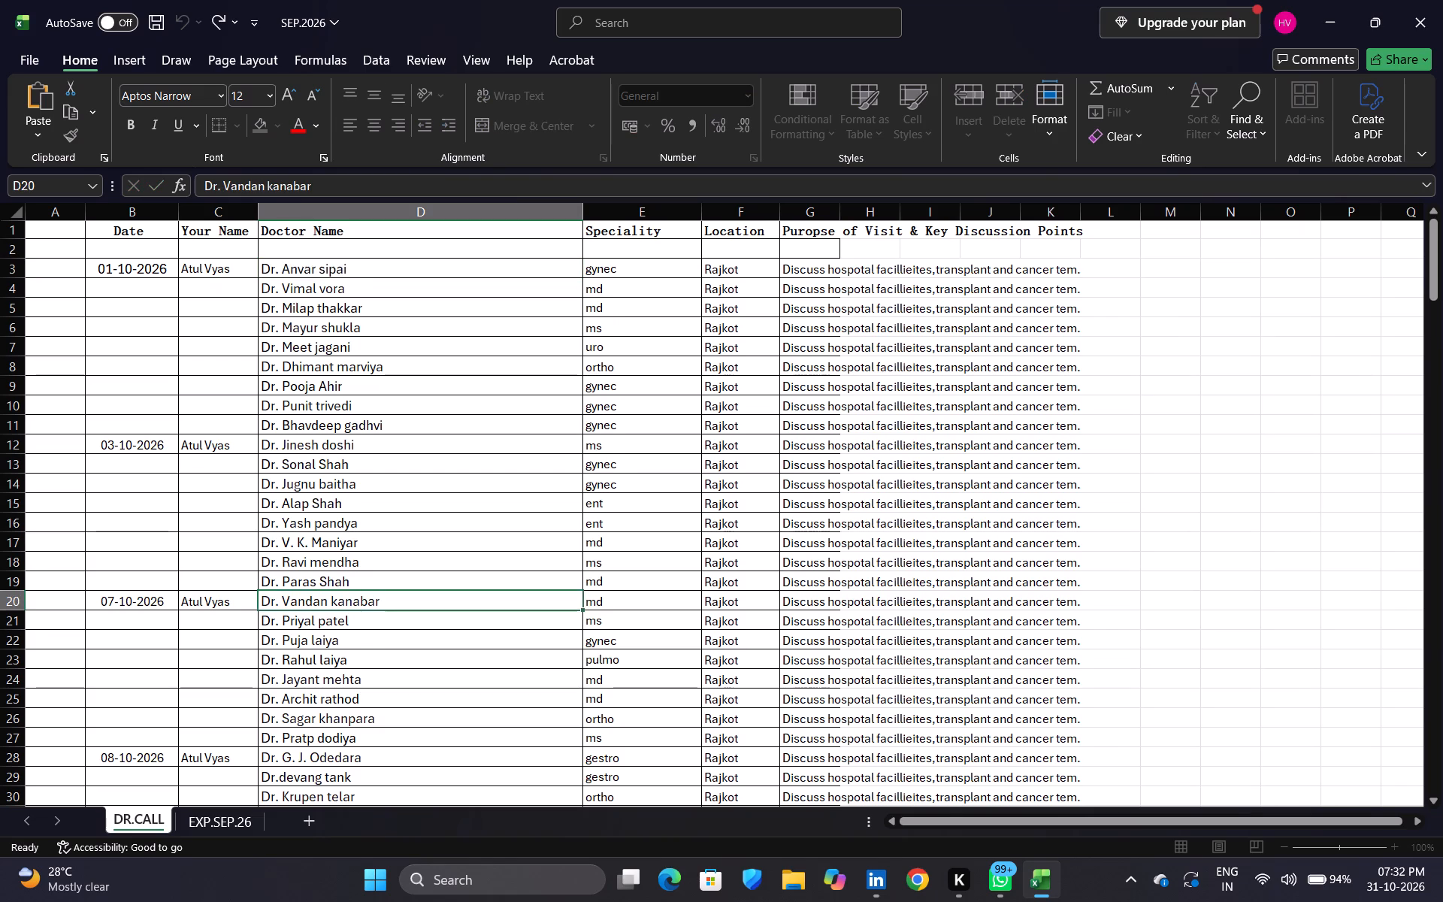
Remove the trailing ", md" from the doctors' names in D33 and D34.
scroll(427, 592, "down", 5)
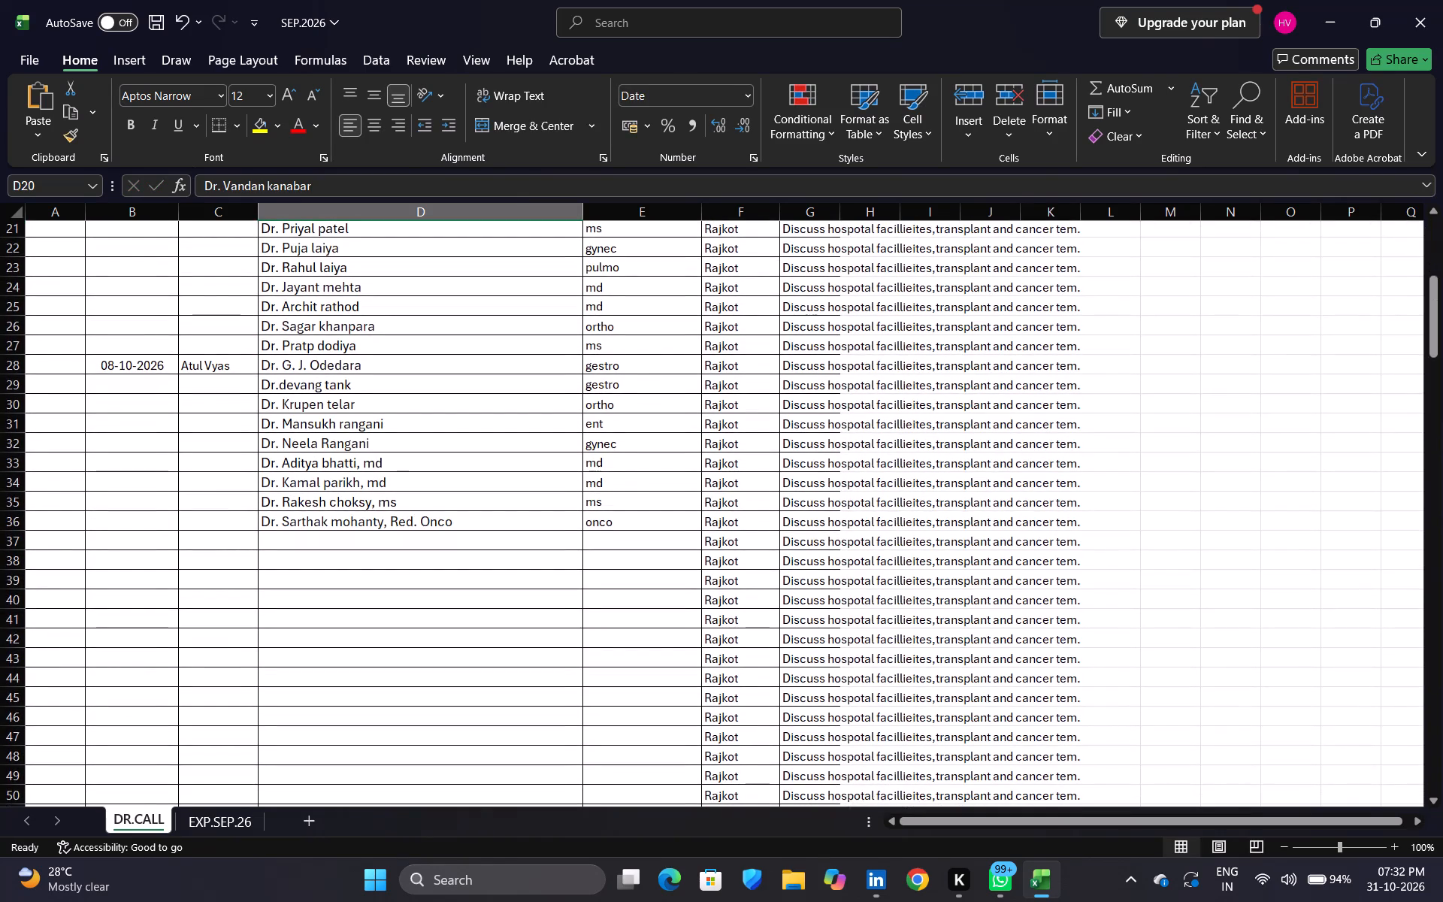
double_click(427, 465)
key("BackSpace")
key("BackSpace")
key("BackSpace")
key("BackSpace")
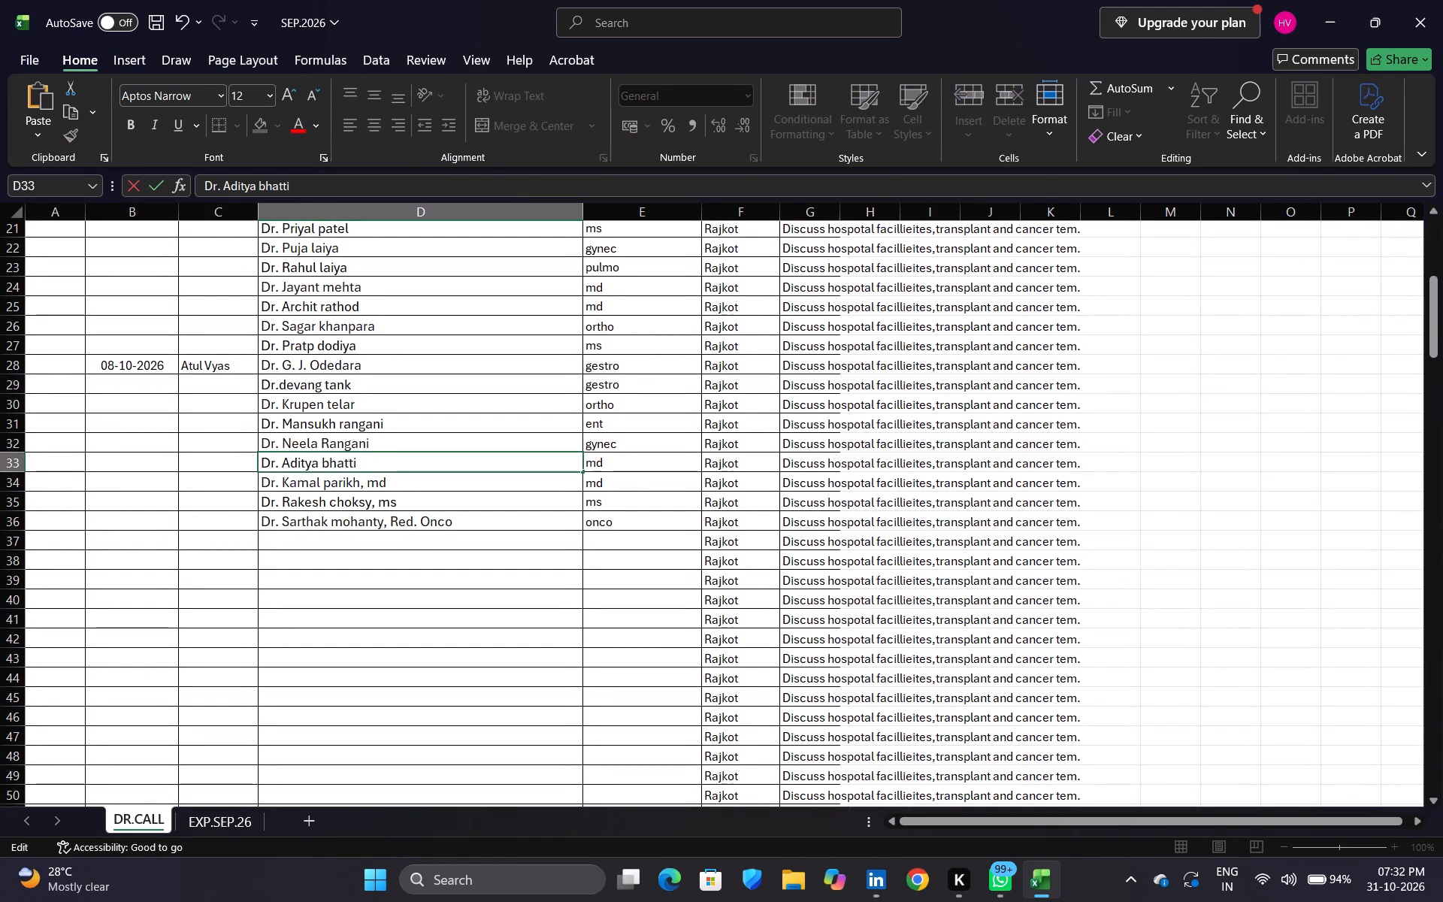
double_click(425, 486)
key("BackSpace")
key("BackSpace")
key("BackSpace")
key("BackSpace")
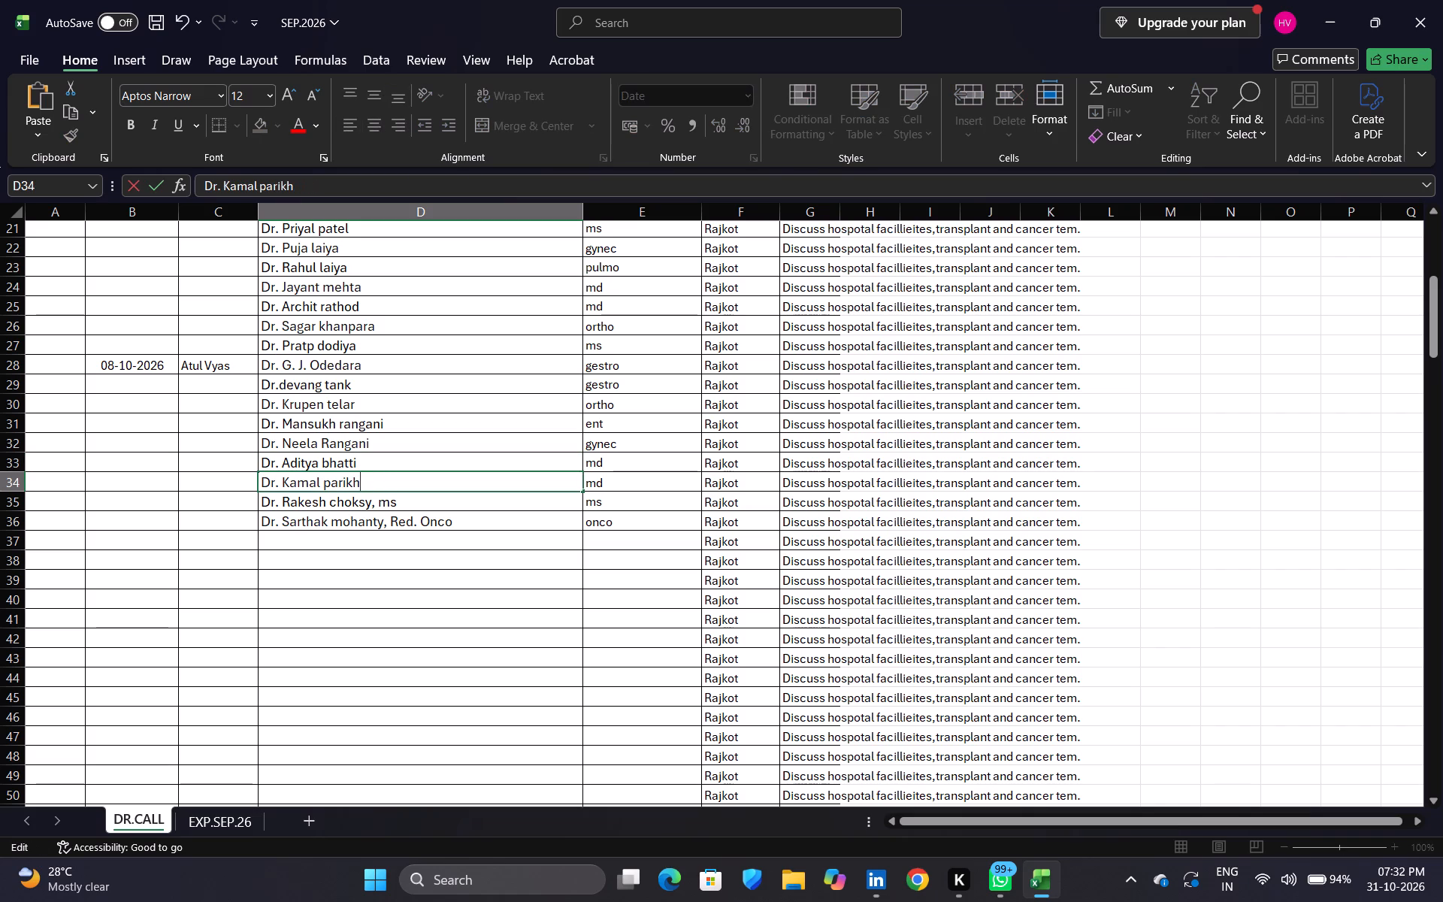
Remove the trailing ", ms" from the doctor's name in D35.
double_click(422, 499)
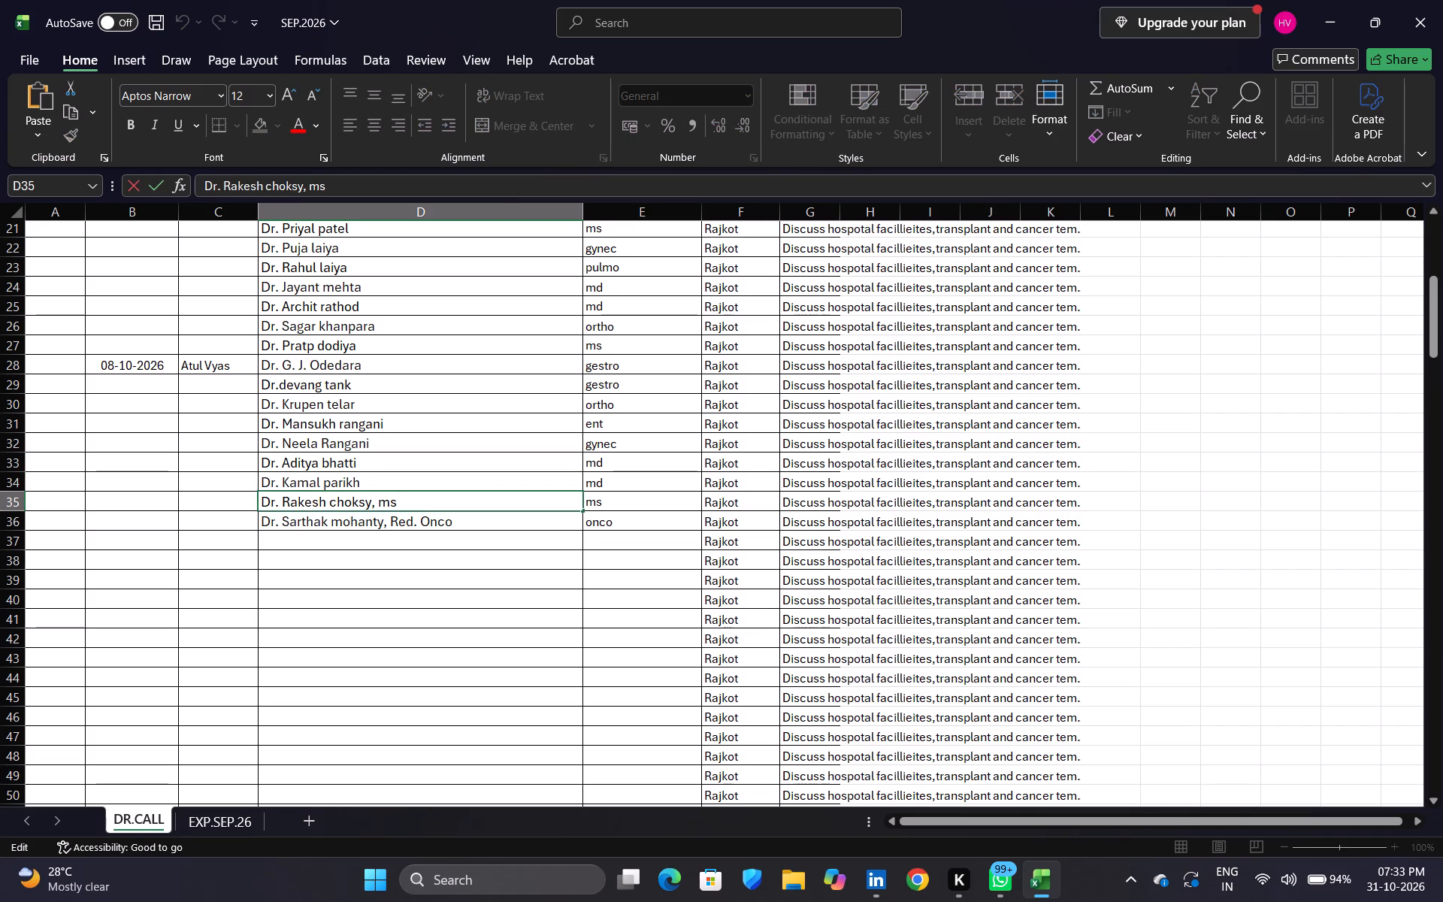
key("BackSpace")
key("BackSpace")
key("BackSpace")
key("BackSpace")
Remove the trailing ", Red. Onco" from the doctor's name in D36.
double_click(446, 527)
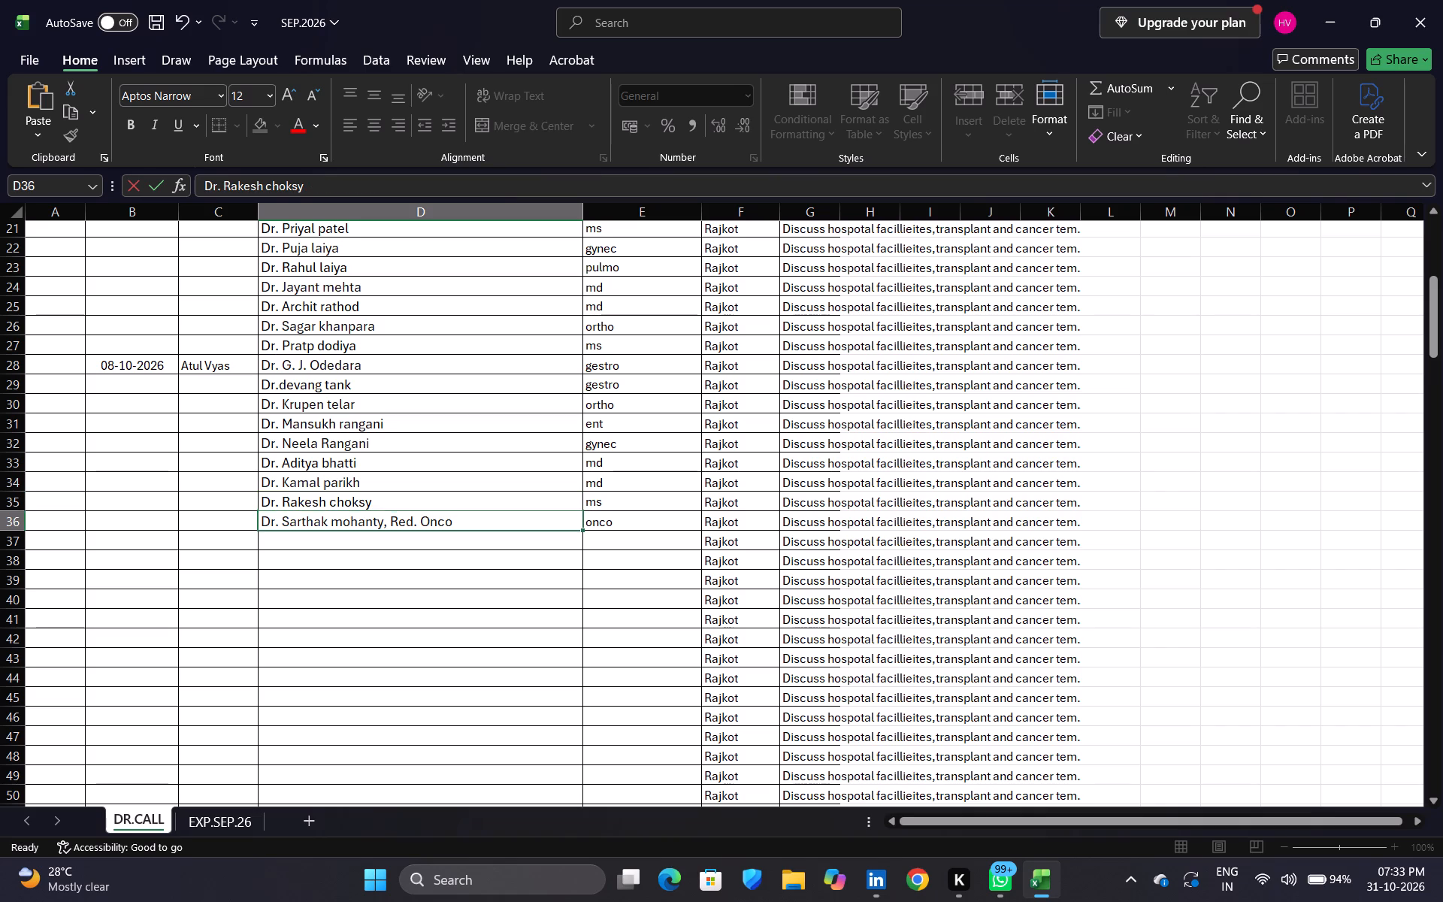
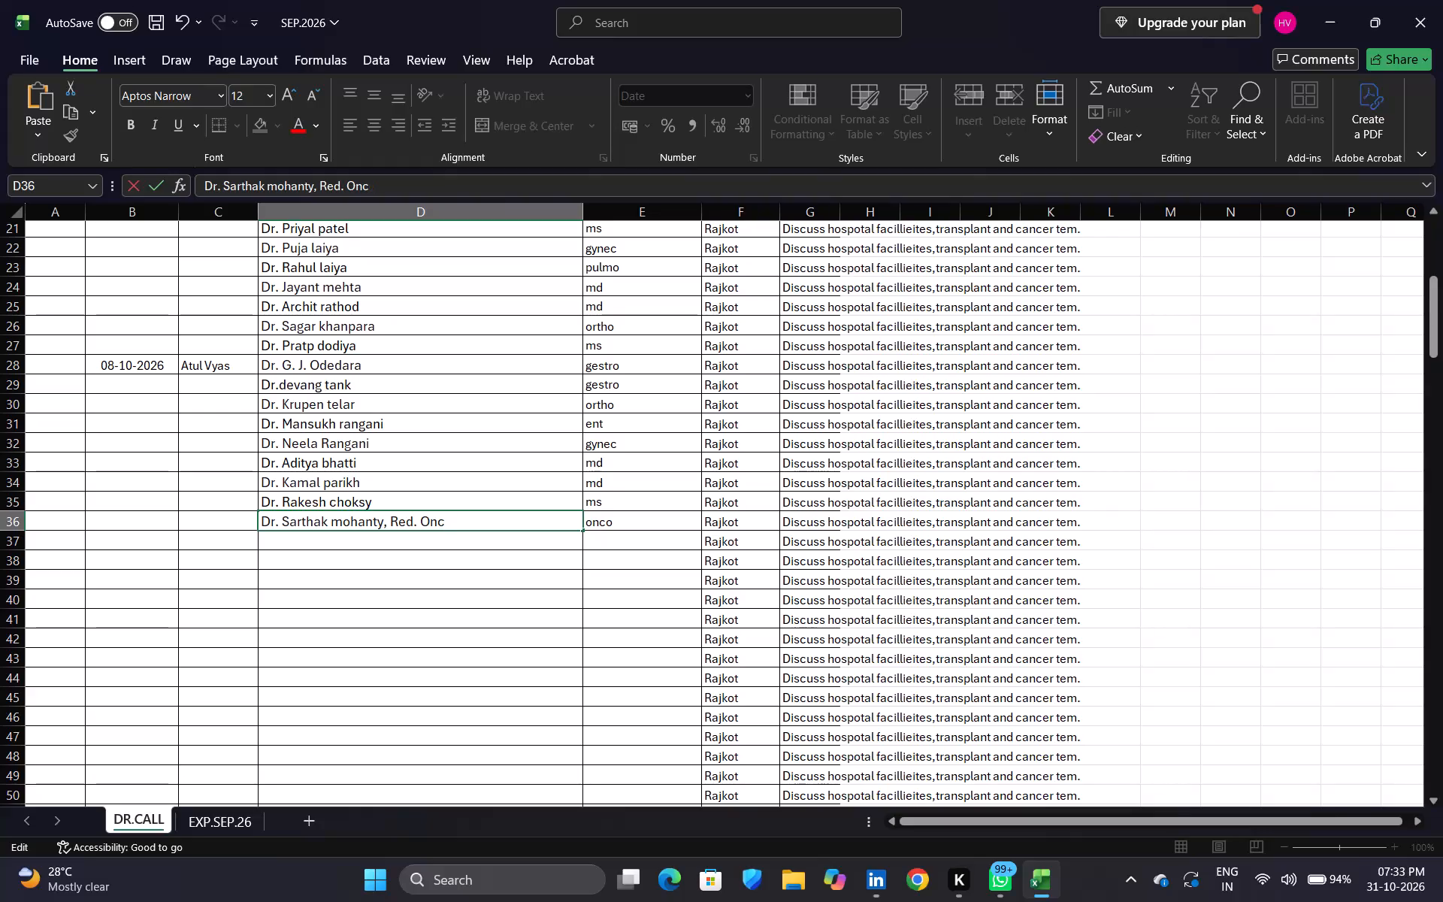
Finish removing the trailing ", Red. Onc" text, including the comma, from the doctor's name in D36.
key("BackSpace")
key("BackSpace")
key("BackSpace")
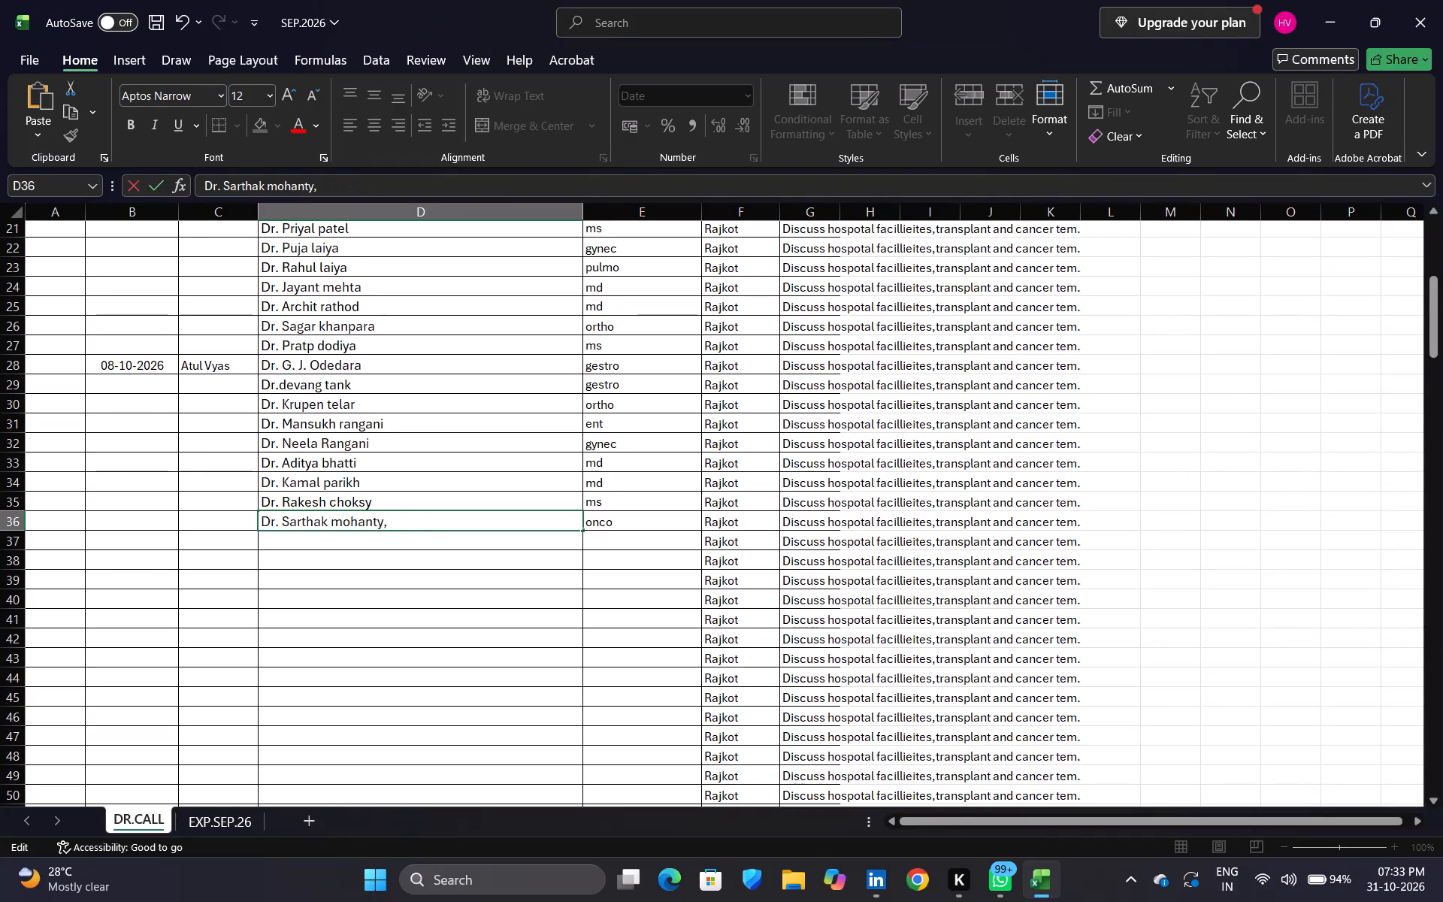
key("BackSpace")
Replace the speciality in E36 with "red.onco".
left_click(659, 525)
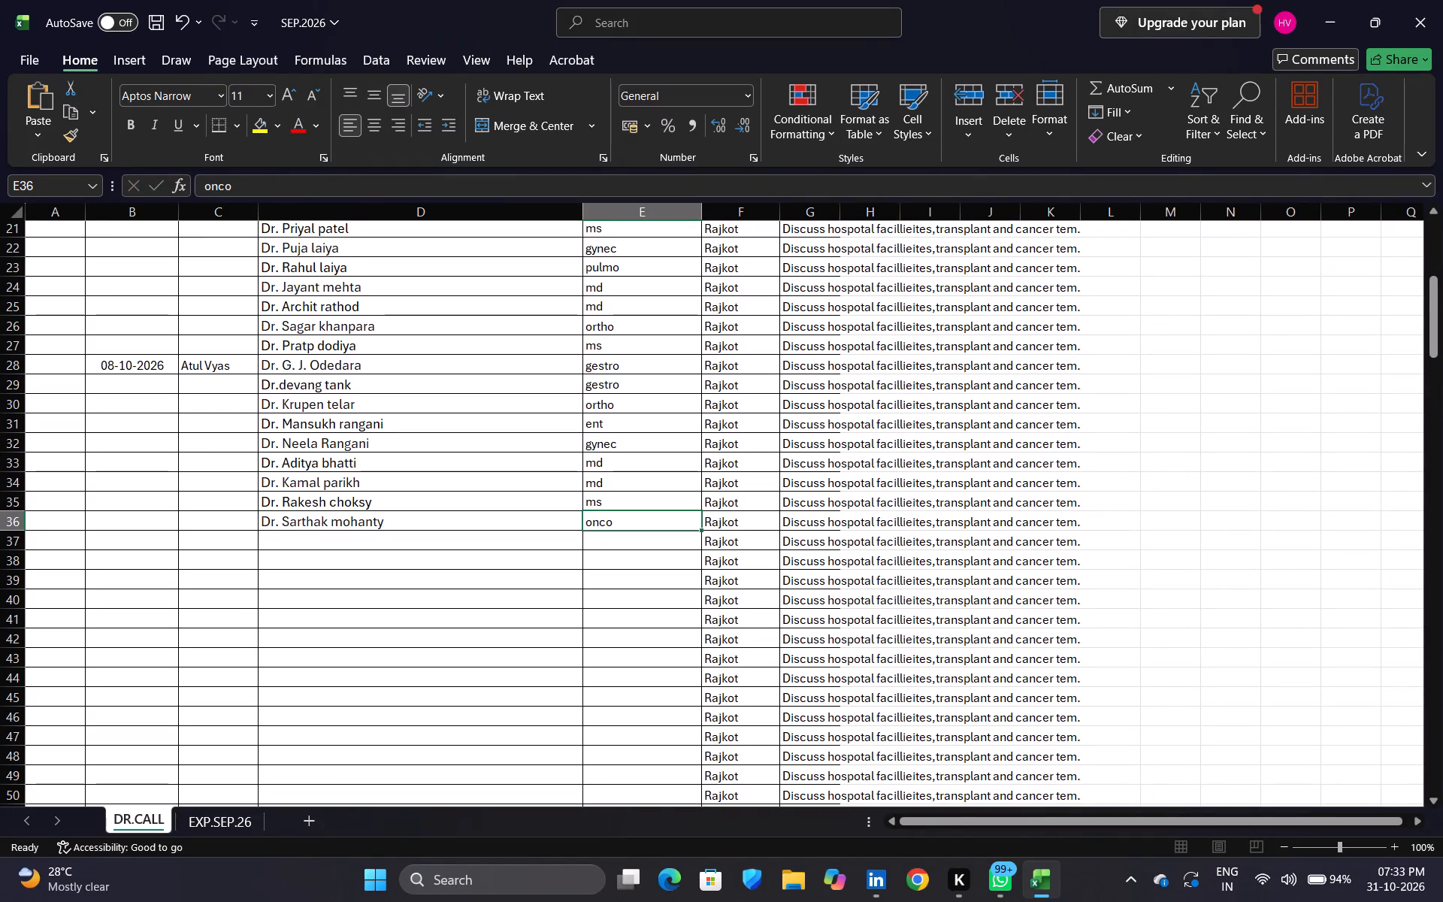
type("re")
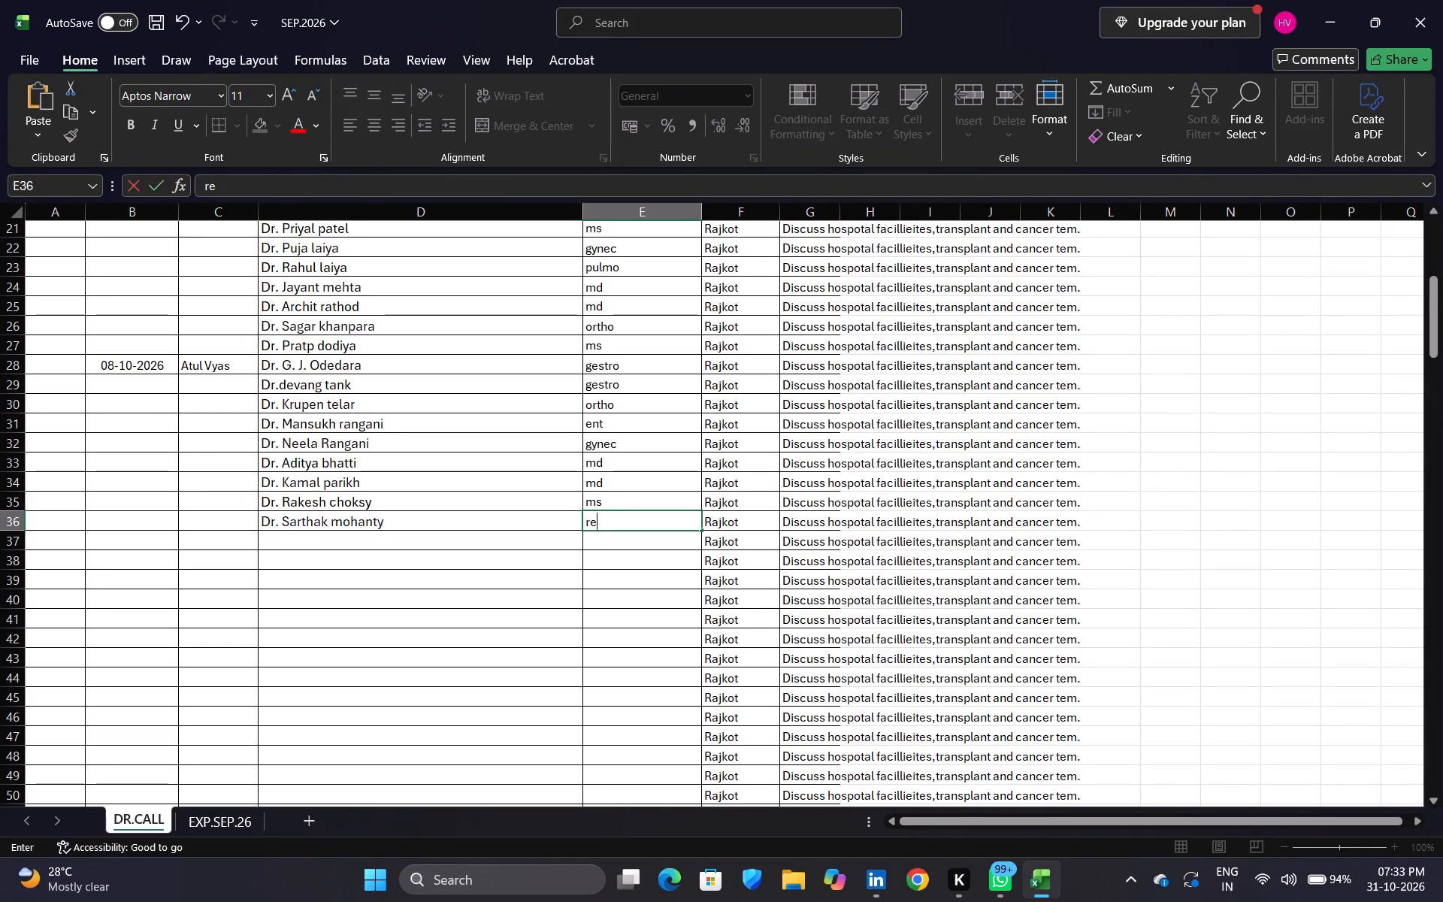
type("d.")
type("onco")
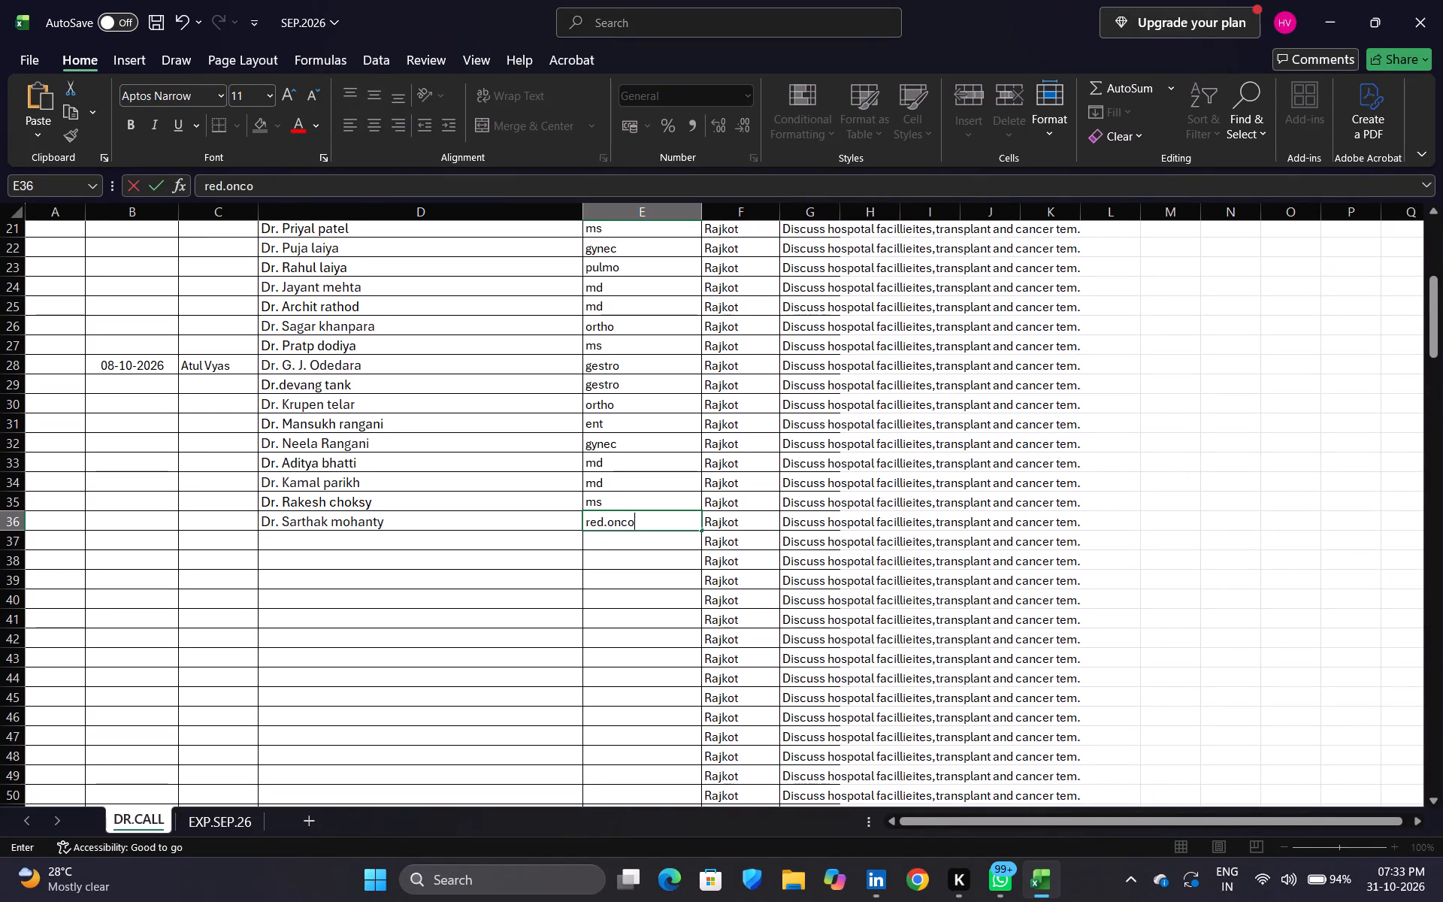
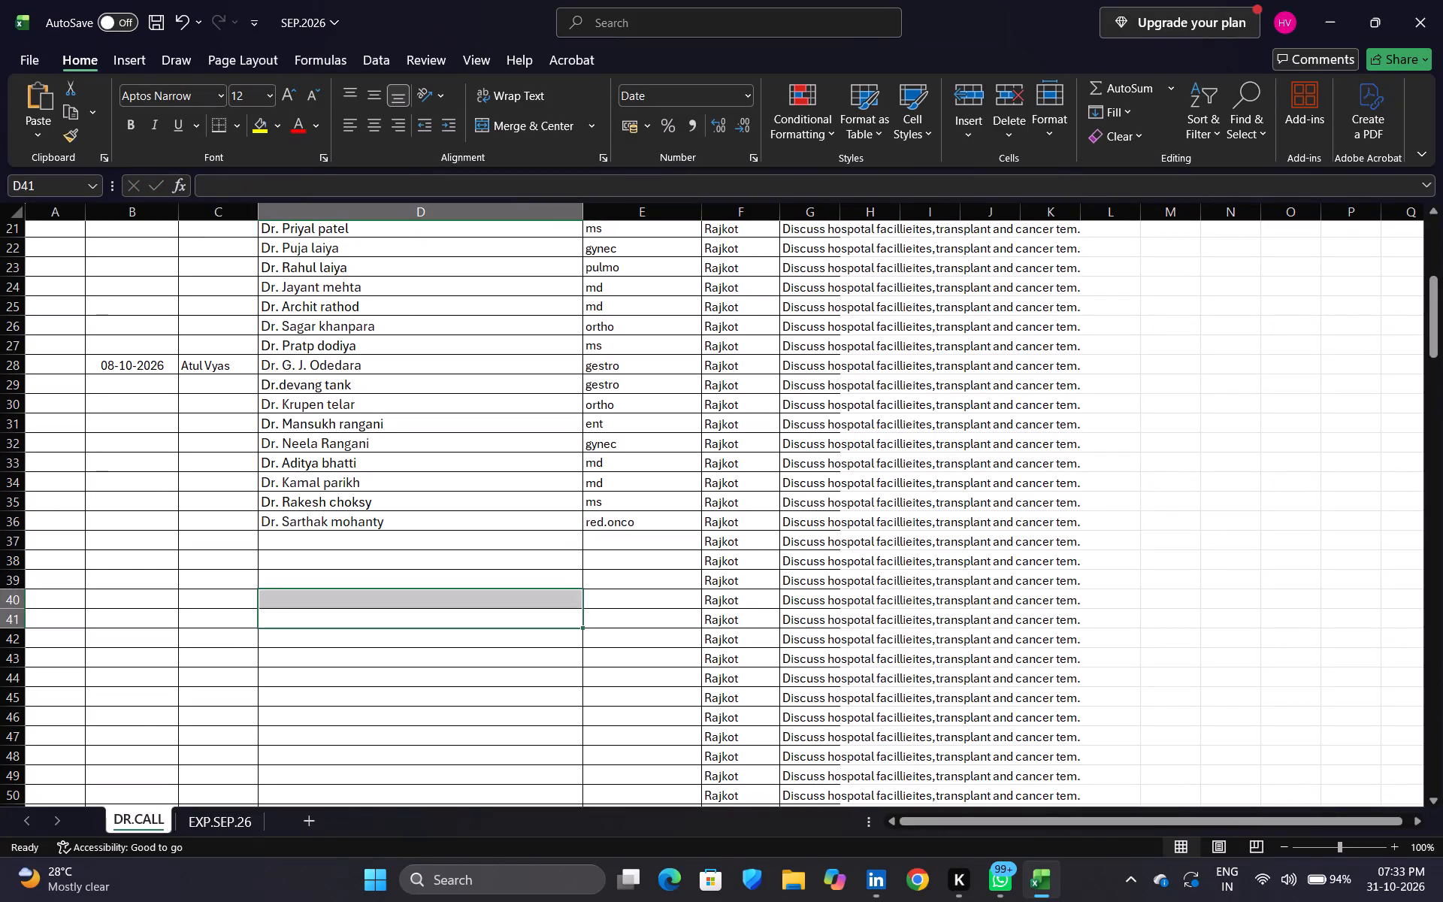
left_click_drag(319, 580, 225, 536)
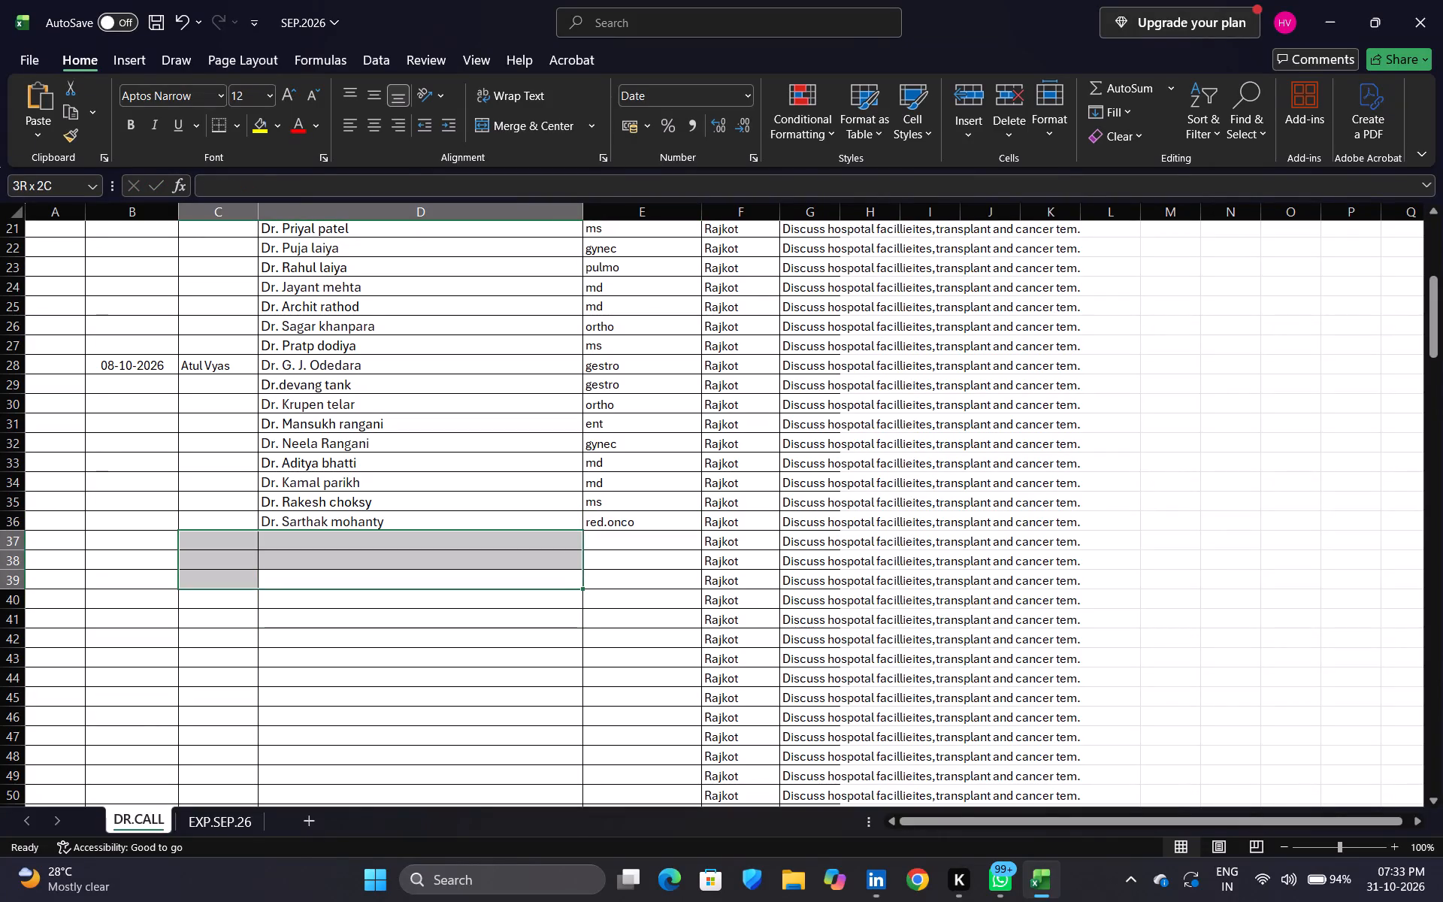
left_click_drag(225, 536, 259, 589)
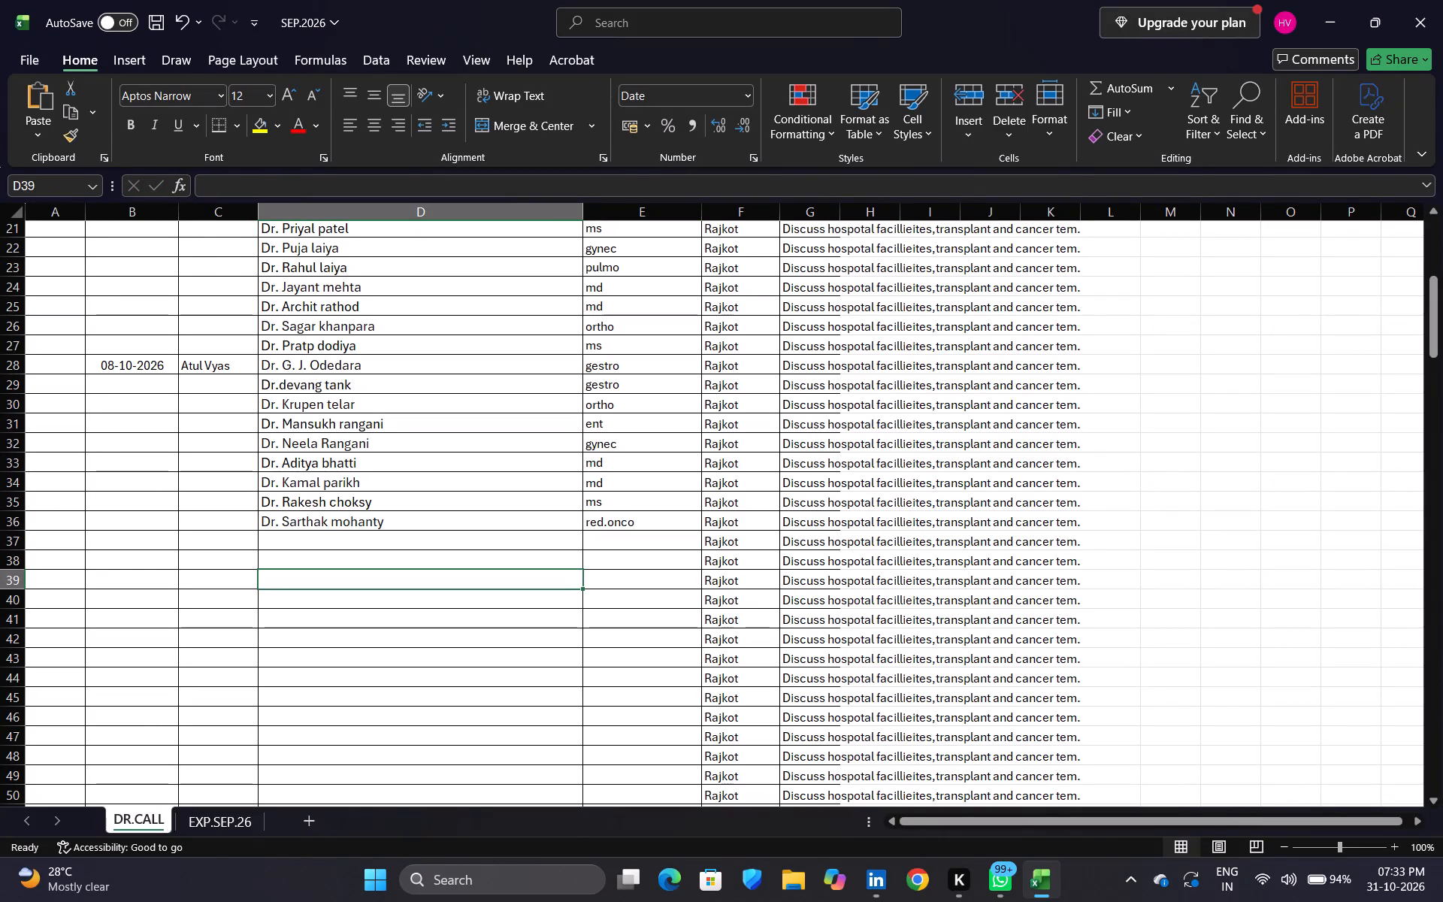
Select the empty date cell B37, in the first blank row below the last listed doctor.
left_click(123, 537)
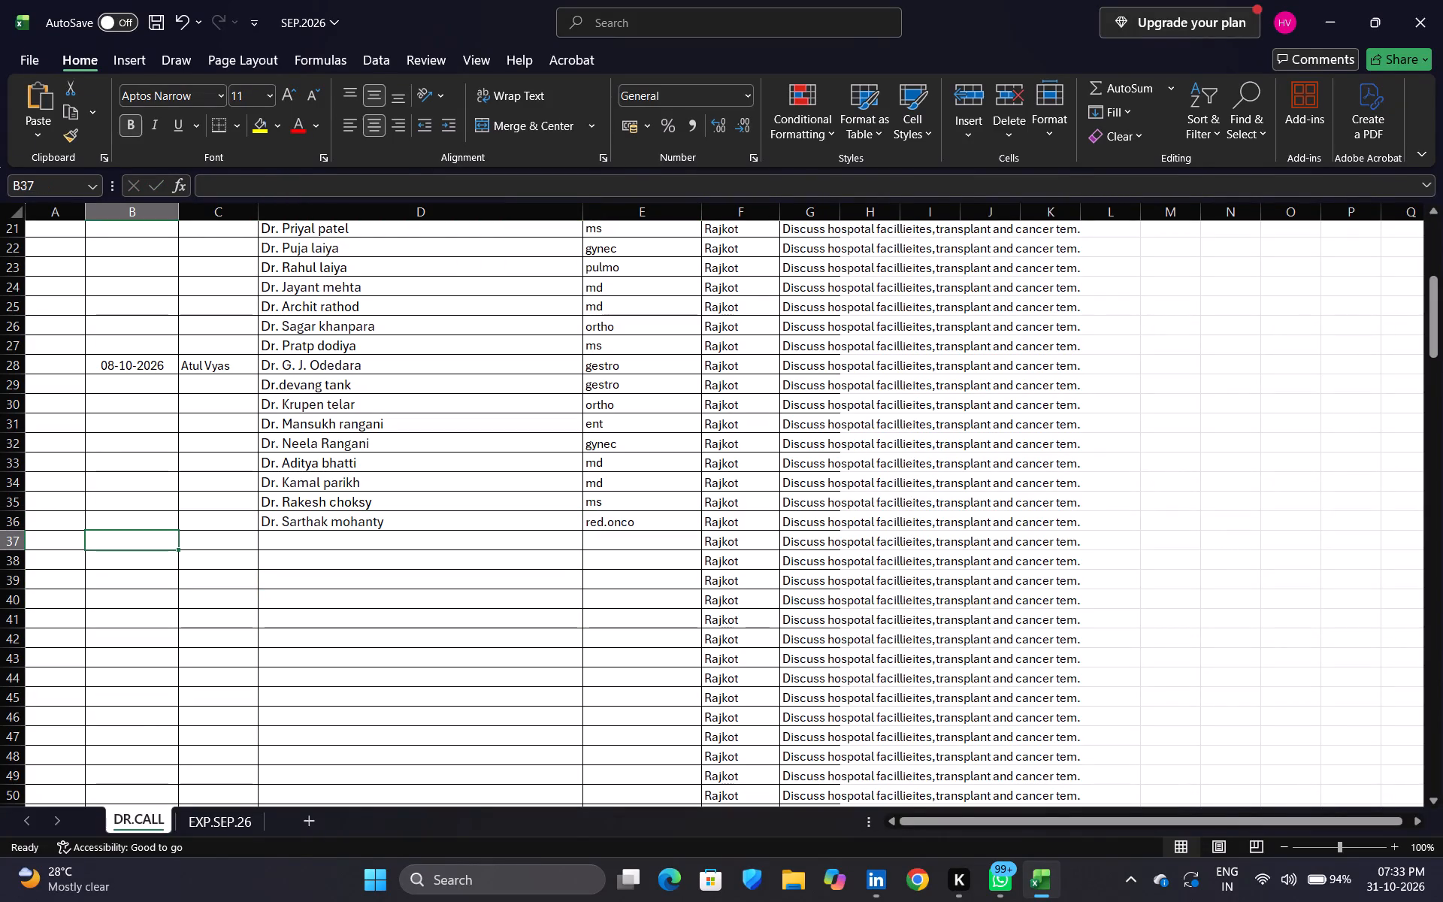
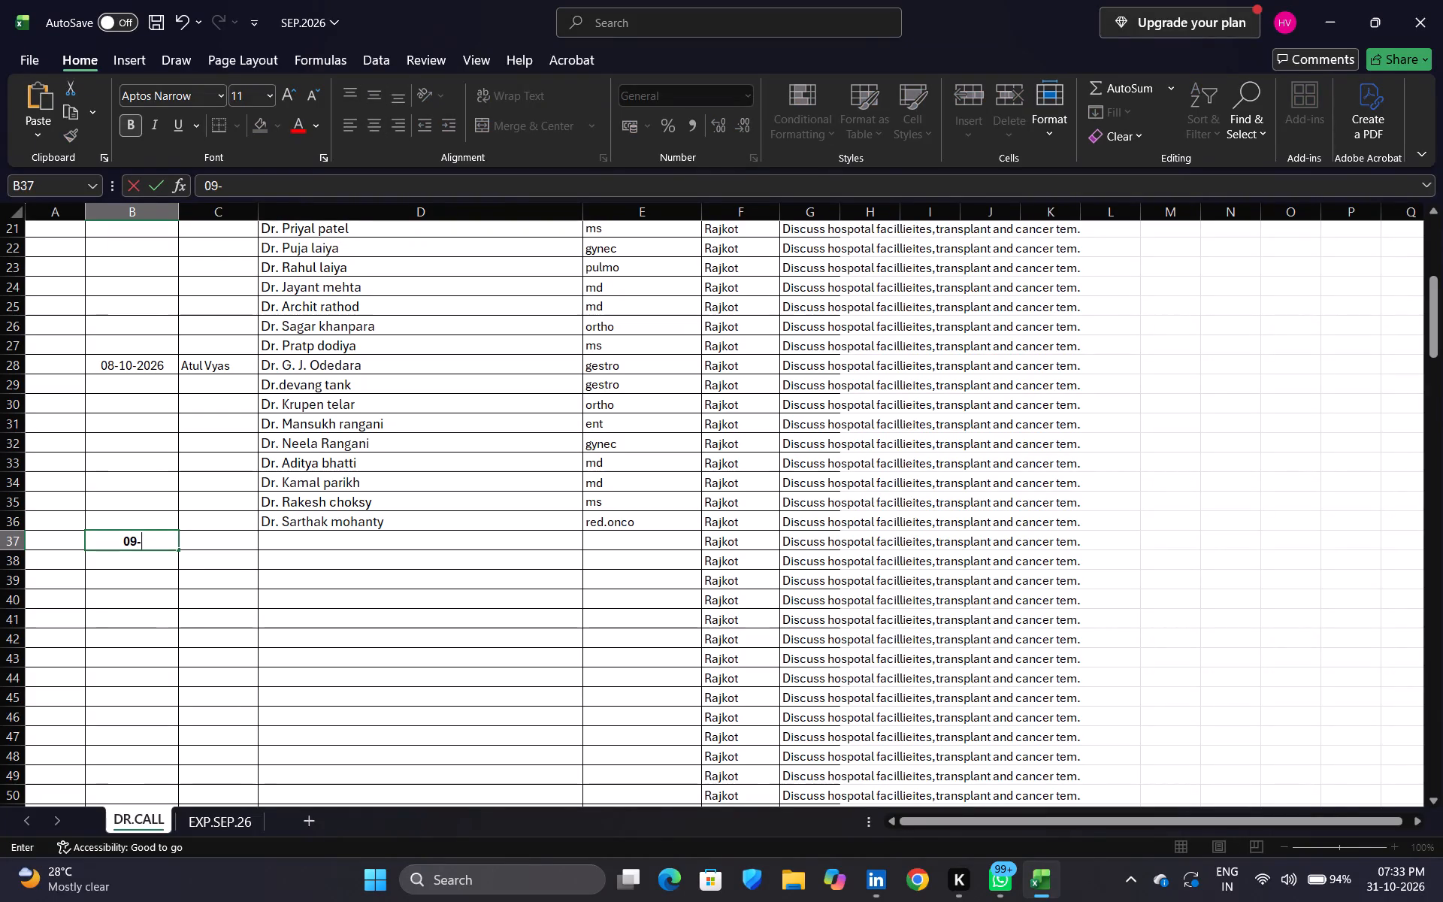
Clear the partial bold entry in B37, turn off bold, and enter the visit date 09-10-2026 in regular weight.
key("BackSpace")
key("BackSpace")
key("BackSpace")
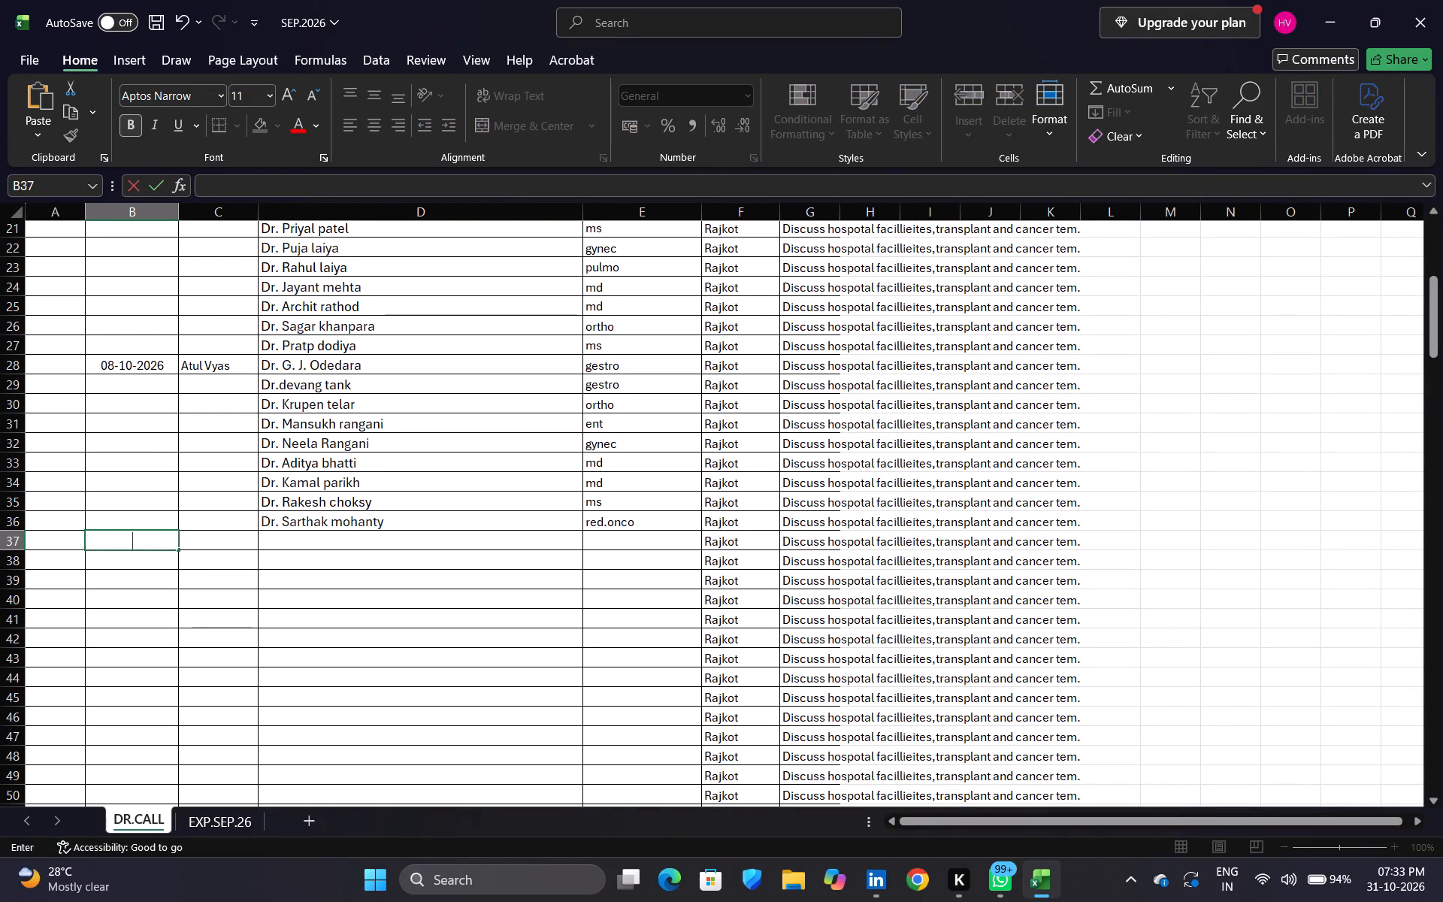
left_click(126, 126)
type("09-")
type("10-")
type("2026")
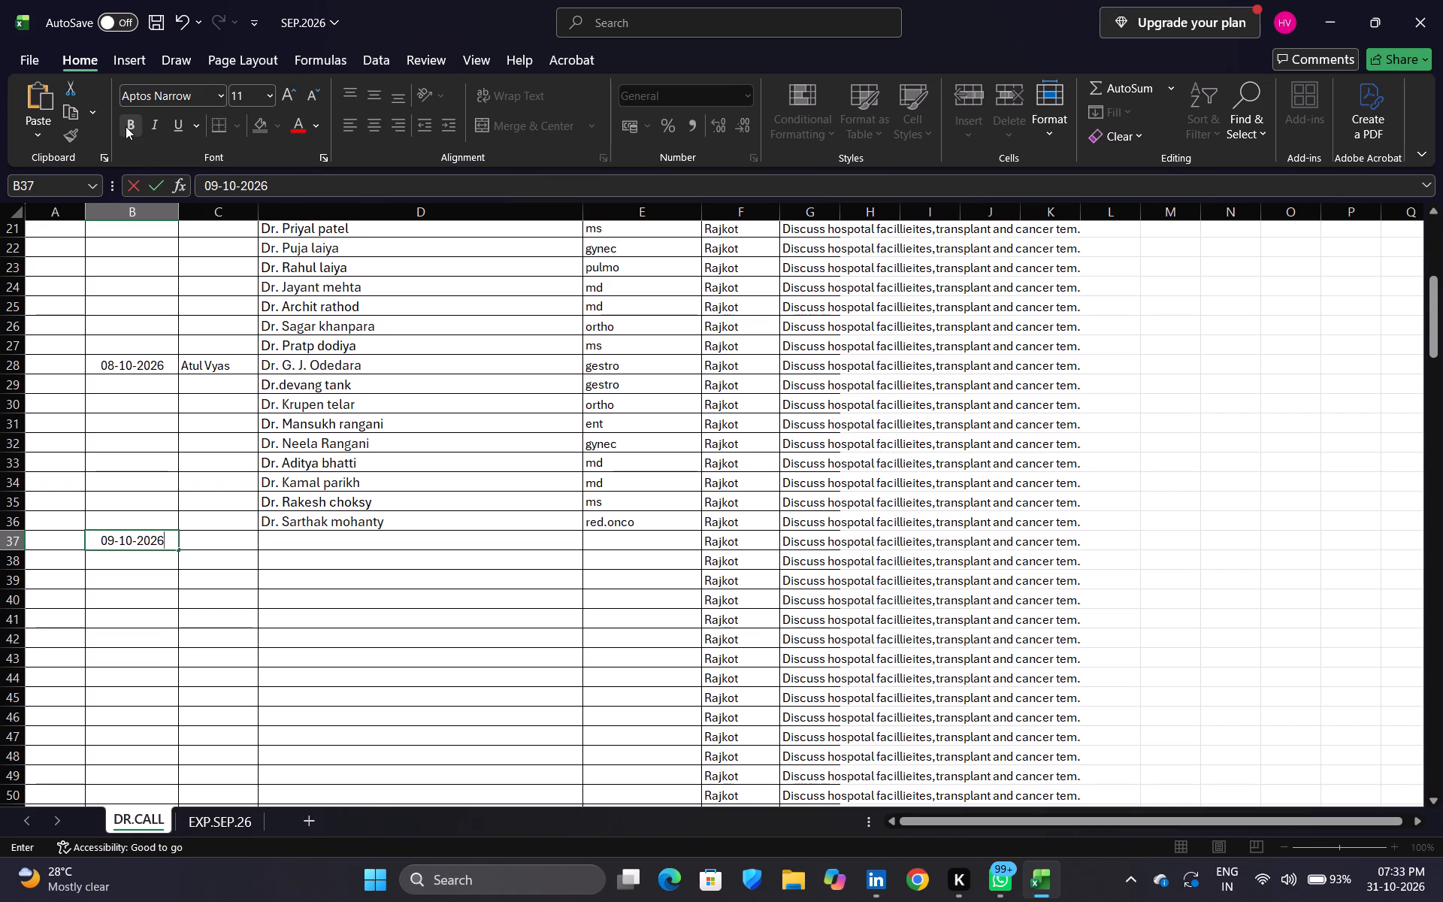
Complete the date entry in B37 and remove its bold formatting.
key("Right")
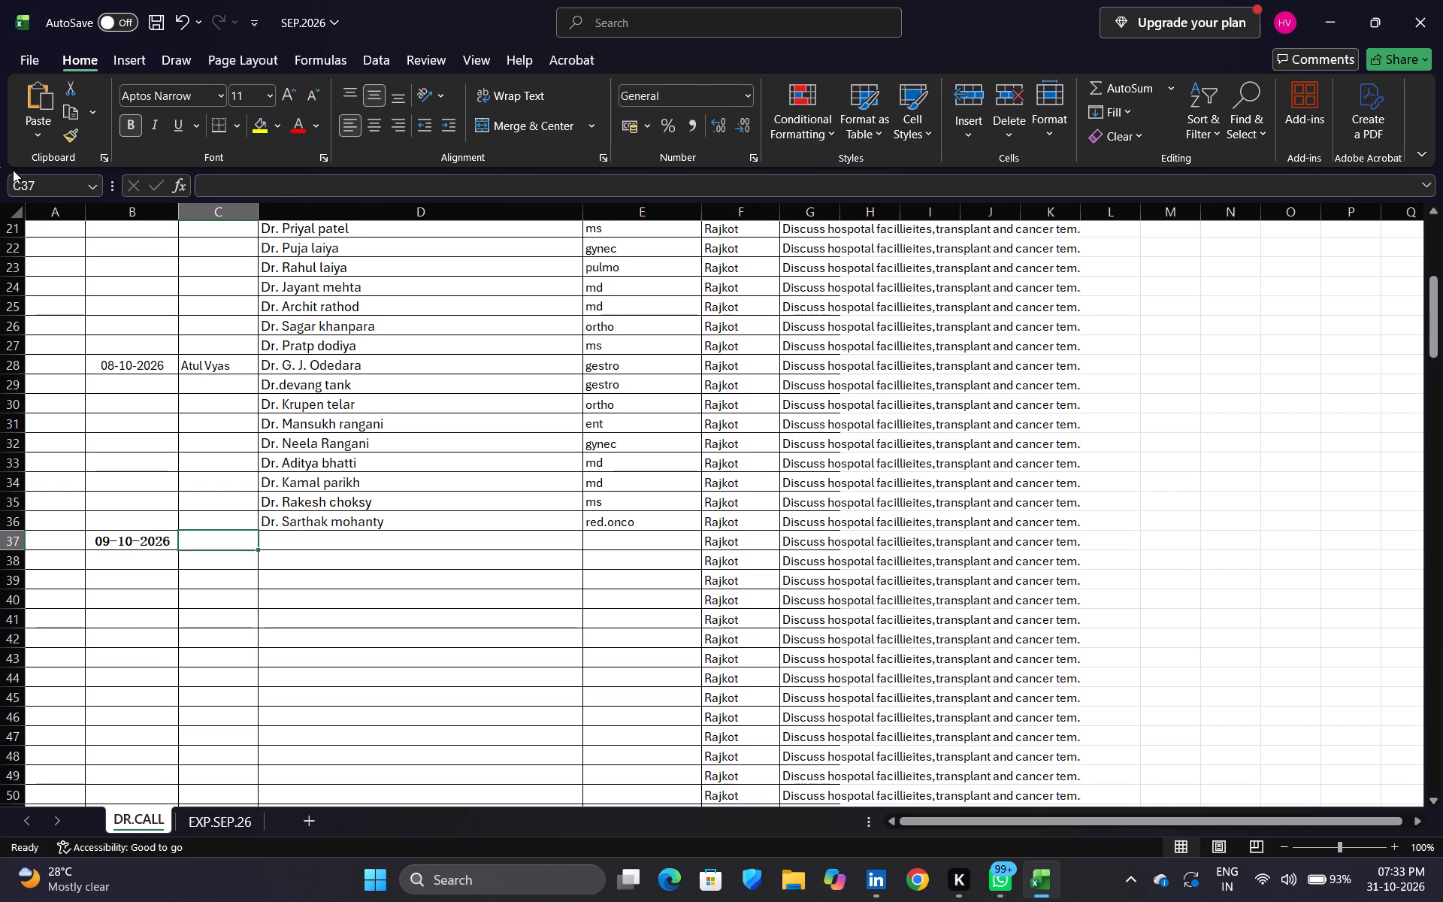
left_click(153, 550)
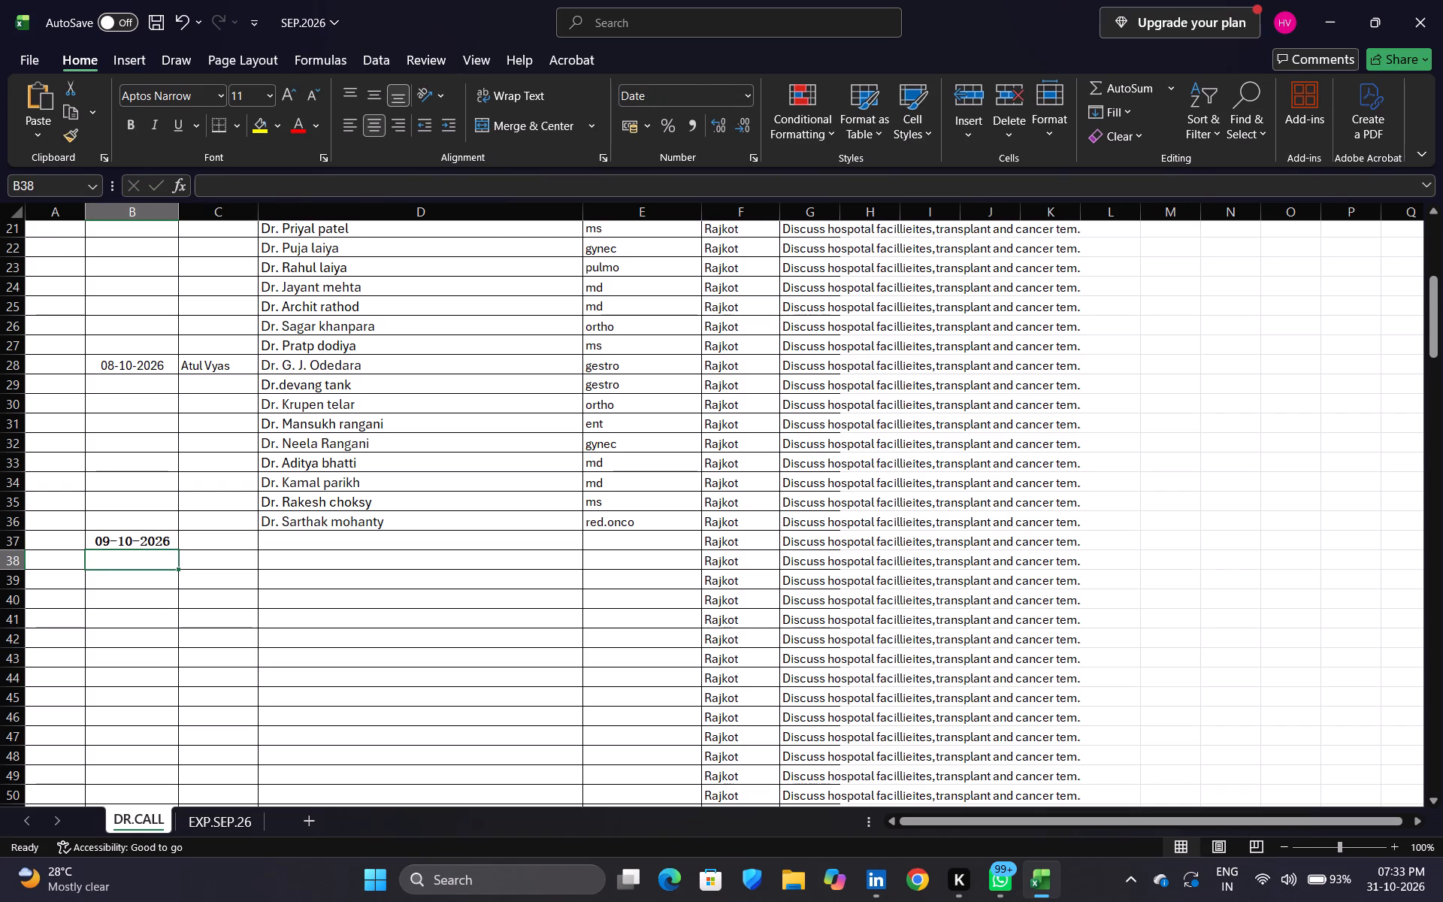
double_click(153, 547)
triple_click(153, 547)
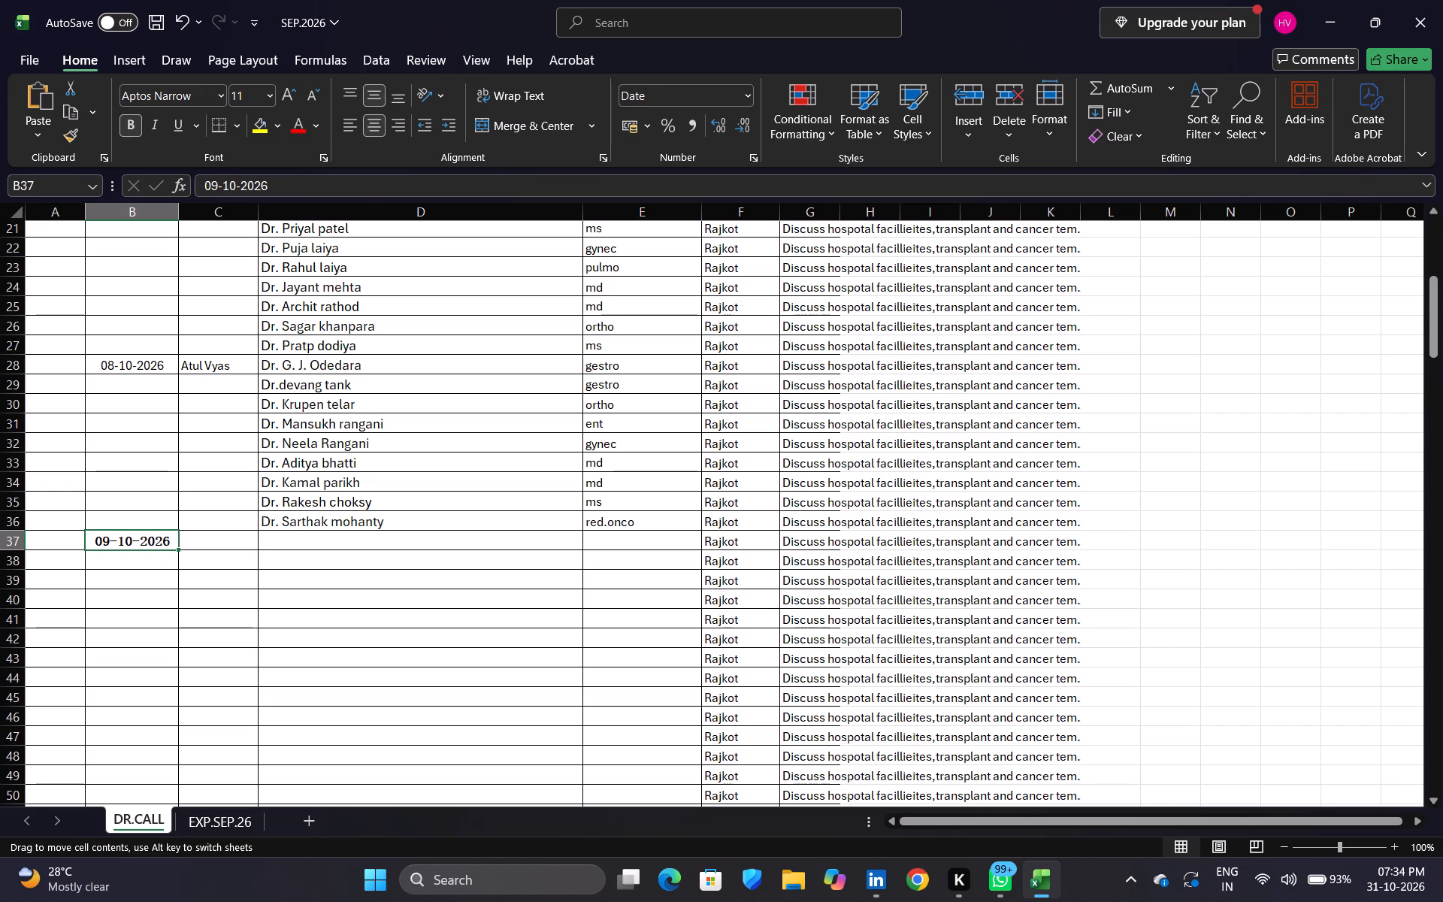
left_click(132, 126)
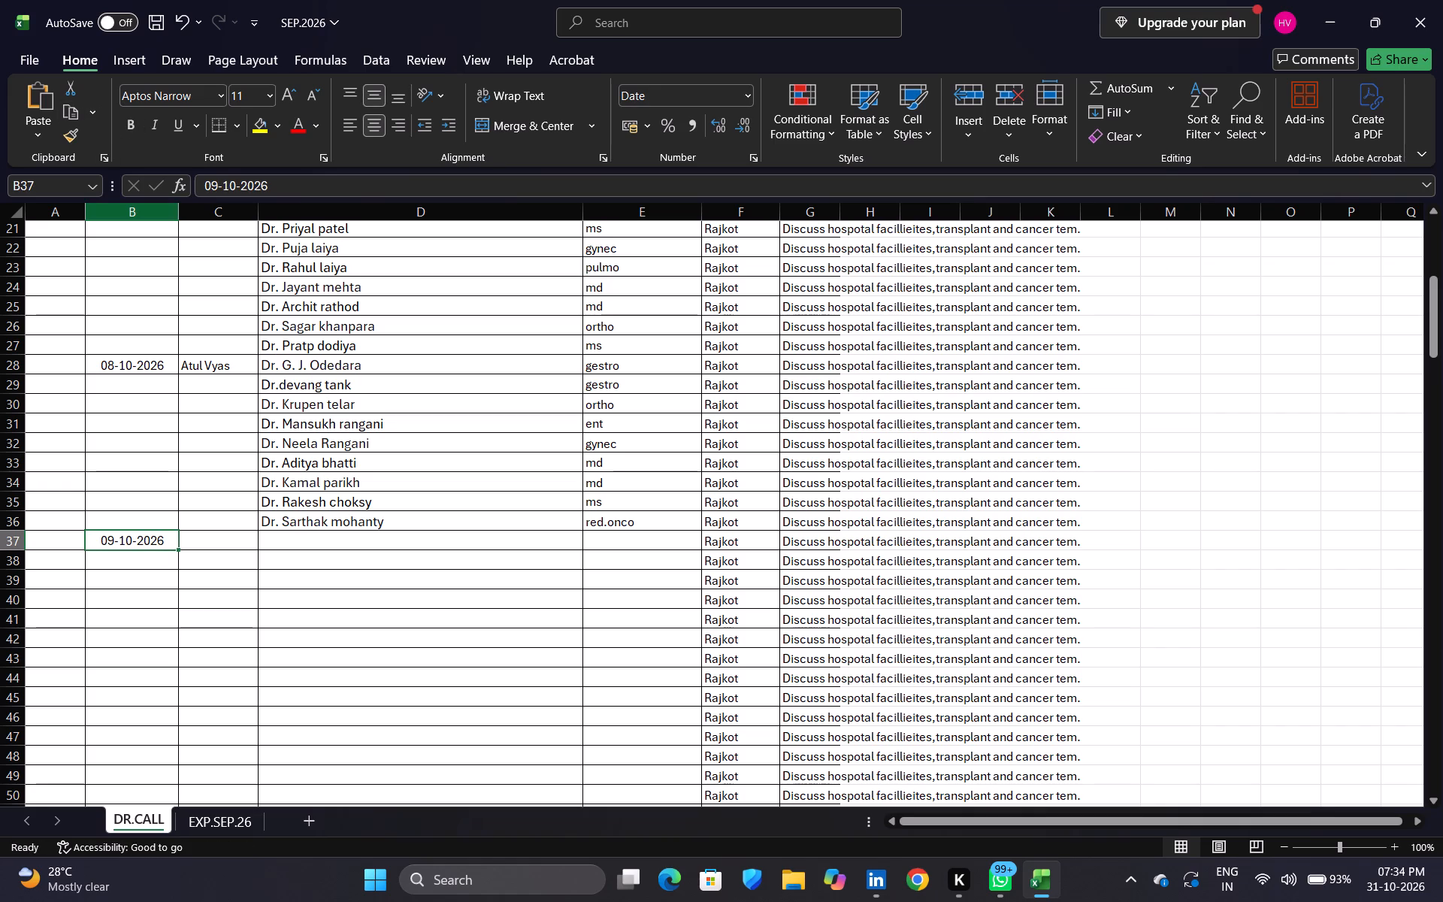
Enter the same representative's name as in C28 in C37, without bold formatting.
left_click(207, 536)
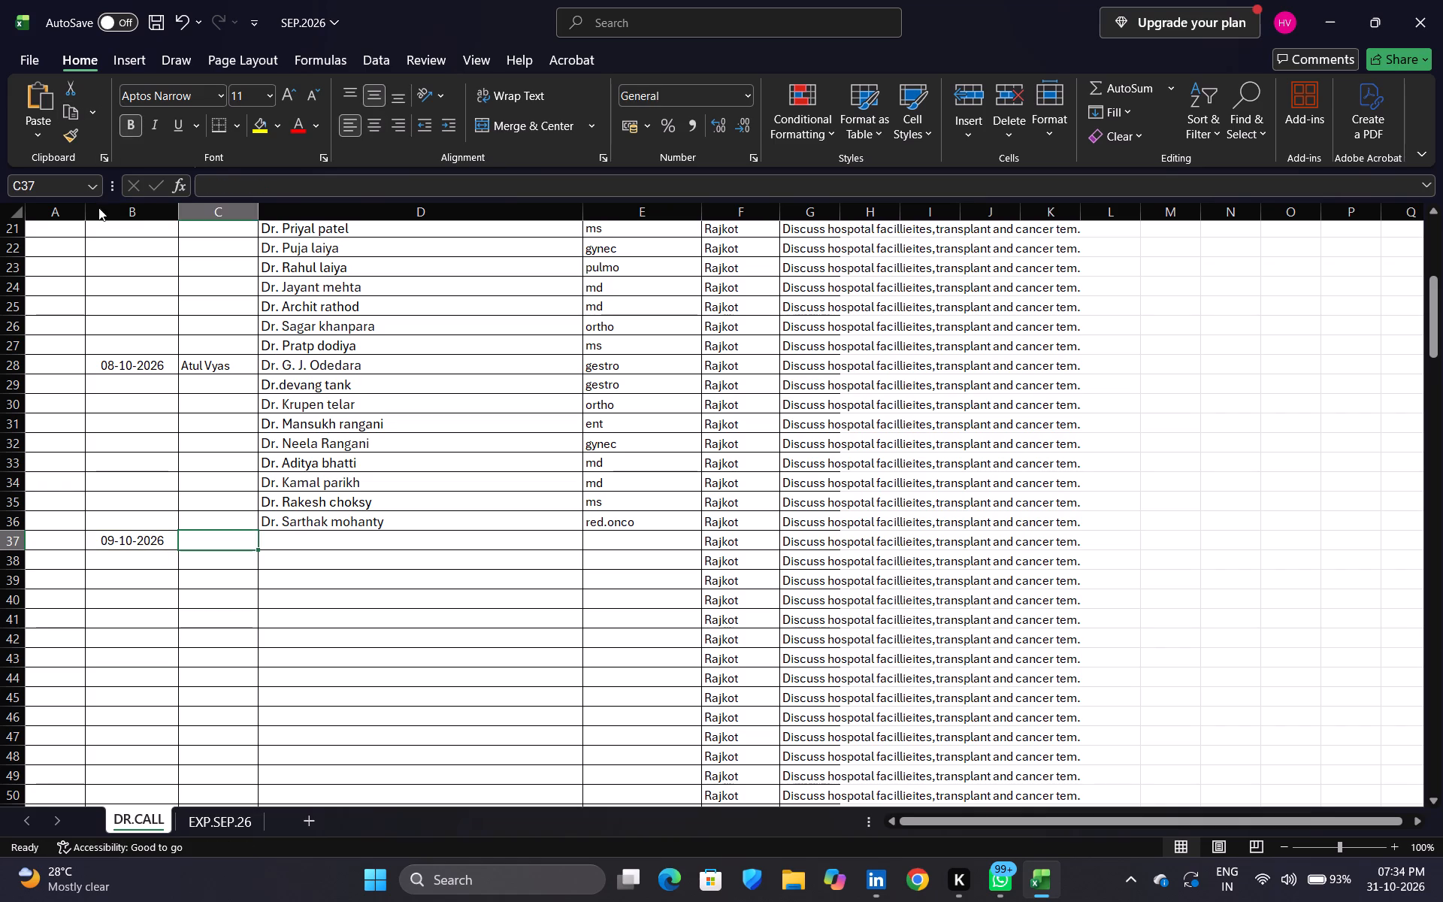
left_click(127, 123)
key("shift+a")
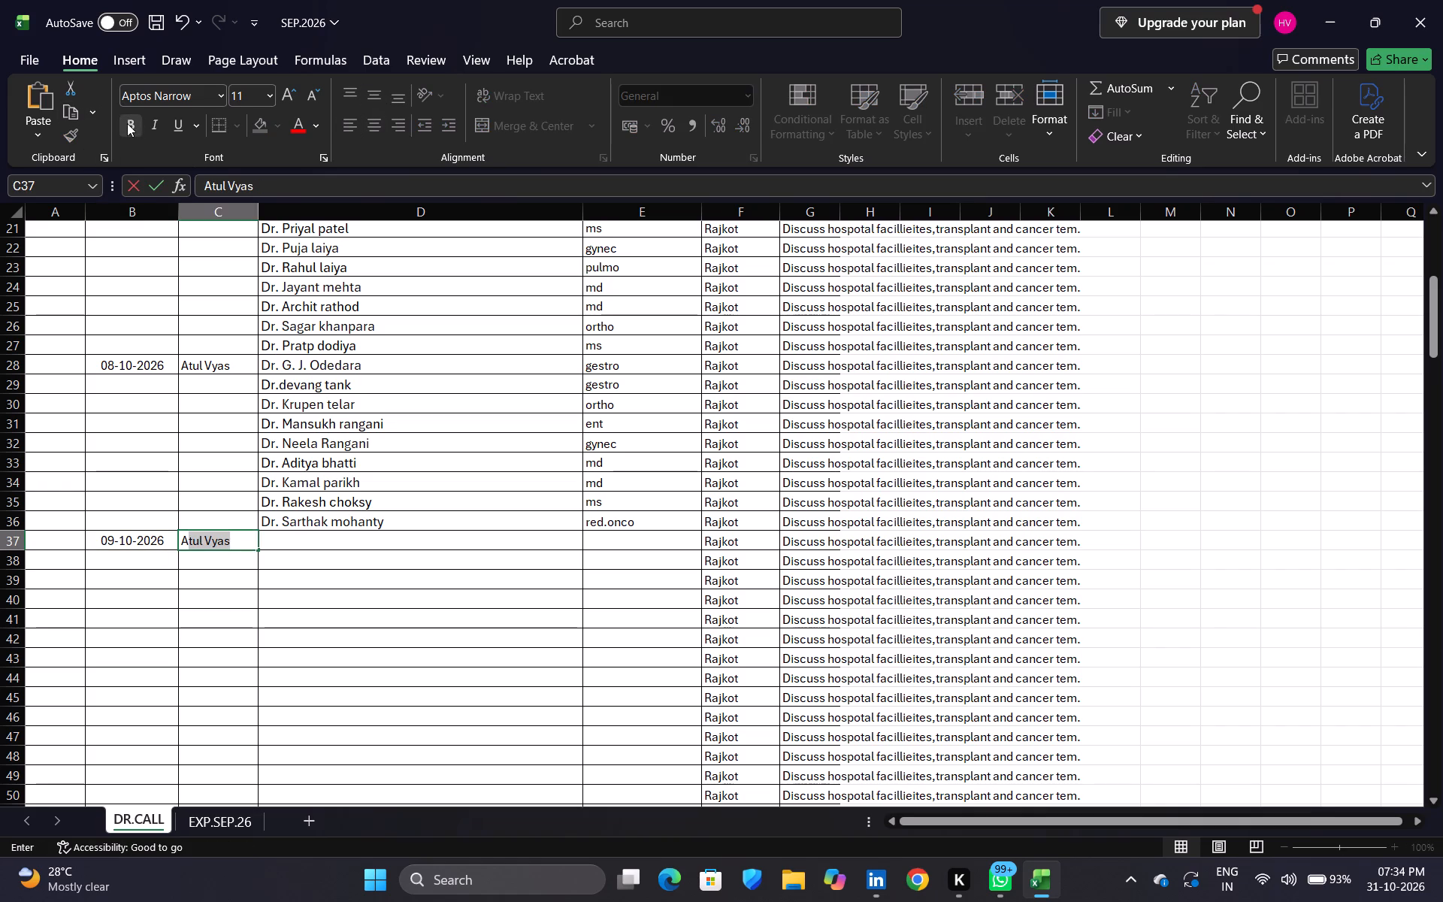
key("Tab")
Paste the copied list of doctors for 09-10-2026 into the doctor column, starting at D37.
key("ctrl+v")
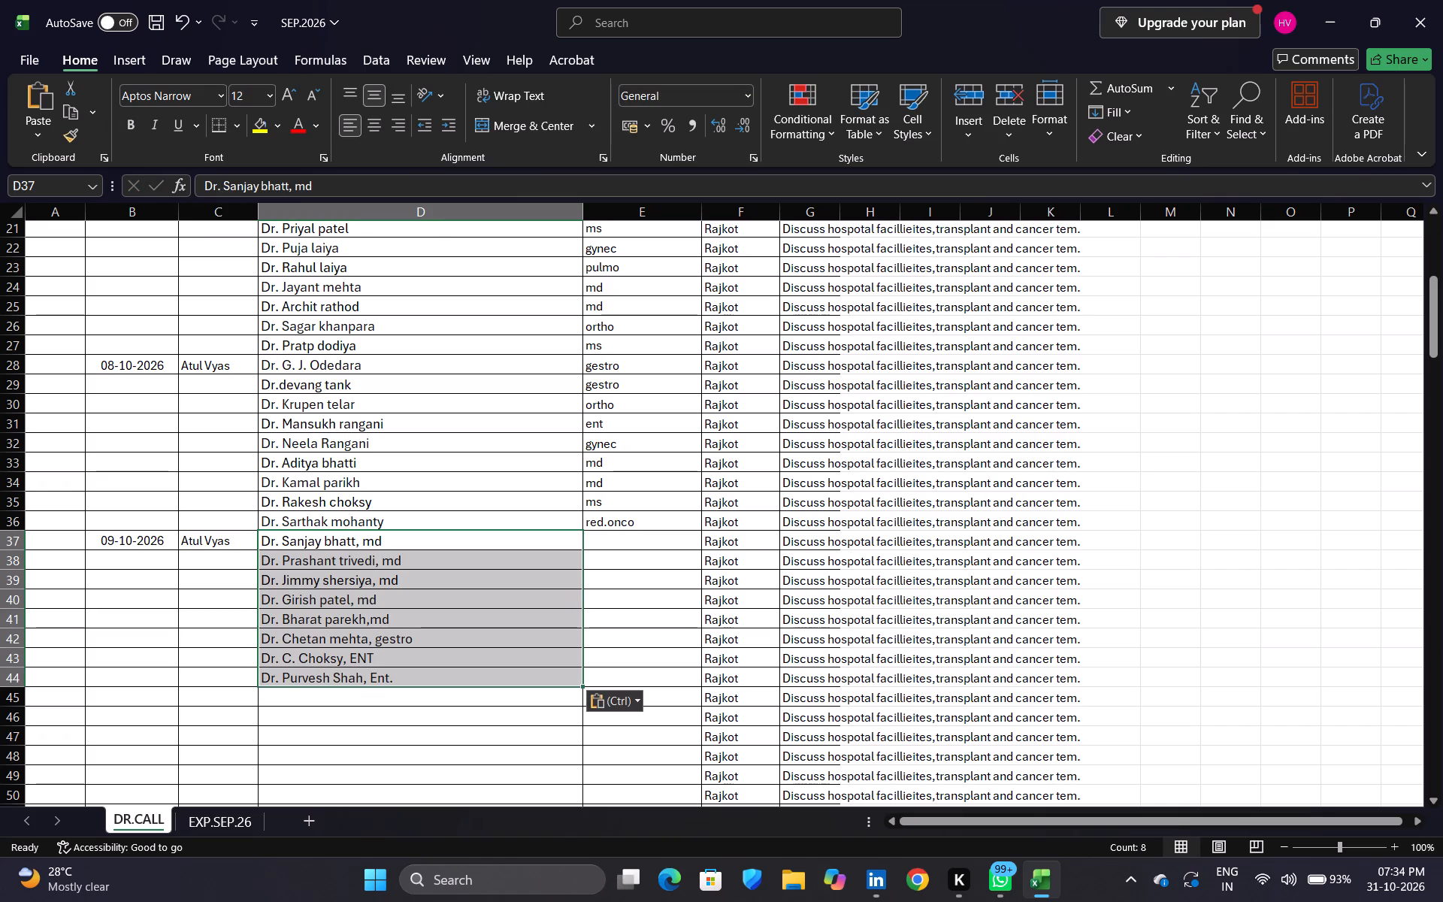
Switch to WhatsApp to return to the source list of doctor visits.
scroll(452, 693, "down", 2)
key("alt+Tab")
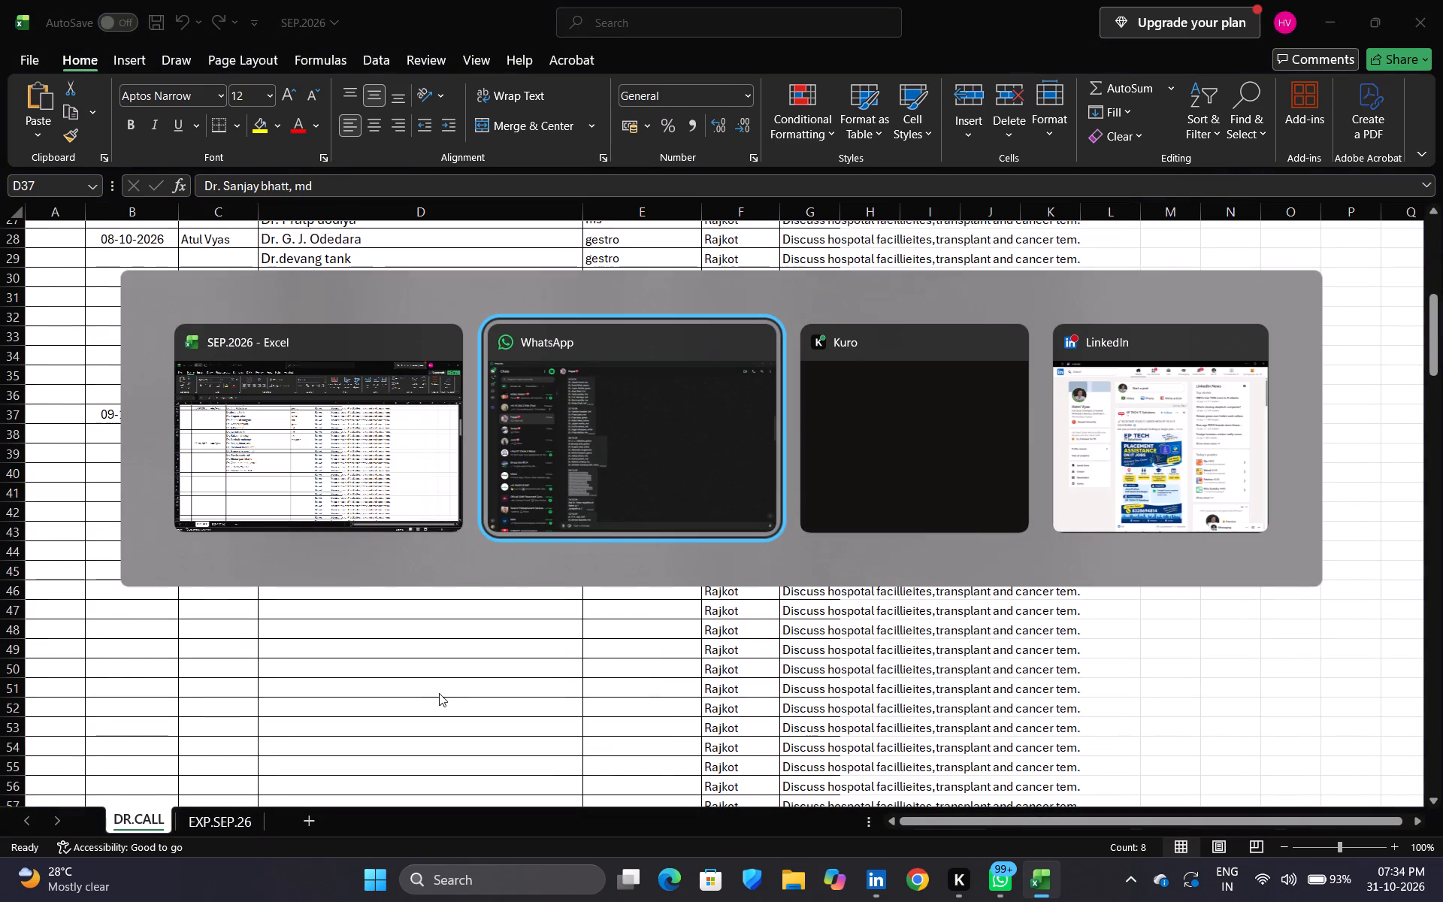
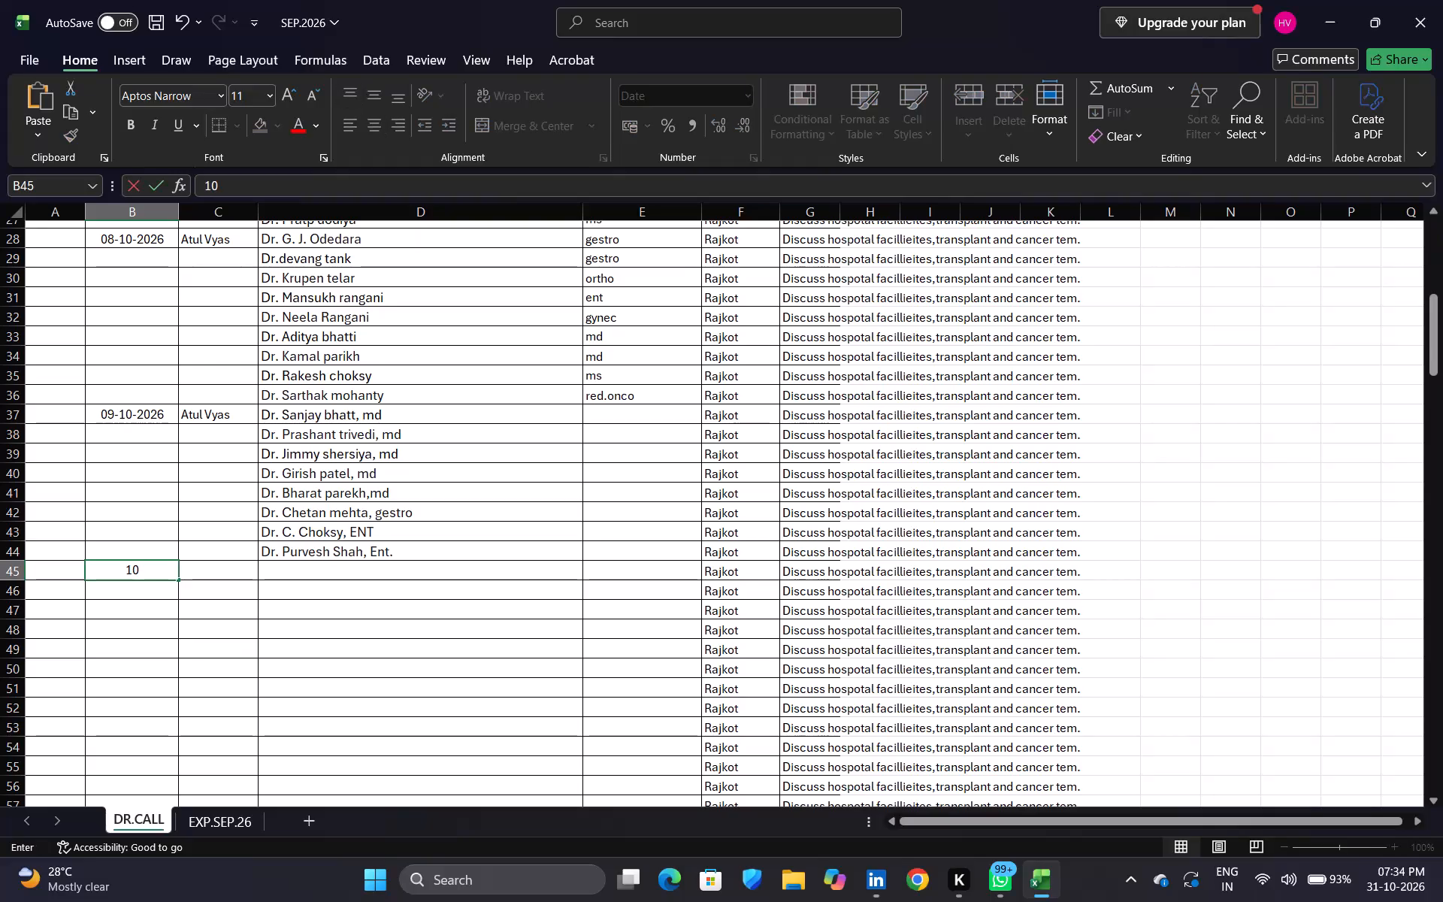
Complete the date 10-10-2026 in B45 and enter the same representative's name as in C37 in C45.
type("-10-202")
key("6")
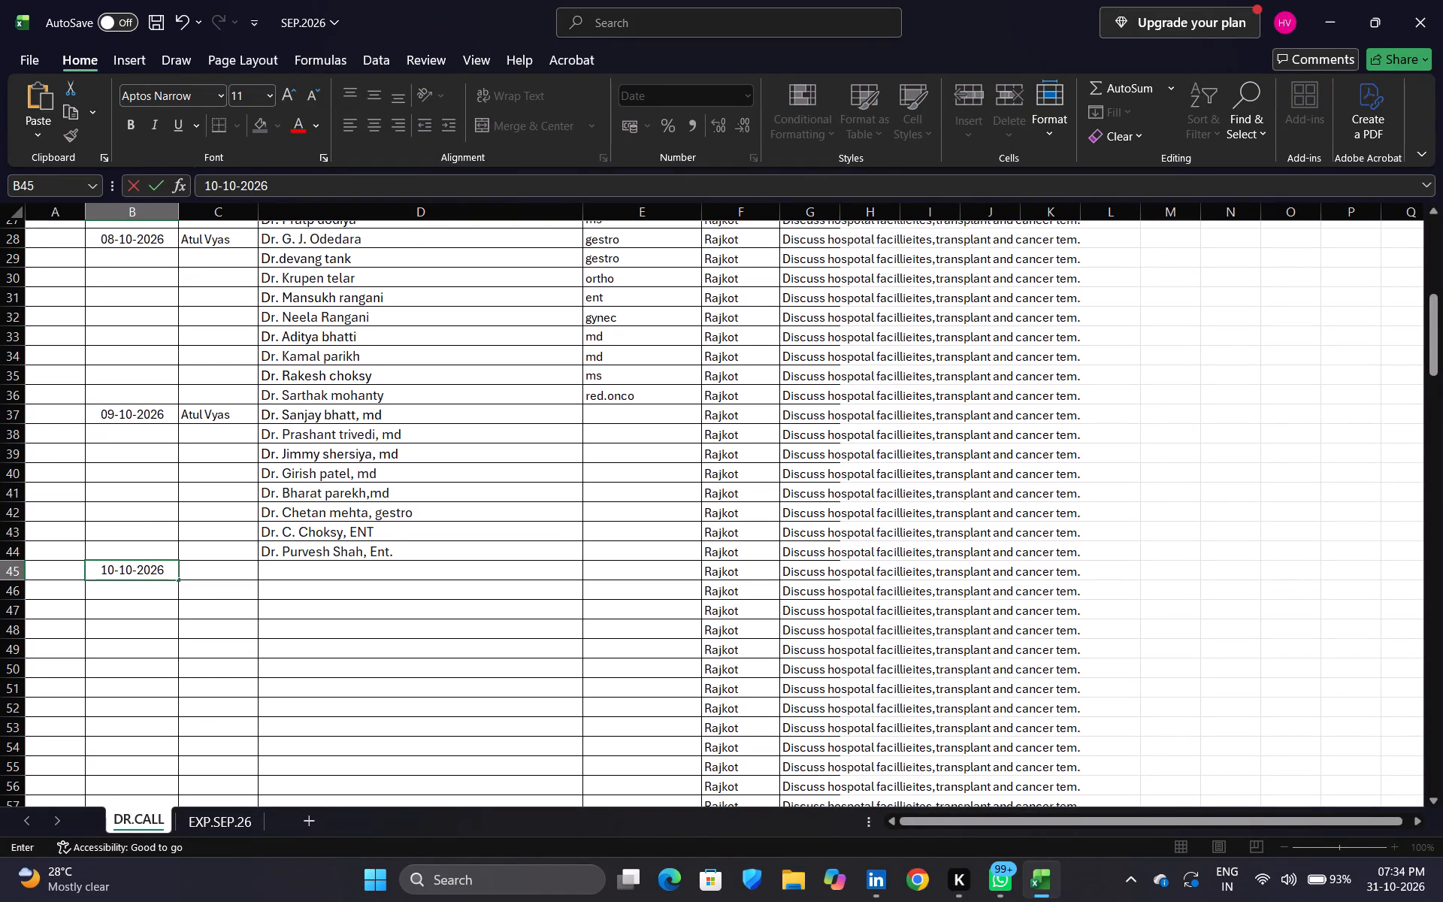
key("Right")
type("Atu")
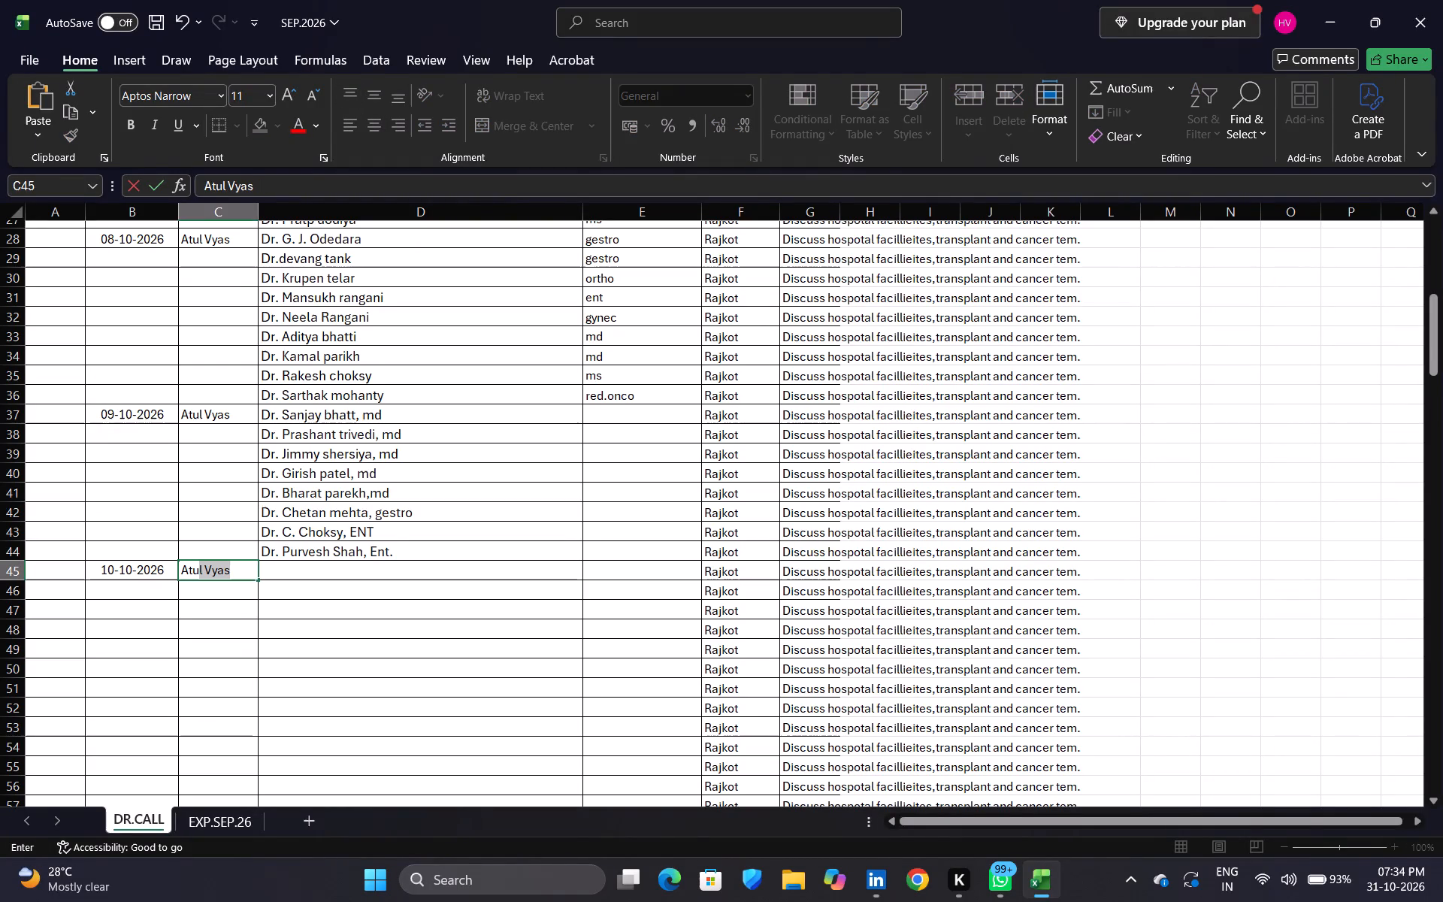
key("Tab")
key("Right")
key("Left")
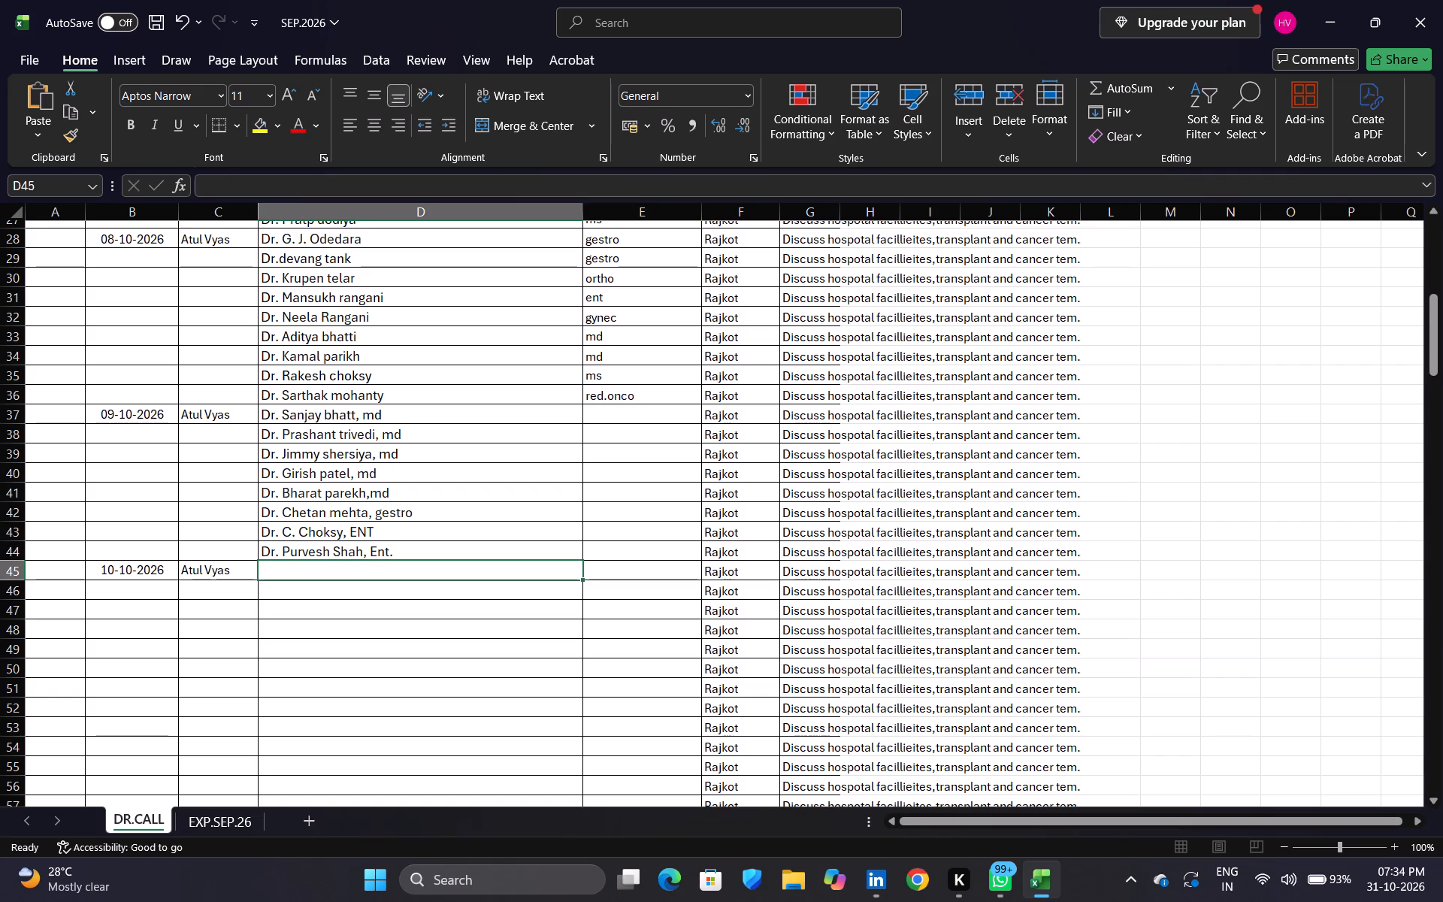
Paste the copied OPD and patient lines for 10-10-2026 into the doctor column, starting at D45.
key("ctrl+v")
Select the date cell B48 in the first free row below the 10-10-2026 entries.
scroll(422, 657, "down", 1)
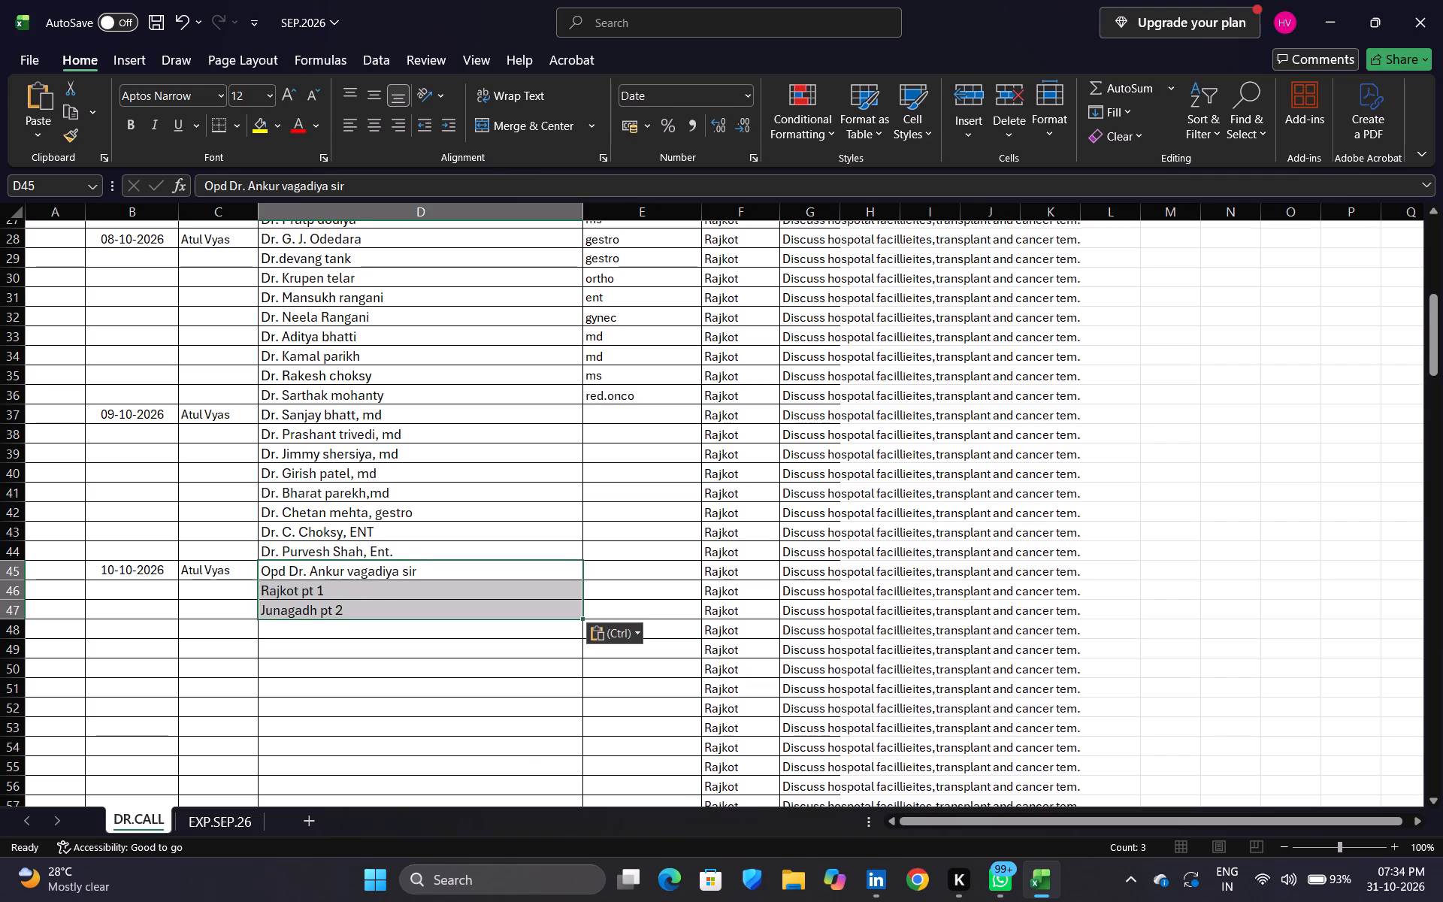
scroll(422, 657, "down", 1)
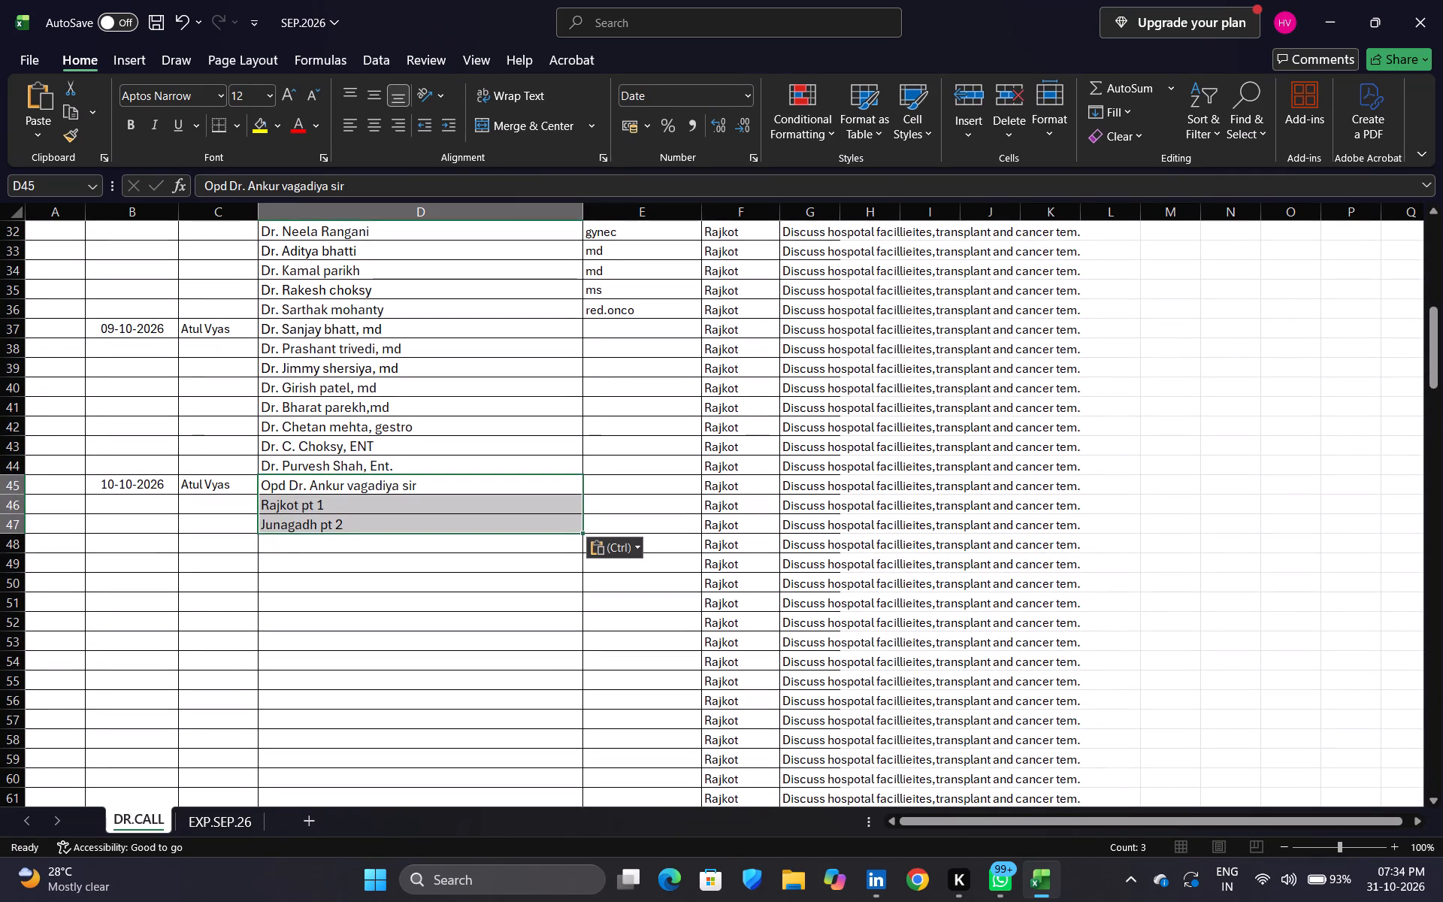
left_click(123, 543)
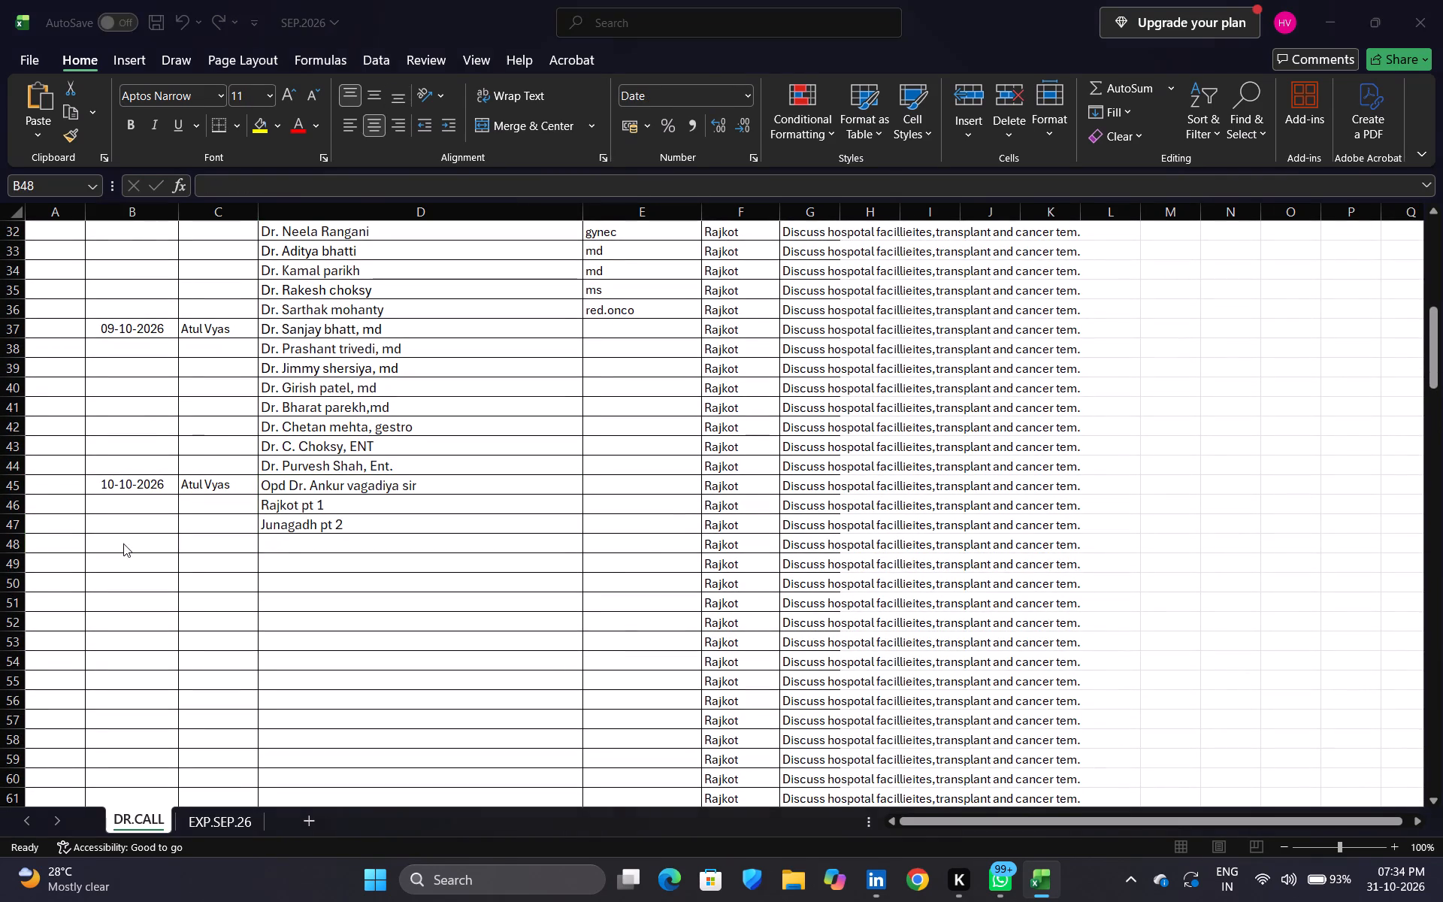
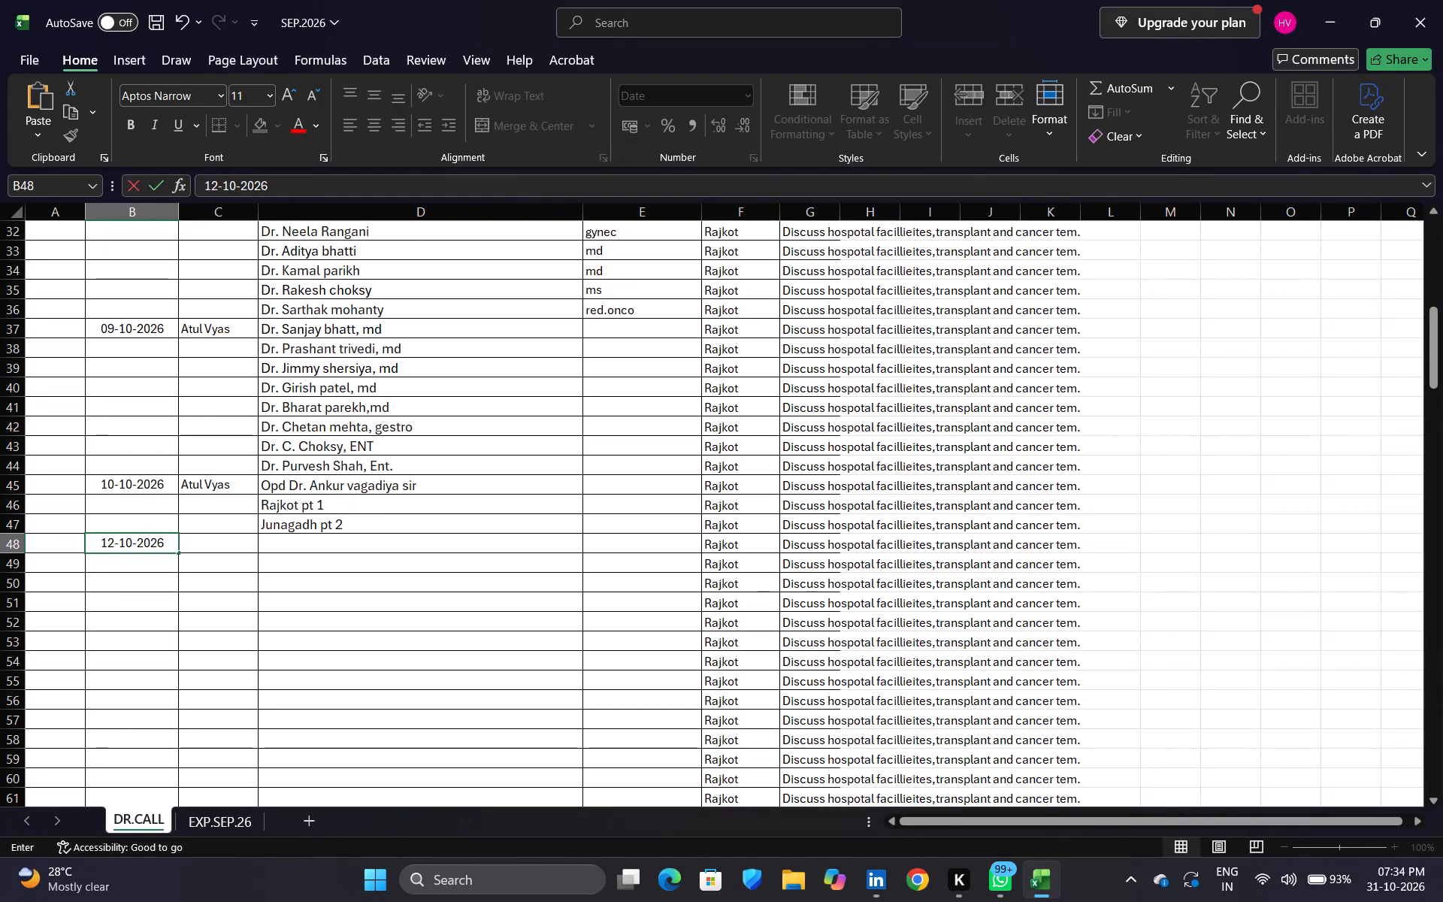
Complete the date 12-10-2026 in B48 and enter the same representative's name as in C45 in C48.
key("Right")
type("Atul")
key("Tab")
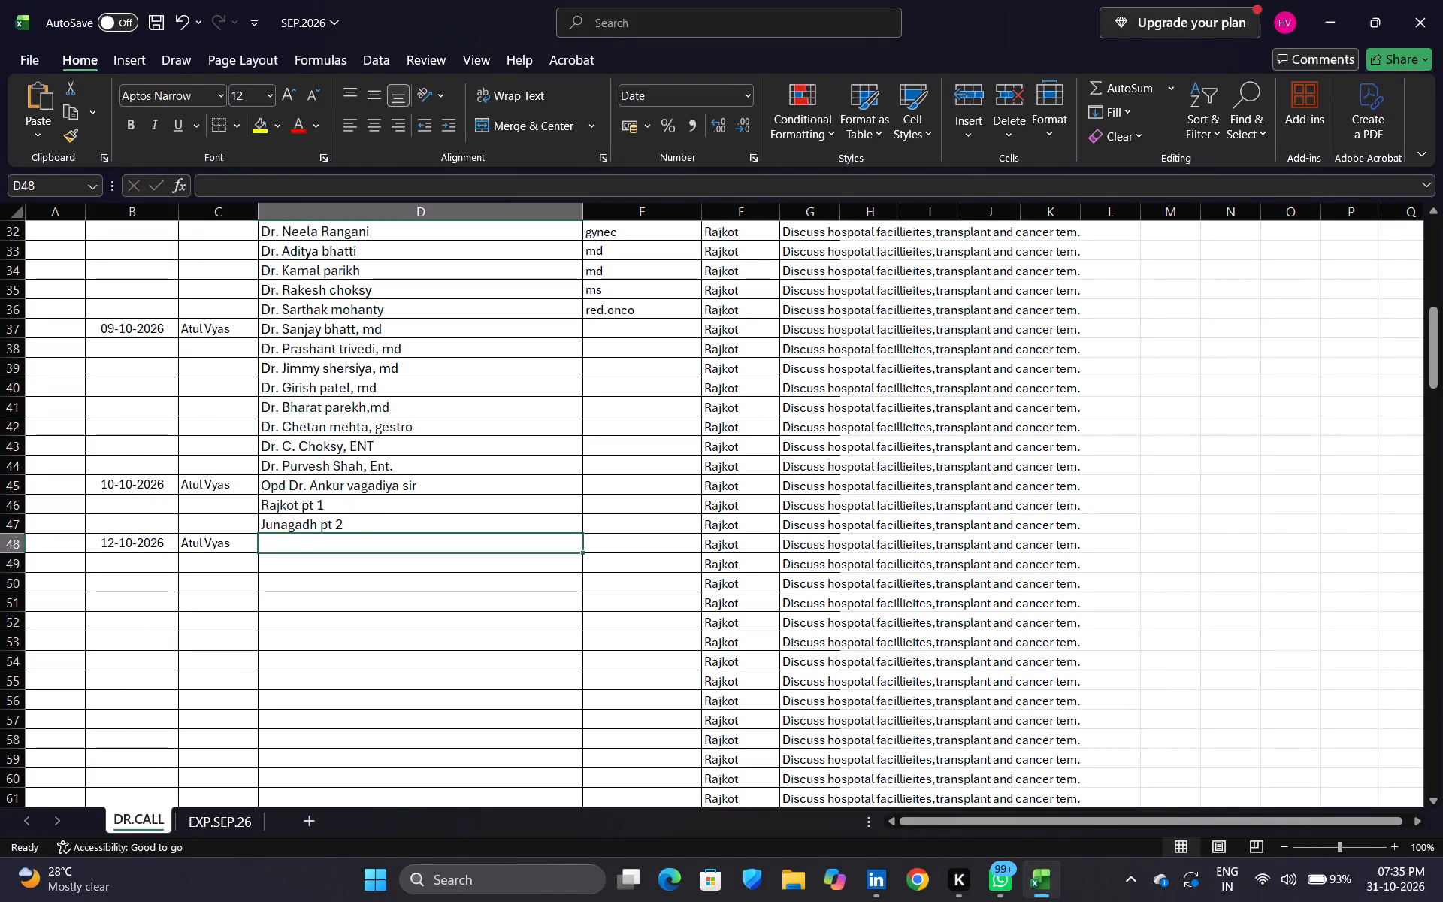
Paste the copied list of eight doctors for 12-10-2026 into the doctor column, starting at D48.
key("ctrl+v")
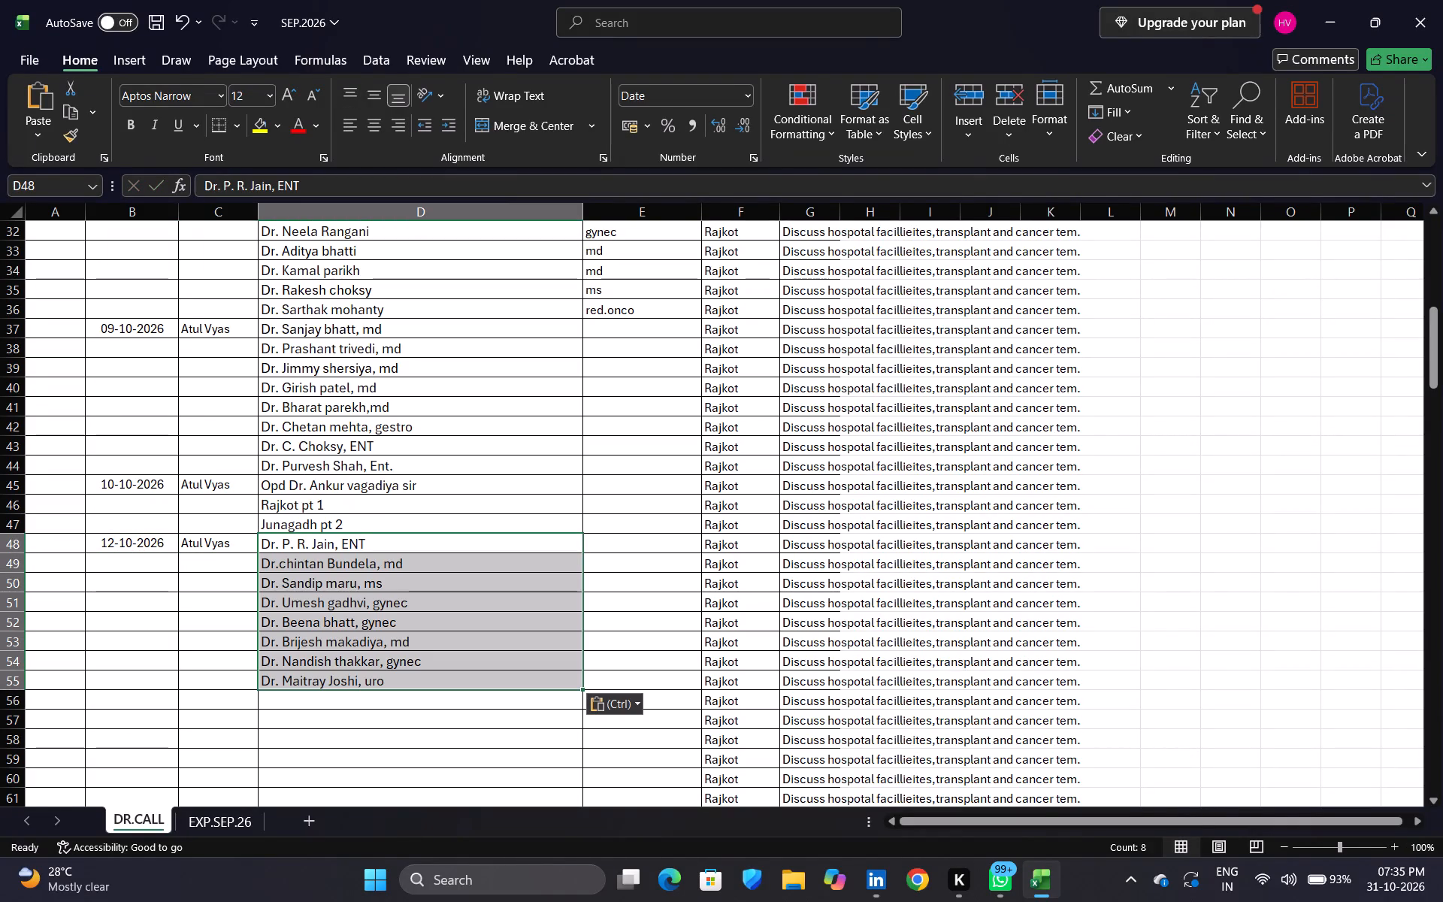
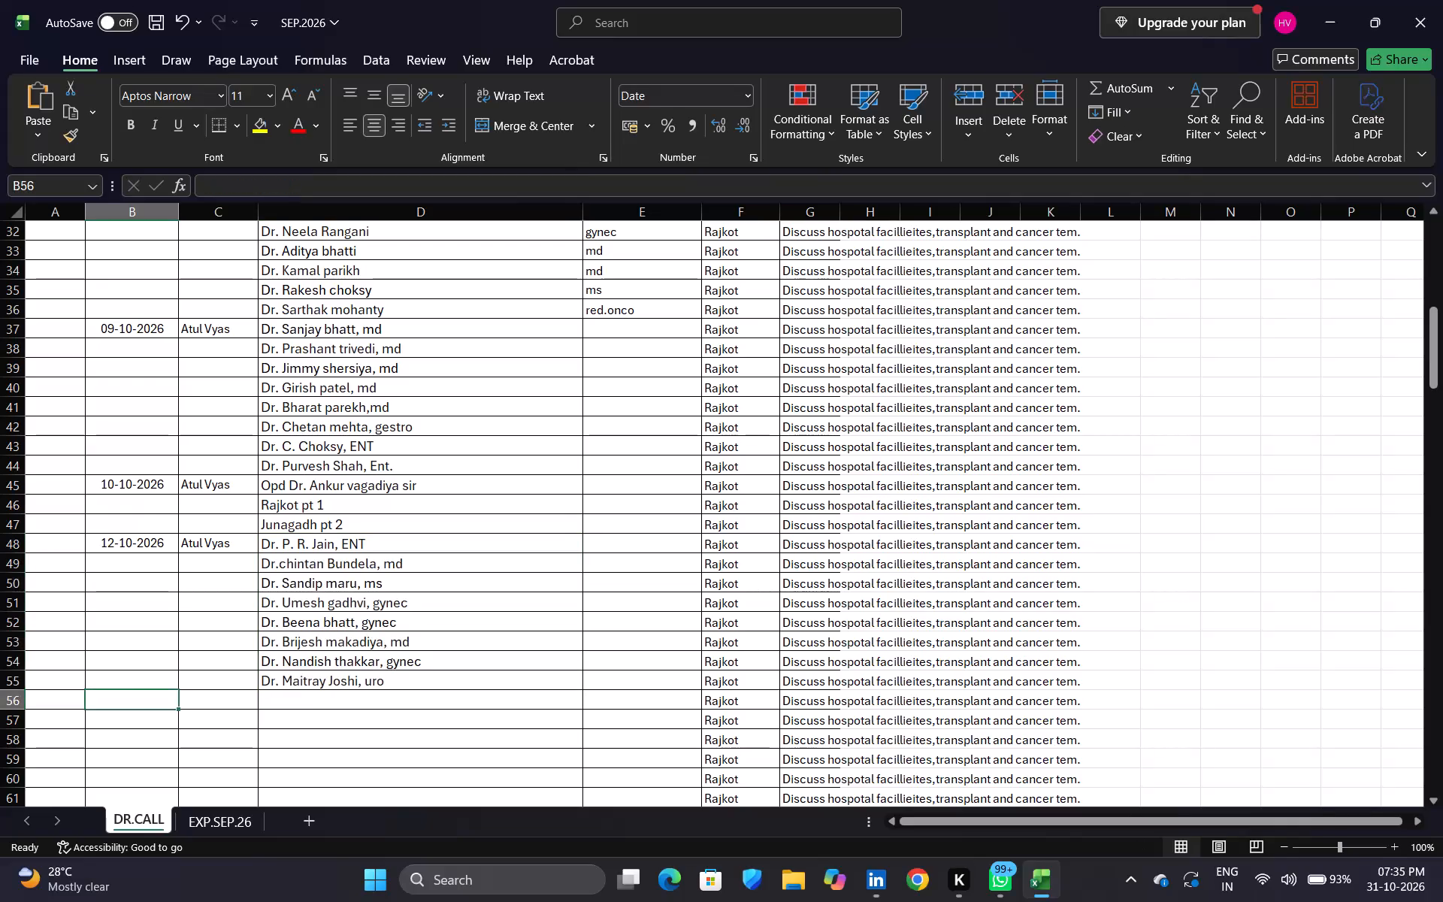
Enter the date 13-10-2026 in B56 and the same representative's name as in C48 in C56.
type("13-")
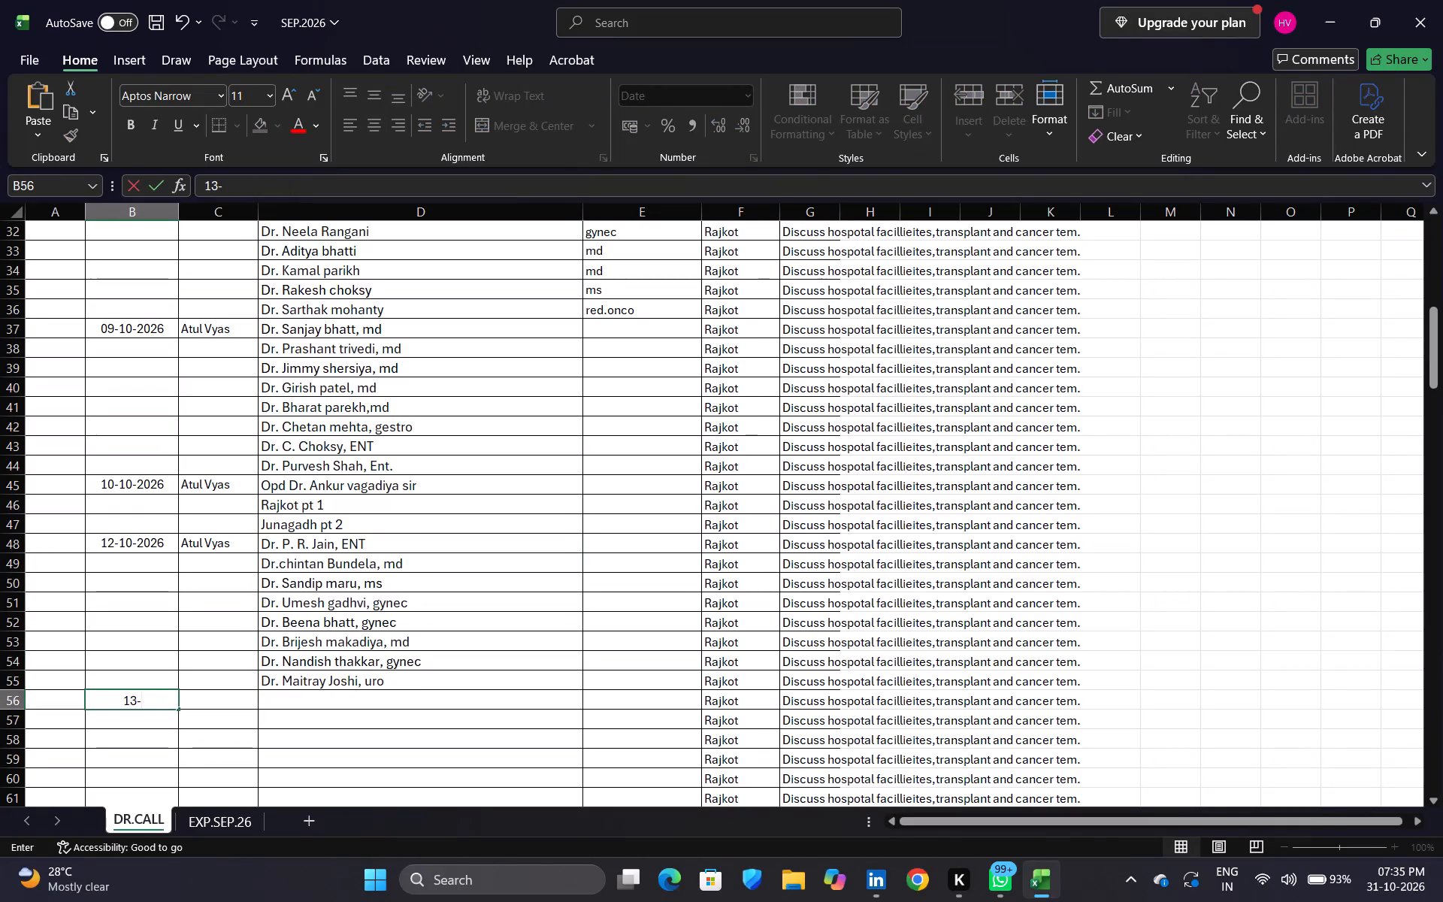
type("10-2026")
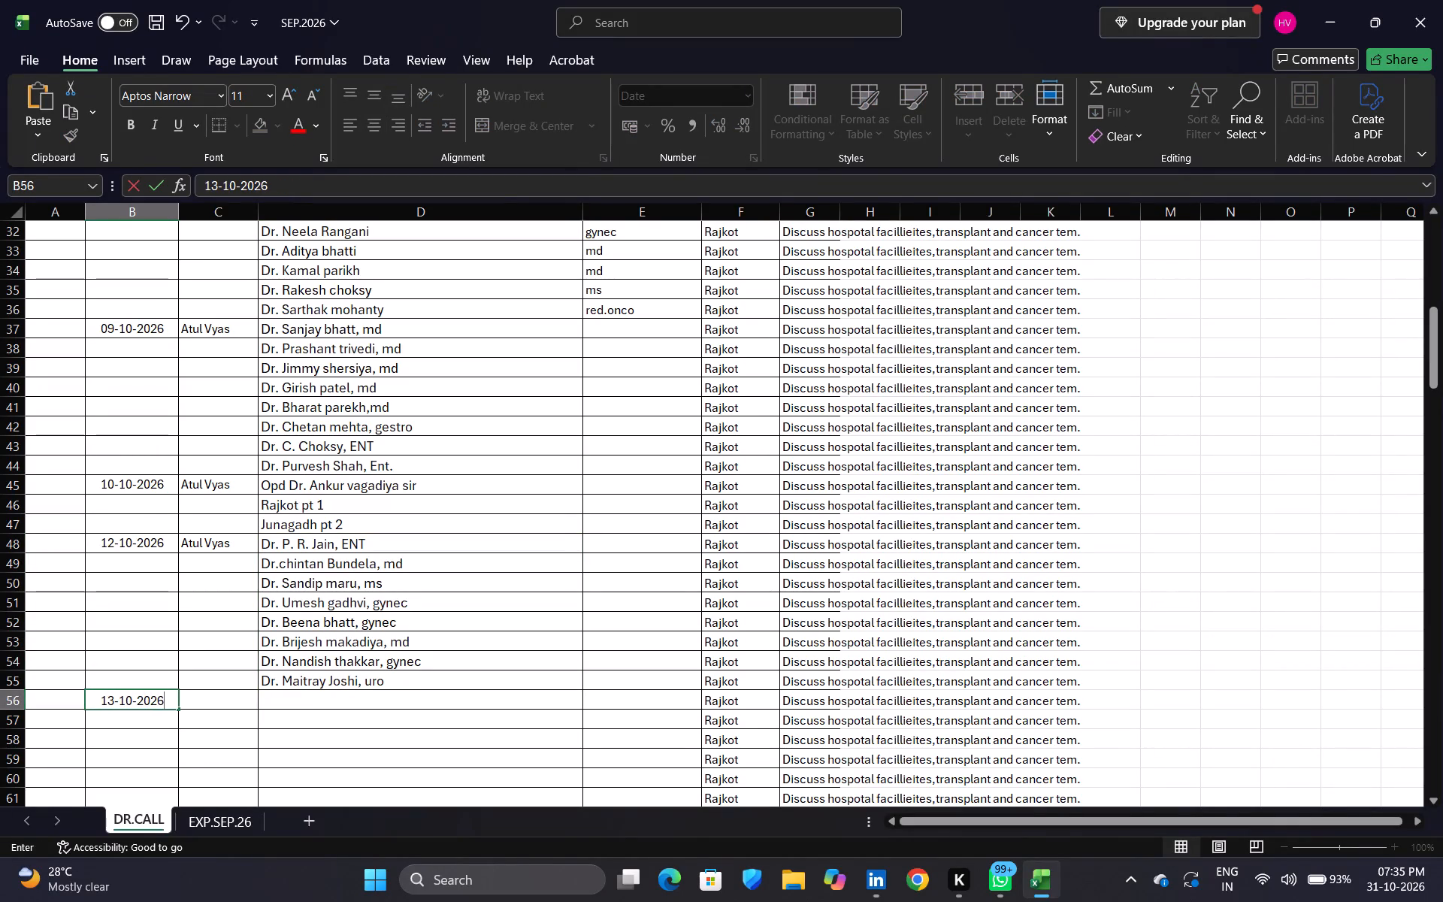
key("Right")
key("shift+a")
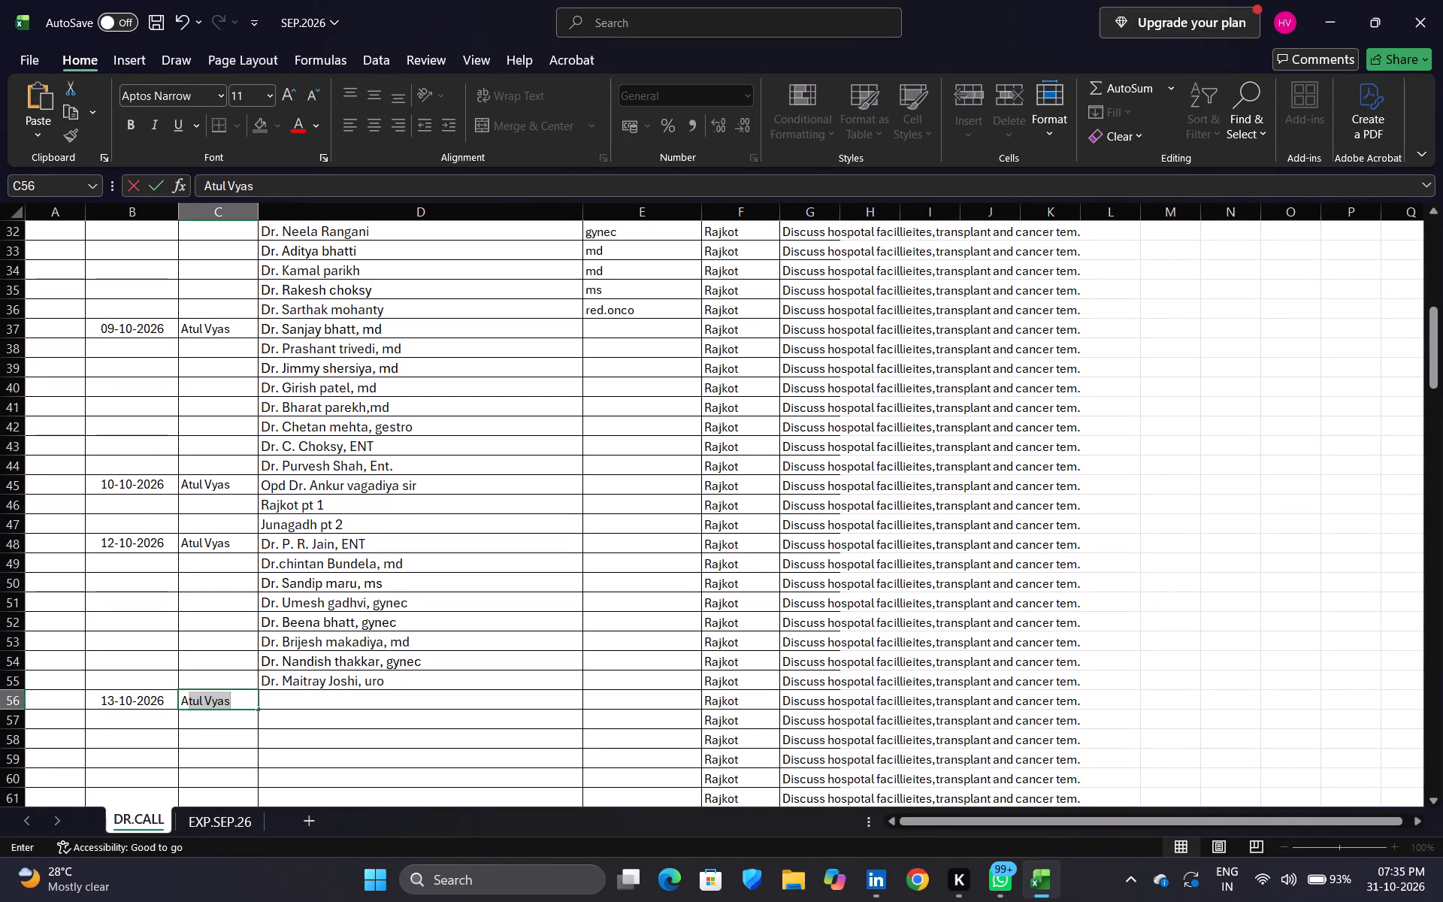
key("Tab")
Paste the copied list of eight doctors for 13-10-2026 into the doctor column, starting at D56.
key("ctrl+v")
scroll(145, 701, "down", 1)
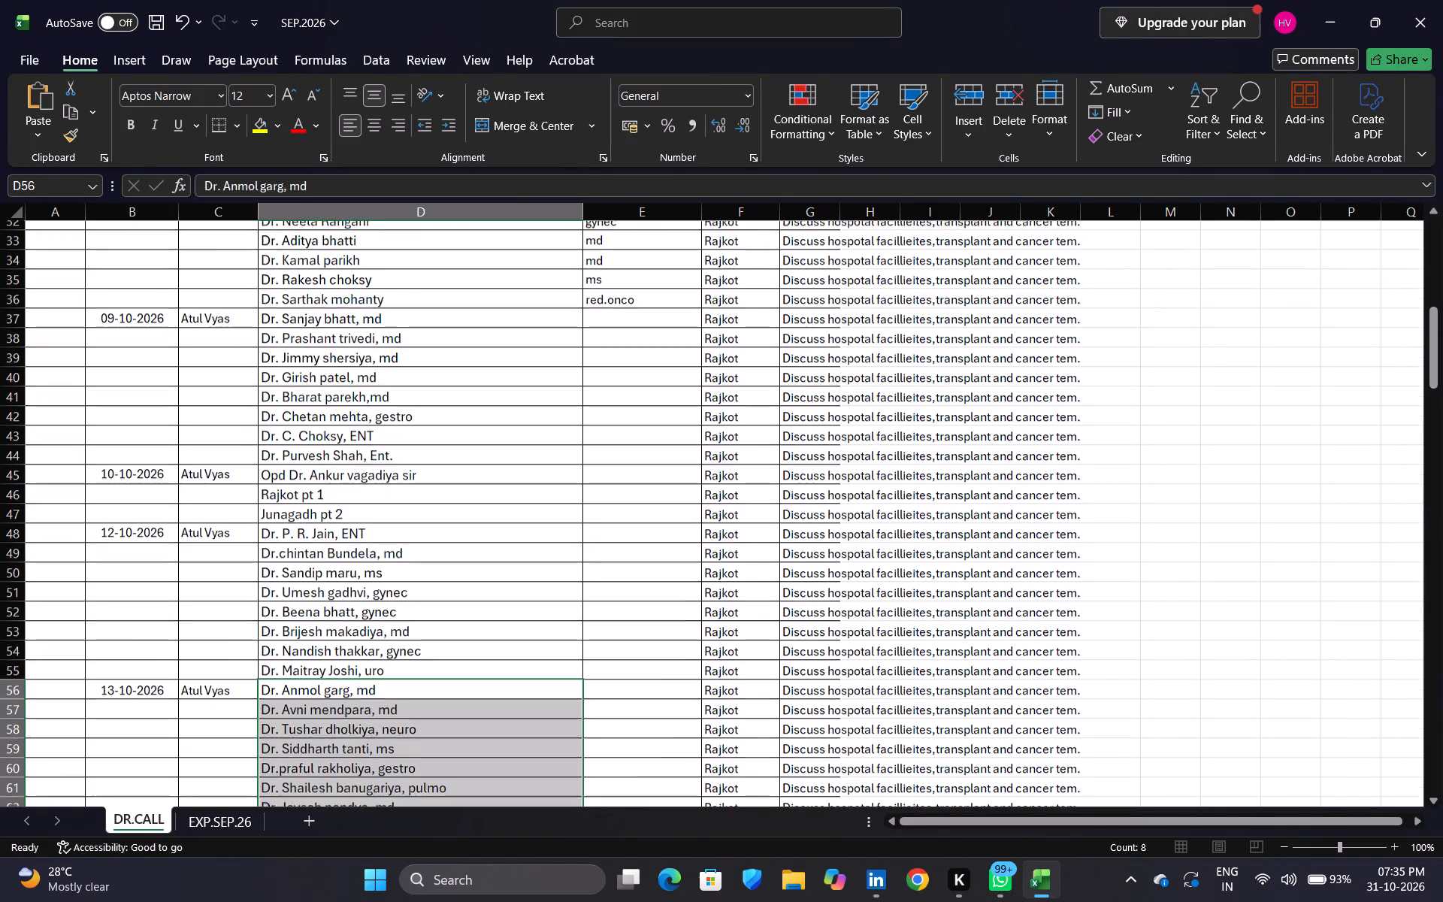
scroll(145, 701, "down", 4)
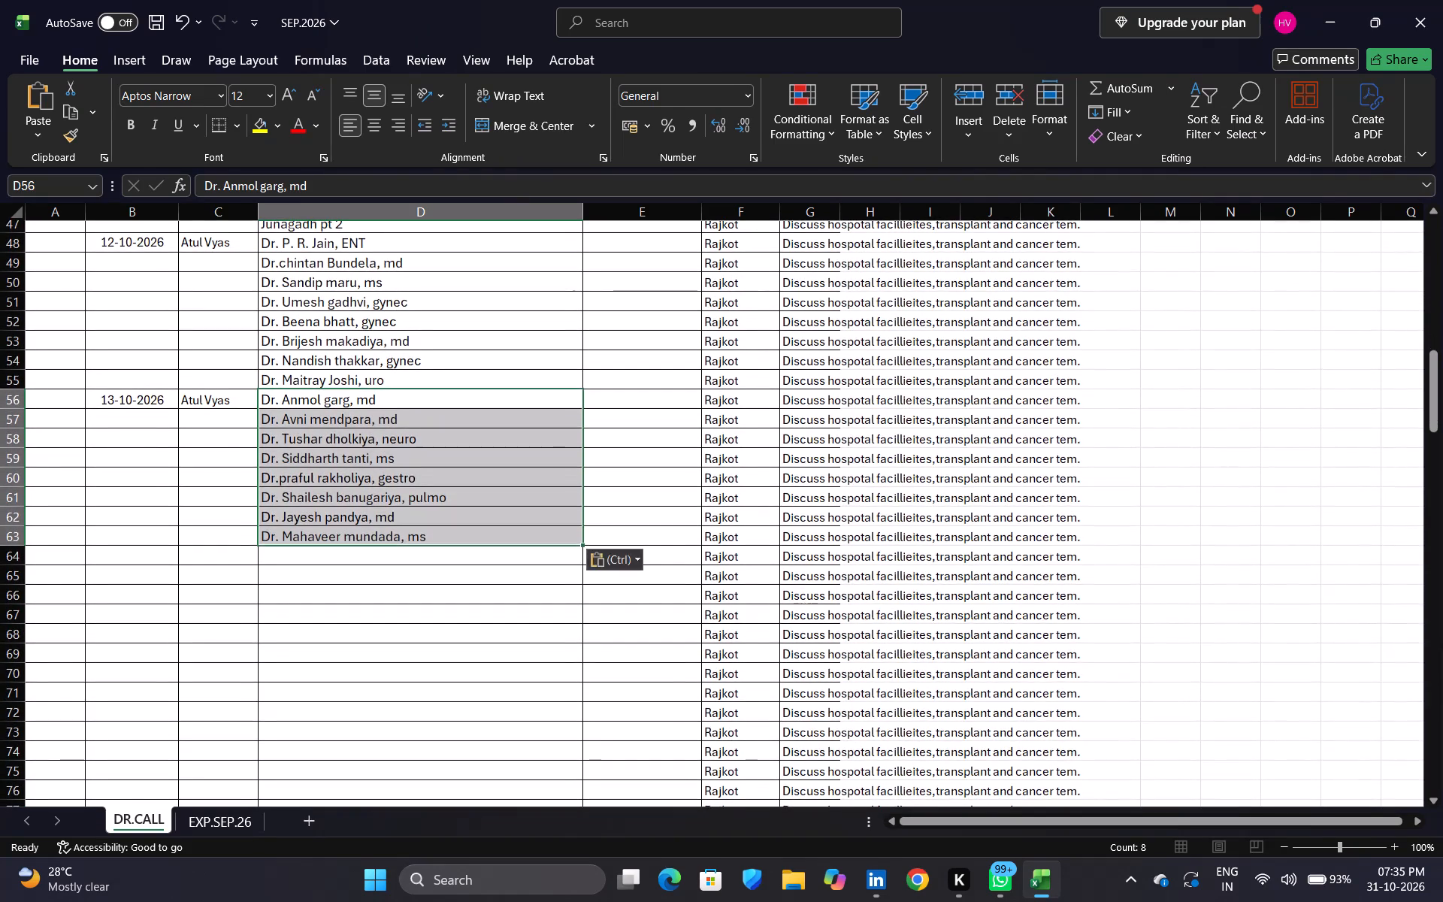
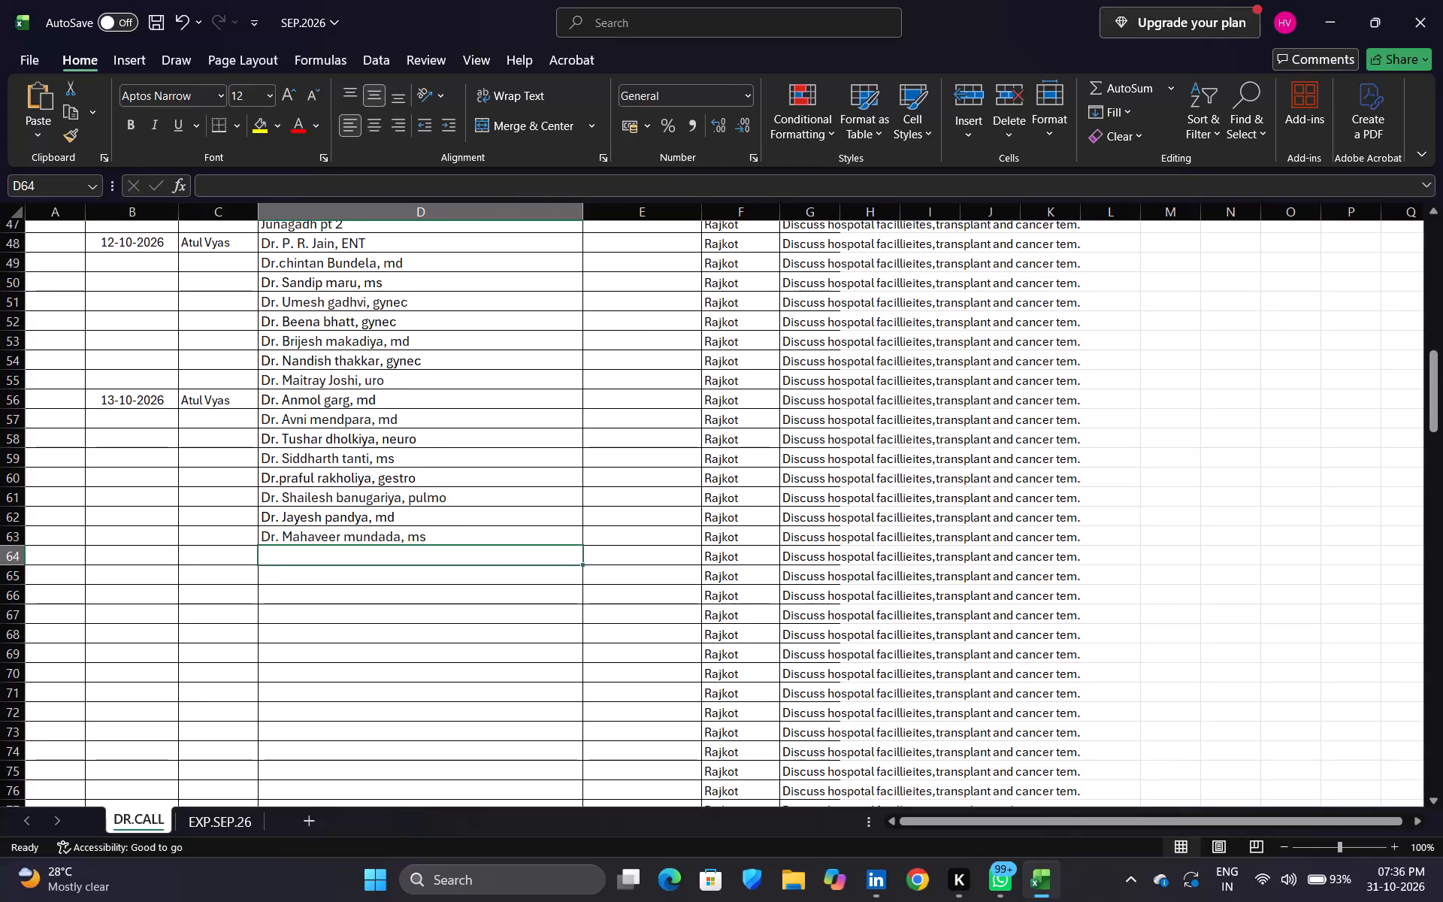
Paste the copied OPD summary, from "Today opd" to "Total 8 pt. (5 new)", into the doctor column starting at D64.
key("ctrl+v")
left_click(138, 559)
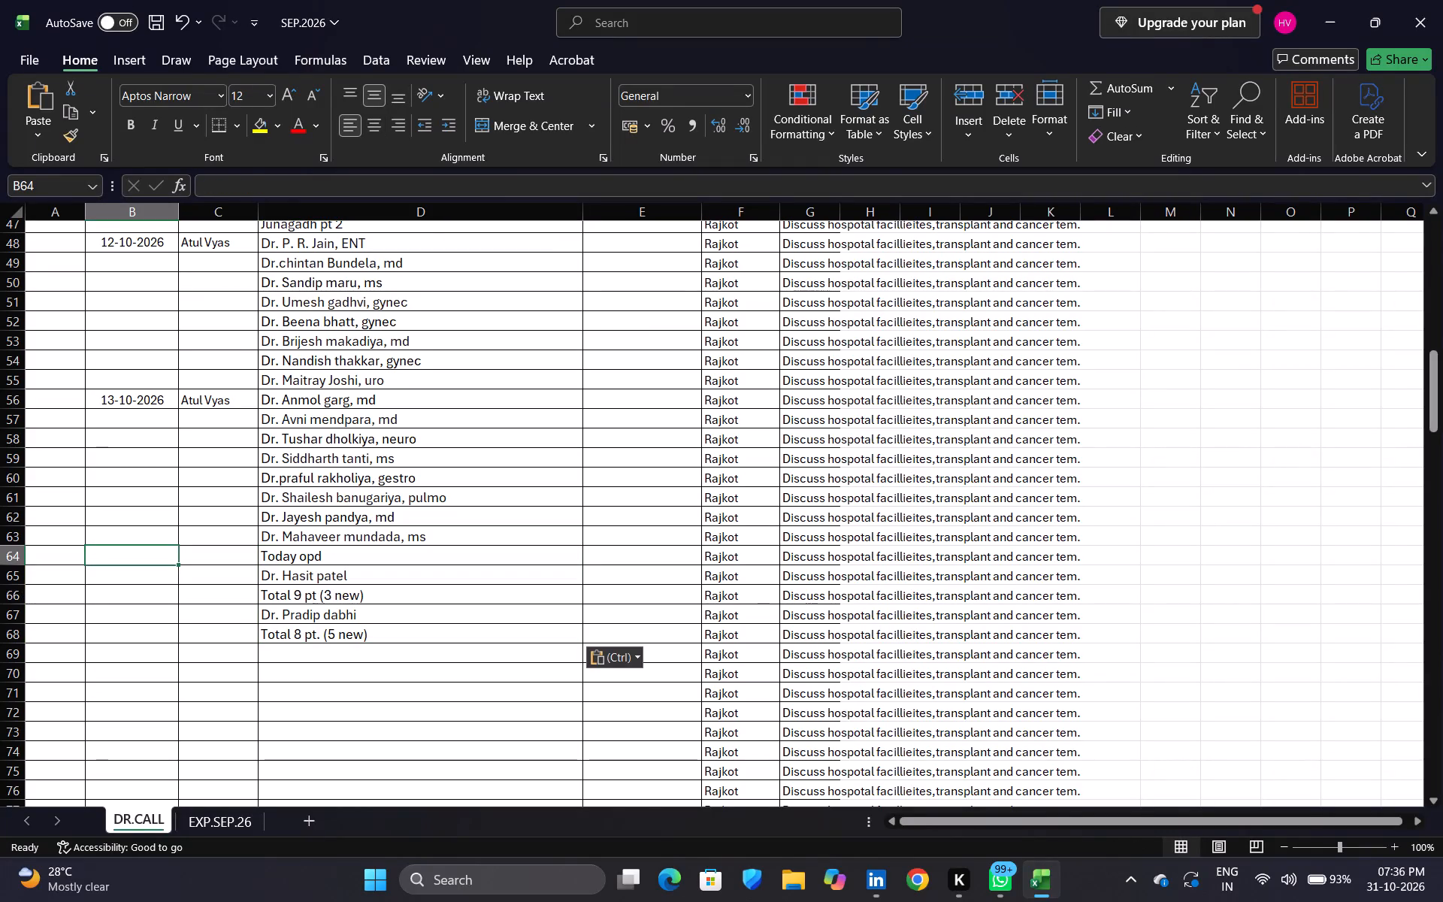
Enter the specialities ms in E63, md in E62, pulmo in E61 and gestro in E60, removing bold from E63 and E61.
left_click(449, 534)
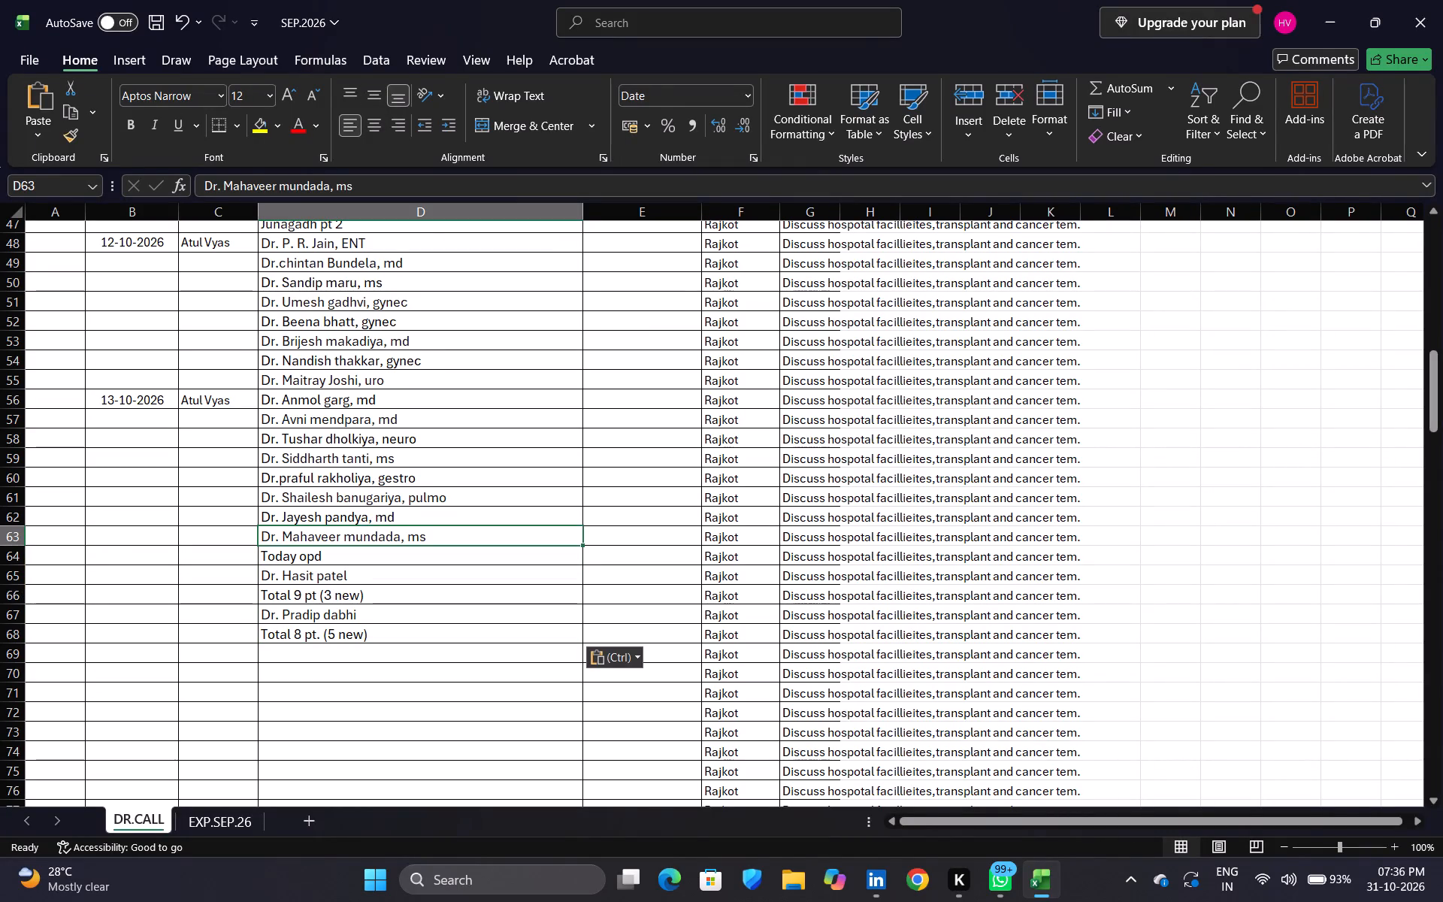
scroll(450, 537, "up", 3)
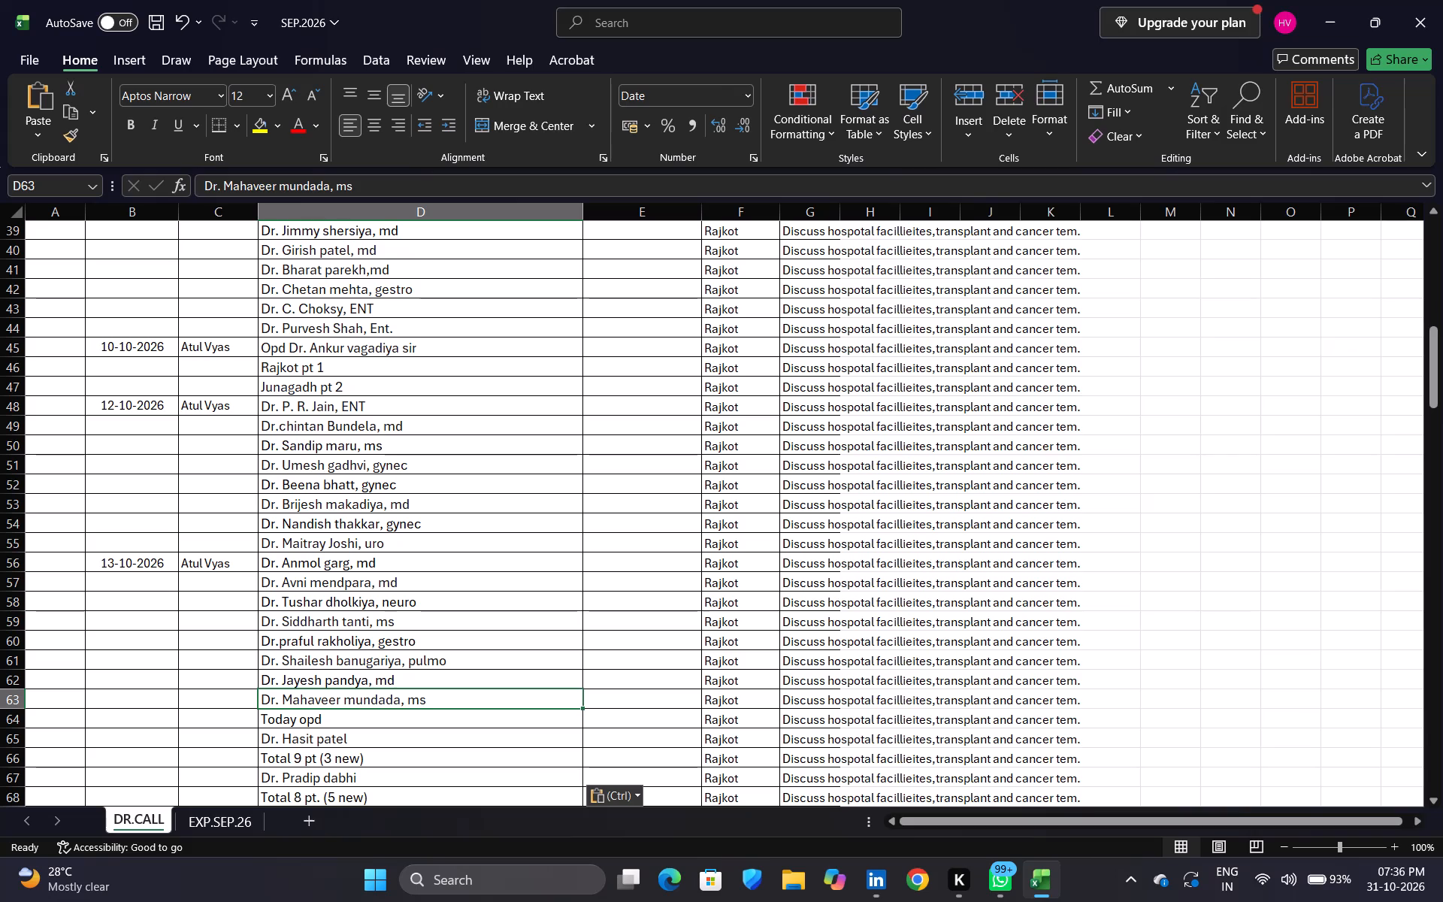
left_click(655, 700)
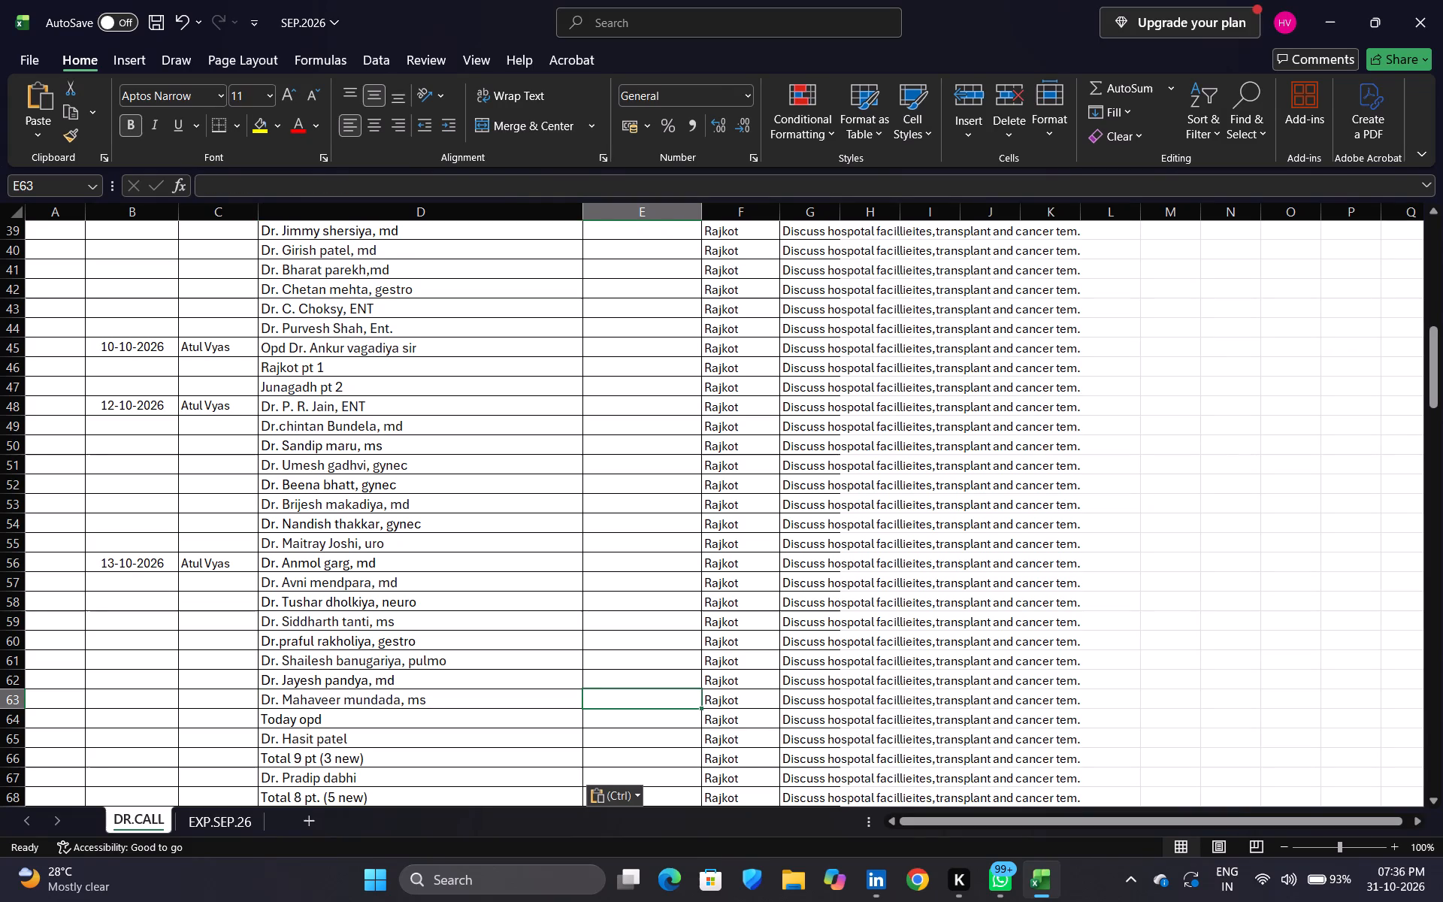
left_click(127, 130)
type("ms")
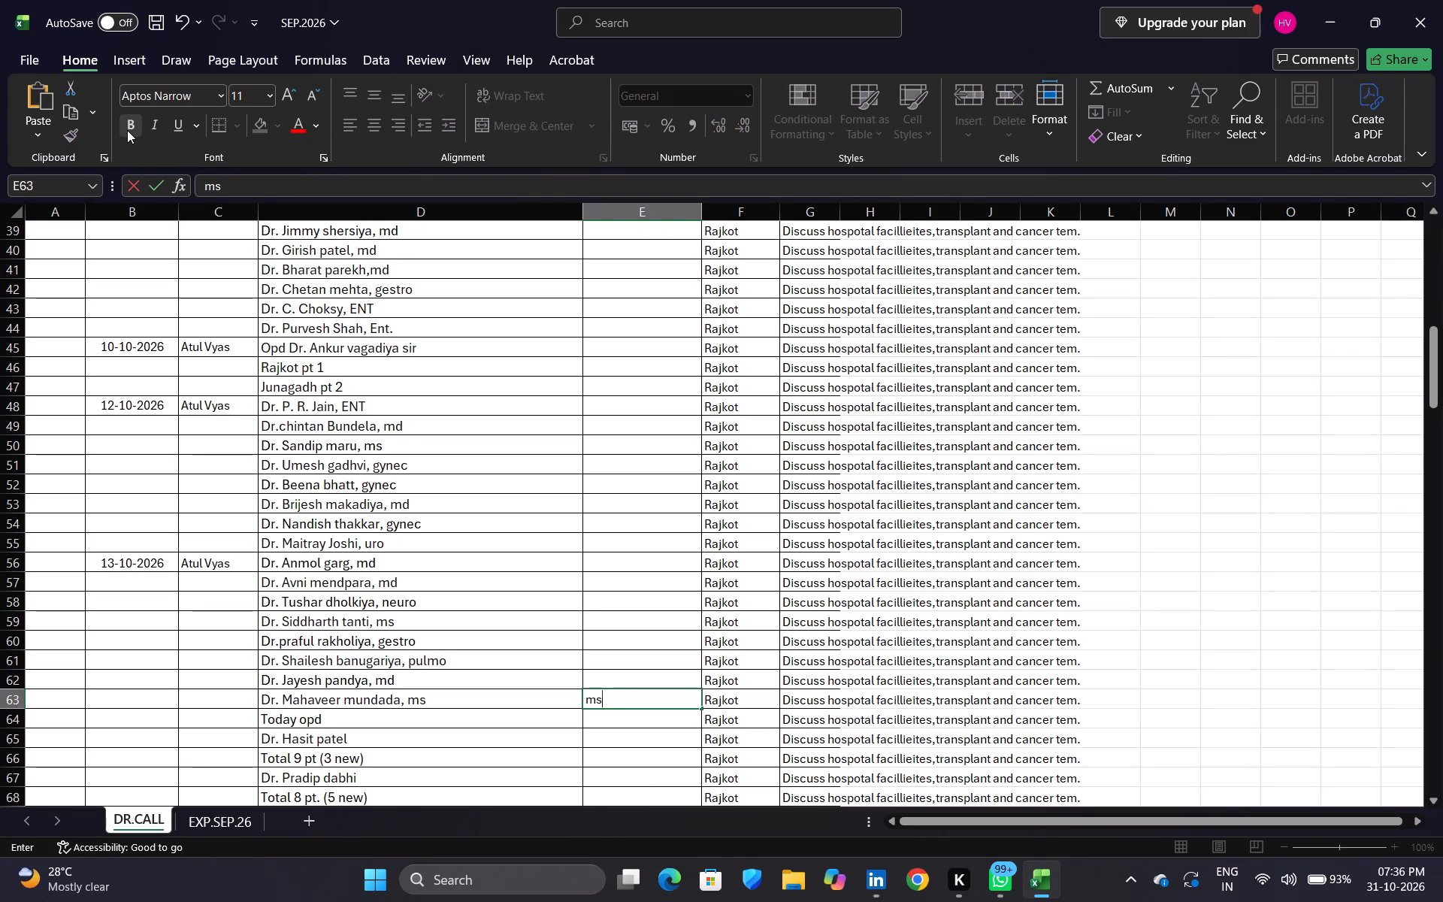
key("Up")
type("md")
key("Up")
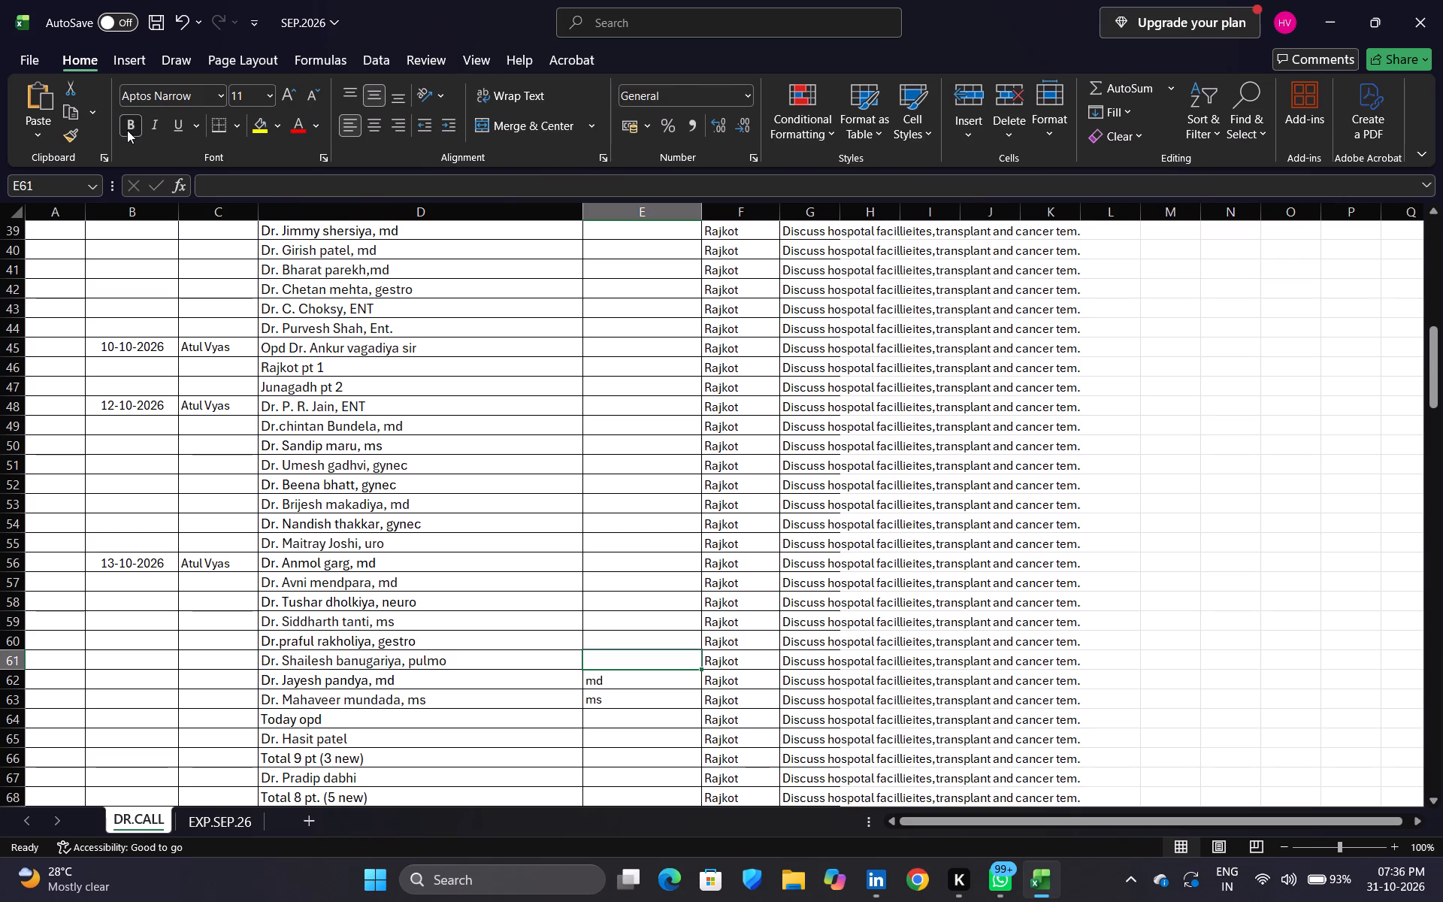
left_click(127, 130)
type("pulmo")
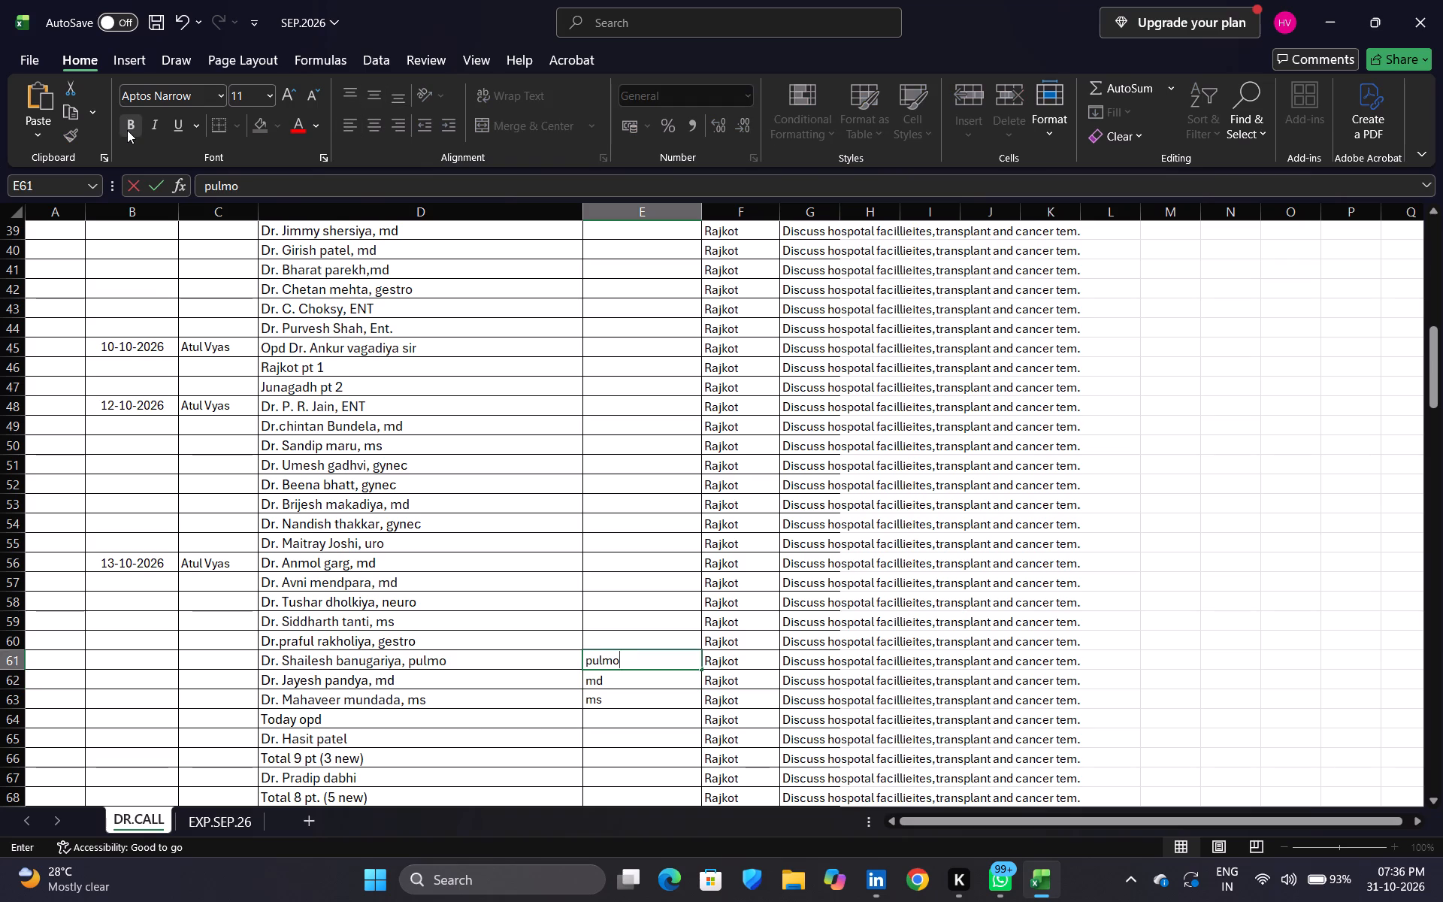
key("Up")
type("gestro")
key("Up")
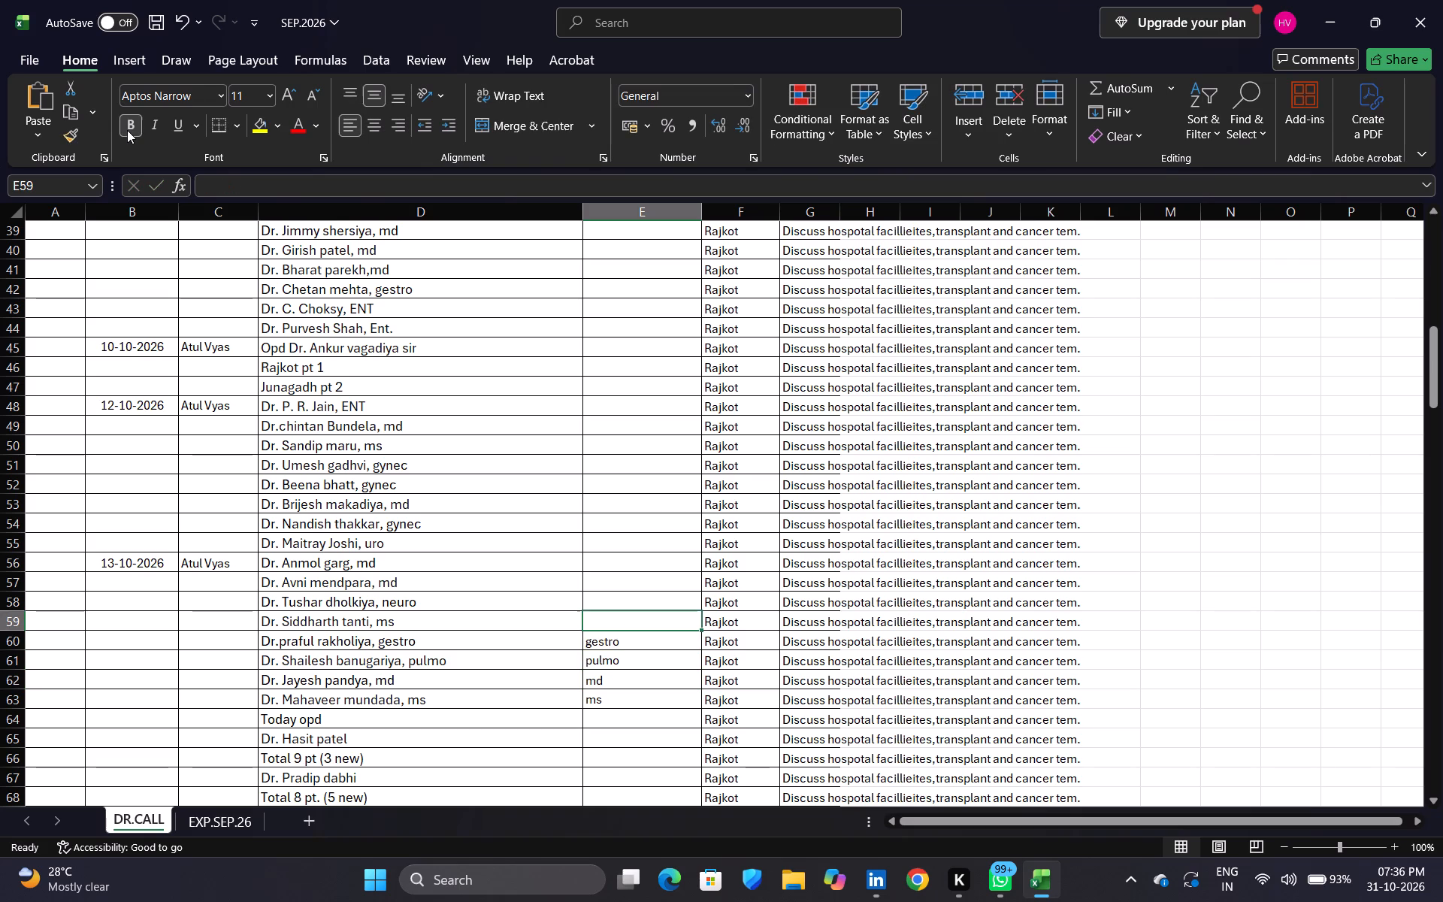
Enter the specialities ms in E59, neuro in E58, md in E57 and md in E56, removing bold from E59 and E57.
left_click(127, 130)
type("ms")
key("Up")
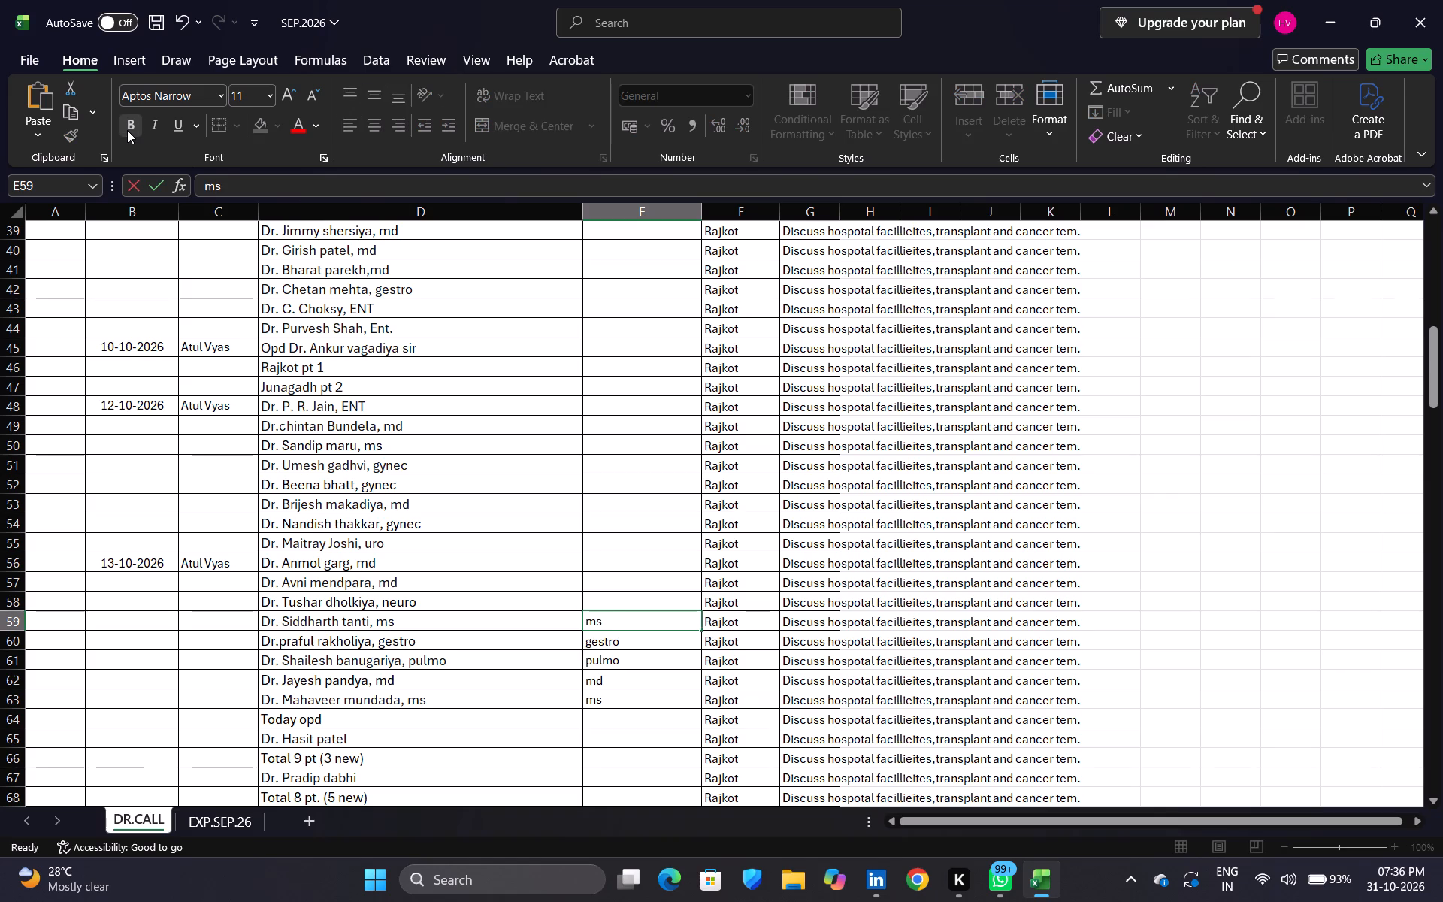
type("neuro")
key("Up")
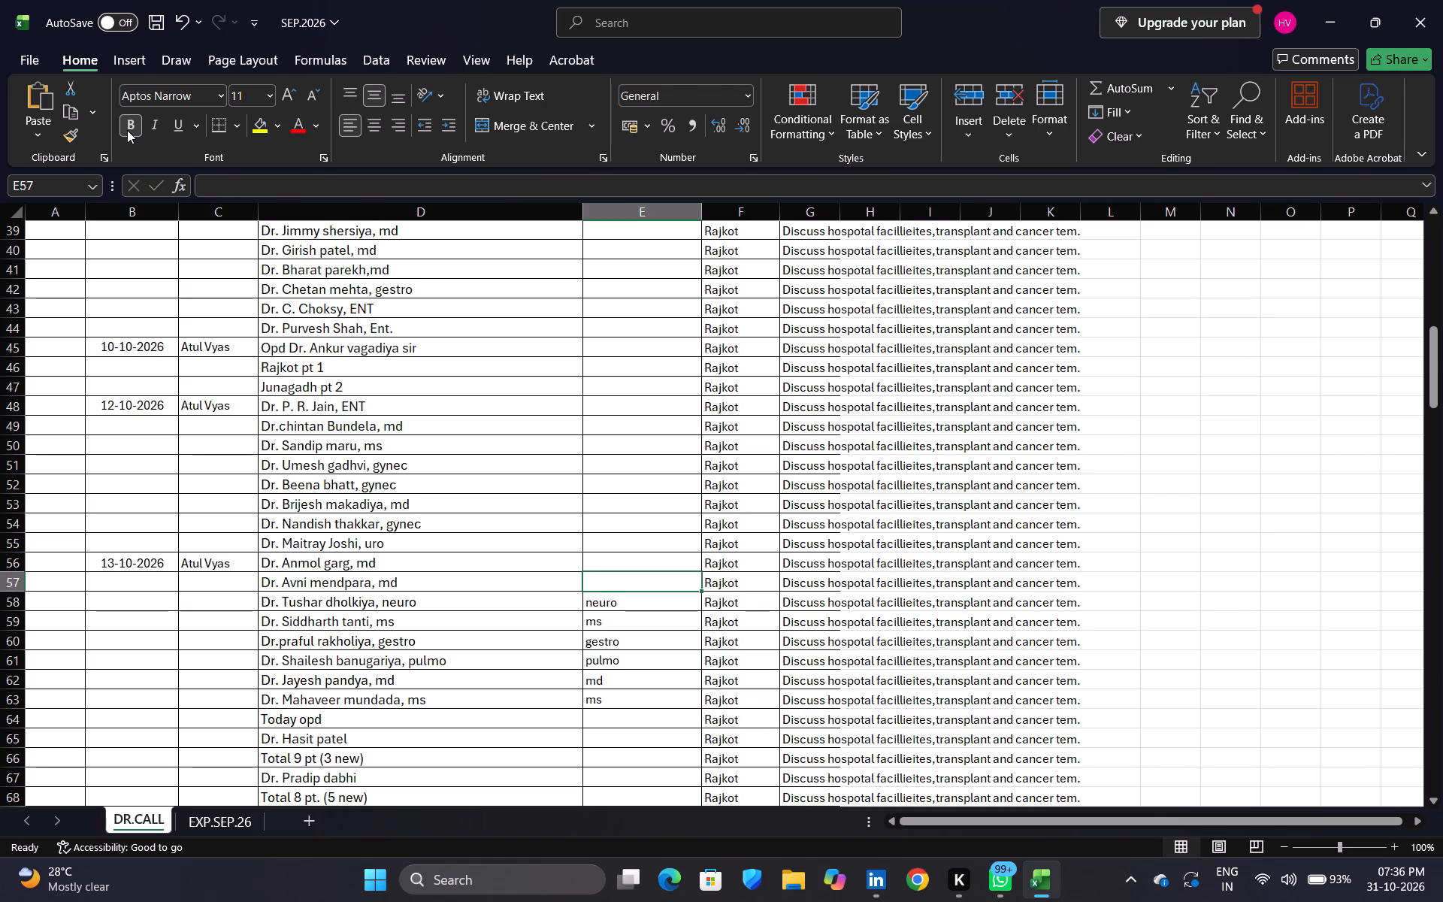
left_click(127, 130)
type("md")
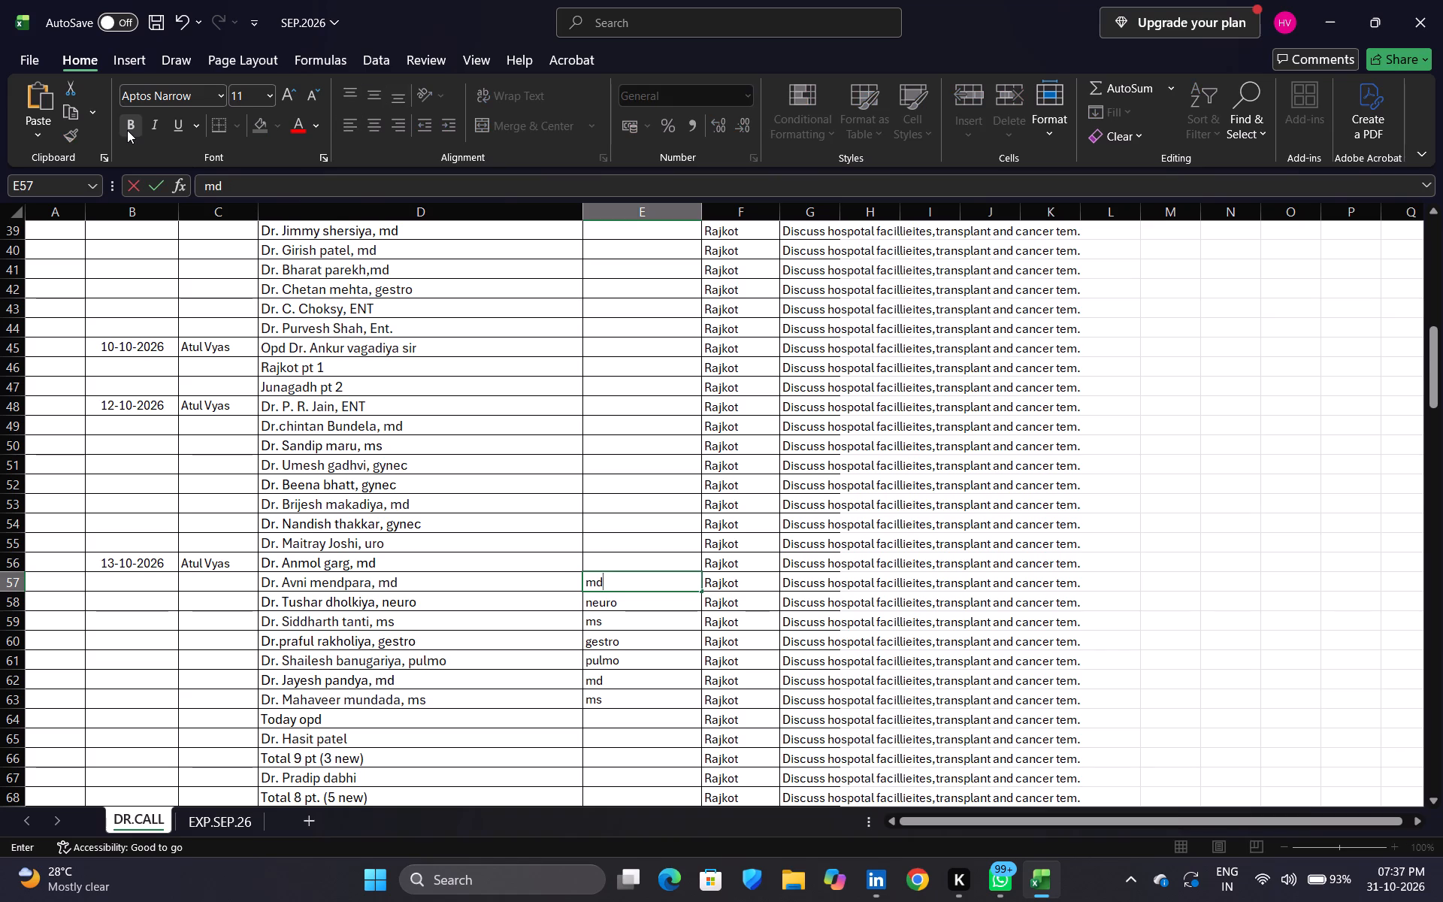
key("Up")
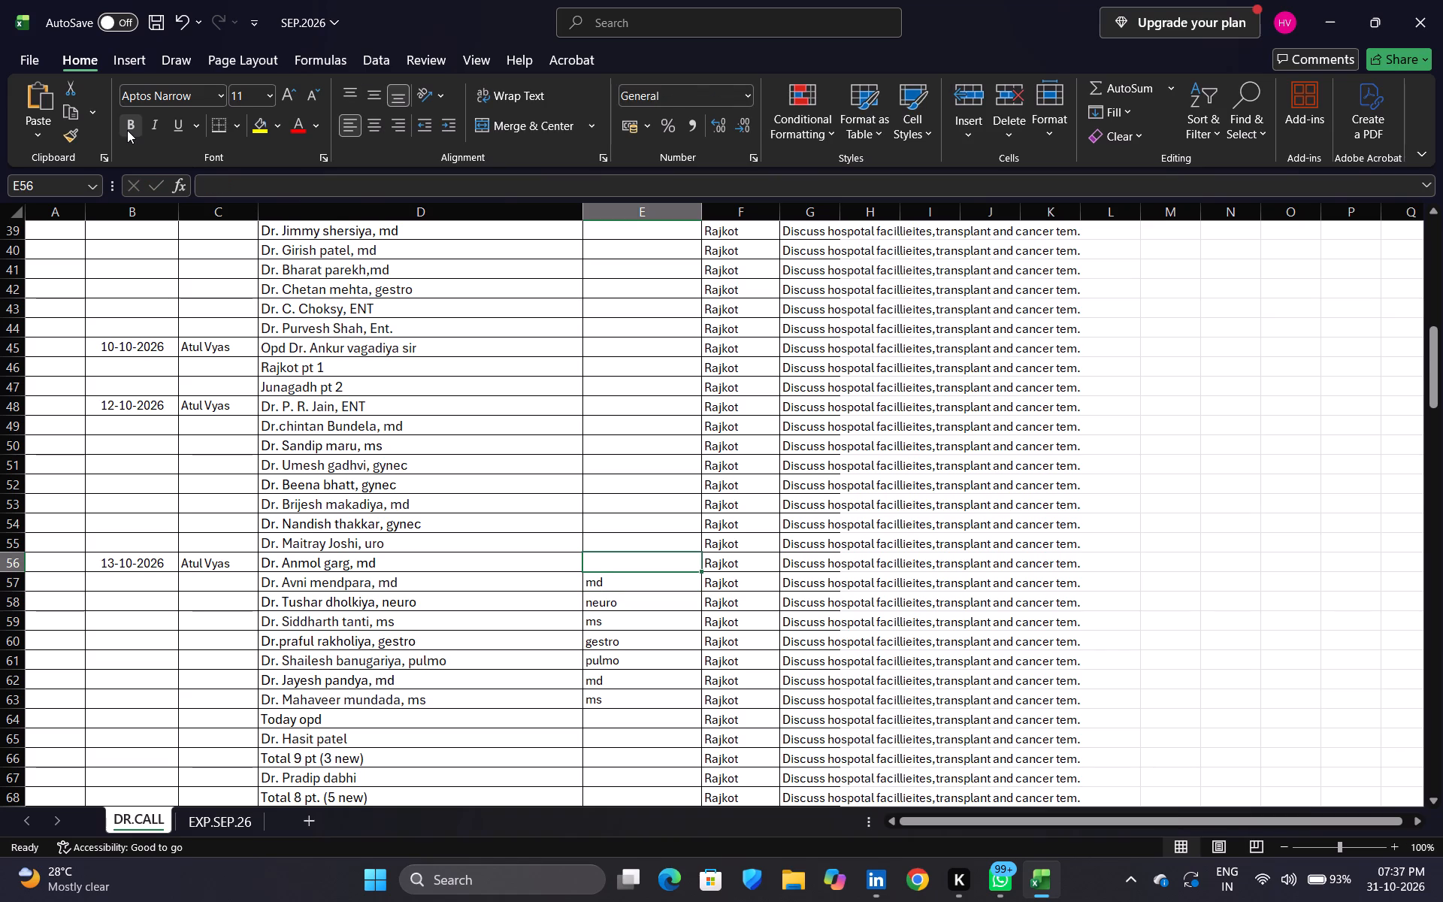
type("md")
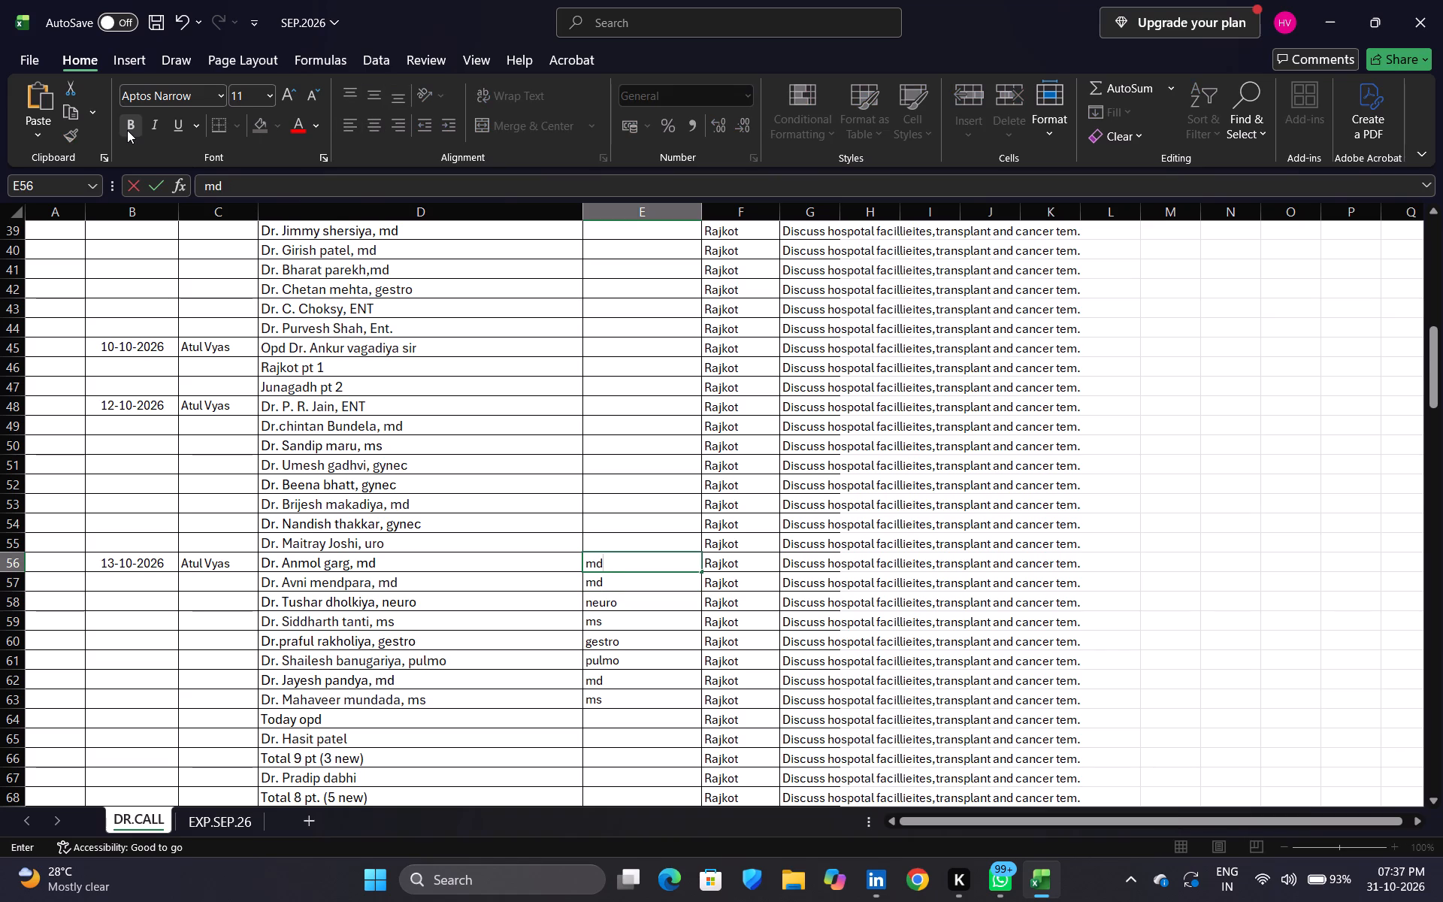
Remove the trailing comma and speciality md from the doctor entries in D56 and D57, leaving only the names.
left_click(405, 565)
double_click(405, 565)
key("BackSpace")
key("BackSpace")
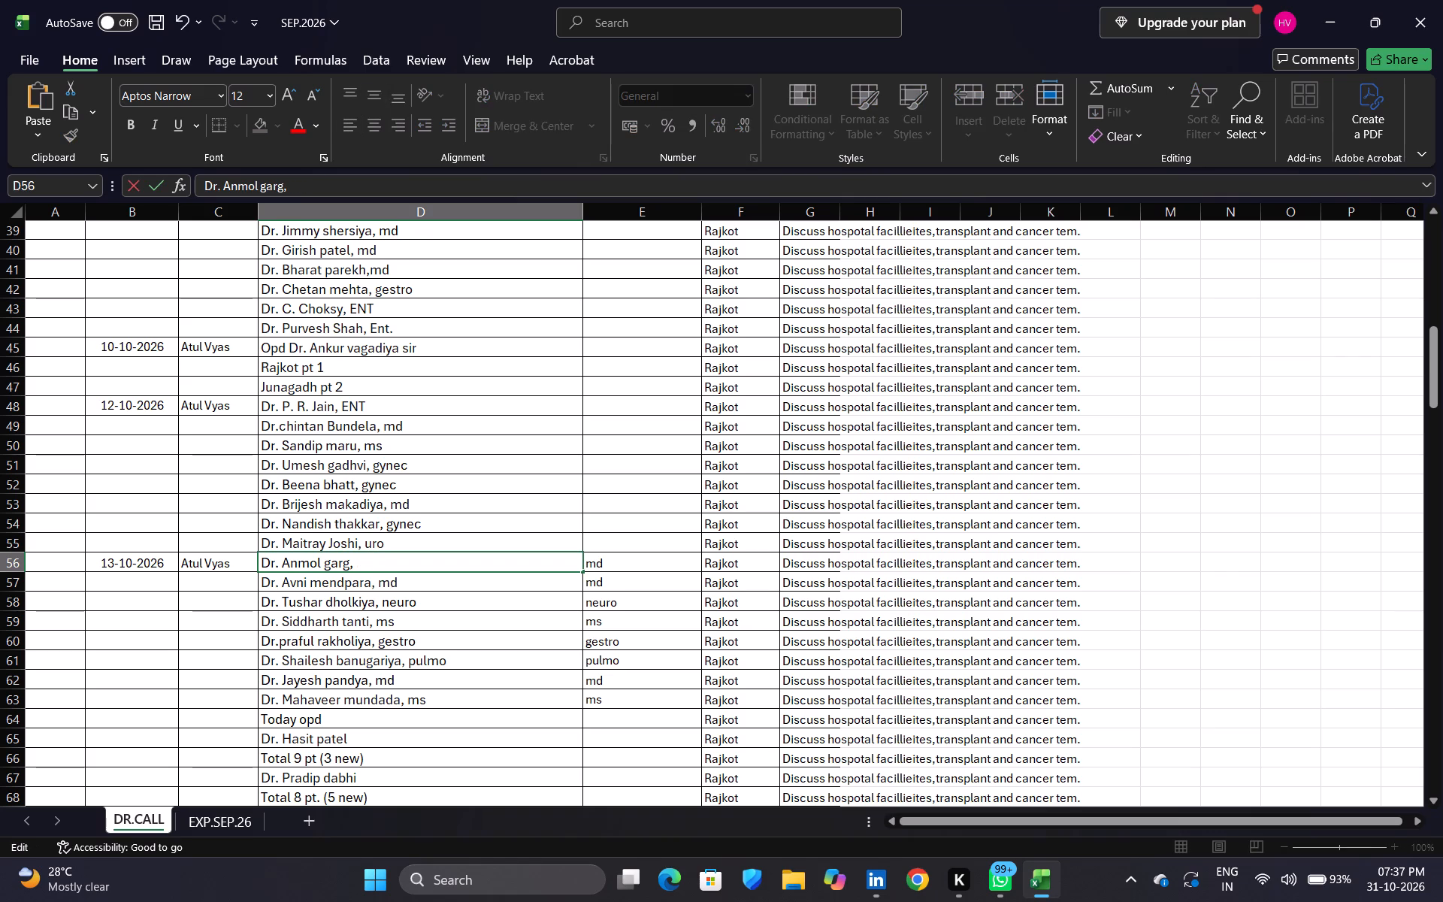
key("BackSpace")
key("BackSpace")
double_click(406, 582)
key("BackSpace")
key("BackSpace")
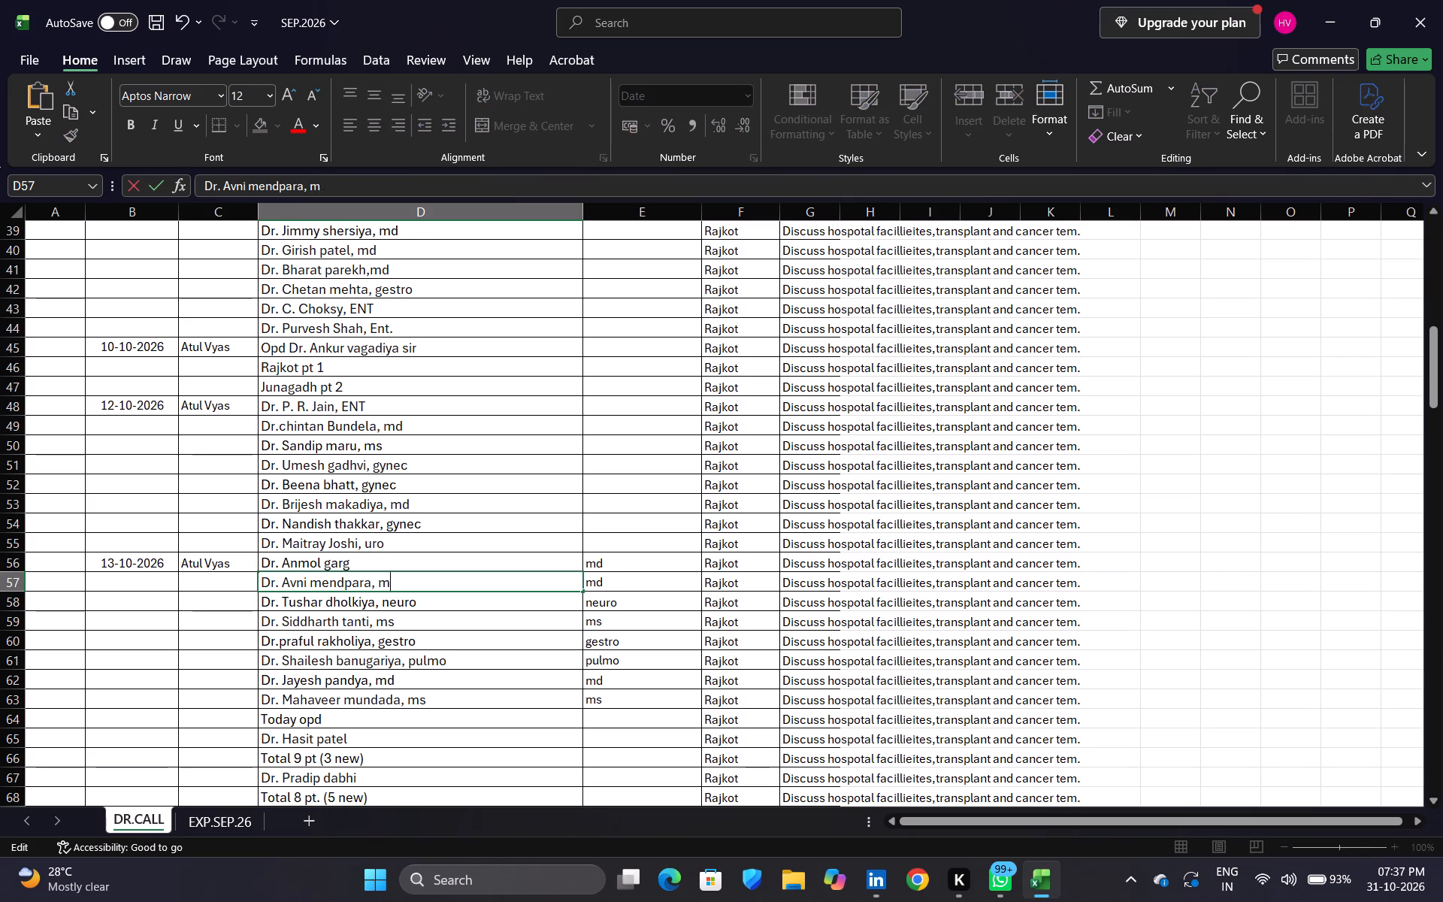
key("BackSpace")
key("BackSpace")
key("BackSpace")
Remove the trailing comma and speciality neuro from the doctor entry in D58.
double_click(401, 602)
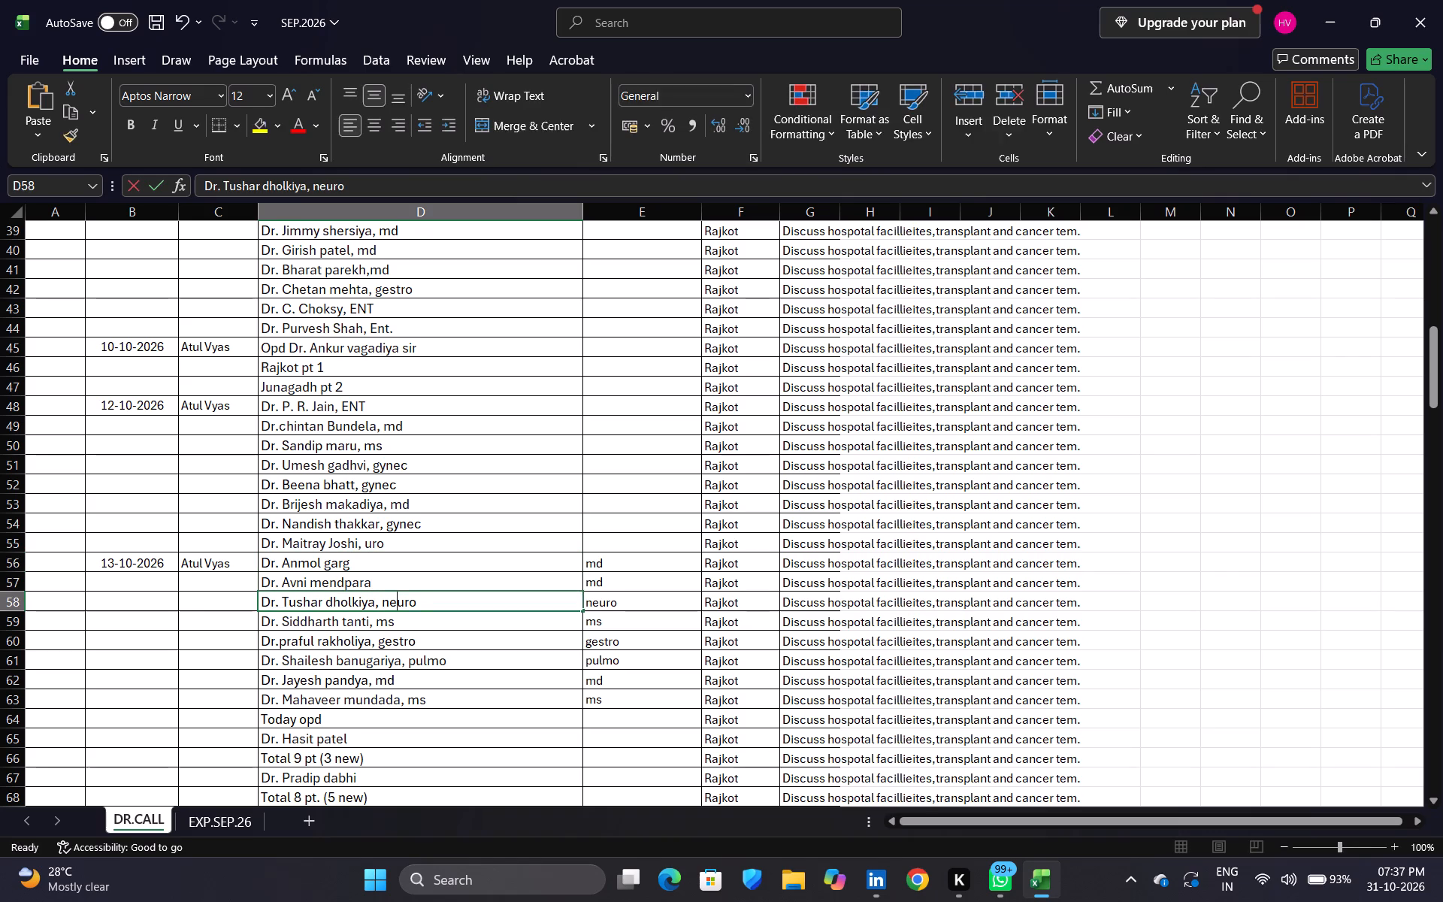
key("BackSpace")
key("Right")
key("Right")
key("Right")
key("Right")
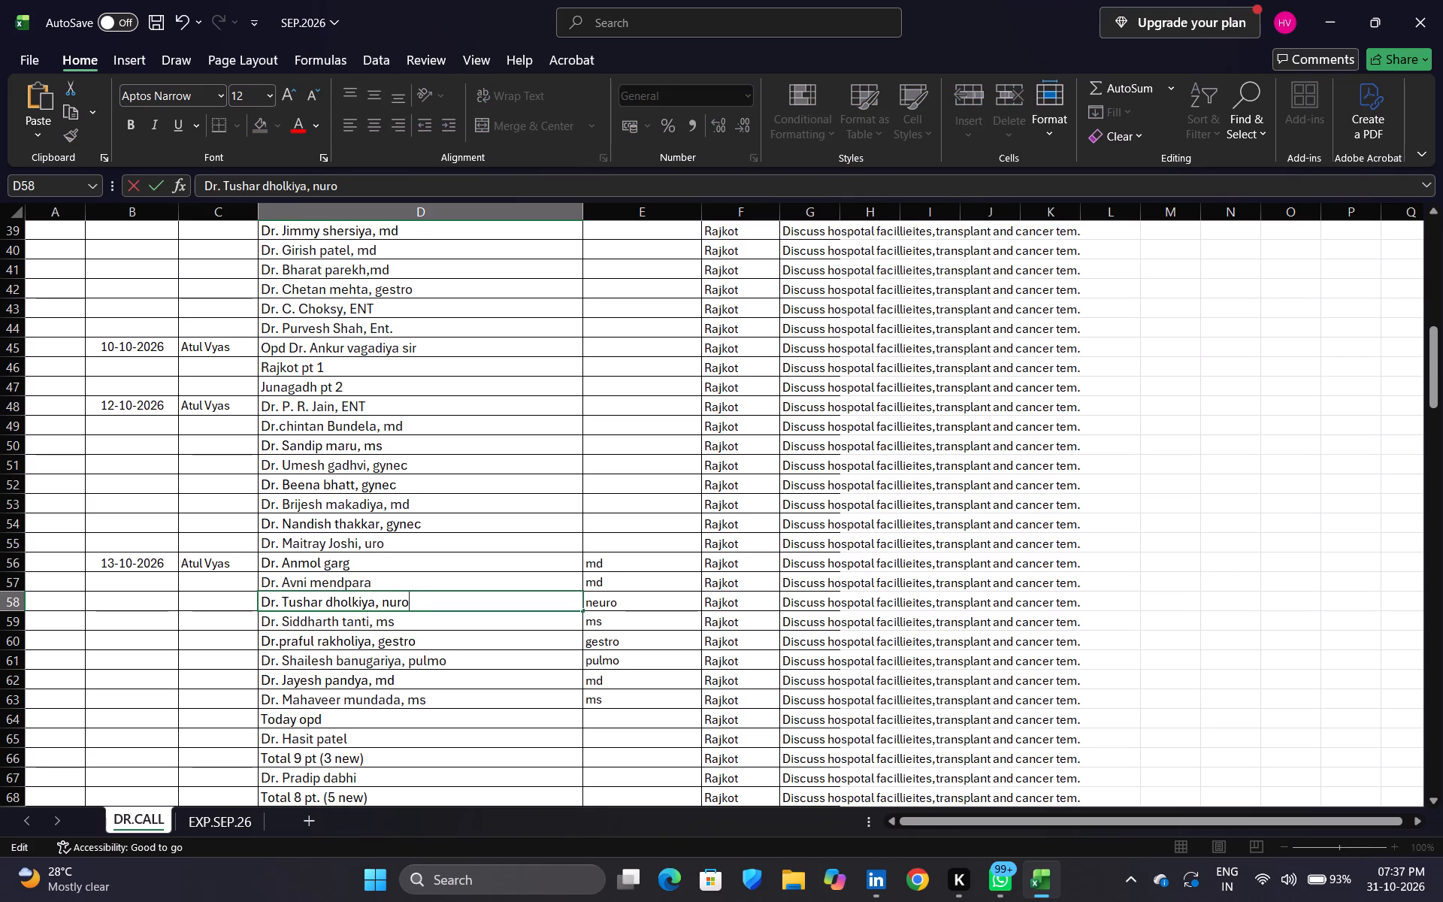
key("BackSpace")
key("BackSpace")
key("BackSpace")
key("BackSpace")
key("BackSpace")
key("BackSpace")
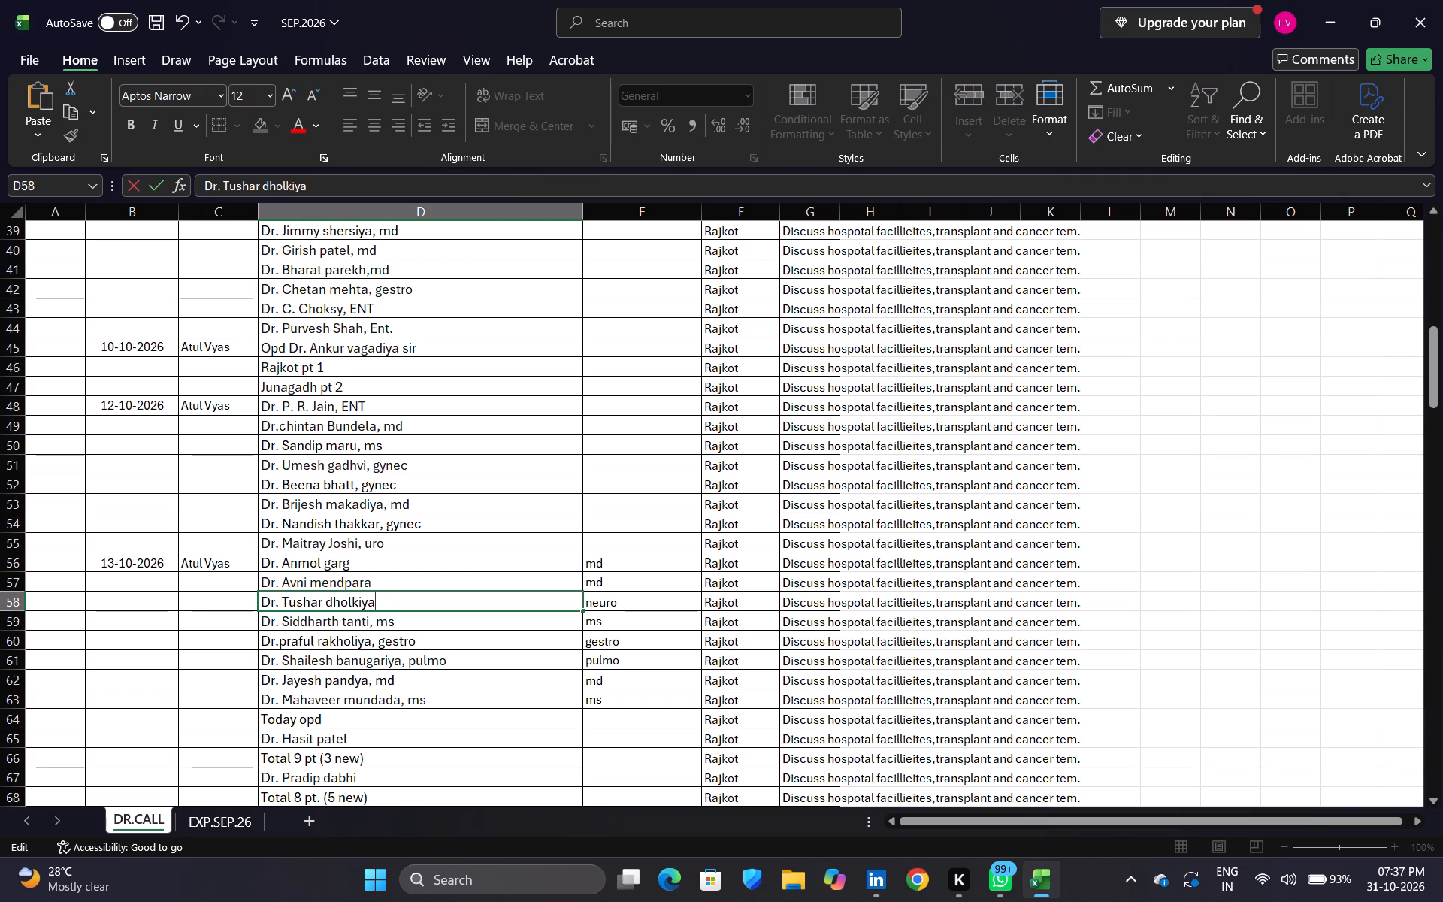
Remove the trailing comma and speciality from the doctor entries in D59 (ms) and D60 (gestro).
double_click(398, 624)
key("BackSpace")
key("BackSpace")
key("BackSpace")
key("BackSpace")
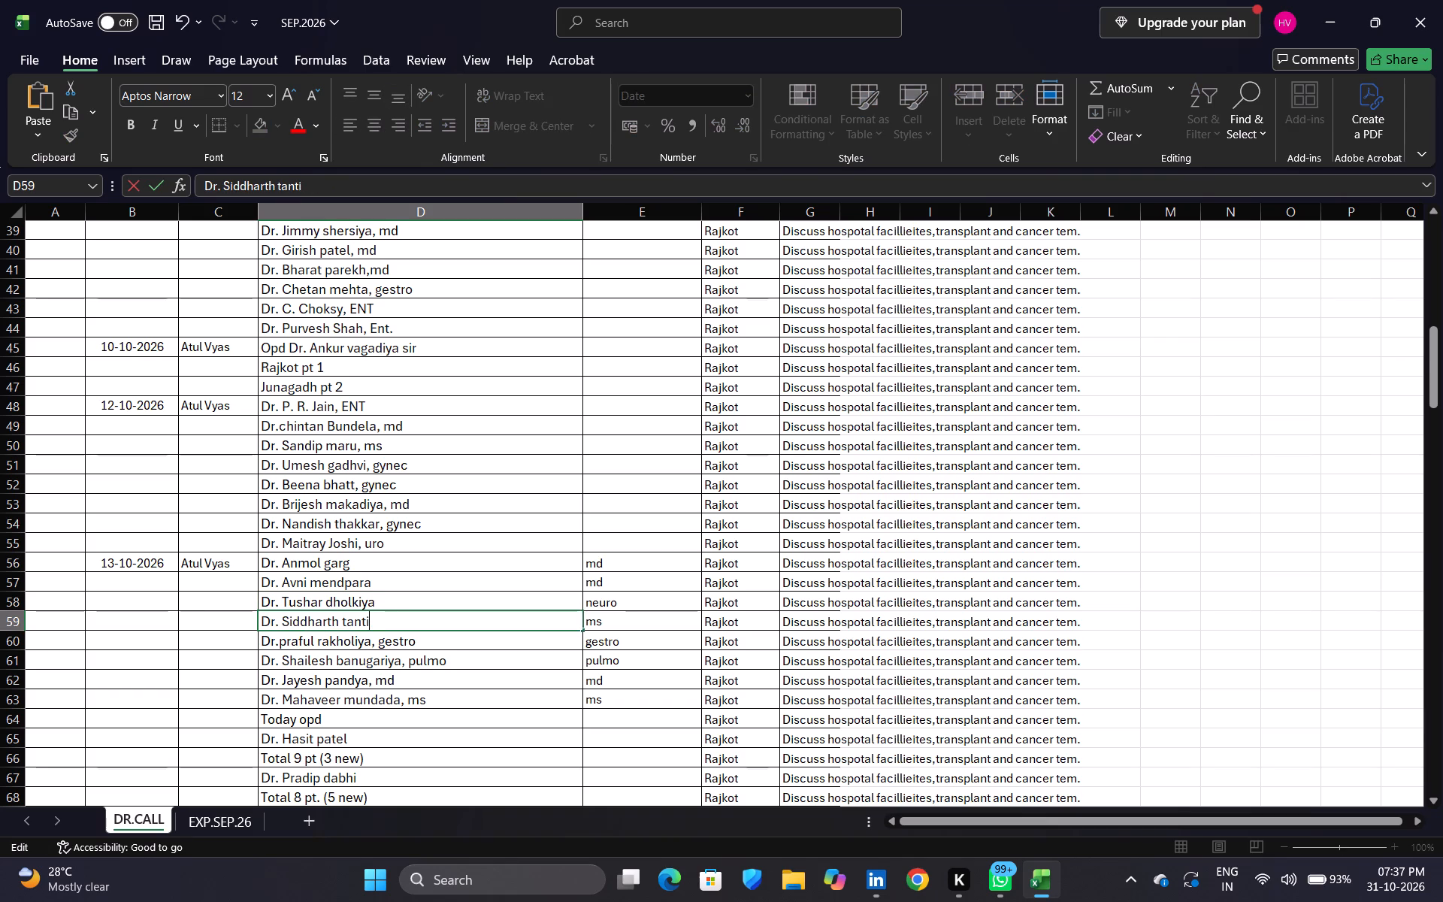
double_click(397, 640)
key("BackSpace")
key("BackSpace")
key("BackSpace")
key("BackSpace")
key("BackSpace")
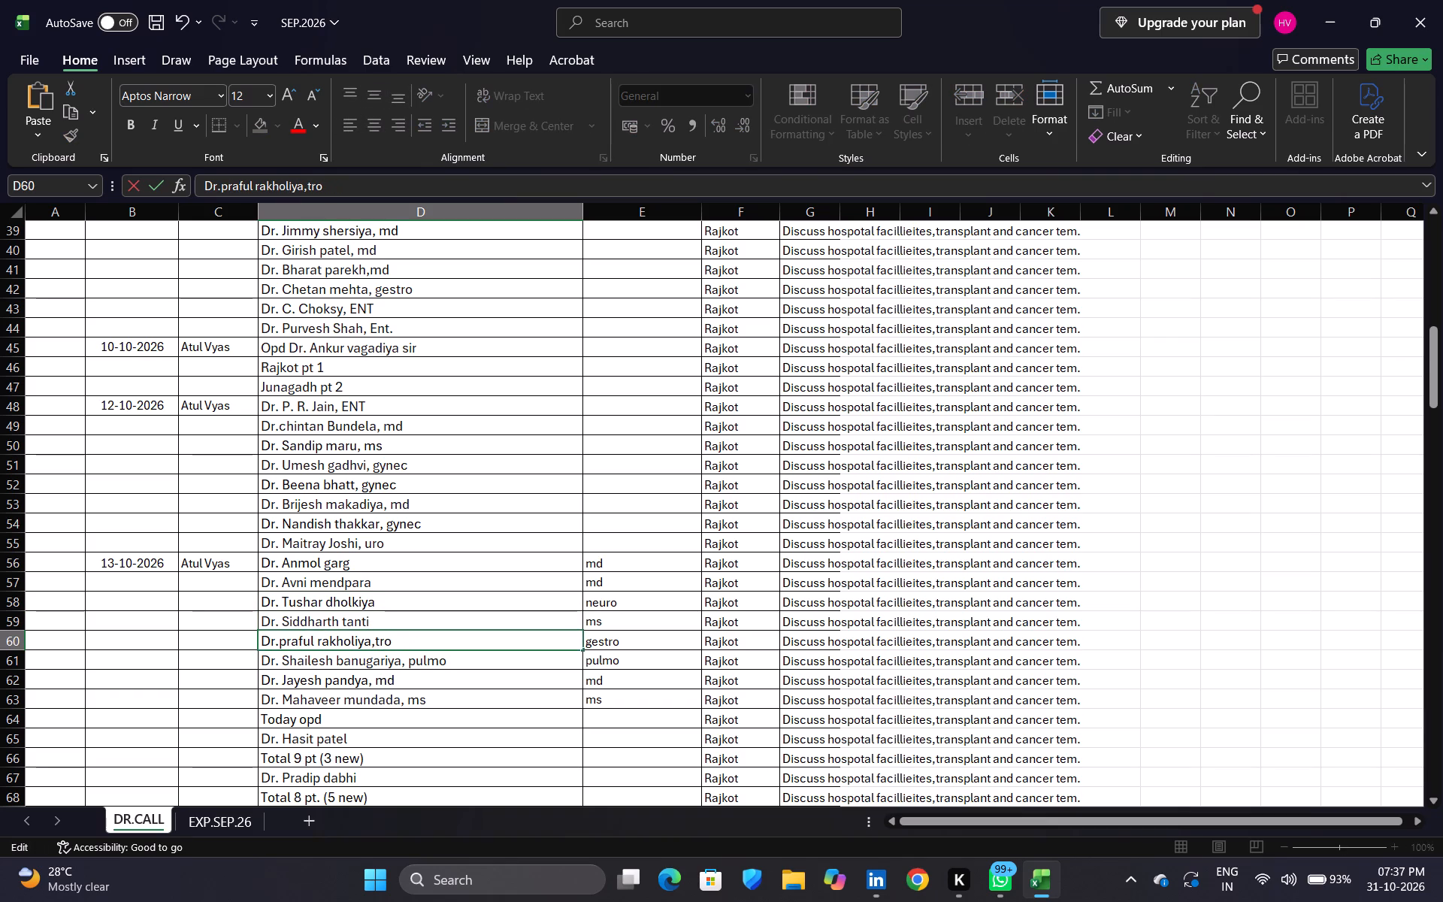
key("Right")
key("Right")
key("Right")
key("BackSpace")
key("BackSpace")
key("BackSpace")
Remove the trailing comma and speciality pulmo from the doctor entry in D61.
double_click(422, 660)
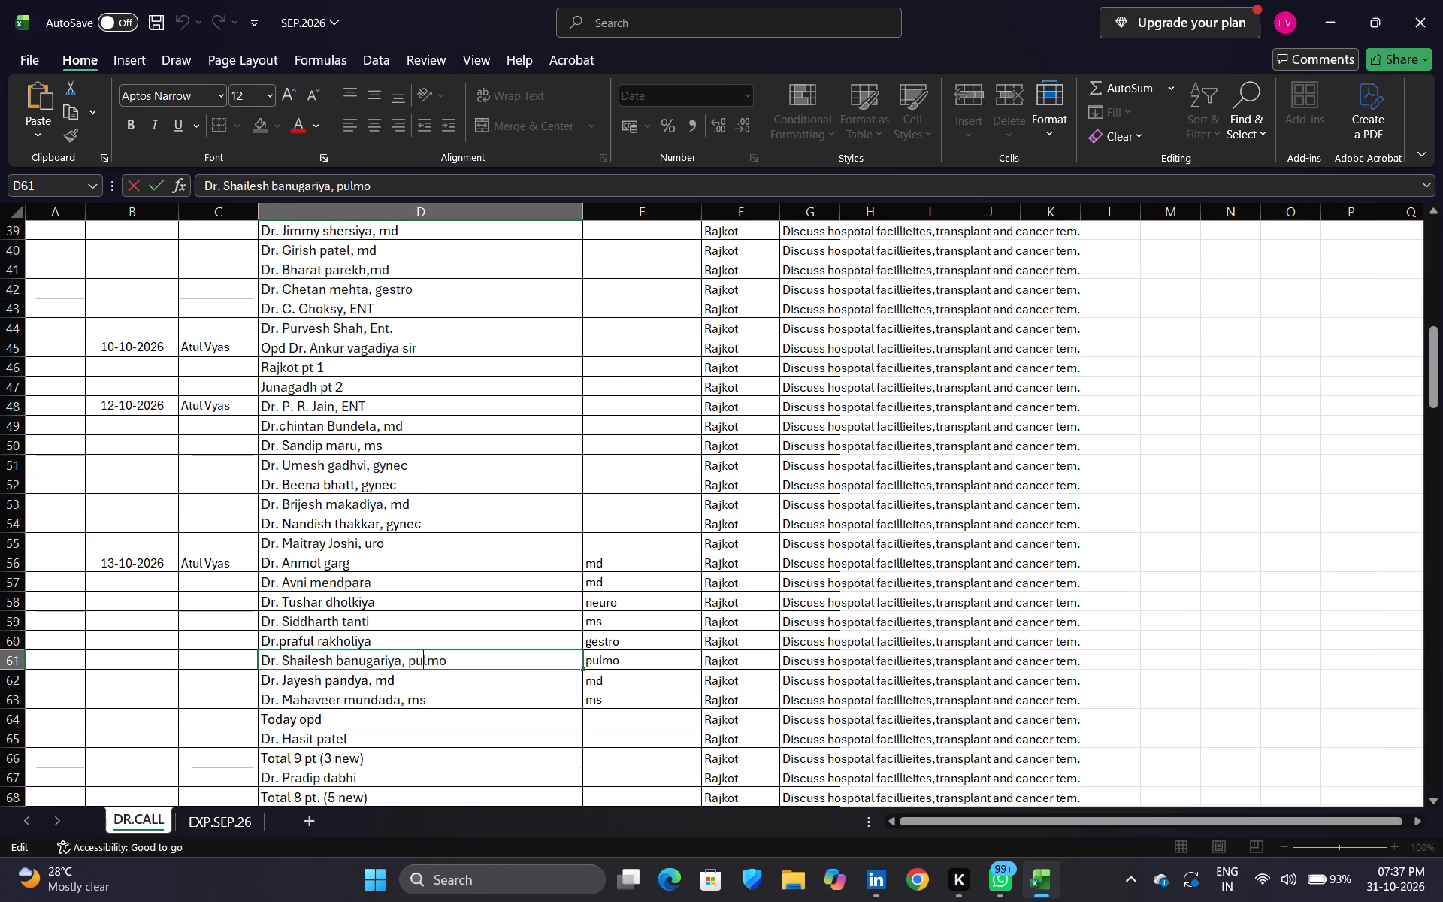
key("Left")
key("Left")
key("Left")
key("Left")
key("shift+Right")
key("shift+Right")
key("shift+Right")
key("shift+Right")
key("shift+Right")
key("shift+Right")
key("shift+Right")
key("shift+Right")
key("shift+Right")
key("shift+Right")
key("shift+Right")
key("shift+Right")
key("BackSpace")
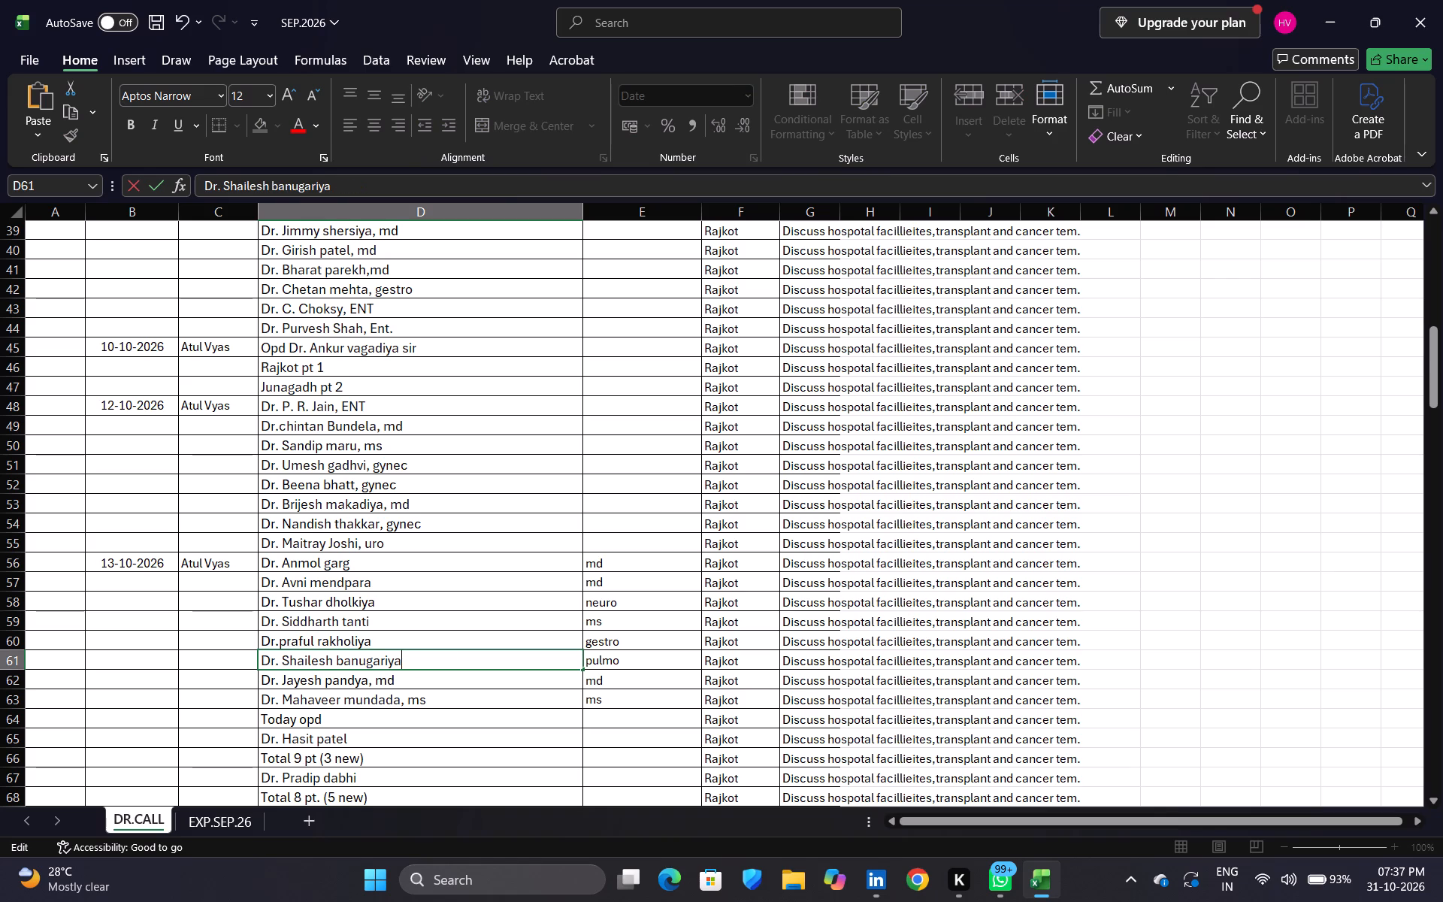
Remove the trailing comma and speciality from the doctor entries in D62 (md) and D63 (ms).
double_click(421, 676)
key("BackSpace")
key("BackSpace")
key("BackSpace")
key("BackSpace")
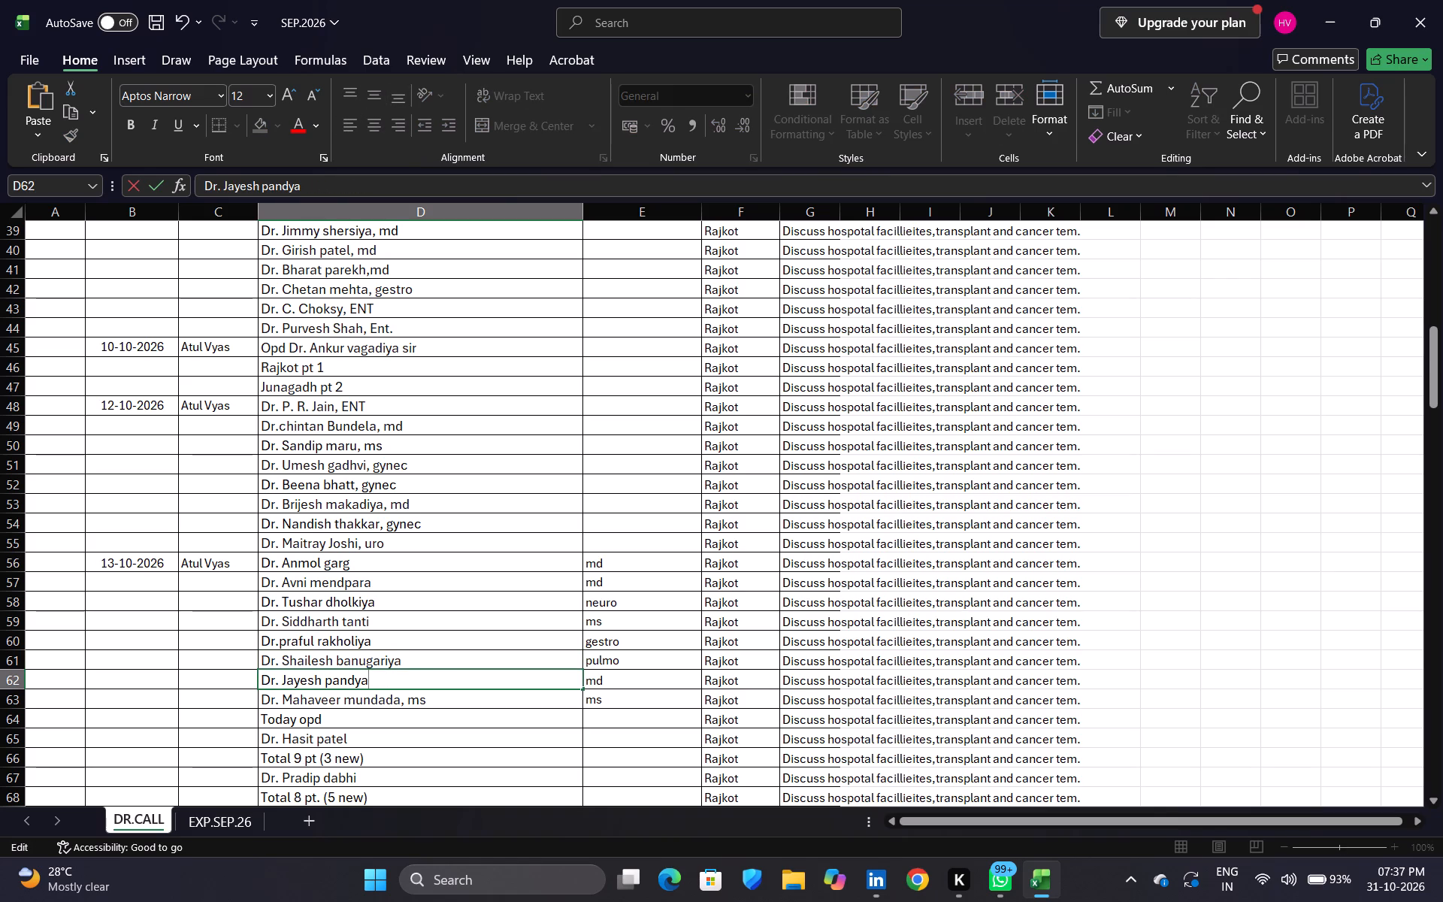
double_click(436, 702)
key("BackSpace")
key("BackSpace")
key("BackSpace")
key("BackSpace")
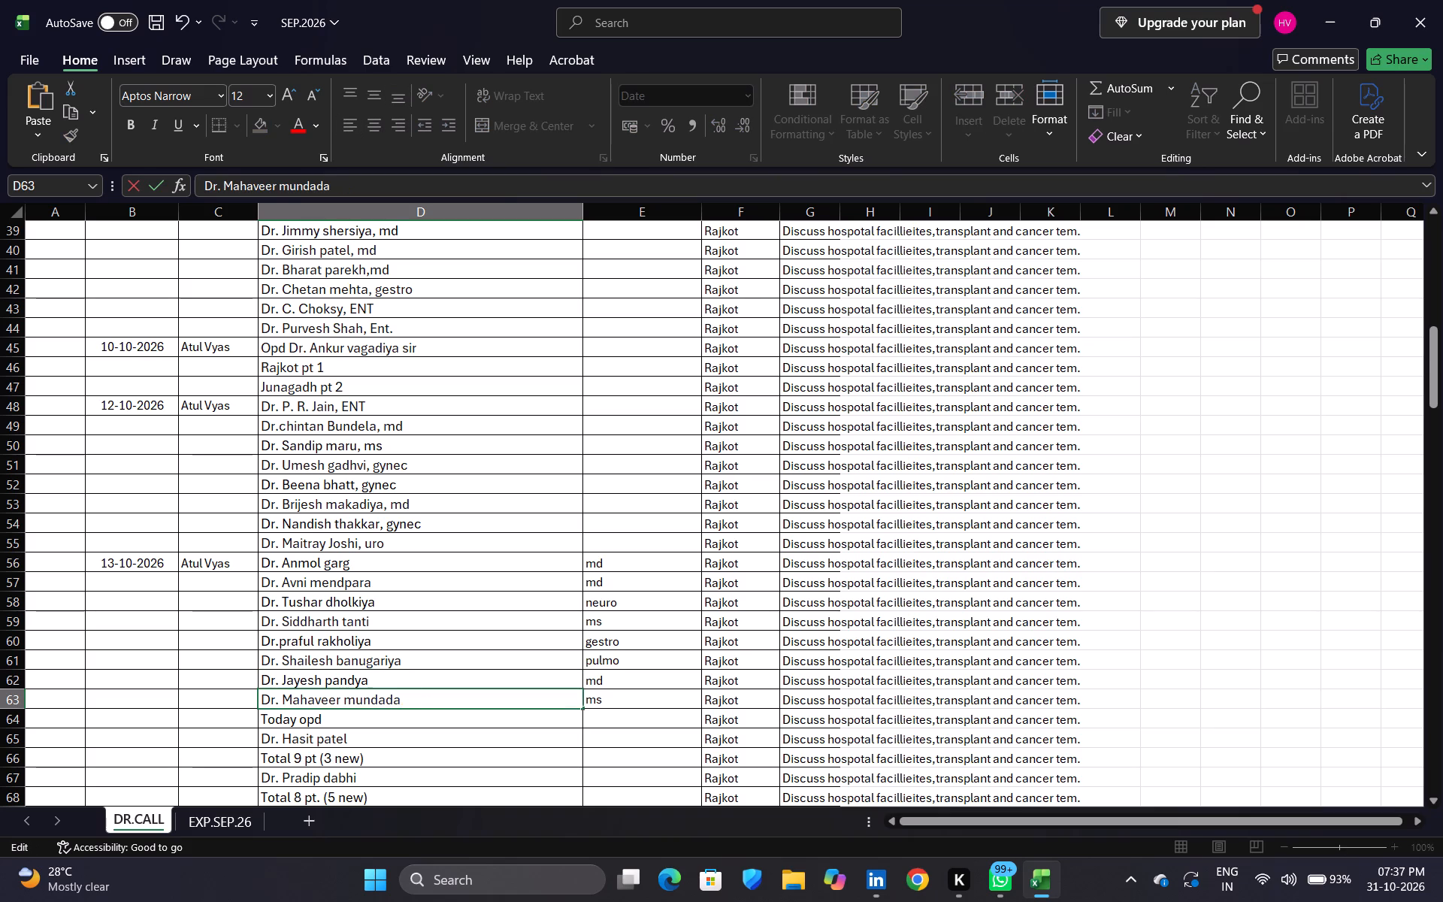
Enter the speciality md in E37, E38 and E39, turning off bold in E37 and E39.
scroll(486, 592, "up", 1)
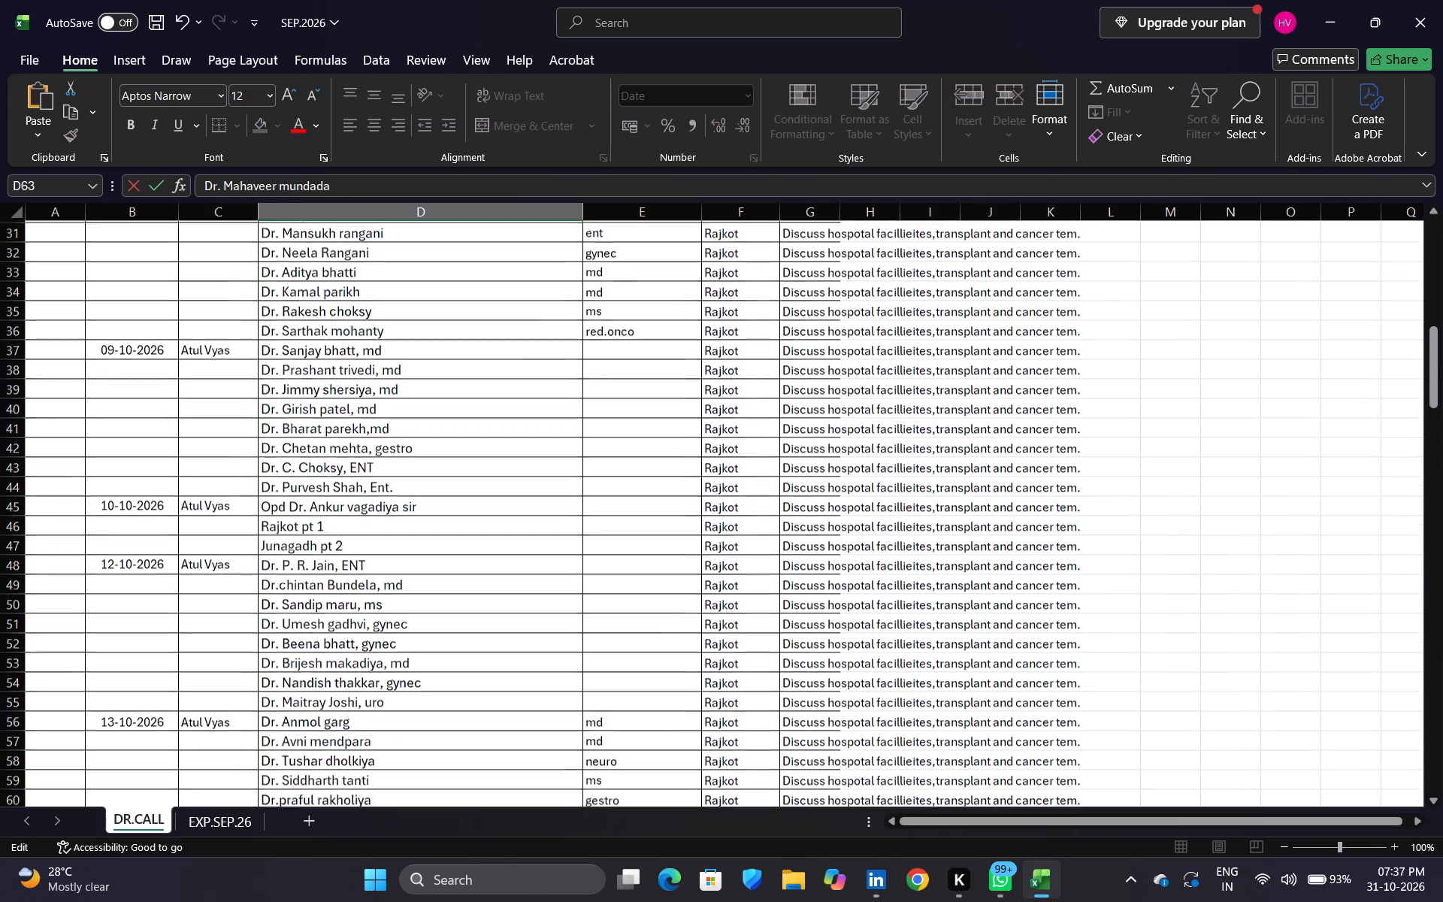
scroll(486, 592, "up", 2)
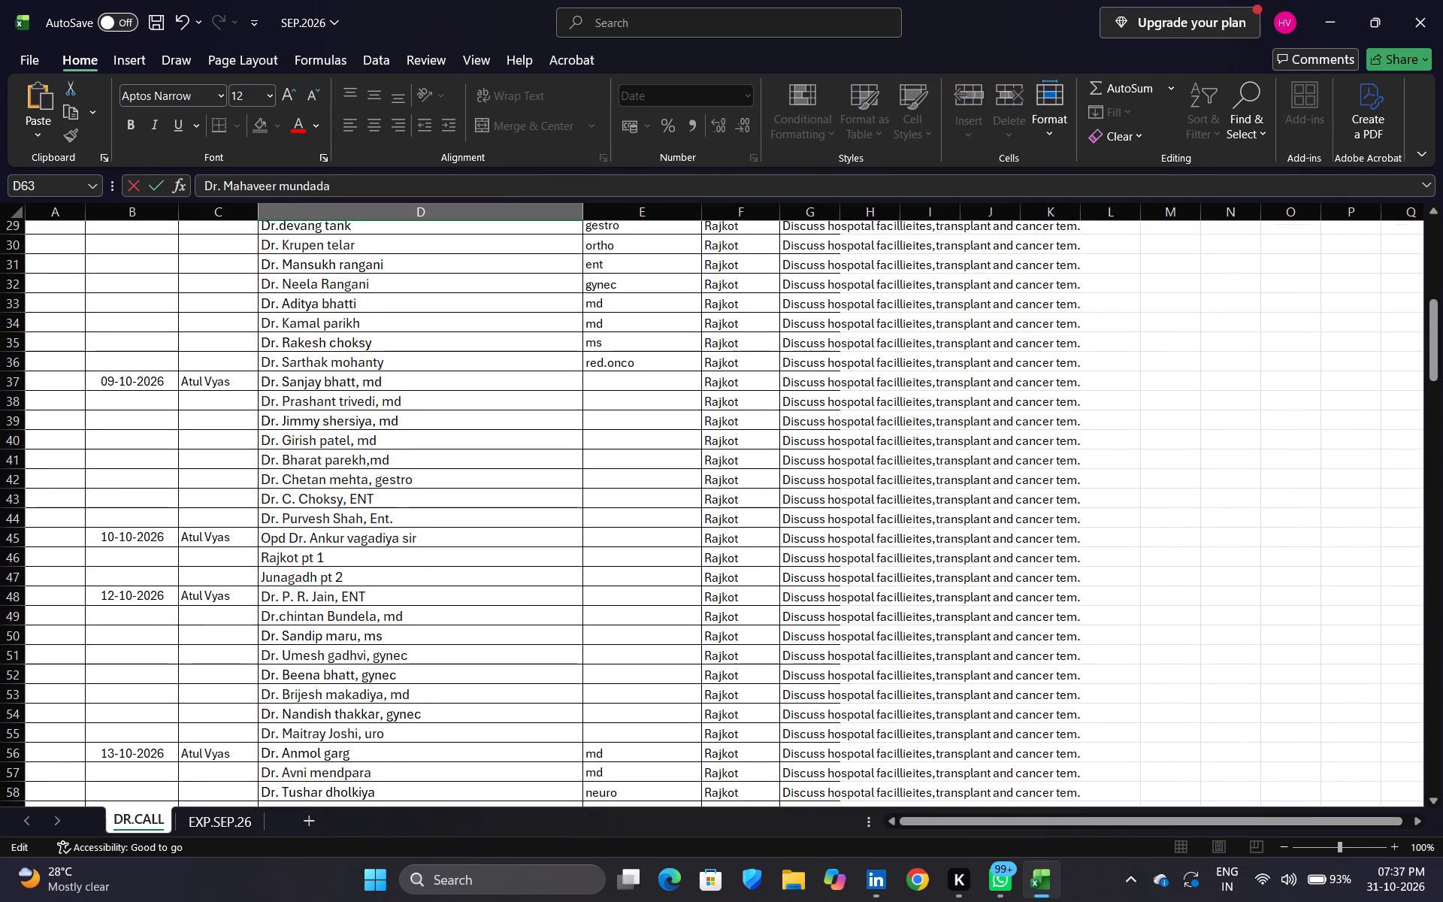
left_click(616, 383)
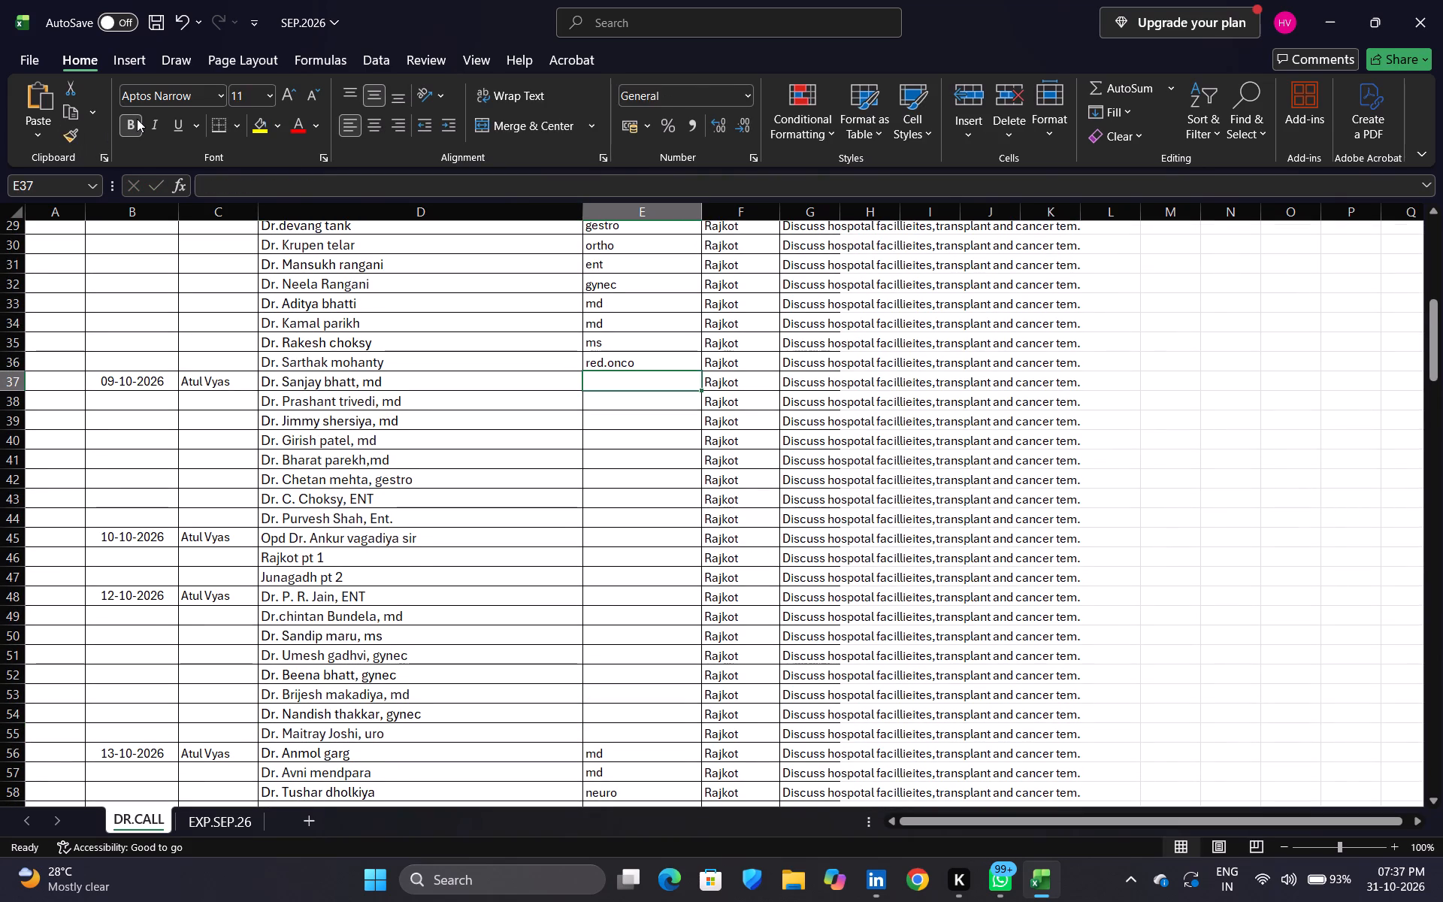
left_click(137, 119)
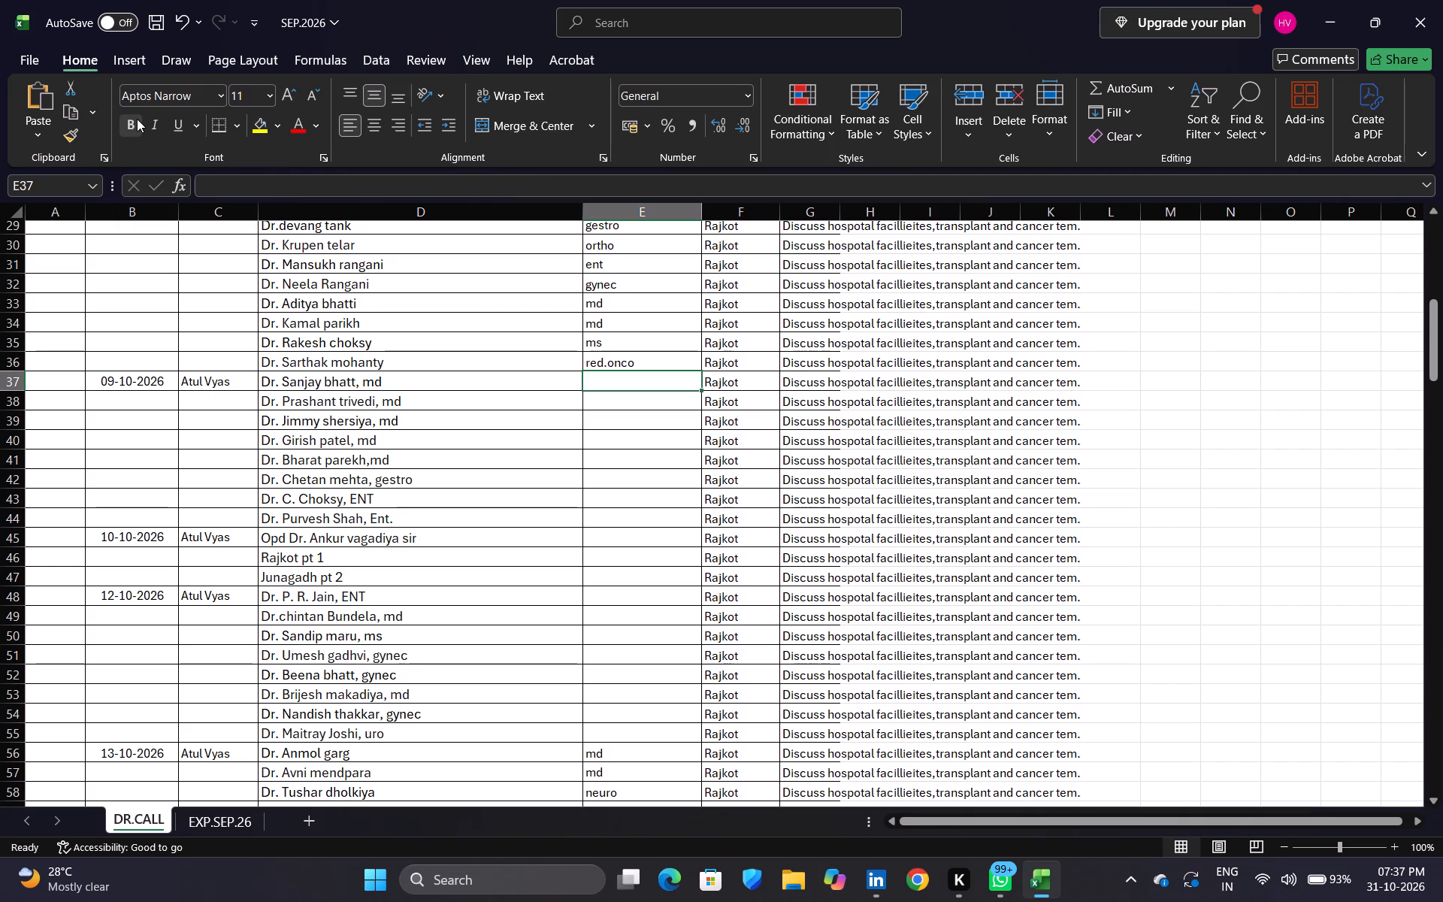
type("md")
key("Down")
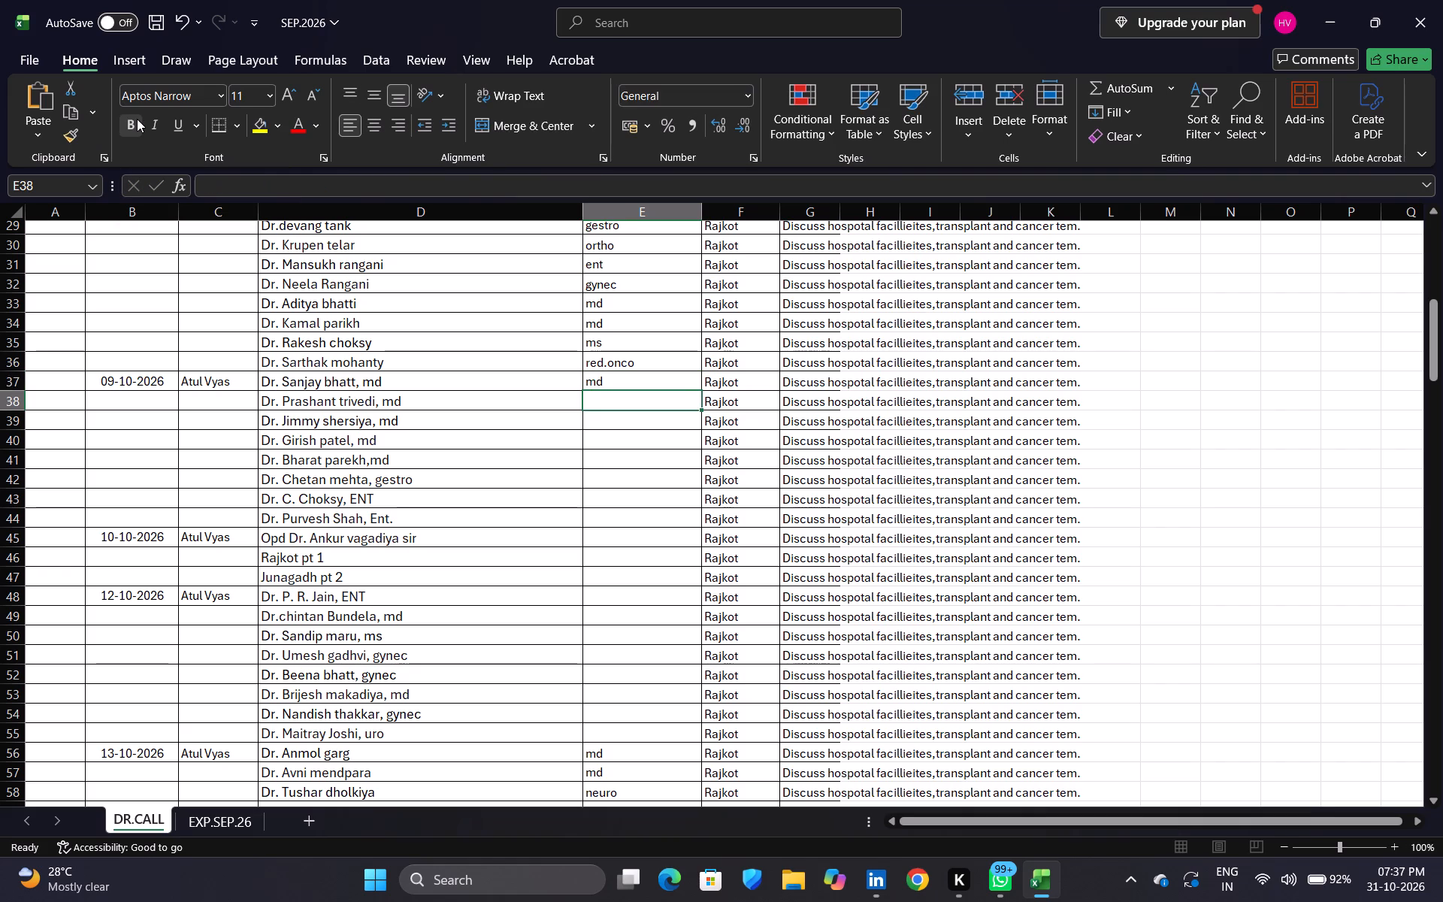
type("md")
key("Down")
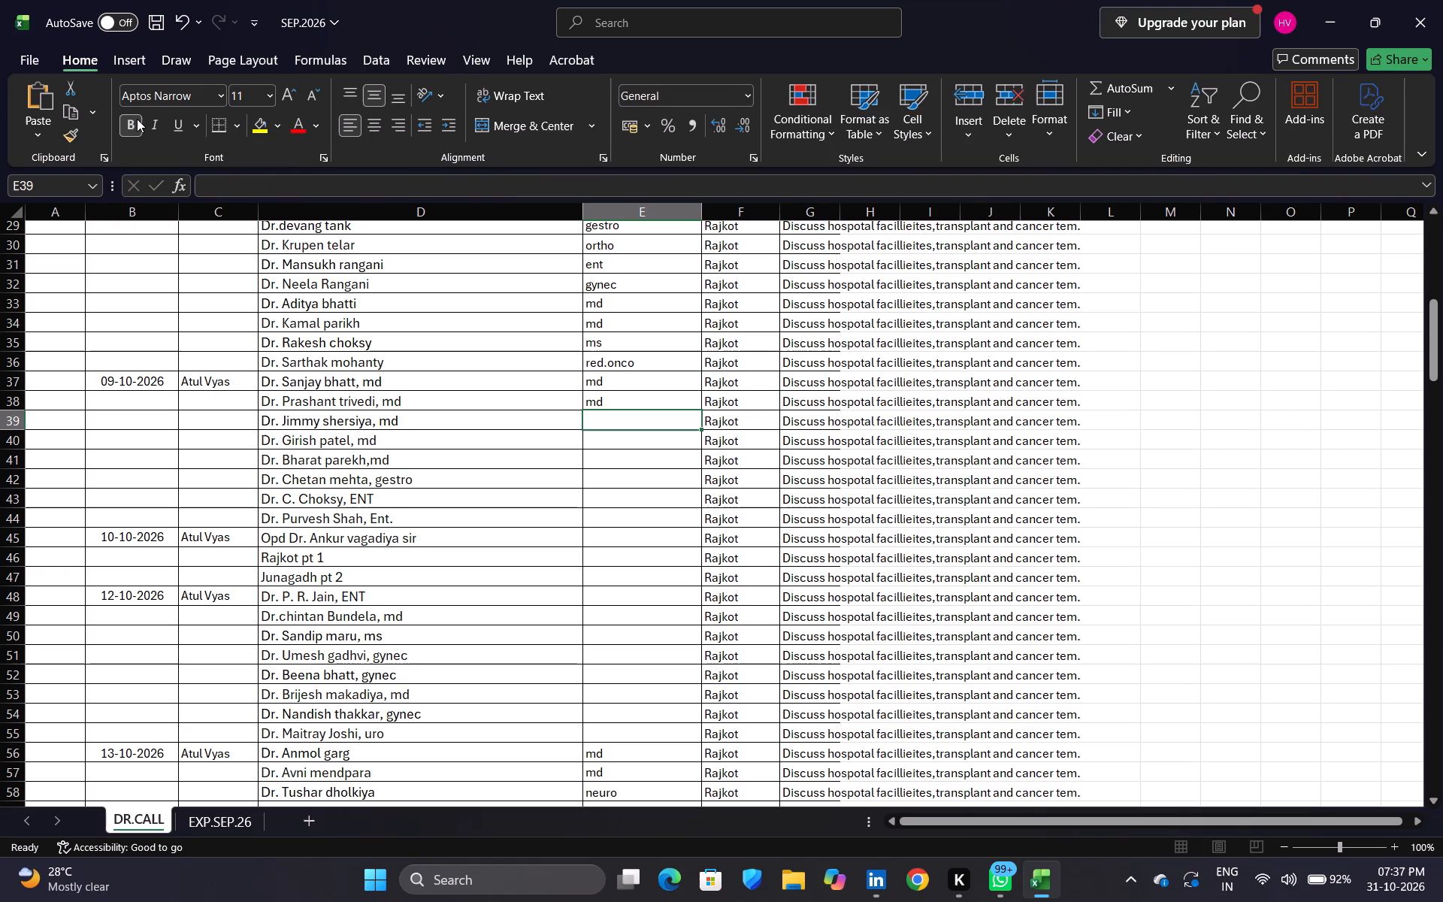
type("md")
key("Down")
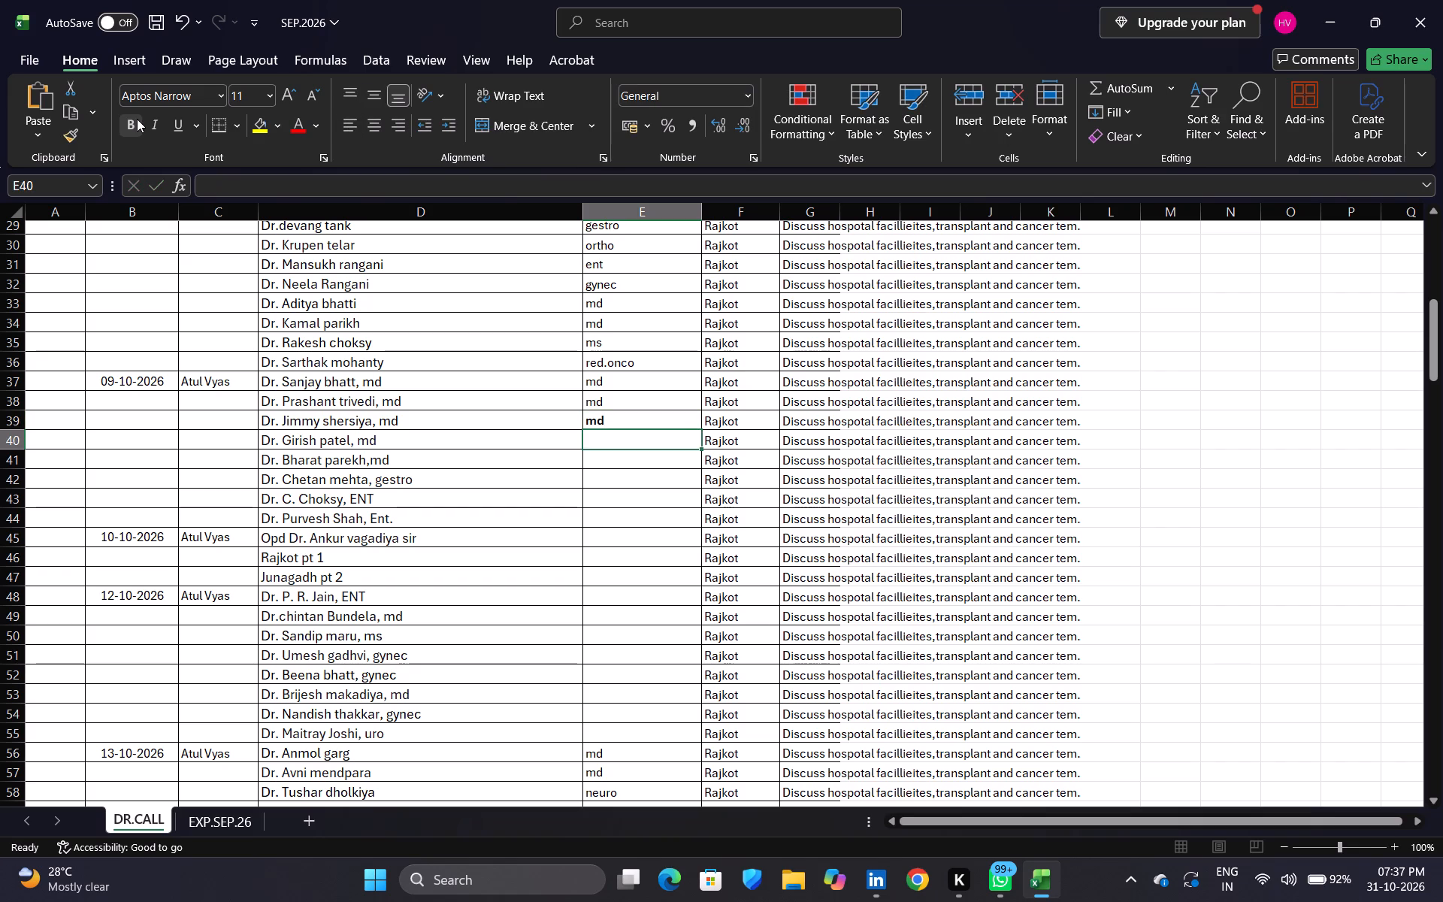
key("Up")
left_click(124, 121)
key("BackSpace")
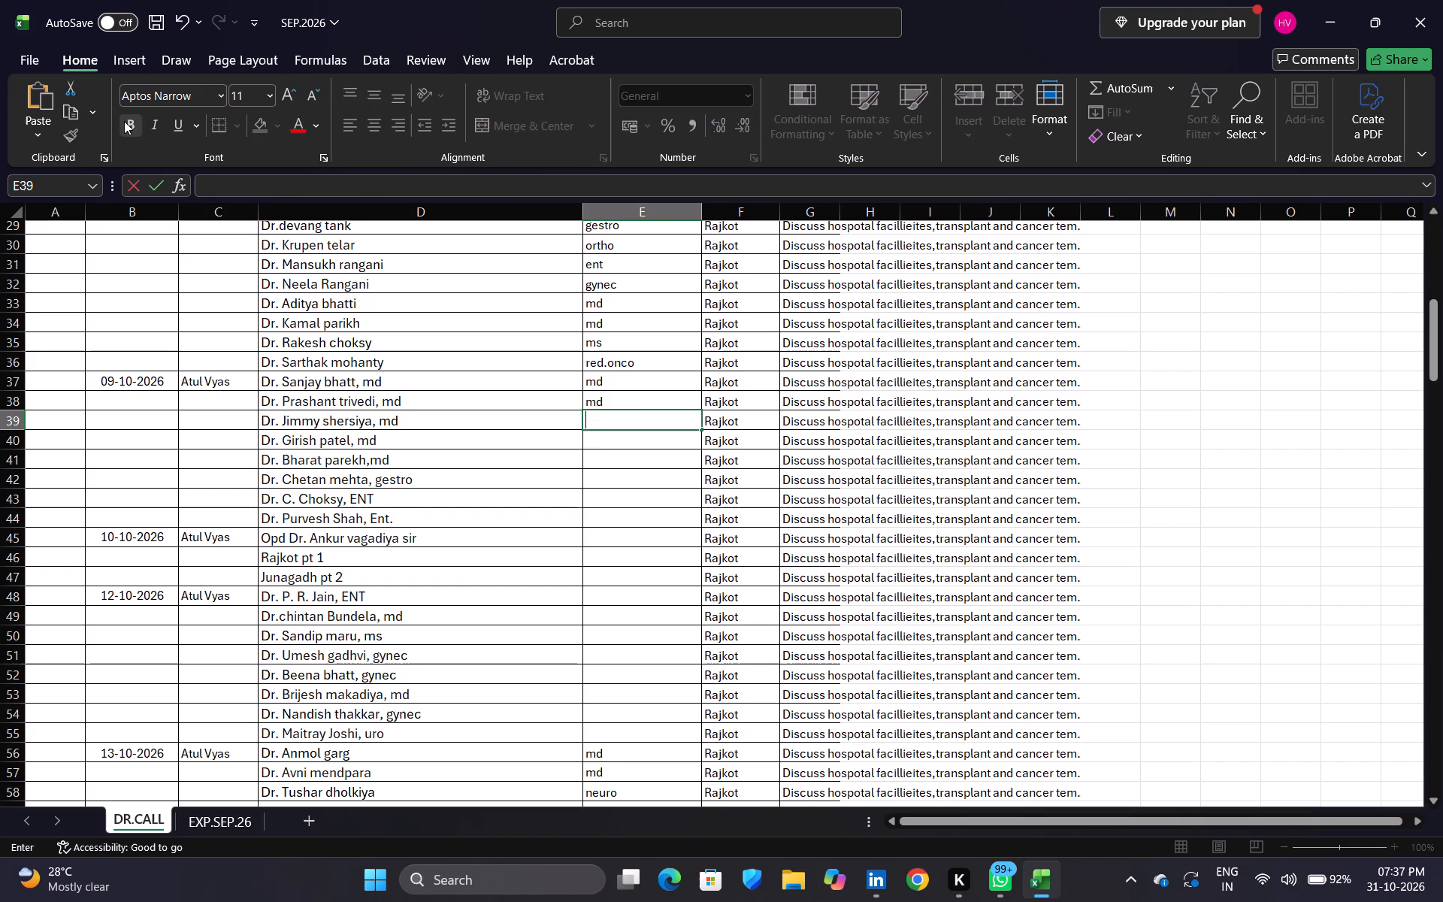
type("md")
key("Down")
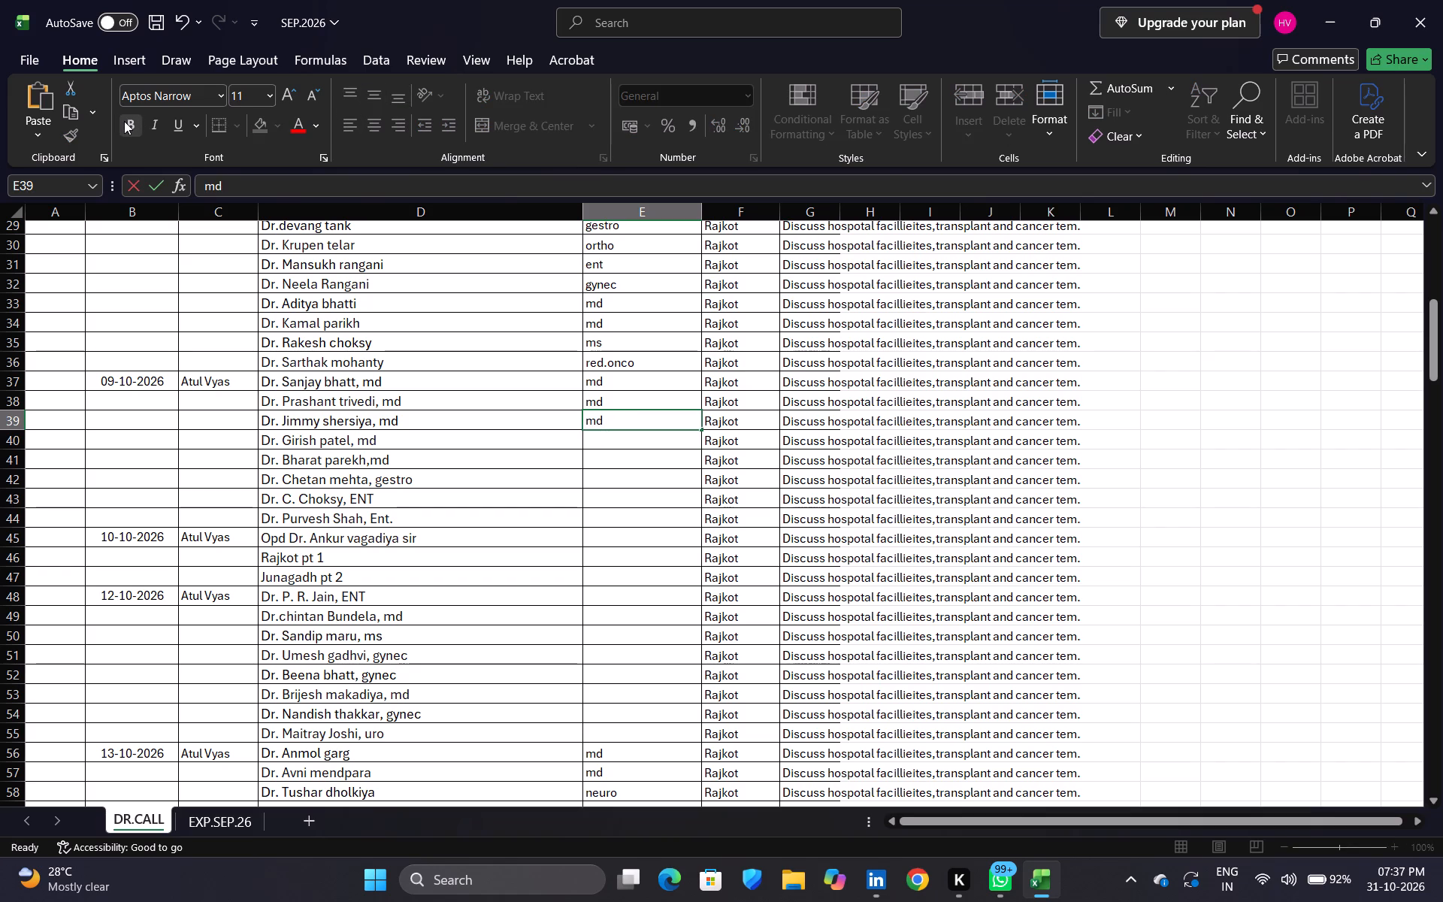
Enter the specialities md in E40 and E41, gestro in E42, and ent in E43 and E44.
type("md")
key("Down")
type("md")
key("Down")
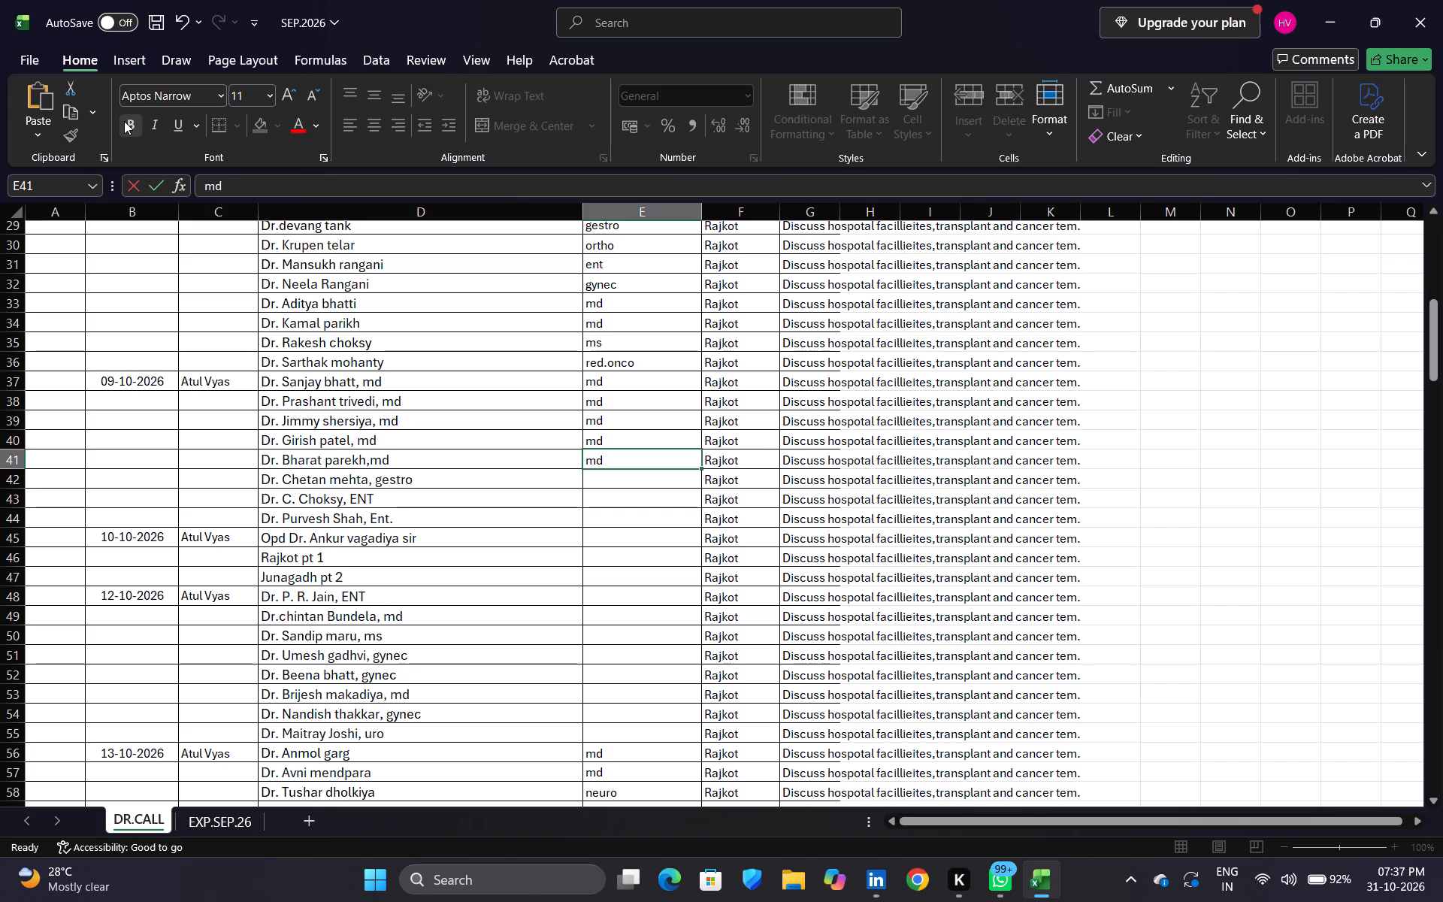
type("gestro")
key("Down")
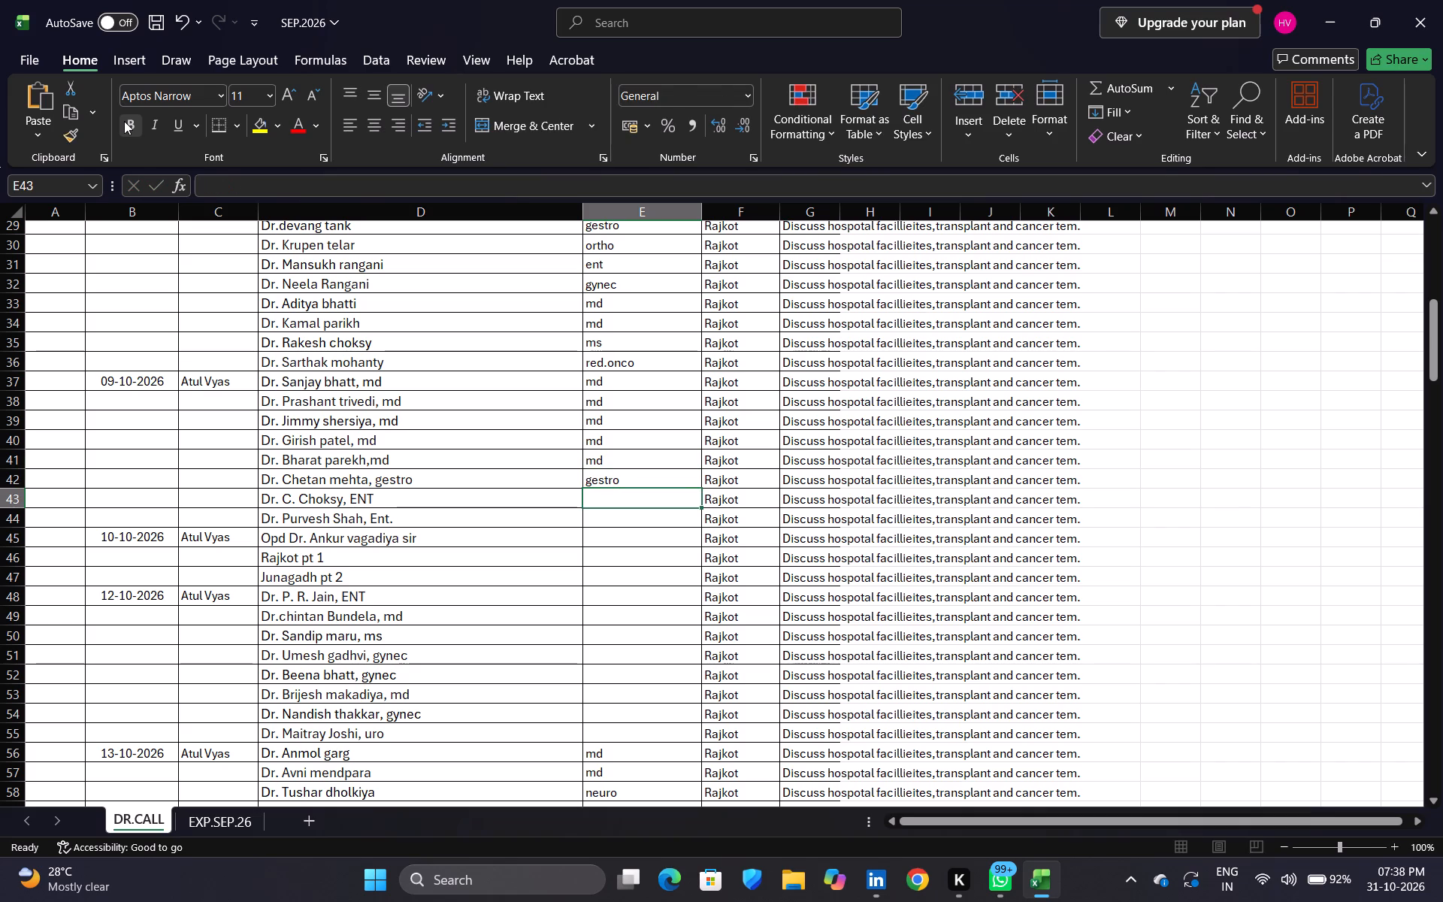
type("ent")
key("Down")
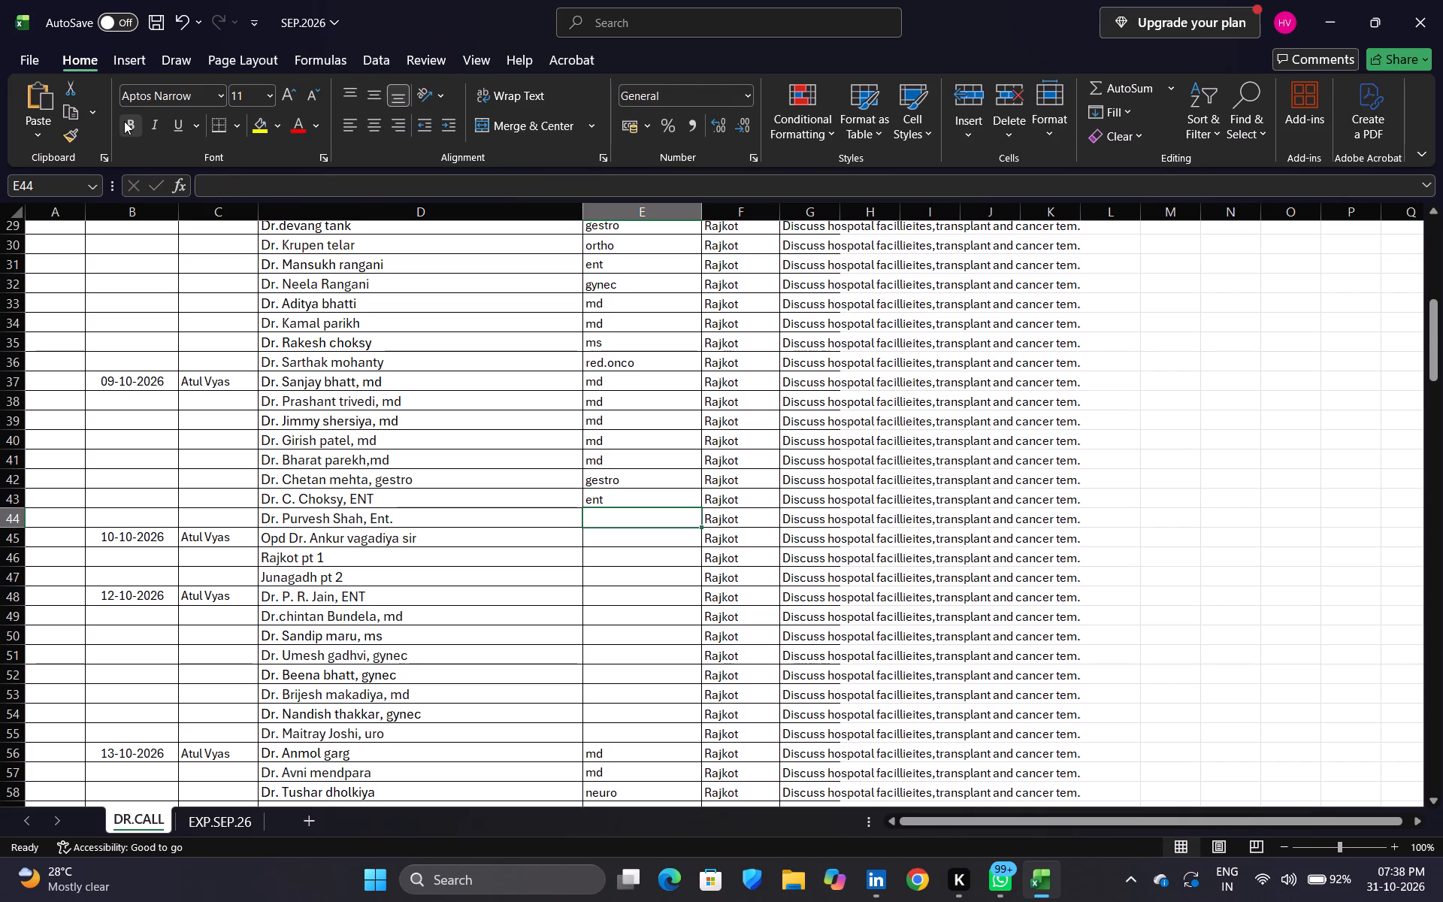
type("ent")
key("Down")
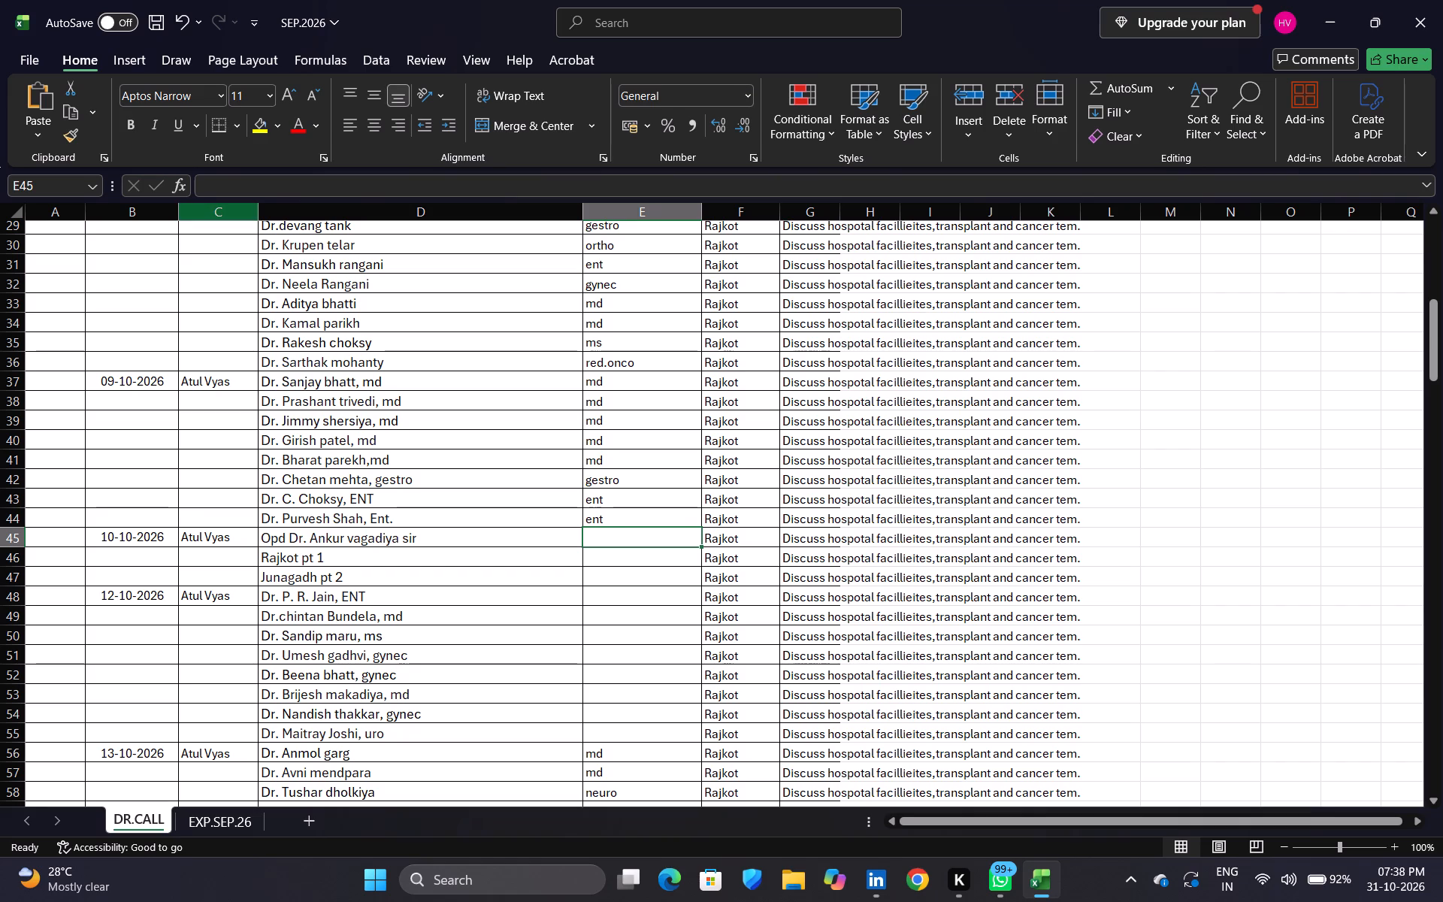
Remove the trailing commas and specialities from the doctor entries in D37 to D44.
double_click(407, 519)
key("BackSpace")
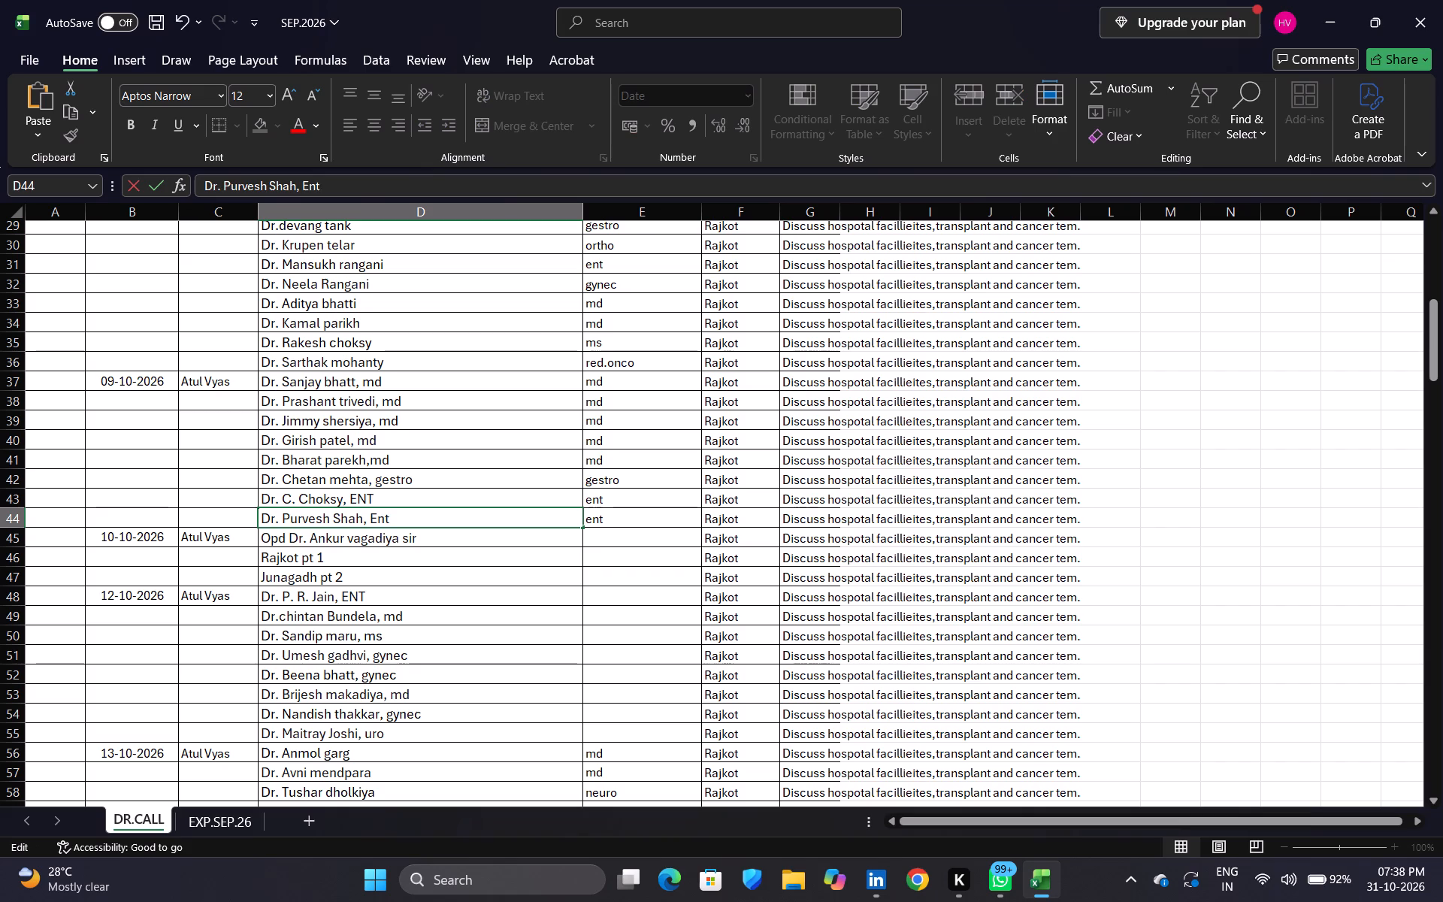
Remove the trailing comma and speciality Ent from the doctor entries in D44 and D43.
key("BackSpace")
key("BackSpace")
key("BackSpace")
key("BackSpace")
key("BackSpace")
key("Up")
double_click(404, 496)
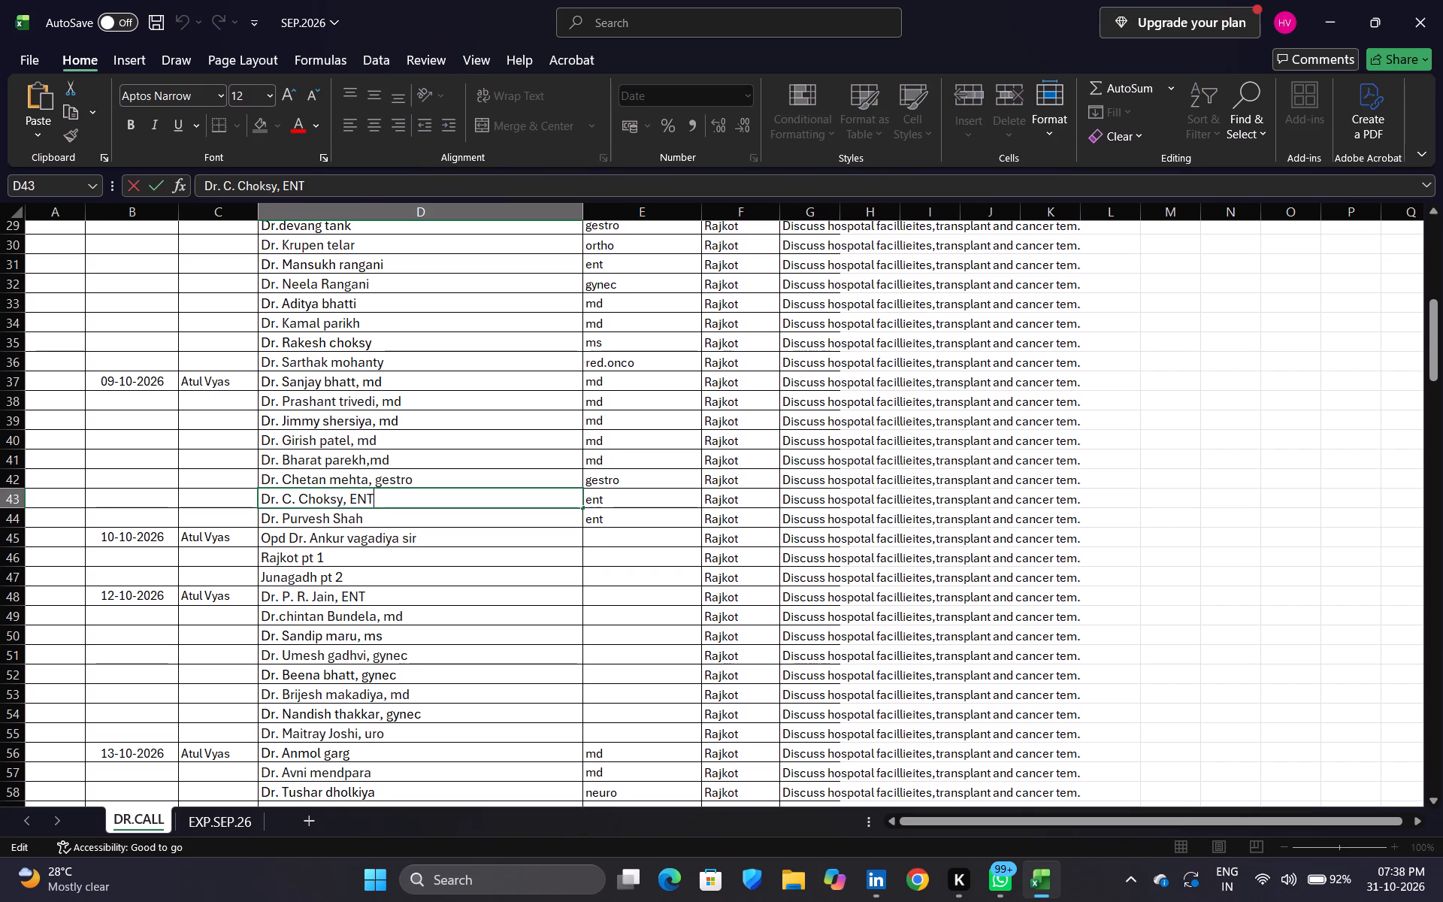
key("BackSpace")
key("BackSpace")
key("BackSpace")
key("BackSpace")
key("BackSpace")
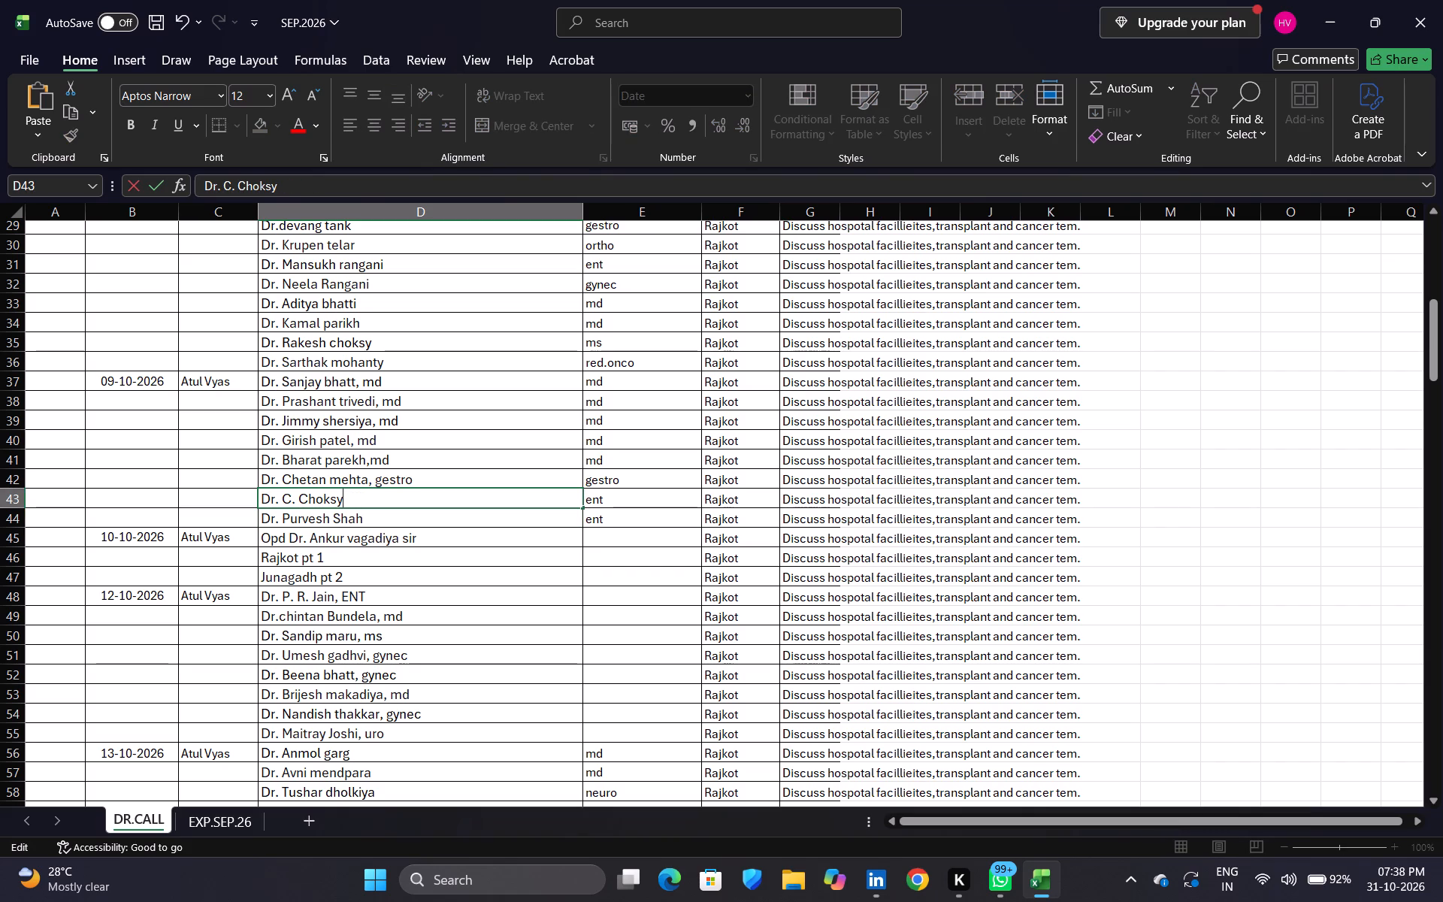
Remove the trailing comma and speciality gestro from the doctor entry in D42.
double_click(429, 483)
key("BackSpace")
key("BackSpace")
key("BackSpace")
key("BackSpace")
key("BackSpace")
key("BackSpace")
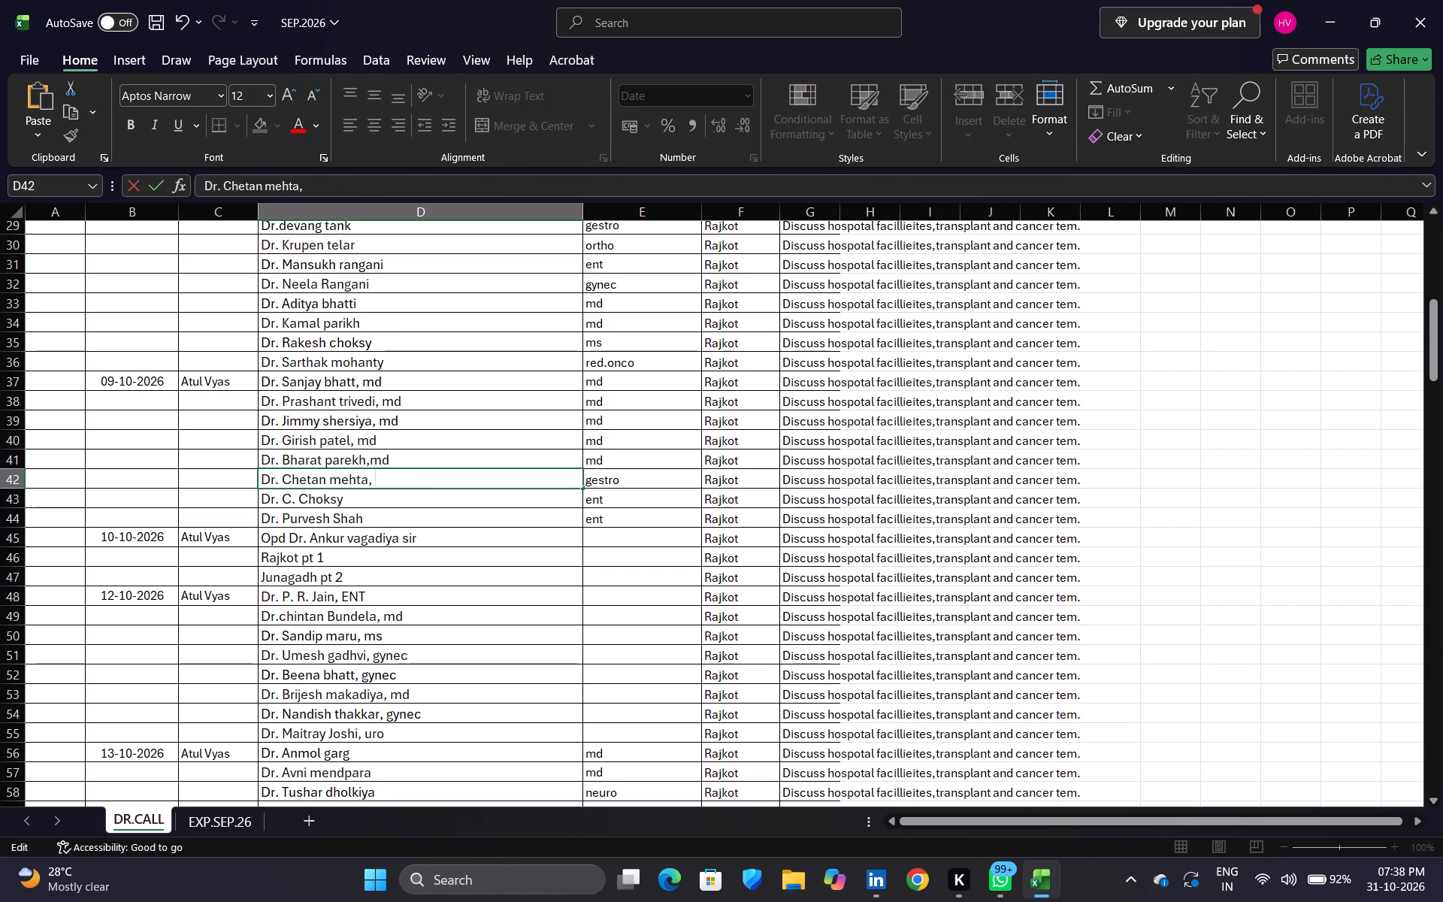
key("BackSpace")
key("BackSpace")
Remove the comma and speciality md from the doctor entry in D41, keeping the final h of the surname.
double_click(434, 459)
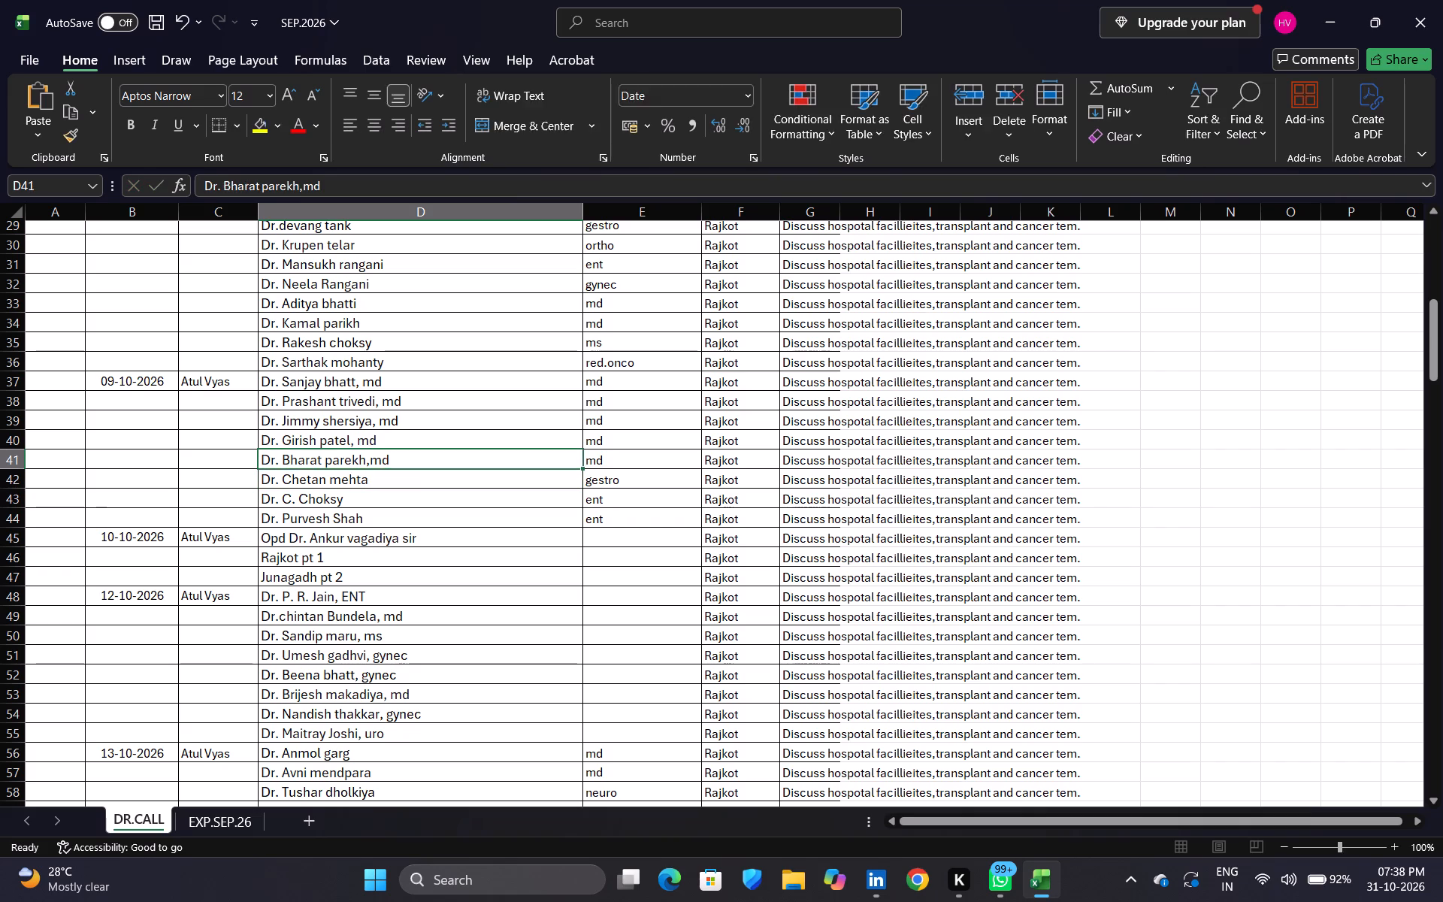
key("BackSpace")
key("BackSpace")
key("BackSpace")
key("BackSpace")
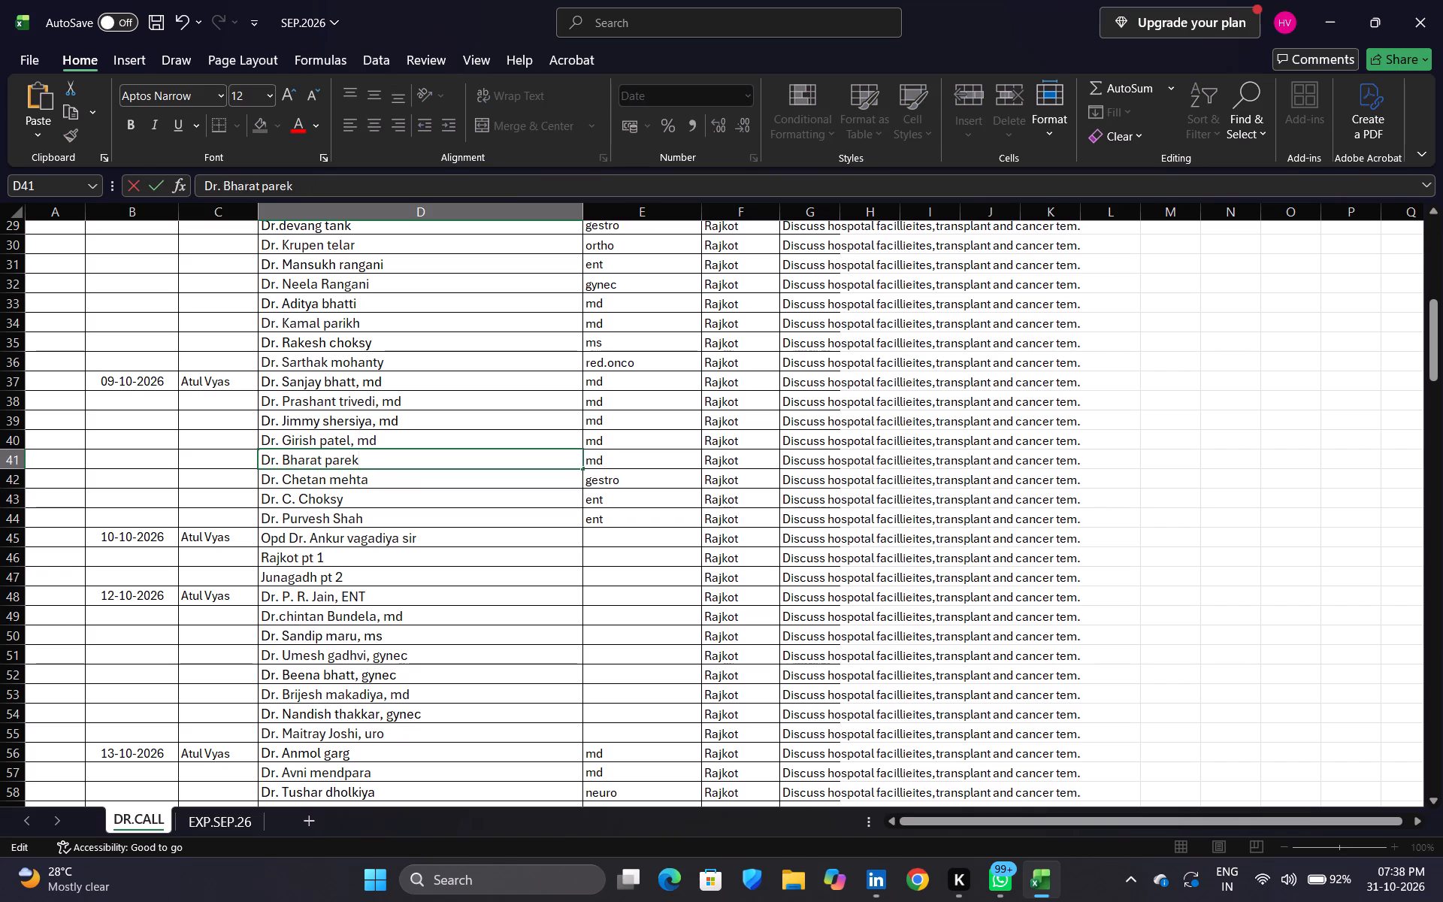
key("ctrl+z")
key("BackSpace")
key("BackSpace")
key("BackSpace")
key("BackSpace")
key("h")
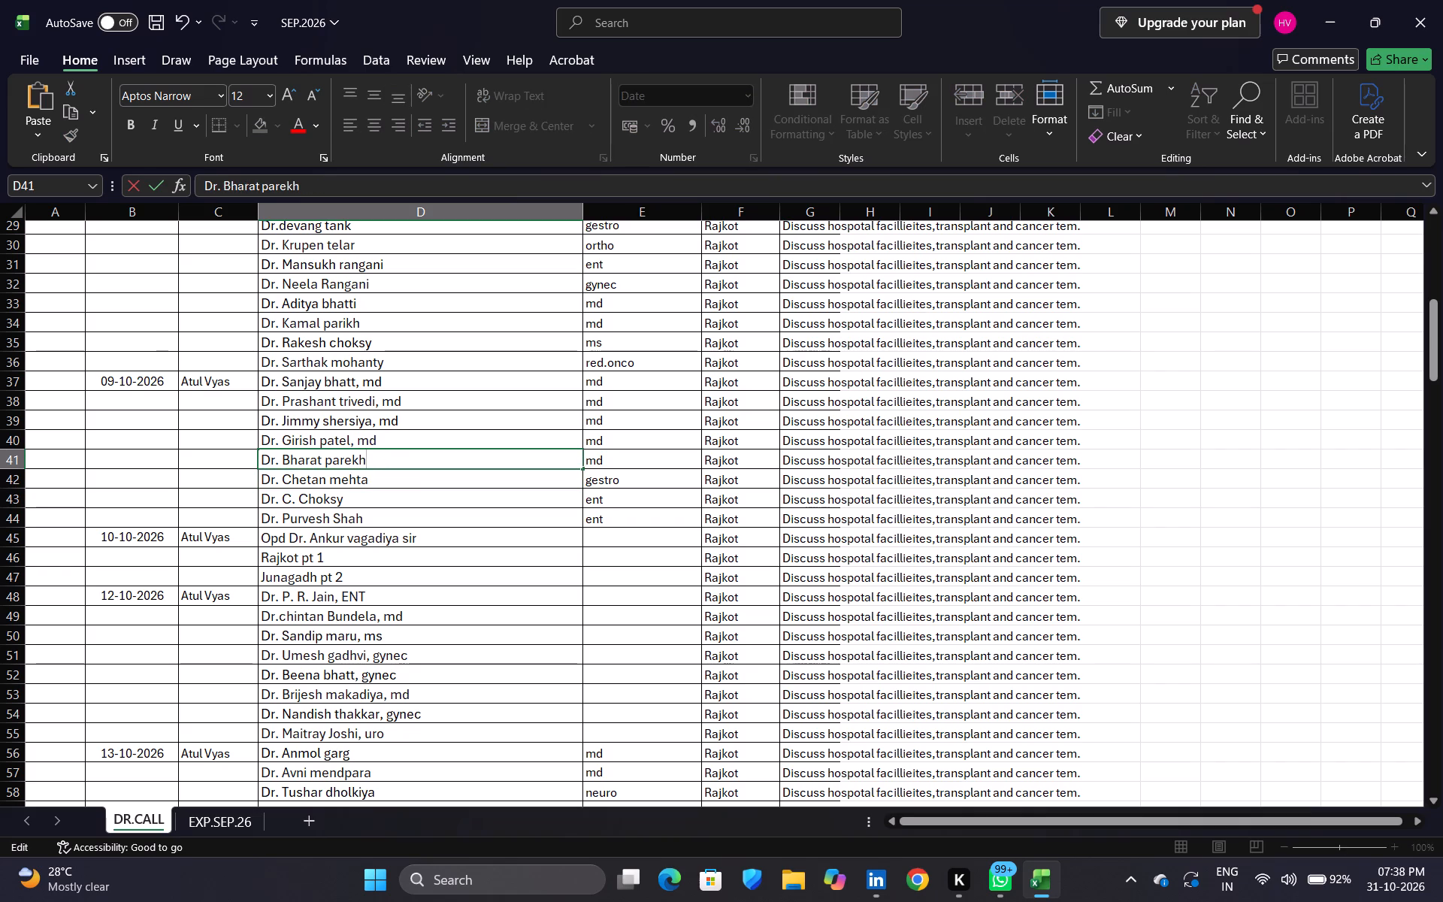
Remove the trailing comma and speciality md from the doctor entries in D40 and D39.
double_click(418, 440)
key("BackSpace")
key("BackSpace")
key("BackSpace")
key("BackSpace")
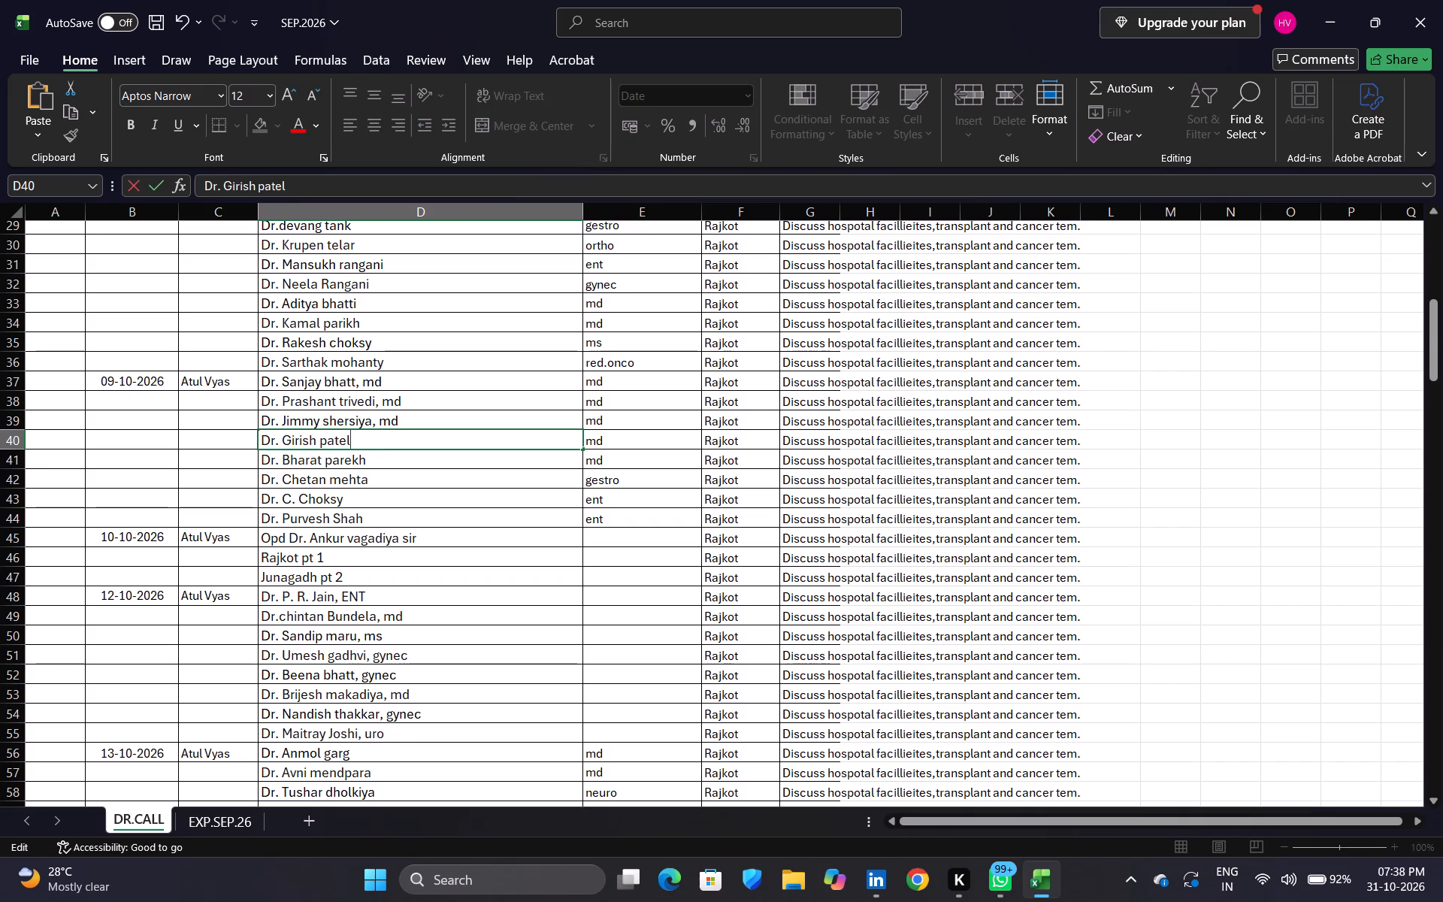
double_click(422, 420)
key("BackSpace")
key("BackSpace")
key("BackSpace")
key("BackSpace")
key("BackSpace")
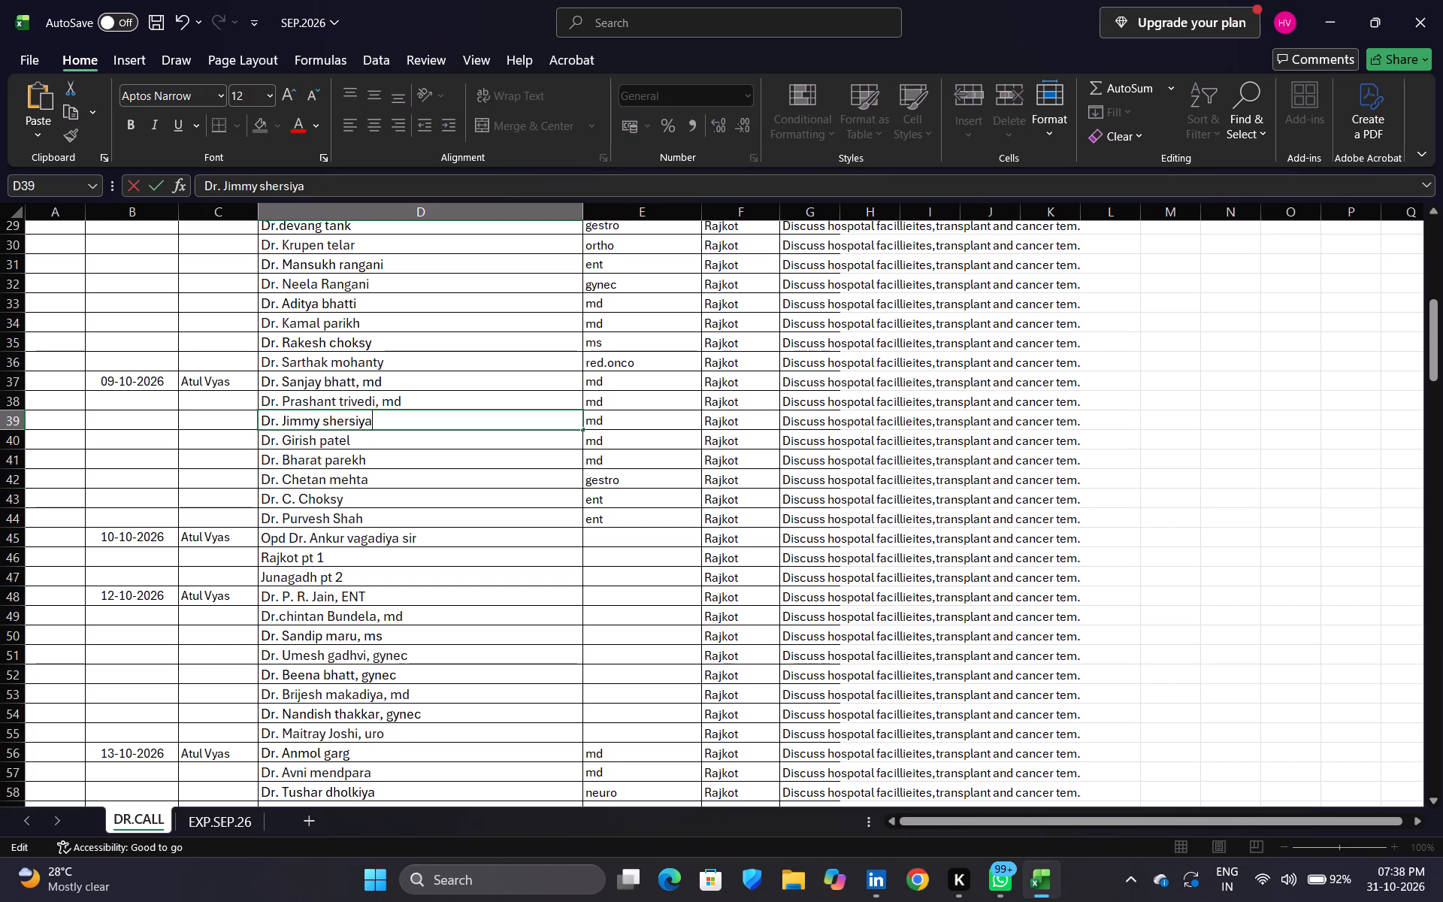
Remove the trailing comma and speciality md from the doctor entries in D38 and D37.
double_click(422, 401)
key("BackSpace")
key("BackSpace")
key("BackSpace")
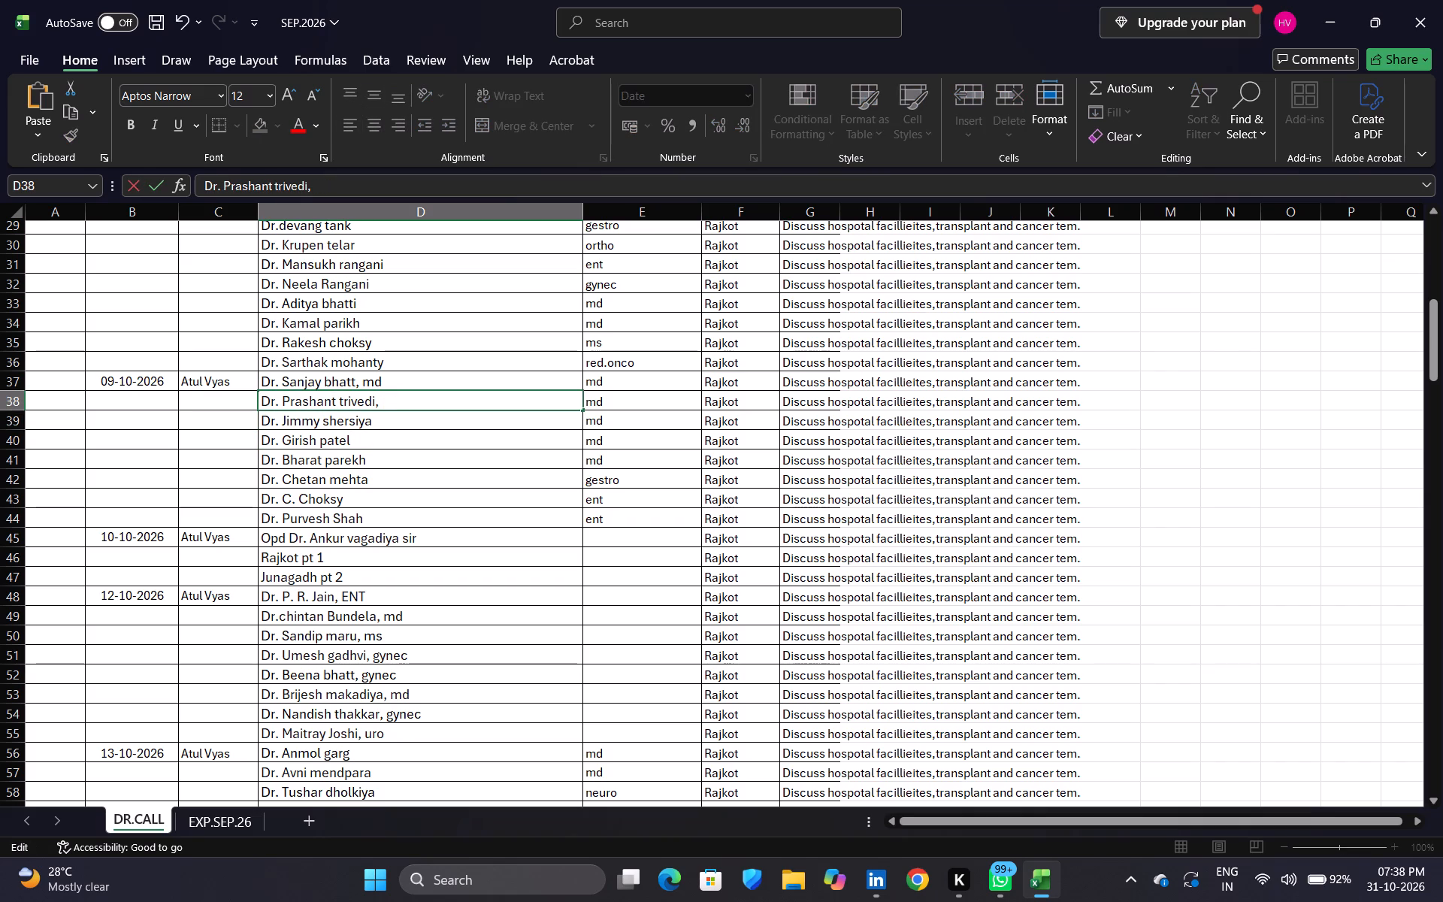
key("BackSpace")
left_click(420, 380)
double_click(420, 380)
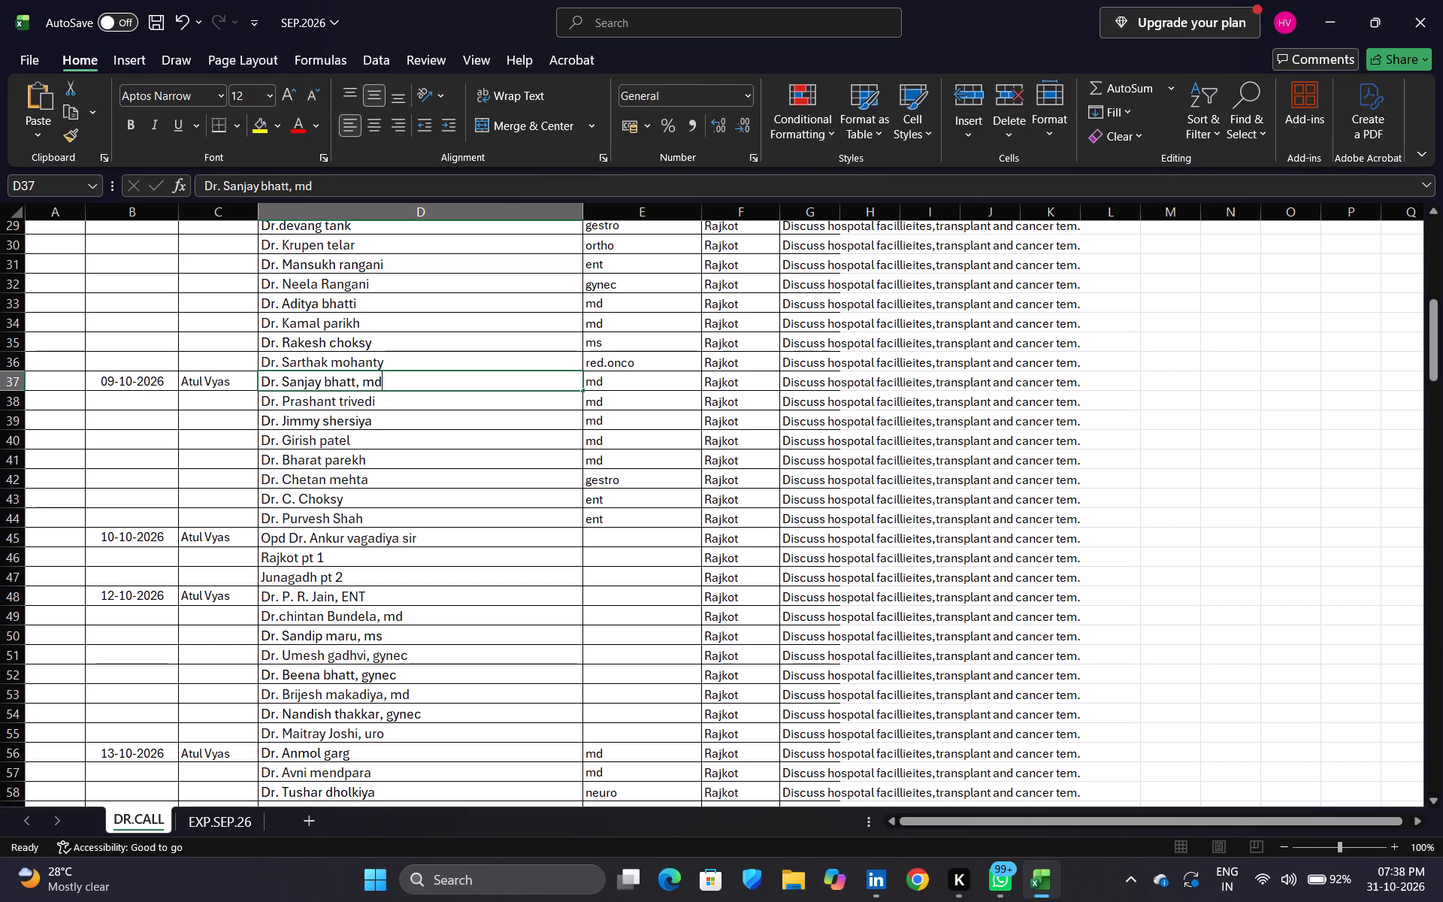
key("BackSpace")
key("BackSpace")
key("BackSpace")
key("BackSpace")
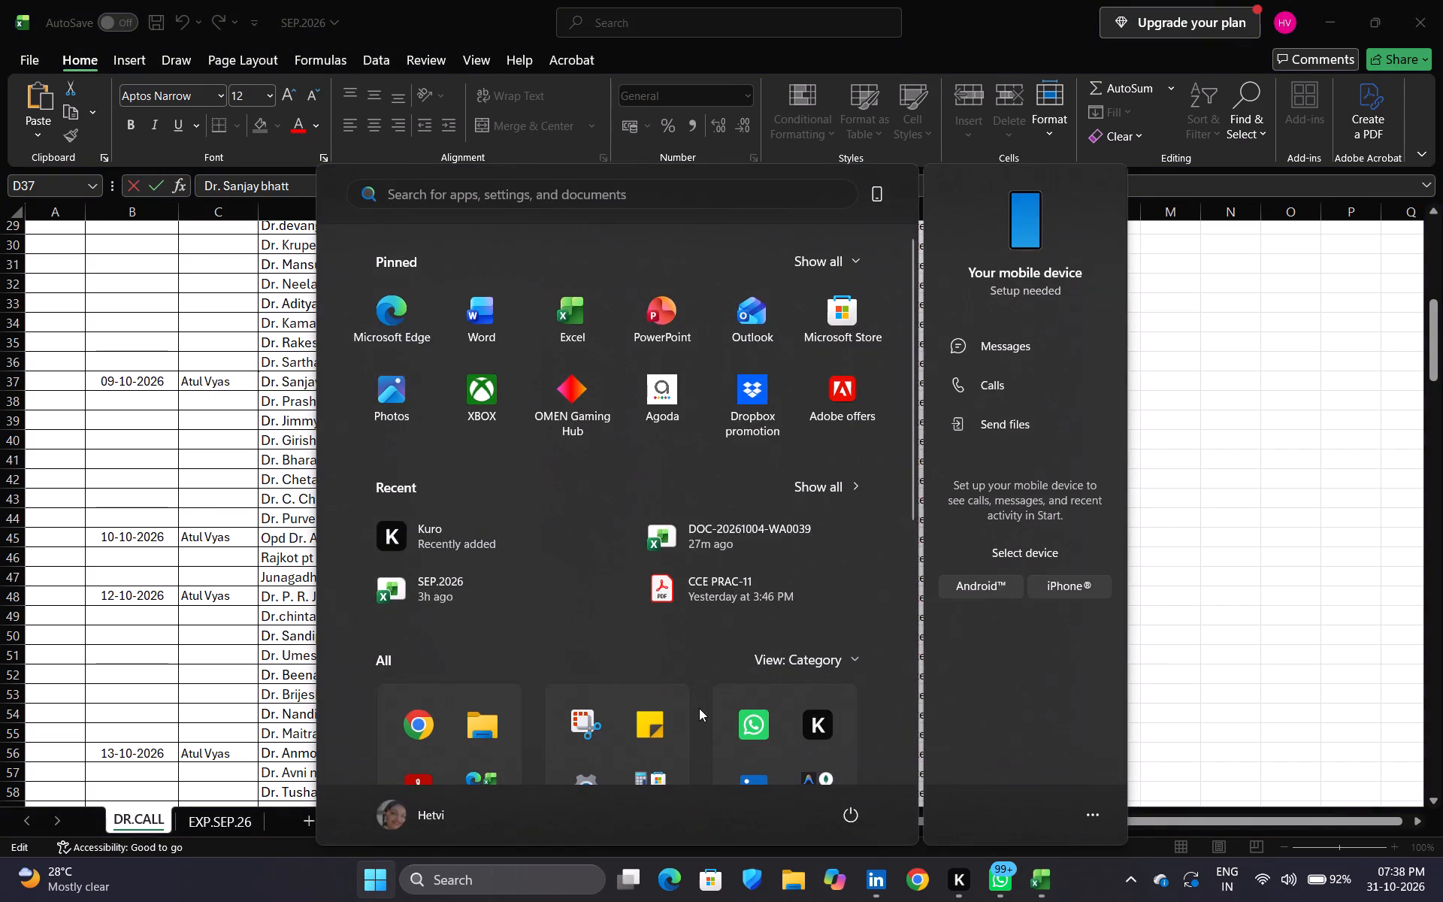
Switch to Spotify, play Radhakrishna Naamawali Chant from the sparkles playlist, and return to the workbook.
type("spo")
key("Return")
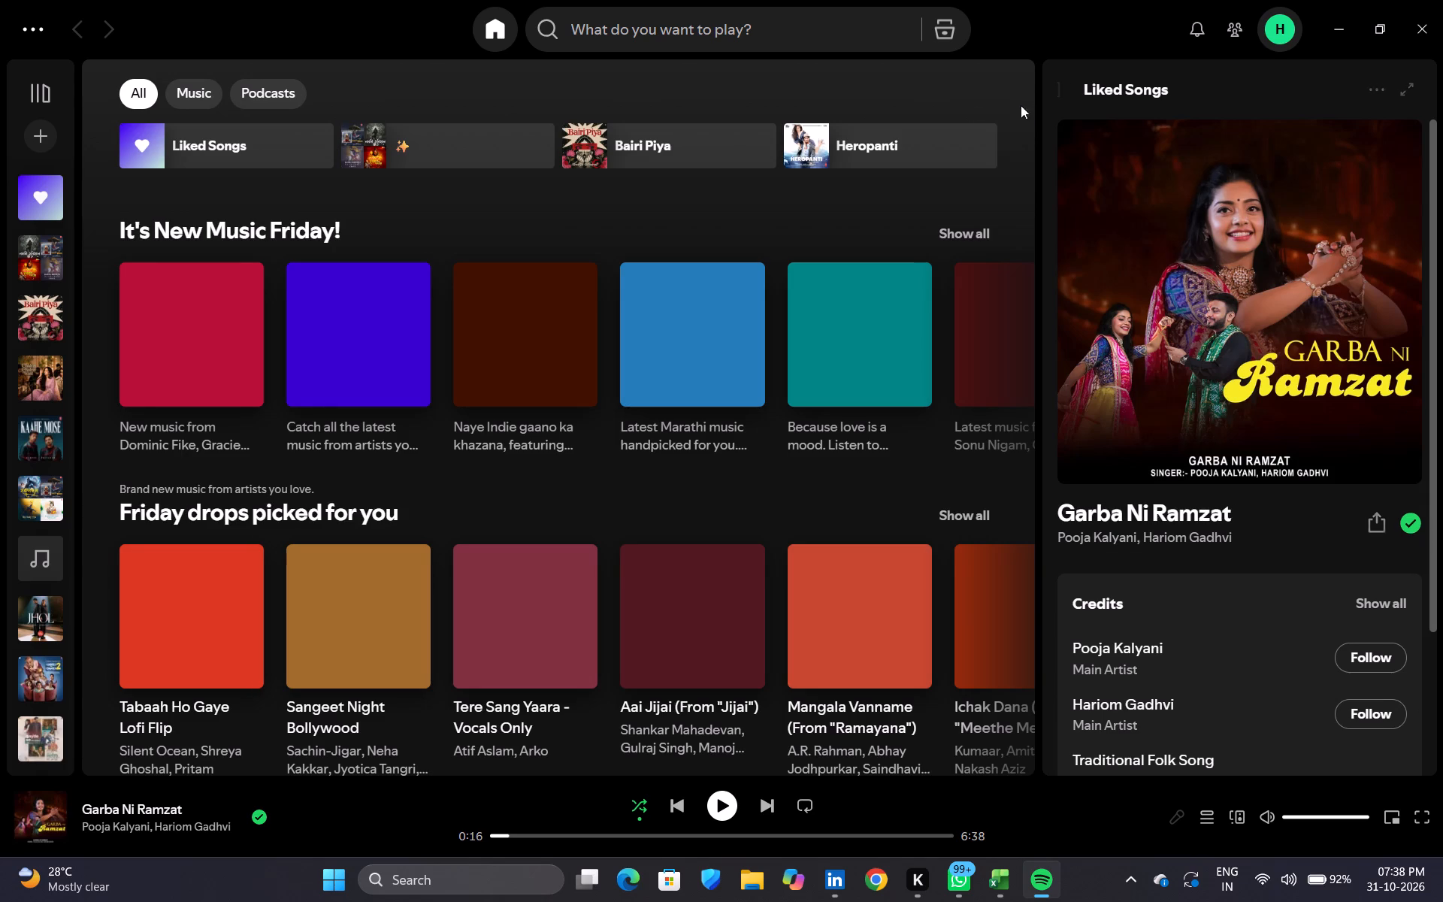
left_click(376, 153)
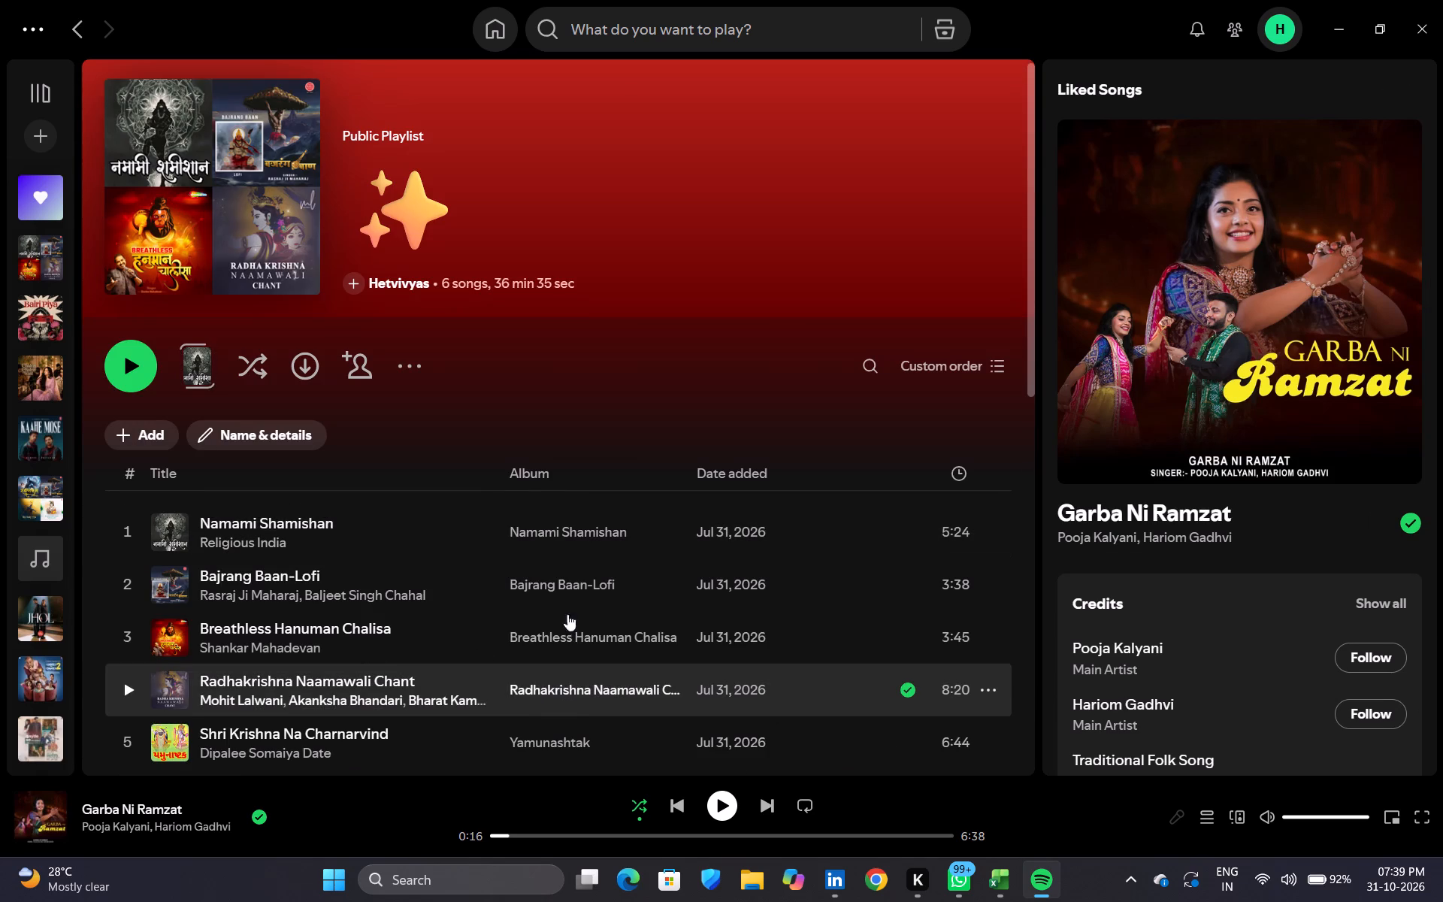
left_click(128, 688)
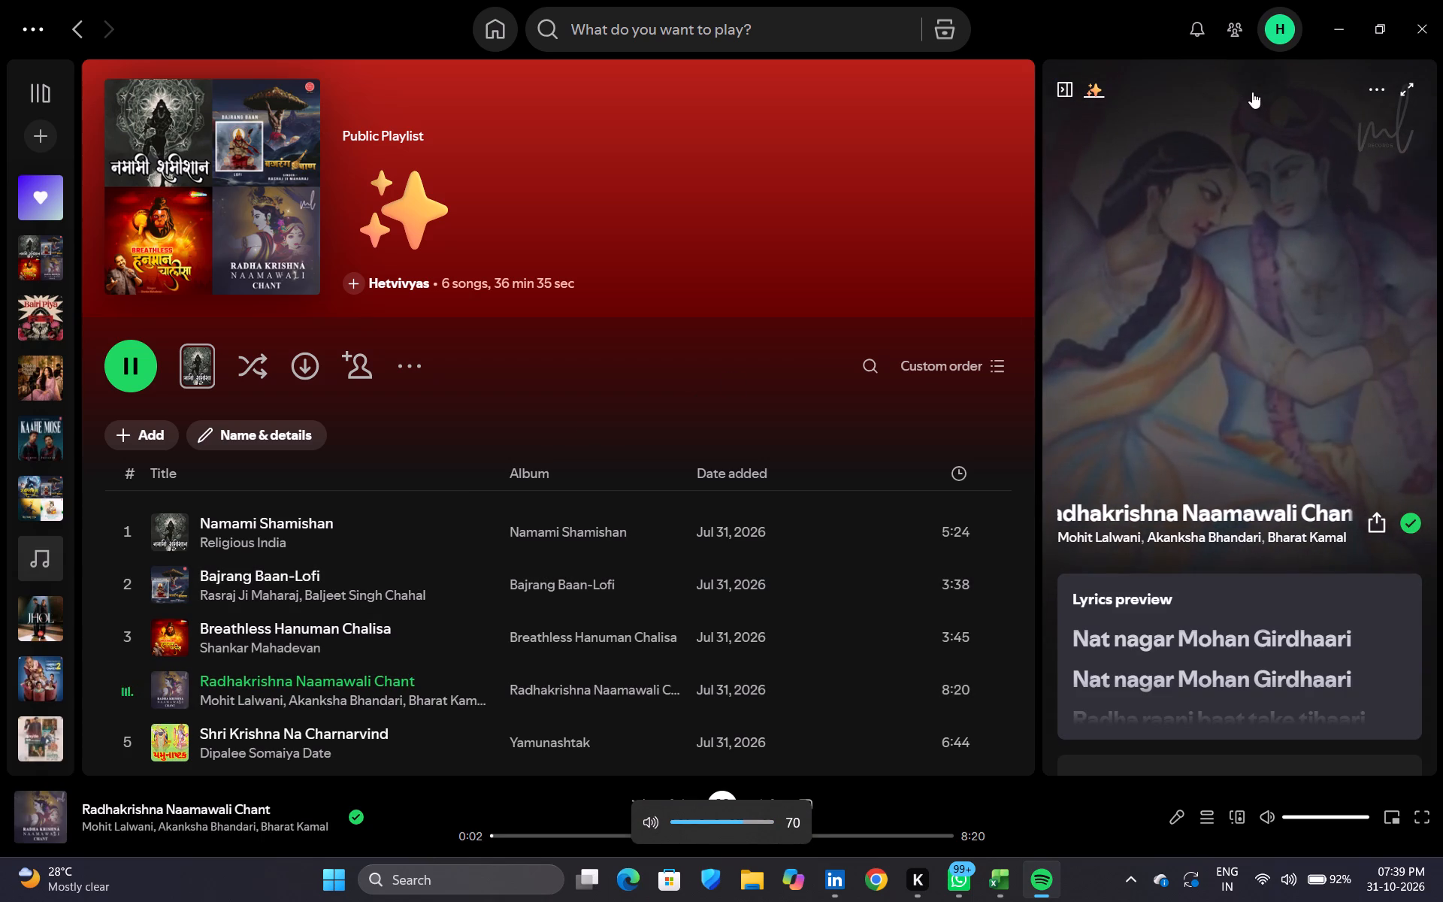
left_click(1342, 25)
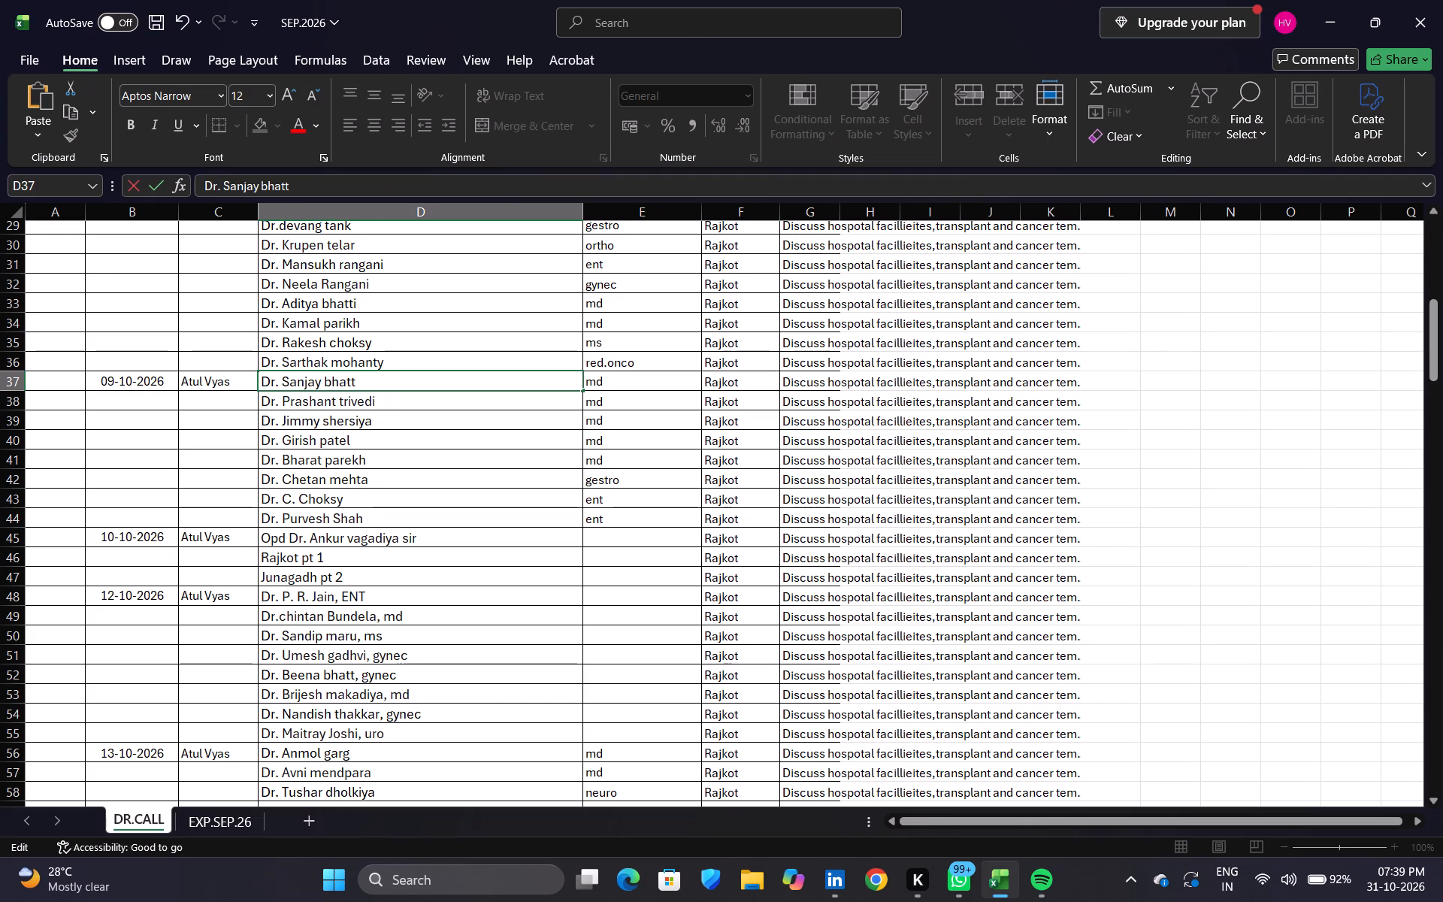
Enter the specialities ent in E48 and md in E49, turning off bold in E49.
scroll(510, 608, "down", 1)
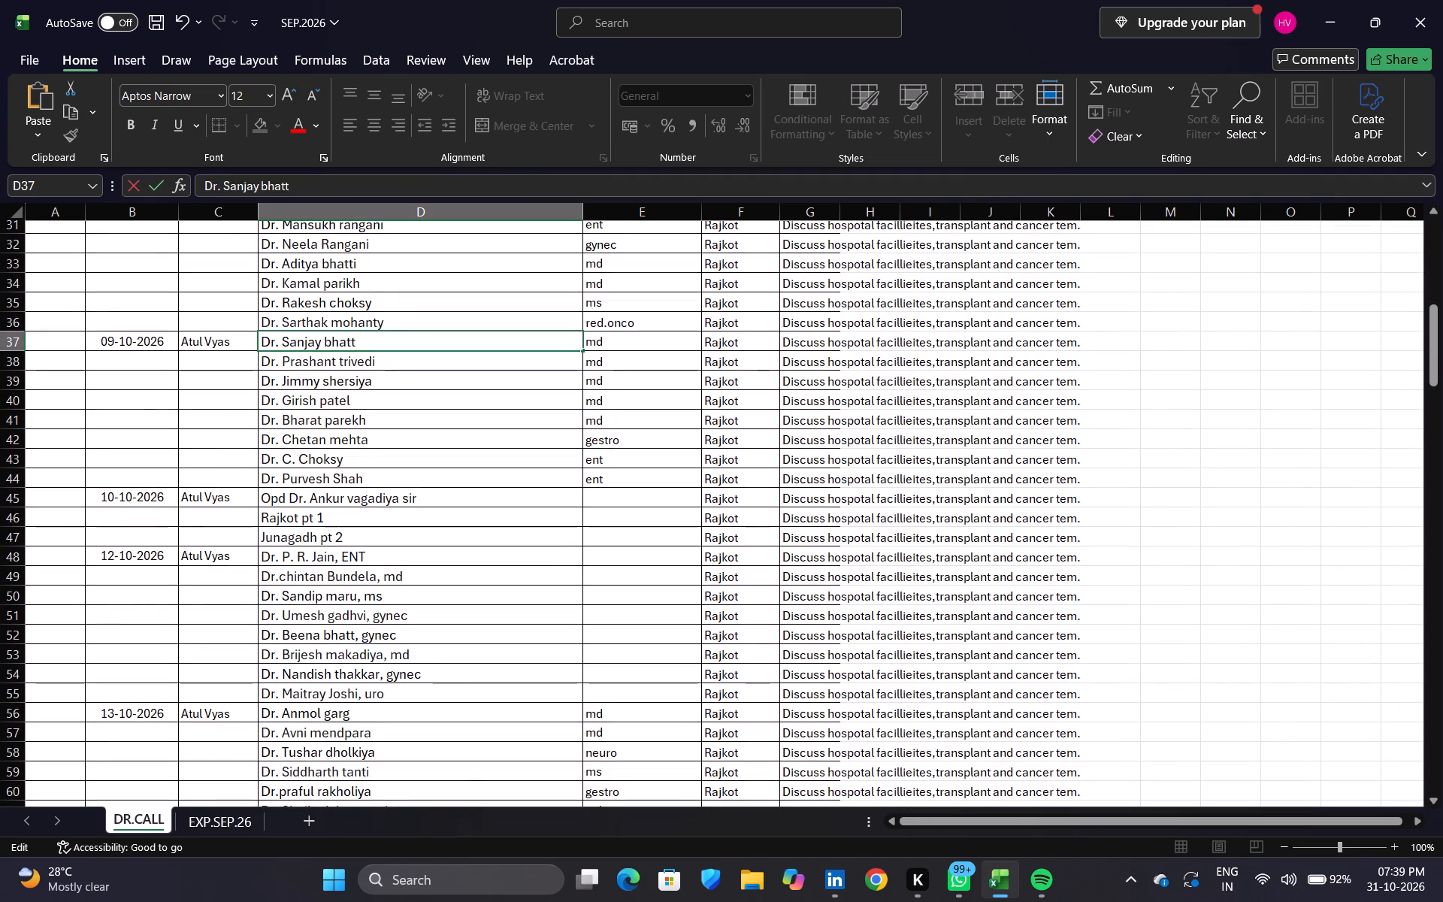
double_click(395, 558)
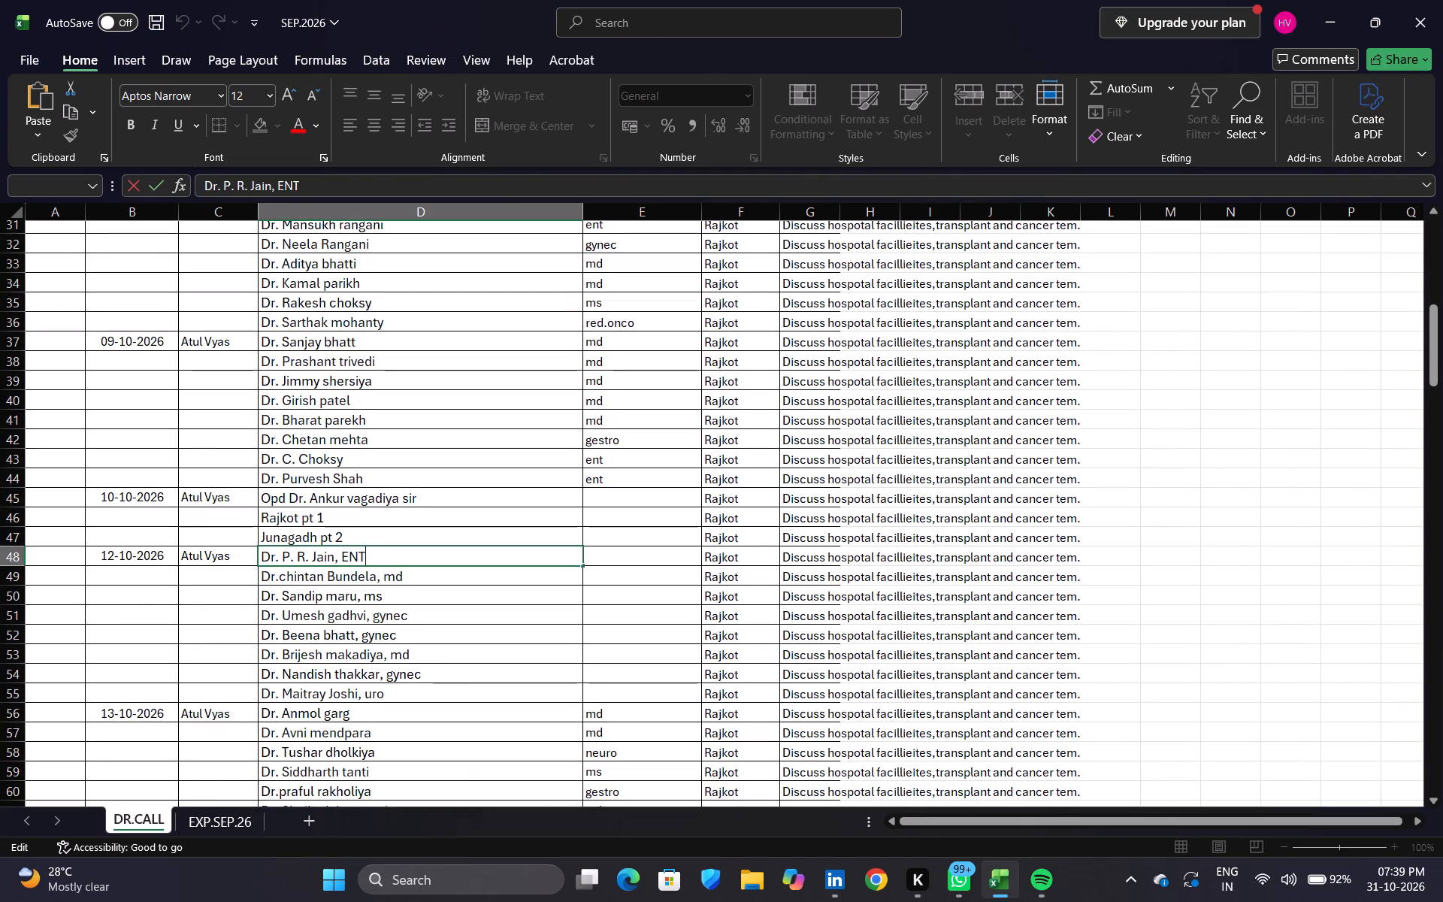
left_click(629, 557)
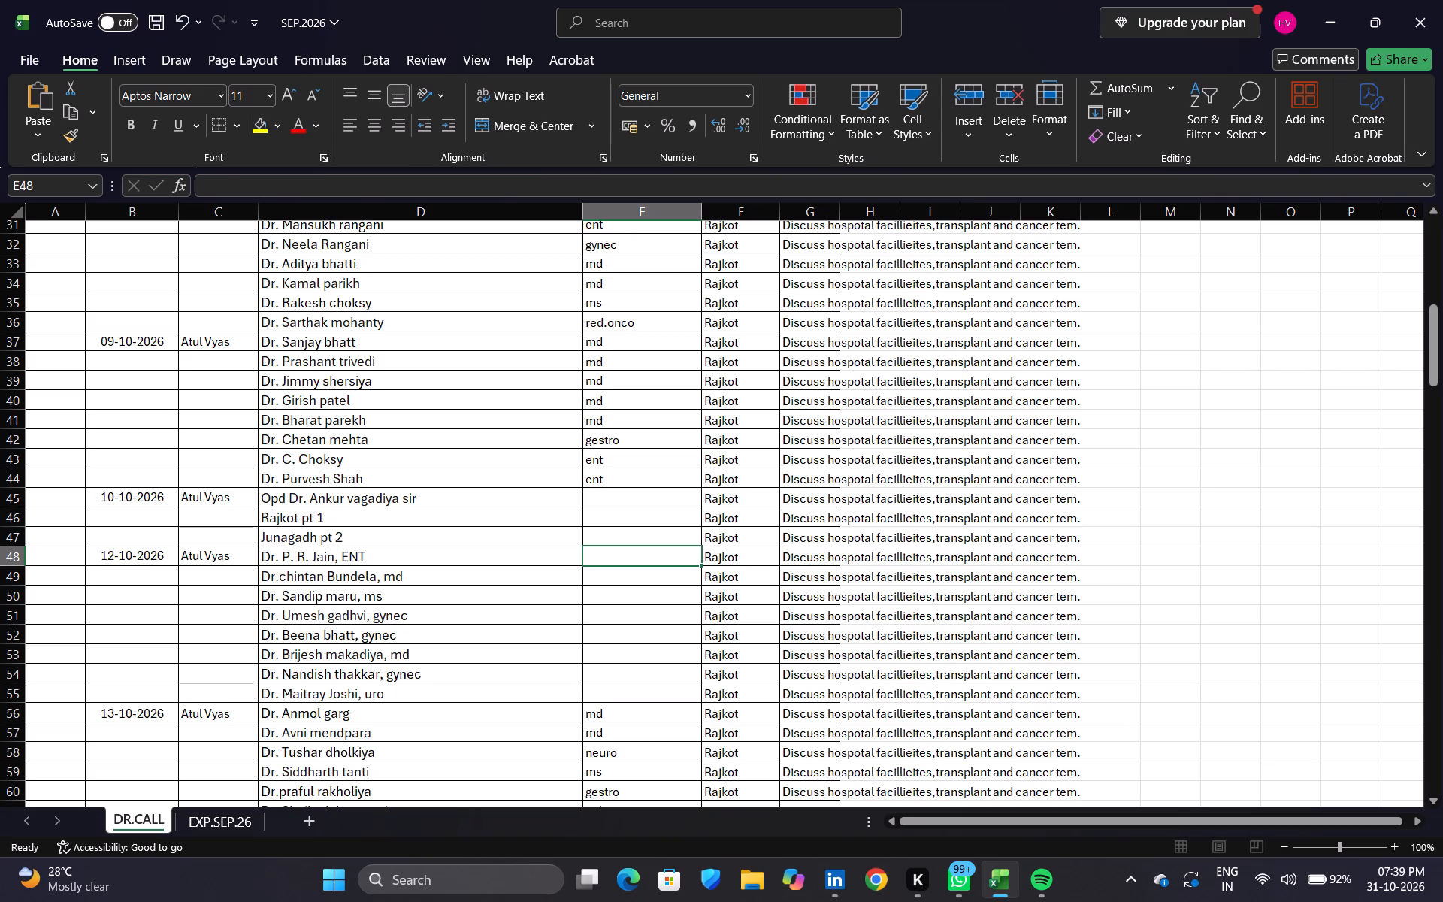
type("ent")
key("Down")
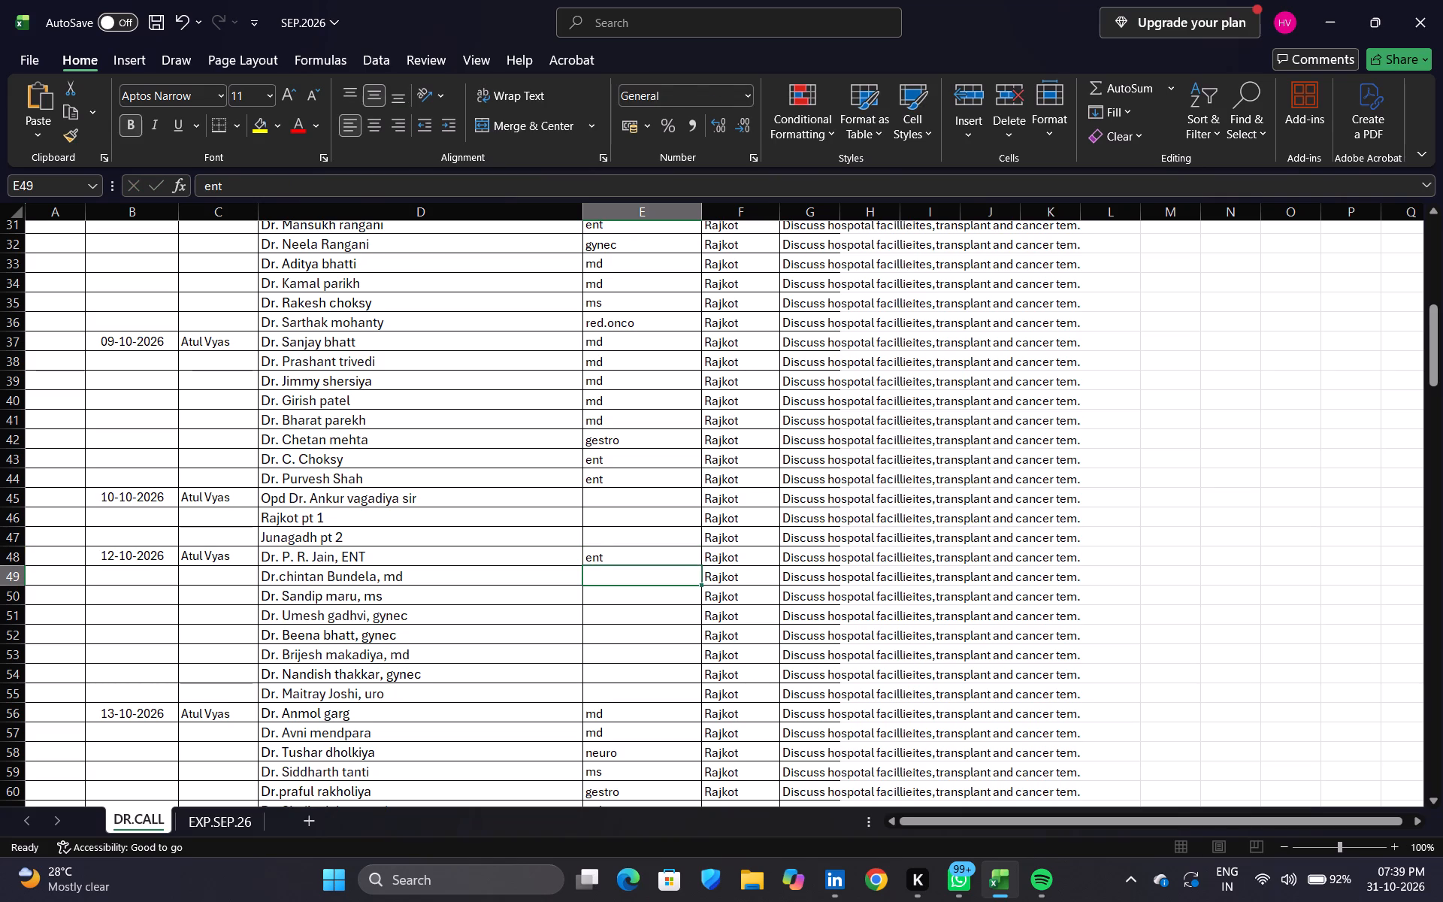
left_click(180, 257)
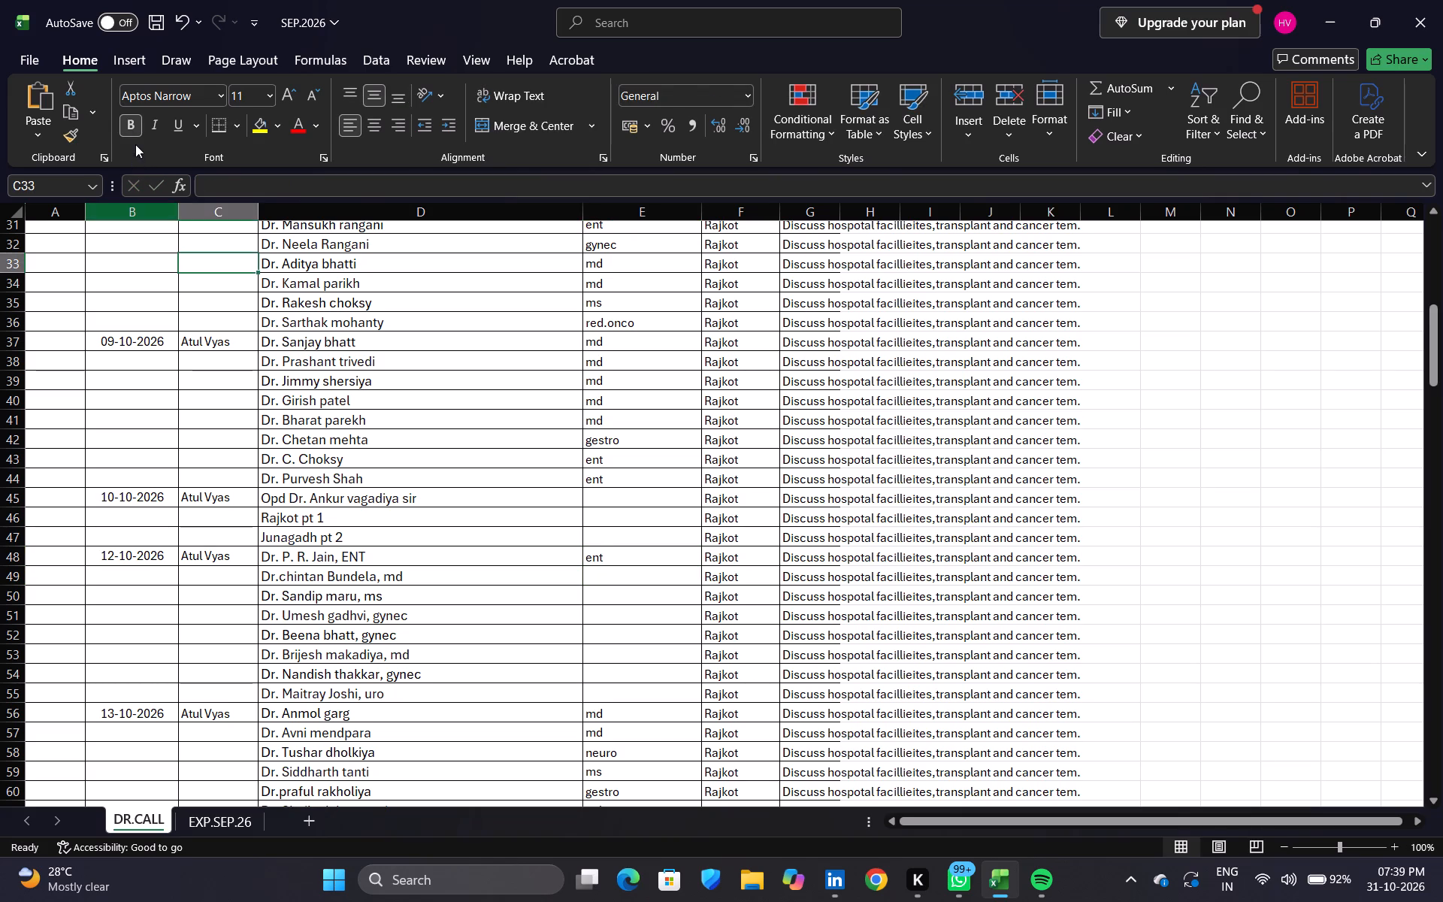
left_click(131, 126)
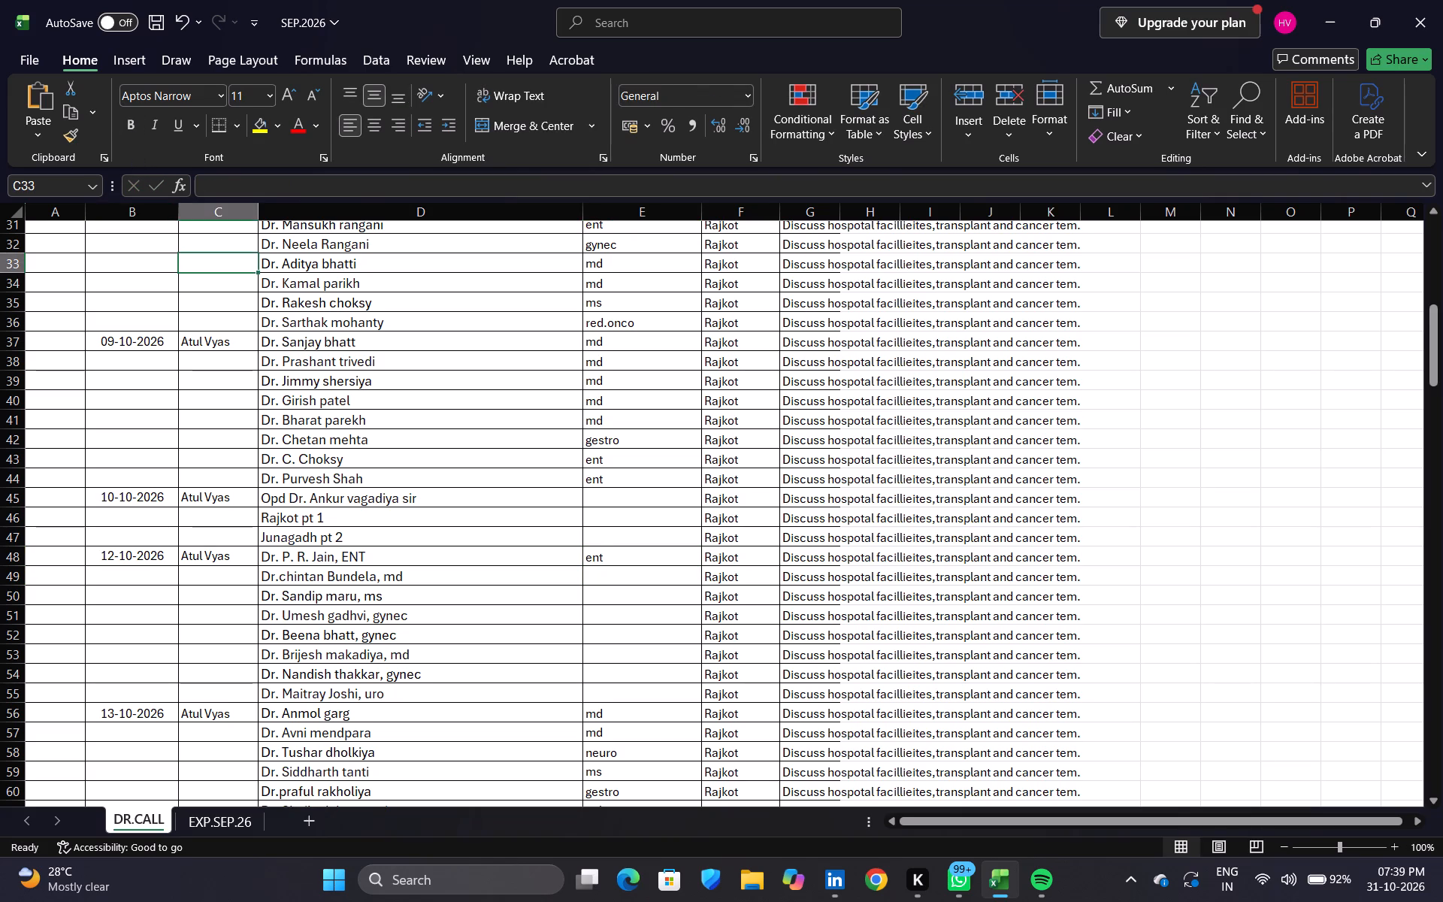
left_click(616, 582)
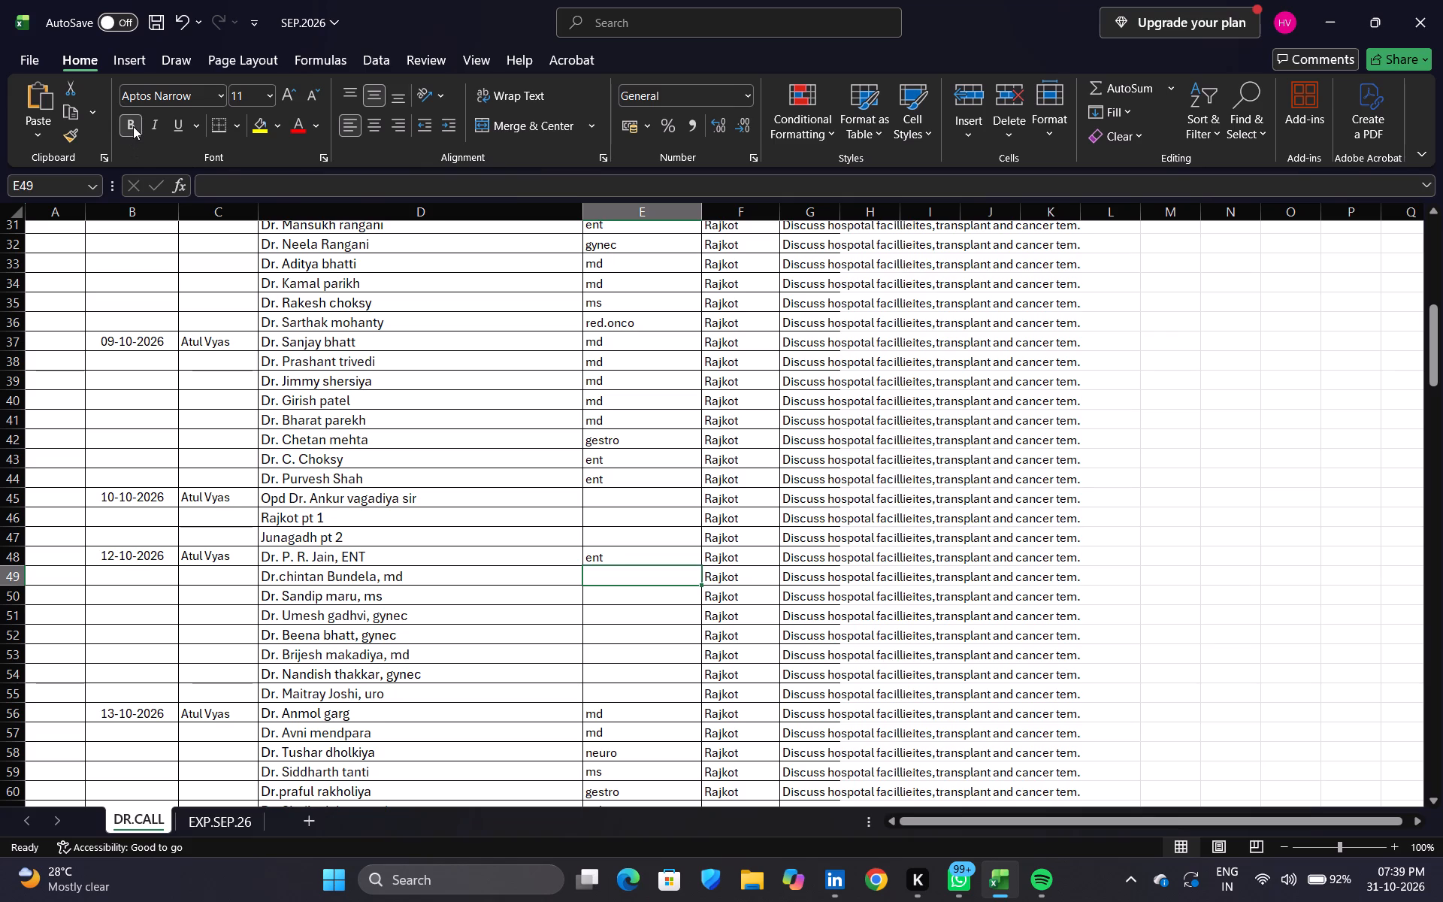
left_click(133, 126)
type("md")
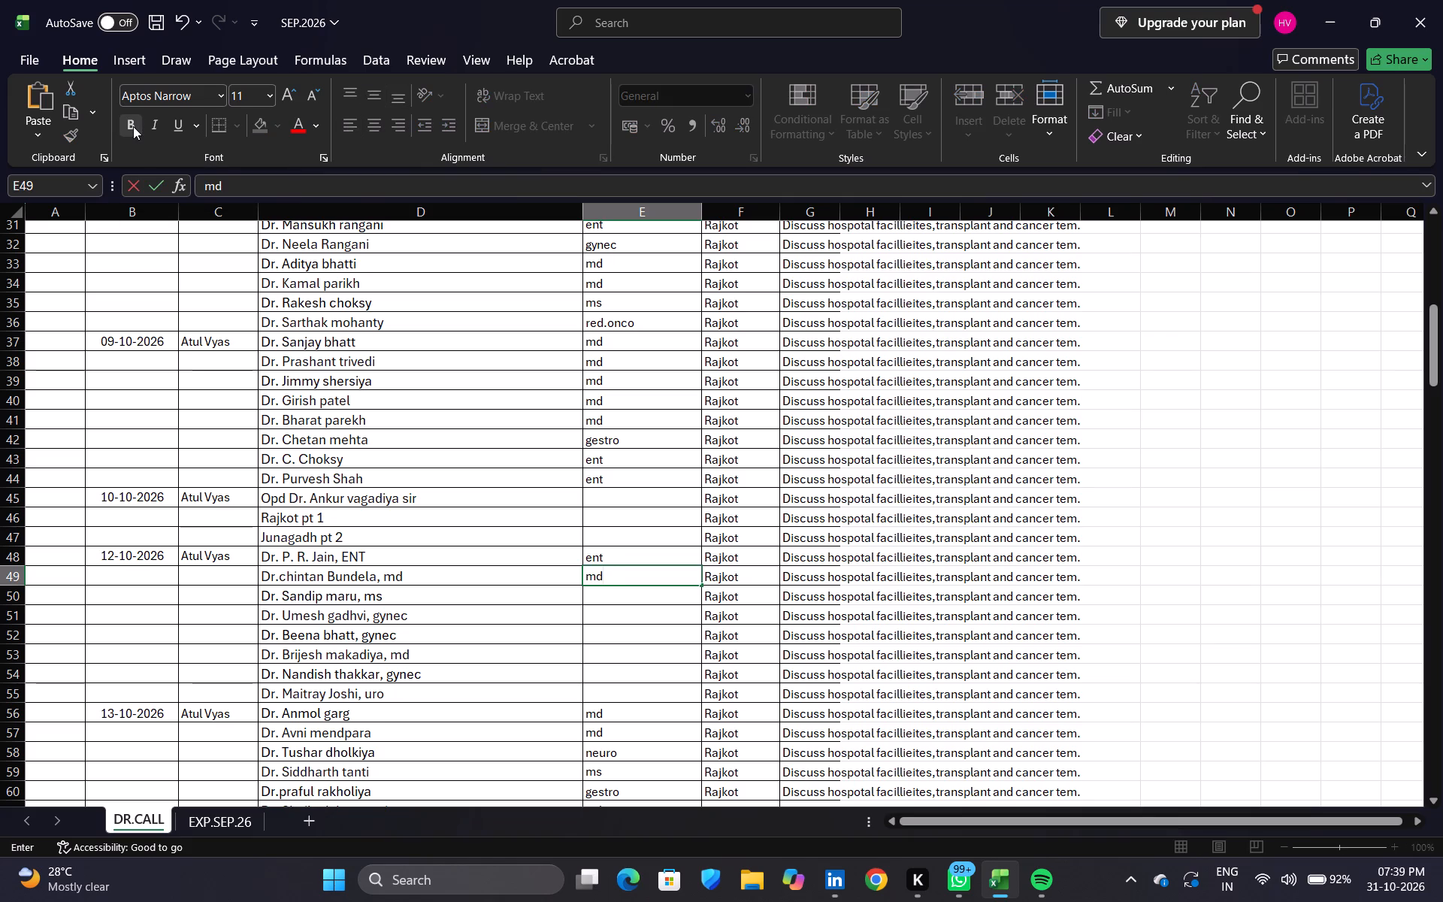